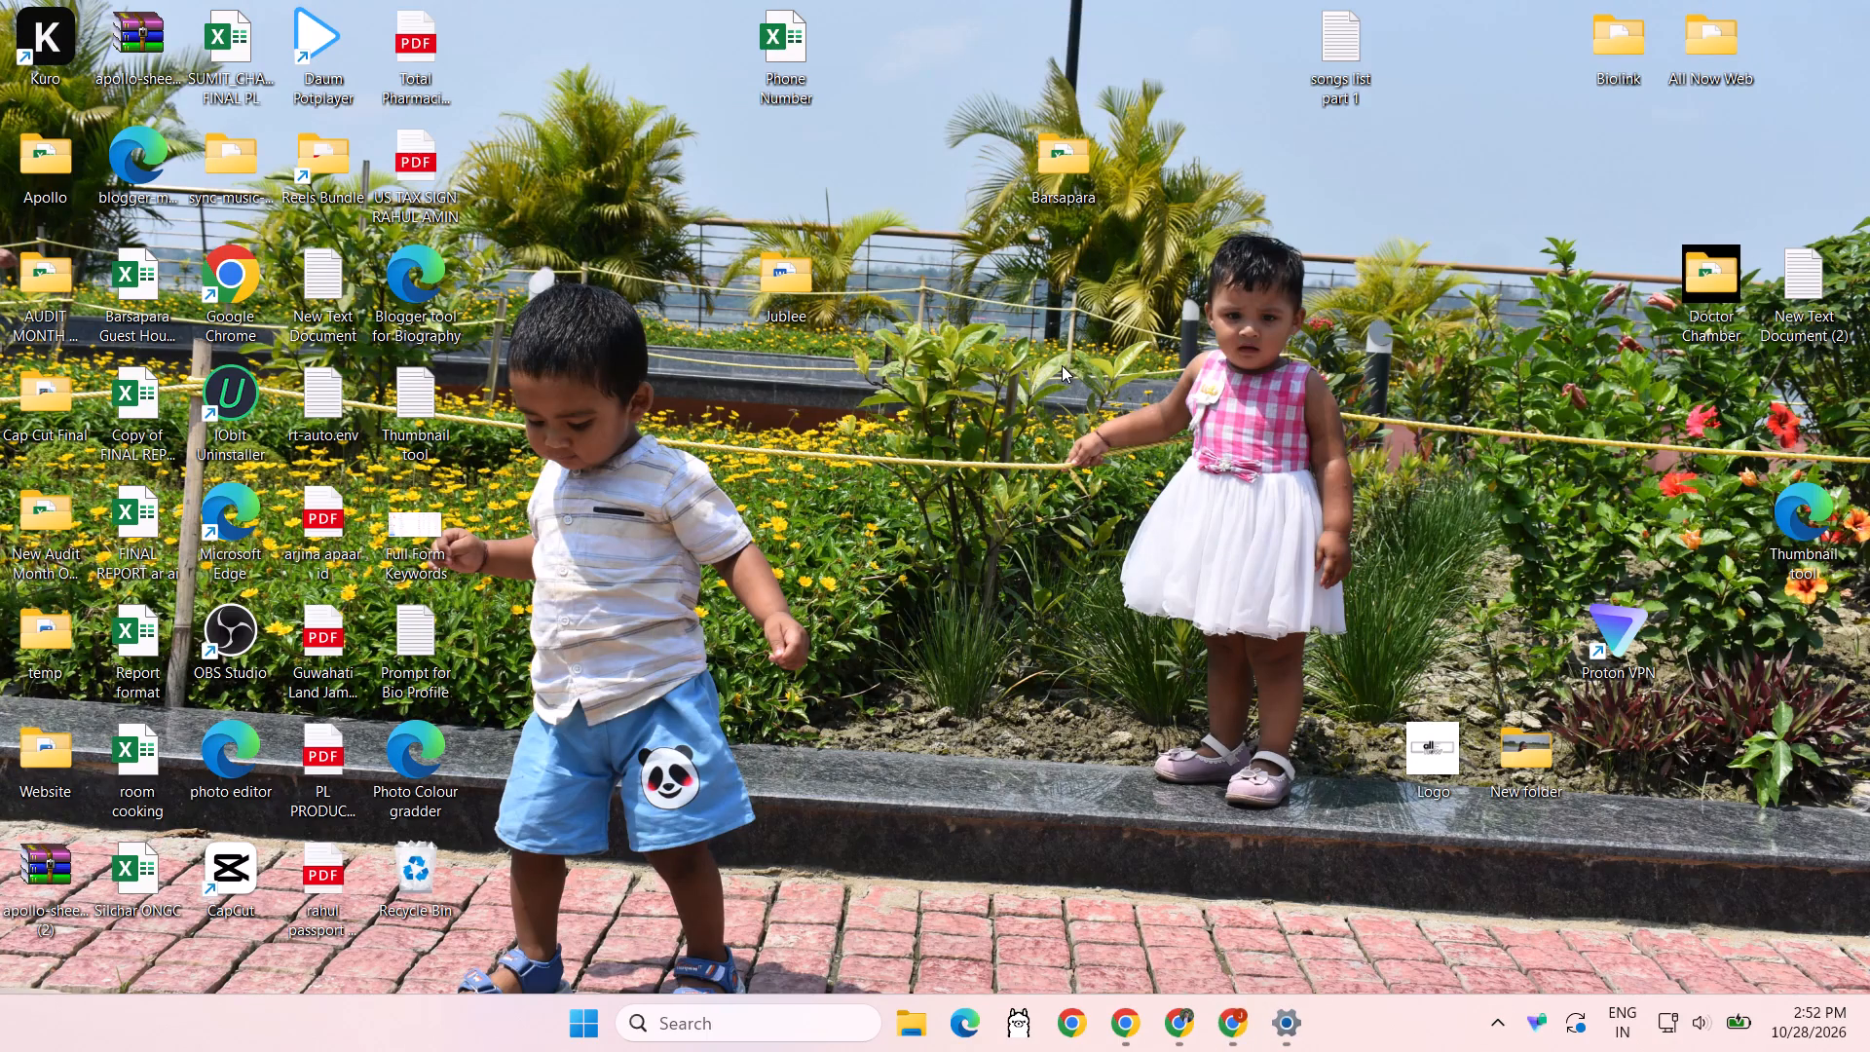
# Bring up the choices for creating a new item on an empty area of the desktop.
pyautogui.rightClick(1062, 365)
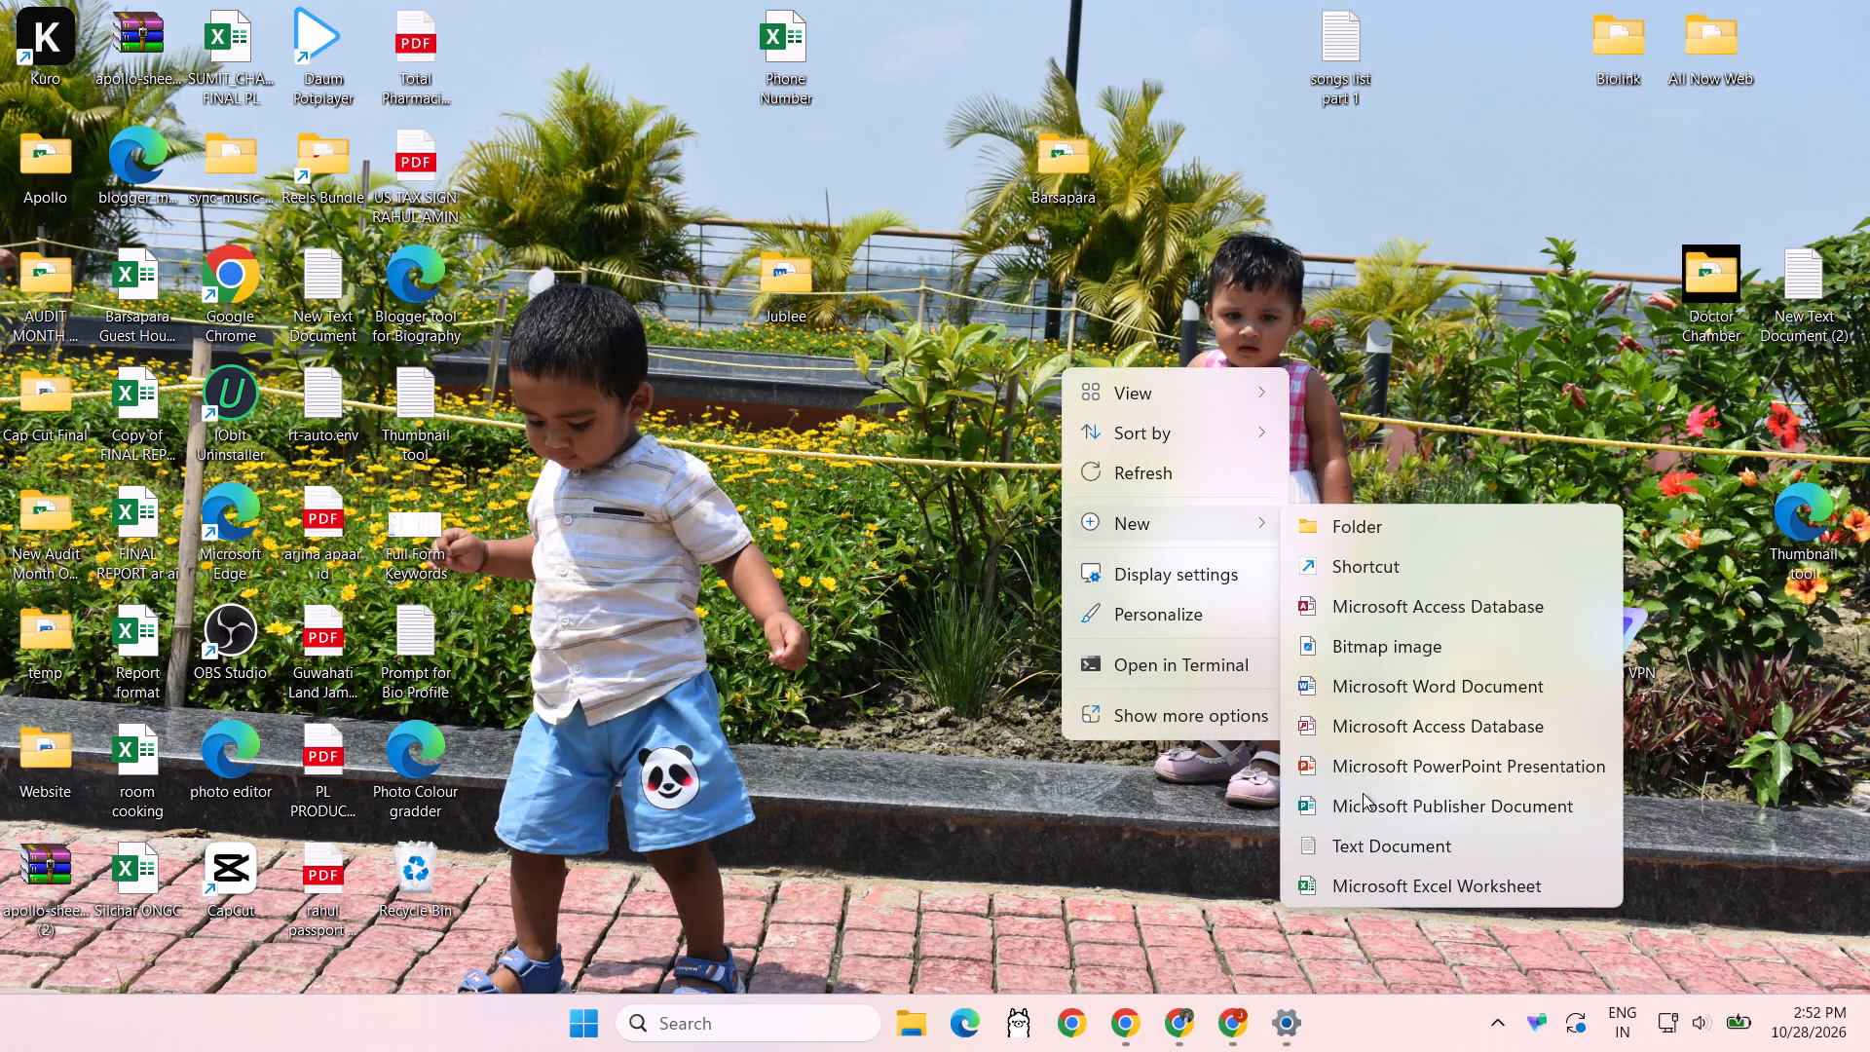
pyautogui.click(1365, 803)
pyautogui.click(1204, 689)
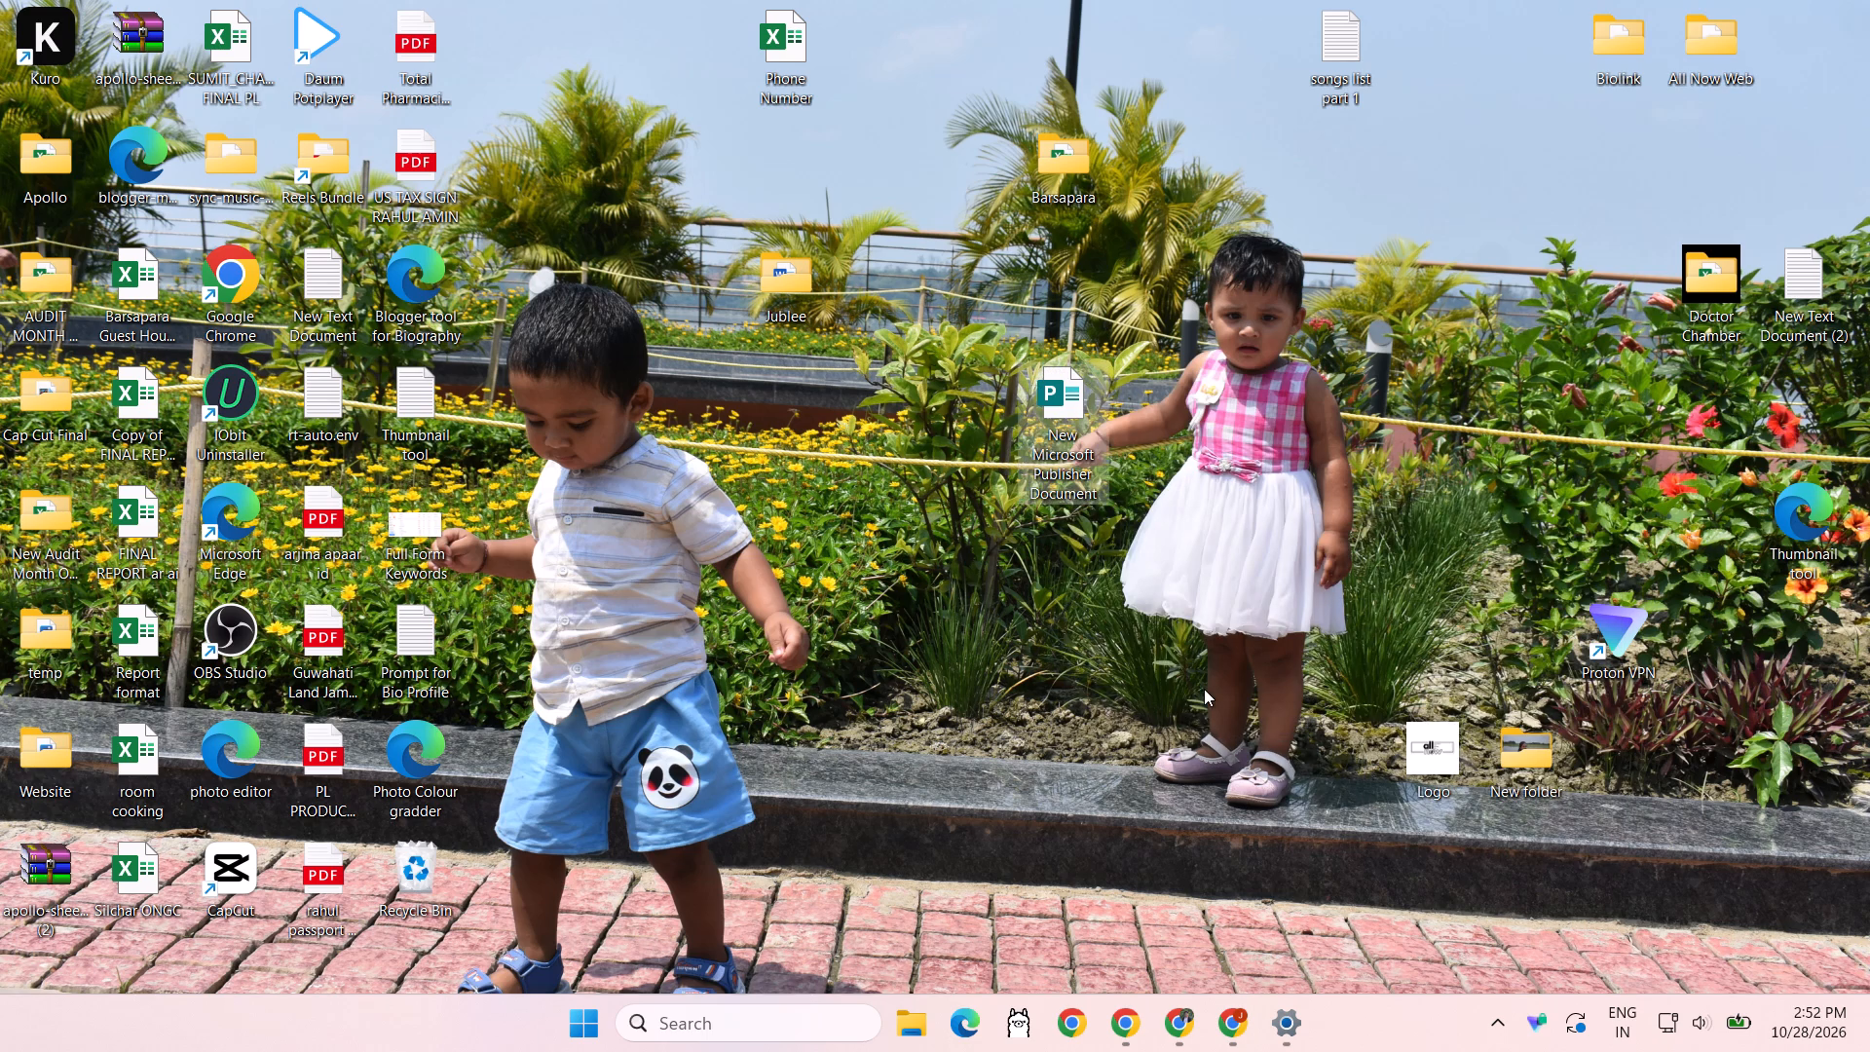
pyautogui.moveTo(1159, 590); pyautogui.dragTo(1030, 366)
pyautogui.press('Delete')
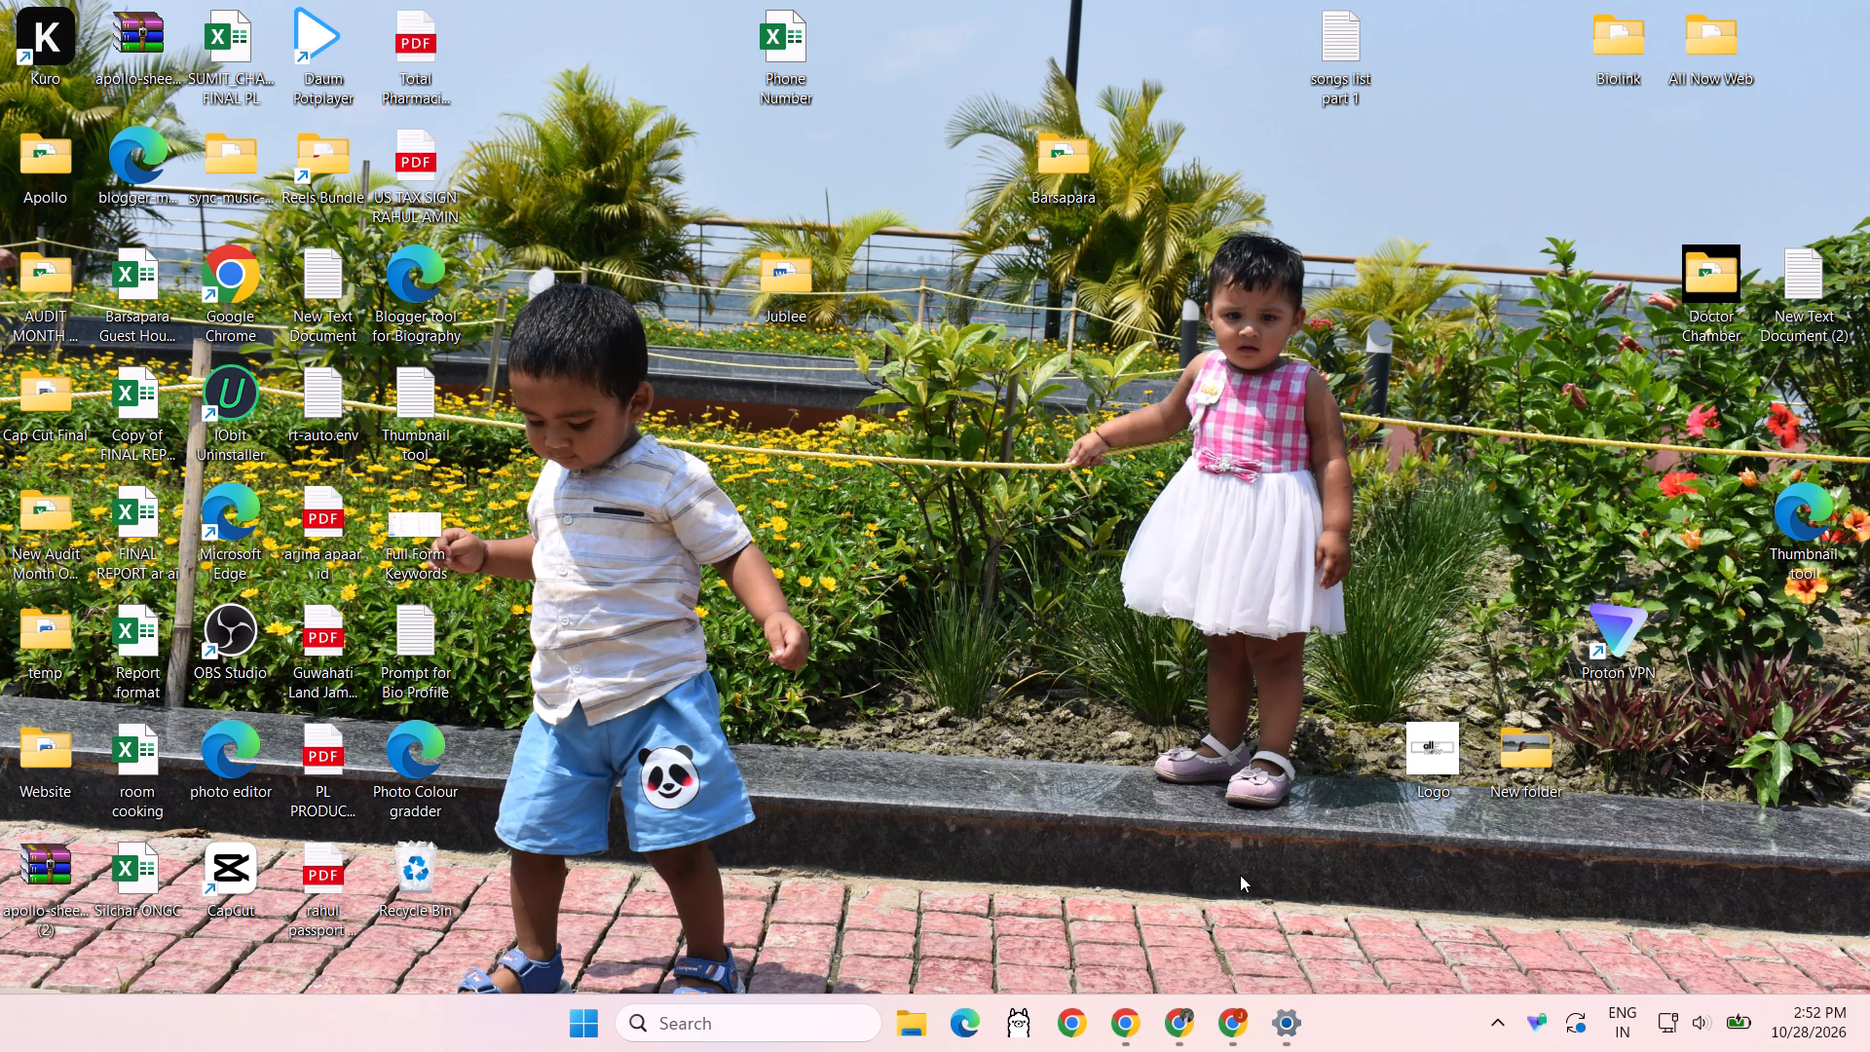
# Create a new Excel worksheet on the desktop, name it camp, and open it.
pyautogui.rightClick(1076, 555)
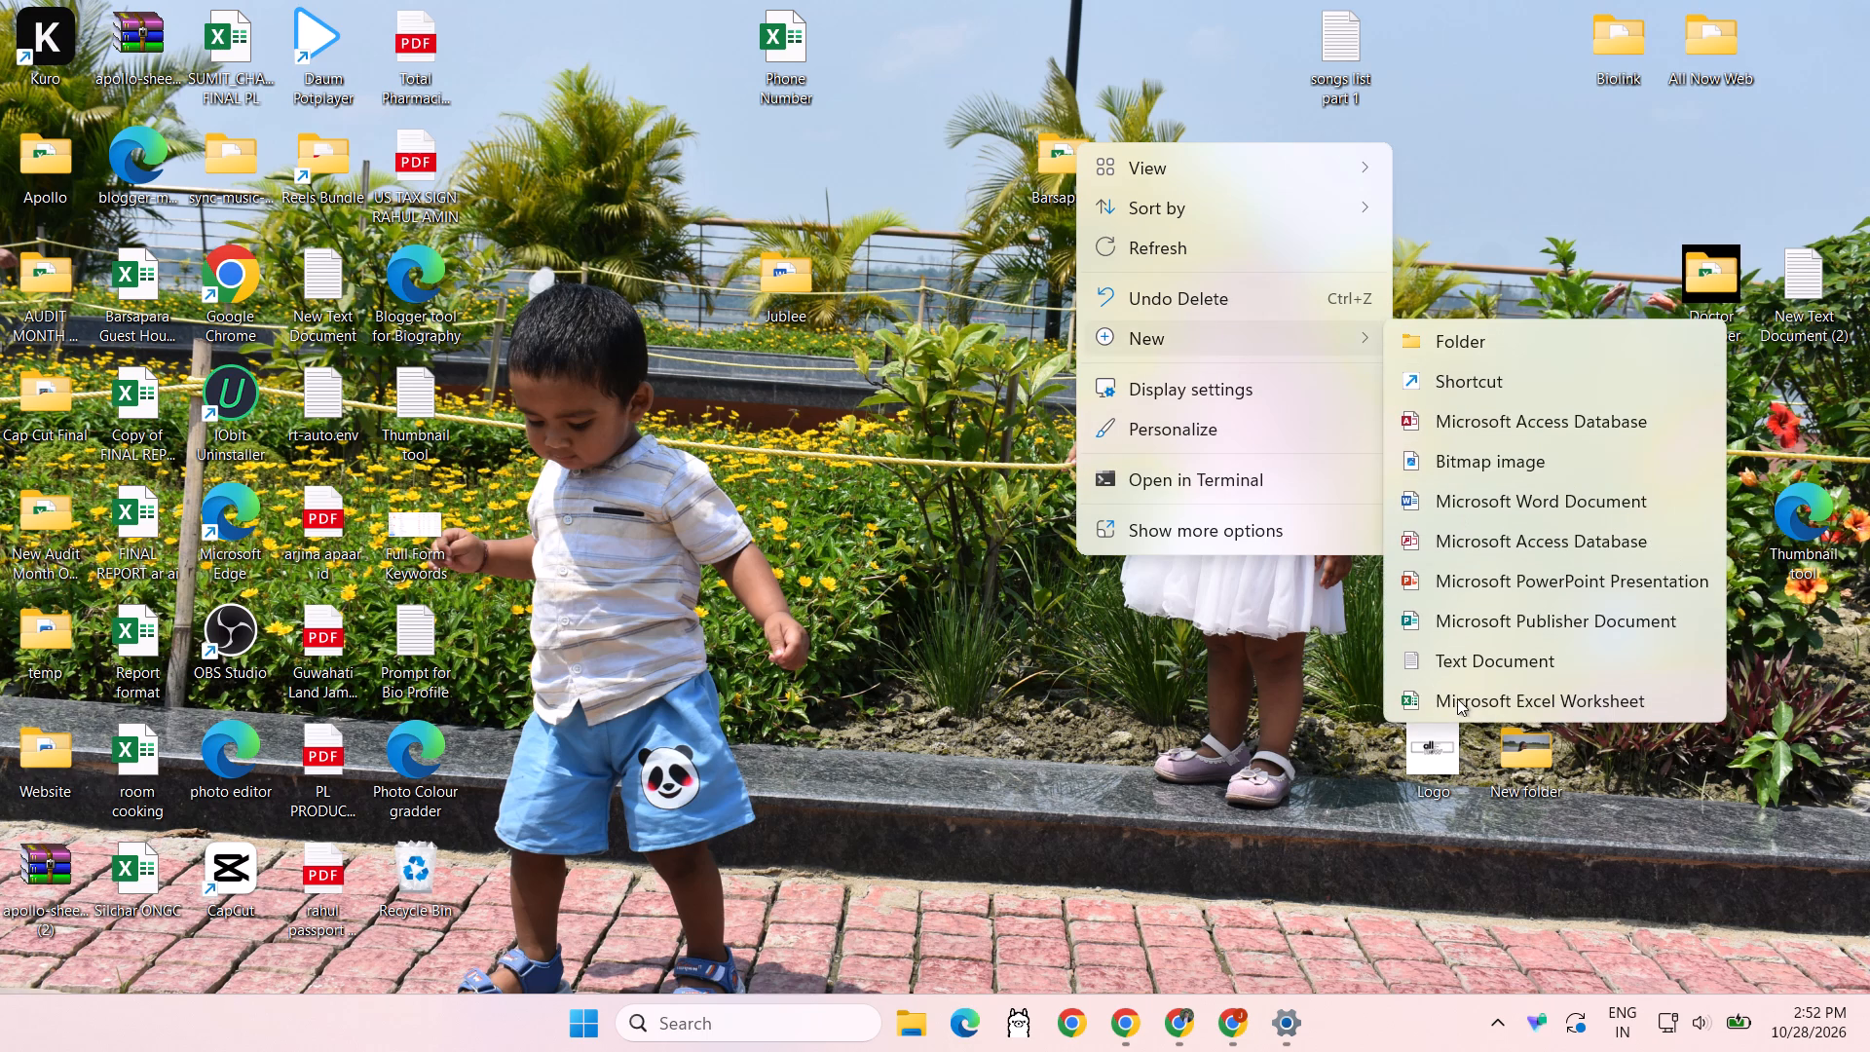
pyautogui.click(1460, 698)
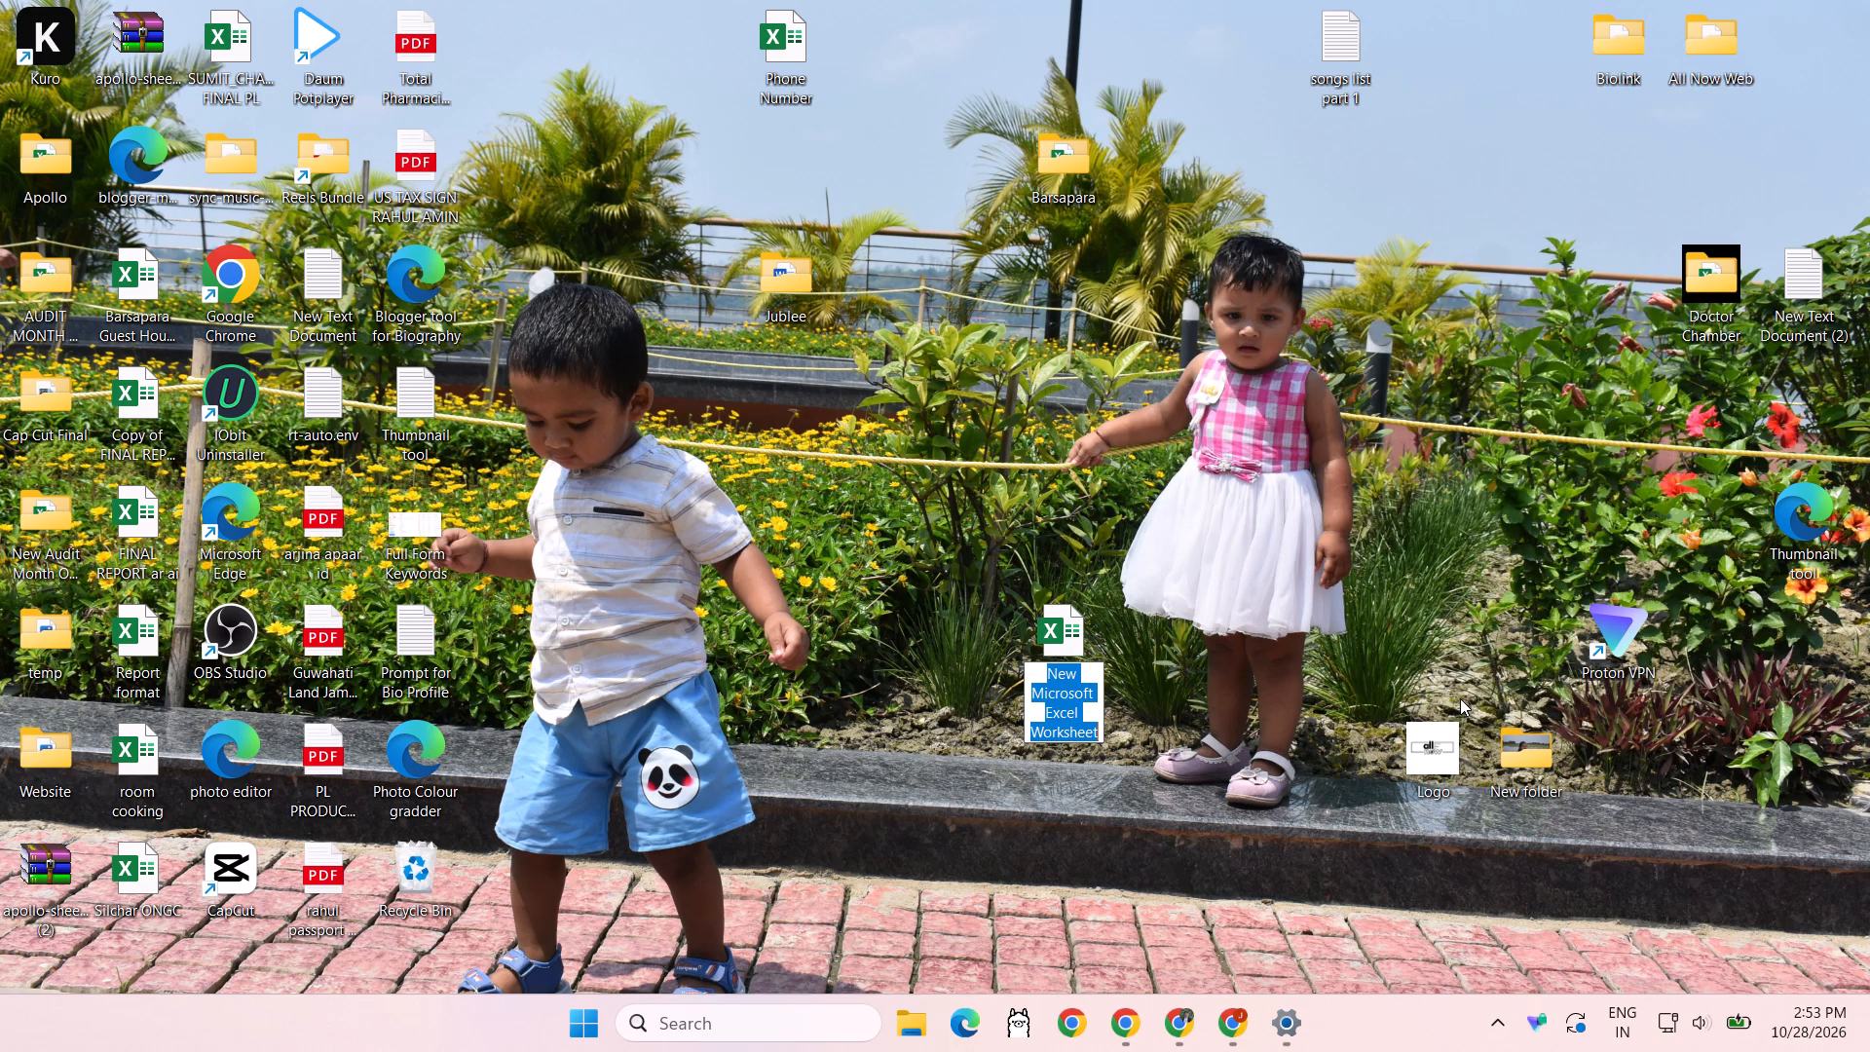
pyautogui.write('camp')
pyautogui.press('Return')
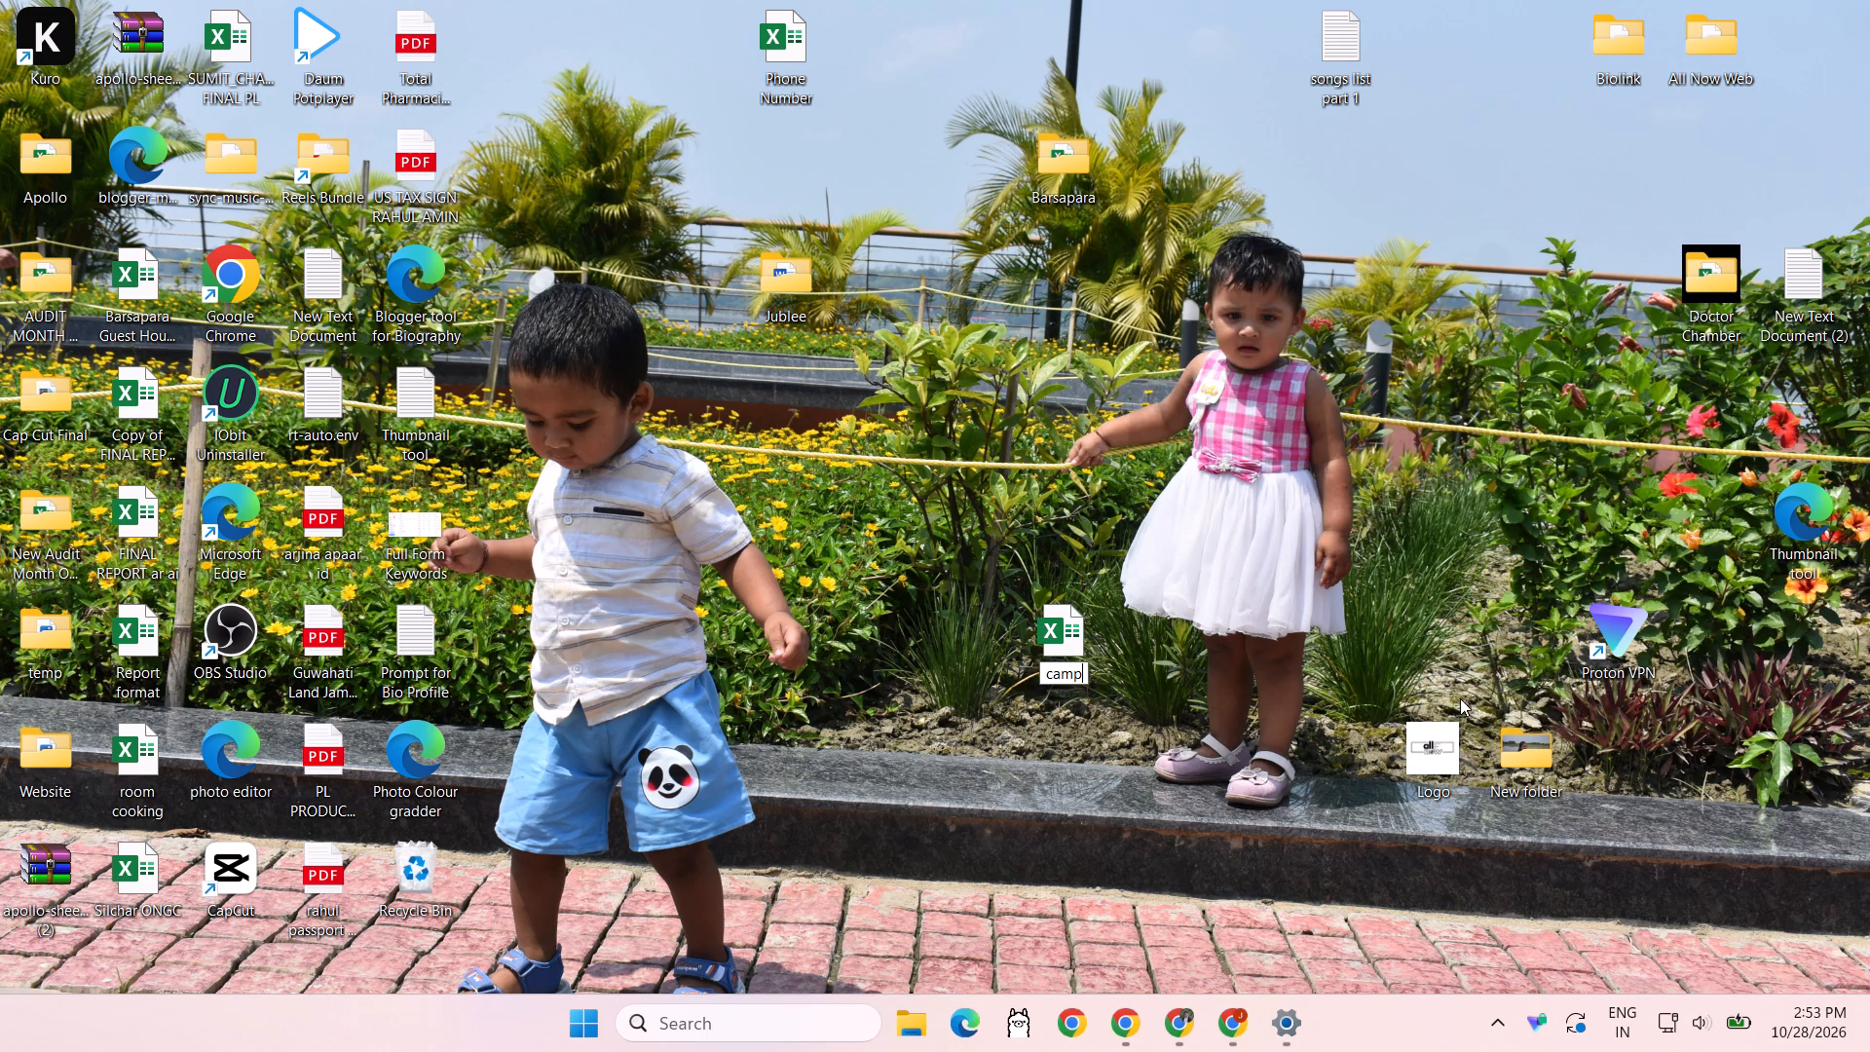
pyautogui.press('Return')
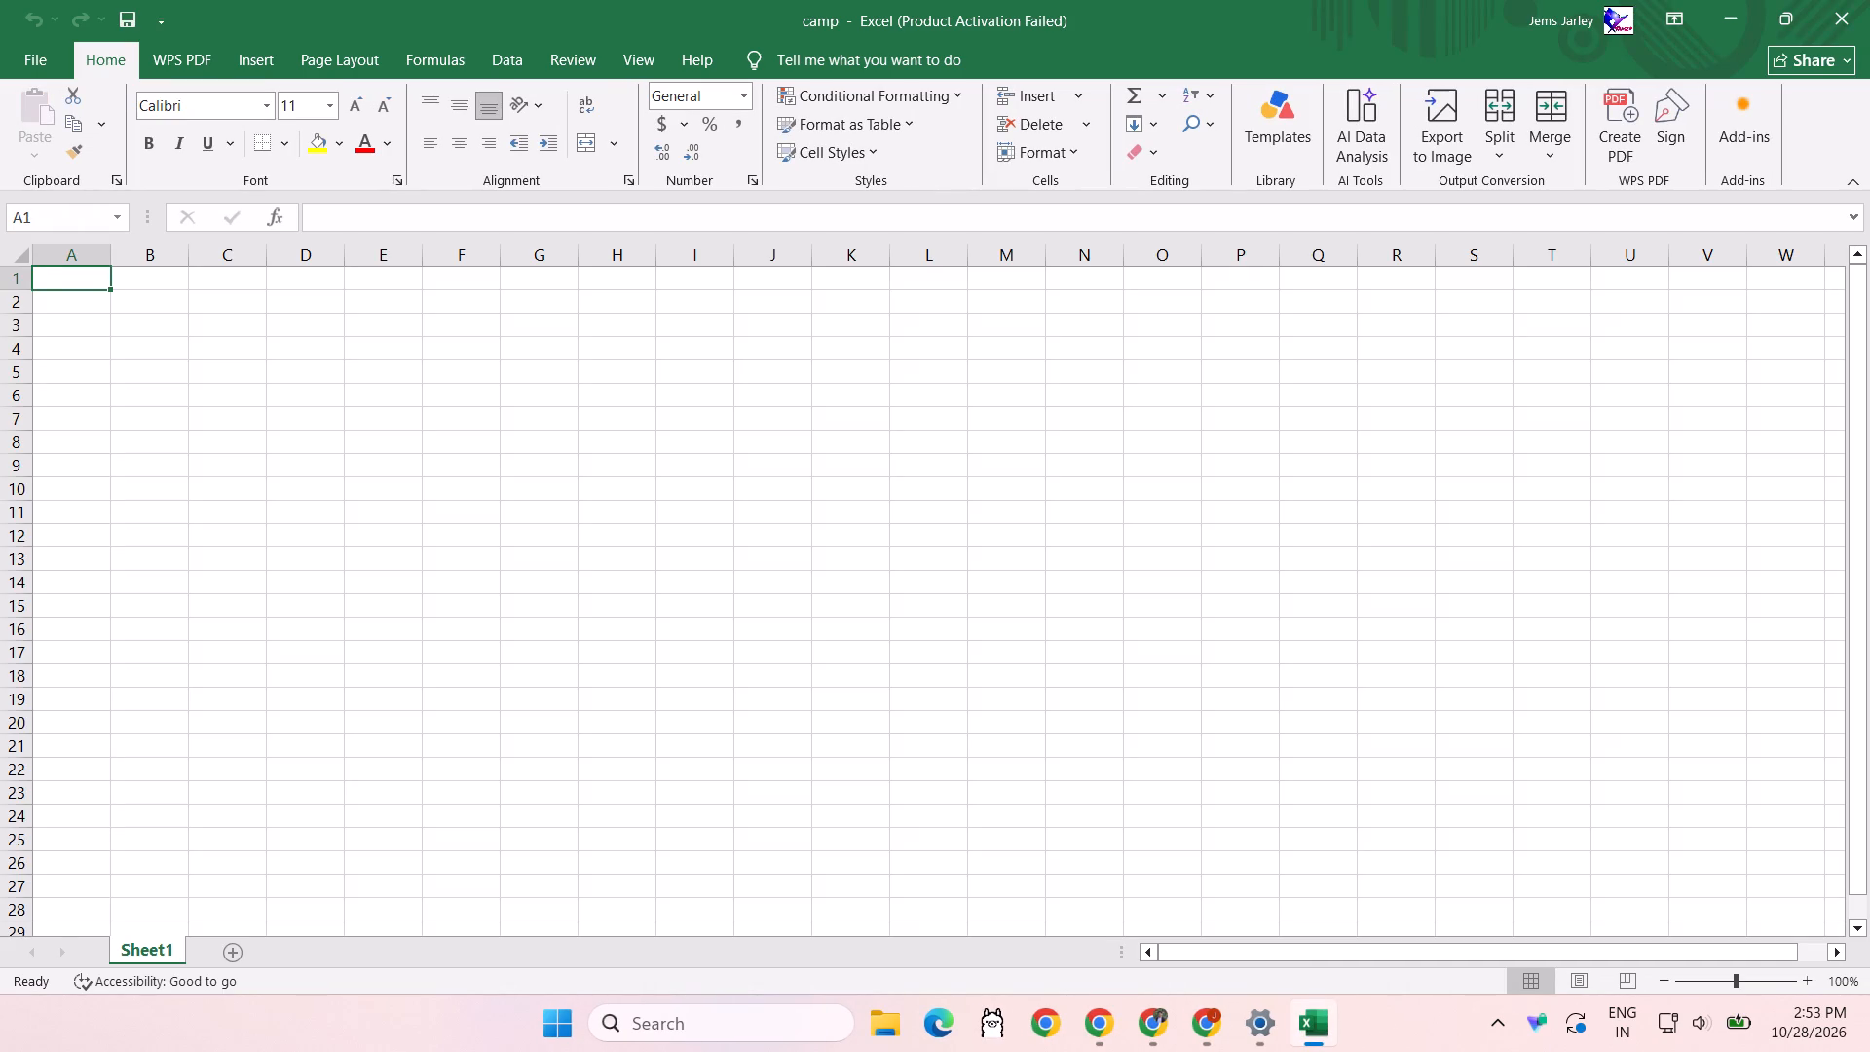
# Enter the header Branch name in cell A1, dismissing the Office activation wizard.
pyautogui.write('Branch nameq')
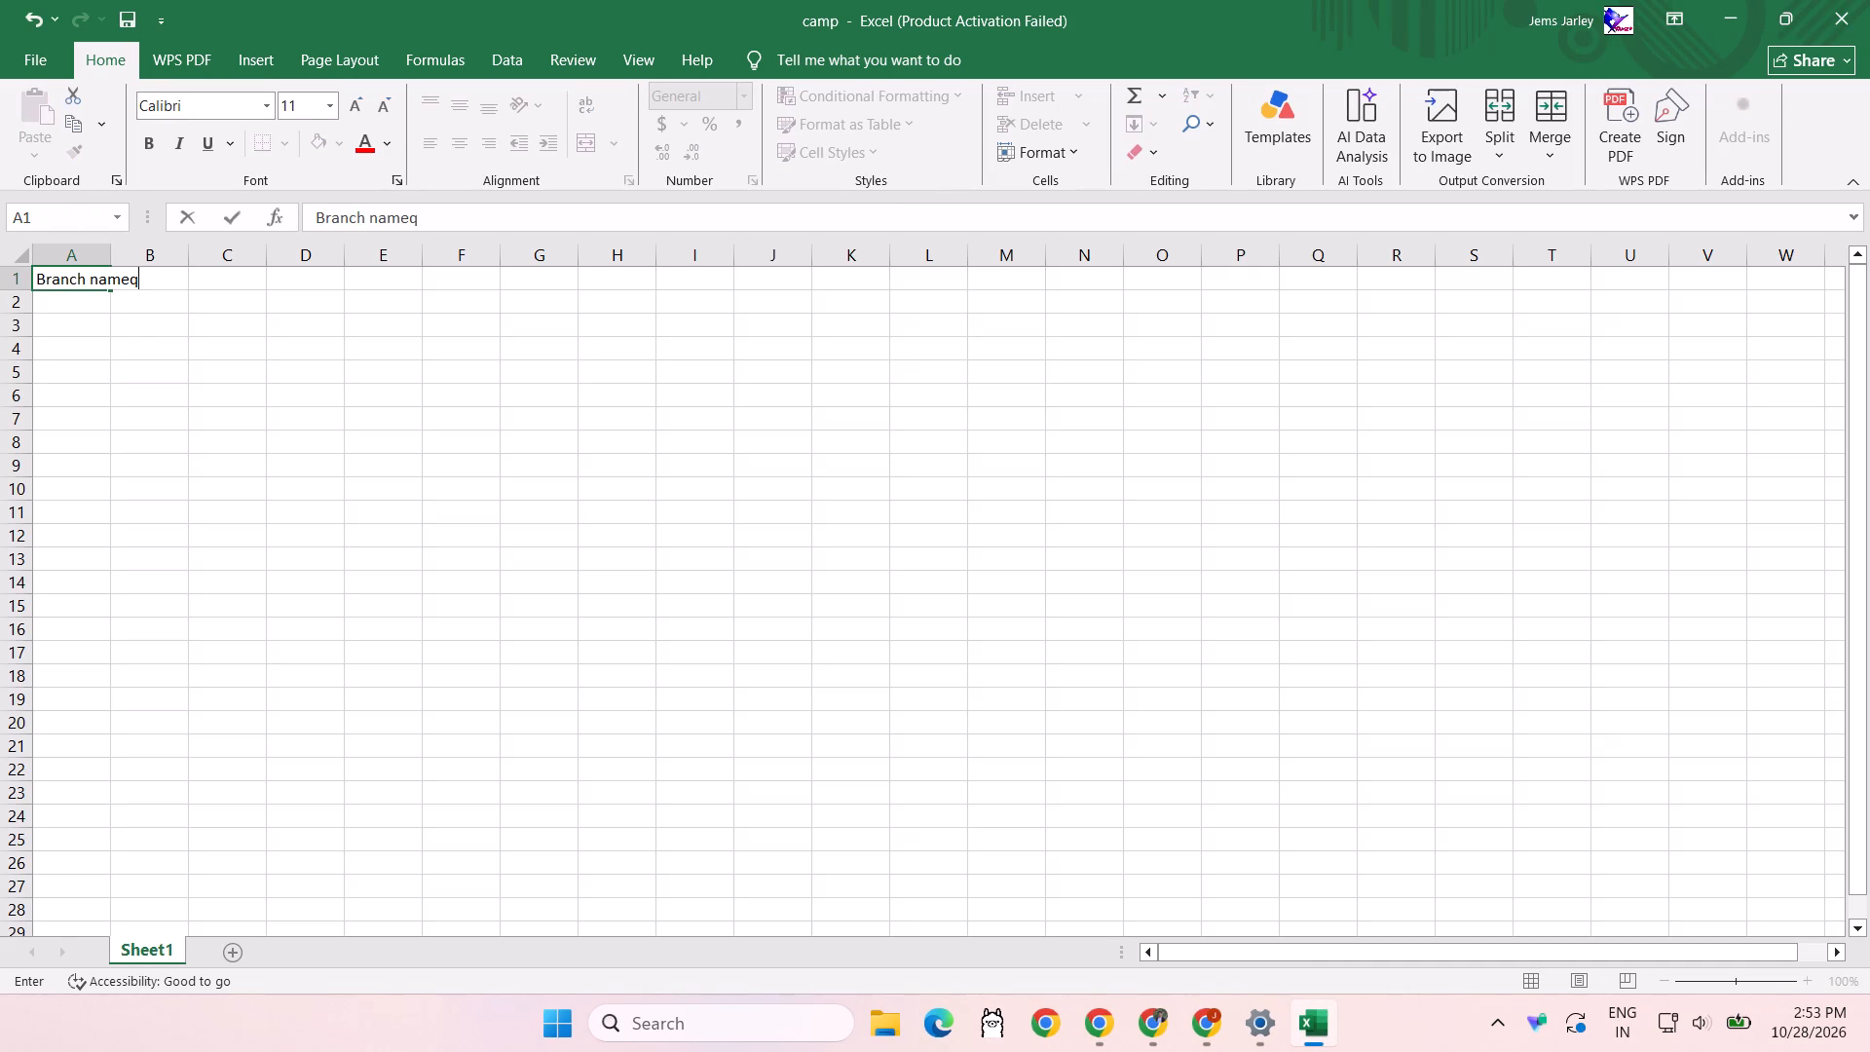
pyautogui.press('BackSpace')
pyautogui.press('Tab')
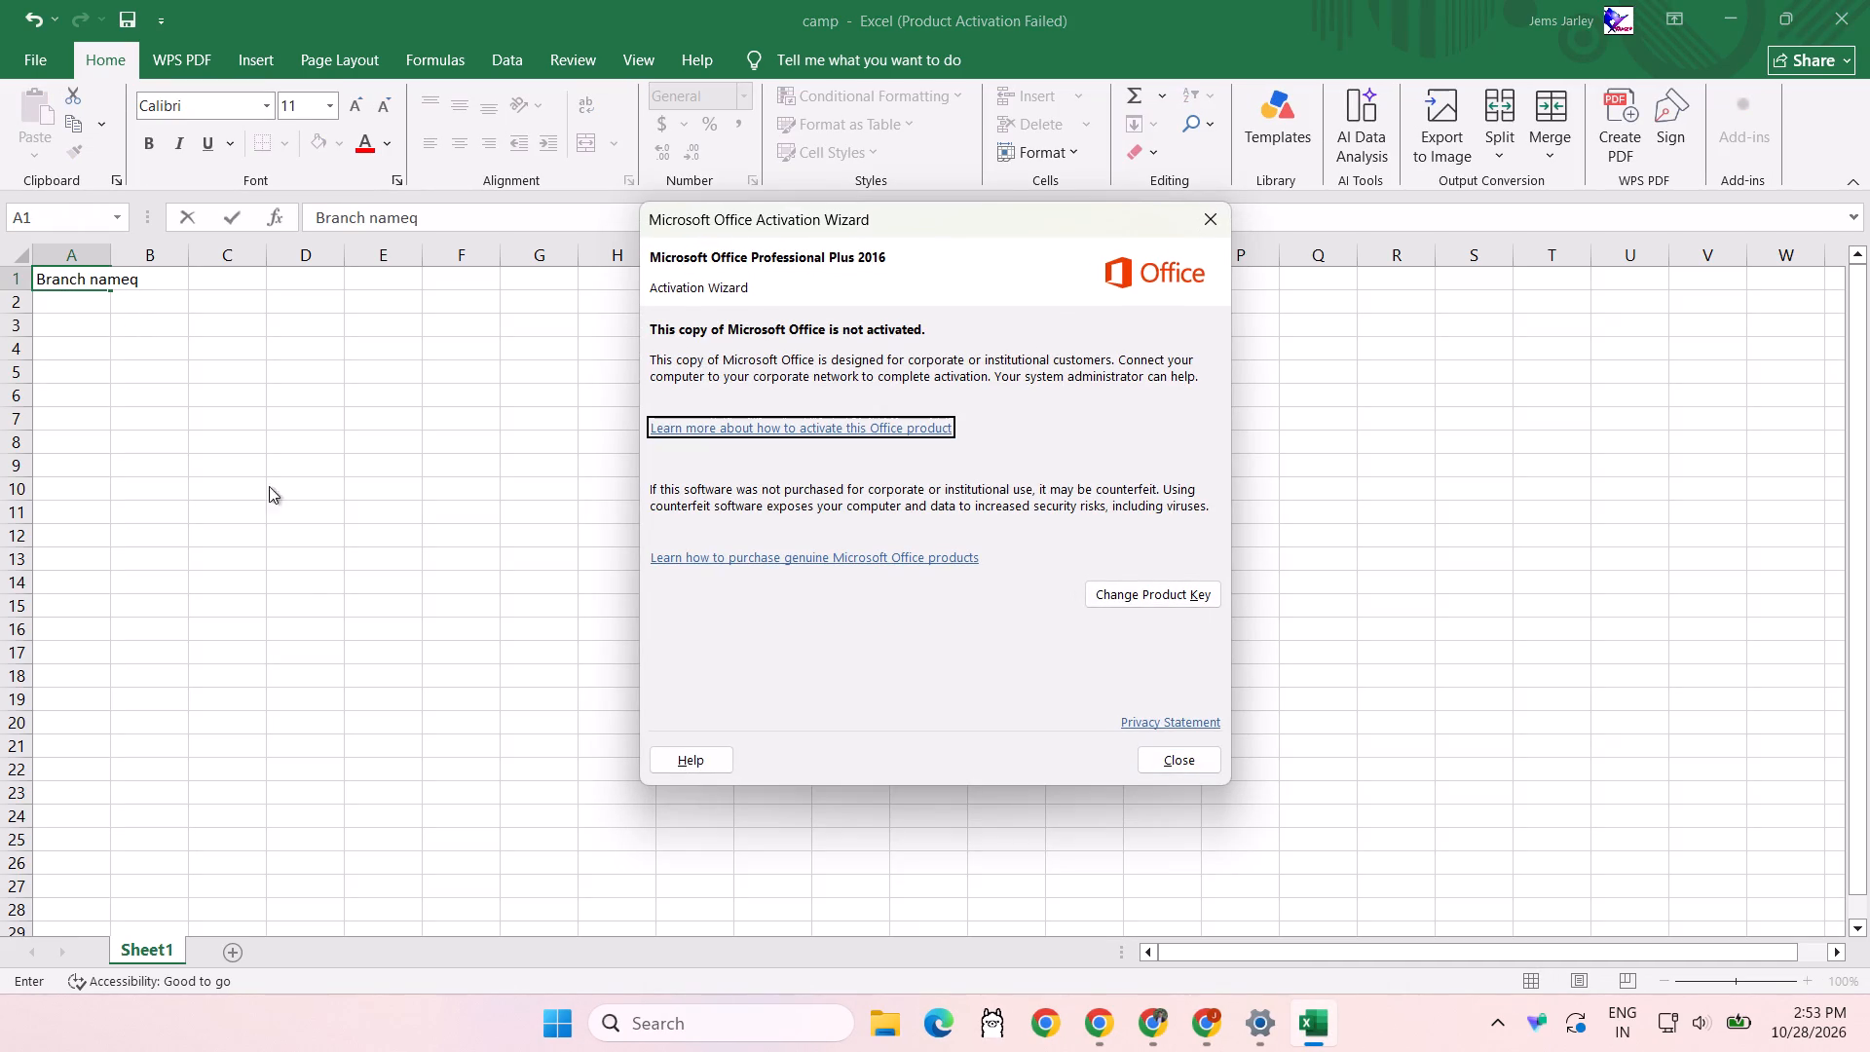
pyautogui.click(1174, 765)
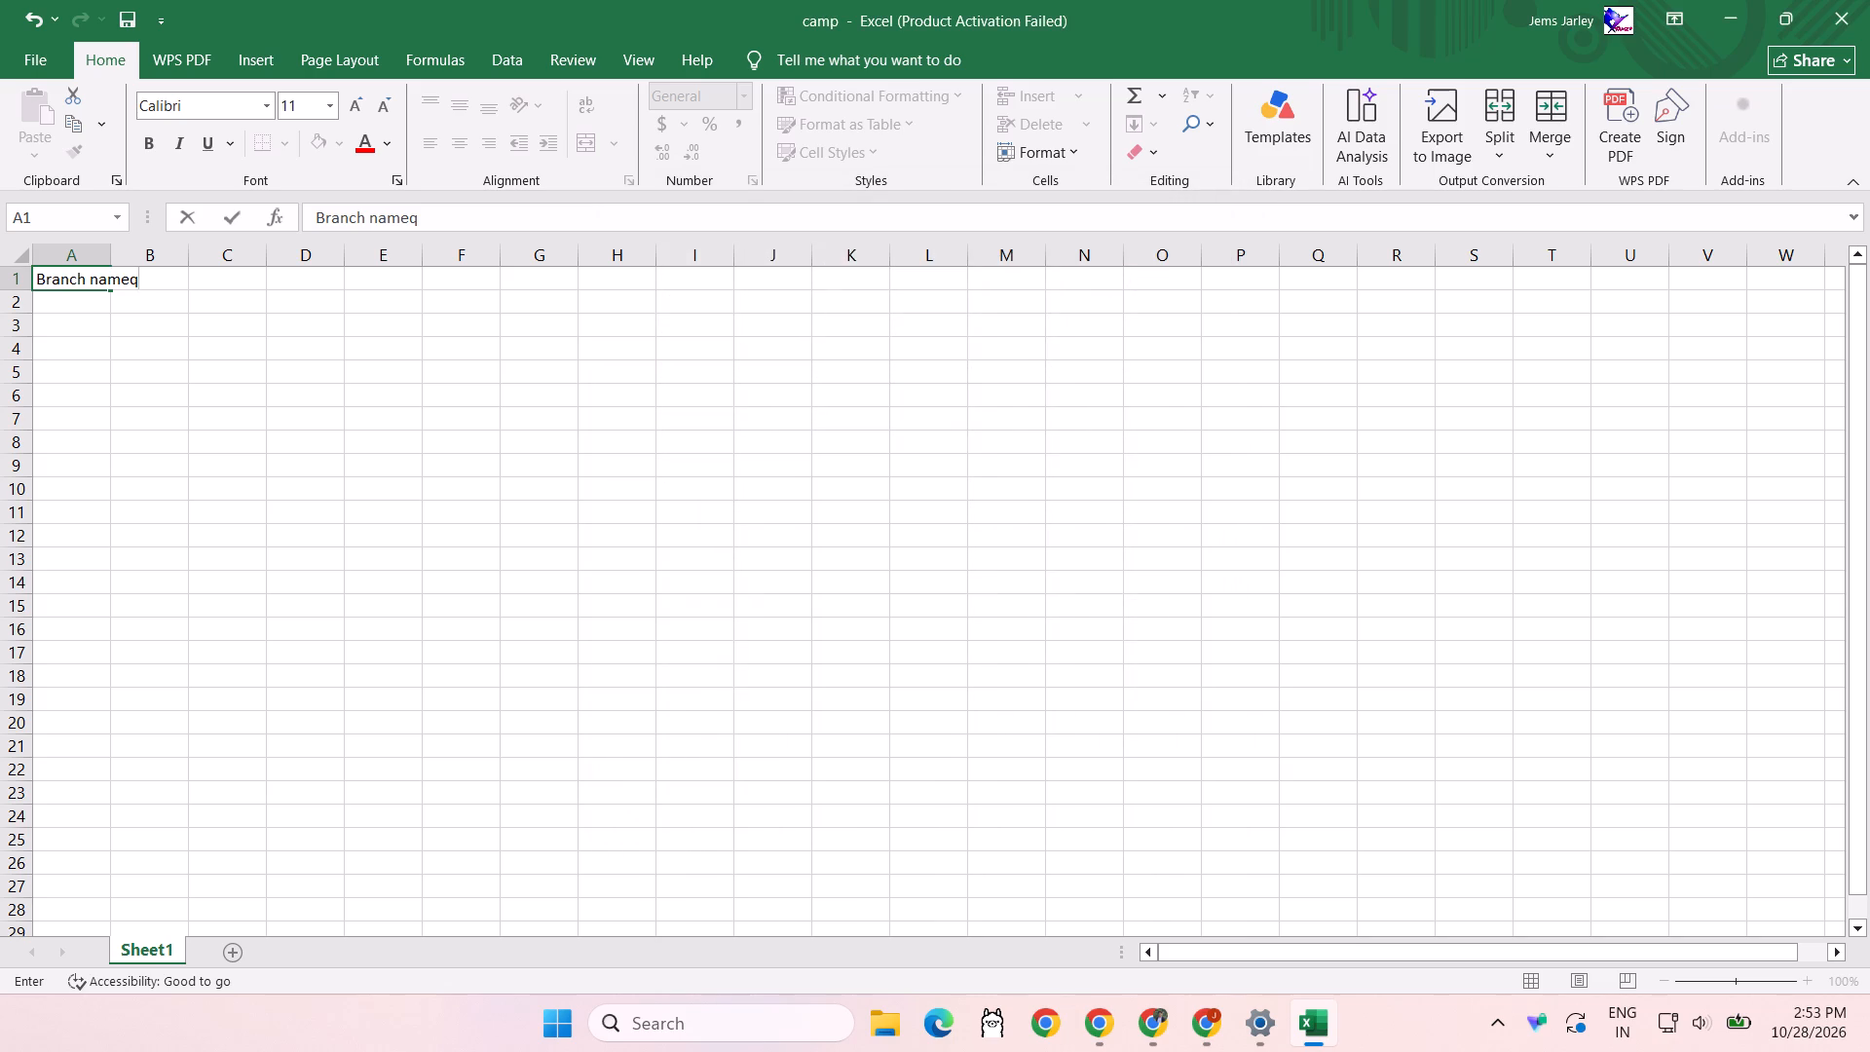
pyautogui.press('BackSpace')
pyautogui.press('Tab')
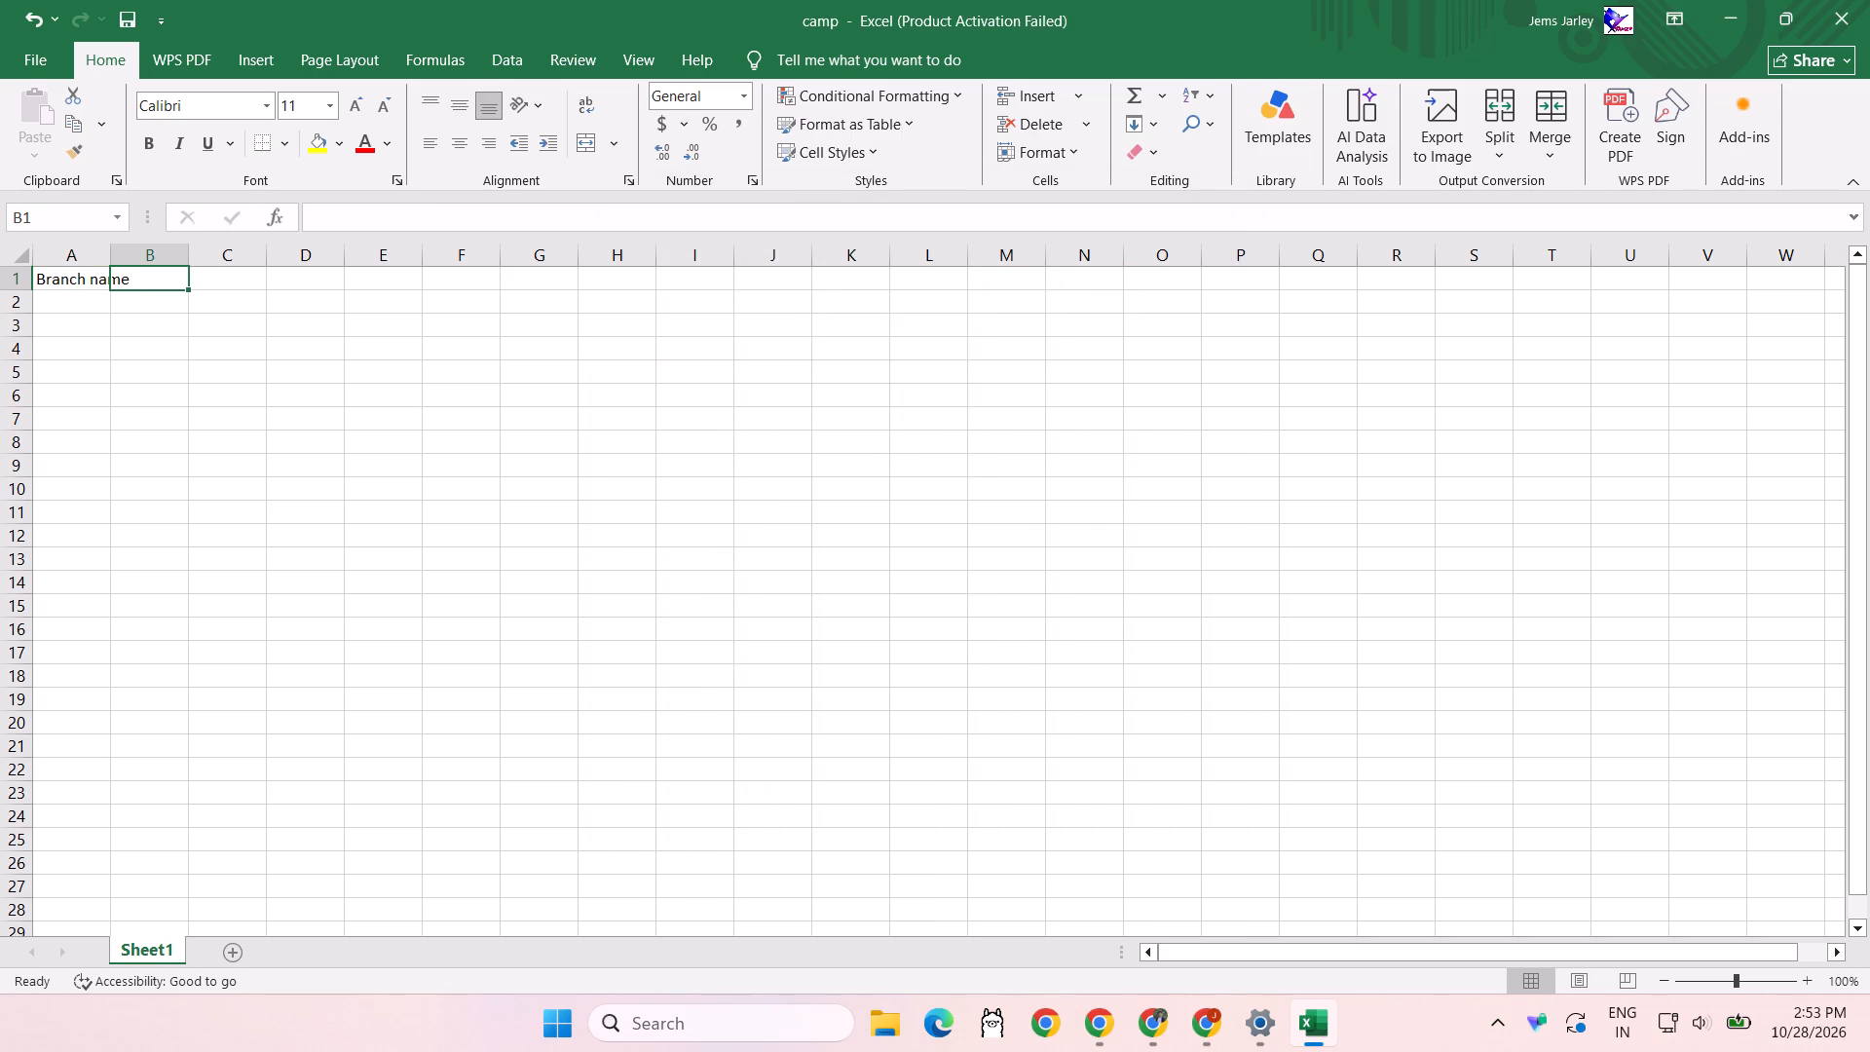
# Enter the headers Branch ID in cell B1 and Supervisor Name in cell C1.
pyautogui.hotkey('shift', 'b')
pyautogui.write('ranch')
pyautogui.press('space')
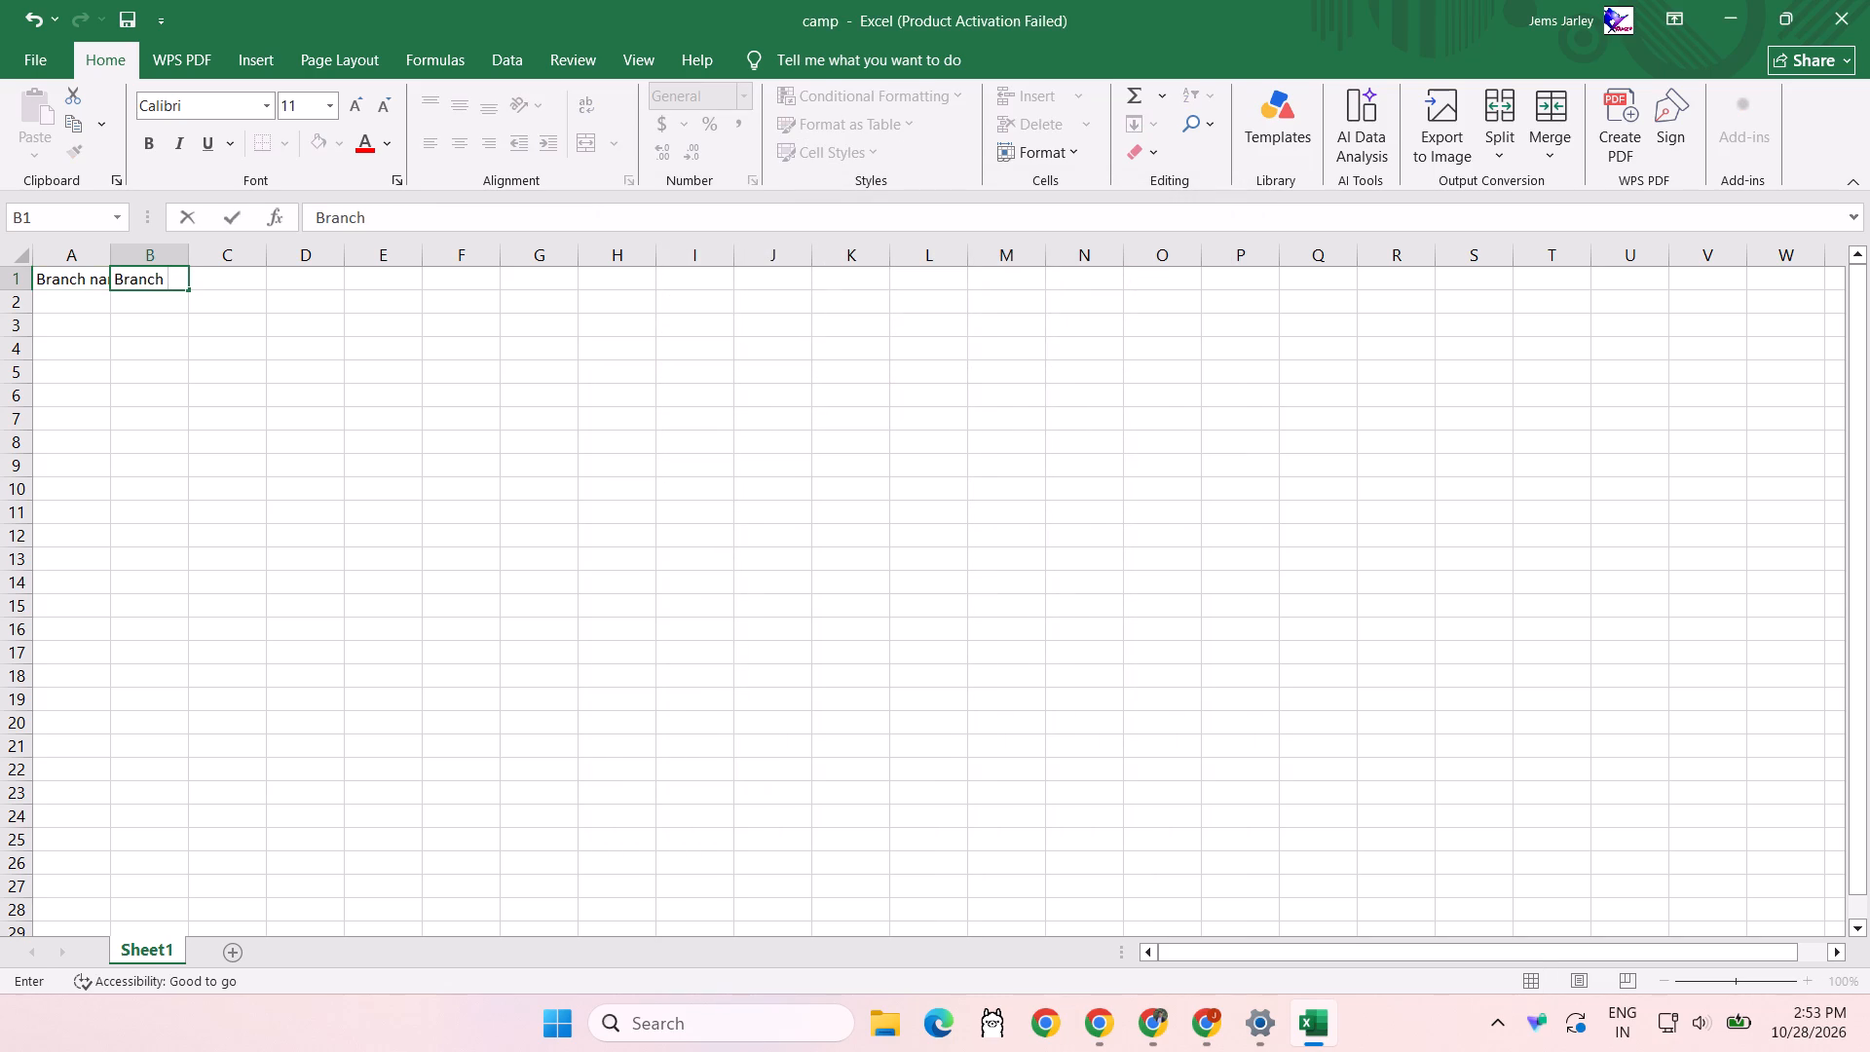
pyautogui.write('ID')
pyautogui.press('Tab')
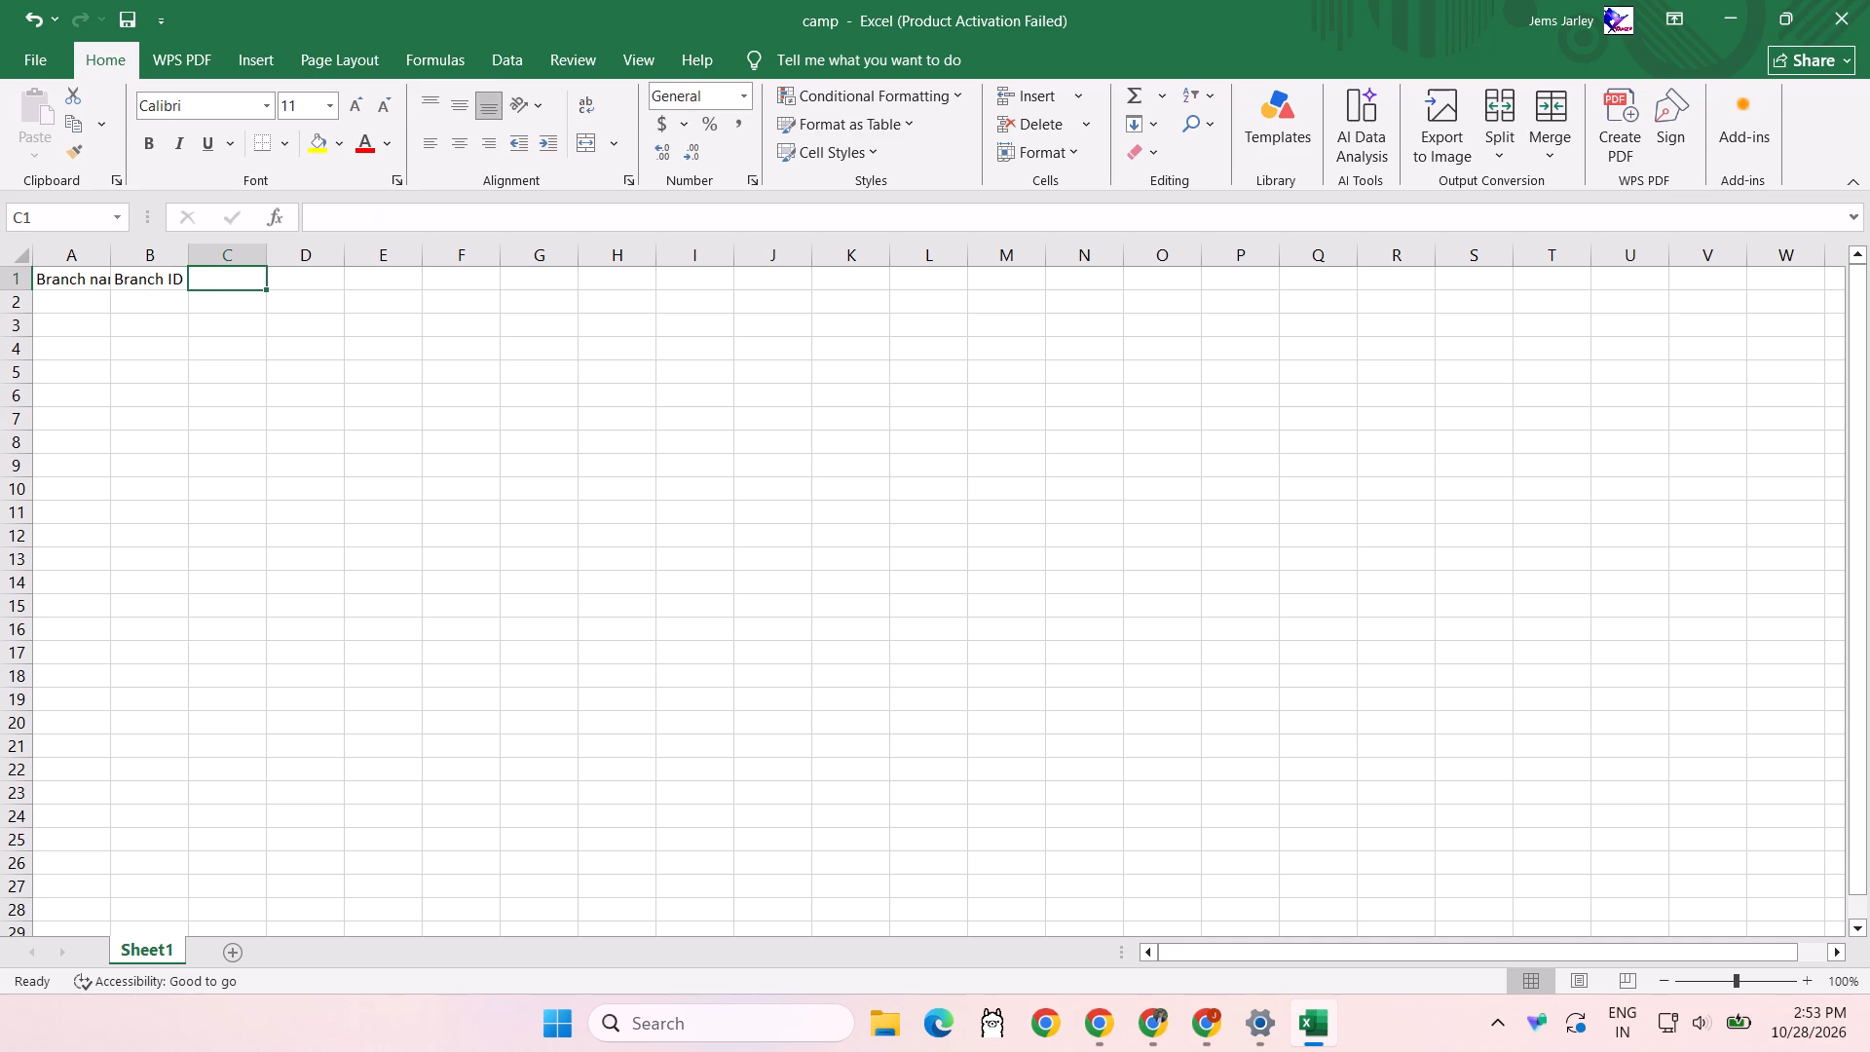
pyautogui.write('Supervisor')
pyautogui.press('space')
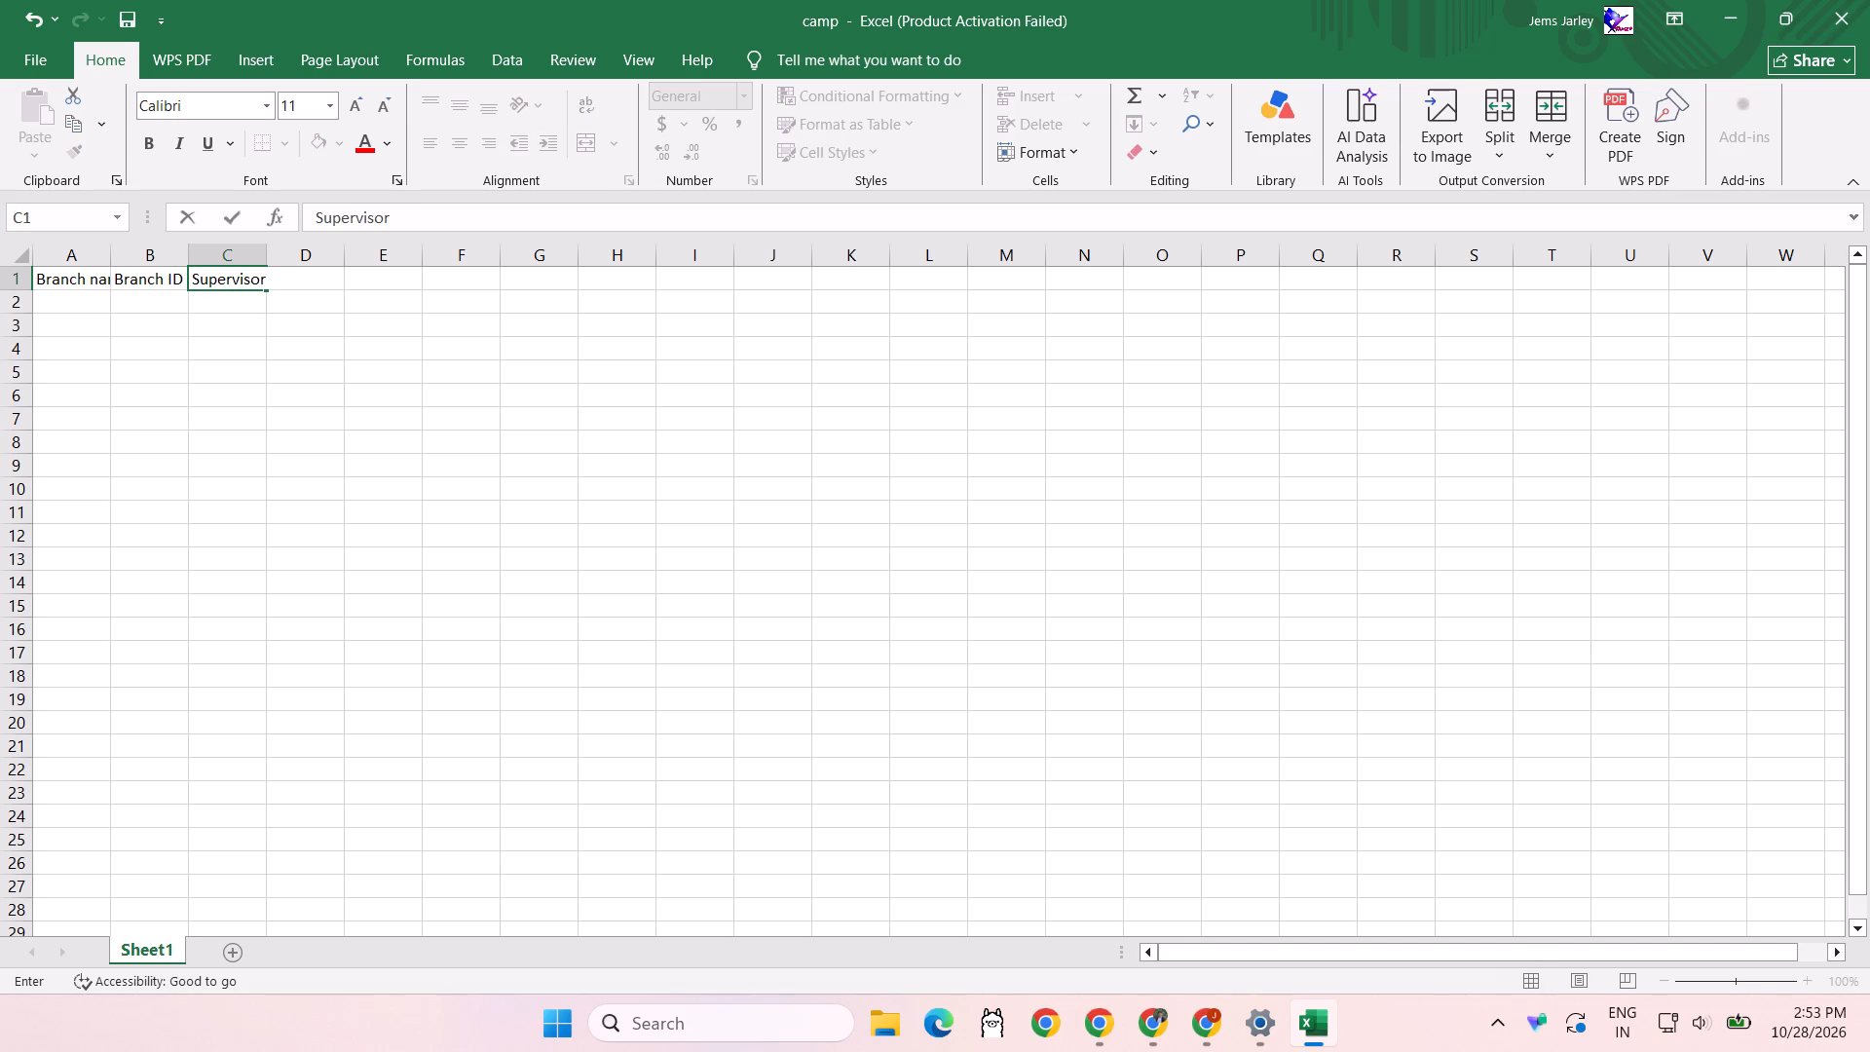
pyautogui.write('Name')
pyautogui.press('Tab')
# Autofit the widths of the Branch name and Supervisor Name columns to their header text.
pyautogui.doubleClick(108, 253)
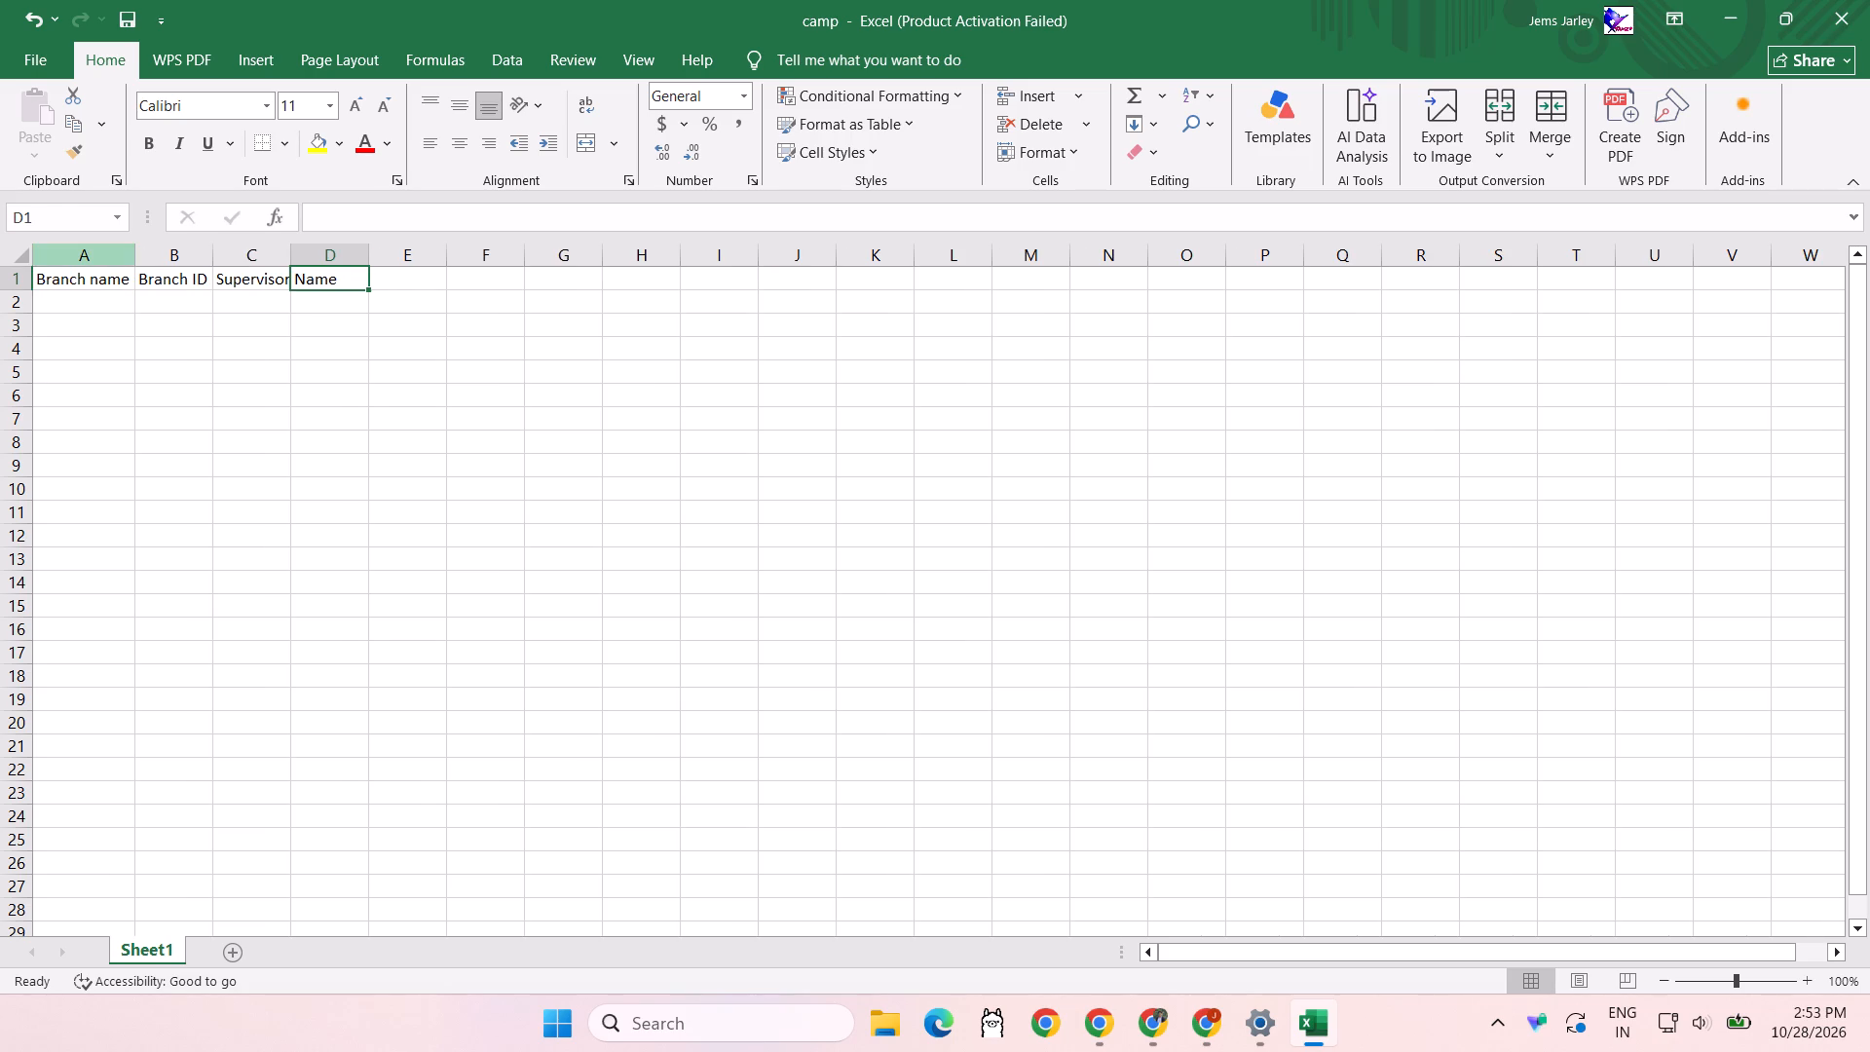
pyautogui.moveTo(334, 357); pyautogui.dragTo(292, 261)
pyautogui.doubleClick(292, 261)
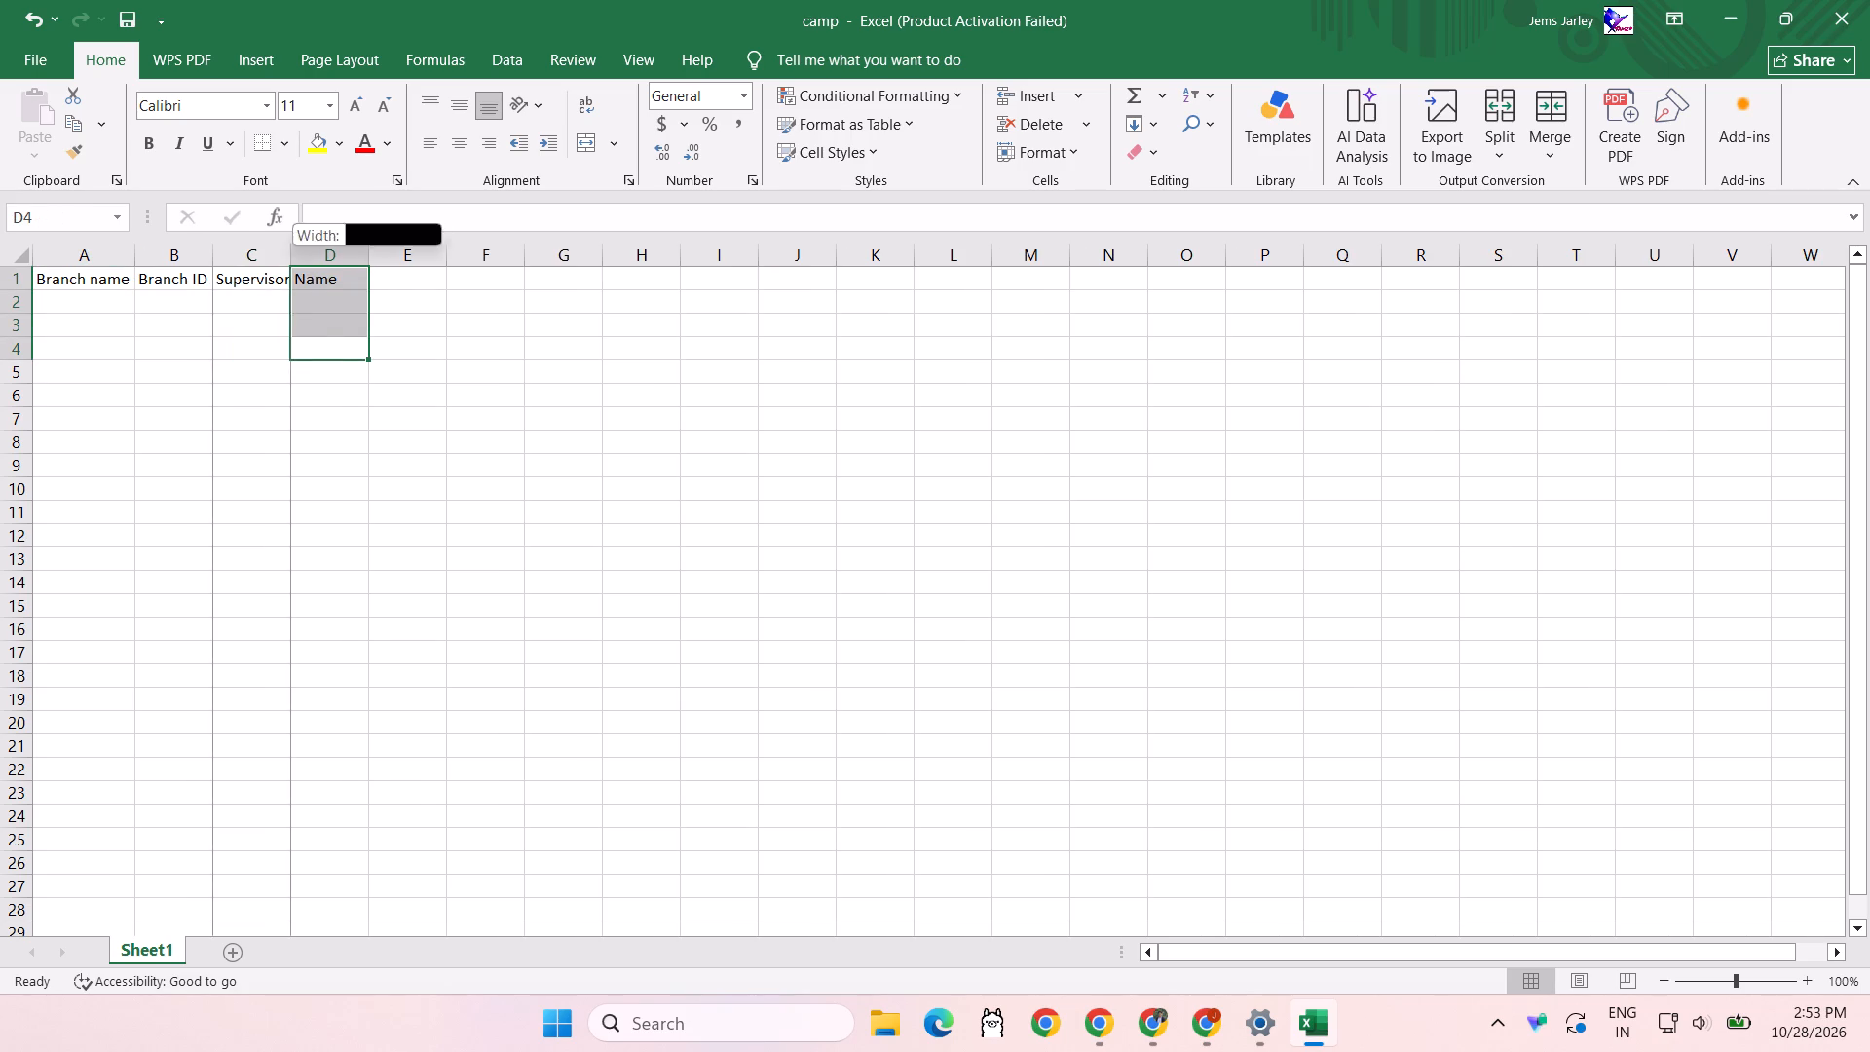
pyautogui.click(335, 469)
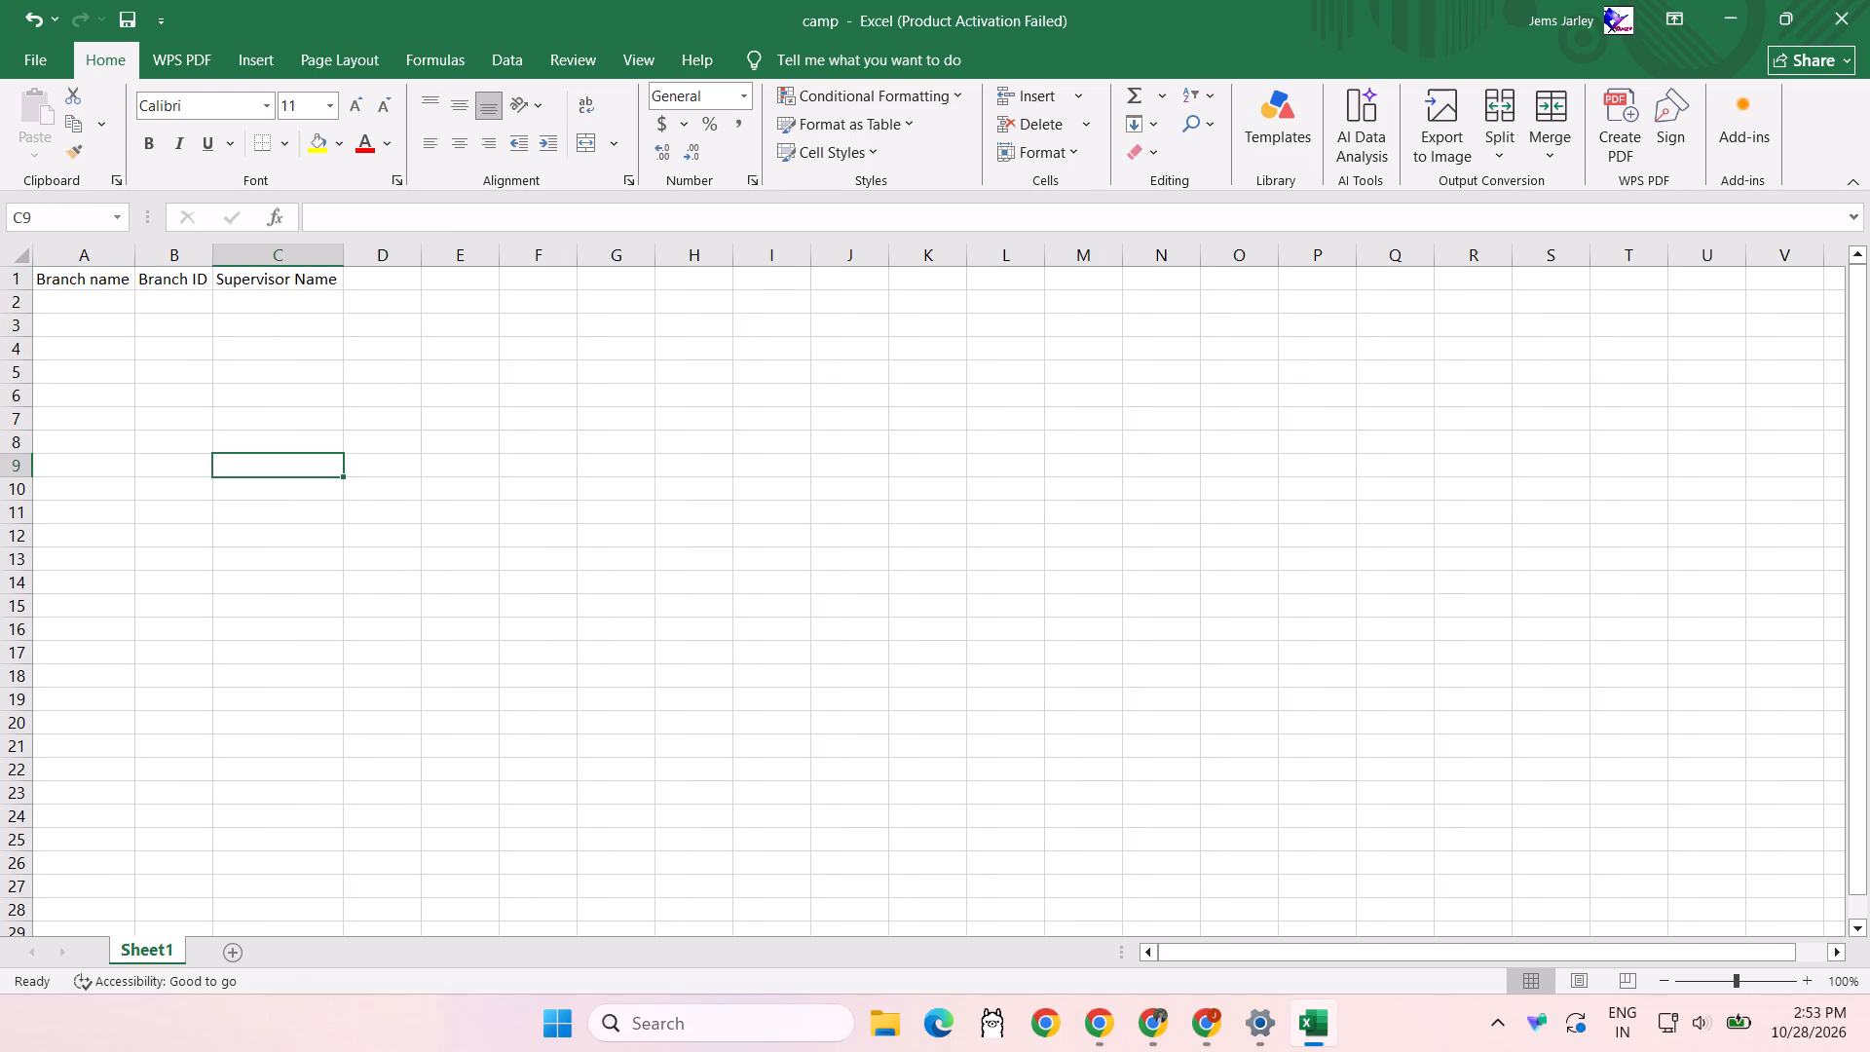
pyautogui.click(102, 296)
pyautogui.click(250, 421)
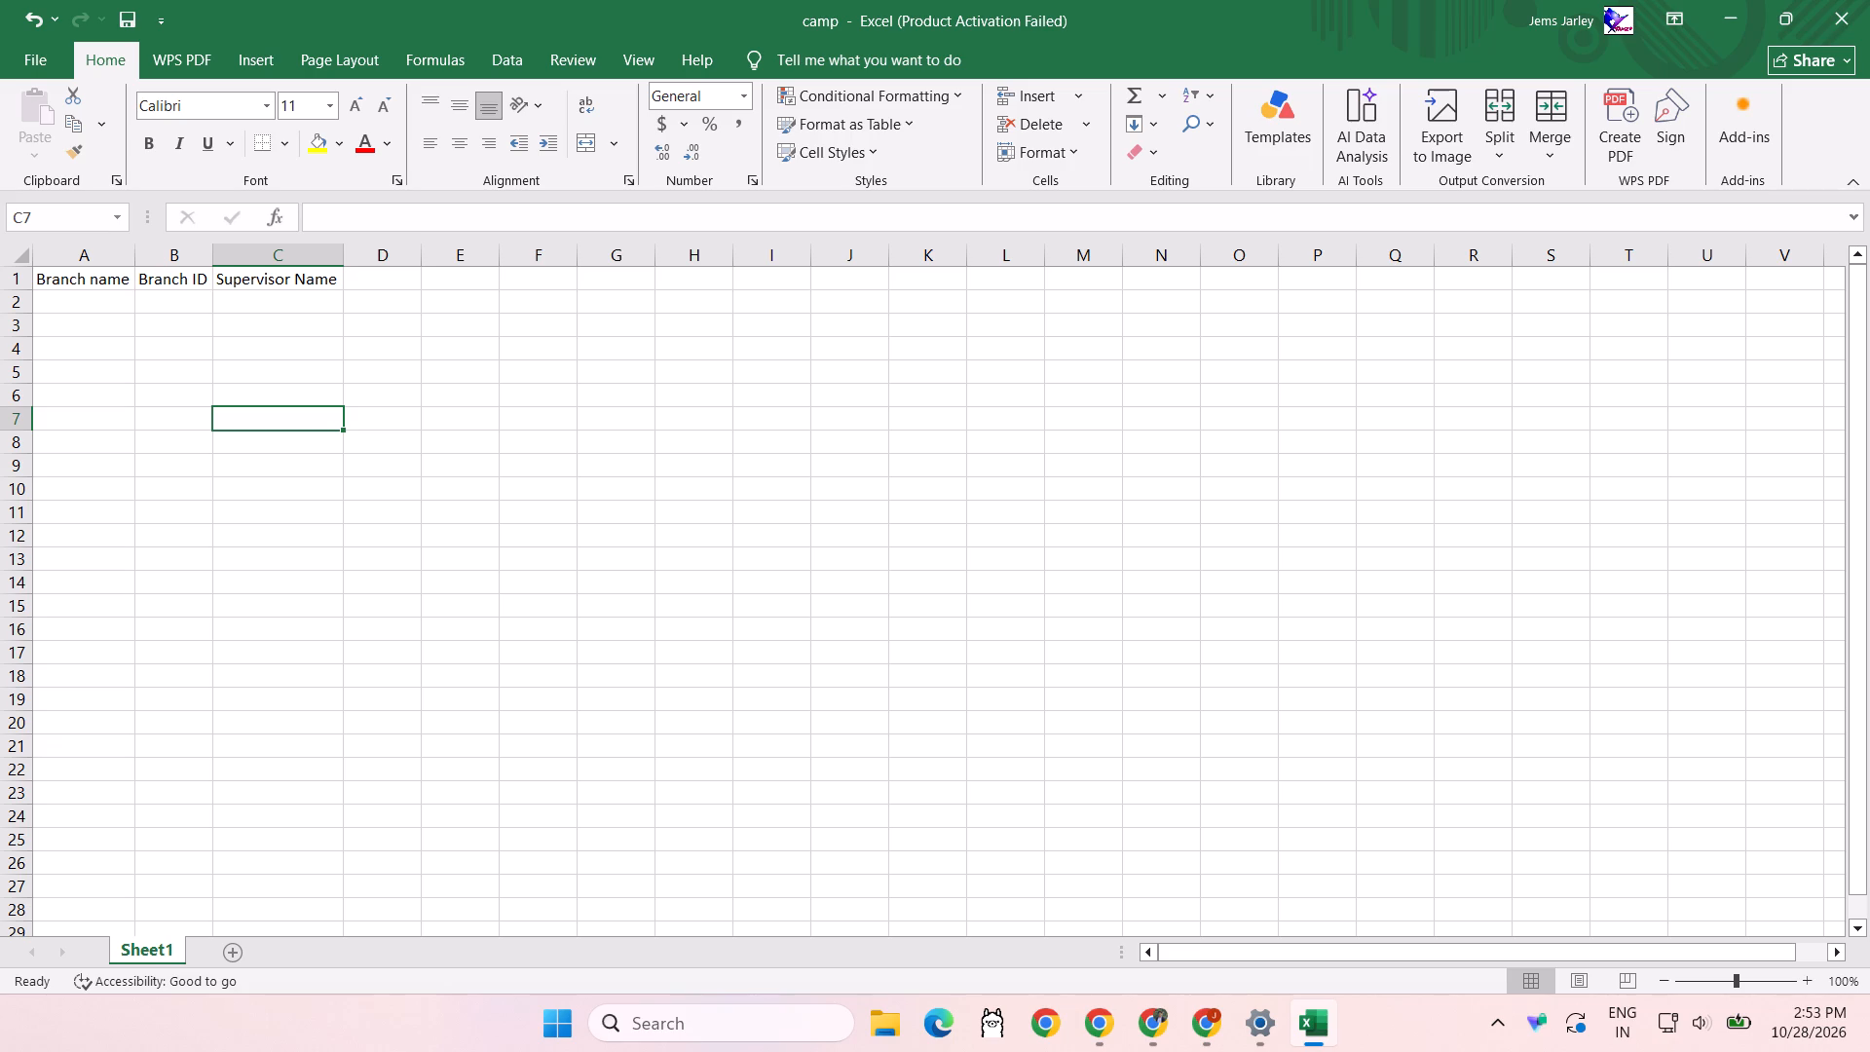
# Enter the header Camp Date in cell D1.
pyautogui.click(403, 276)
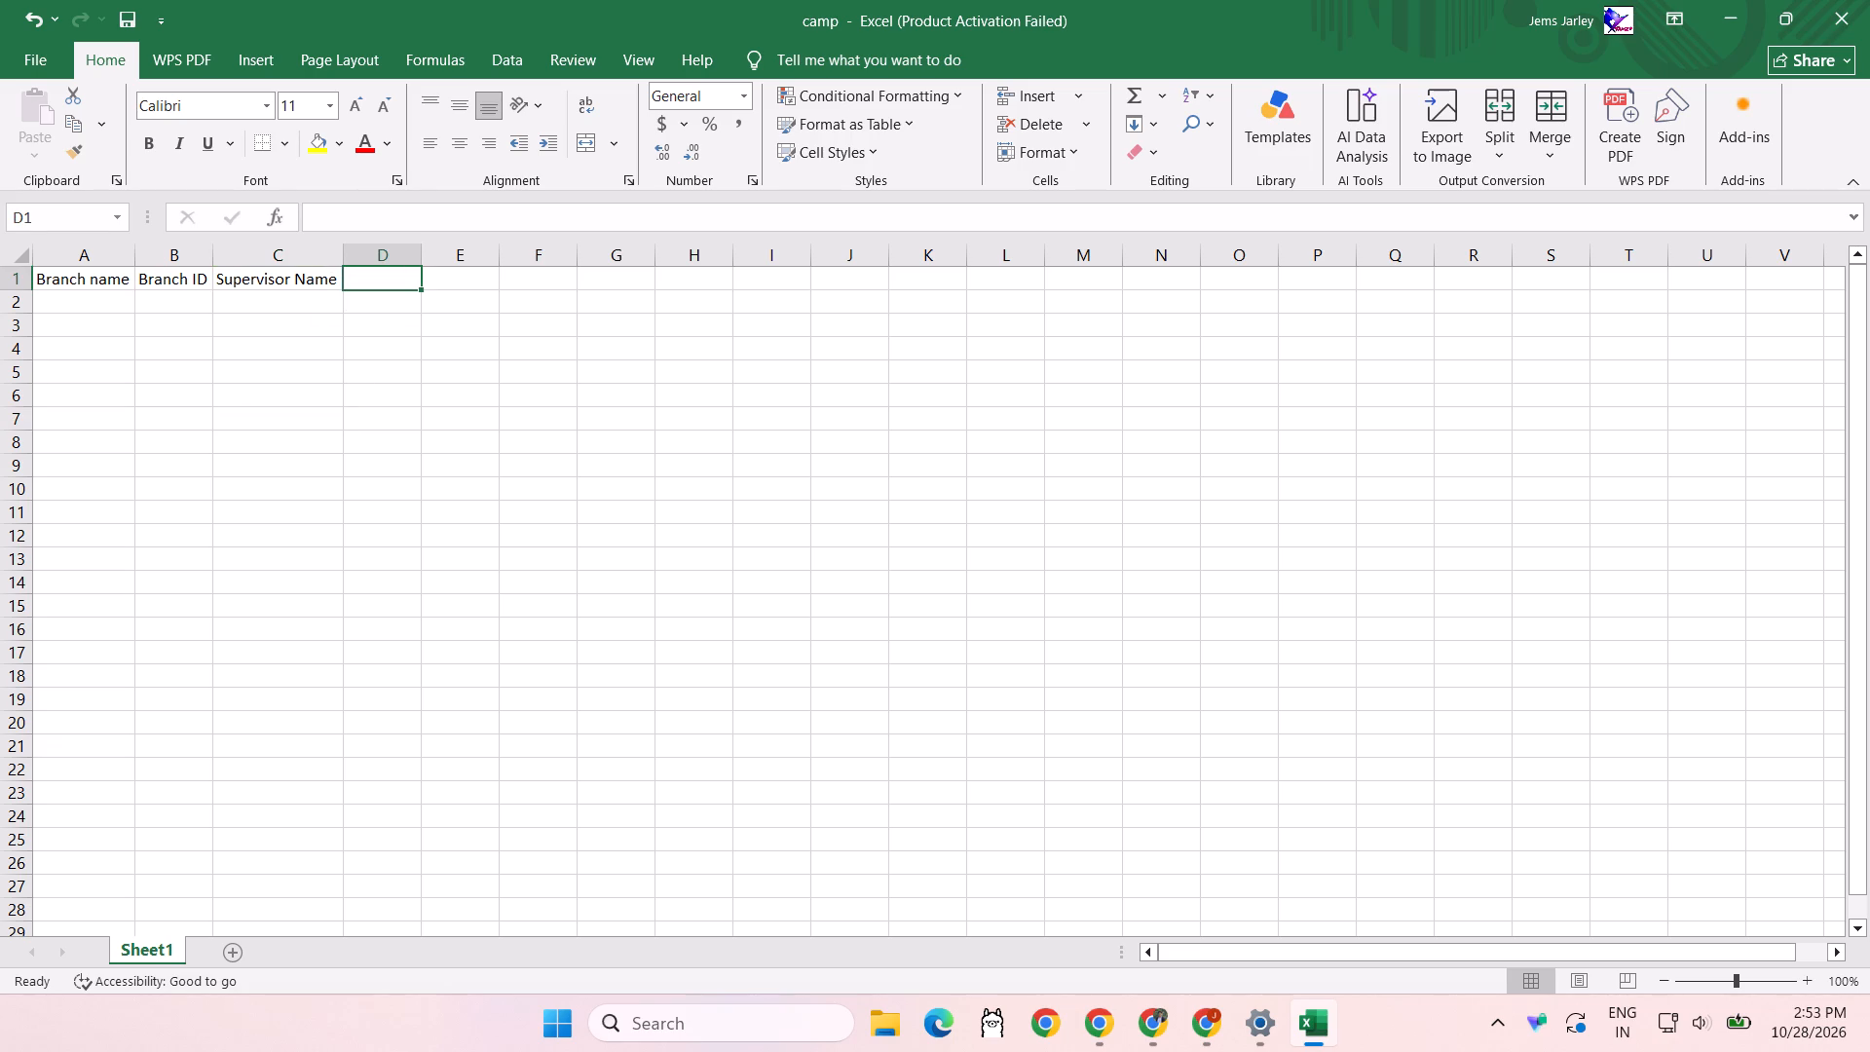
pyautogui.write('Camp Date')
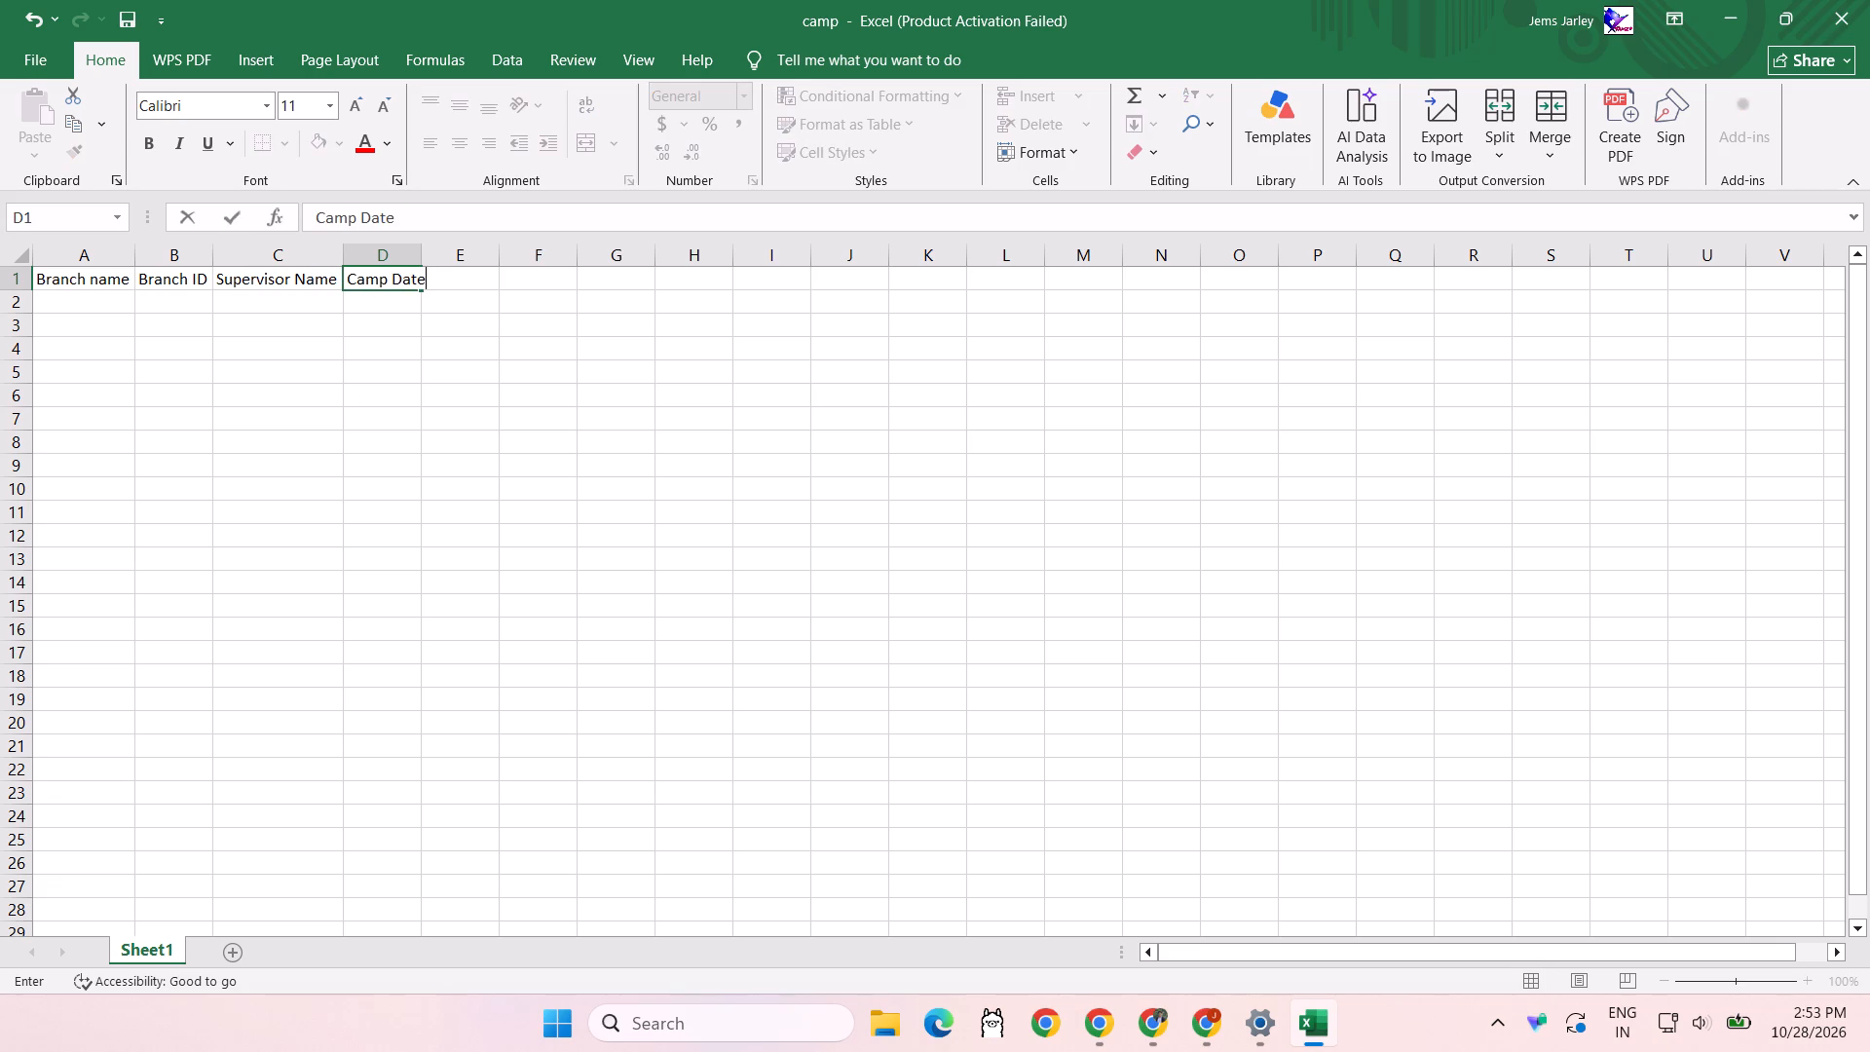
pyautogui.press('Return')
# Autofit the widths of the Camp Date and Branch ID columns.
pyautogui.click(495, 369)
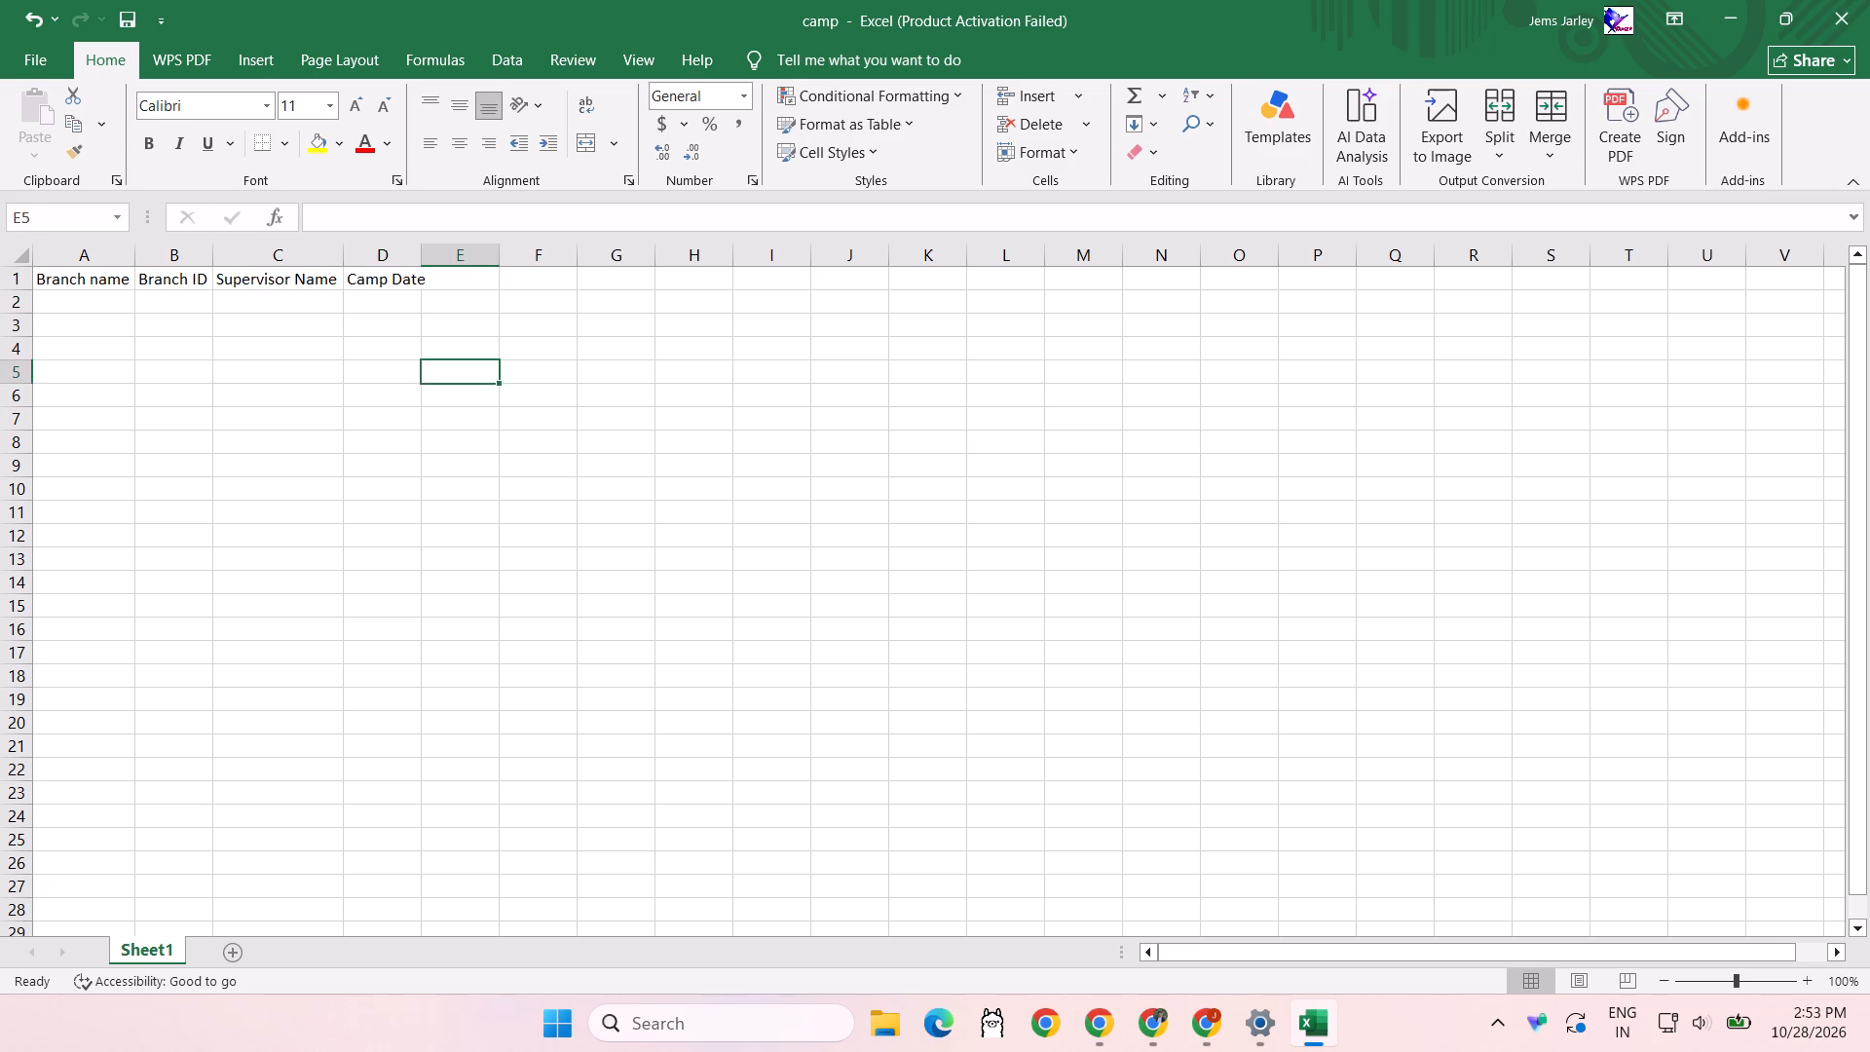
pyautogui.doubleClick(423, 256)
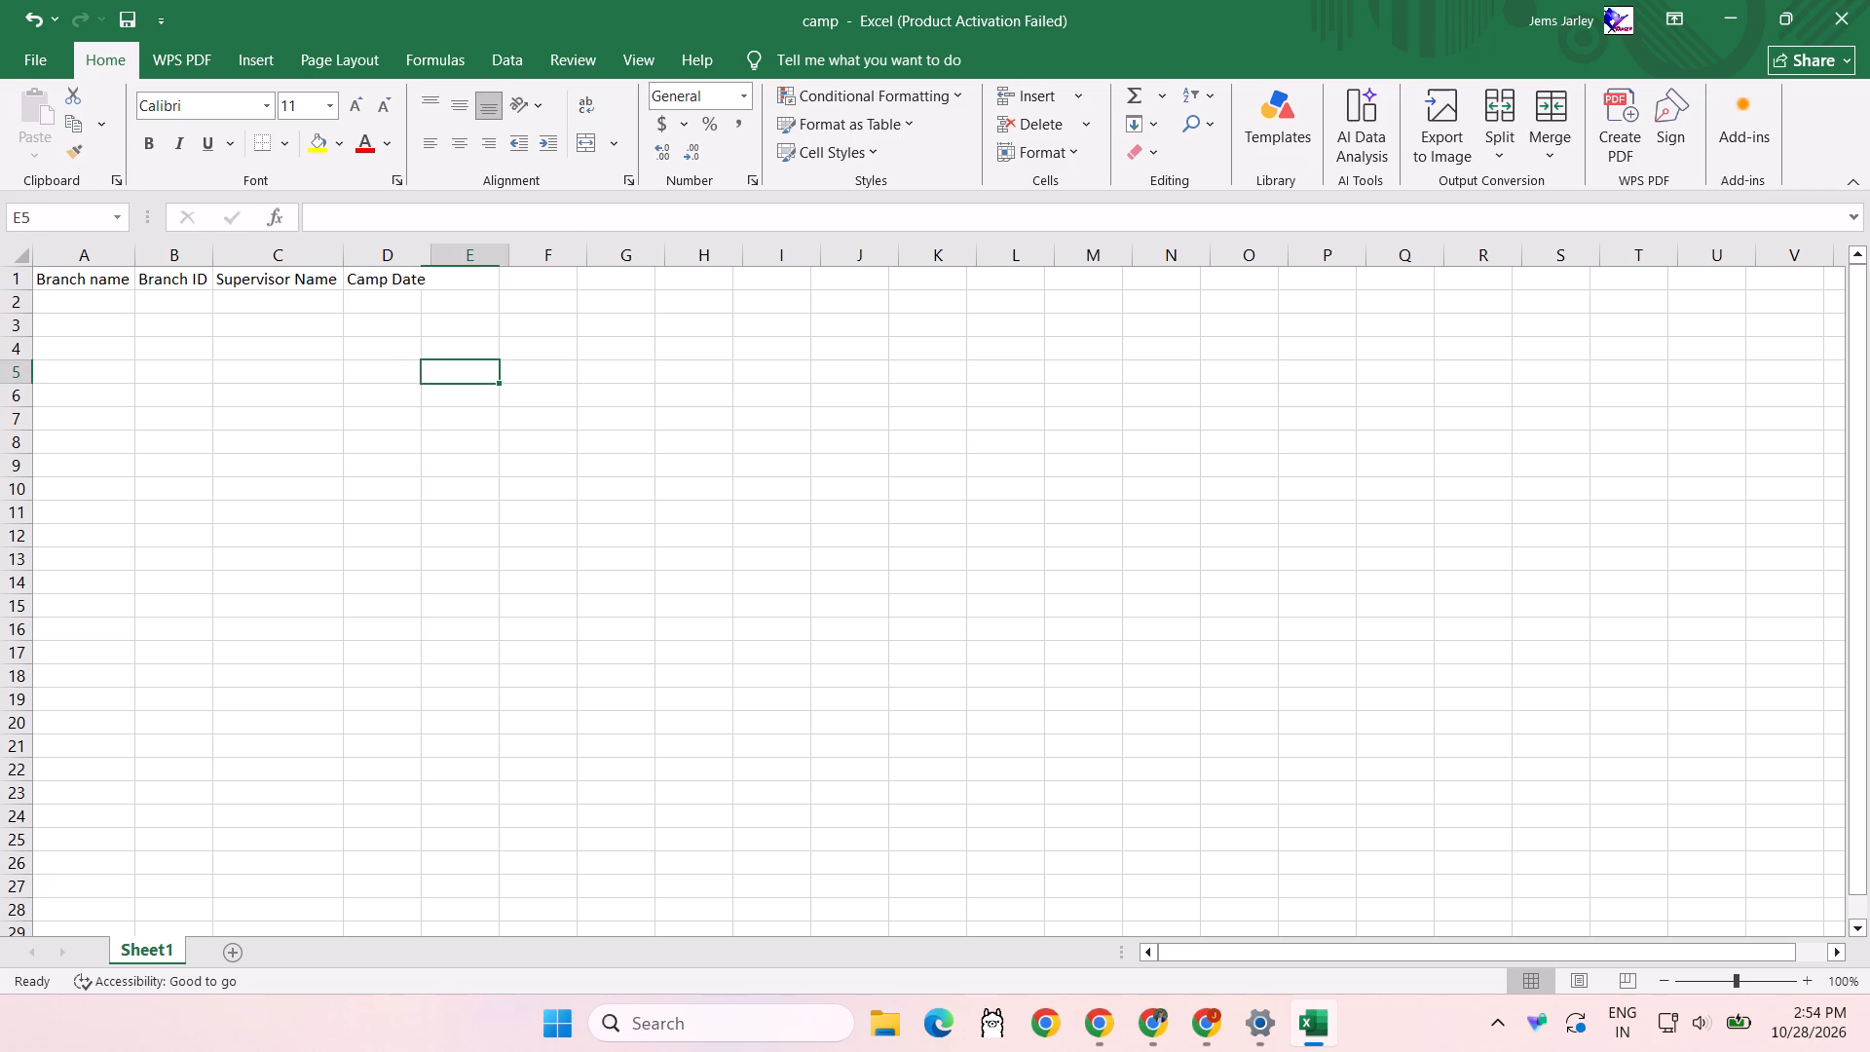
pyautogui.click(568, 518)
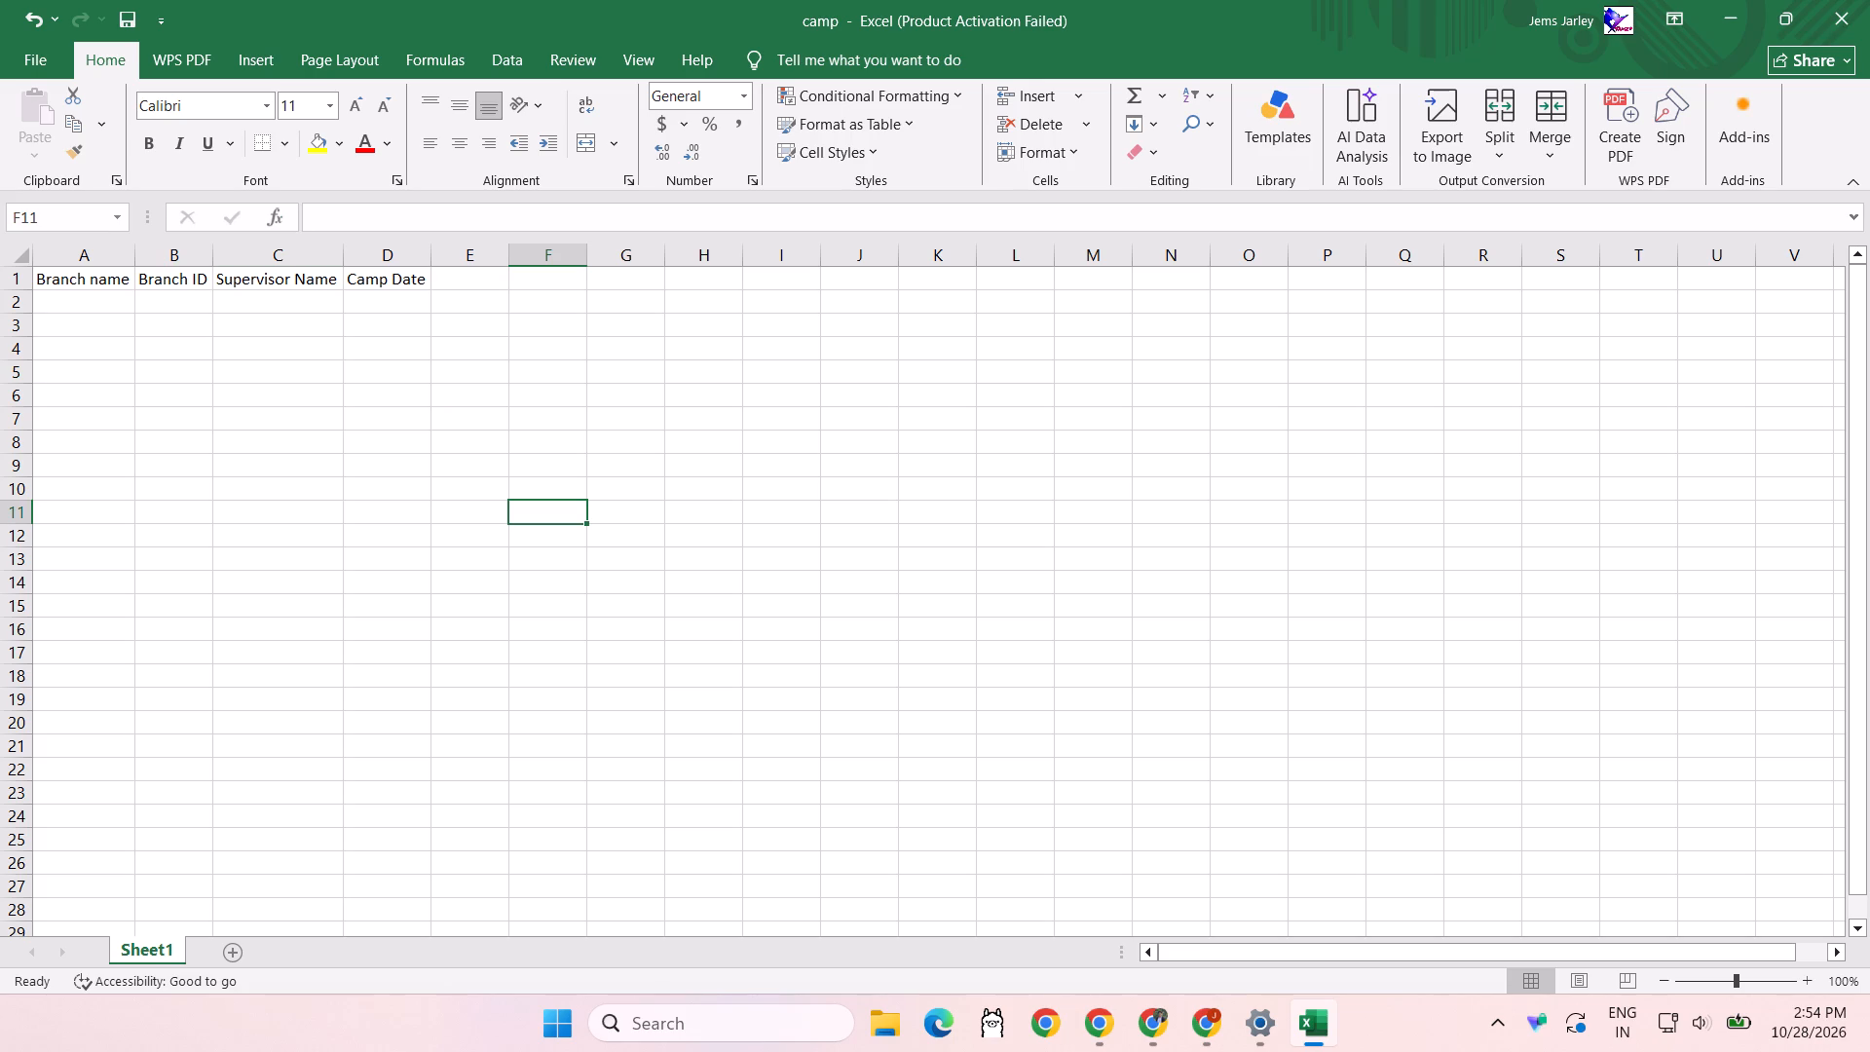
pyautogui.doubleClick(208, 253)
pyautogui.click(240, 462)
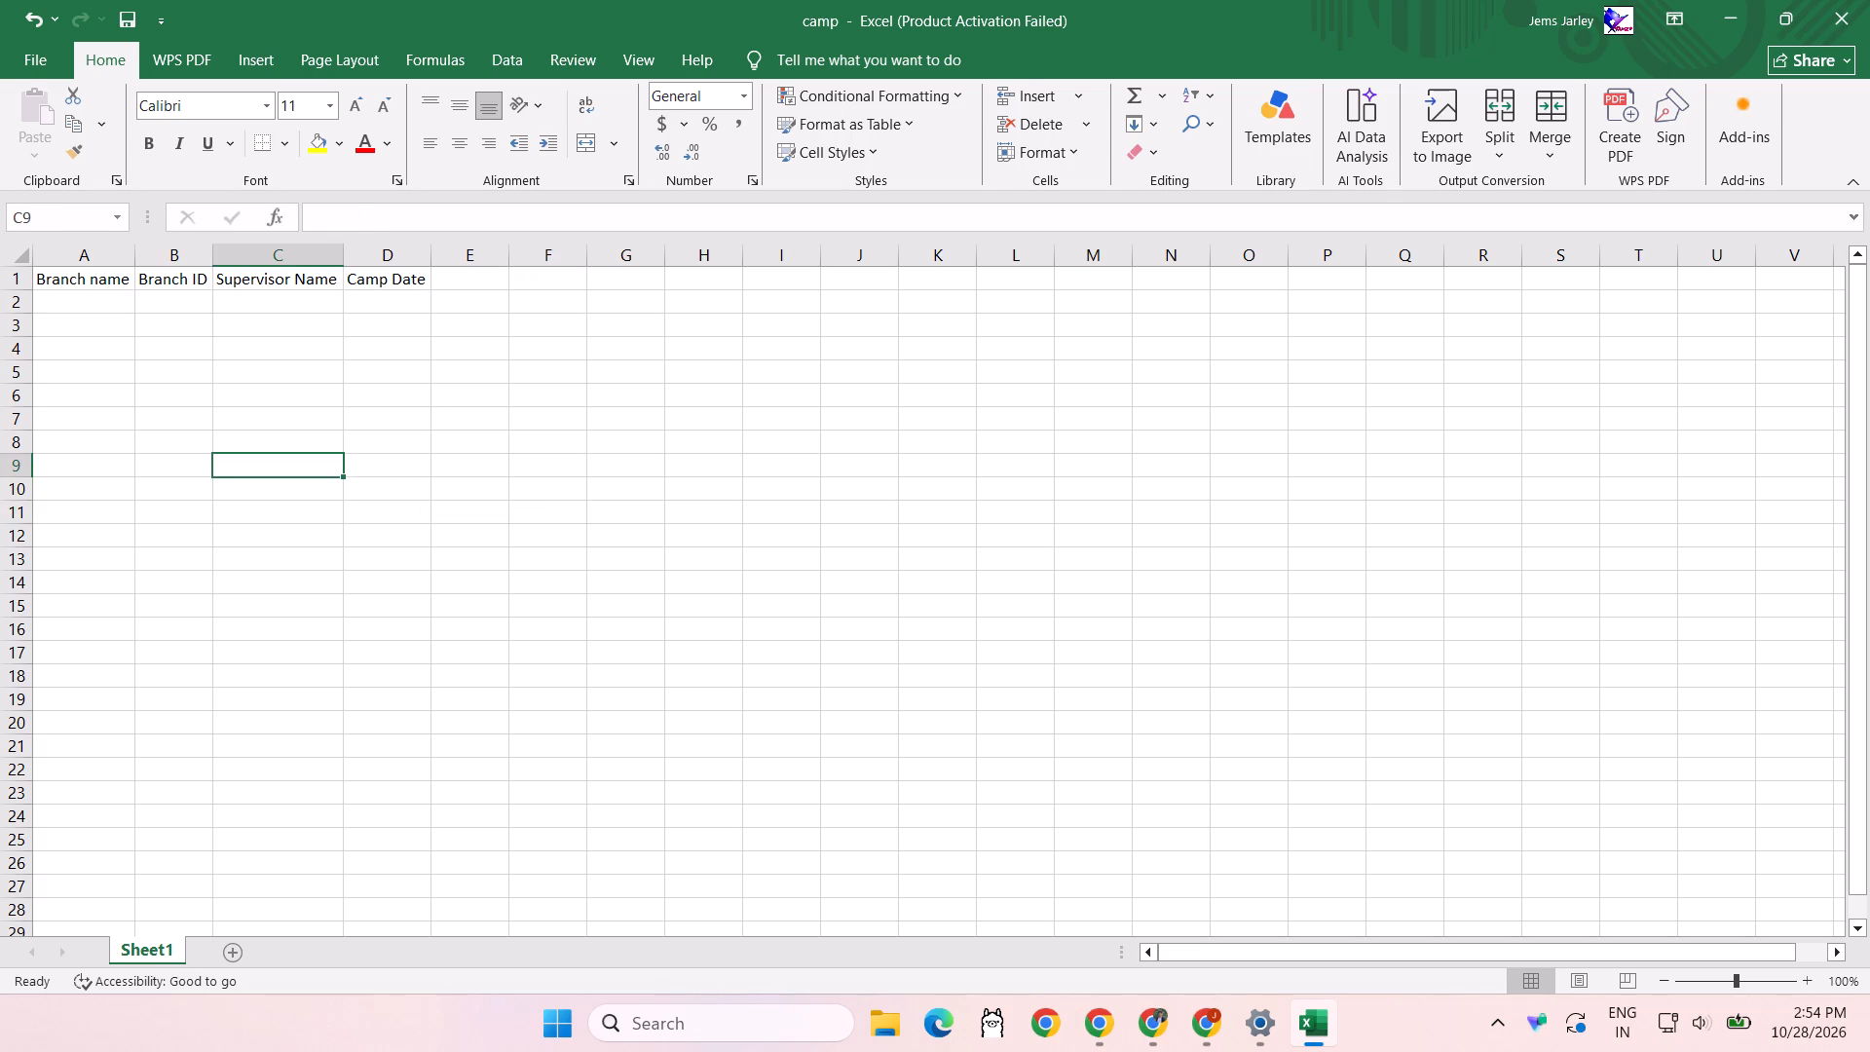
# Disconnect Proton VPN and return to the camp workbook.
pyautogui.rightClick(1531, 1024)
pyautogui.click(1629, 966)
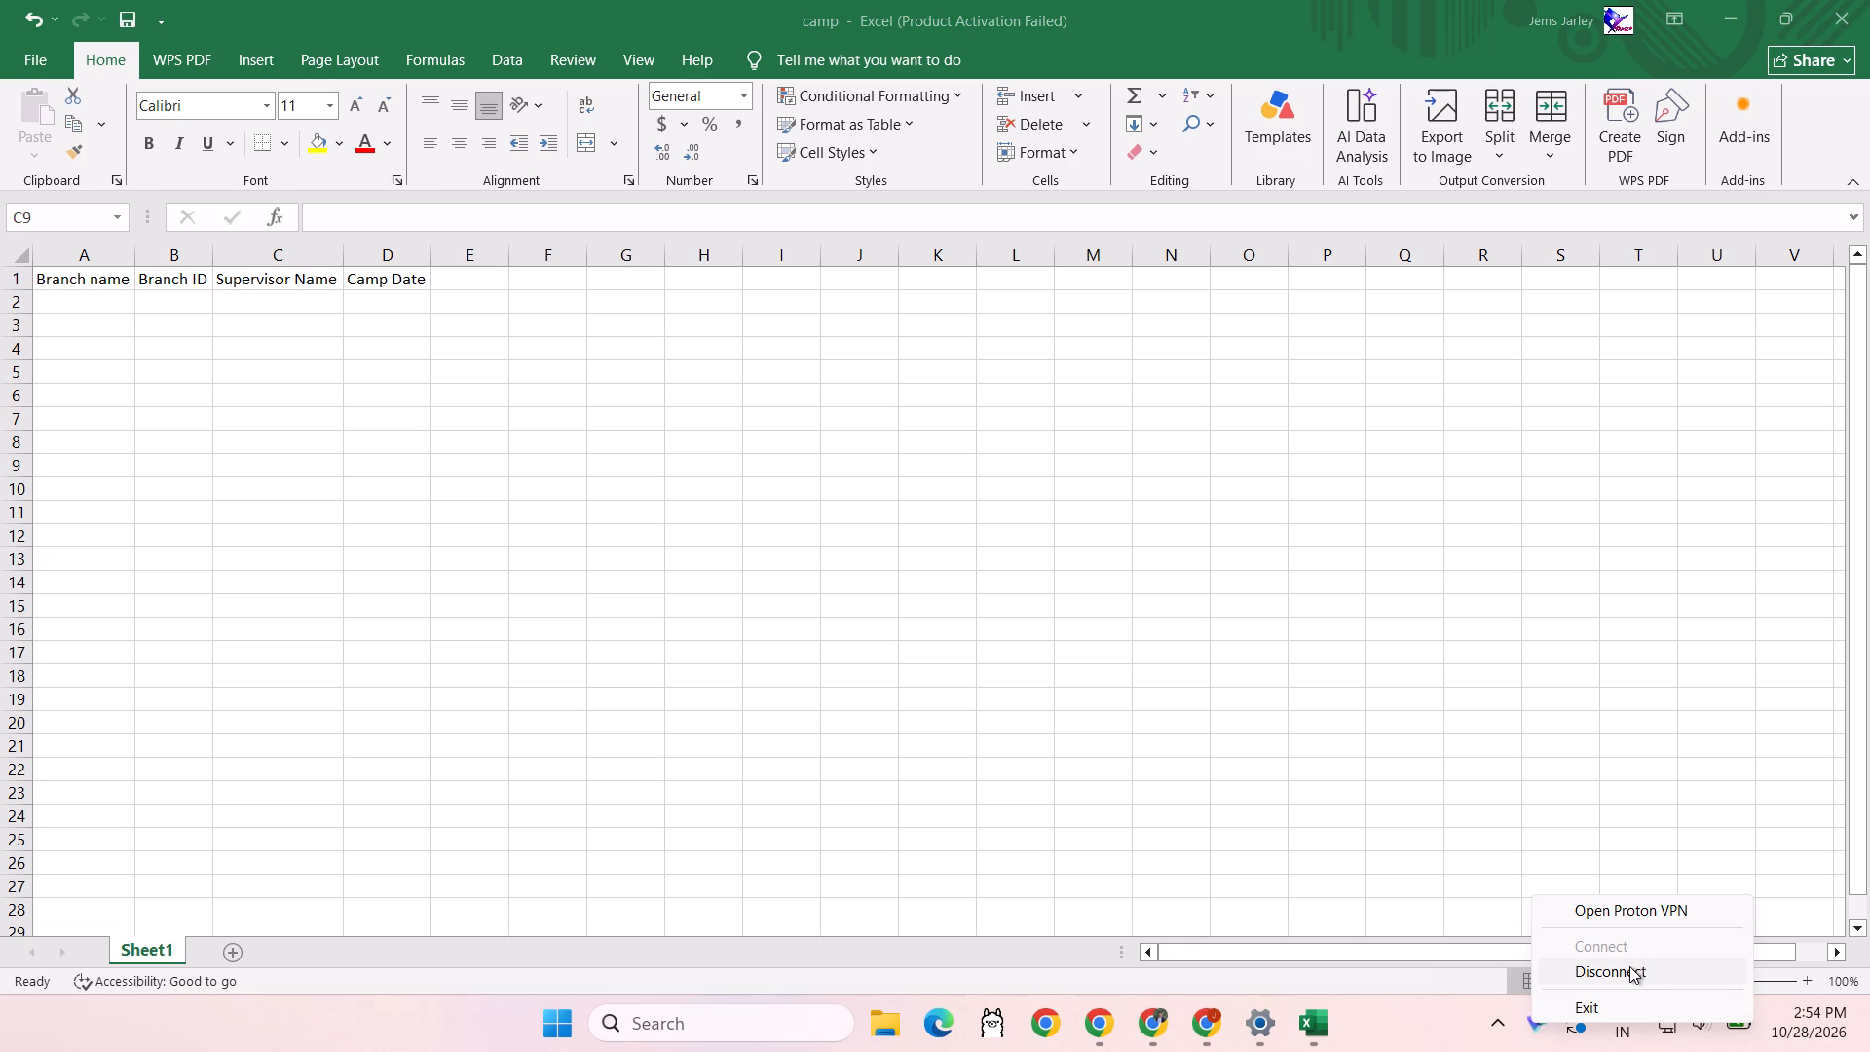
pyautogui.click(543, 641)
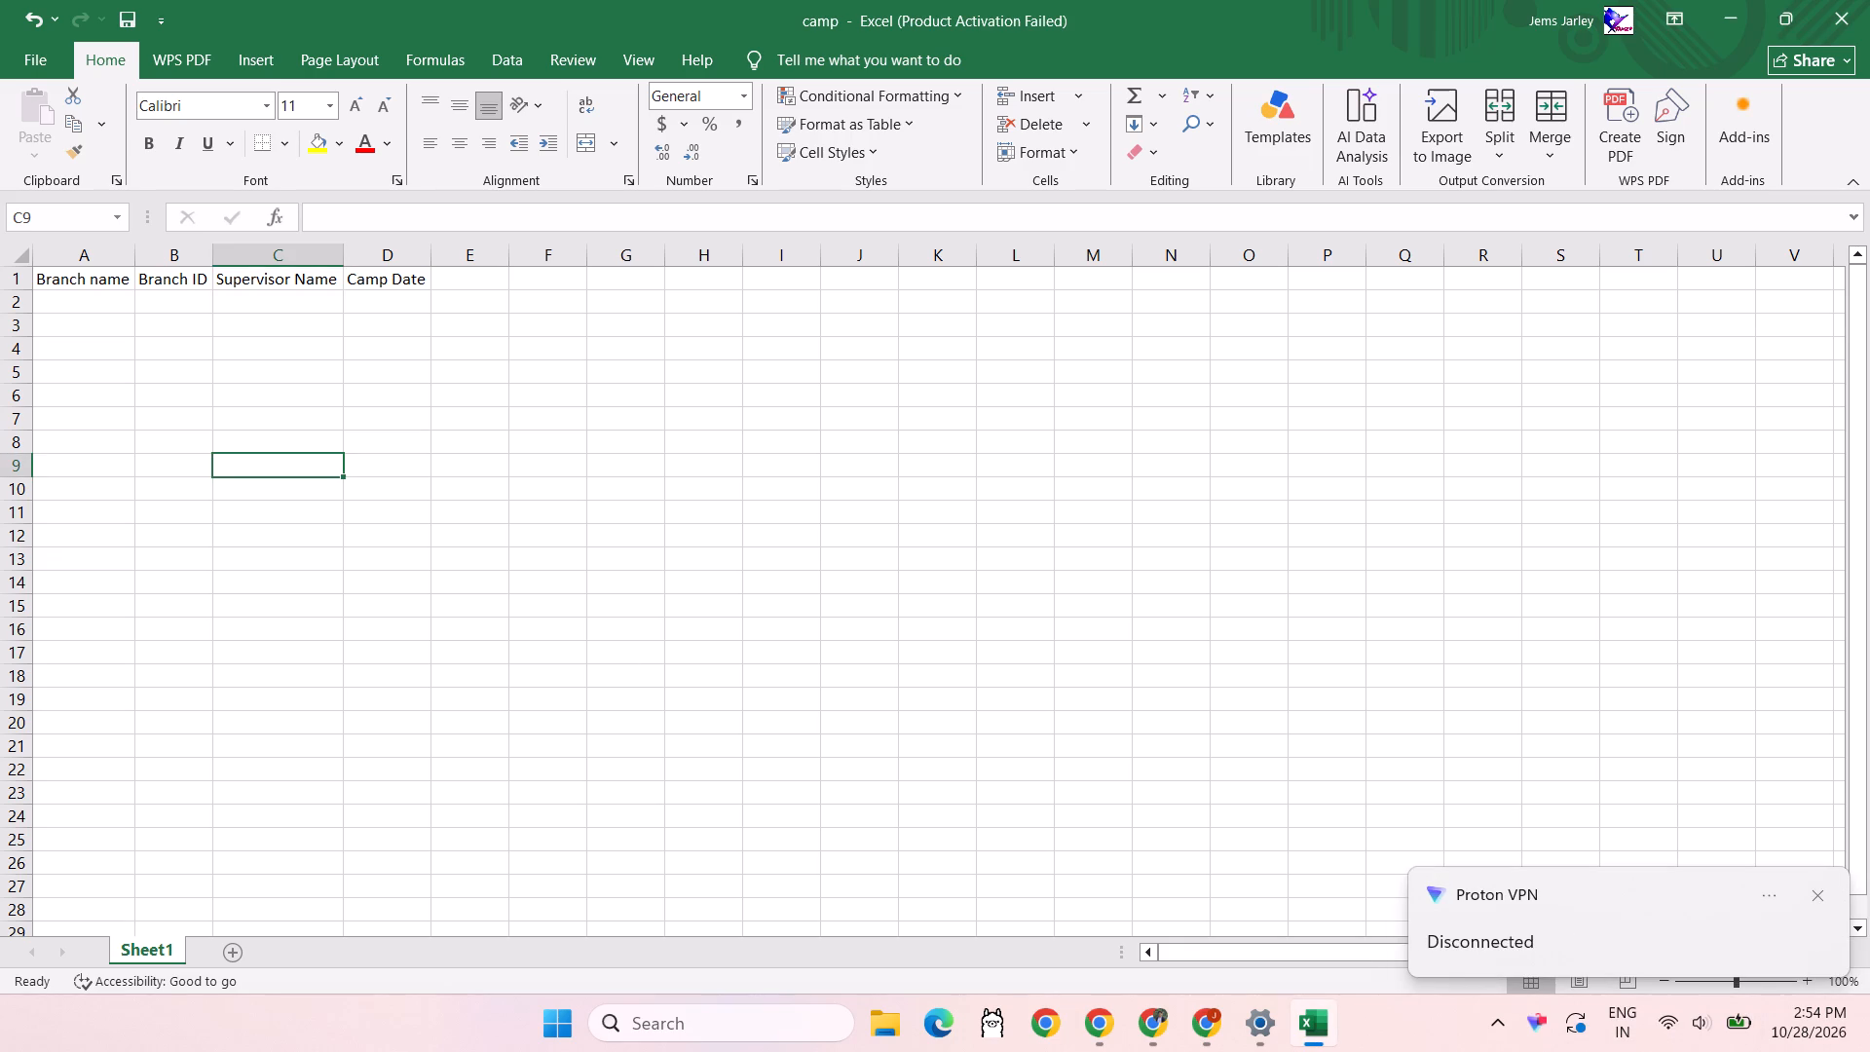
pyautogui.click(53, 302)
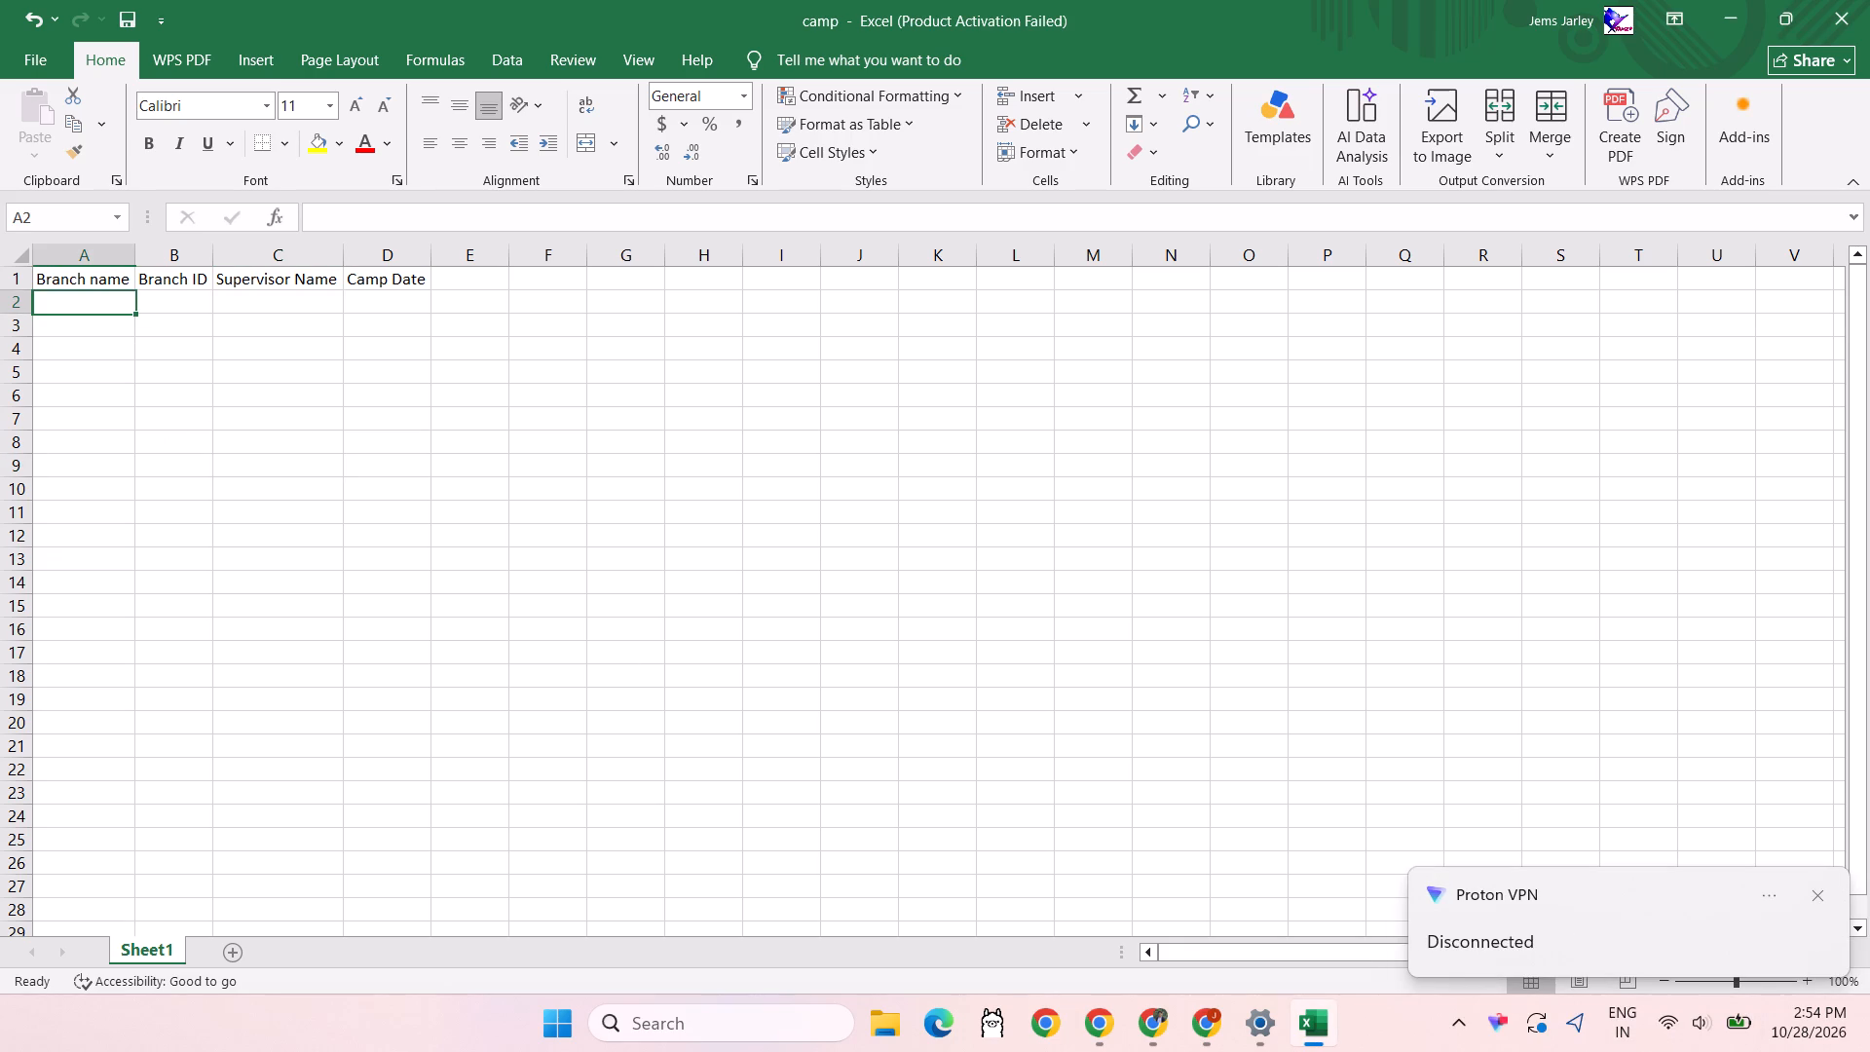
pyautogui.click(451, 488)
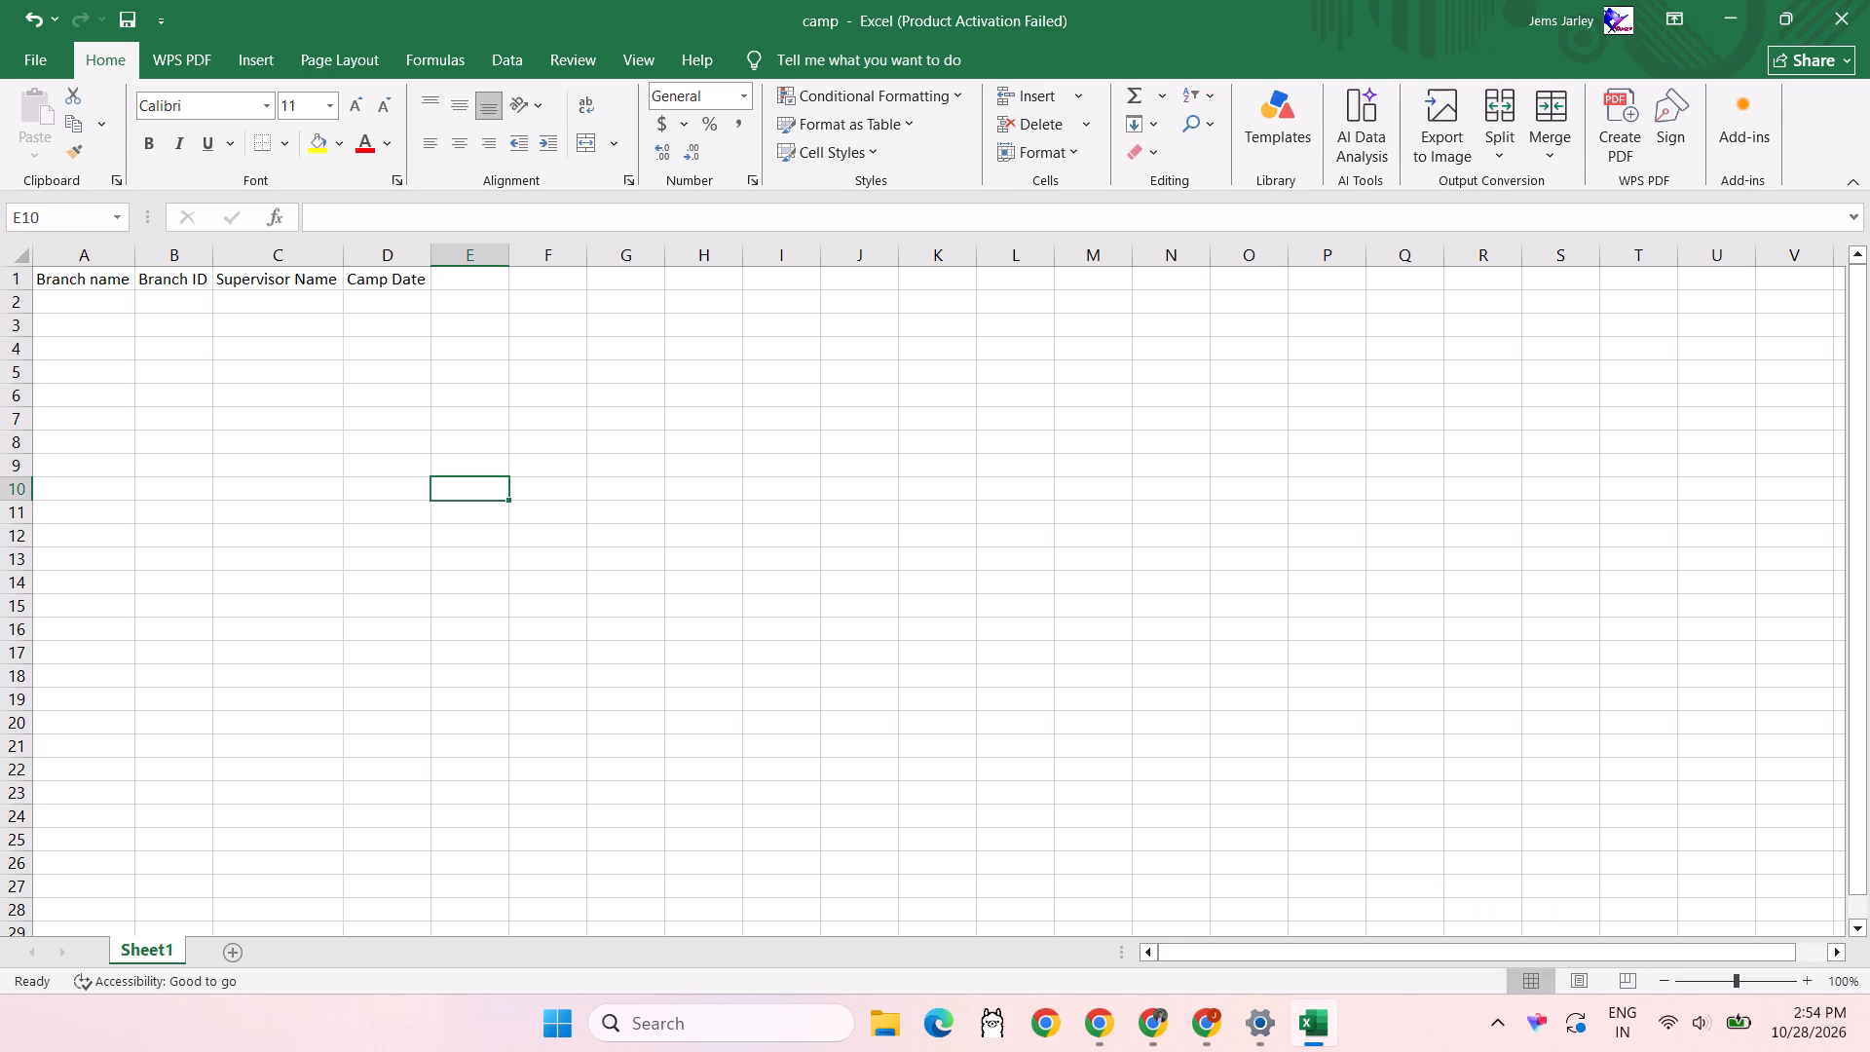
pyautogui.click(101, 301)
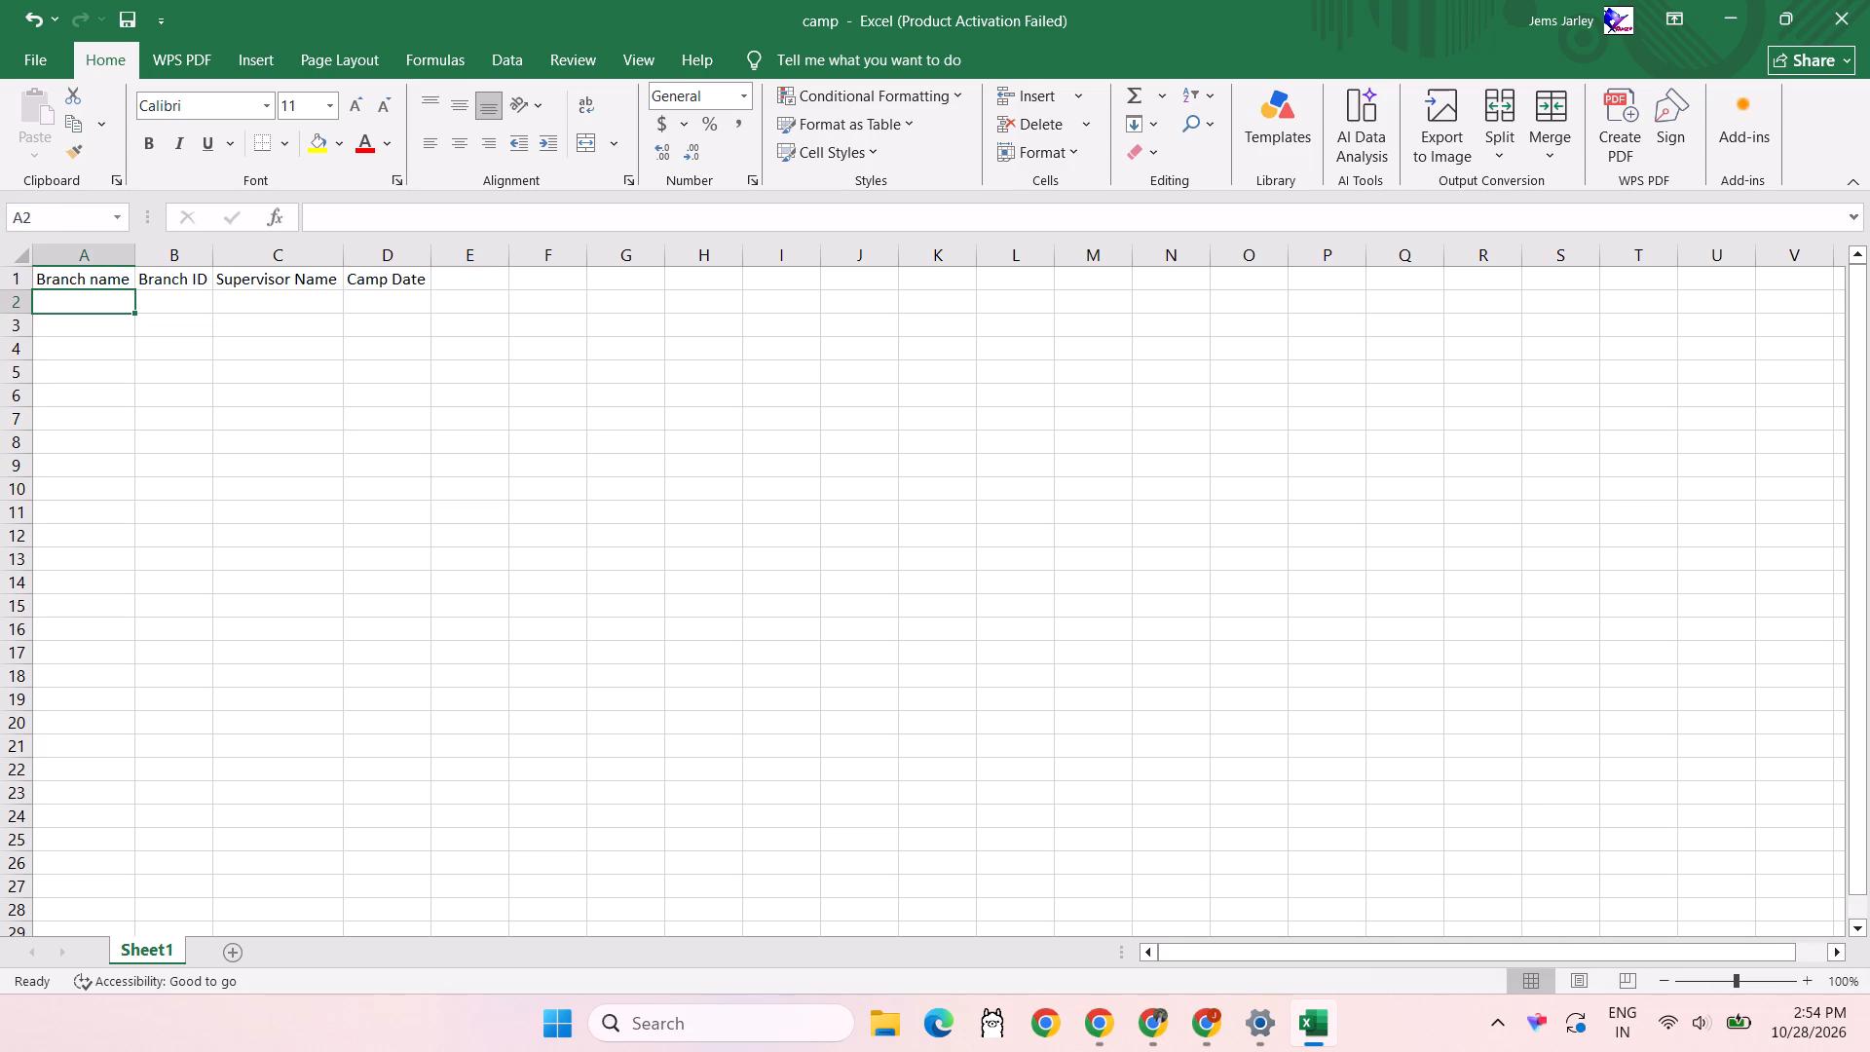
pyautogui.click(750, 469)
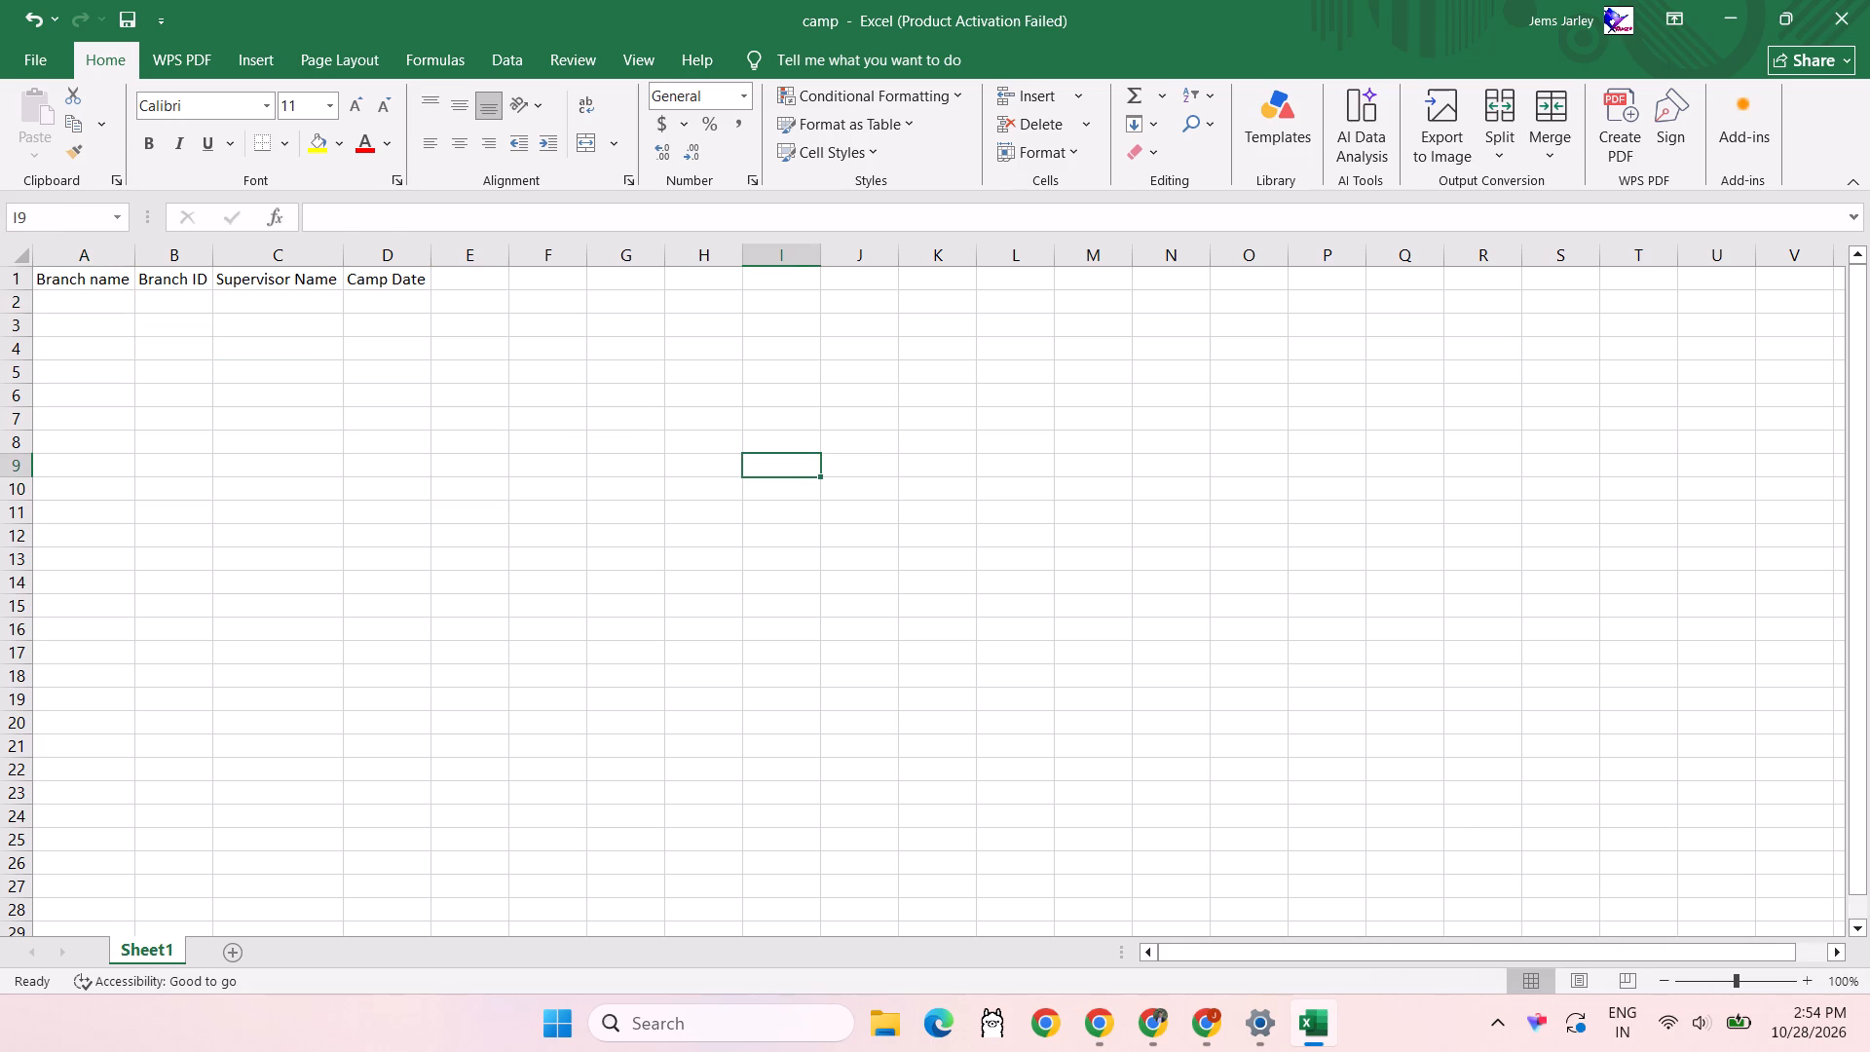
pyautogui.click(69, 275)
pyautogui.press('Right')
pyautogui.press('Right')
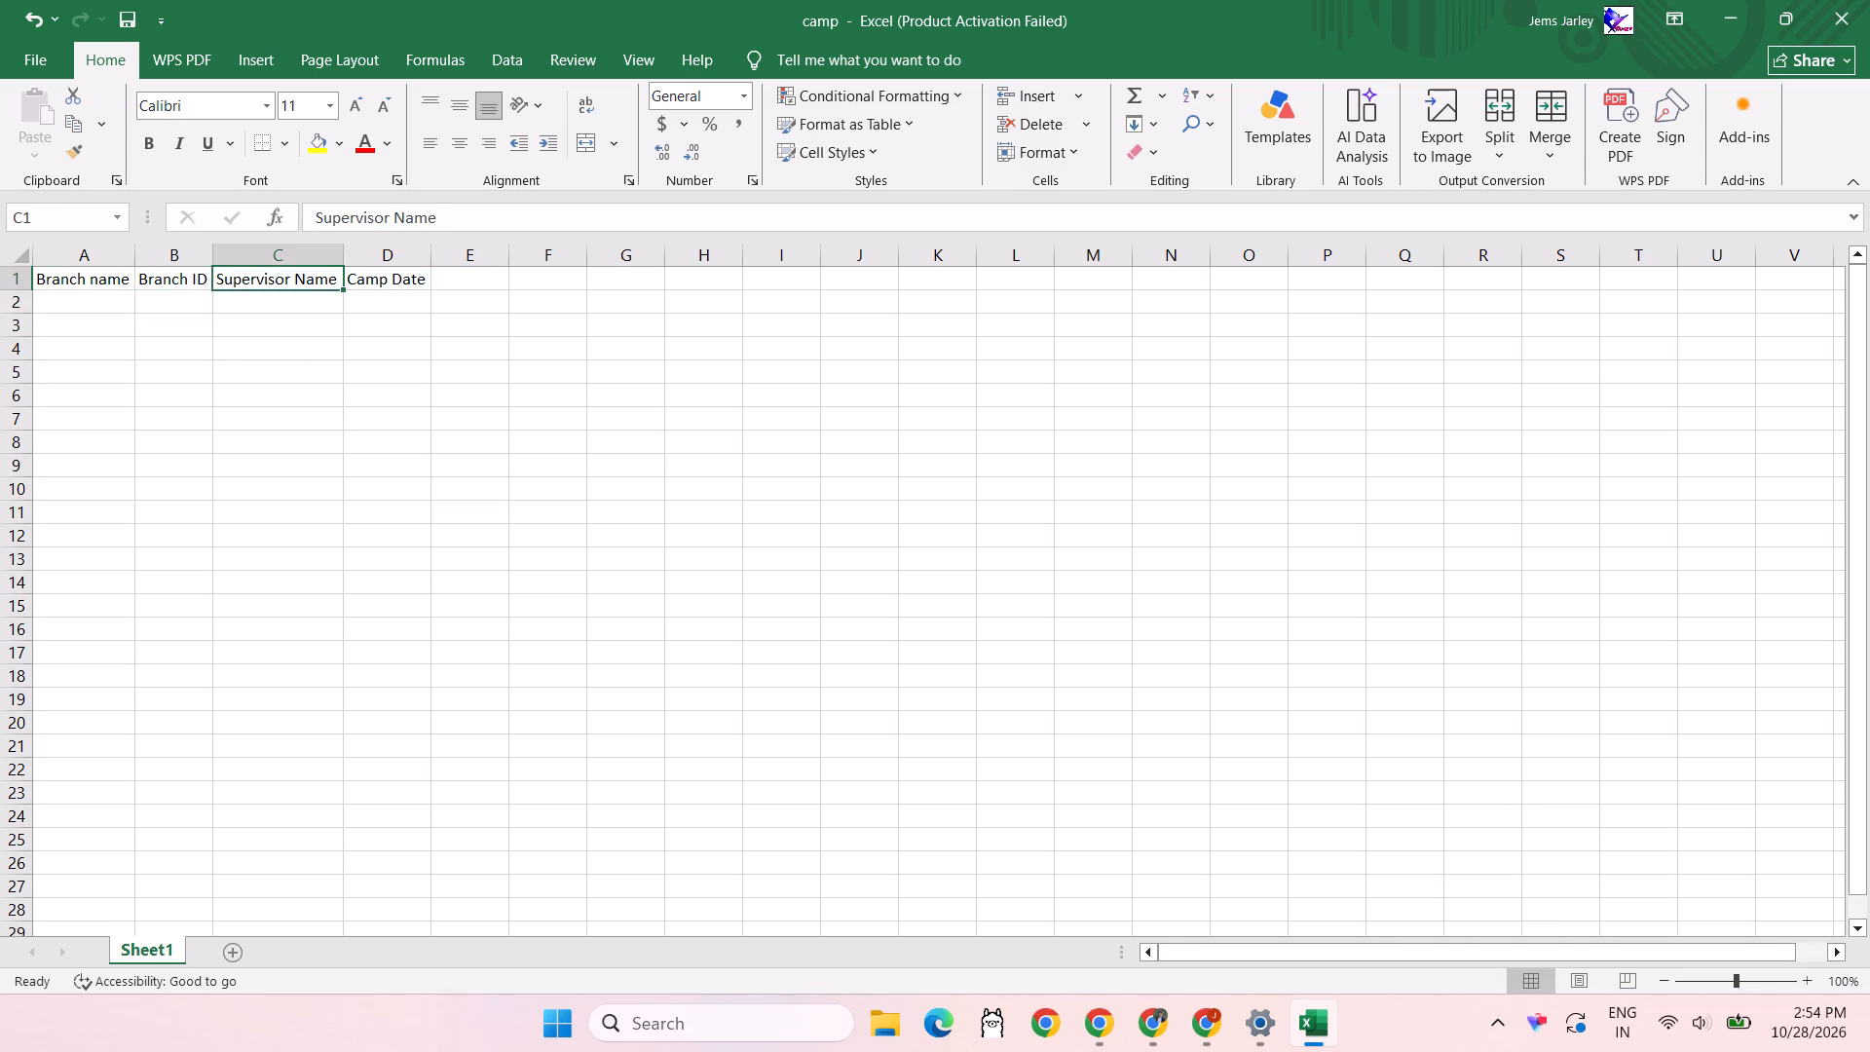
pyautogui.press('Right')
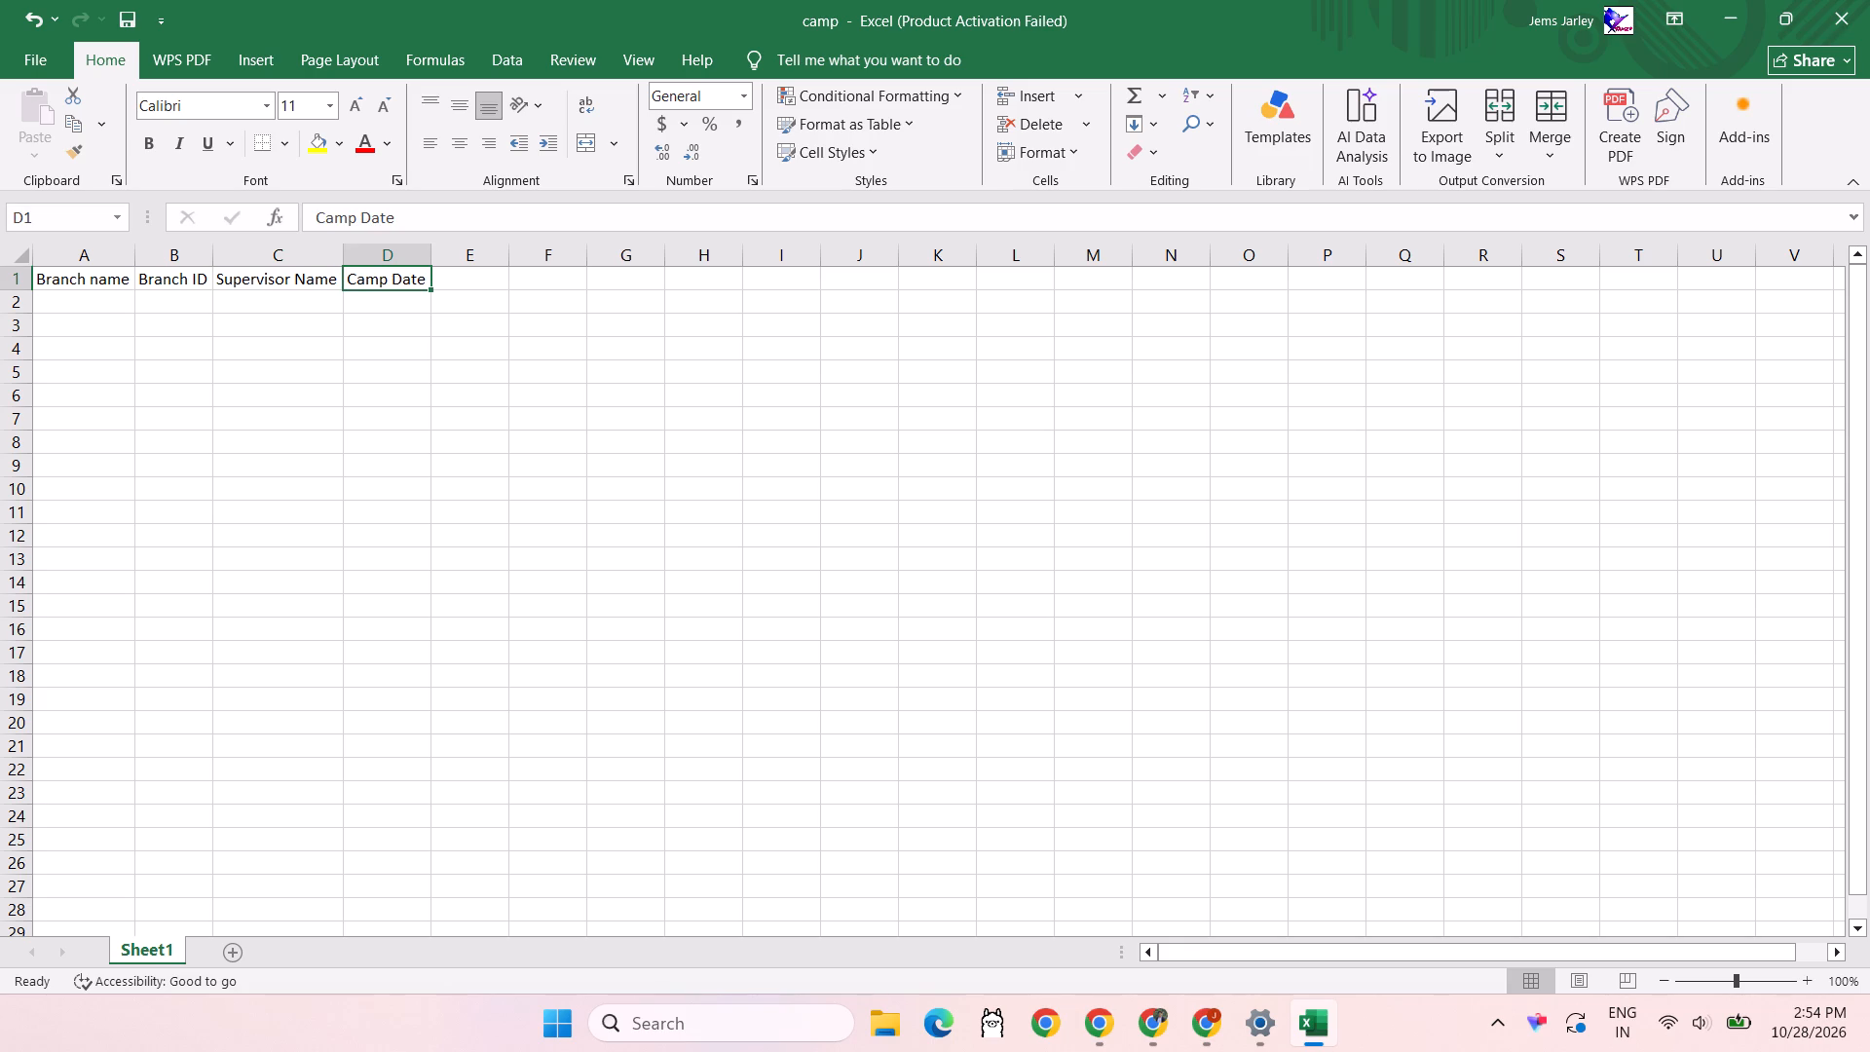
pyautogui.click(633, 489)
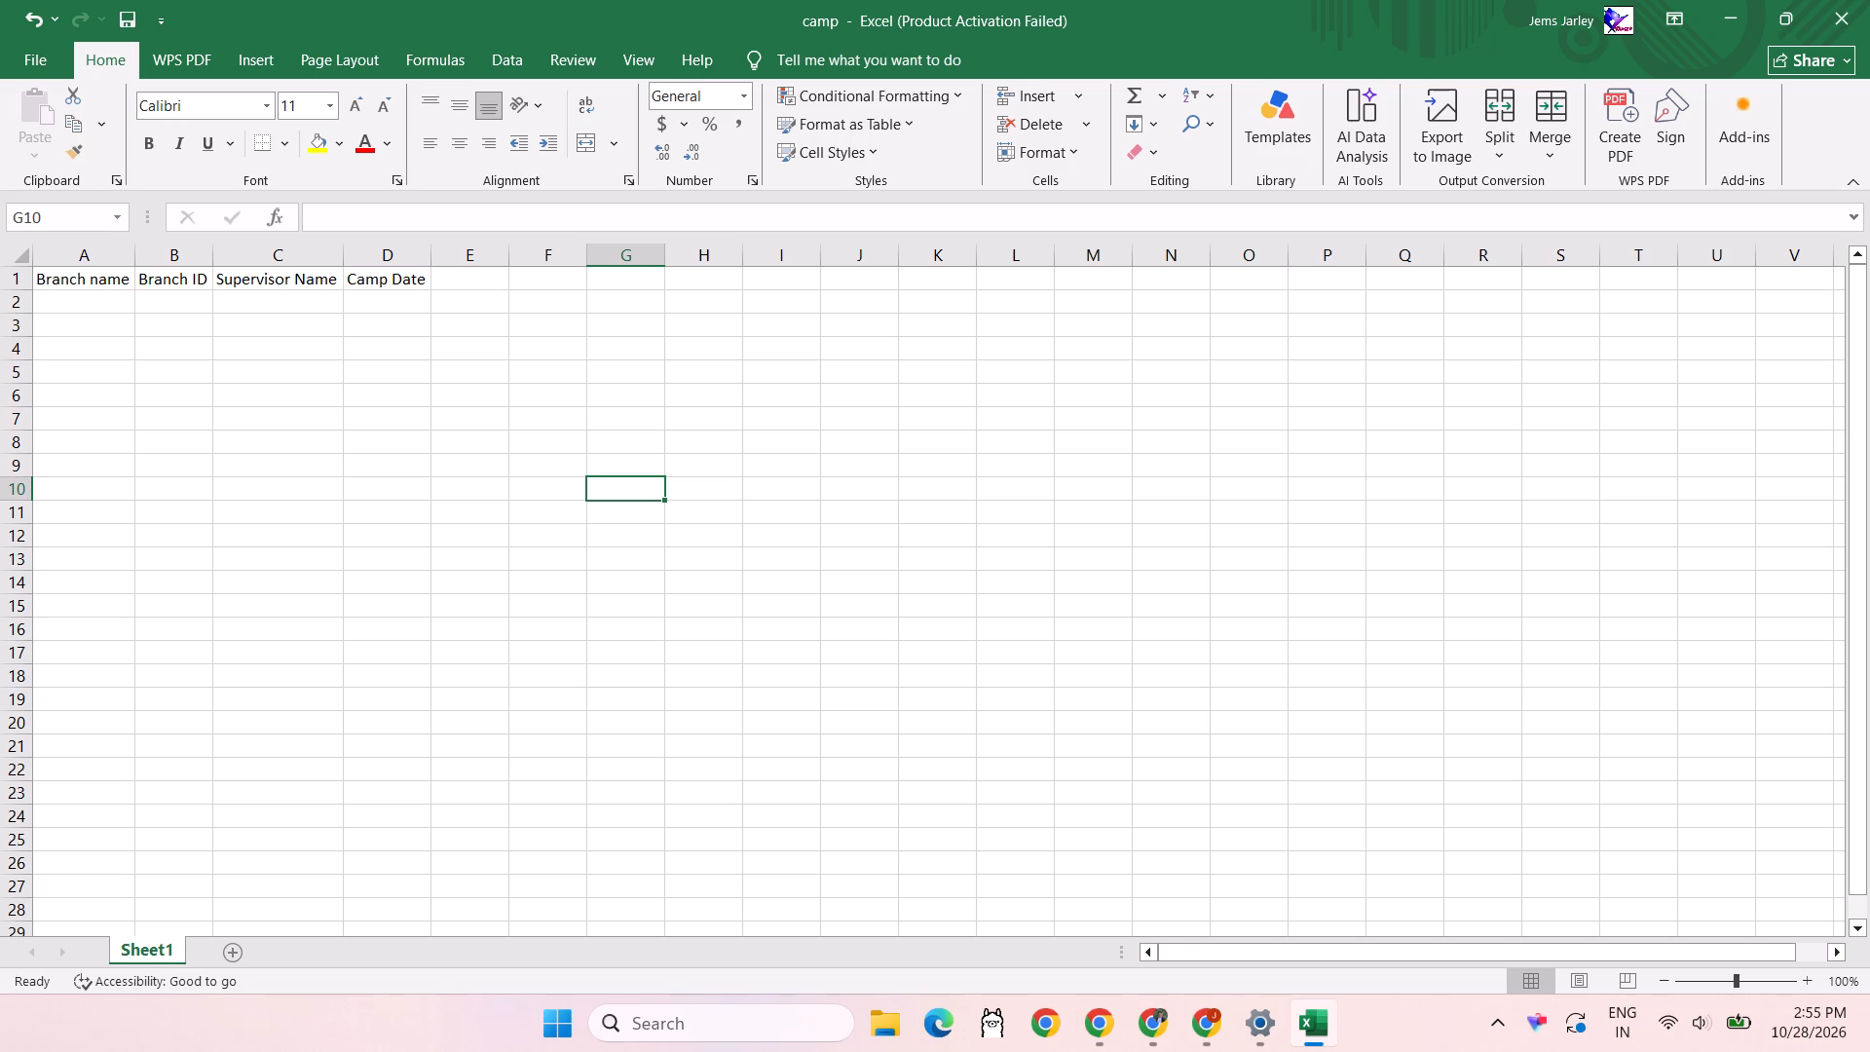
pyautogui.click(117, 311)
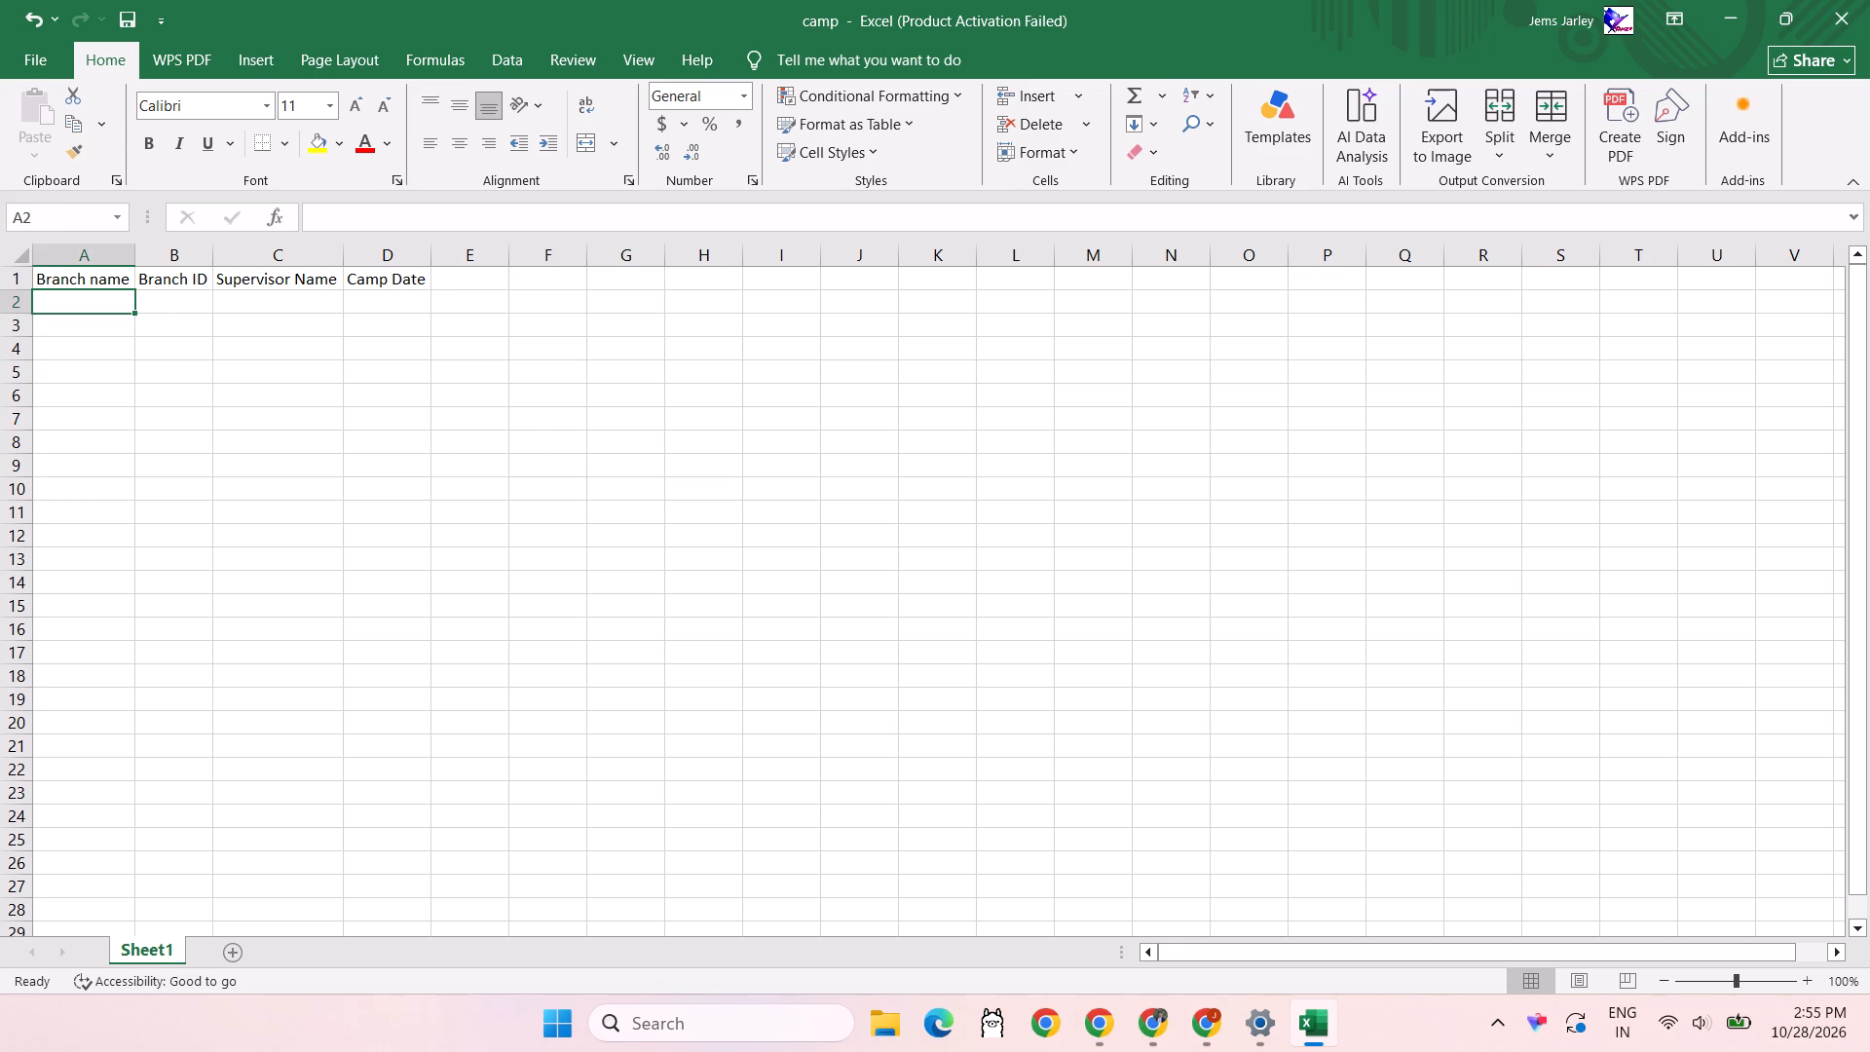
# Enter the branch MALIGAON with branch ID 13079 in row 2.
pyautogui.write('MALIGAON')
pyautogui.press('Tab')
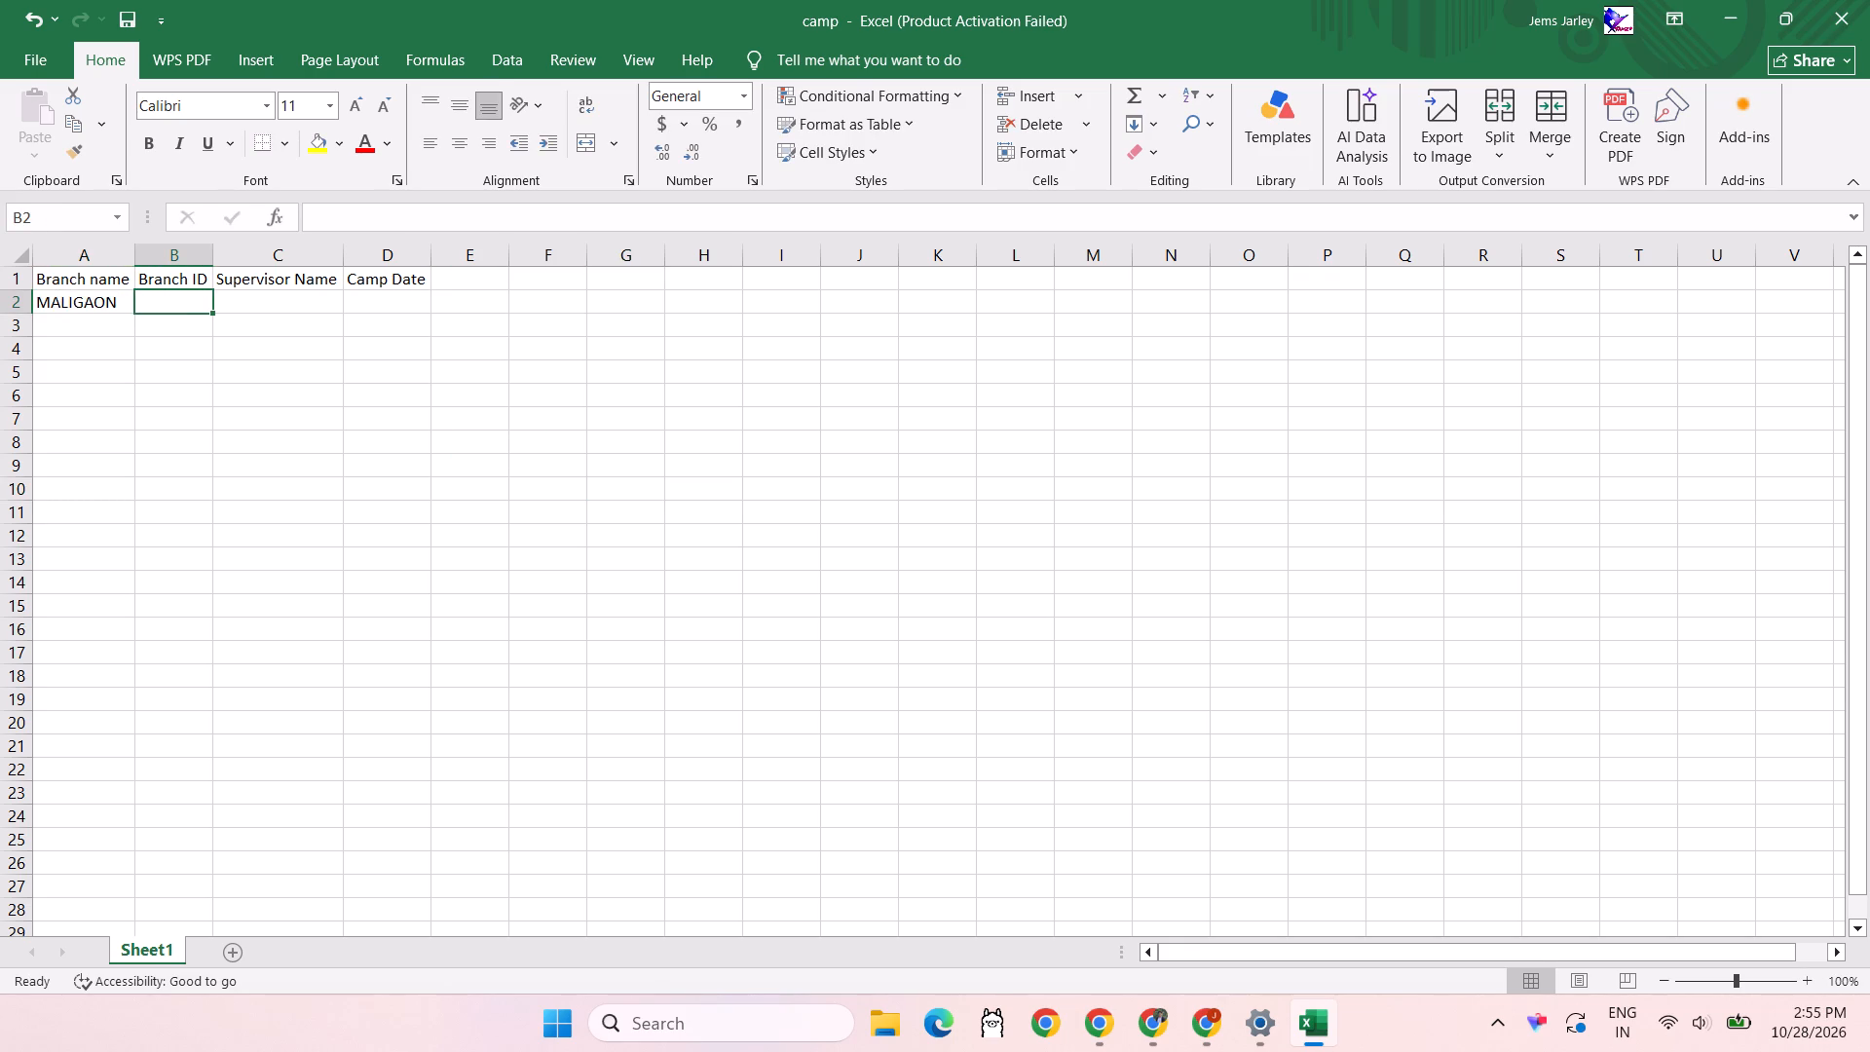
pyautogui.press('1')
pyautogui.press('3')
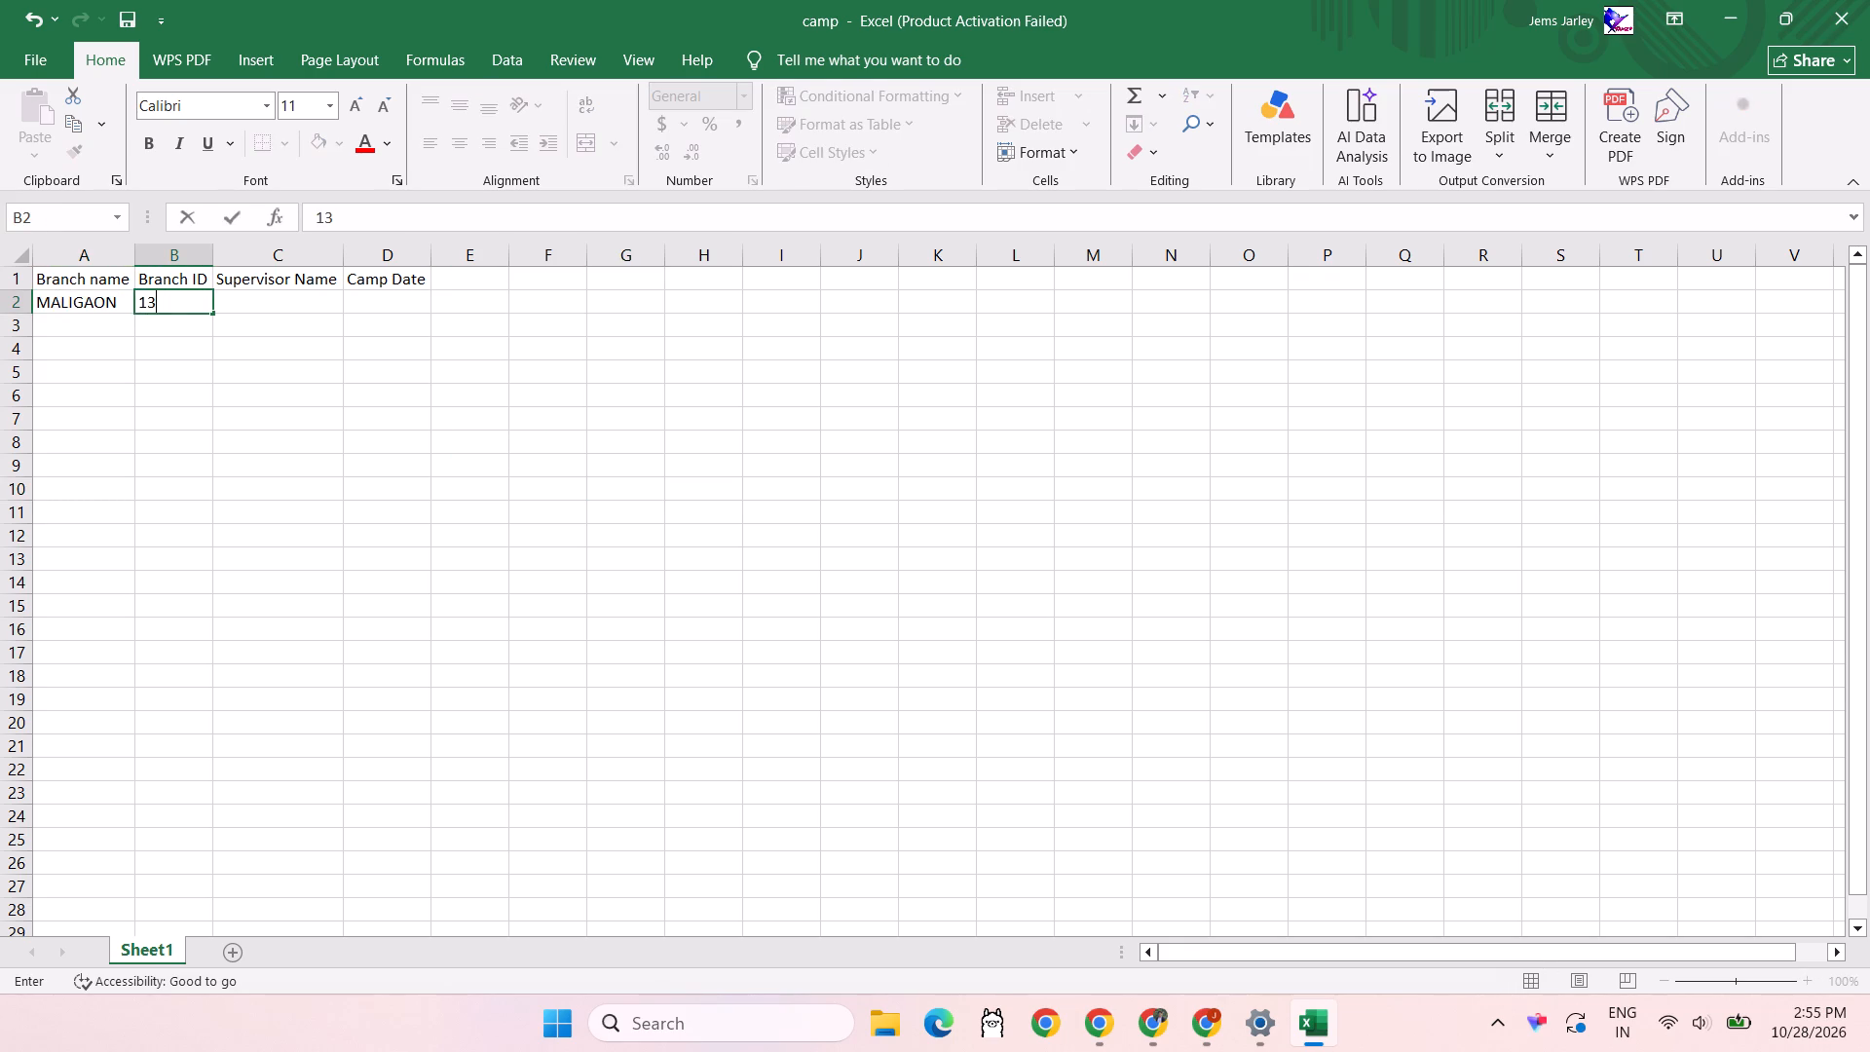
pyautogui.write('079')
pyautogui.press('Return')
# Enter the branch PANDU PORT with branch ID 13964 in row 3.
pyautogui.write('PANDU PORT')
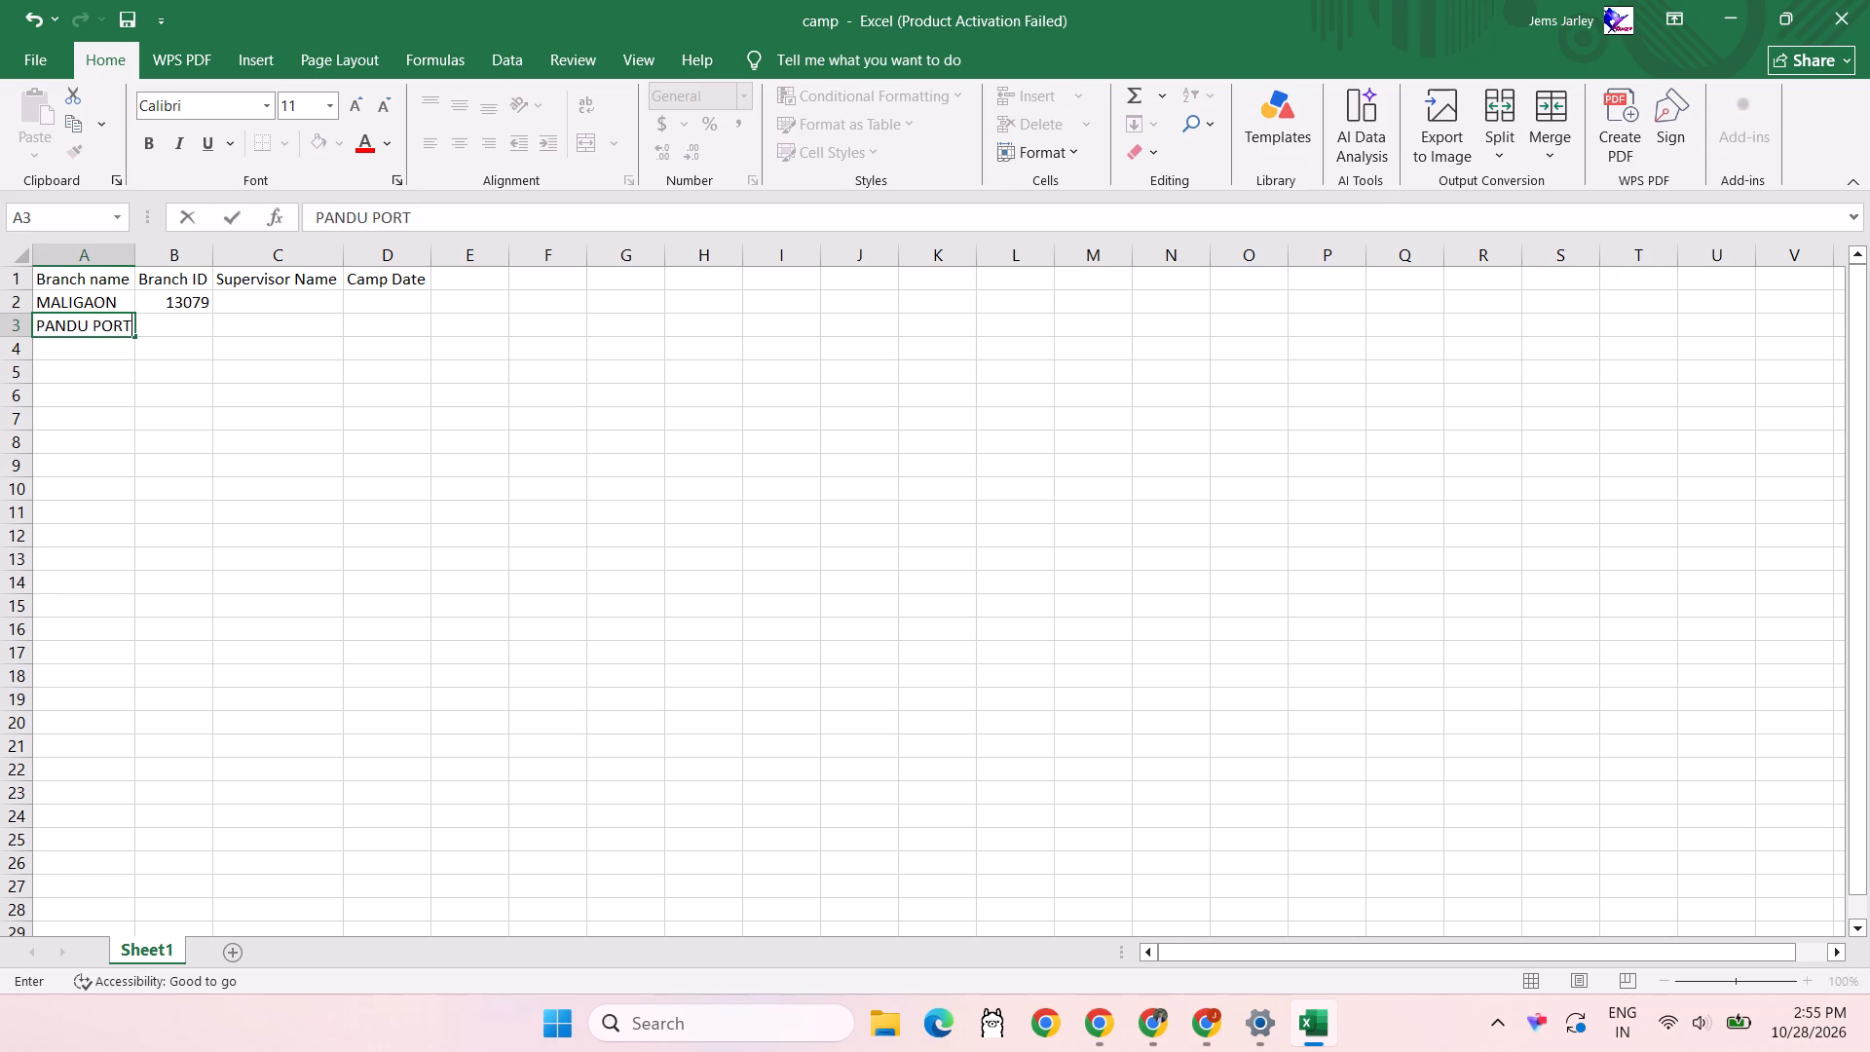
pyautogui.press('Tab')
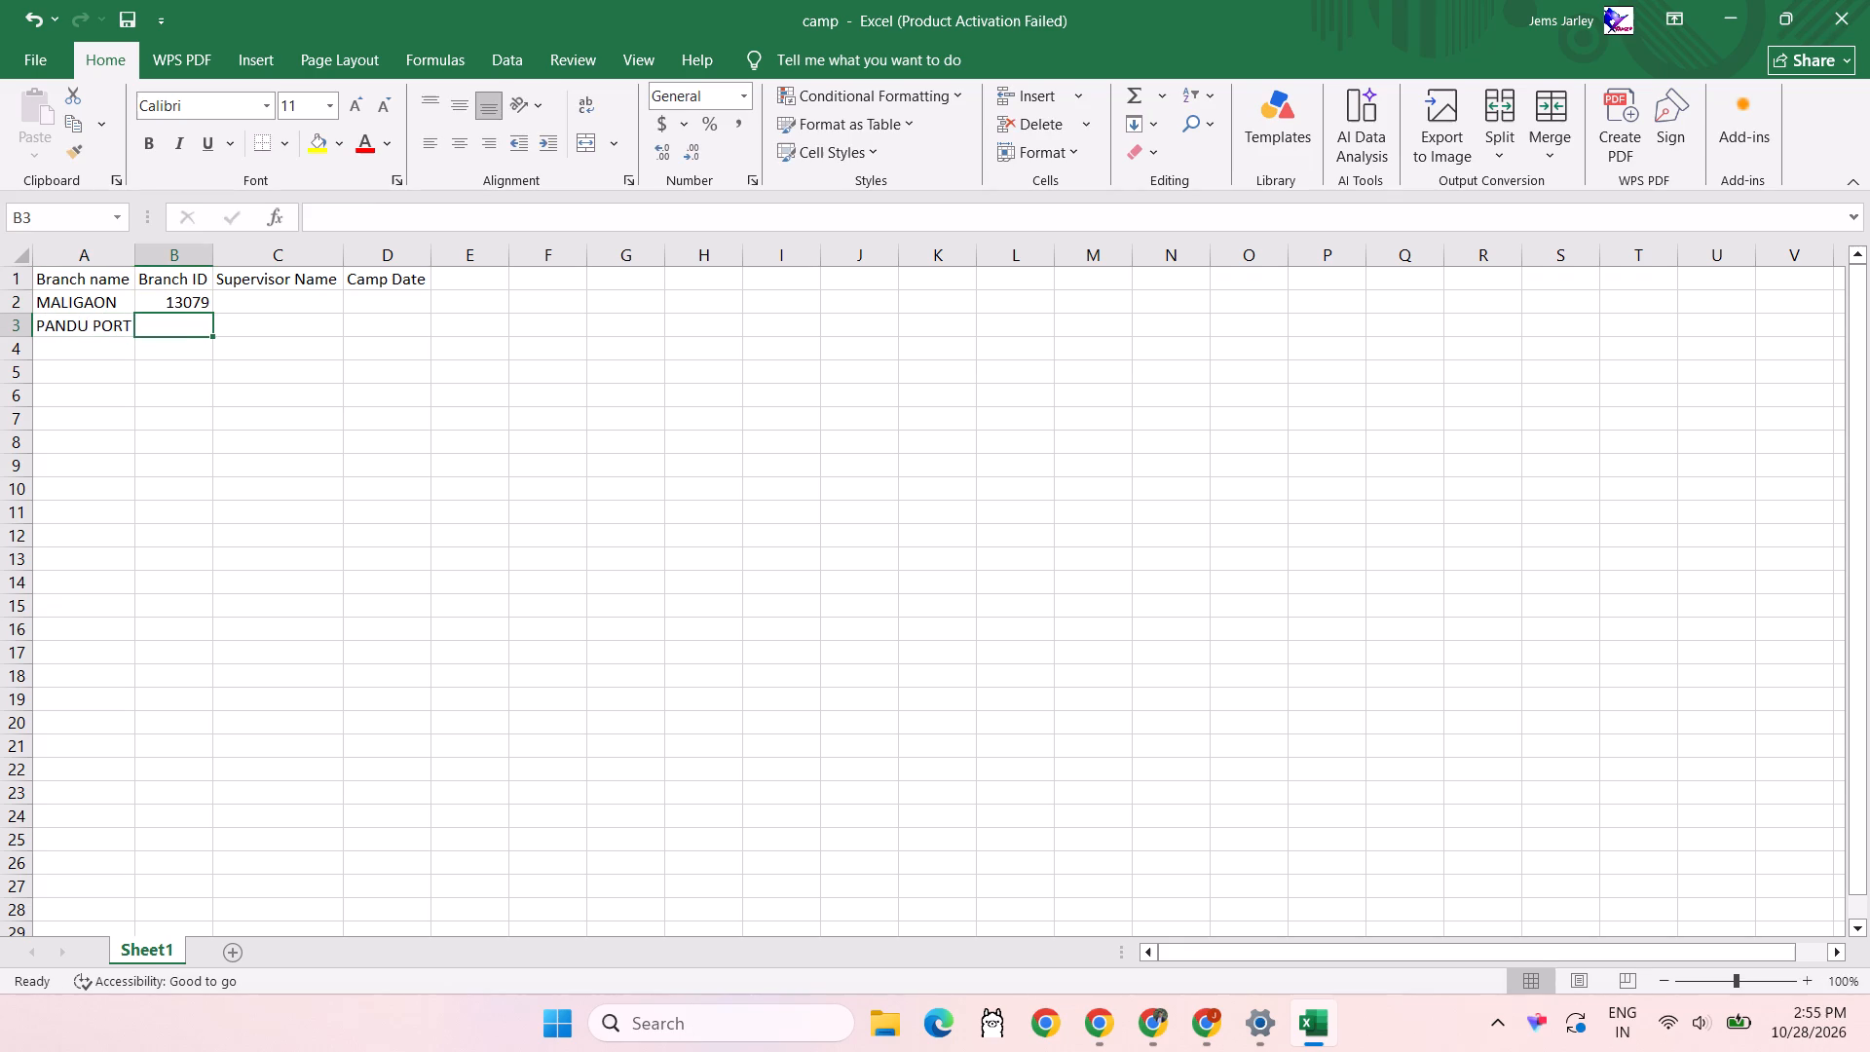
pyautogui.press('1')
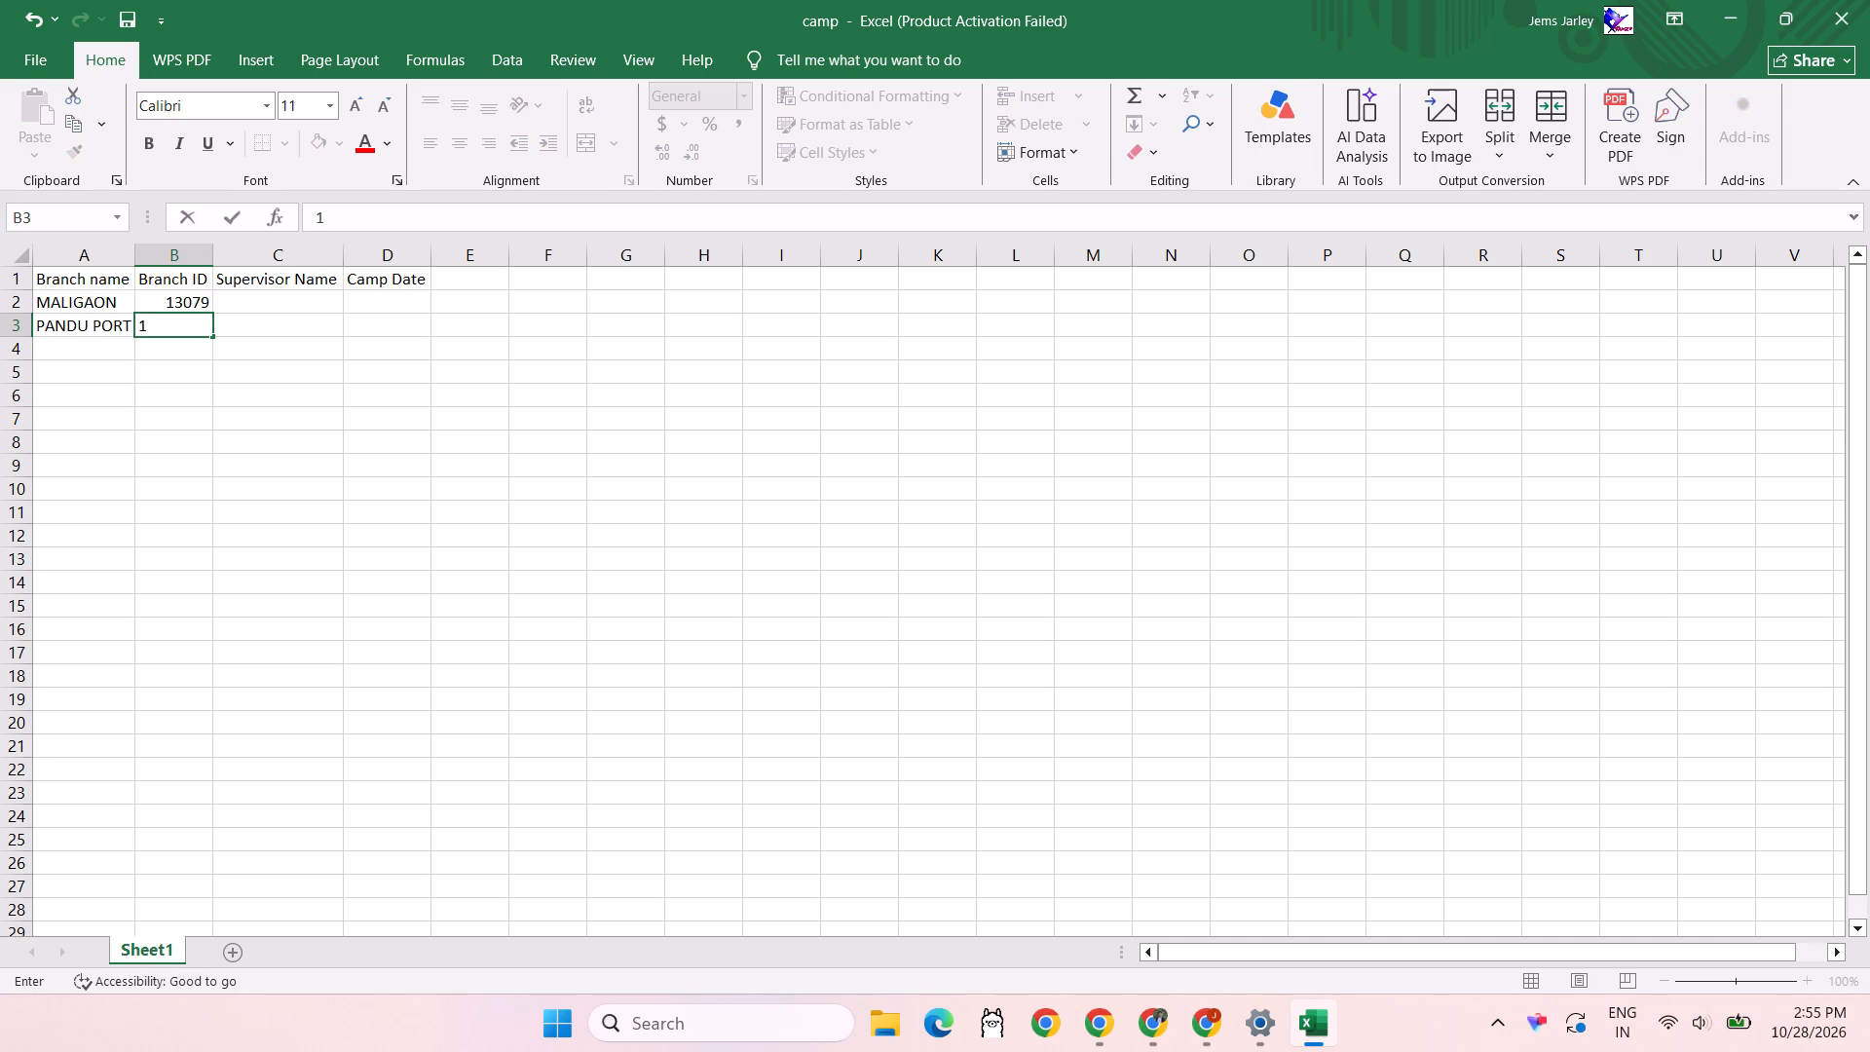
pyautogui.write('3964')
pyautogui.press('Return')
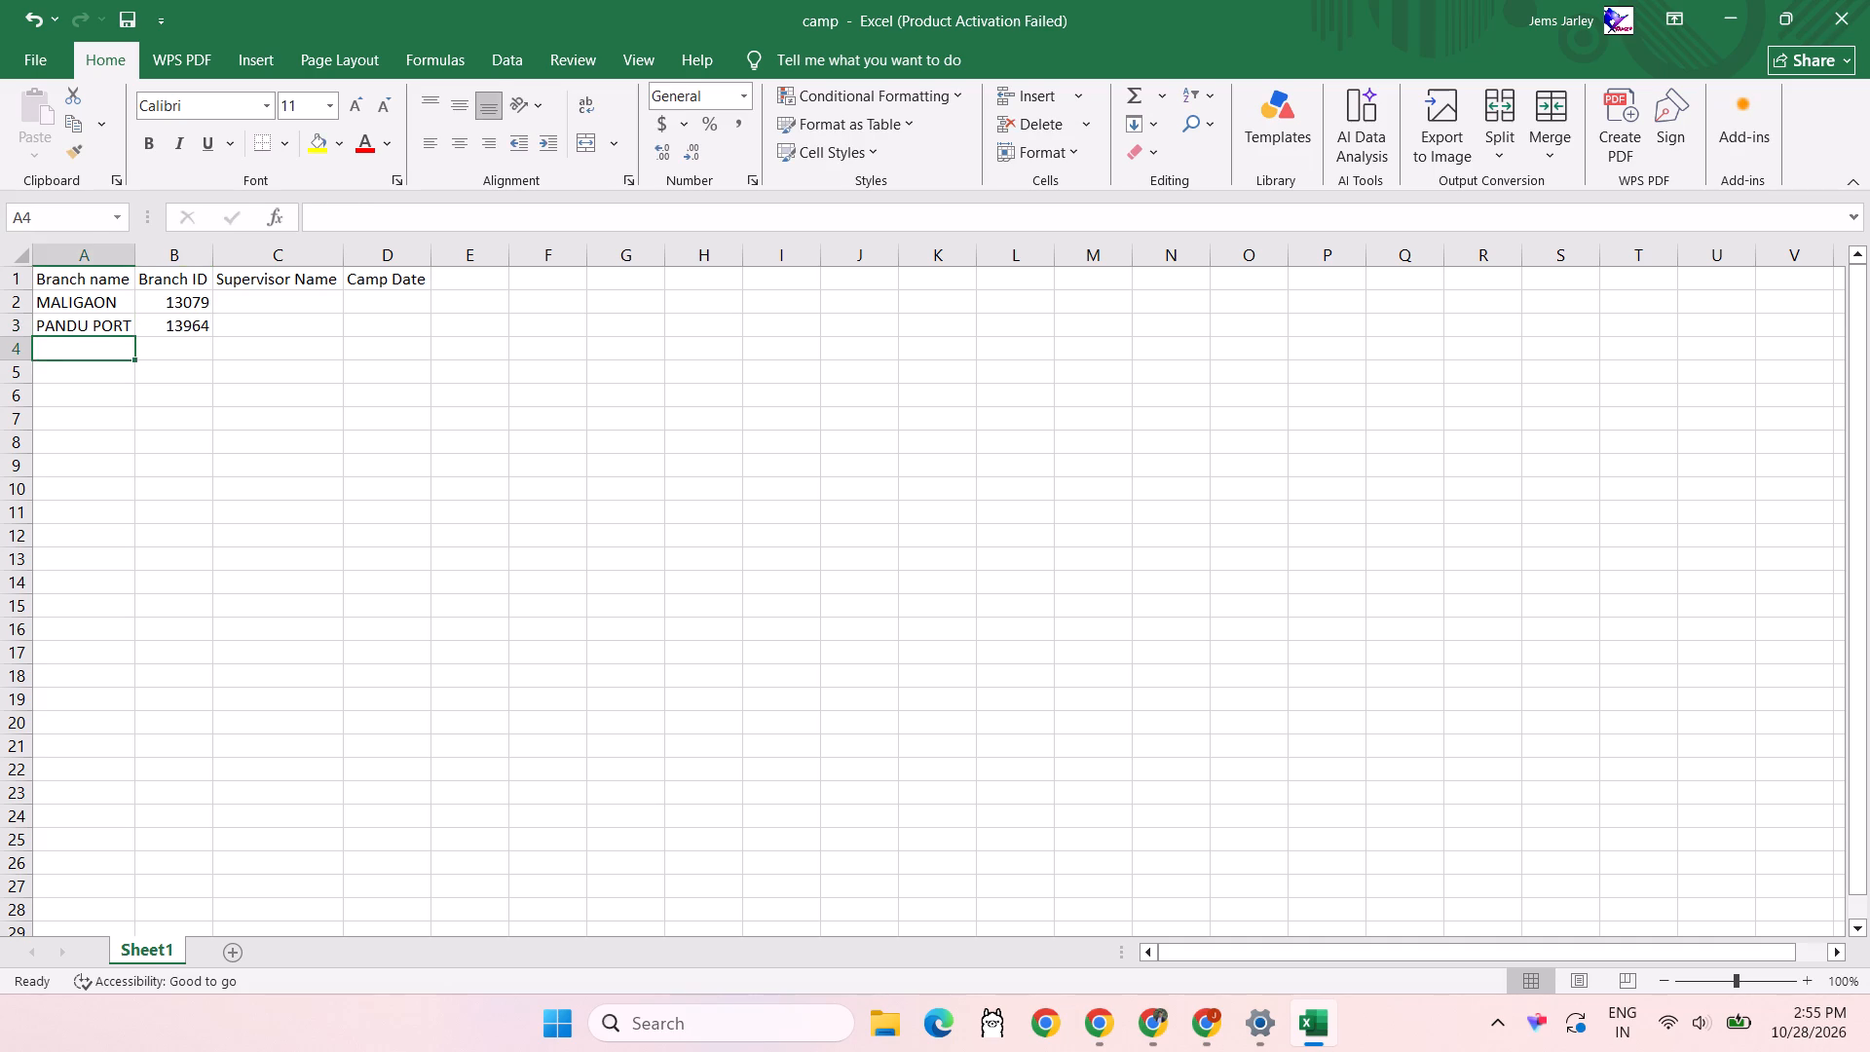
# Enter the branch KHARUPETIA with branch ID 13840 in row 4.
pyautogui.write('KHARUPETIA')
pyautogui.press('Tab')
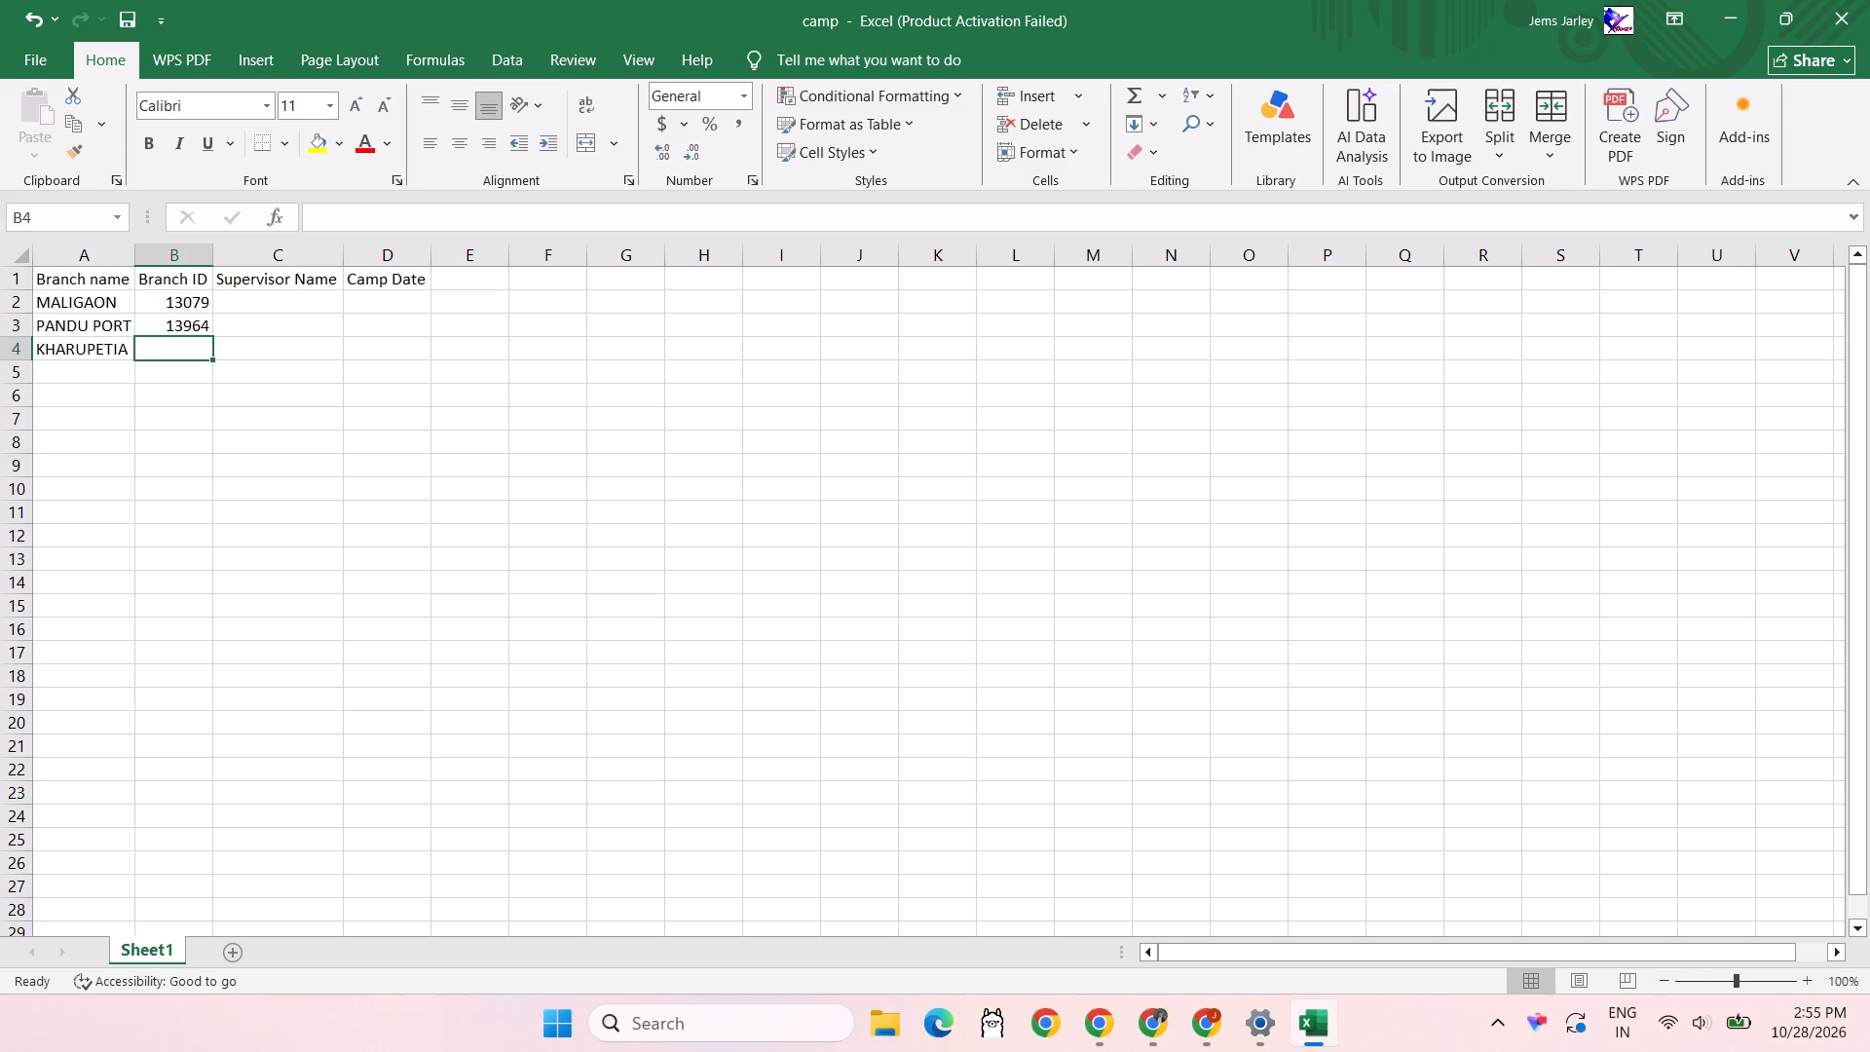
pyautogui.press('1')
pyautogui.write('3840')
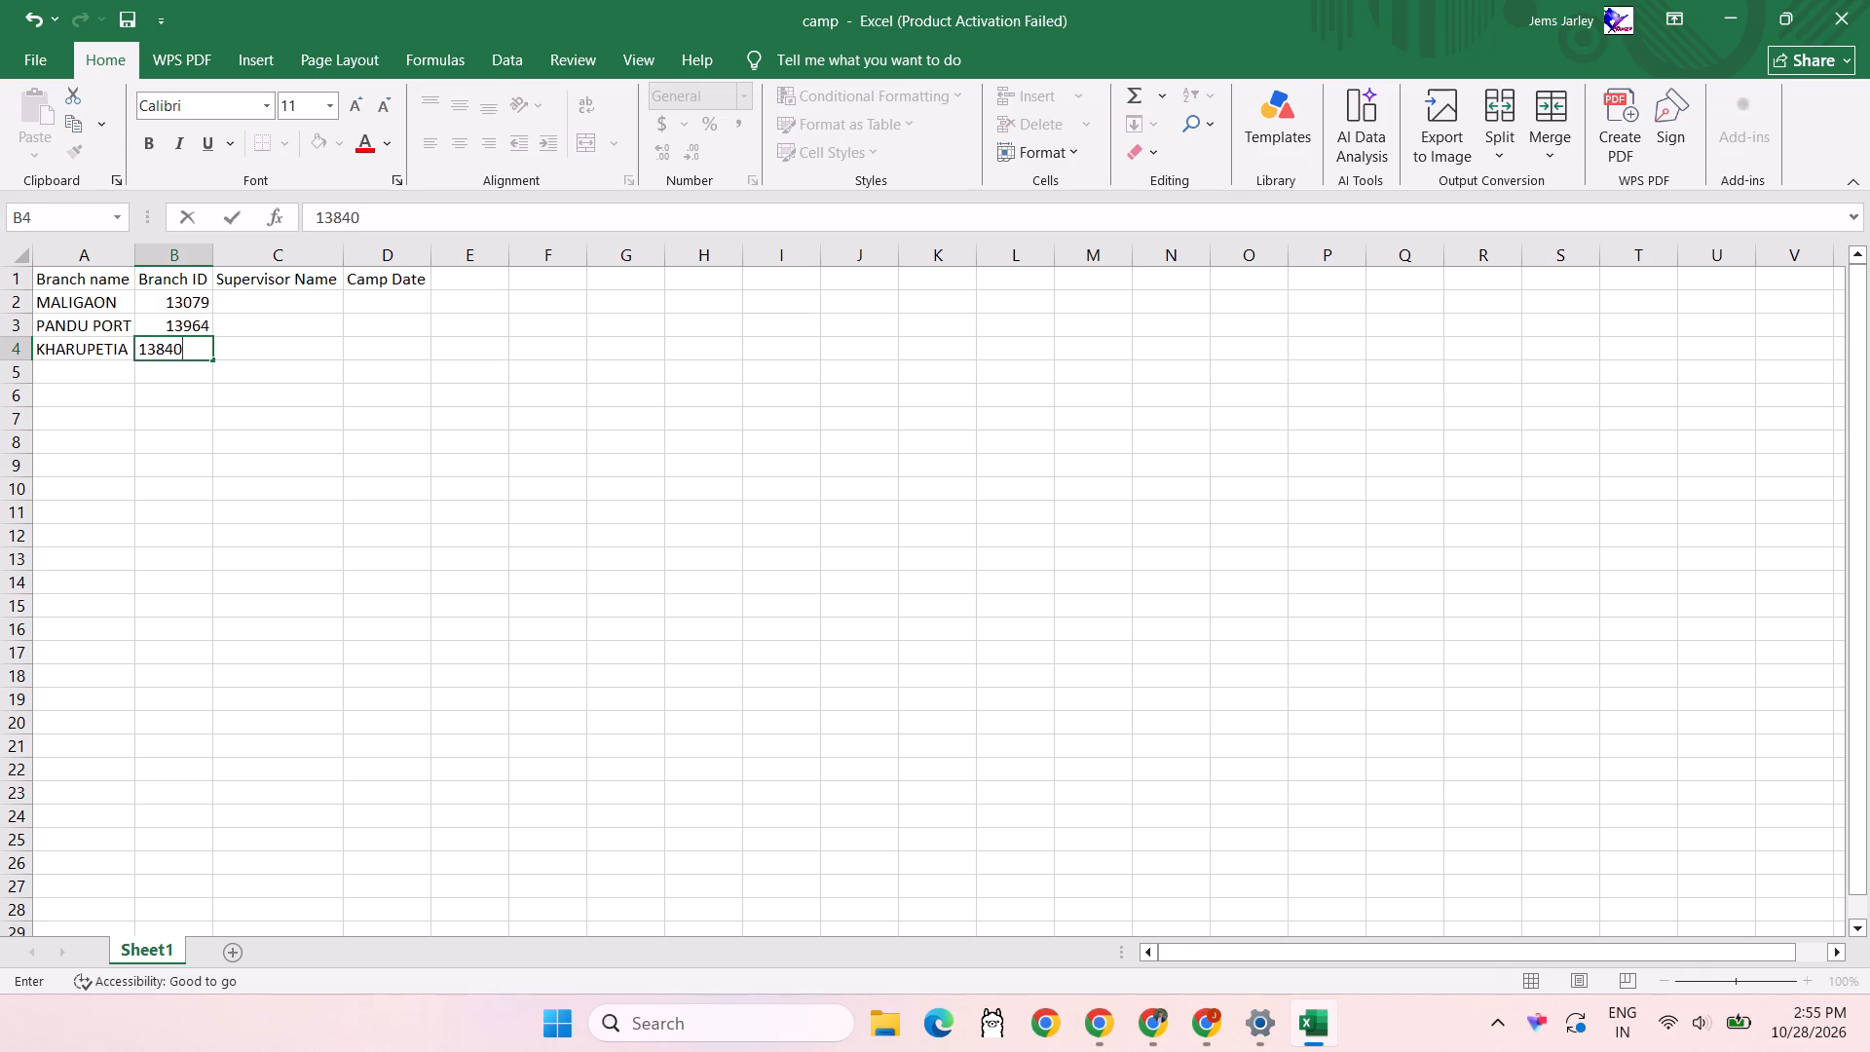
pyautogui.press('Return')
# Enter the supervisor's full name for the MALIGAON branch in cell C2.
pyautogui.click(281, 296)
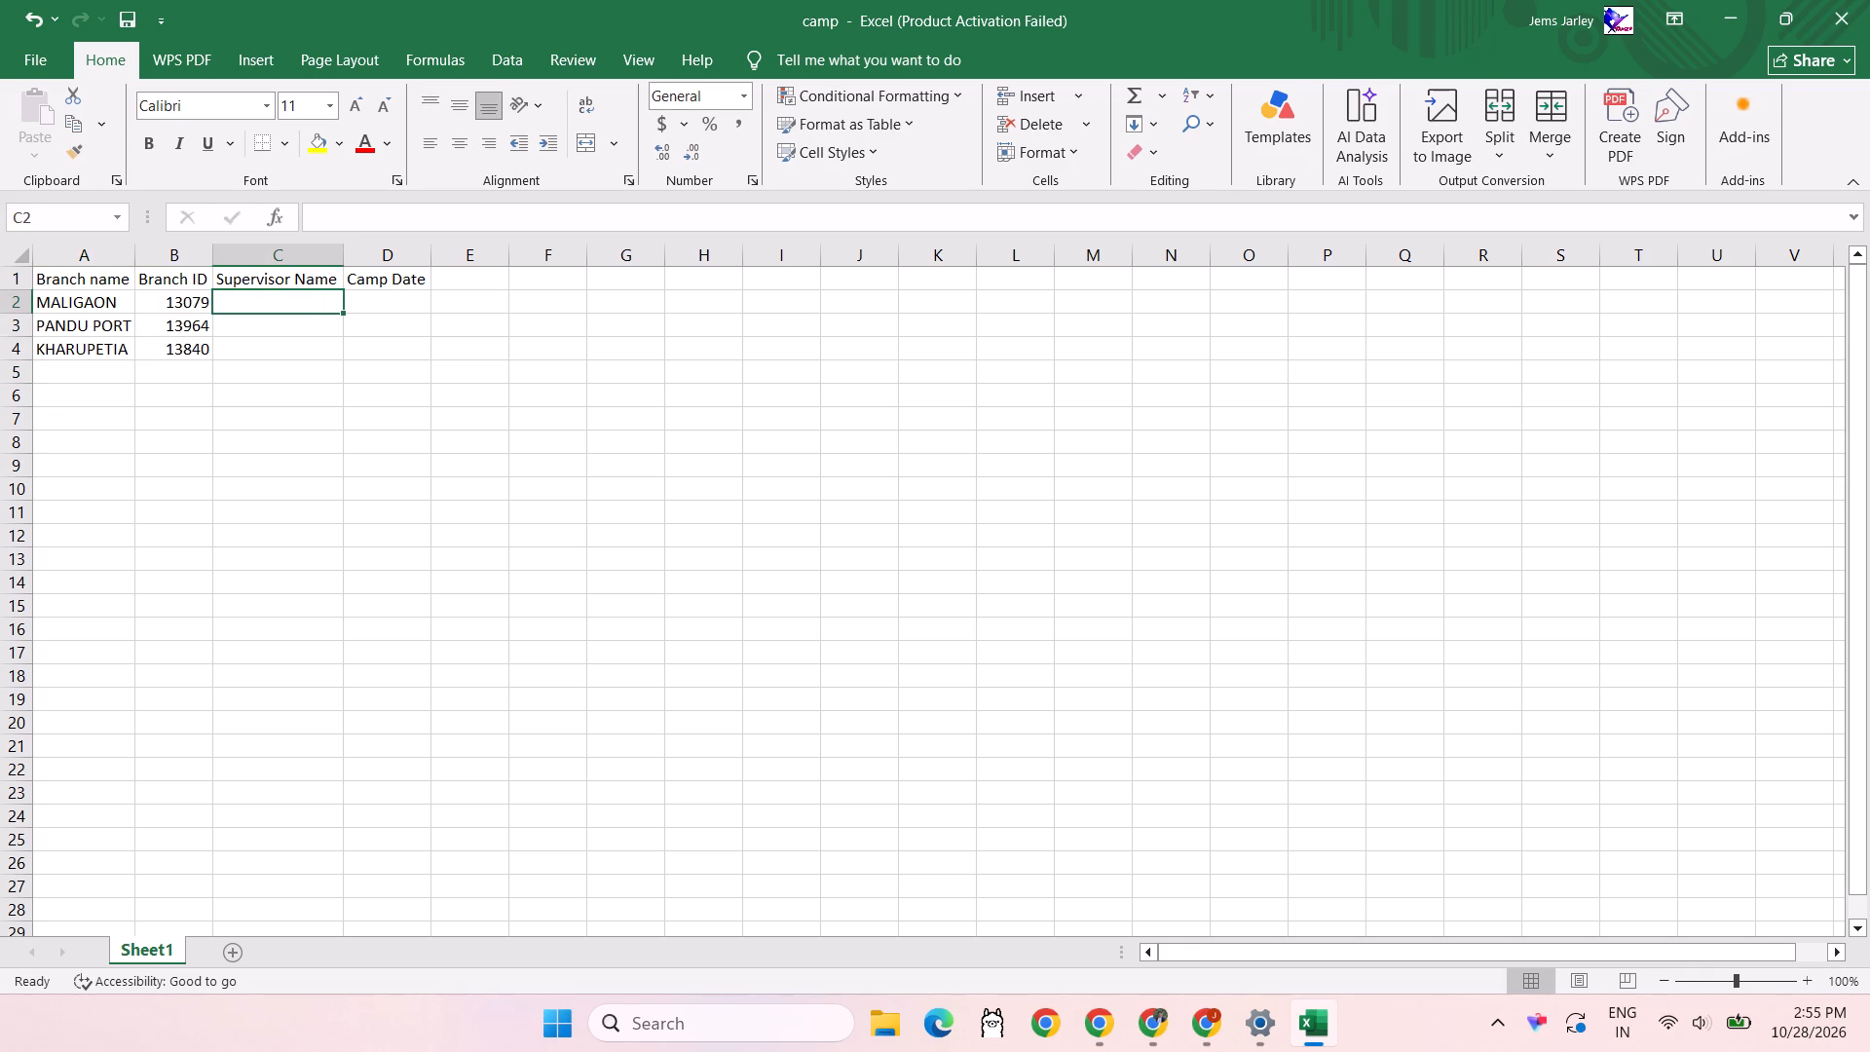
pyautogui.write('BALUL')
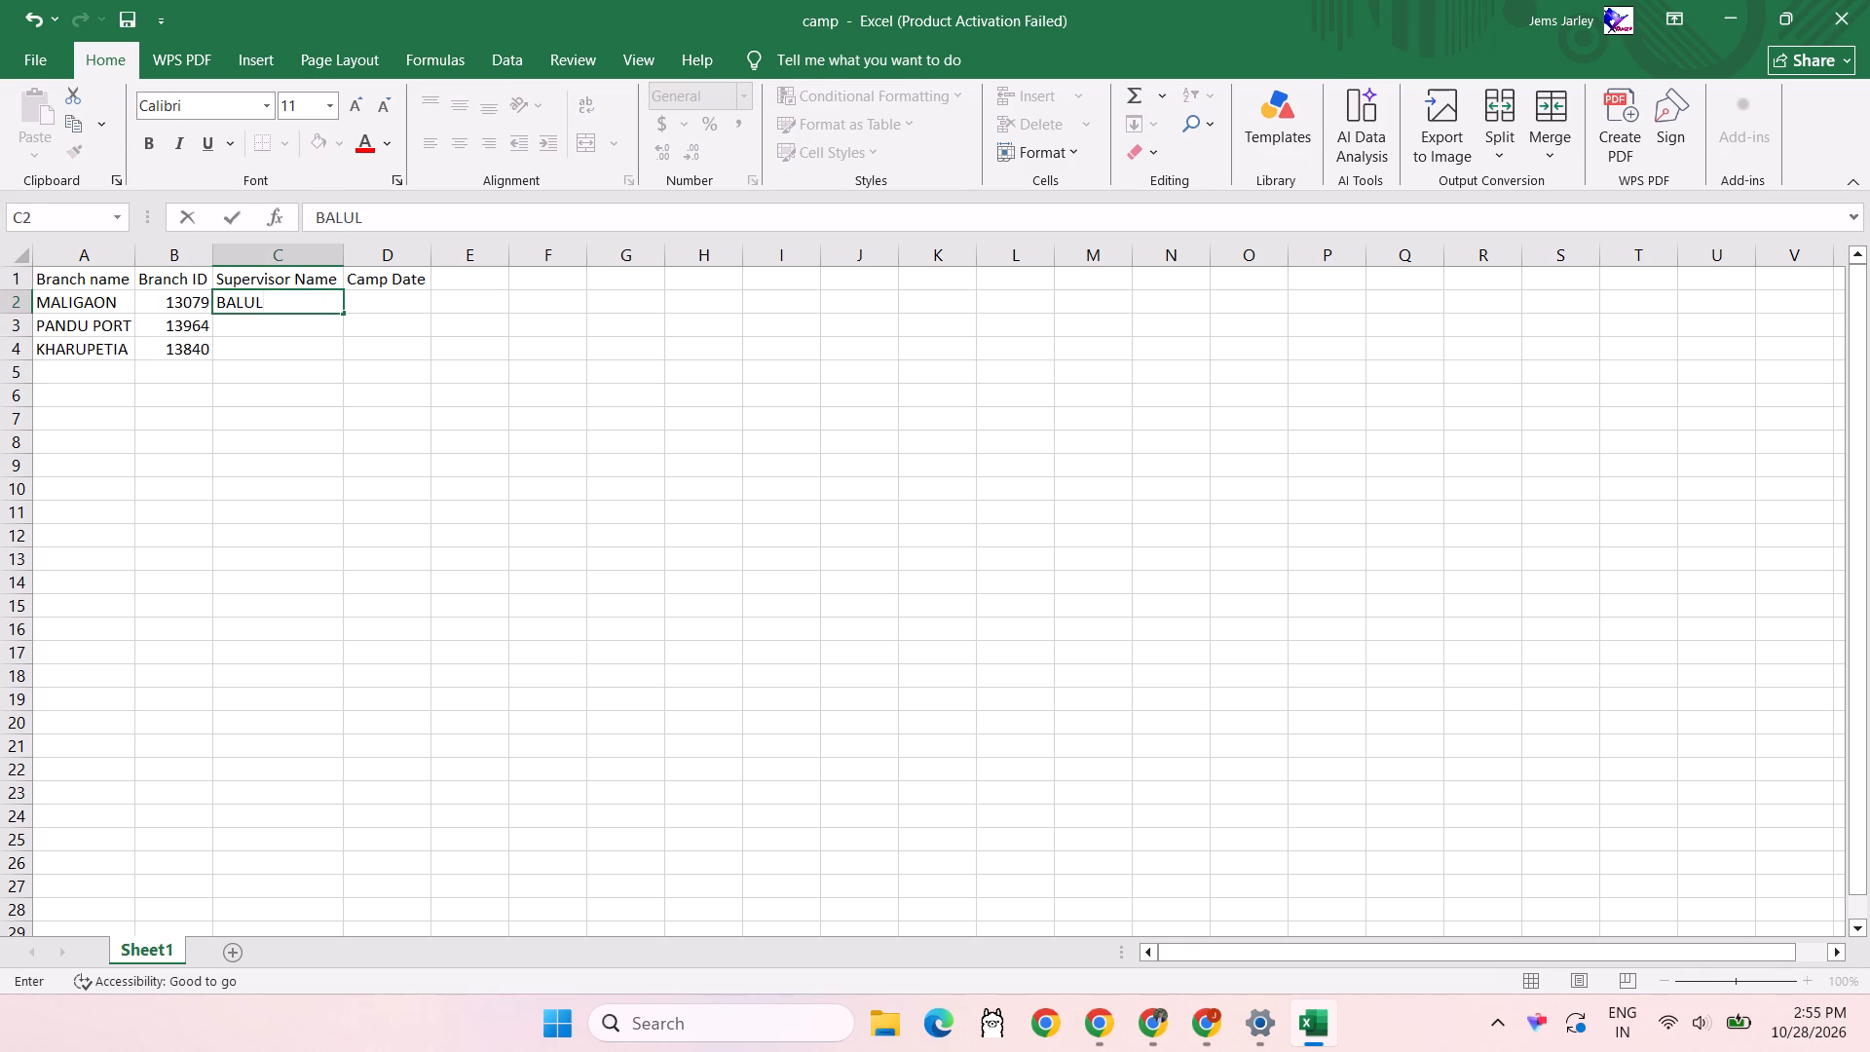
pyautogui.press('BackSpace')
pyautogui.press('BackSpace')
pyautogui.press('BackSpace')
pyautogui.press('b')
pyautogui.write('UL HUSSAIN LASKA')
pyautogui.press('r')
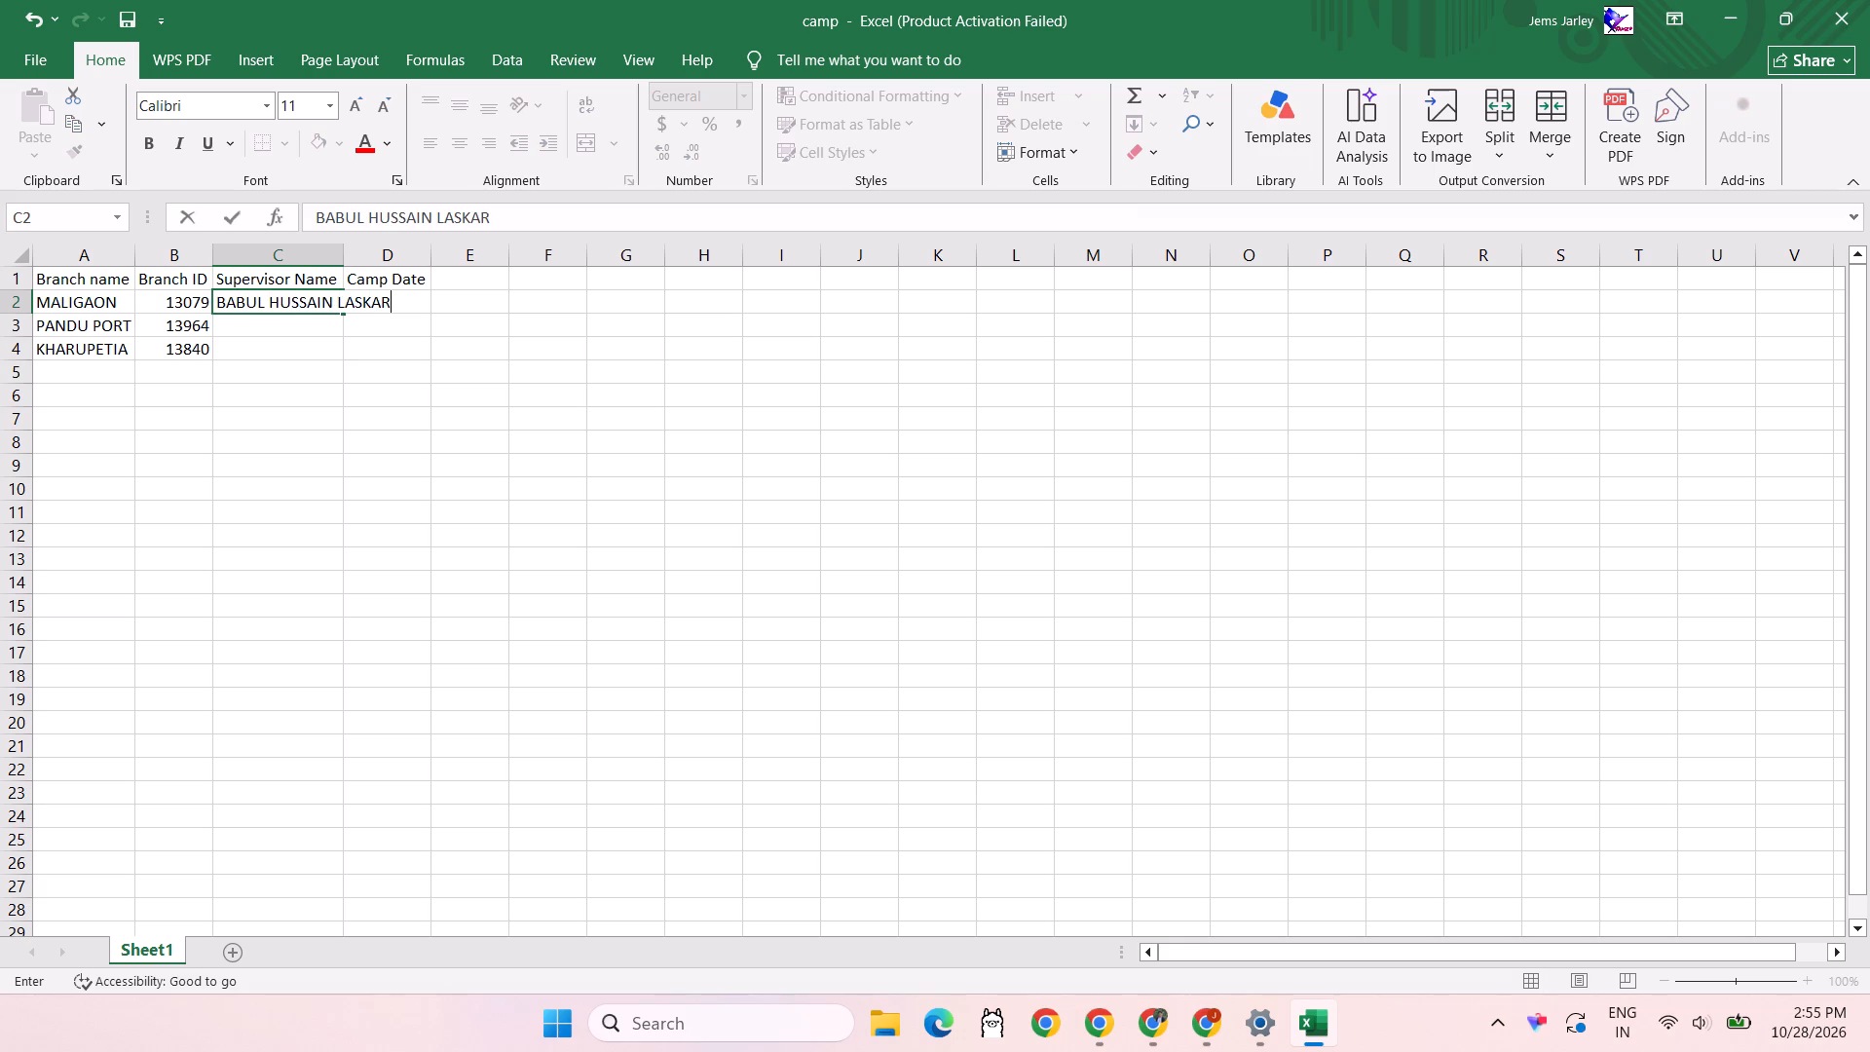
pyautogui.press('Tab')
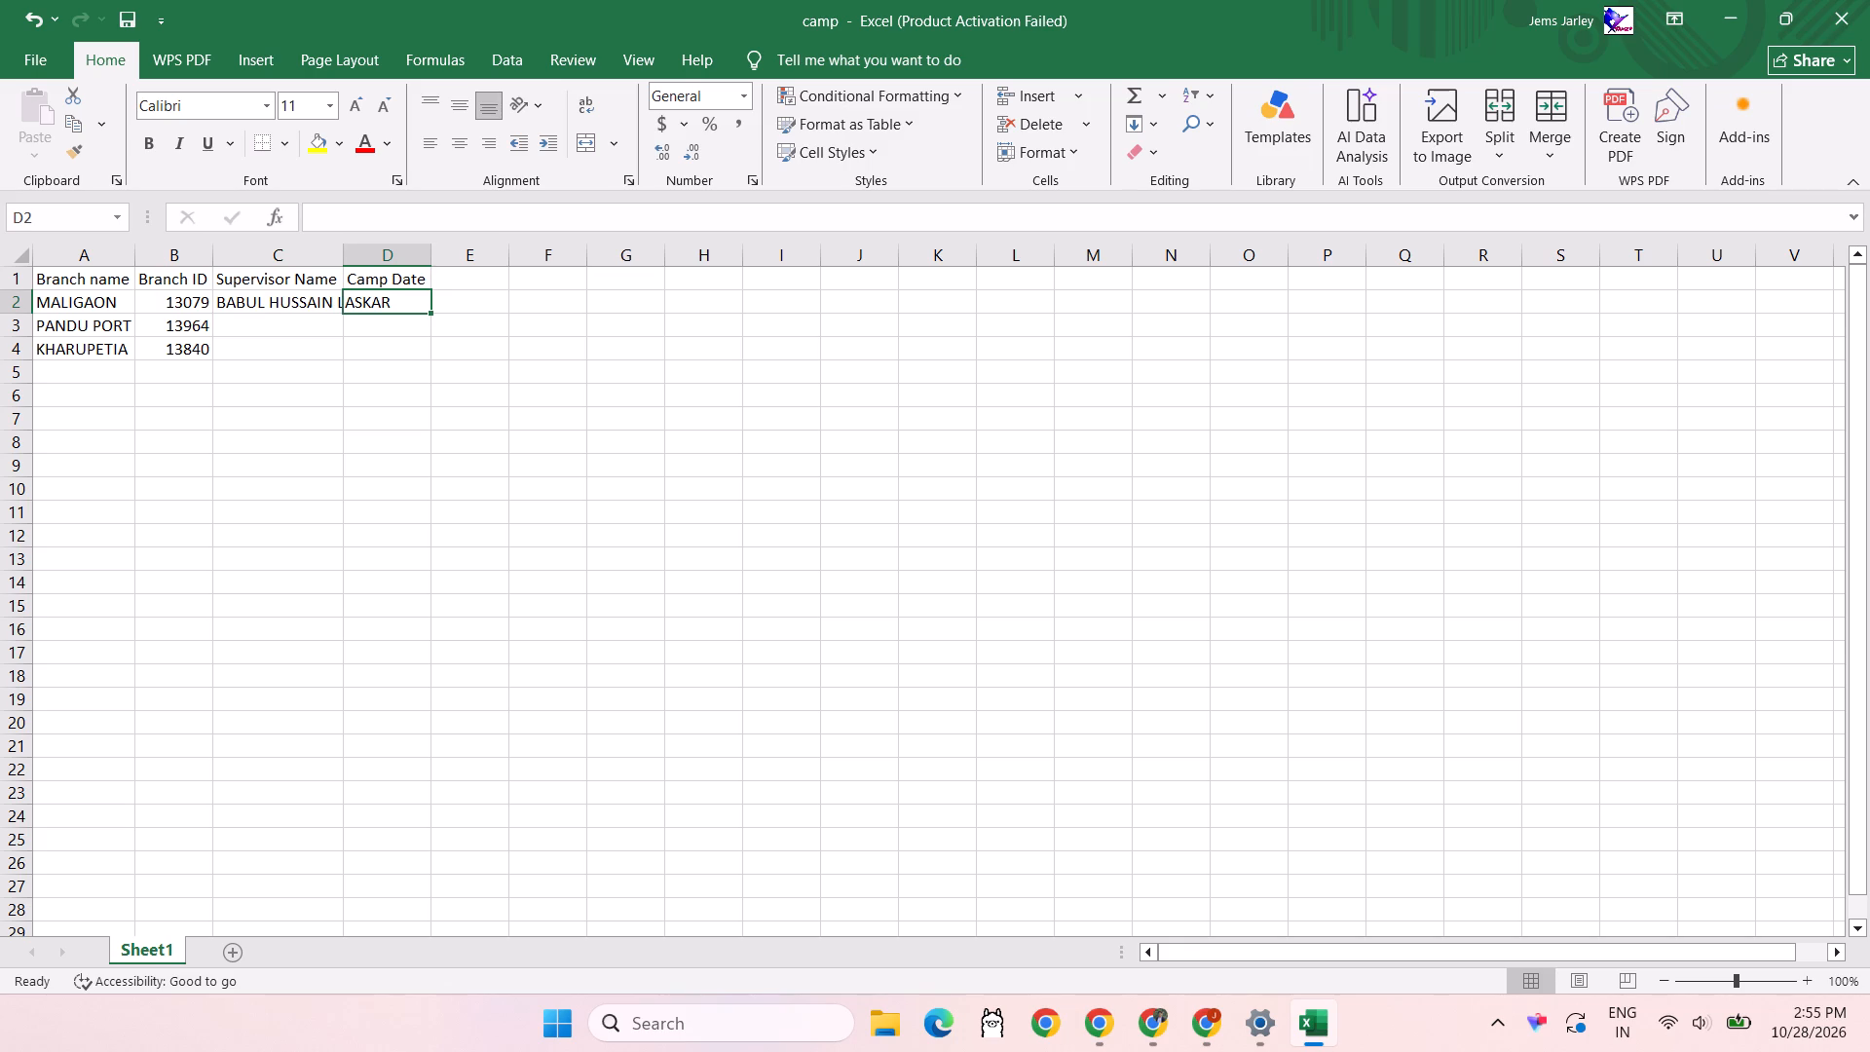
# Enter the camp date 28/10/26 for the MALIGAON branch in cell D2.
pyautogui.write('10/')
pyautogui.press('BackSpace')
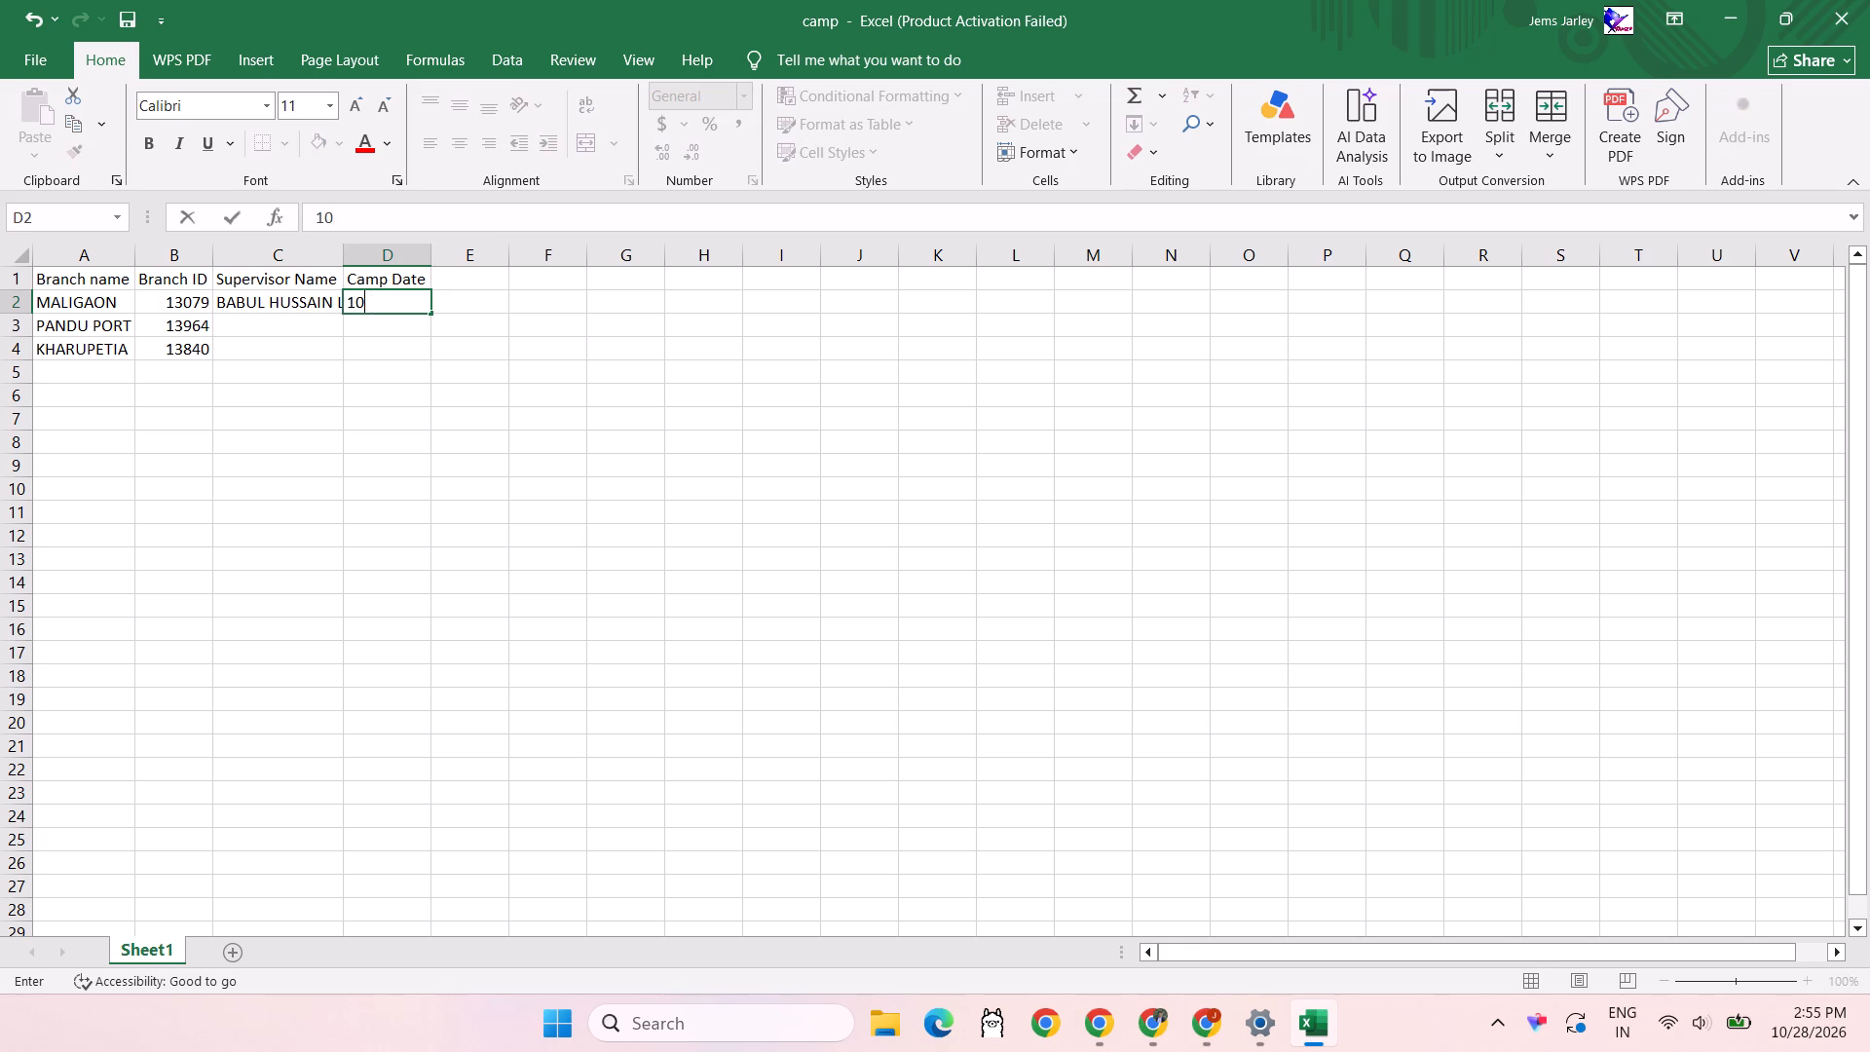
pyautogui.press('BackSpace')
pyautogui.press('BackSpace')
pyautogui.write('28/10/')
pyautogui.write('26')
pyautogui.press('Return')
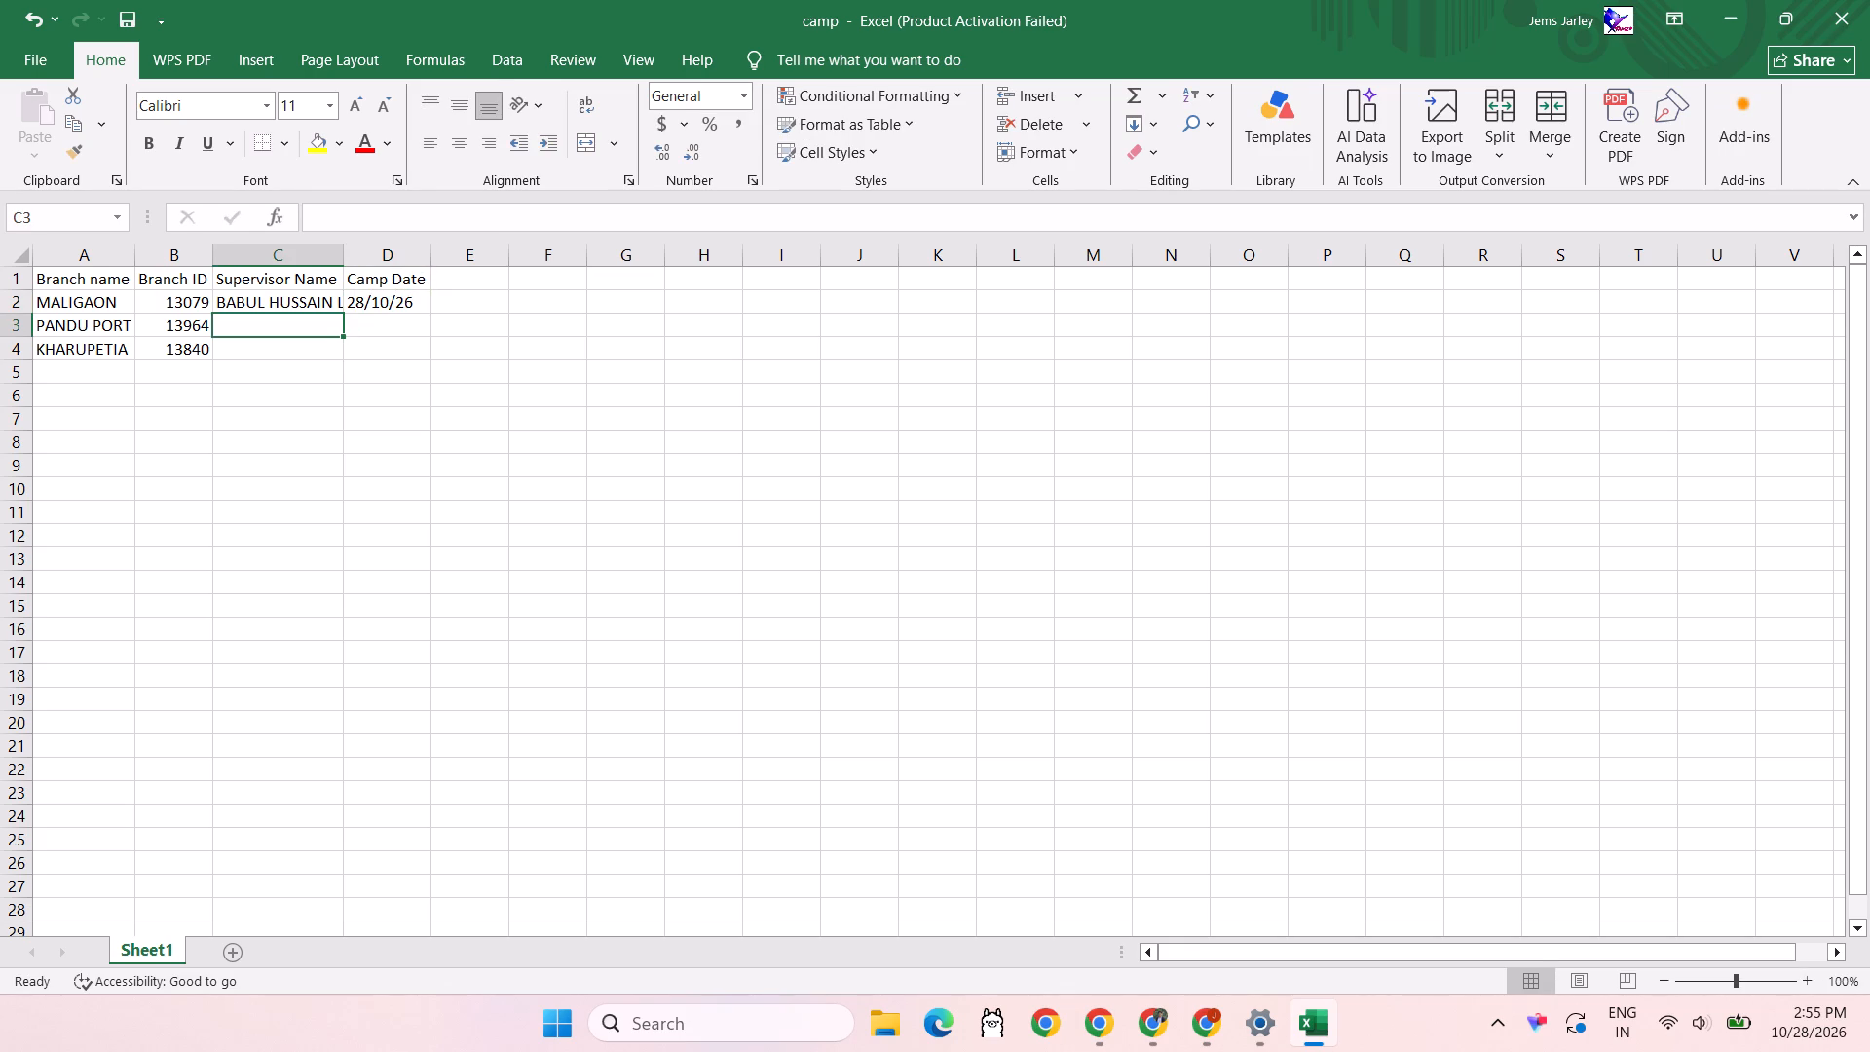
# Fill the MALIGAON supervisor name and camp date down through row 4 for PANDU PORT and KHARUPETIA.
pyautogui.moveTo(287, 296); pyautogui.dragTo(380, 300)
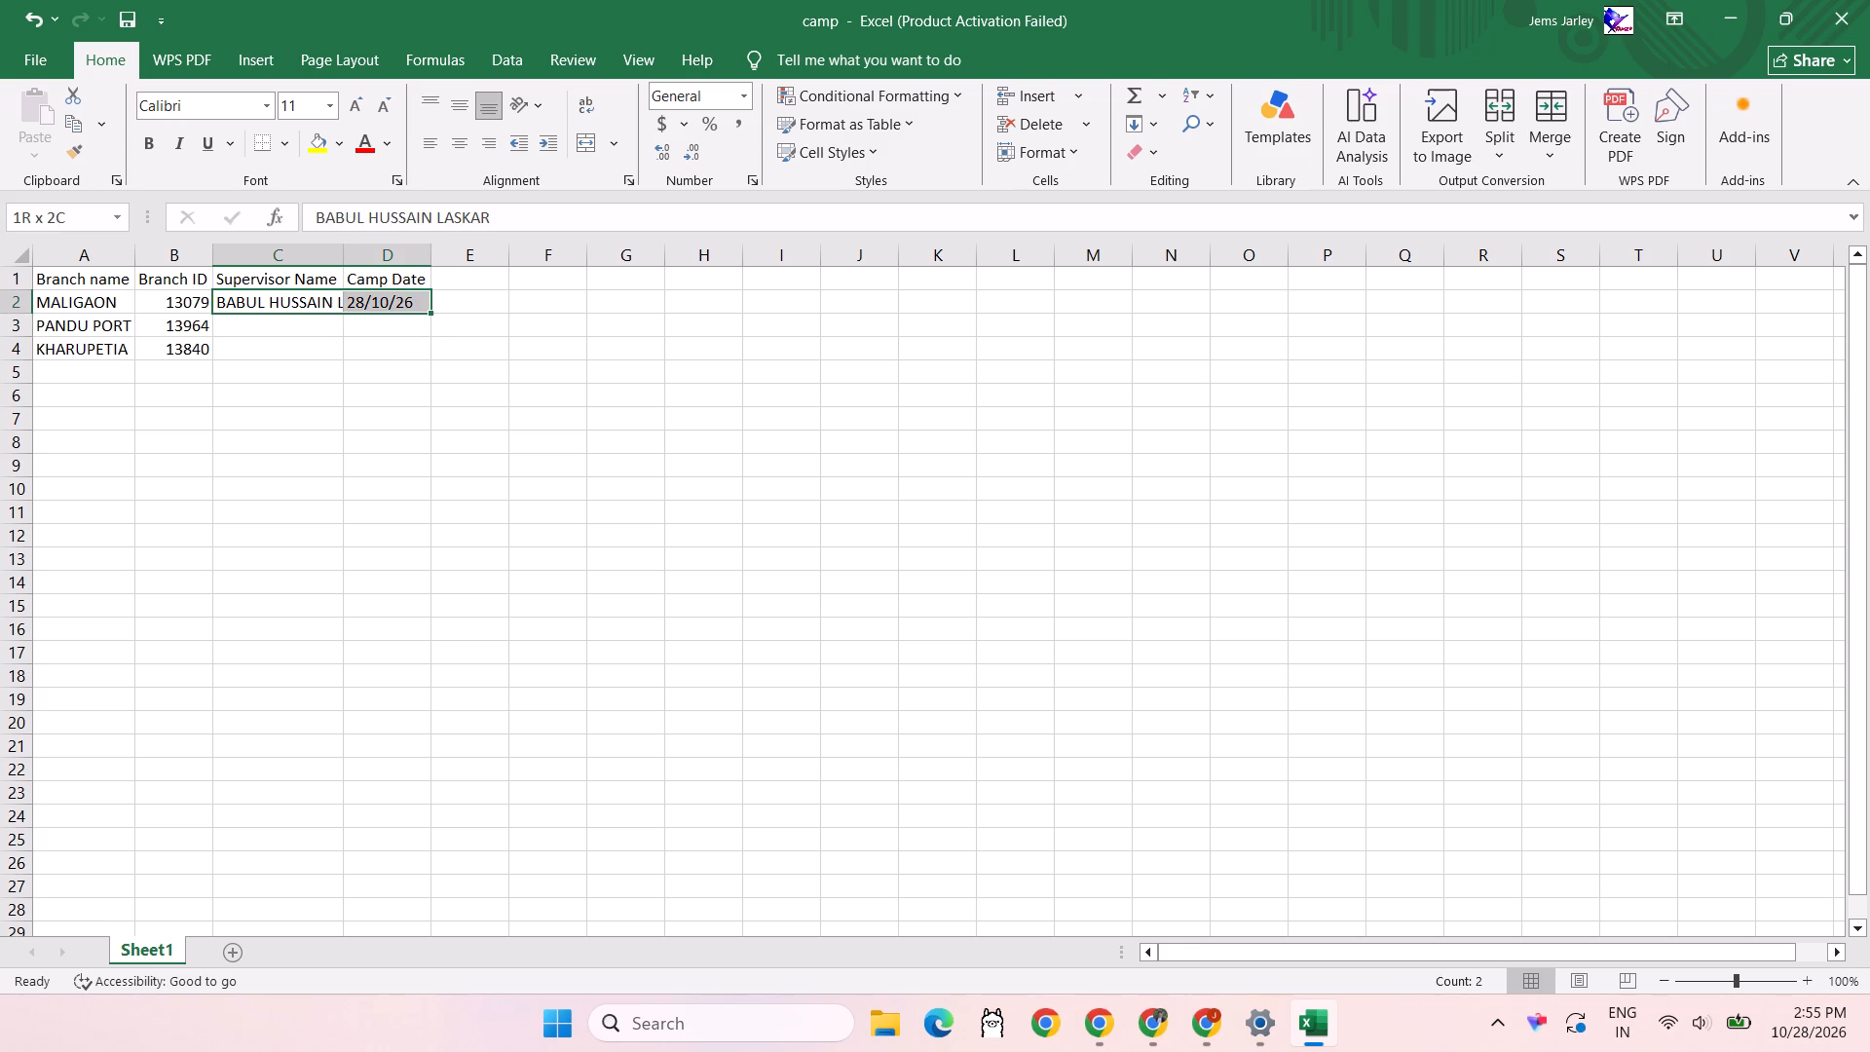
pyautogui.moveTo(380, 300); pyautogui.dragTo(381, 300)
pyautogui.moveTo(427, 312); pyautogui.dragTo(429, 357)
# Enter the branch KB ROAD JORHAT with branch ID 13785 in row 5.
pyautogui.click(94, 371)
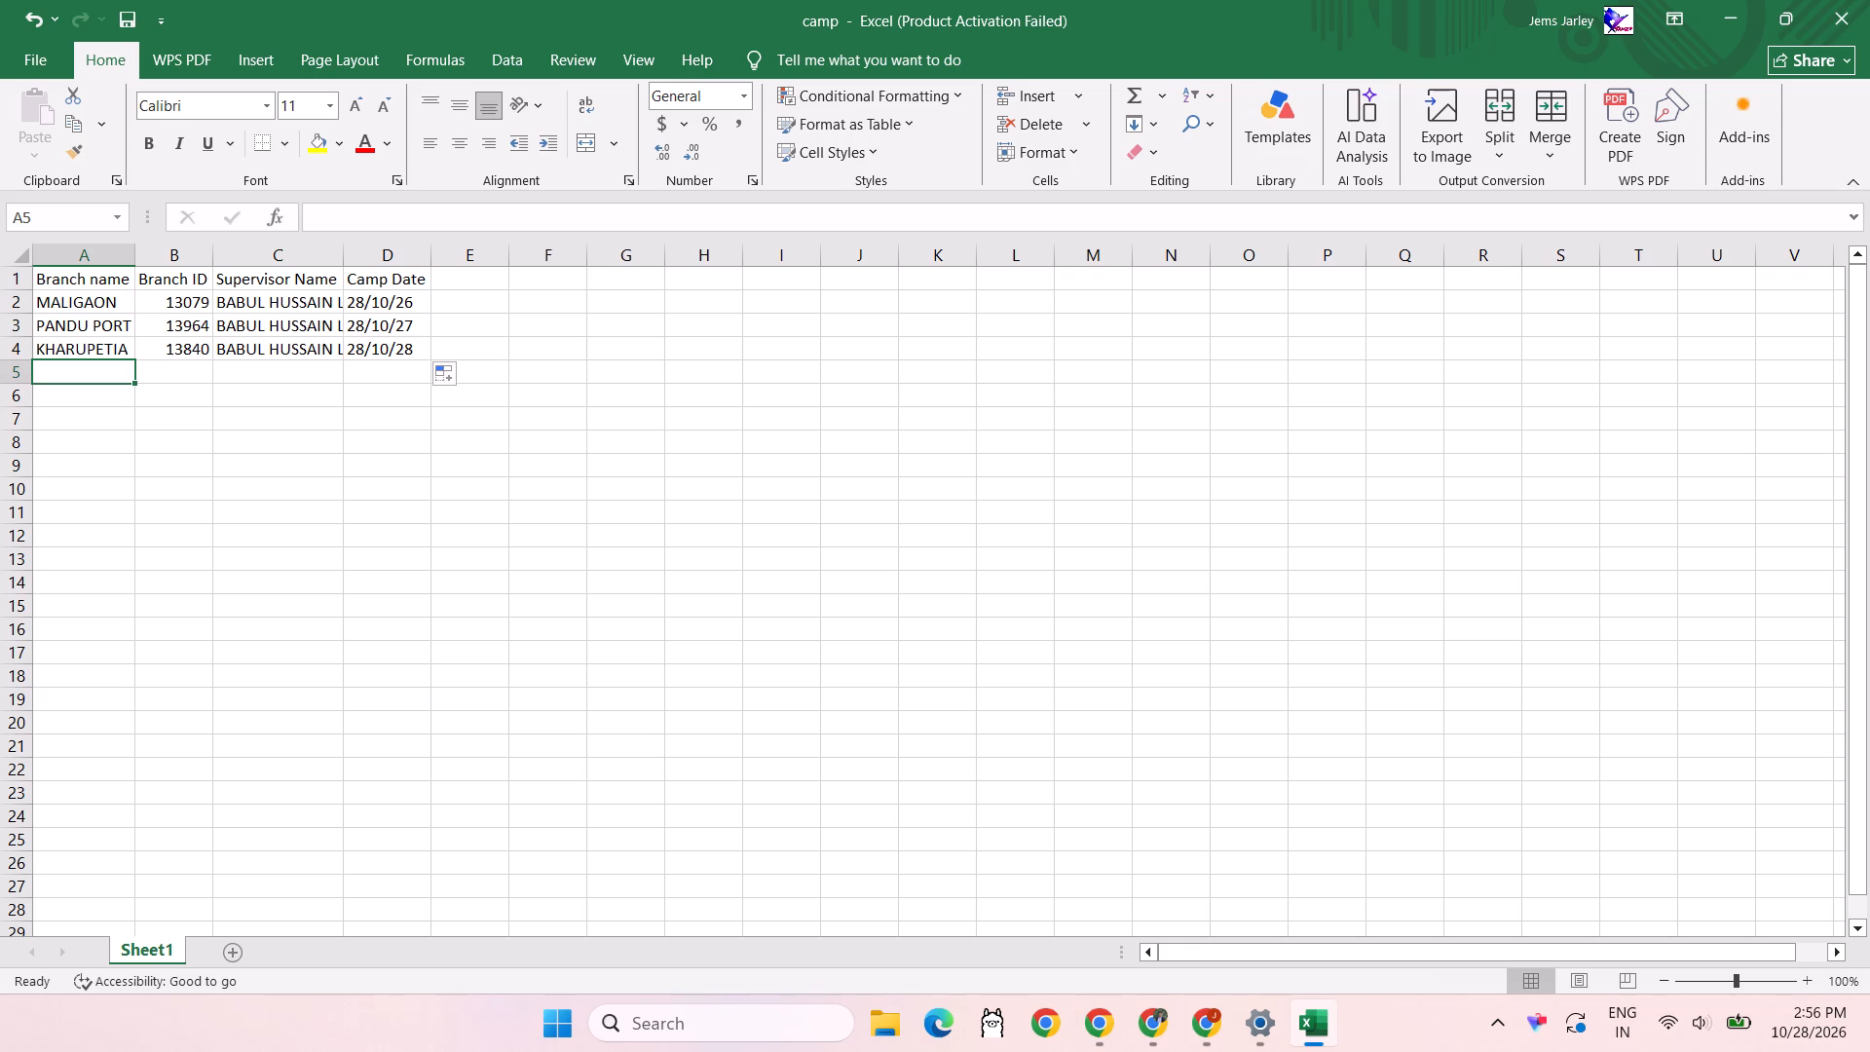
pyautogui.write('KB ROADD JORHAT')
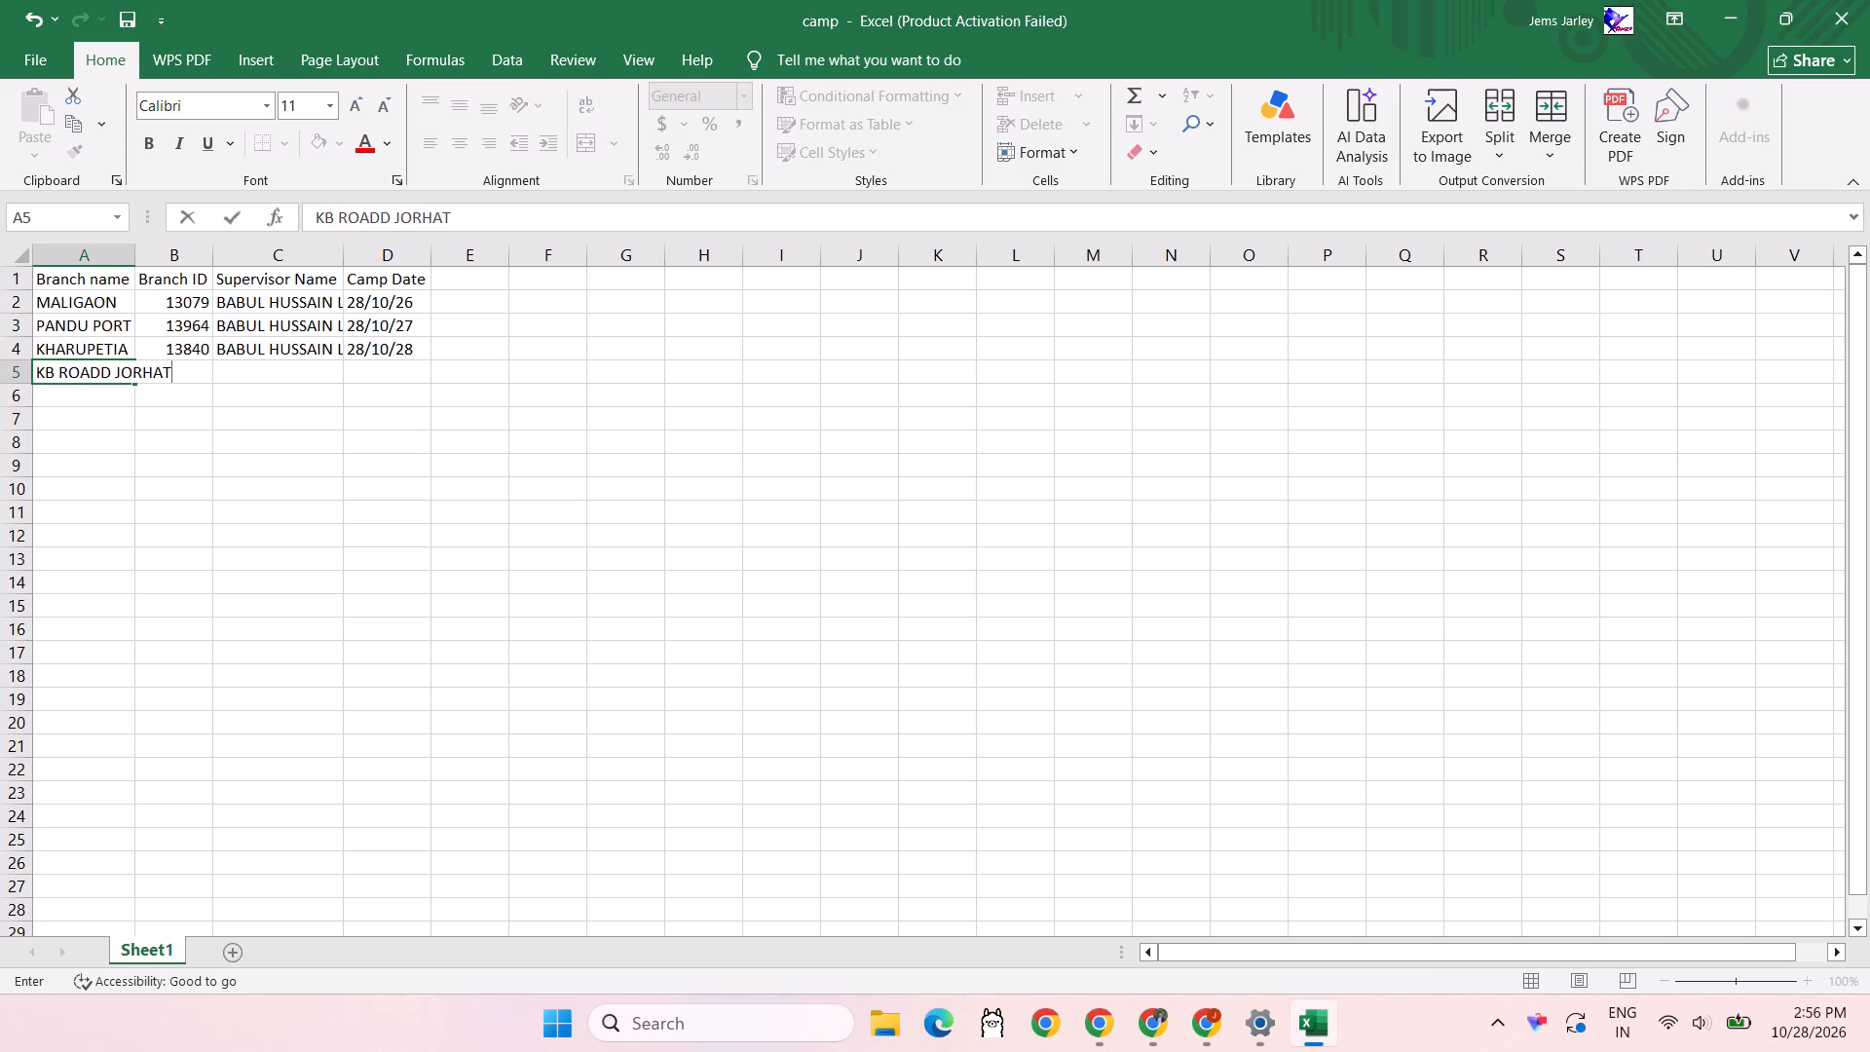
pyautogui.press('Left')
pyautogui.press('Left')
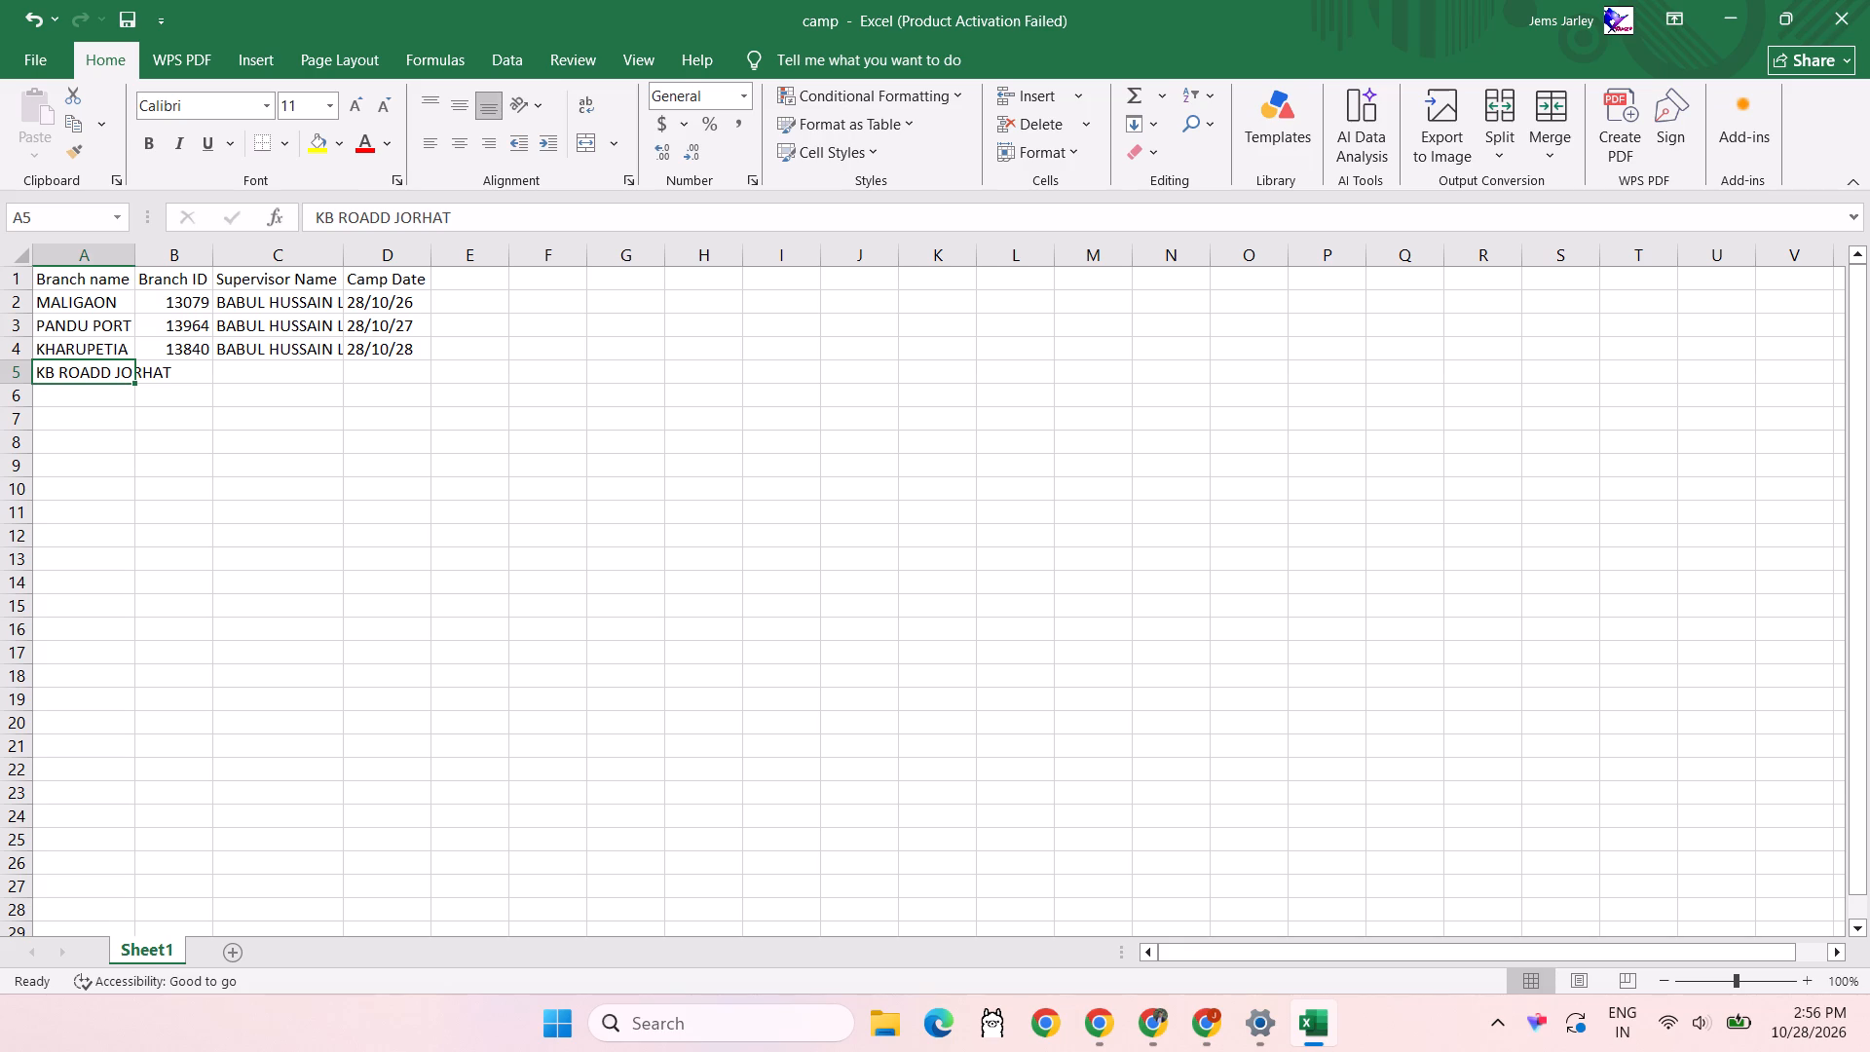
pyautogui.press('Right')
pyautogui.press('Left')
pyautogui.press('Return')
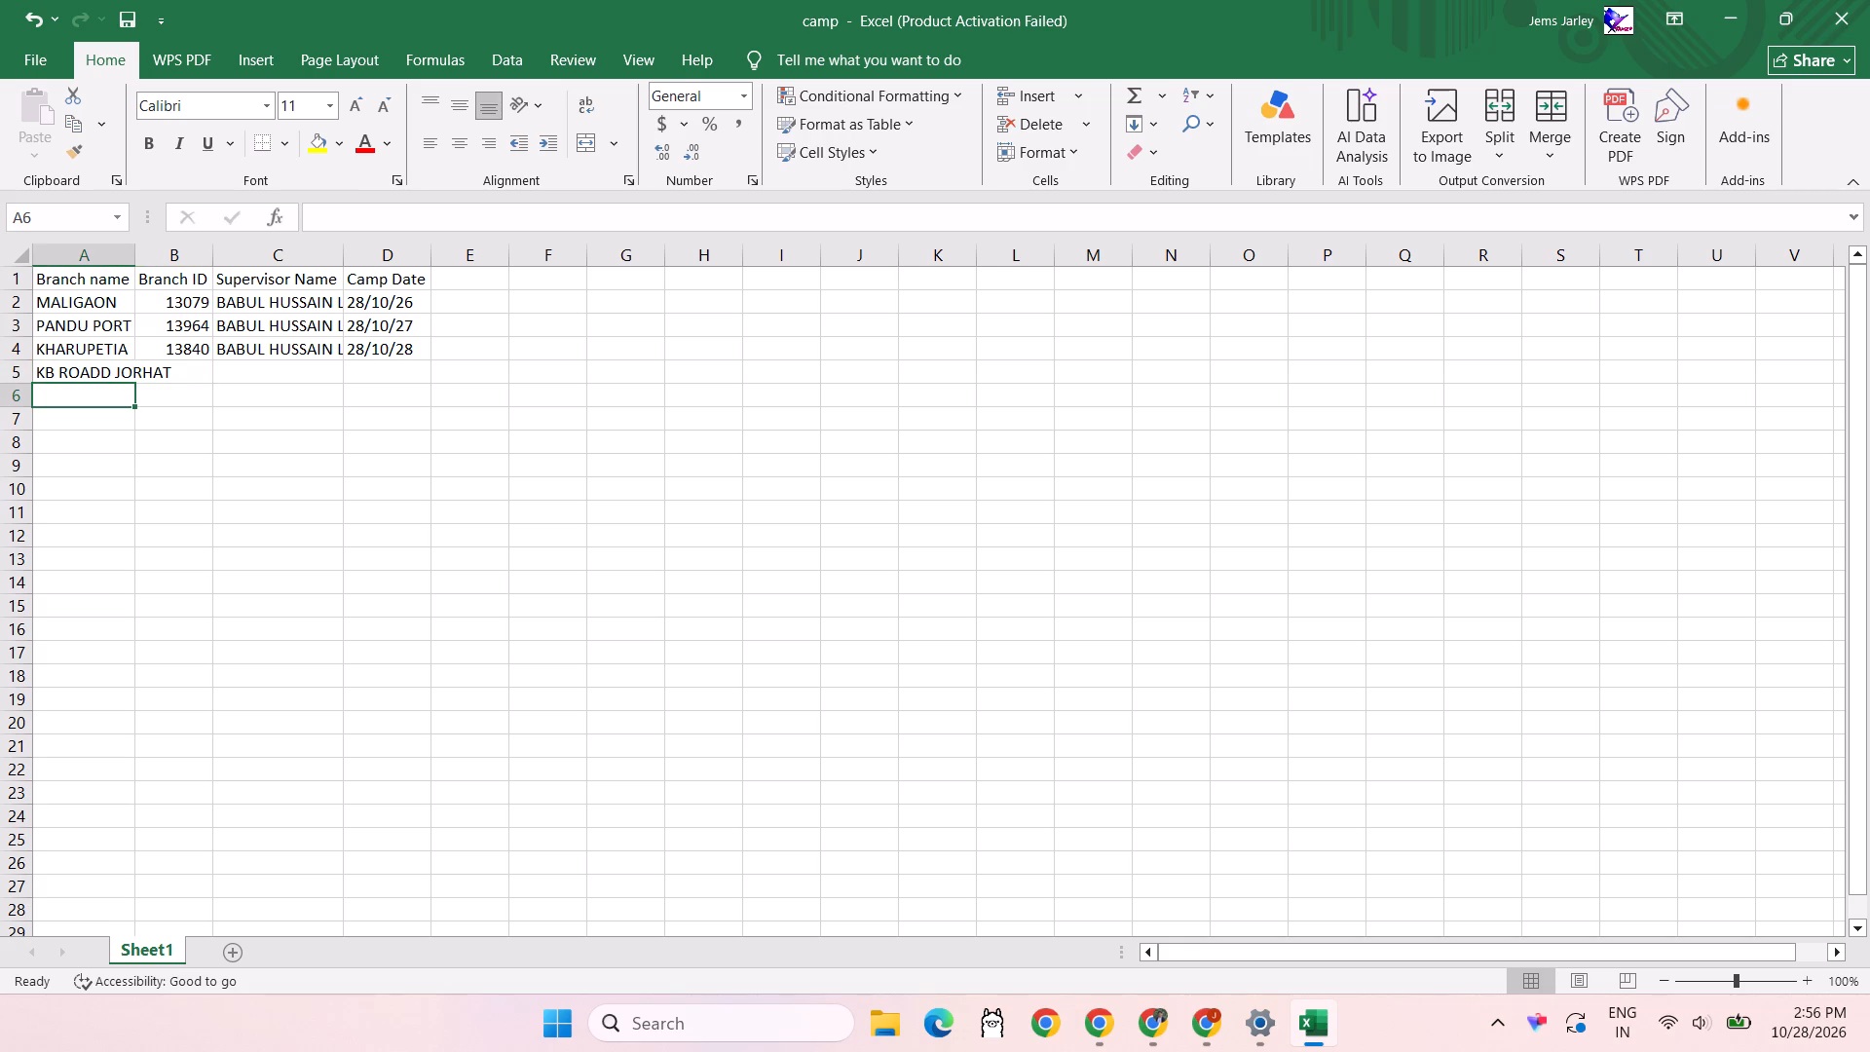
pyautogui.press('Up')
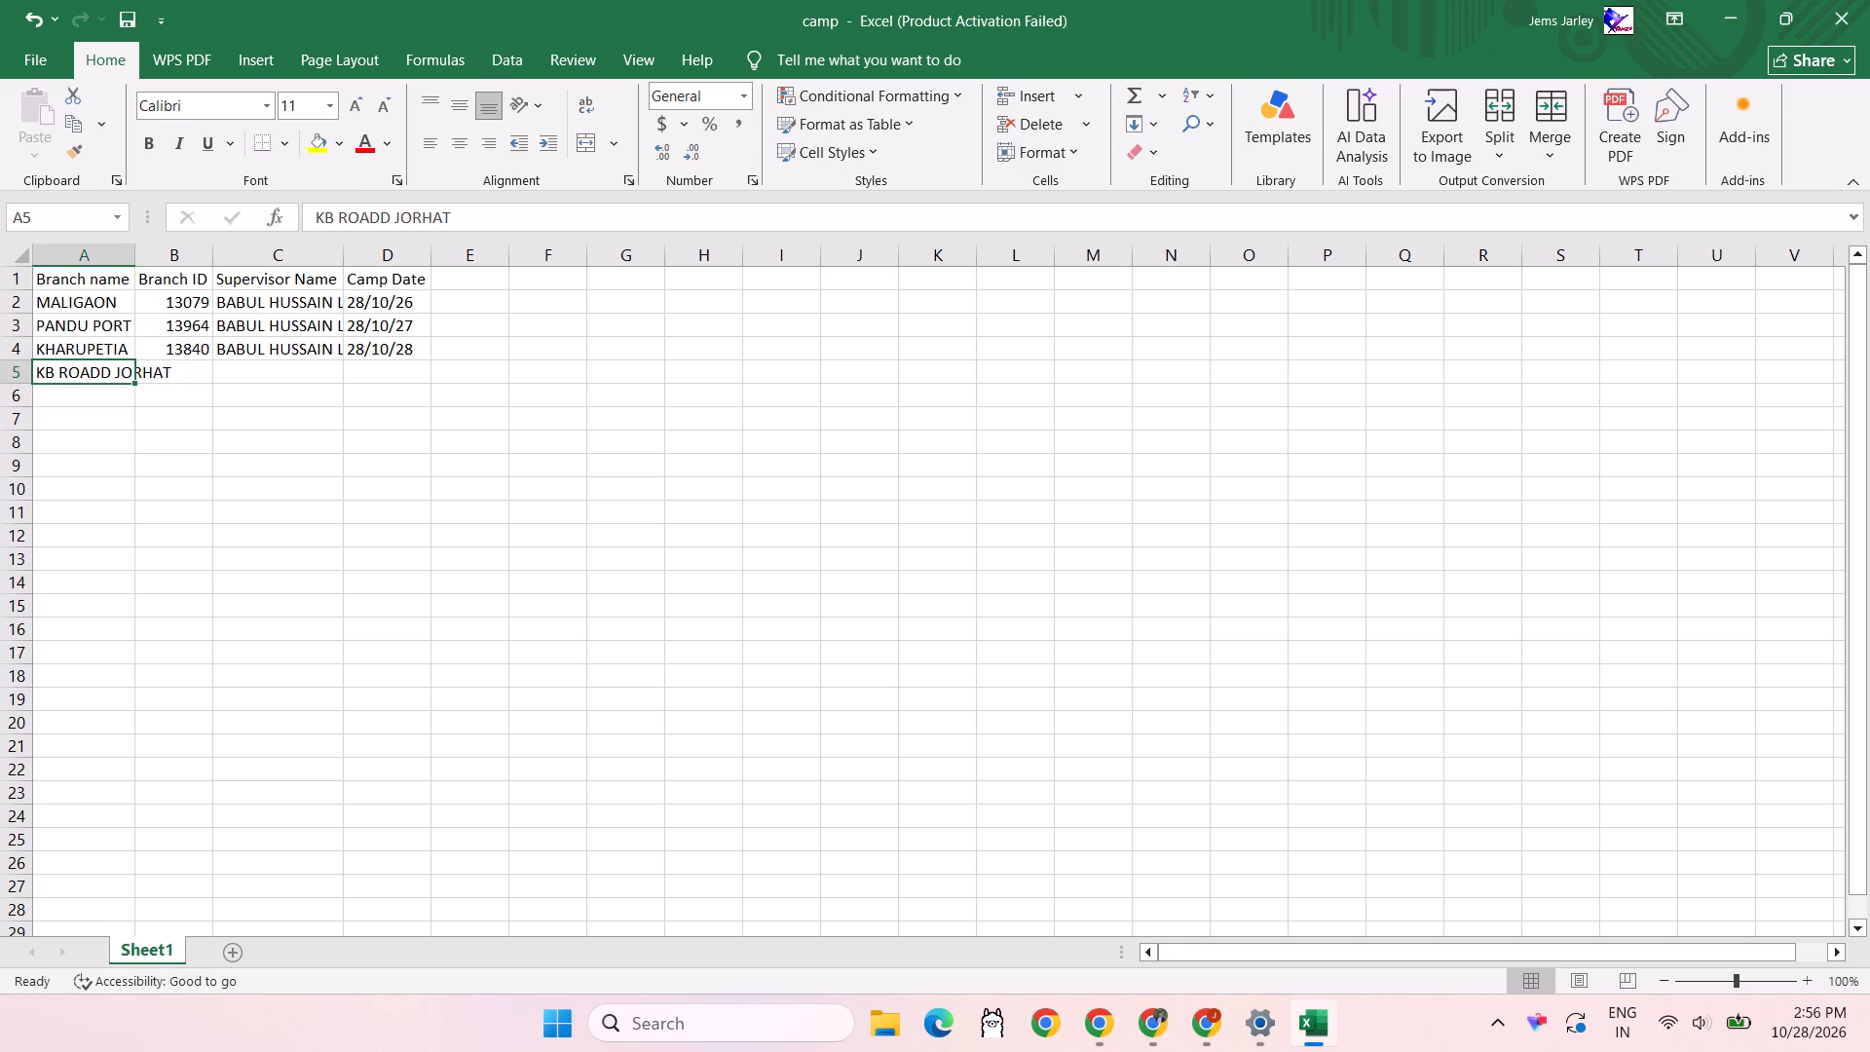
pyautogui.click(391, 213)
pyautogui.press('BackSpace')
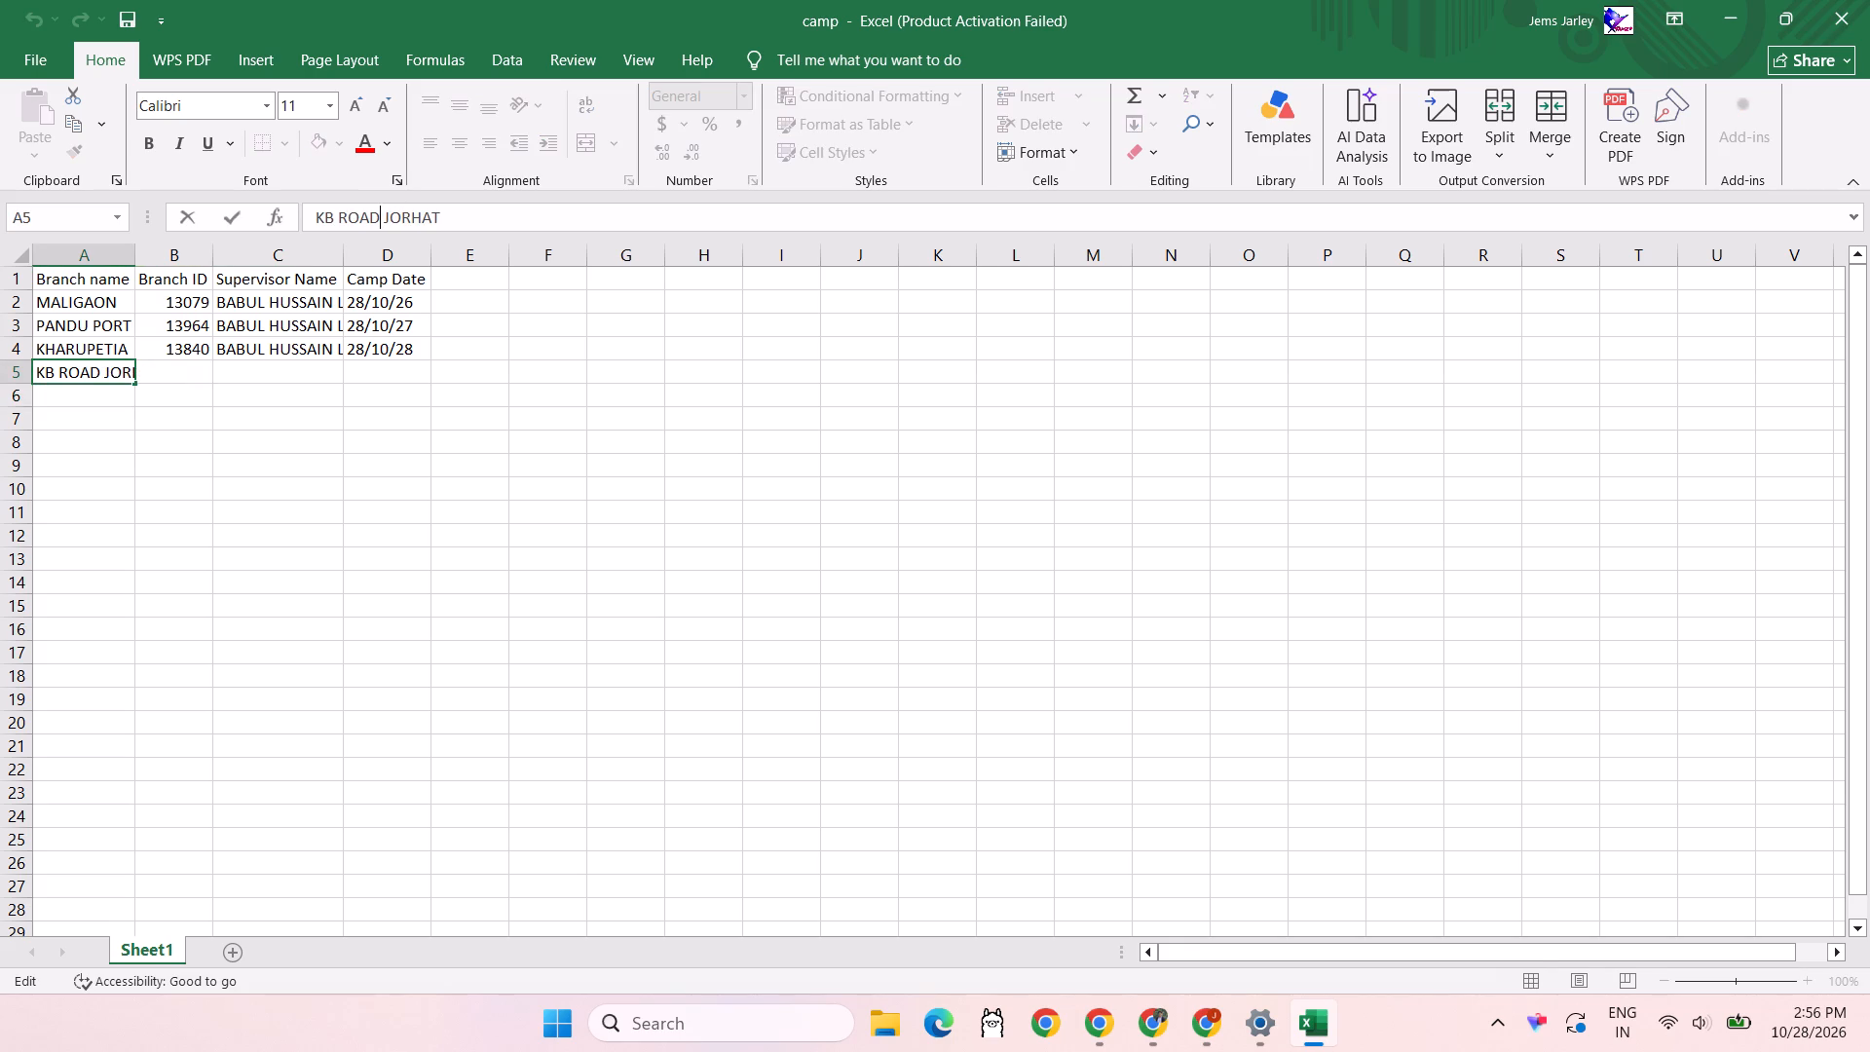
pyautogui.press('Tab')
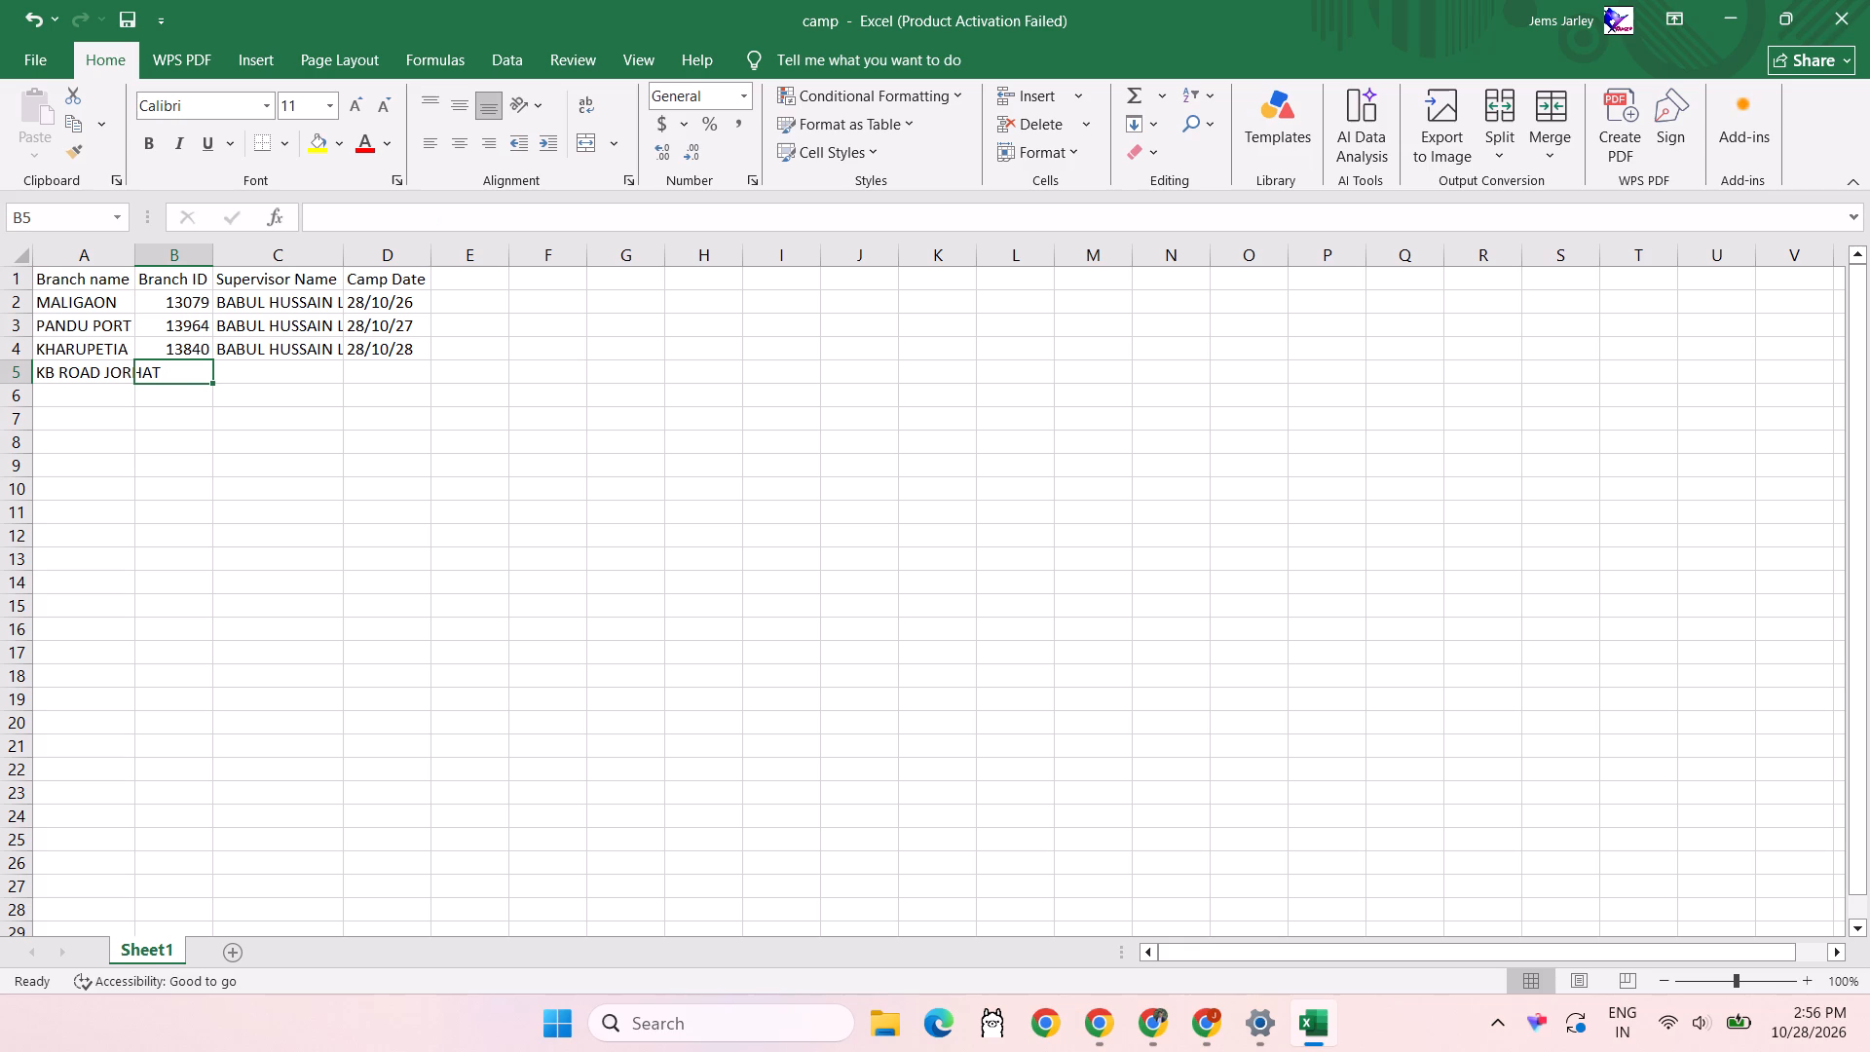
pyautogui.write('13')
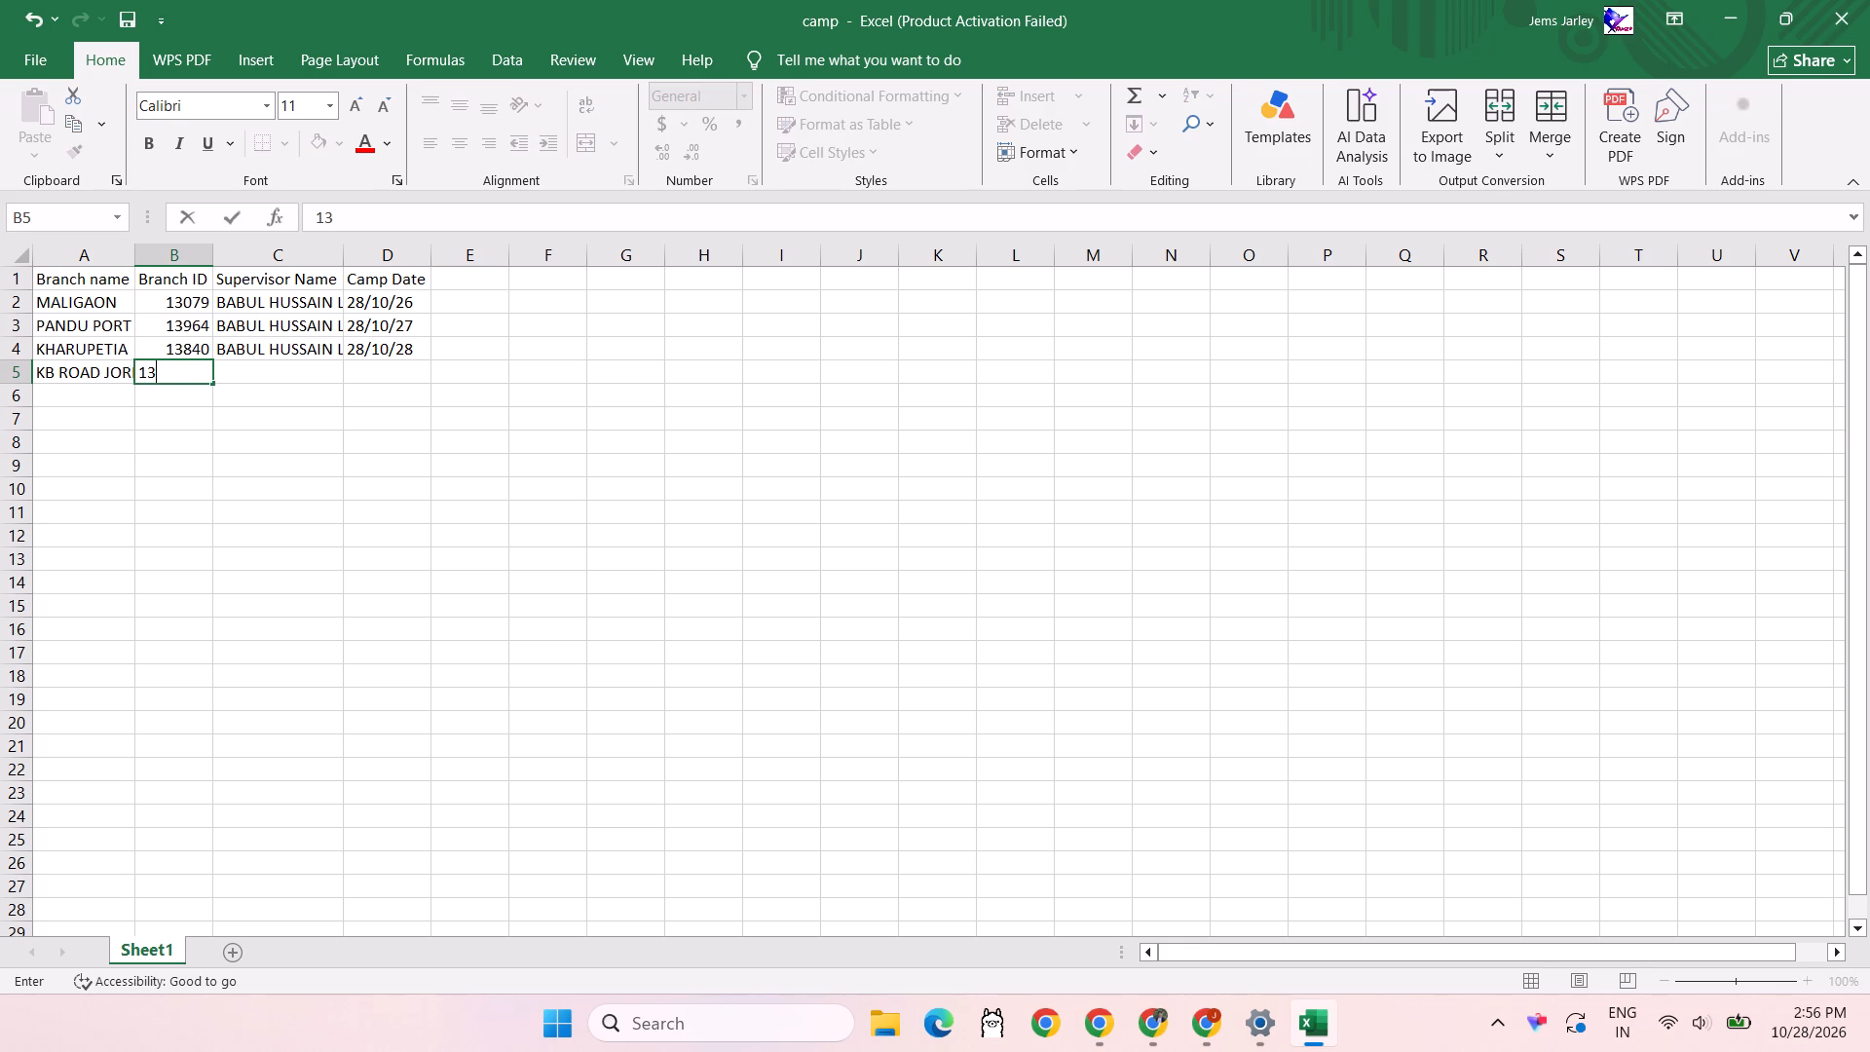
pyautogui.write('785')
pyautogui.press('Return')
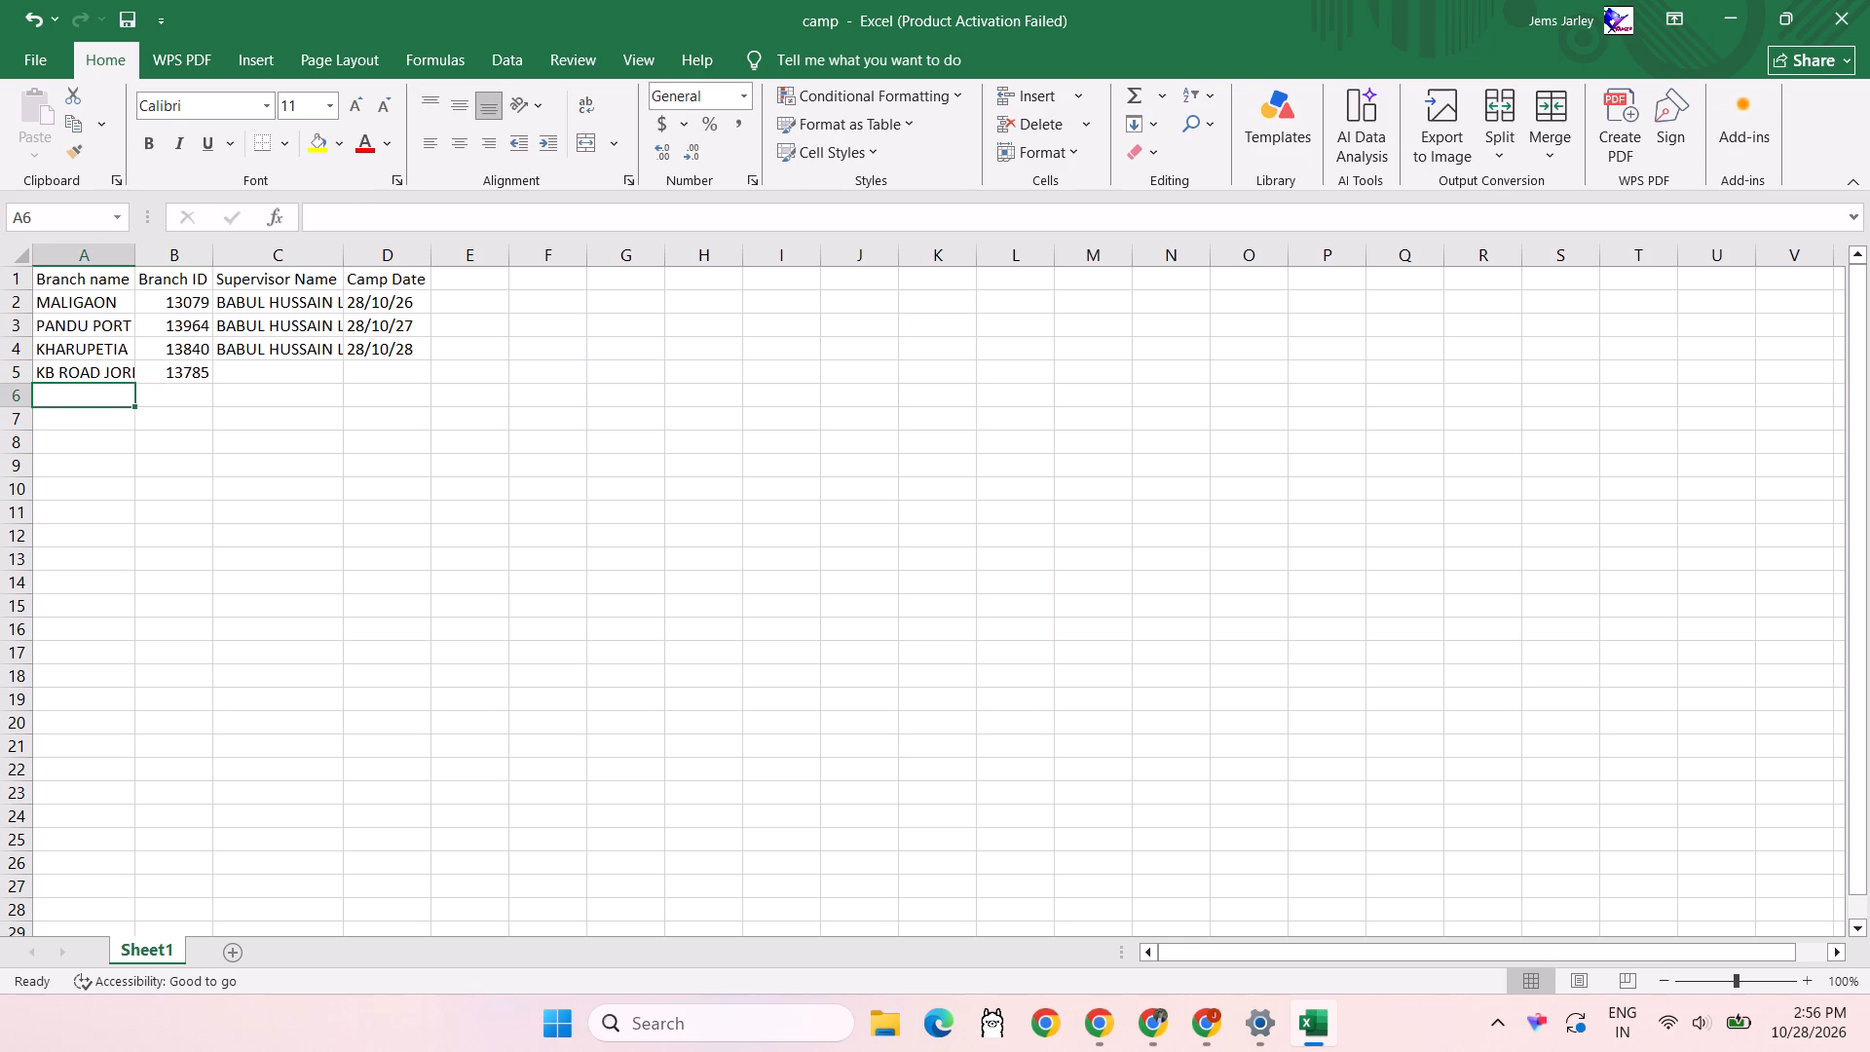
# Enter the branch JAIL ROAD JORHAT with branch ID 13883 in row 6.
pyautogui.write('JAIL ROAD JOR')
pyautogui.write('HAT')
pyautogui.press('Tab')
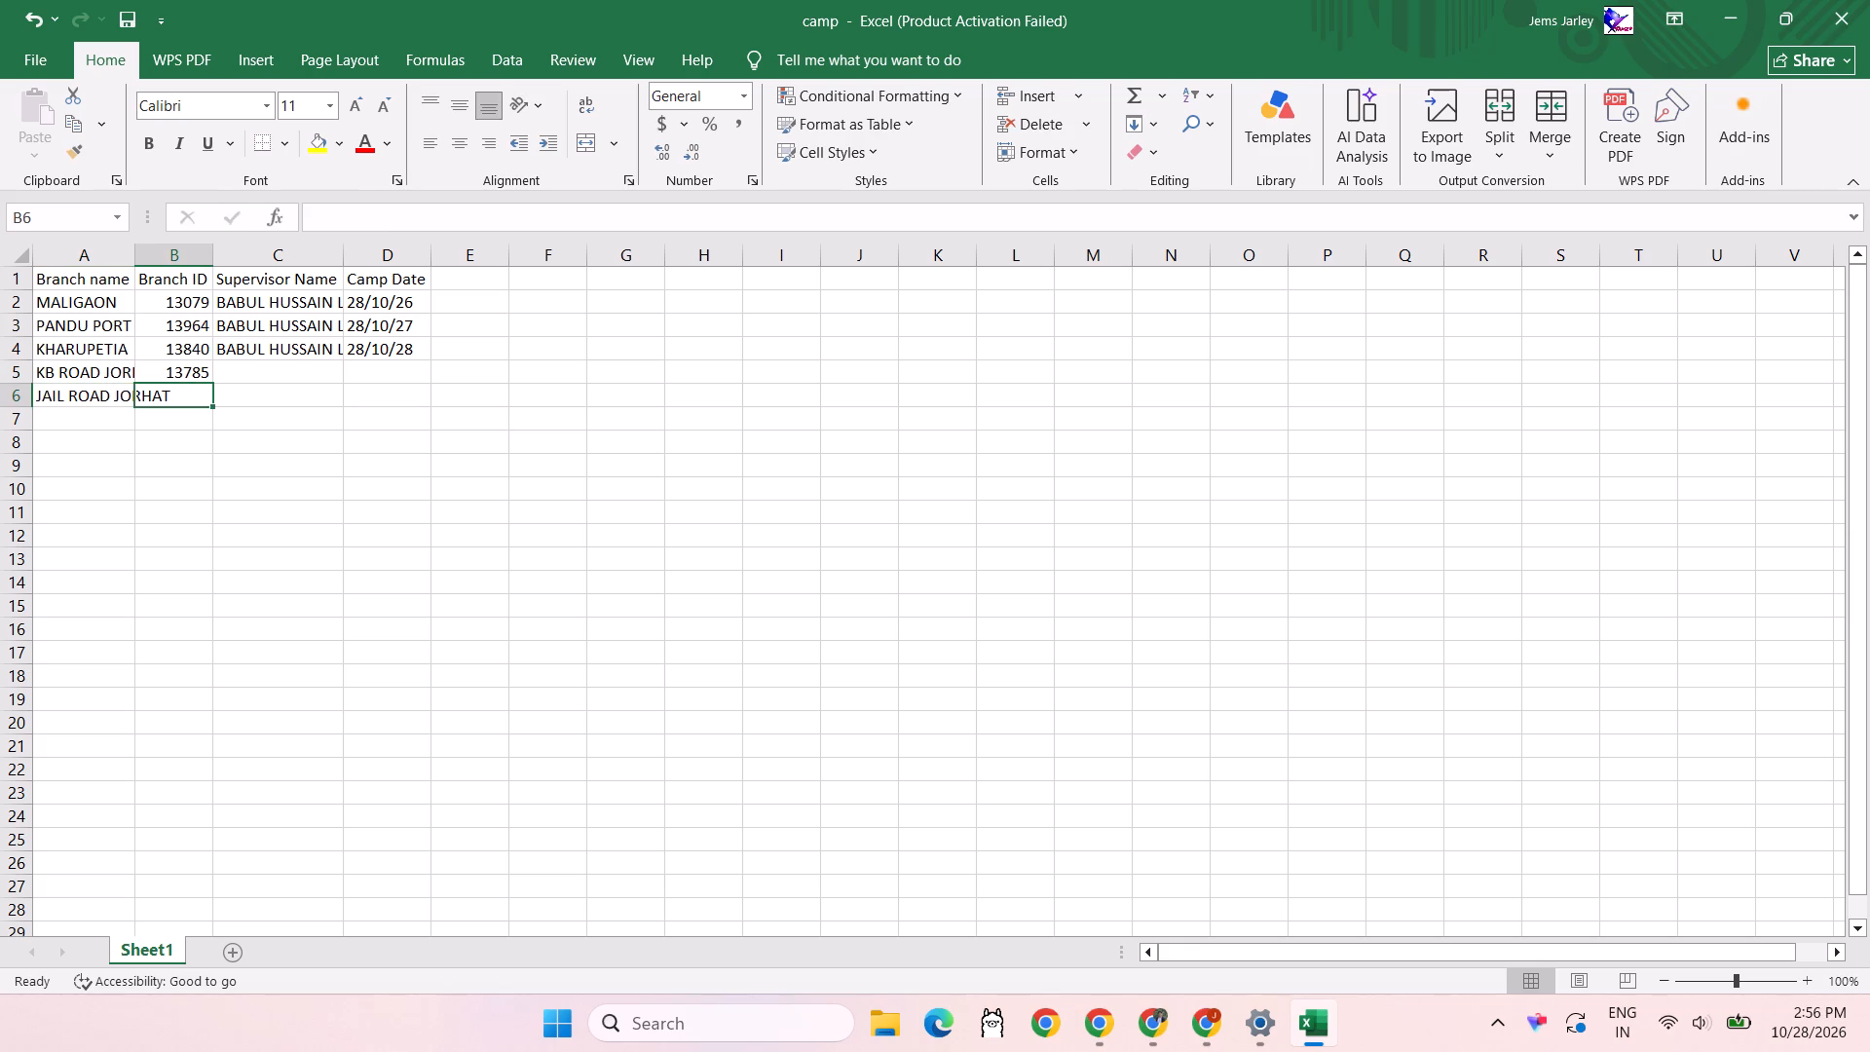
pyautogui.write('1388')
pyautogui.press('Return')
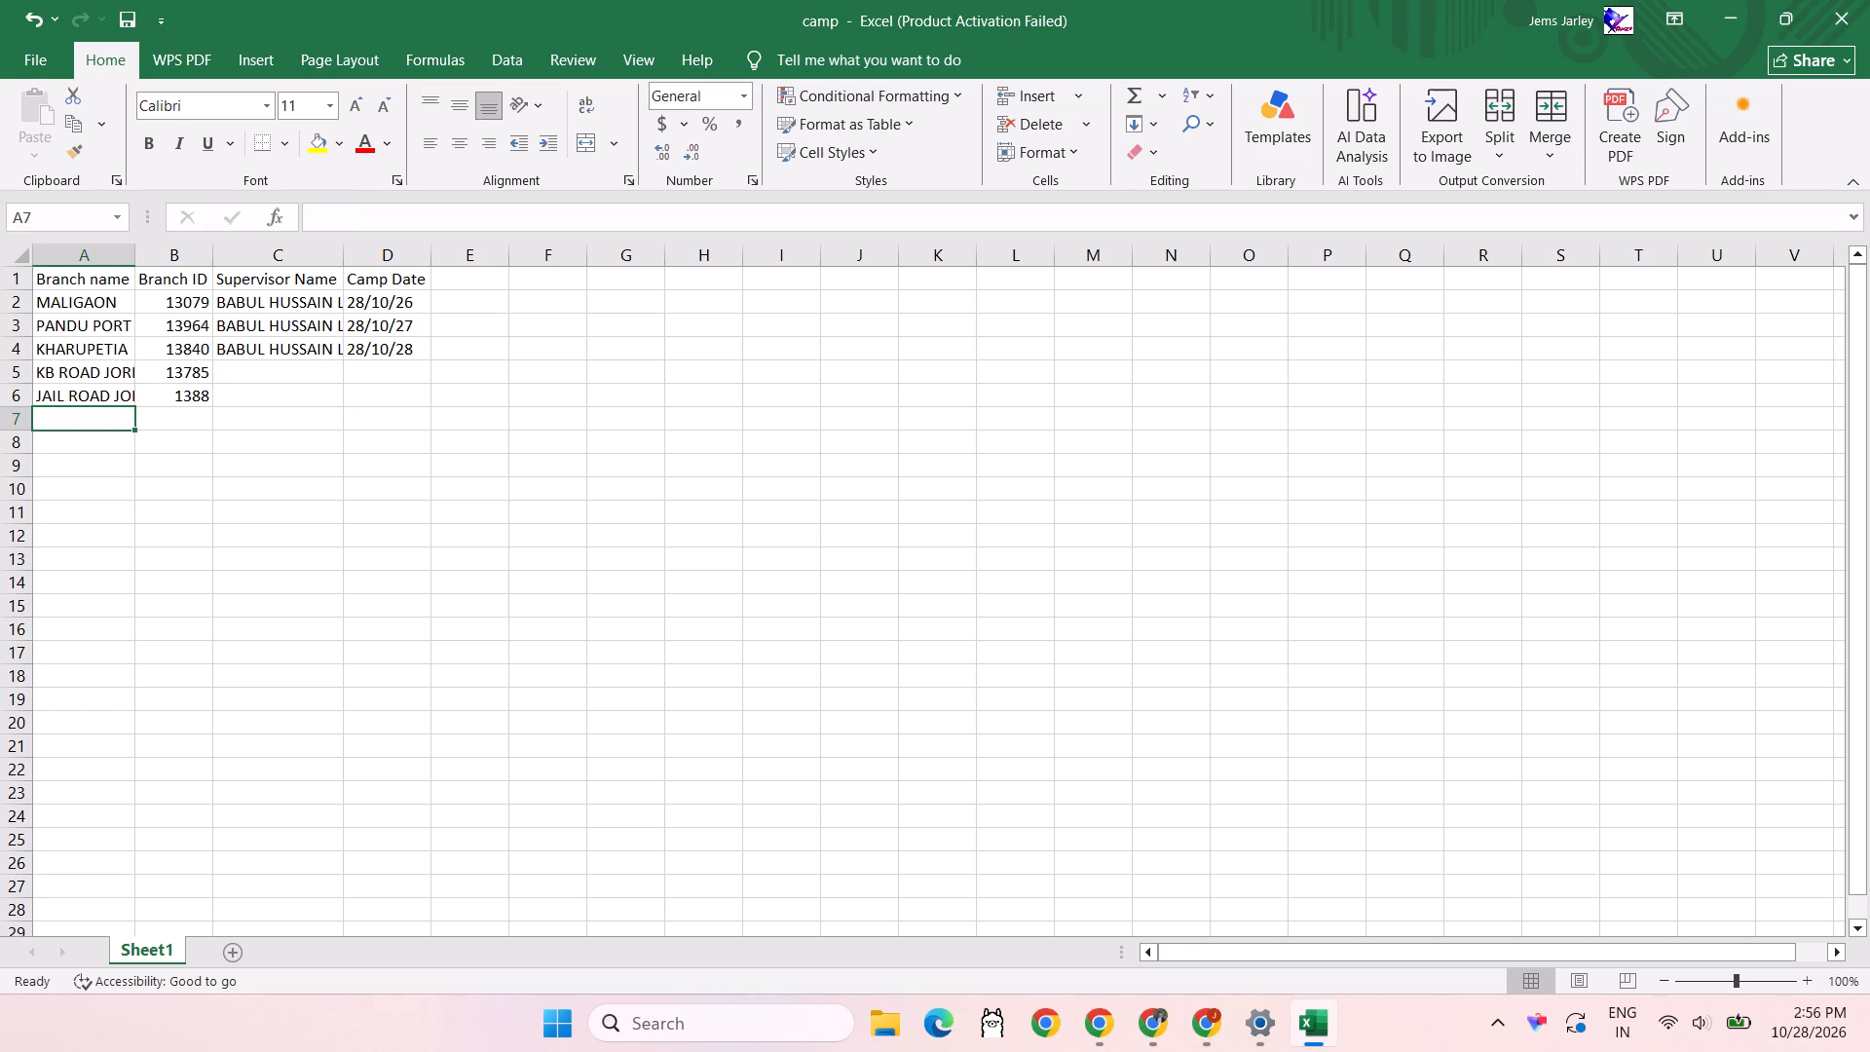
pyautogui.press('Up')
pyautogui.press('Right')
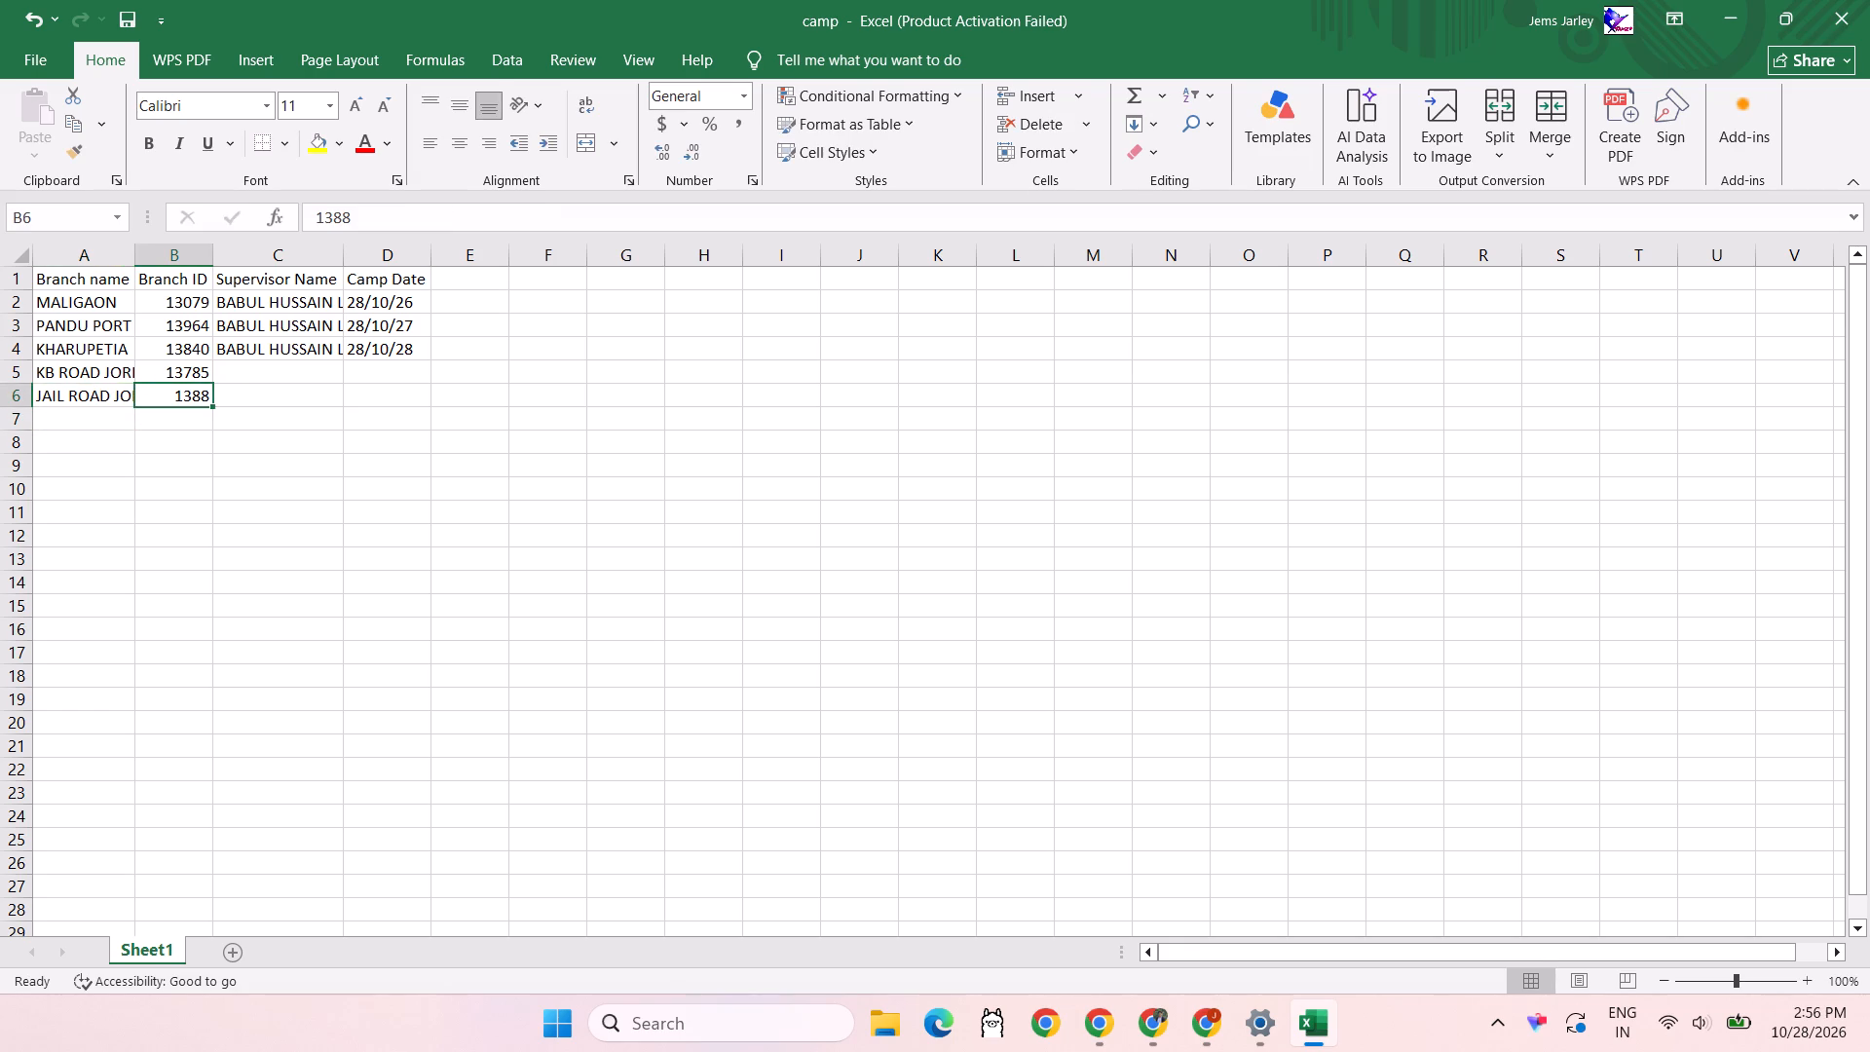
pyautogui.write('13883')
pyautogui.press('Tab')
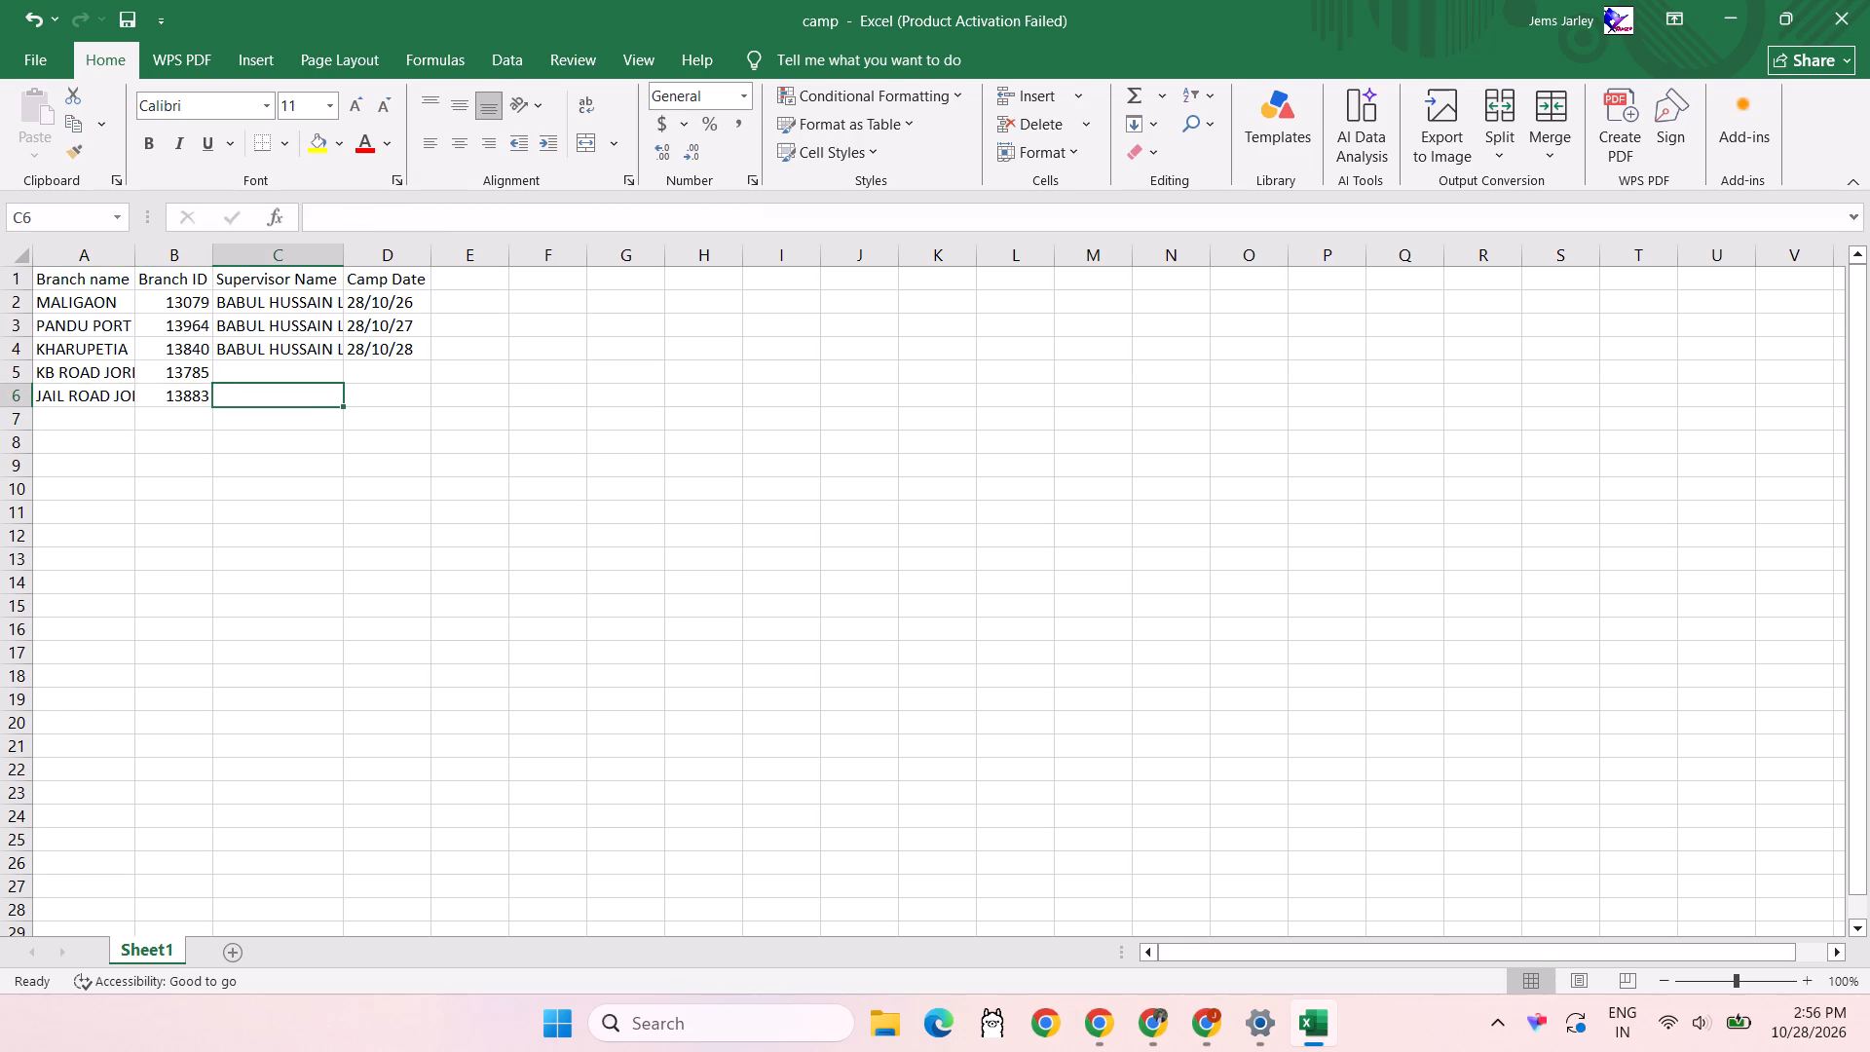
# Enter the branch AT ROAD JORHAT with branch ID 26097 in row 7.
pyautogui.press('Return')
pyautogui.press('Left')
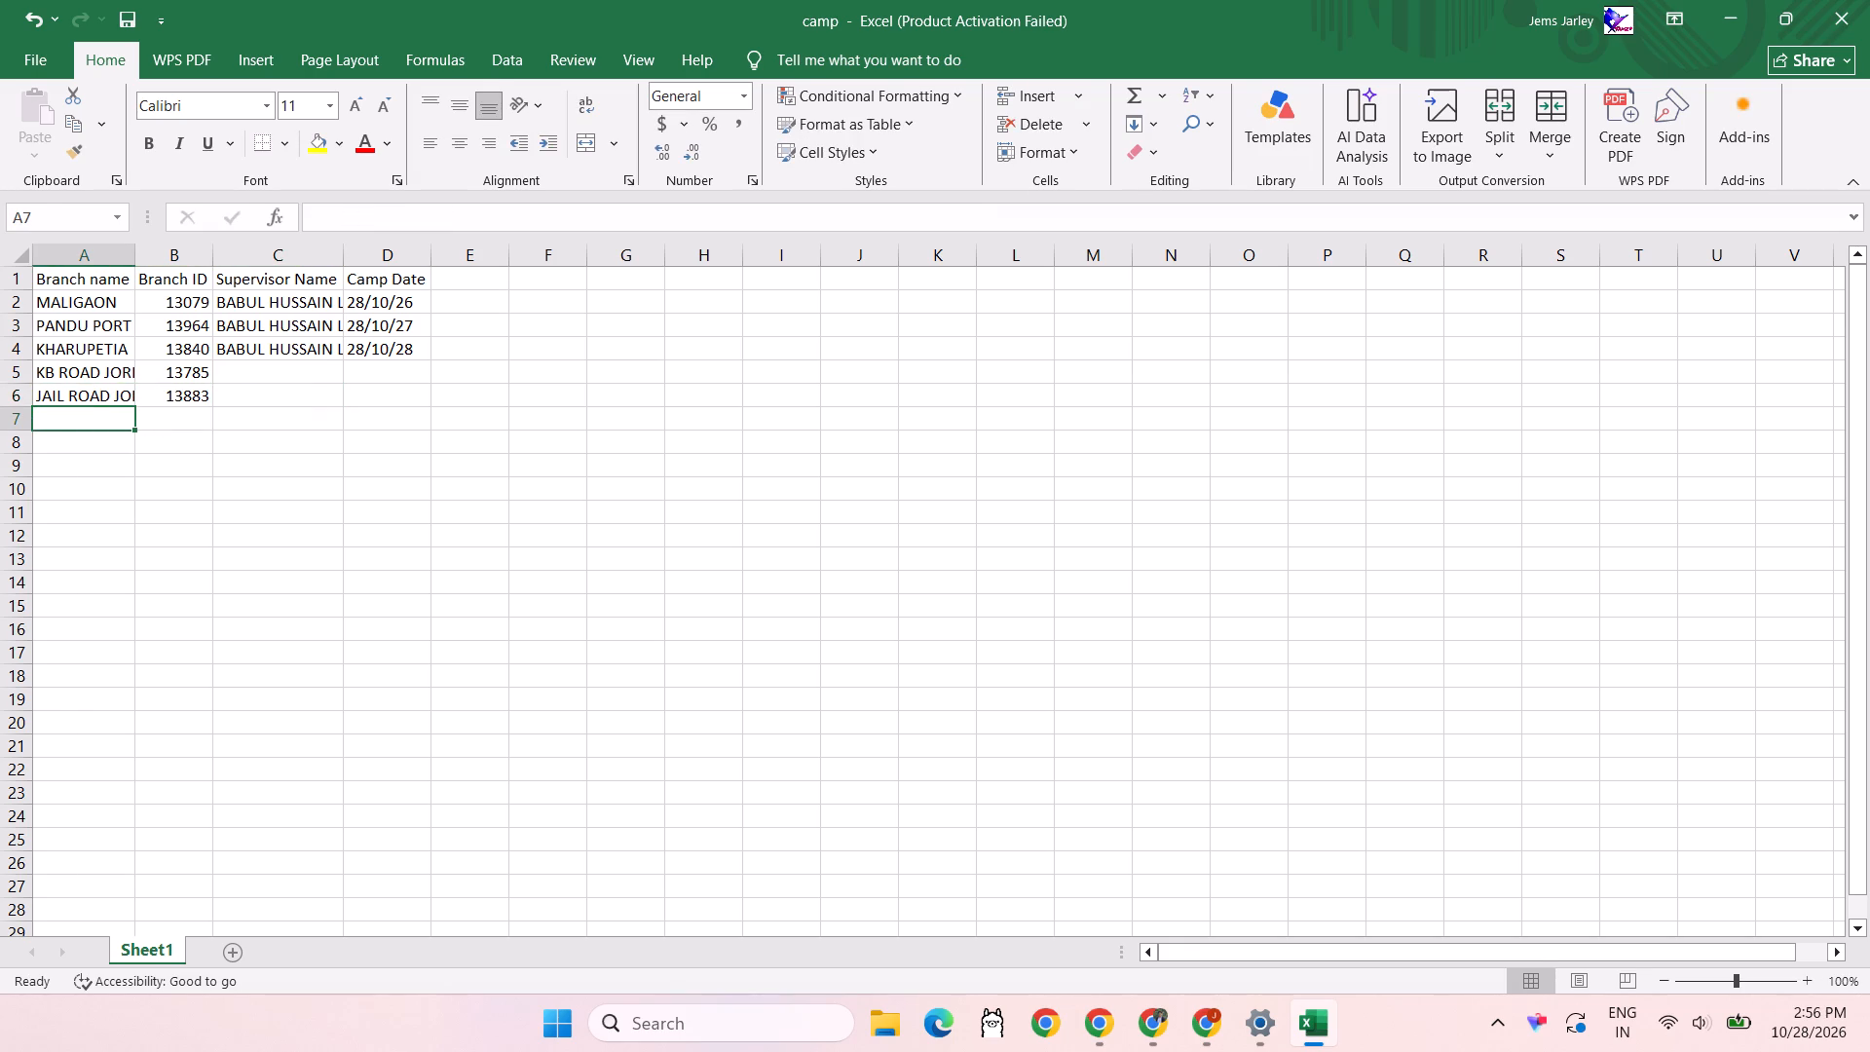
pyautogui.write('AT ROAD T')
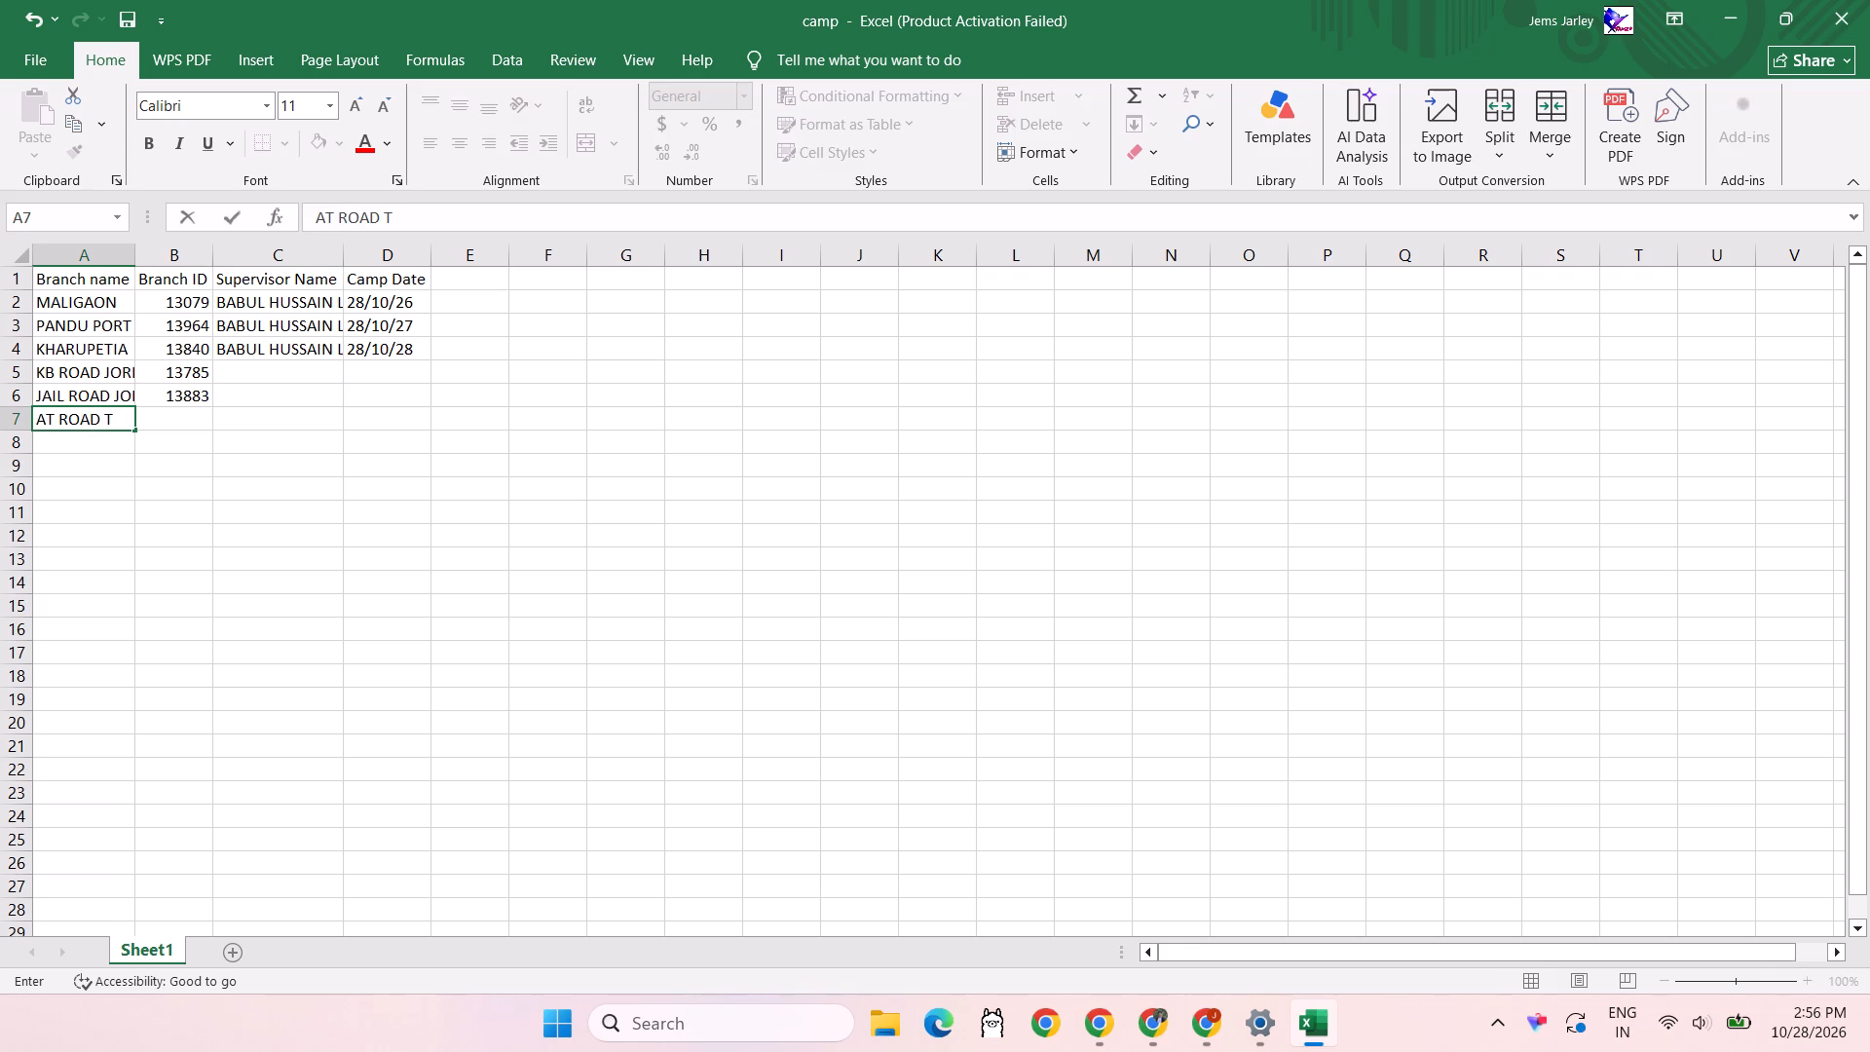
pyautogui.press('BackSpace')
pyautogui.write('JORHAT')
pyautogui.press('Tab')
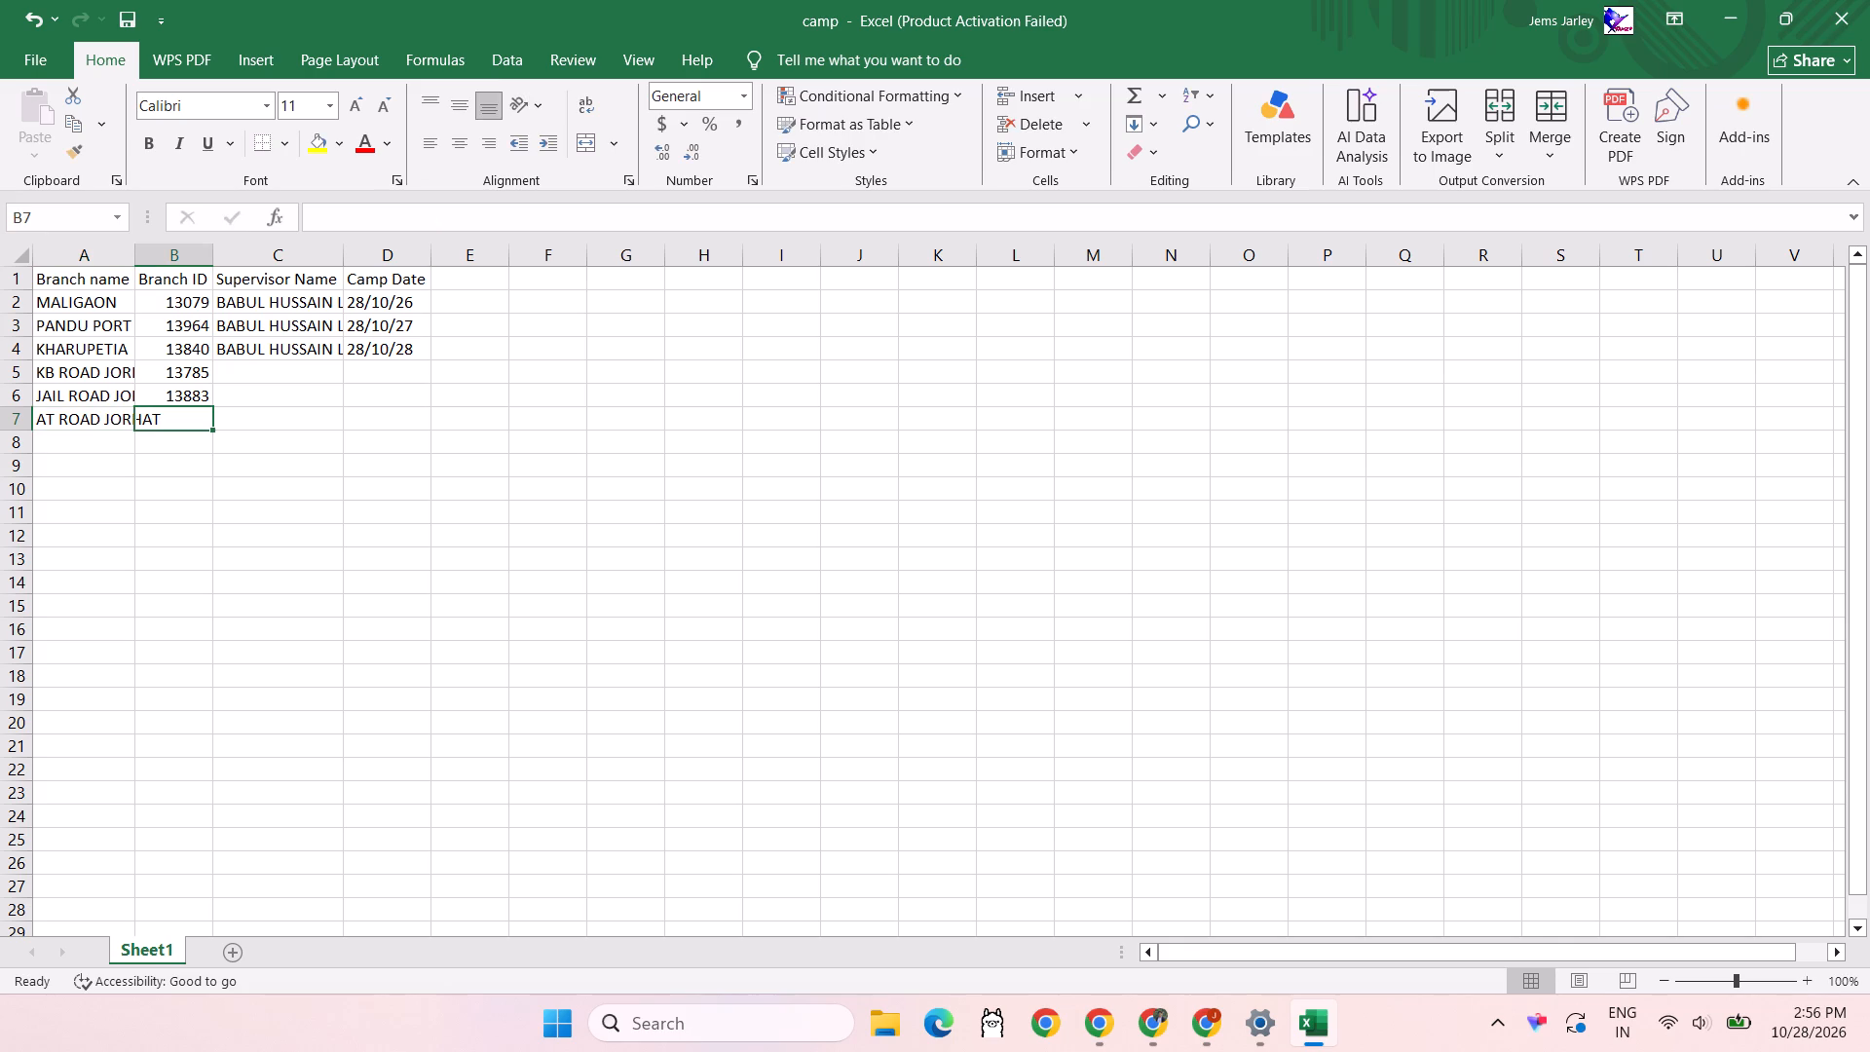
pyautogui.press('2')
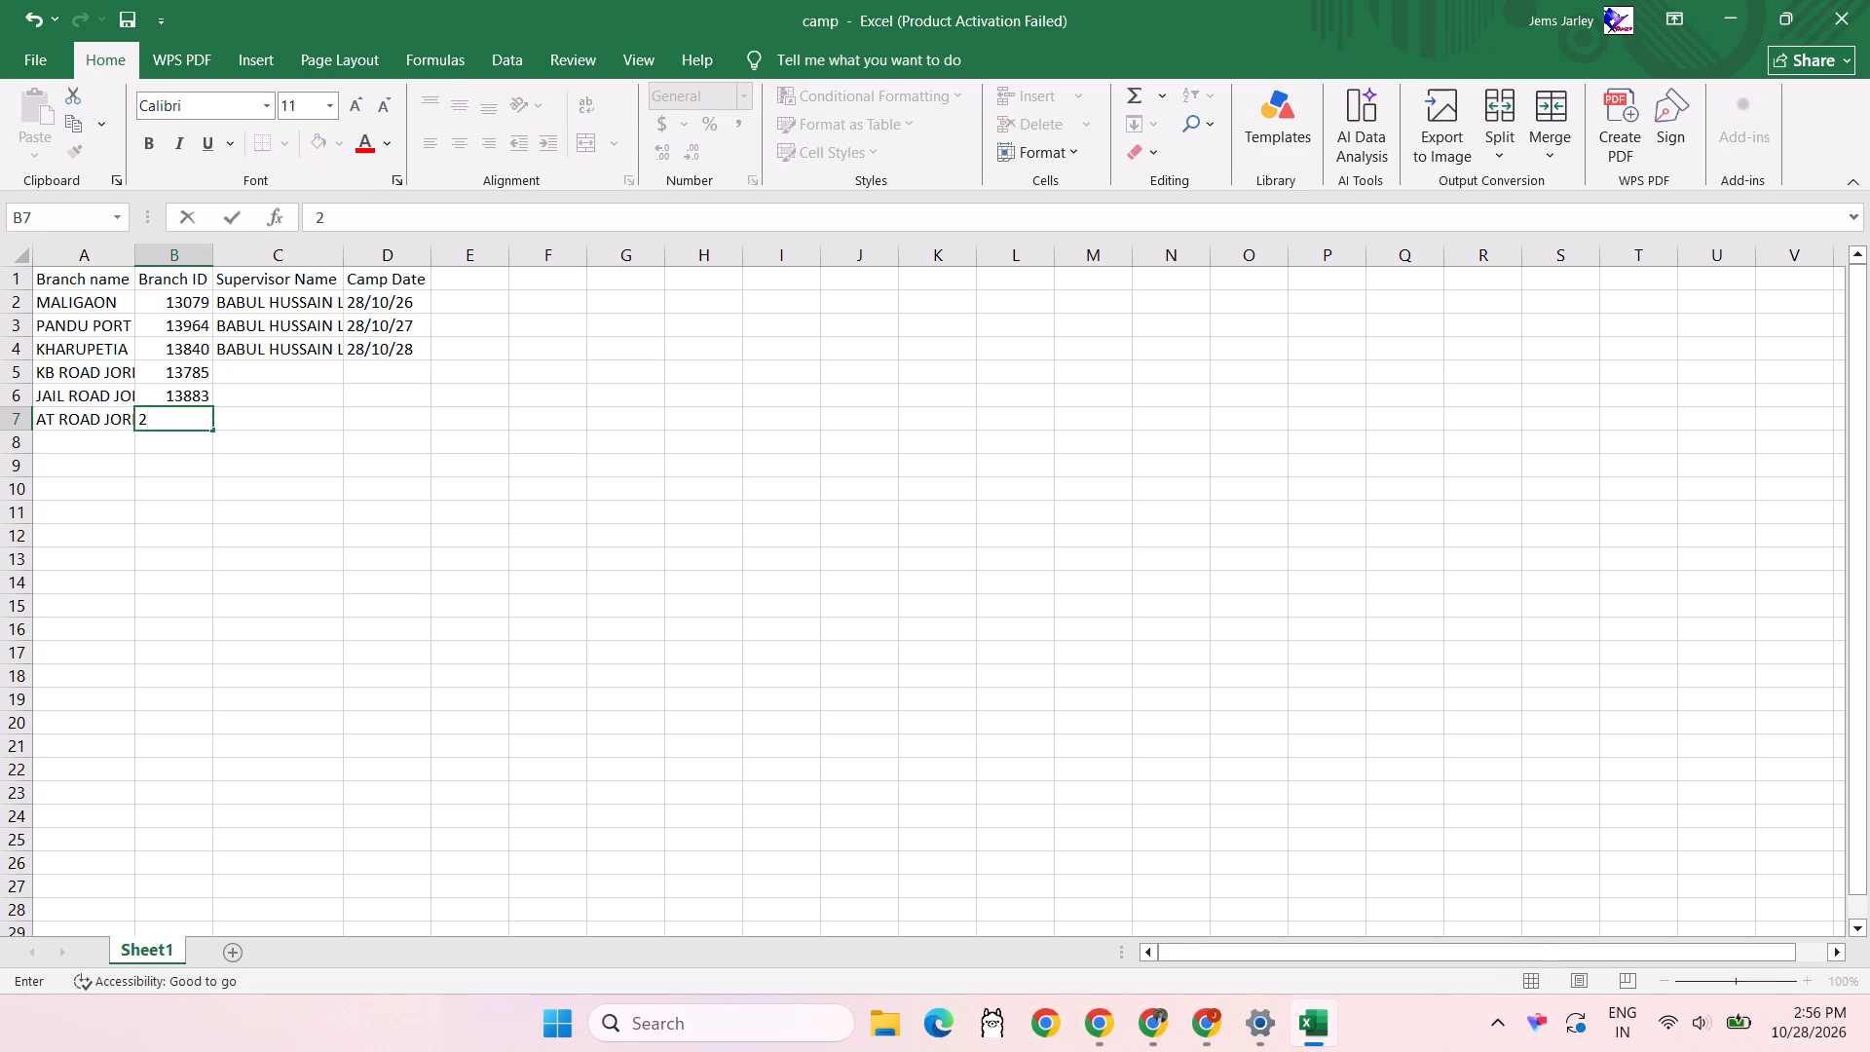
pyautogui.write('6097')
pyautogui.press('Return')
# Enter the branch ROTARY ROAD DIBRUGARH with branch ID 13882 in row 8.
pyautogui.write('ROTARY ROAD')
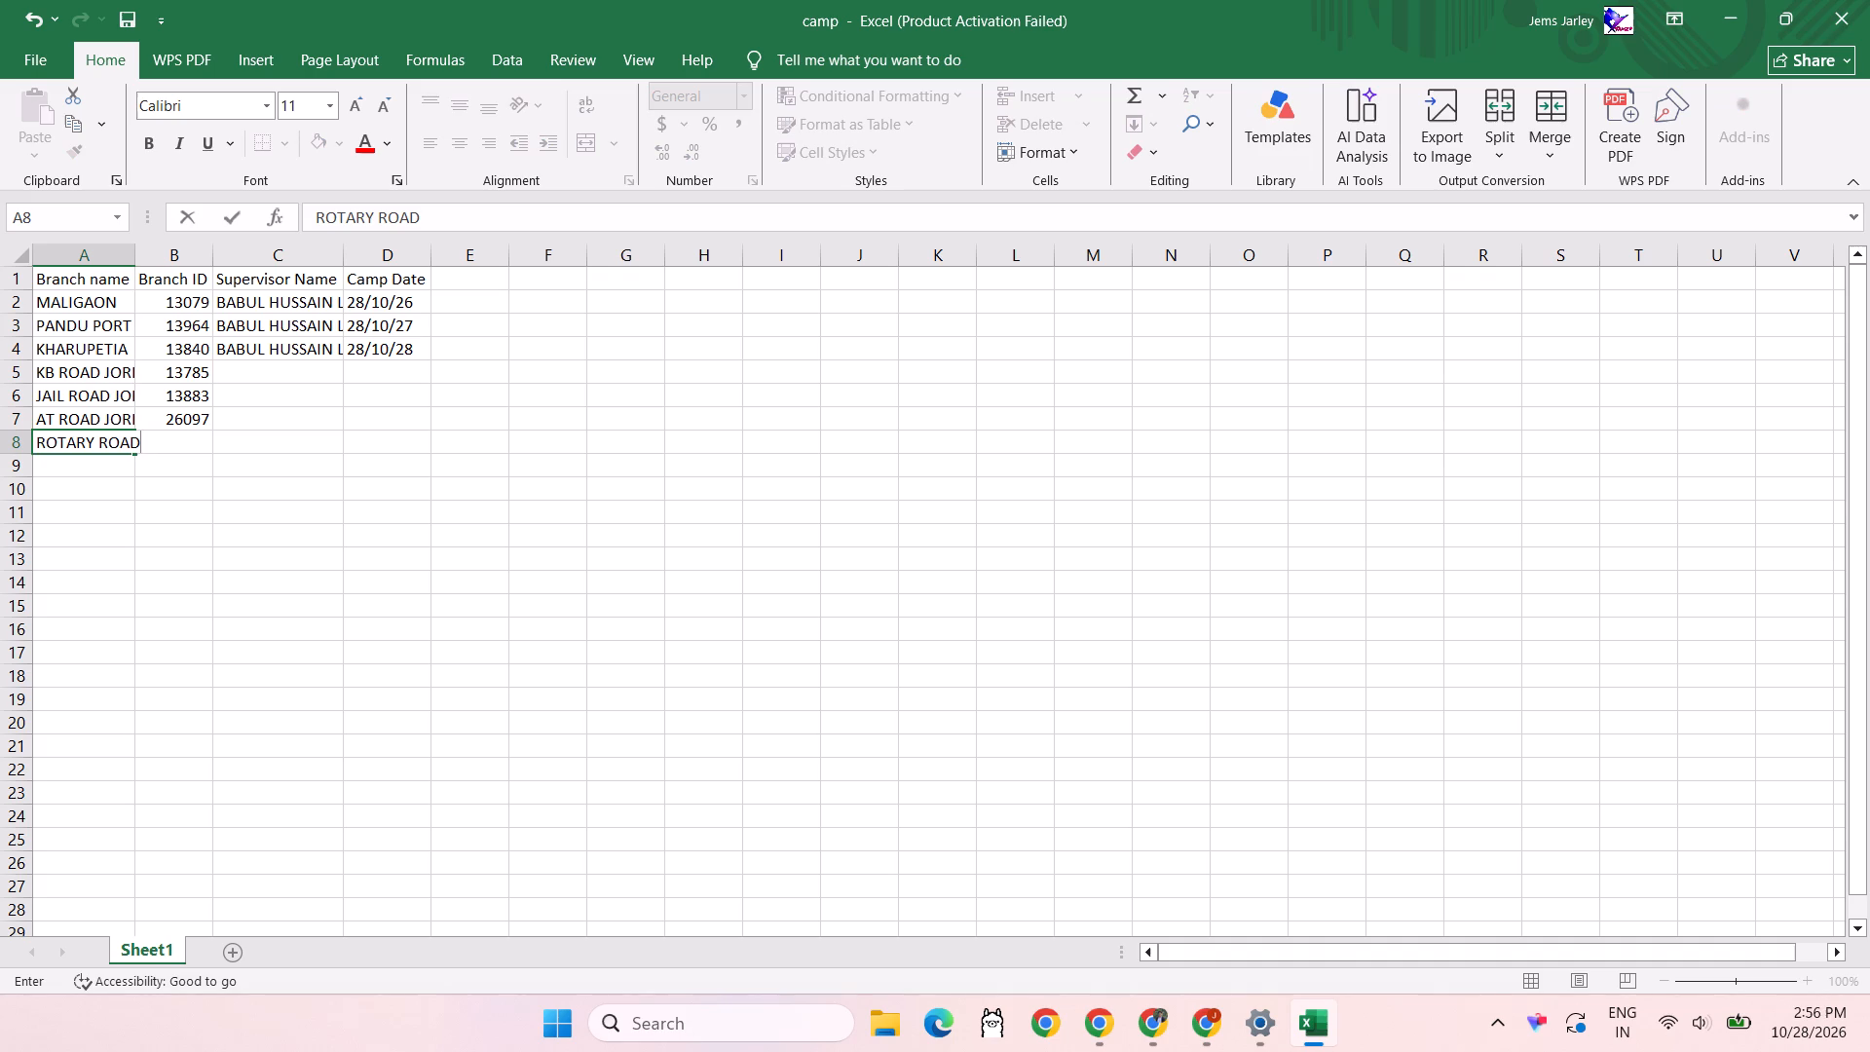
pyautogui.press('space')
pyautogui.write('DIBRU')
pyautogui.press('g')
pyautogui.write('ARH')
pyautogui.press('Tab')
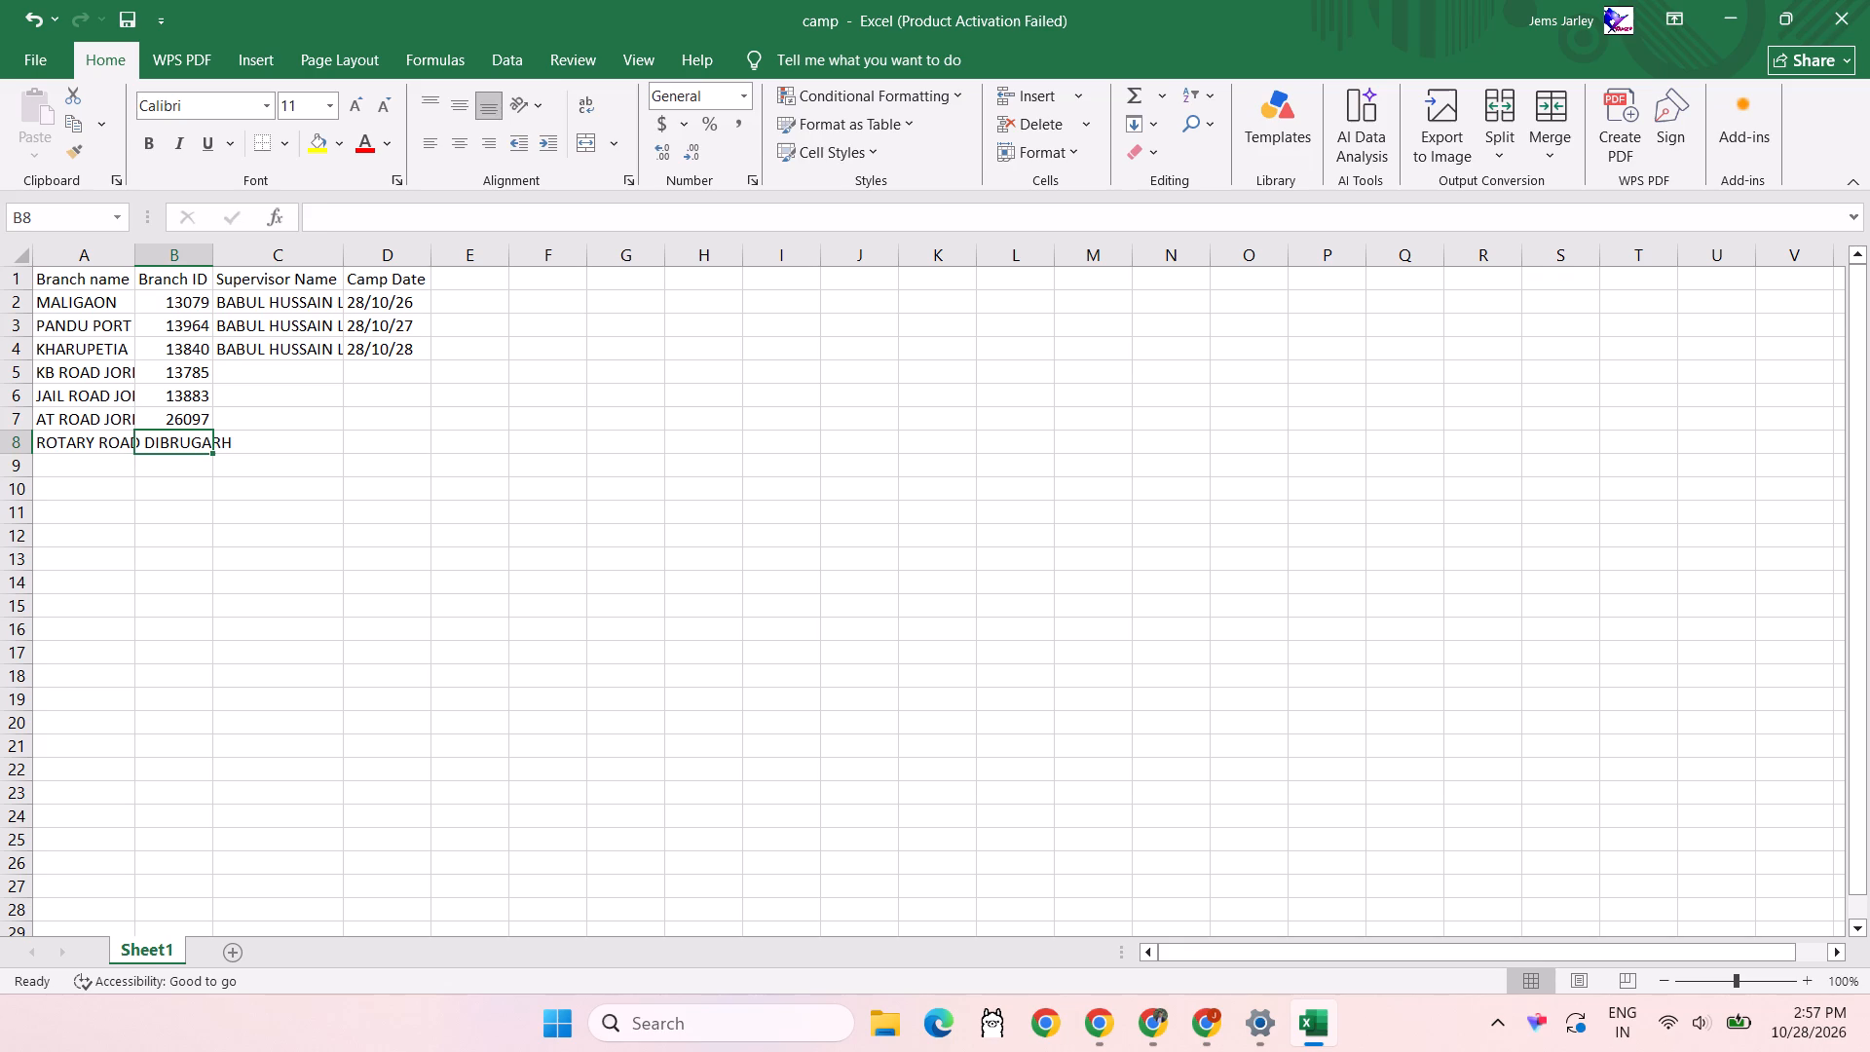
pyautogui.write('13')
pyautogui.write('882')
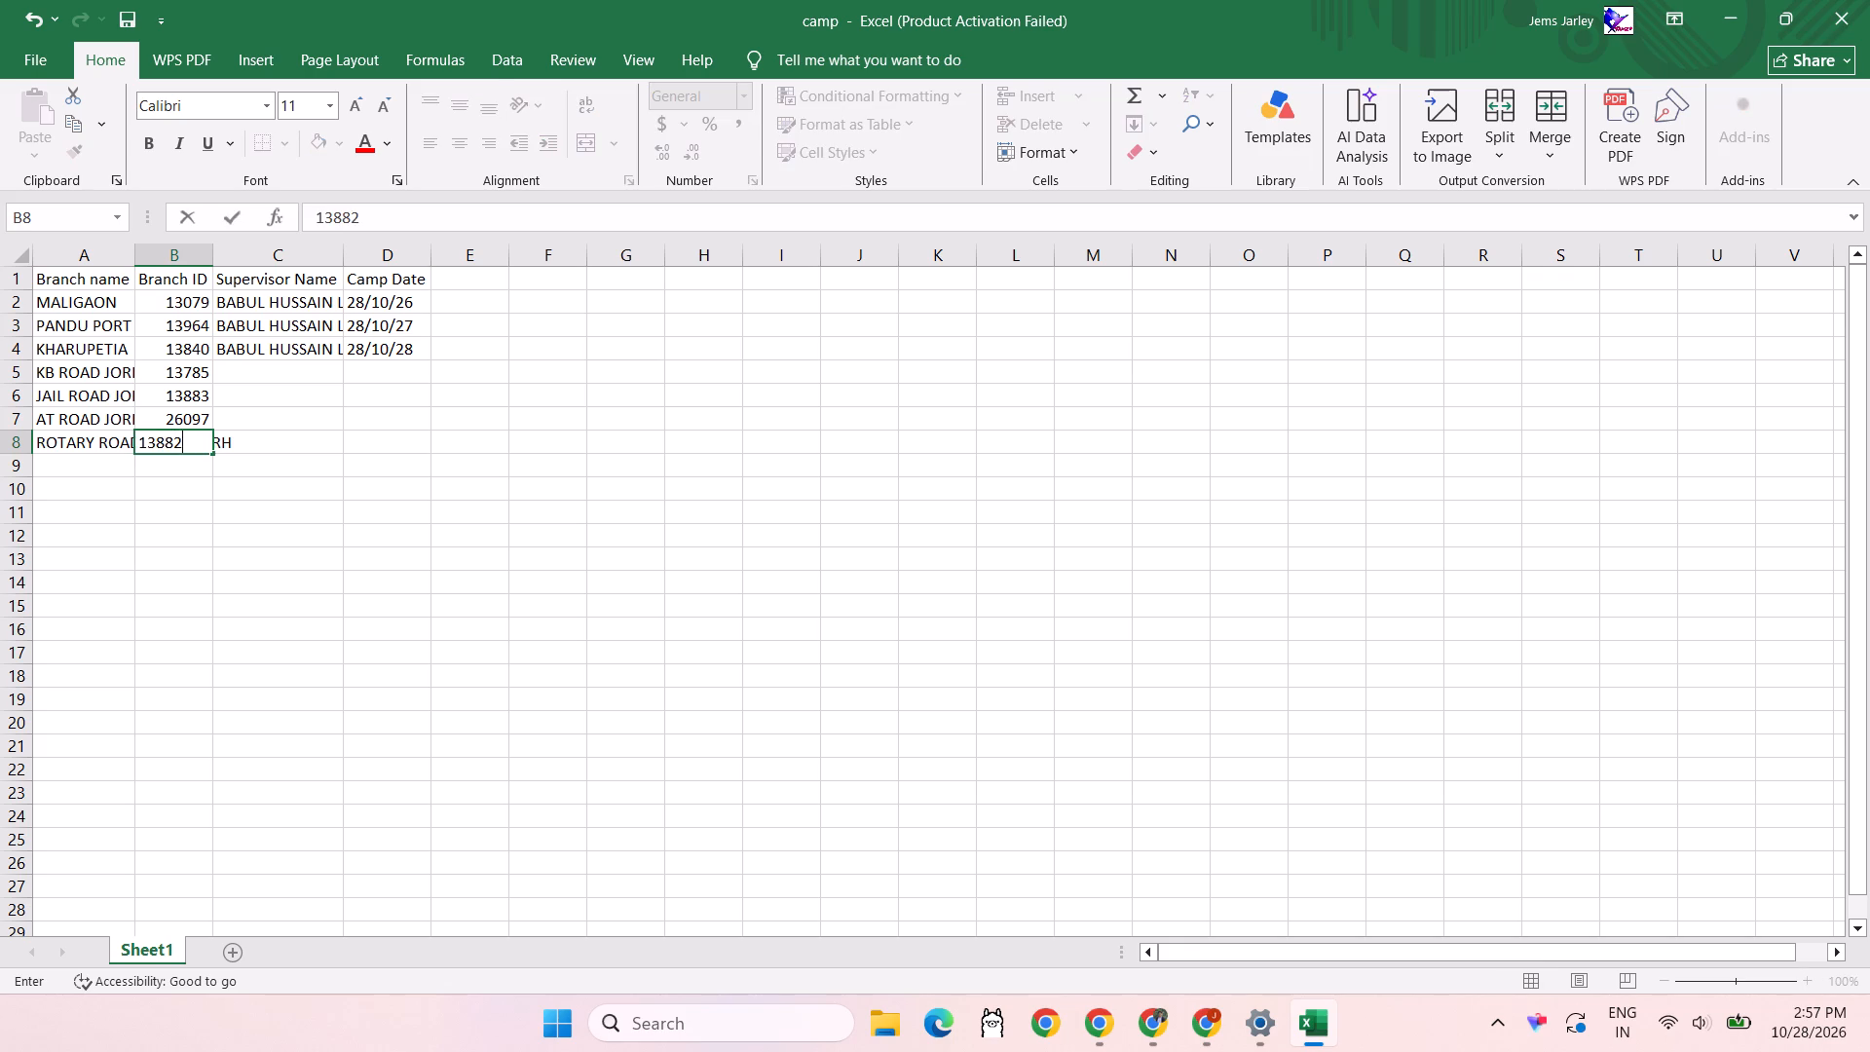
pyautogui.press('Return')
# Enter the supervisor name for the KB ROAD JORHAT branch in cell C5.
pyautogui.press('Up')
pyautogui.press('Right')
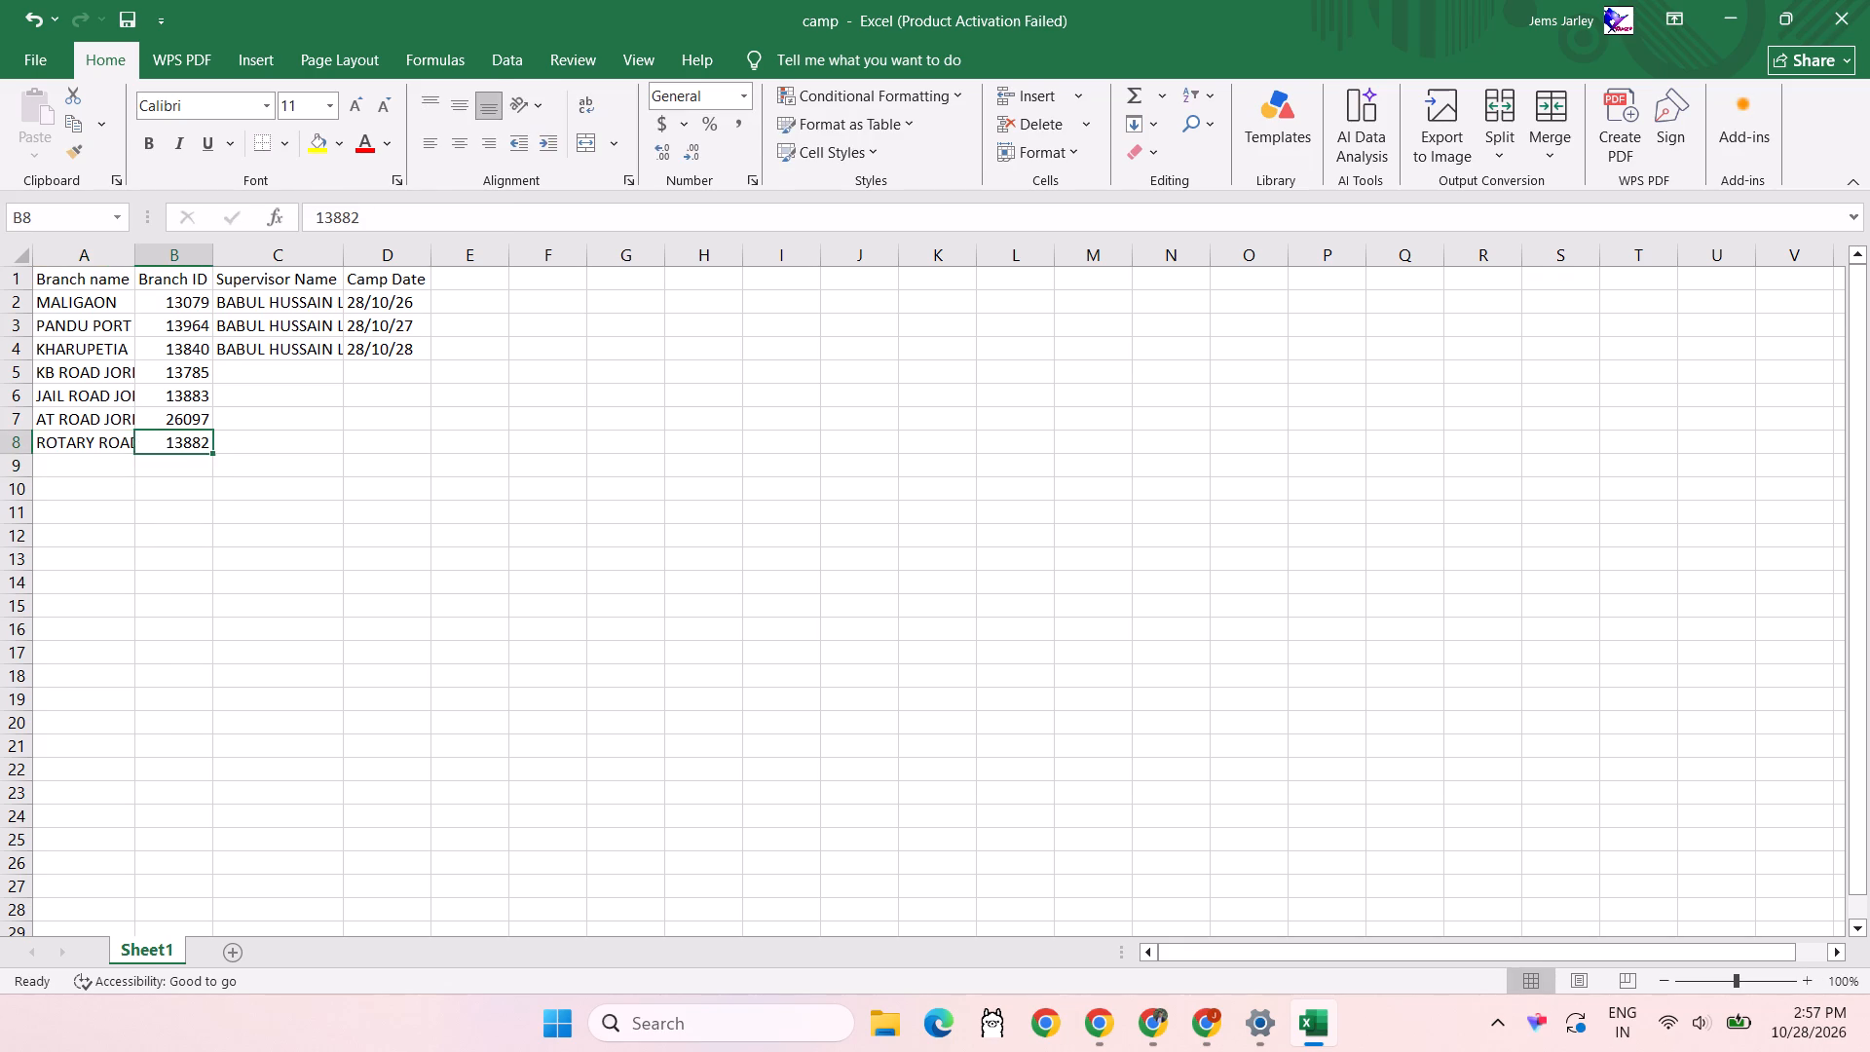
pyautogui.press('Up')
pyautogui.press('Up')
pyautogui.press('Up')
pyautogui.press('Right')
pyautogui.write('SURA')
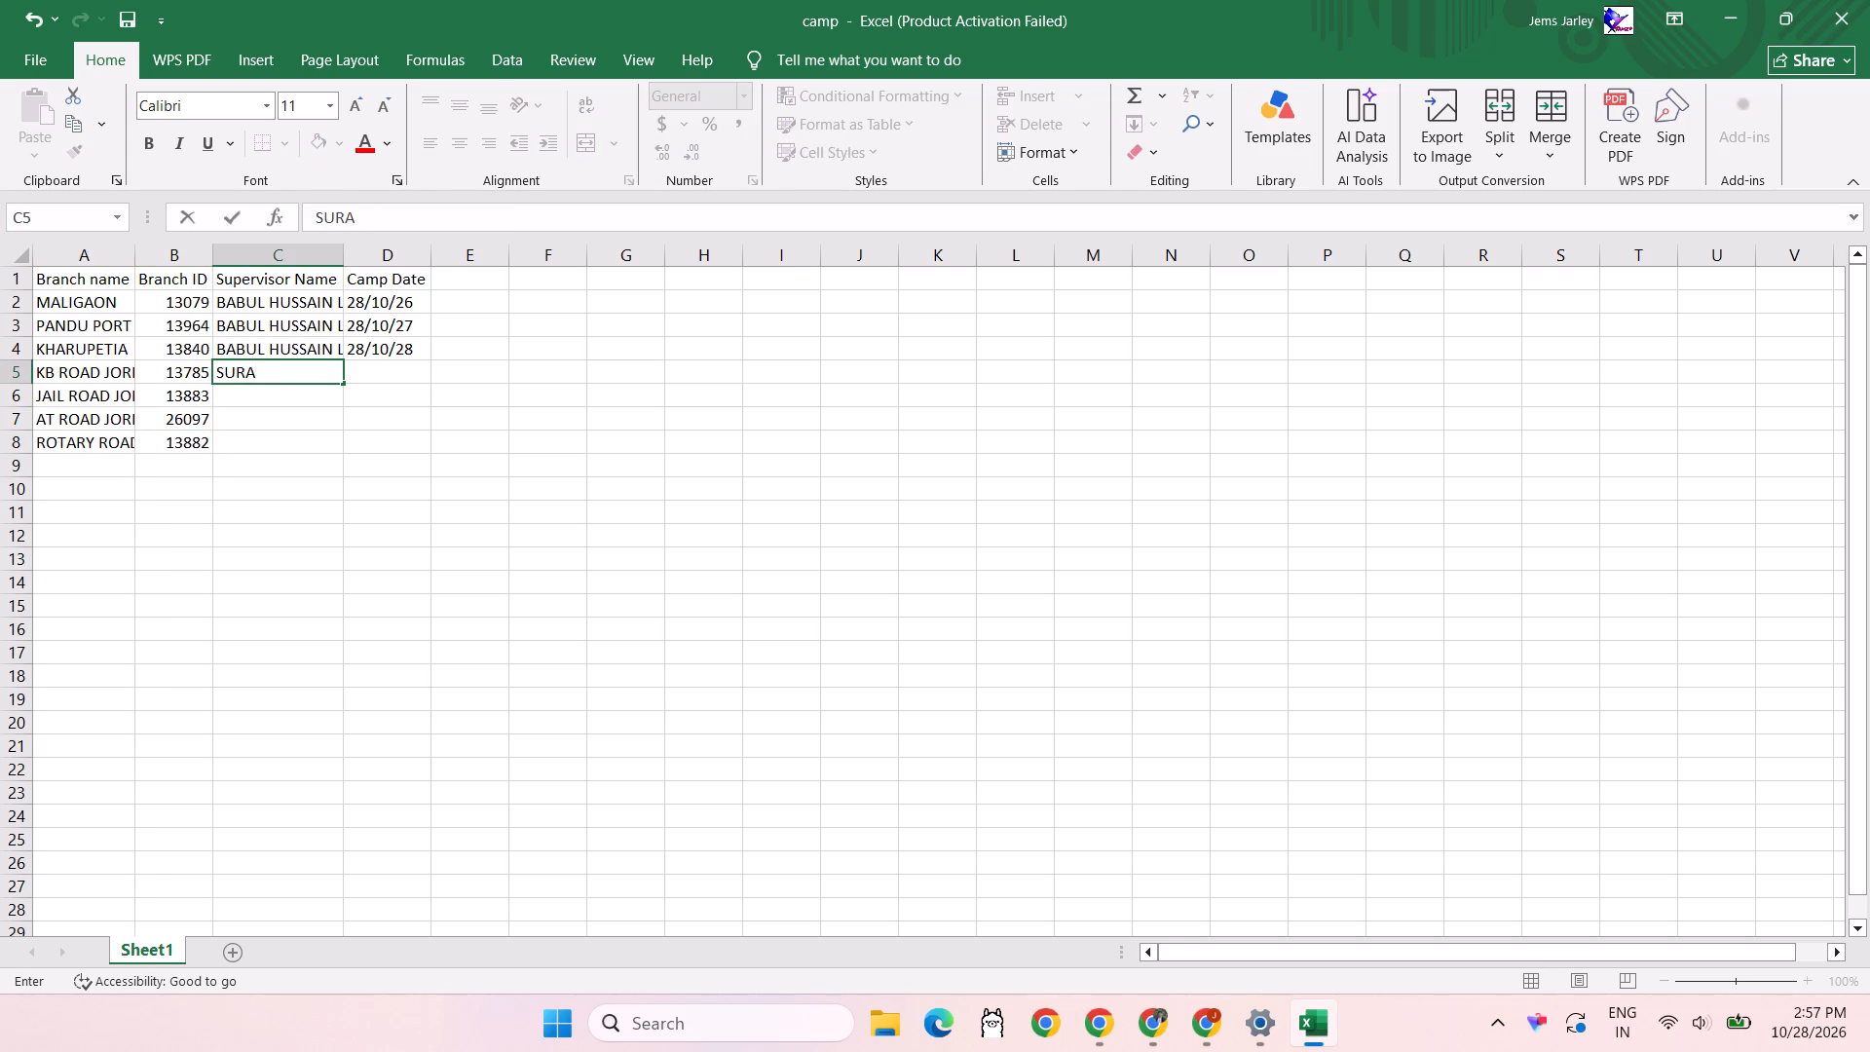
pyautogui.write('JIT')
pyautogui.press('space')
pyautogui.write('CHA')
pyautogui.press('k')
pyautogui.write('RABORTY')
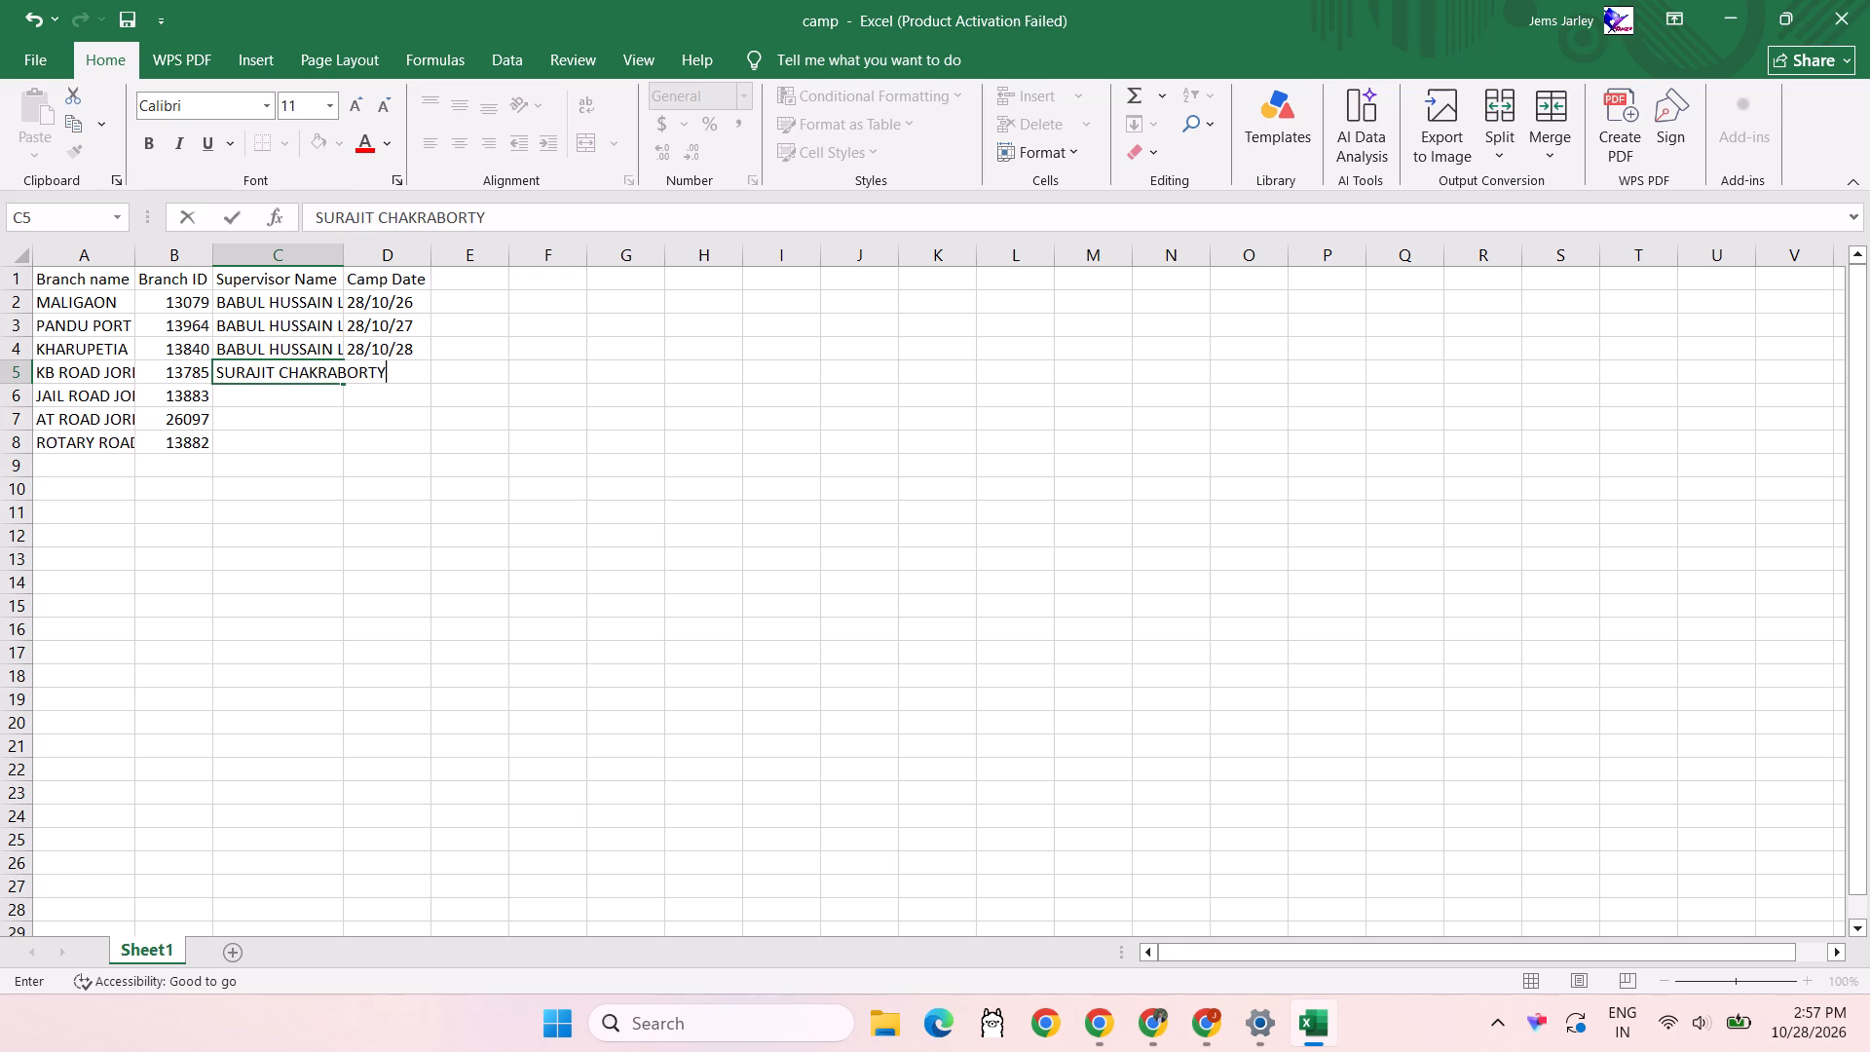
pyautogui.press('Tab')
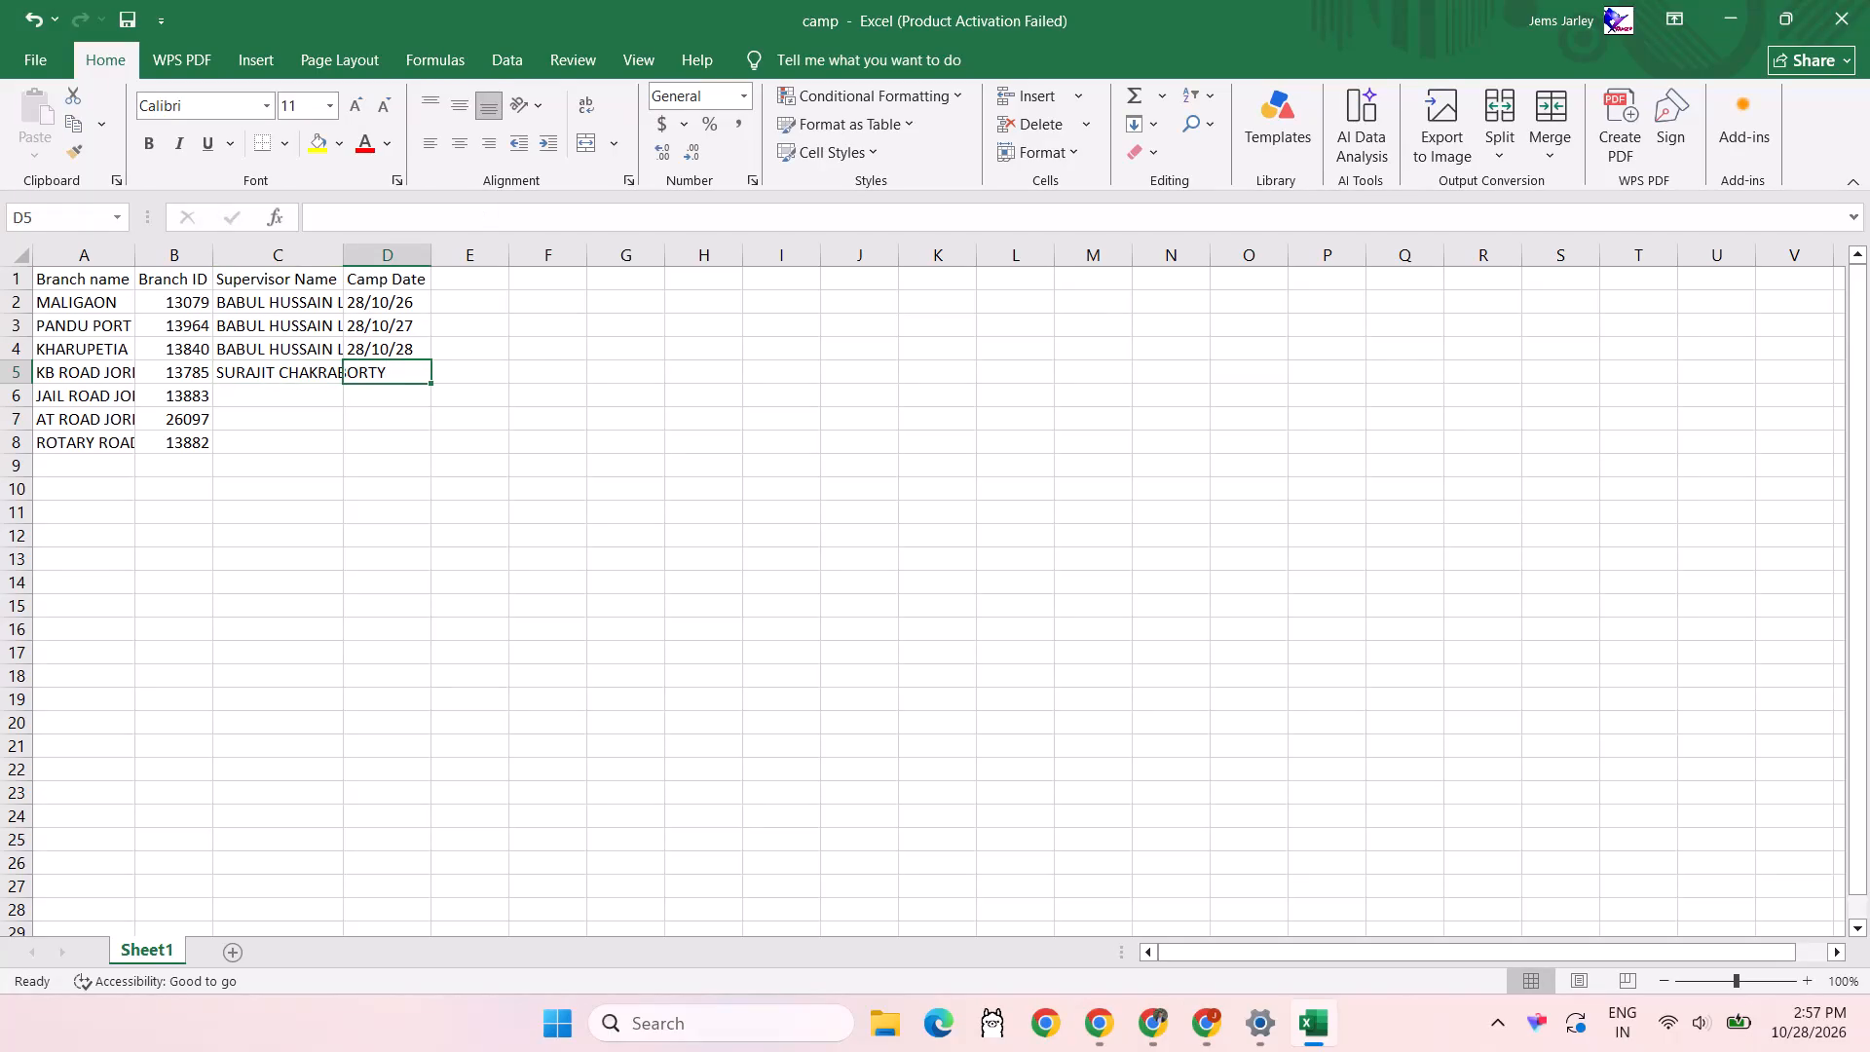
# Copy the KB ROAD JORHAT supervisor name to cells C6 through C8 for the three branches below it.
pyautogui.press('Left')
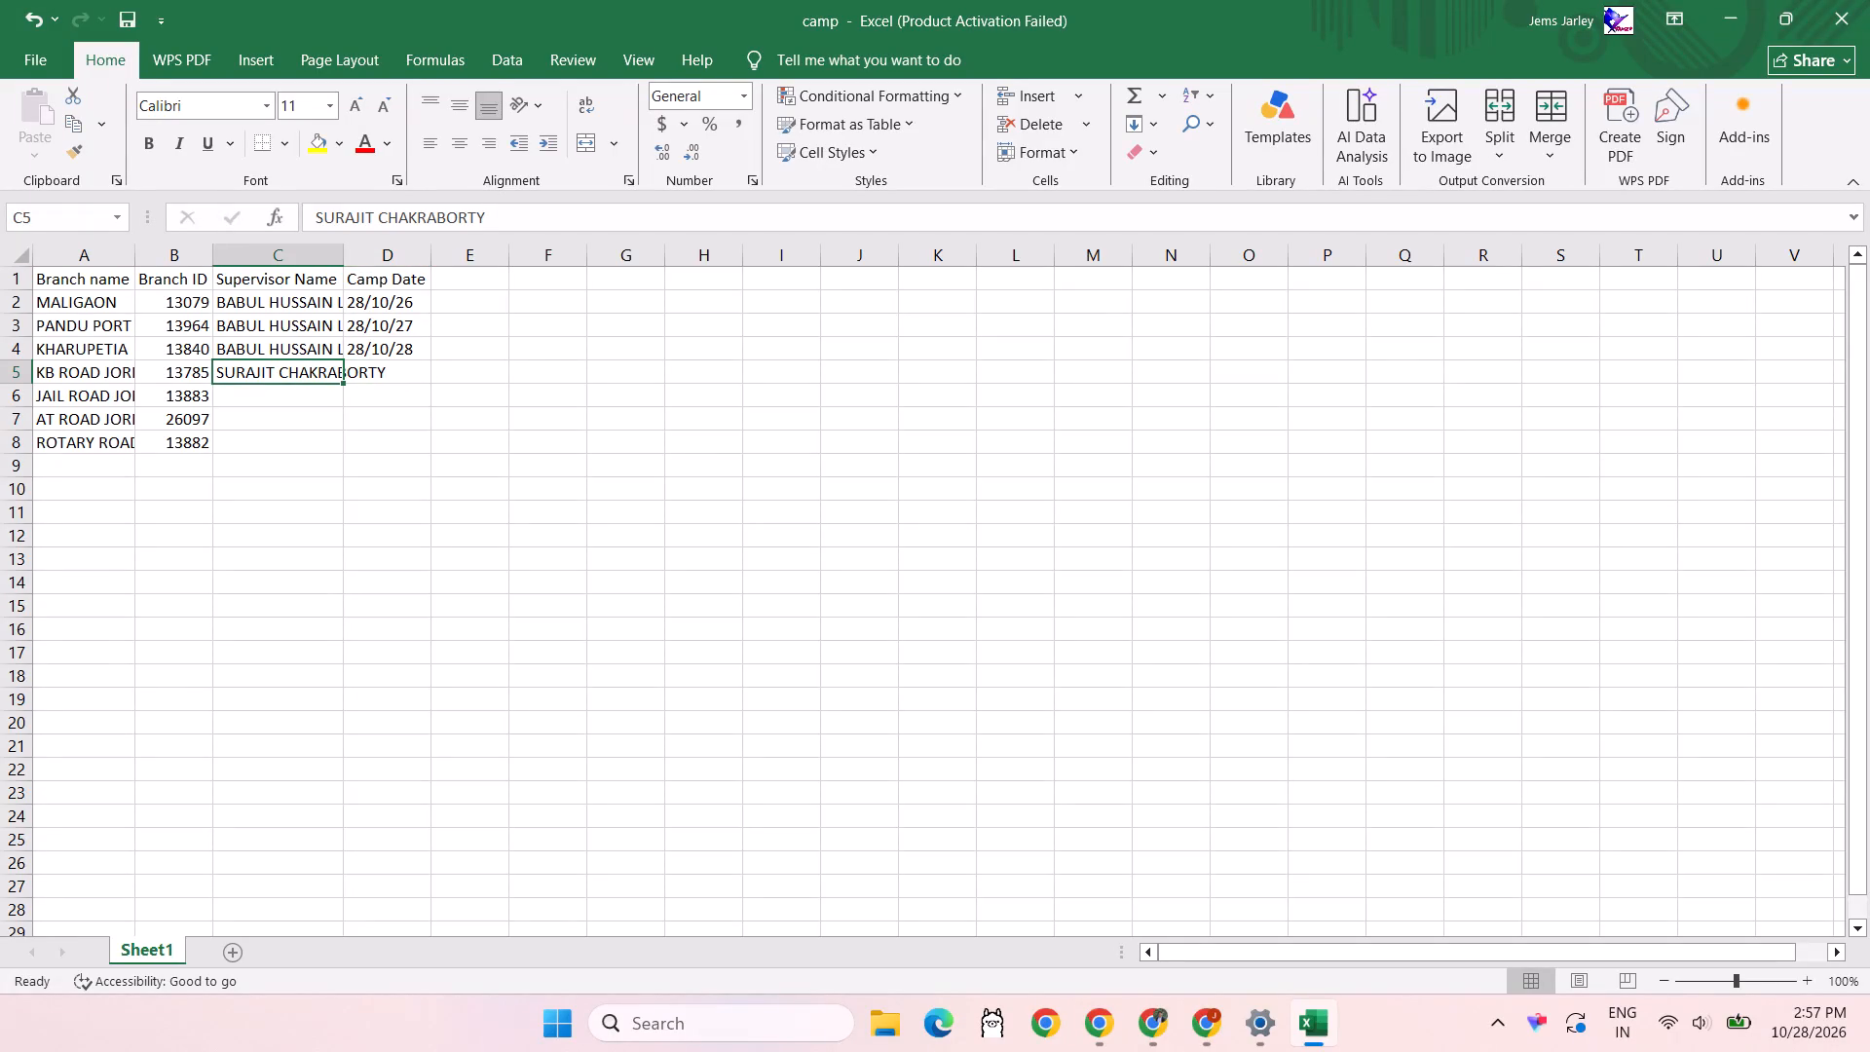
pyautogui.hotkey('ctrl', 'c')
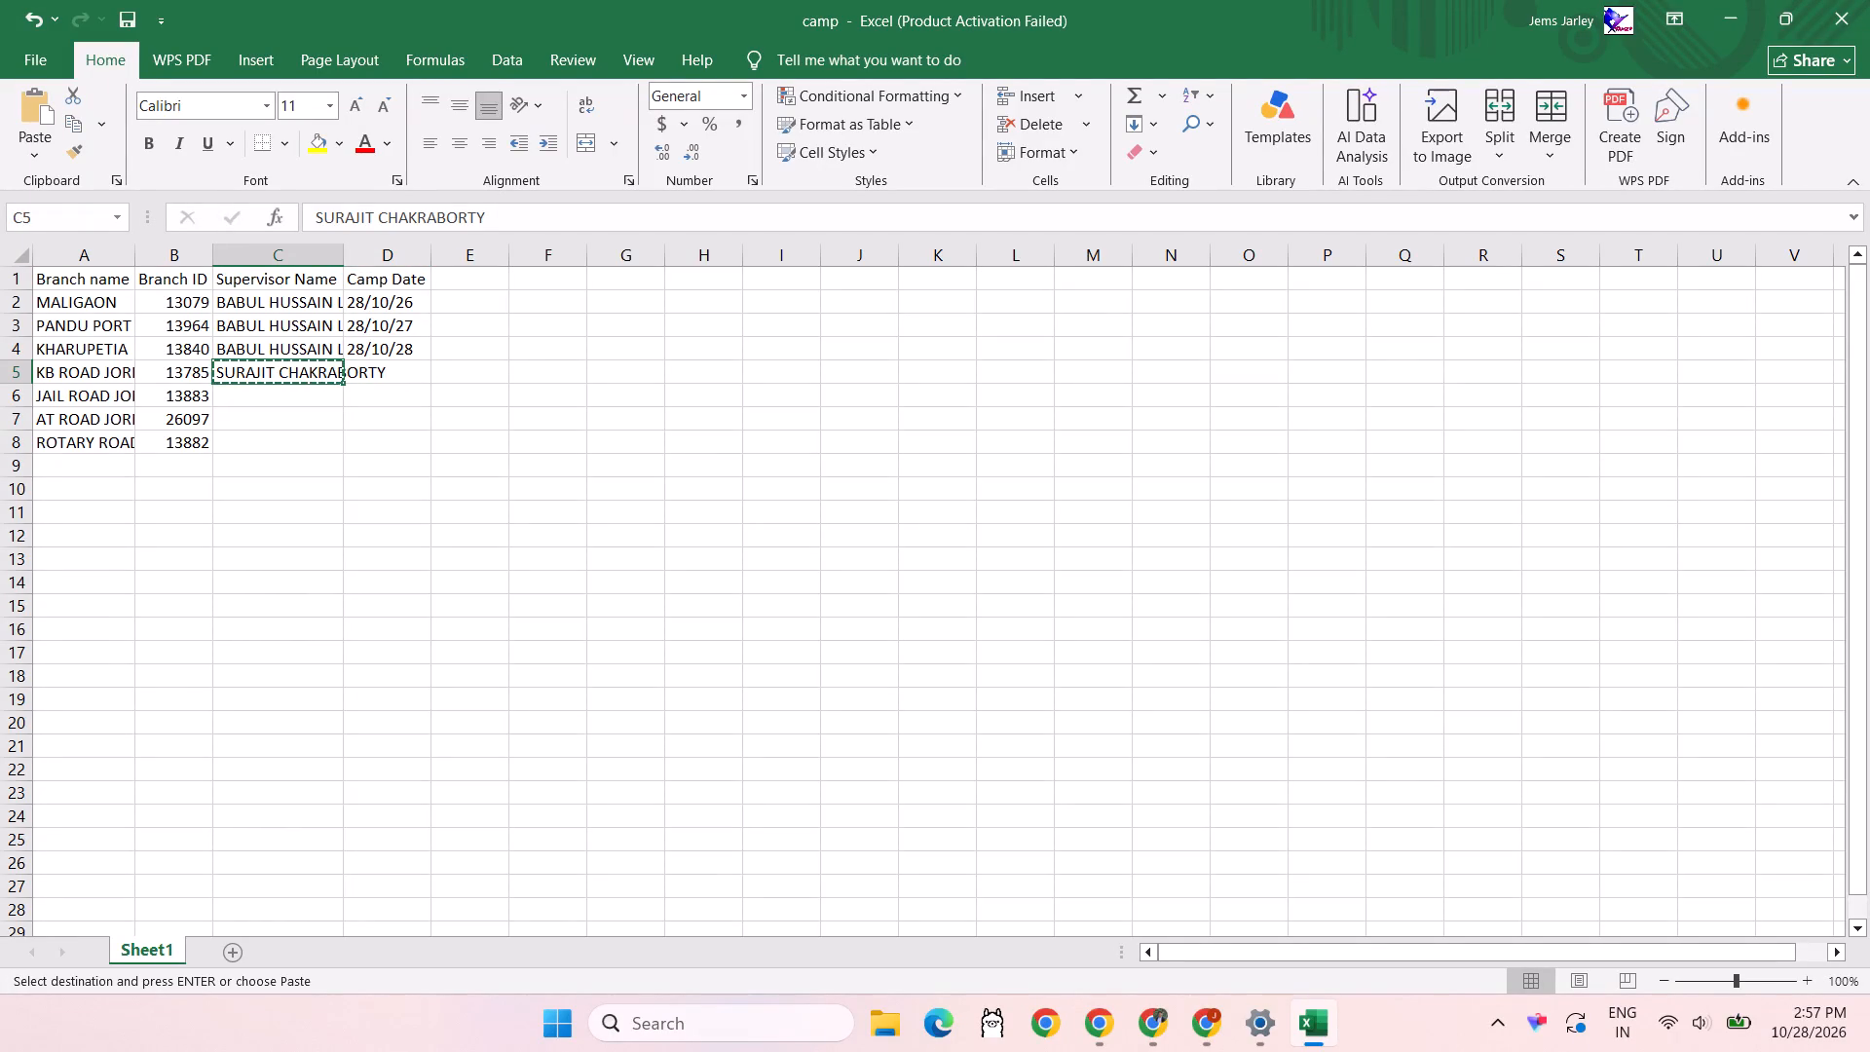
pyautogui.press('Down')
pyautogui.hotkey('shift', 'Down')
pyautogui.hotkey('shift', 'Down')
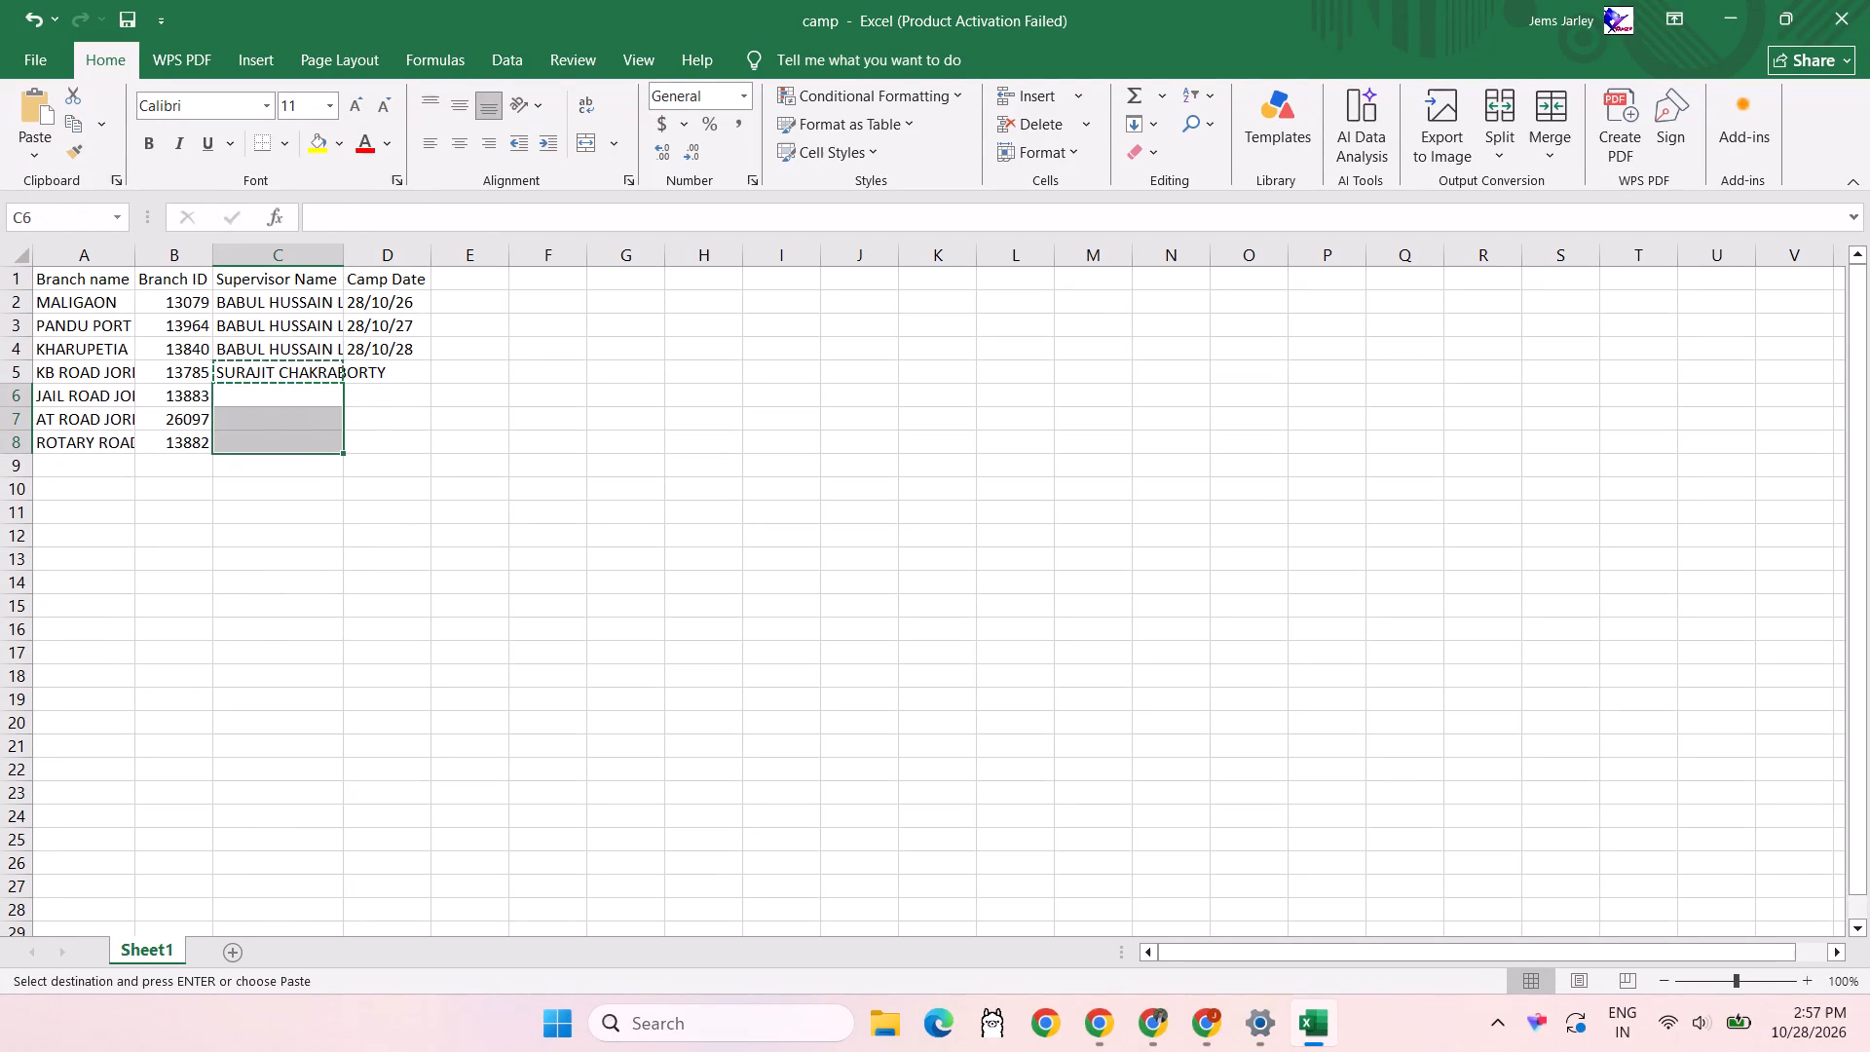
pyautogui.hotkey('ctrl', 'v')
# Copy the camp date 28/10/28 from the KHARUPETIA row to cells D5 through D8.
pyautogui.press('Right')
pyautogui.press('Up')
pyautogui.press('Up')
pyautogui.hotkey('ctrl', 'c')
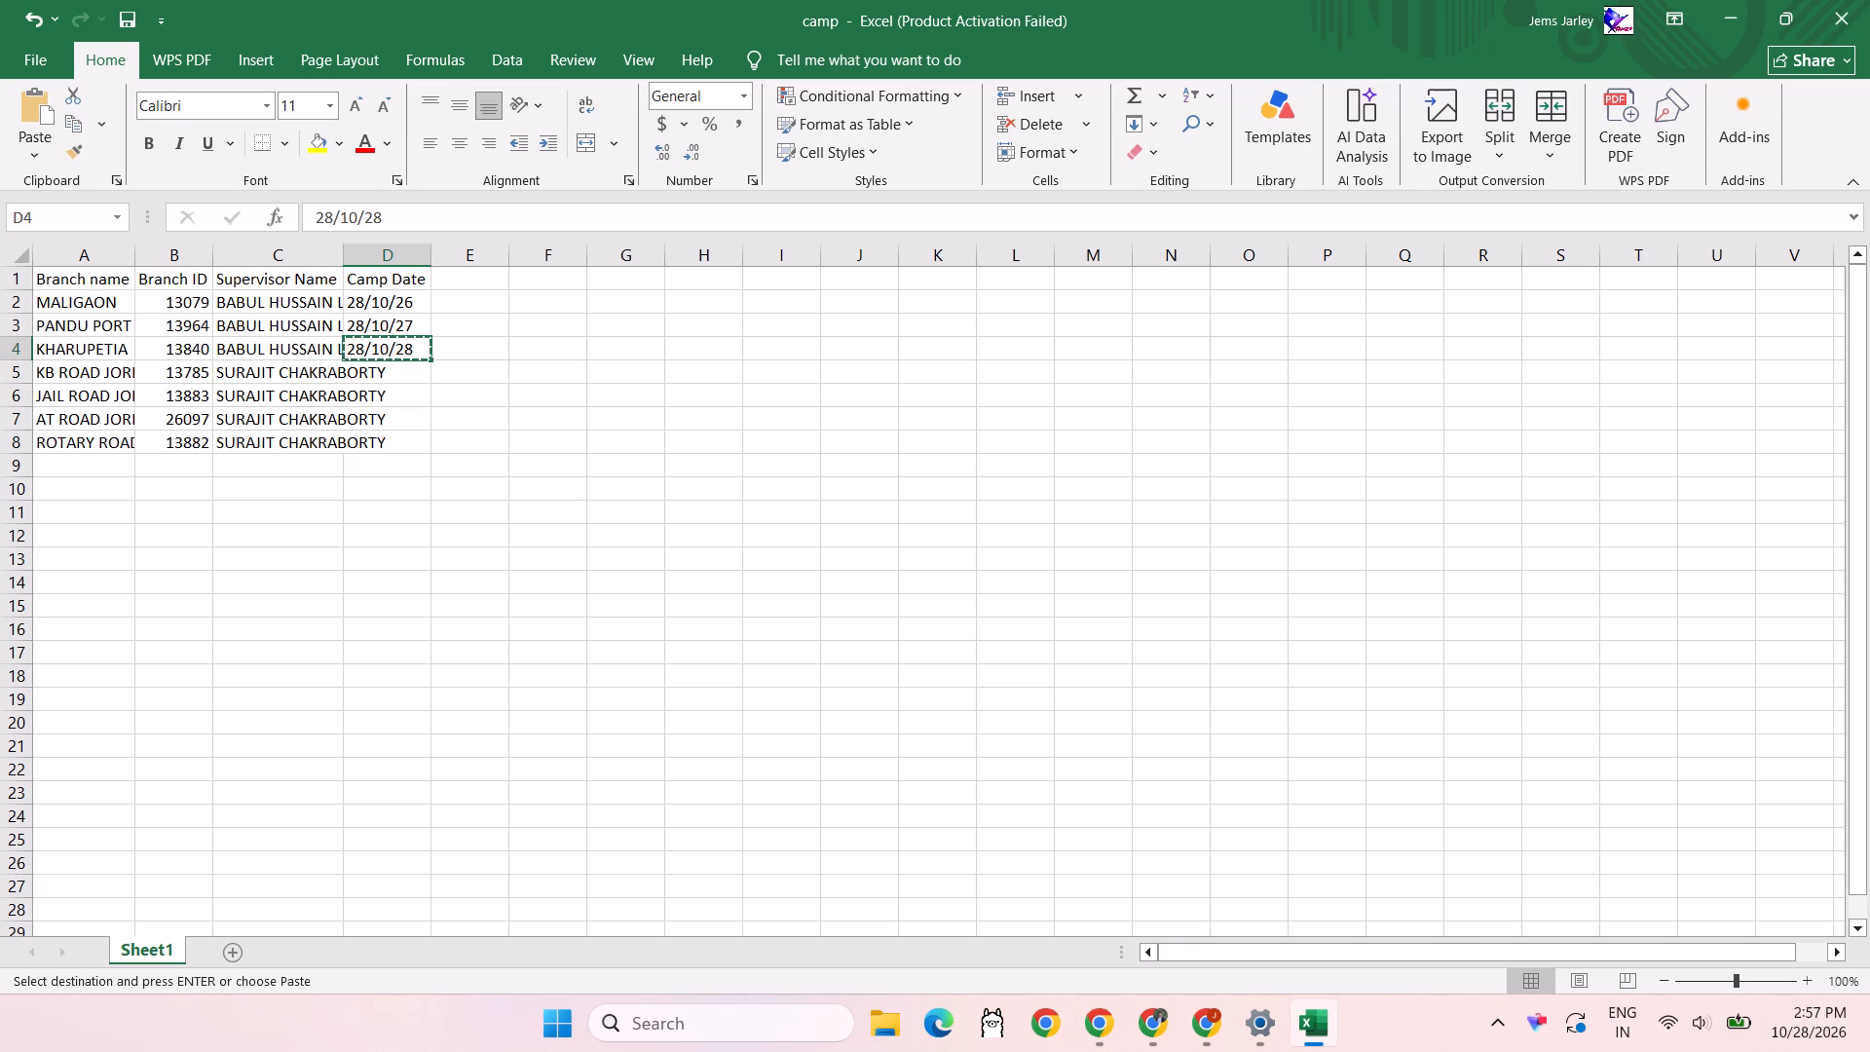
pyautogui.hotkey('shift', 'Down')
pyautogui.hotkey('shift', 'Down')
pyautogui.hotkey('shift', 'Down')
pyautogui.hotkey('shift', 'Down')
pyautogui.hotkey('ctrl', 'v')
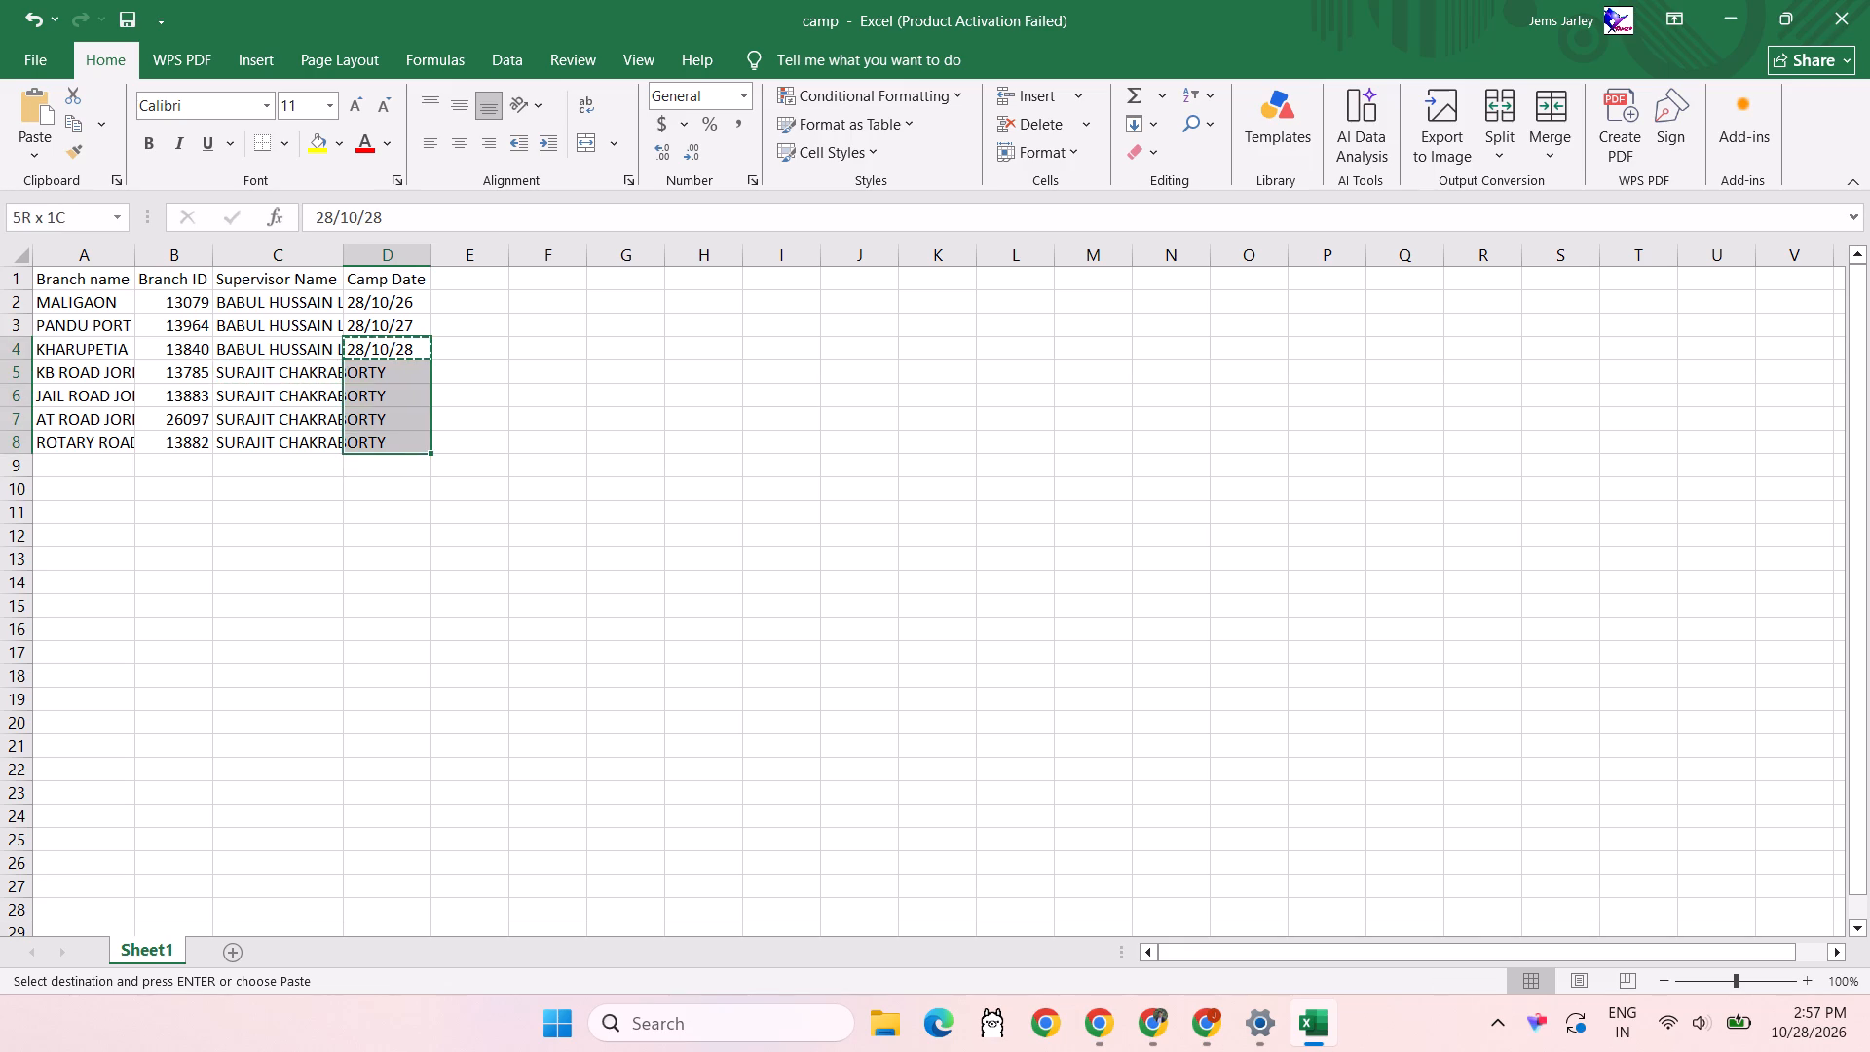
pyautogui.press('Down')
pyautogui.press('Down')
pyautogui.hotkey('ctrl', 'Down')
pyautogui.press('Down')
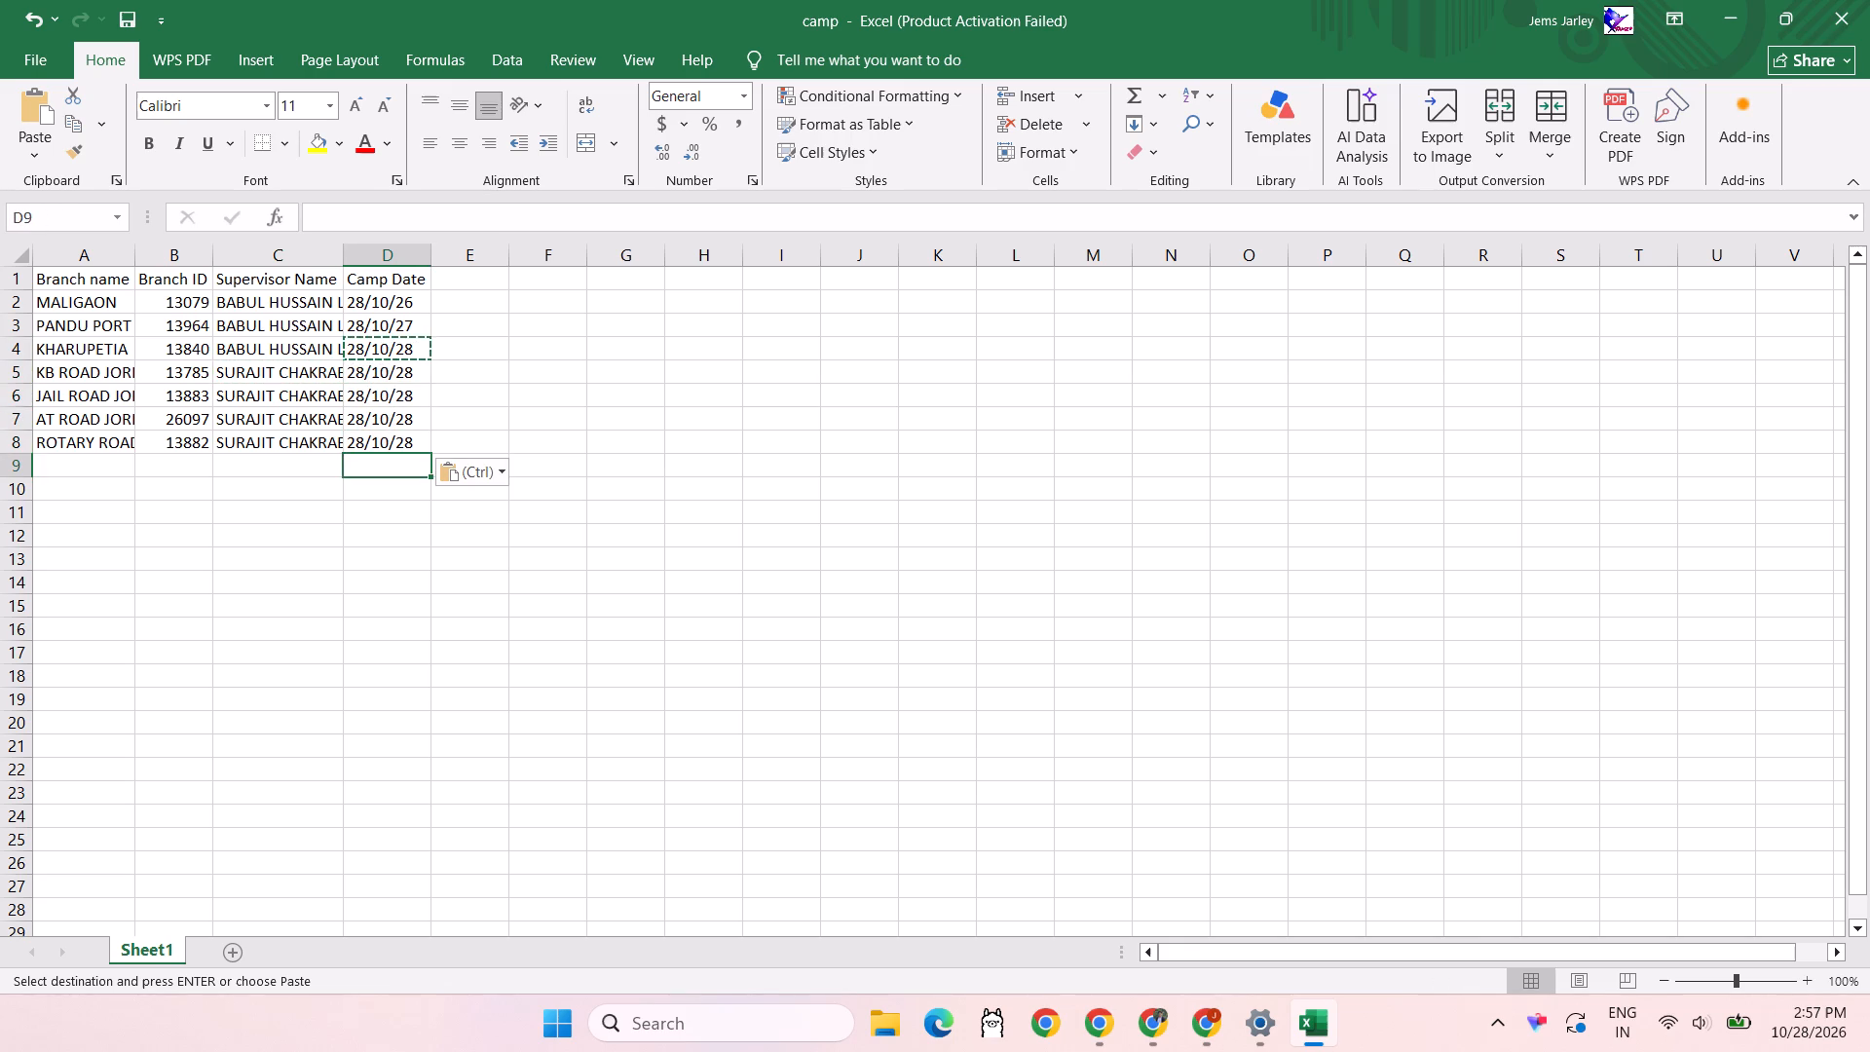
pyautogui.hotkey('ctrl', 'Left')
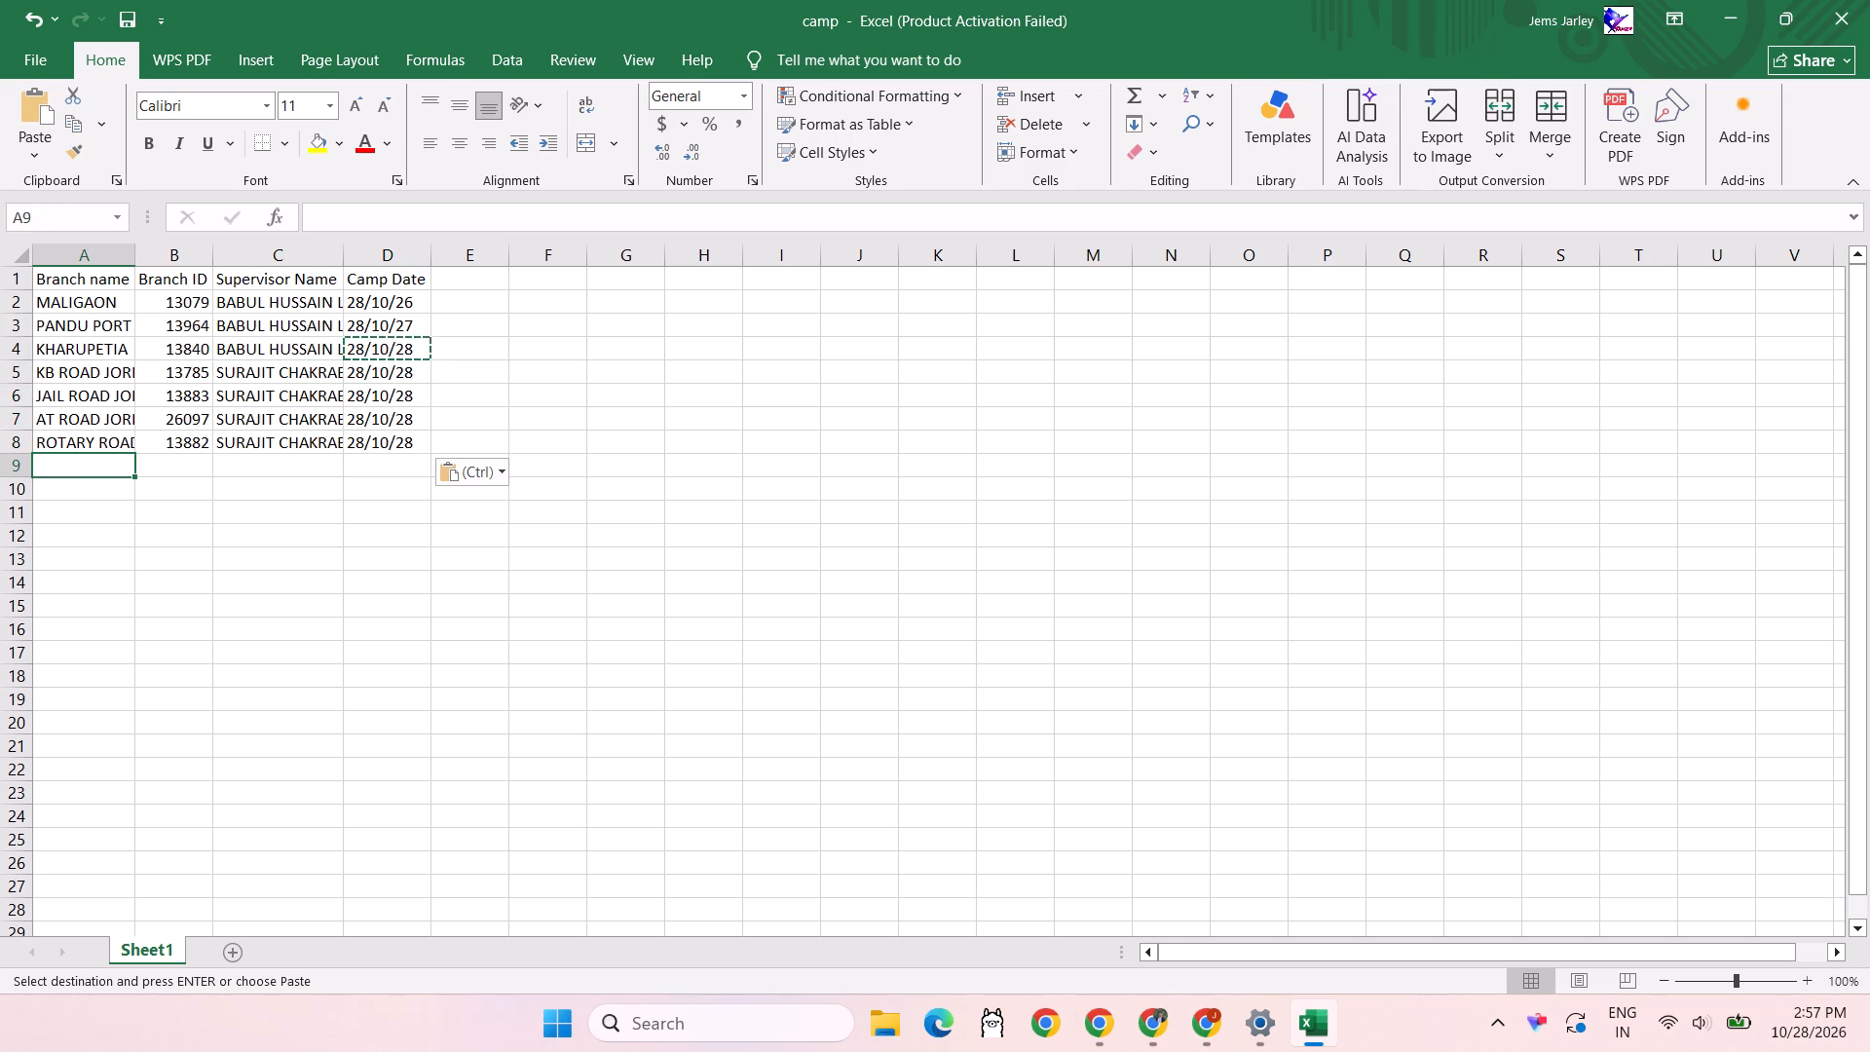
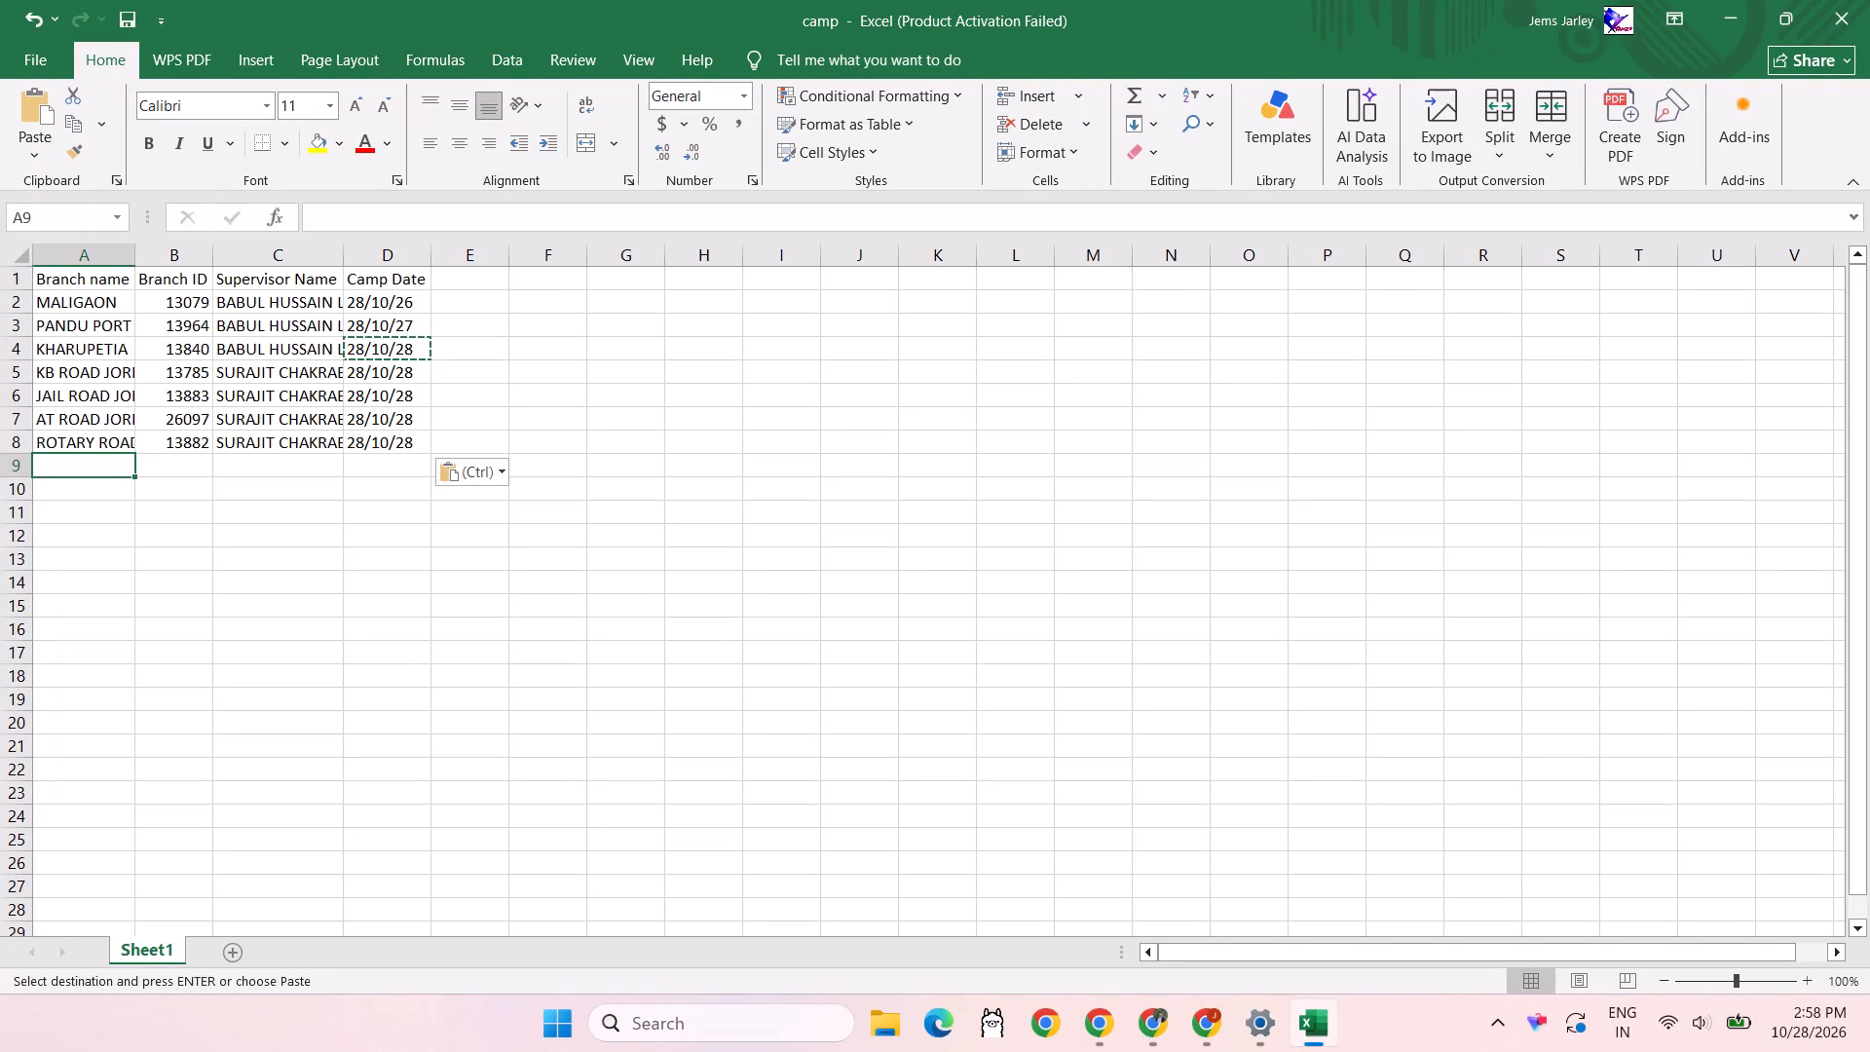
# Enter the branch MILAN SANGHA with branch ID 13943 in row 9.
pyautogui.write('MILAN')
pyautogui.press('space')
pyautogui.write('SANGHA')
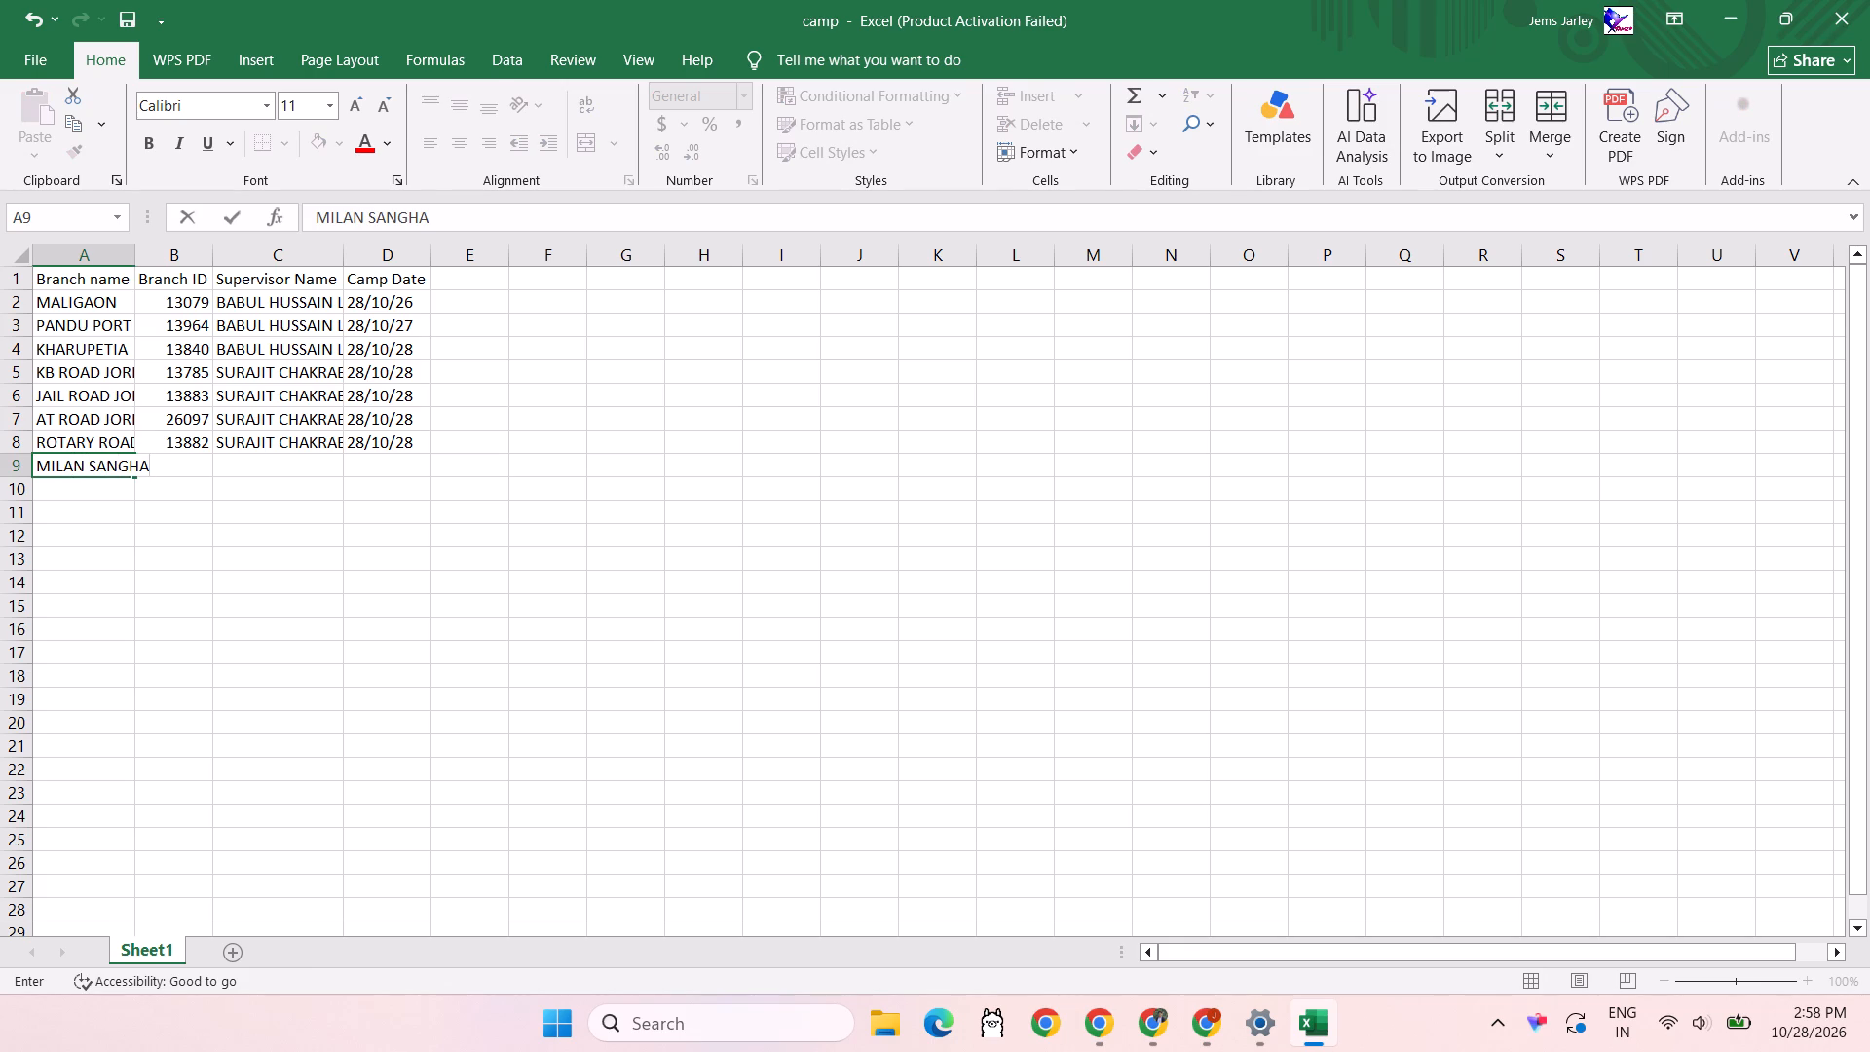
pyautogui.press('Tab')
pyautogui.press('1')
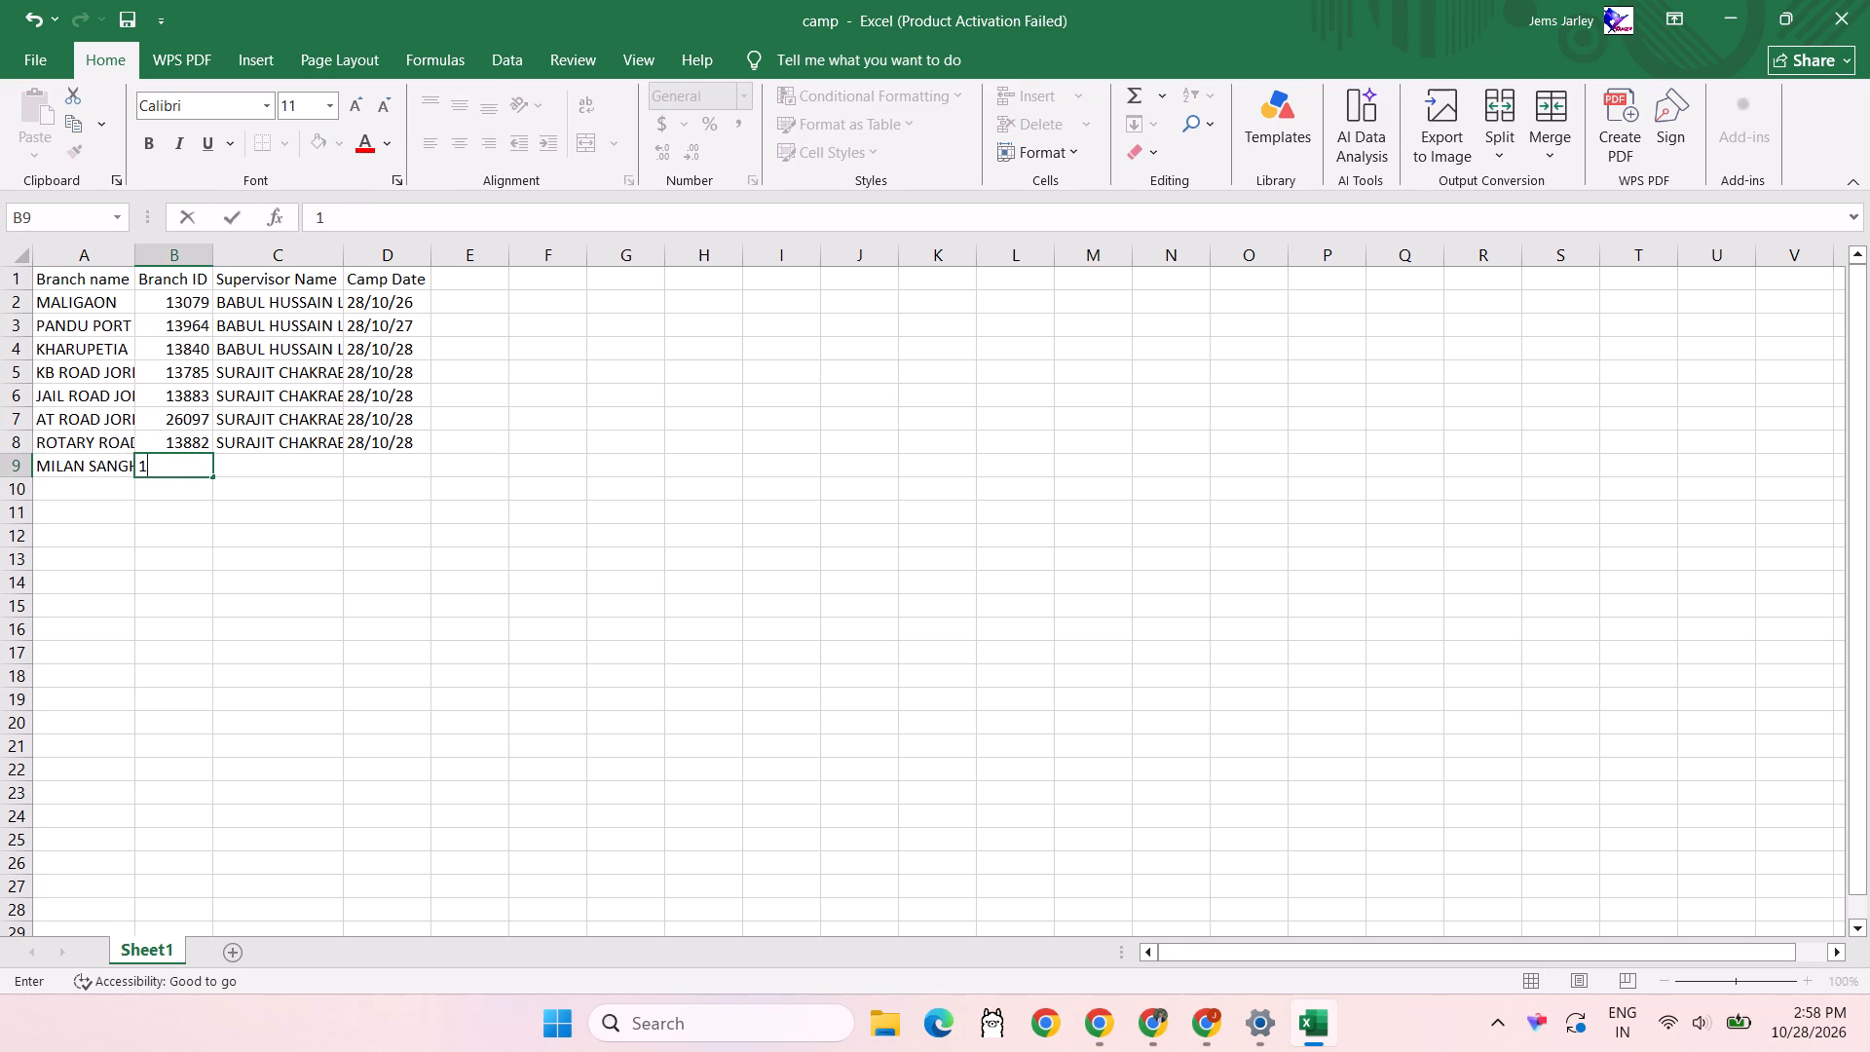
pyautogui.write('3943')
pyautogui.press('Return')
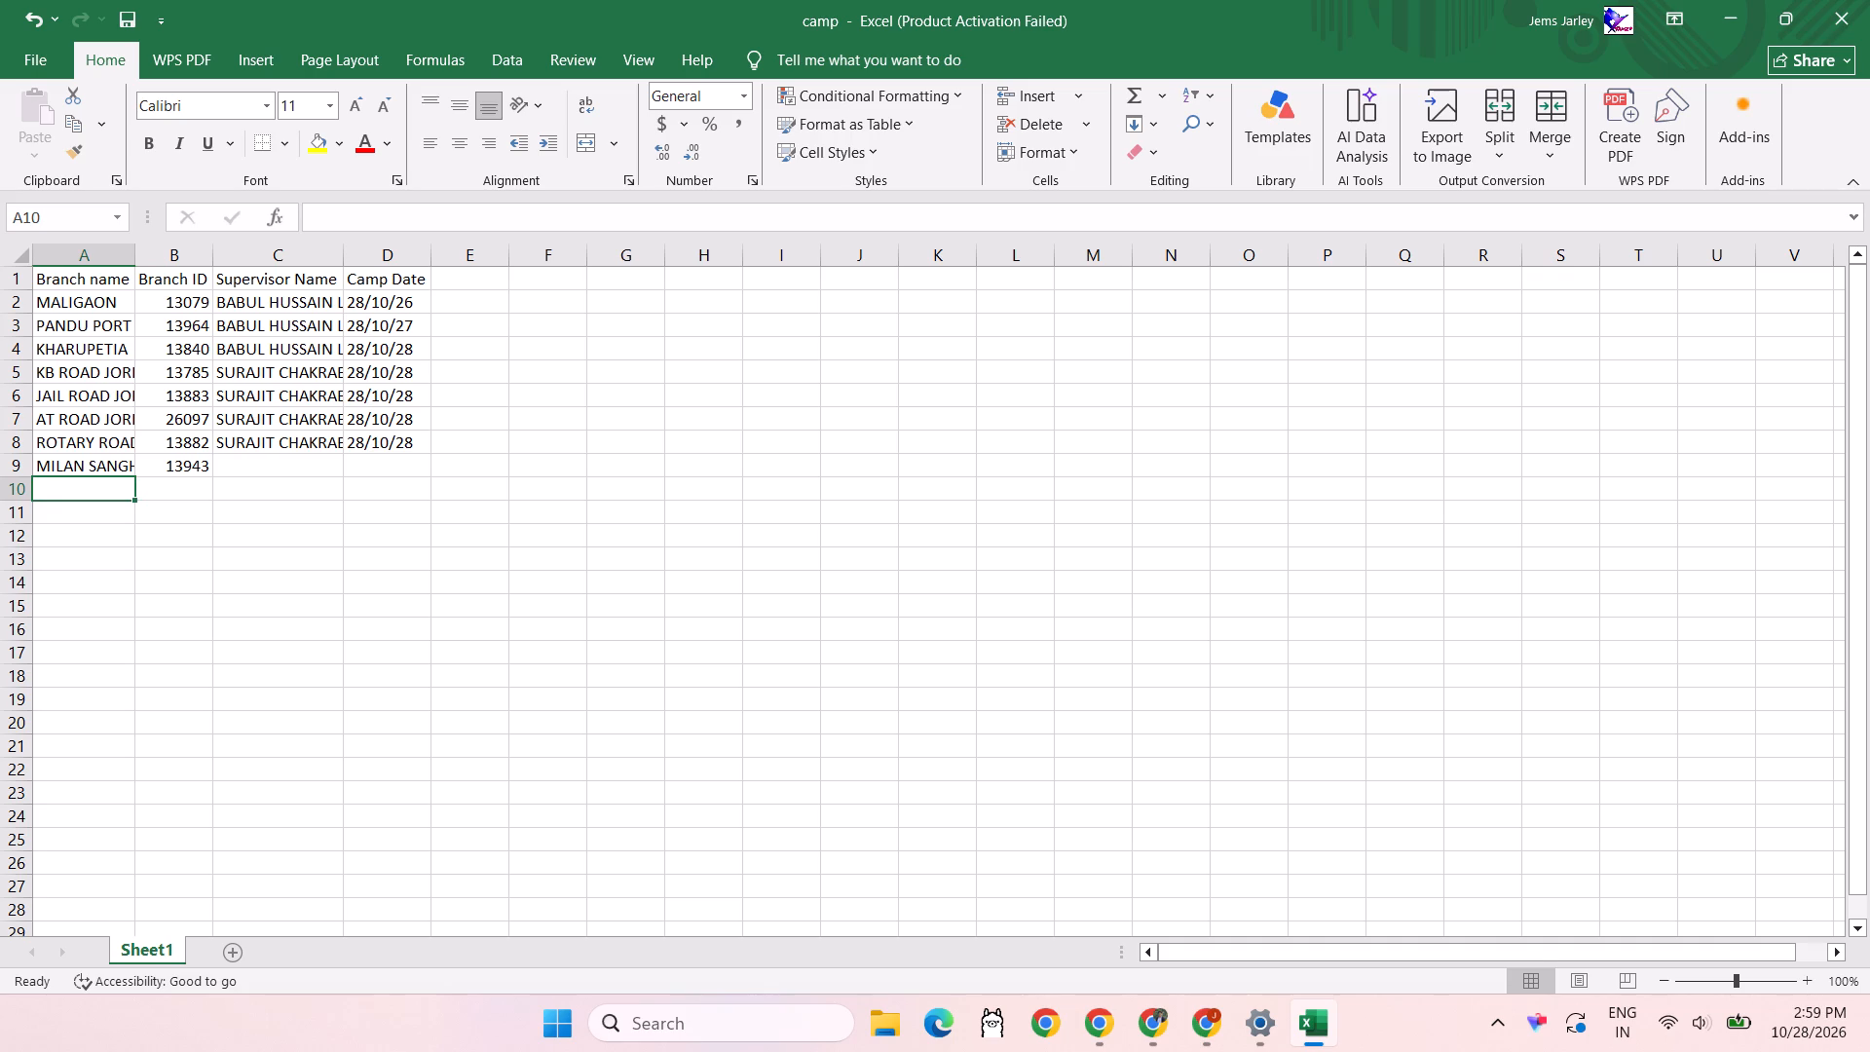
# Enter the branch KADAMTALA with branch ID 13442 in row 10.
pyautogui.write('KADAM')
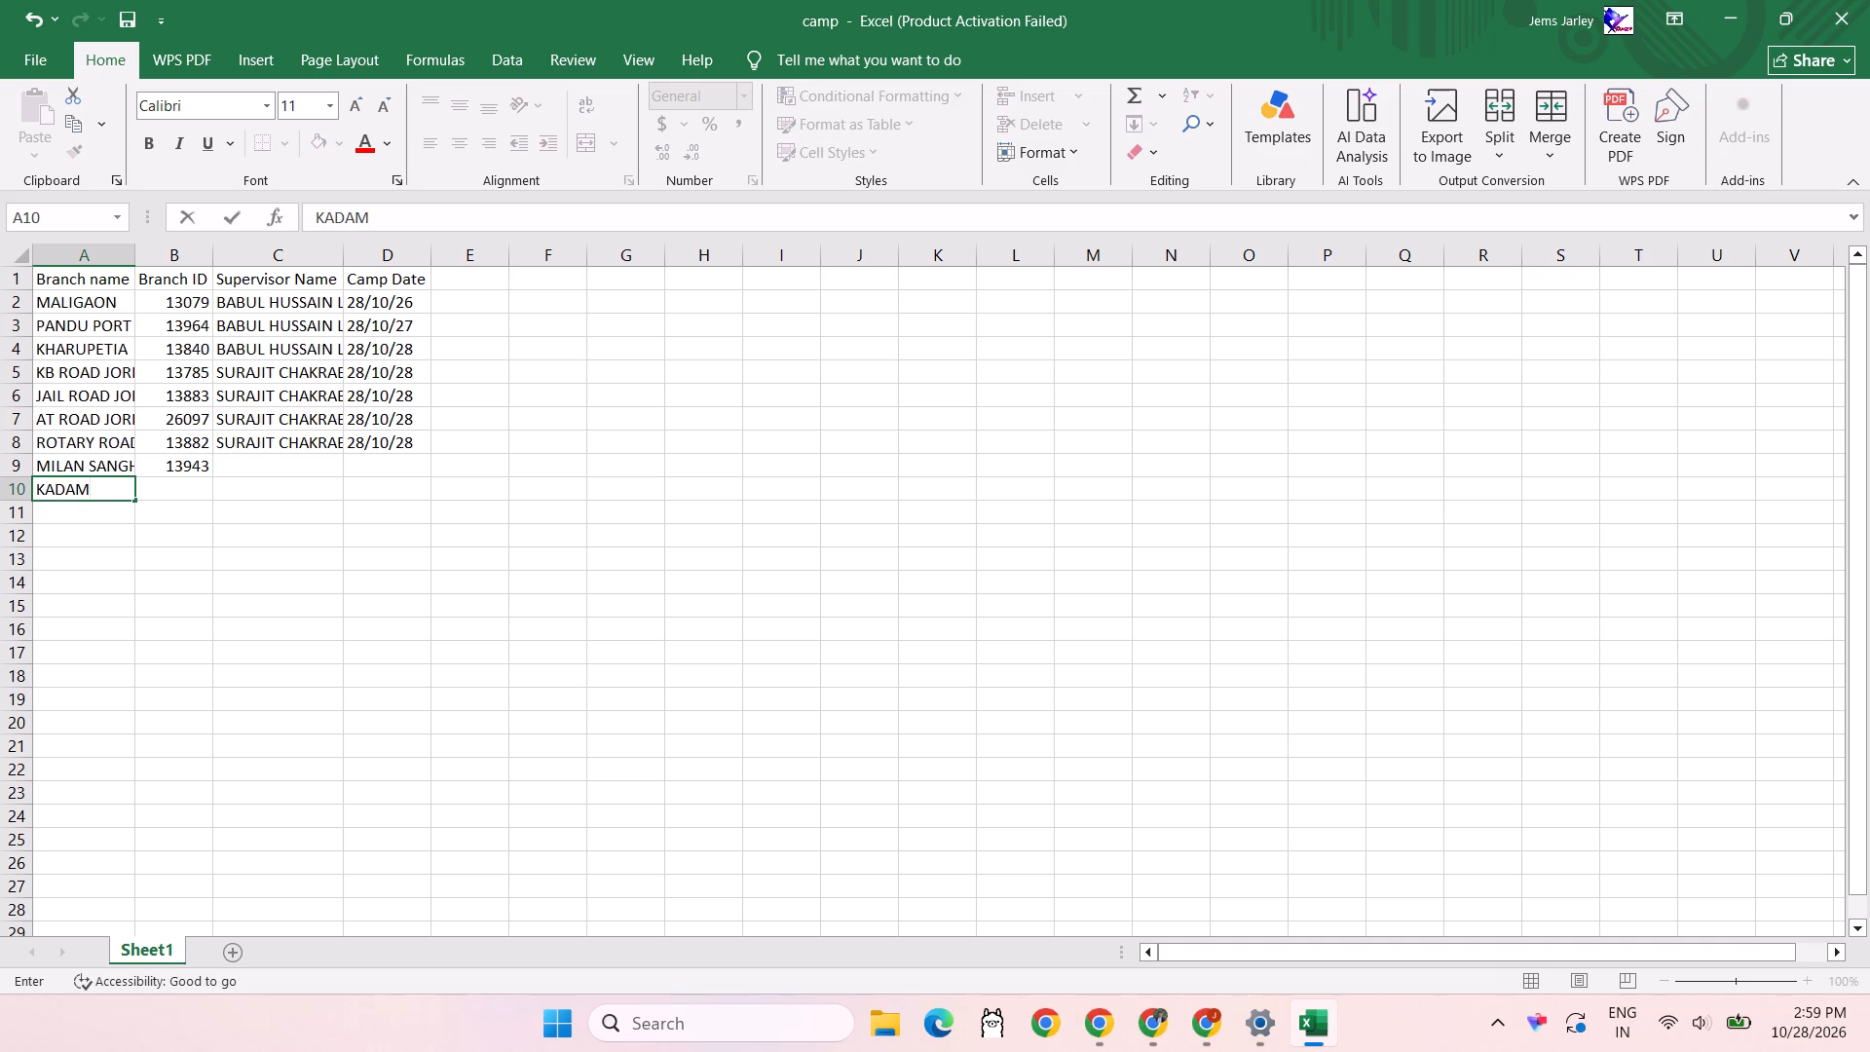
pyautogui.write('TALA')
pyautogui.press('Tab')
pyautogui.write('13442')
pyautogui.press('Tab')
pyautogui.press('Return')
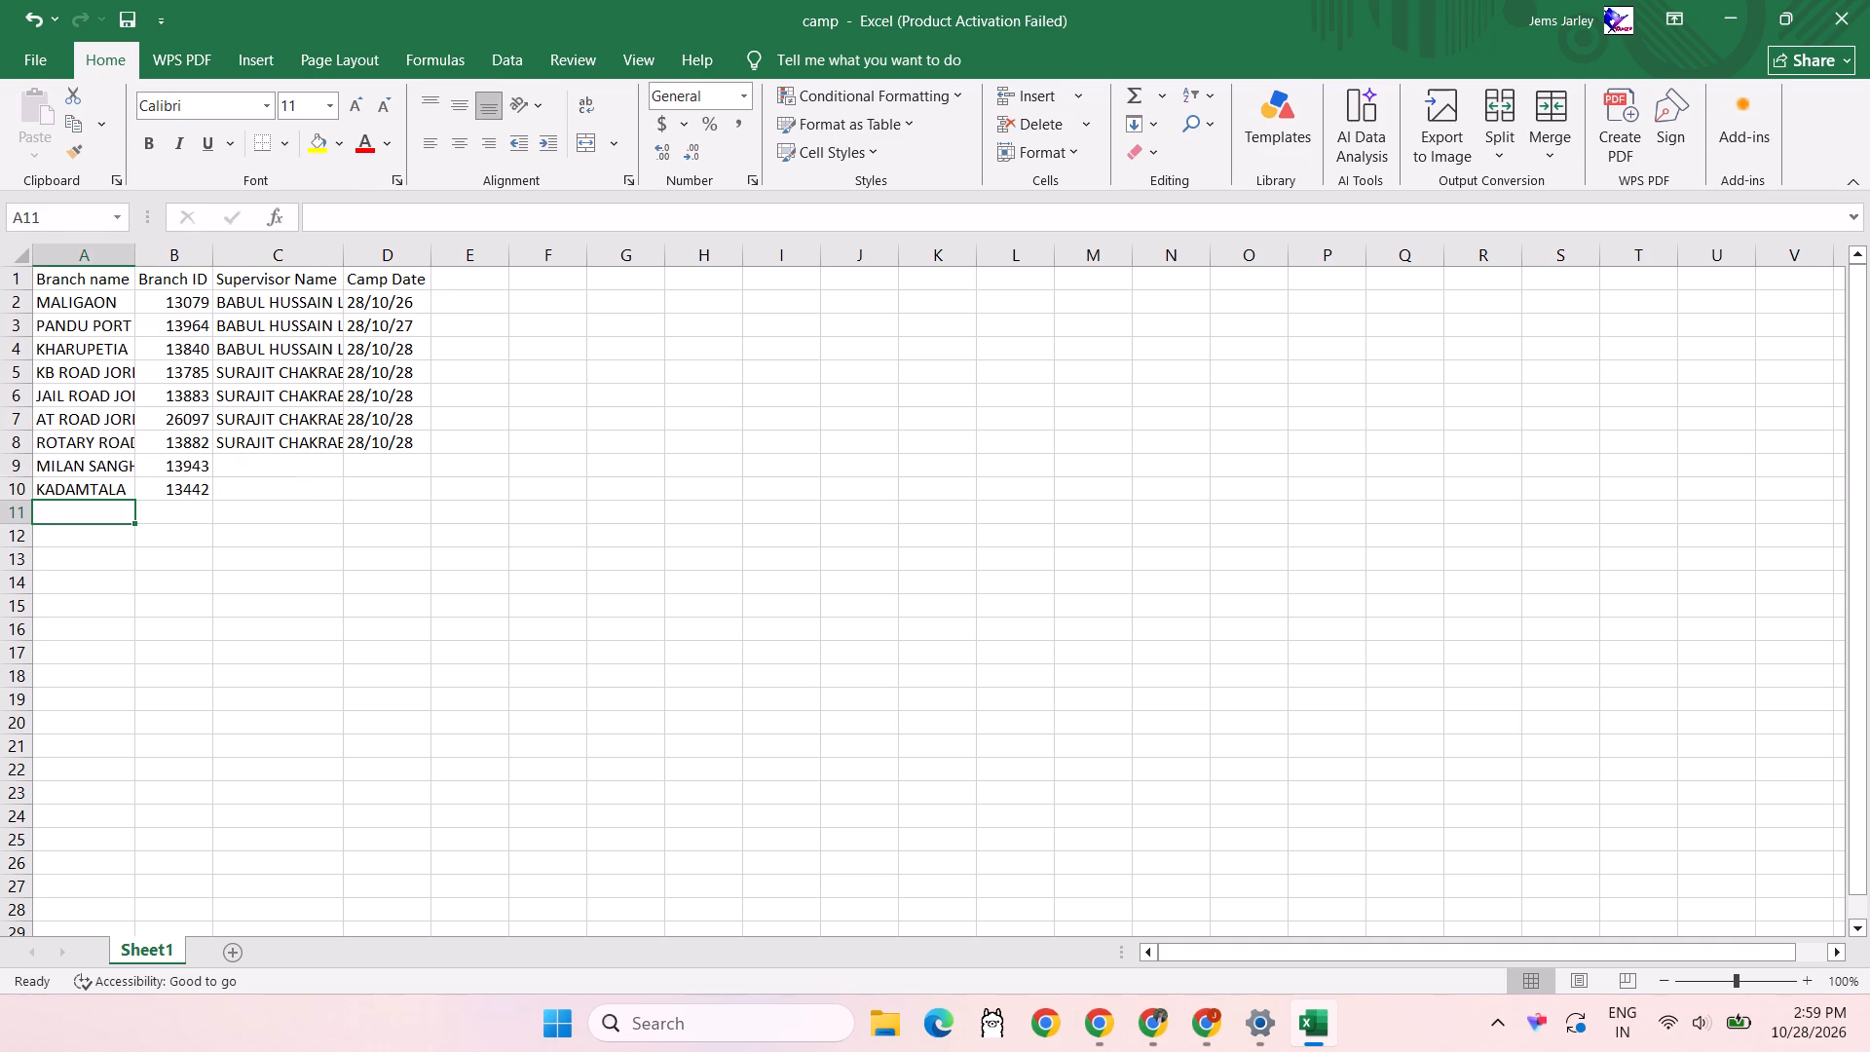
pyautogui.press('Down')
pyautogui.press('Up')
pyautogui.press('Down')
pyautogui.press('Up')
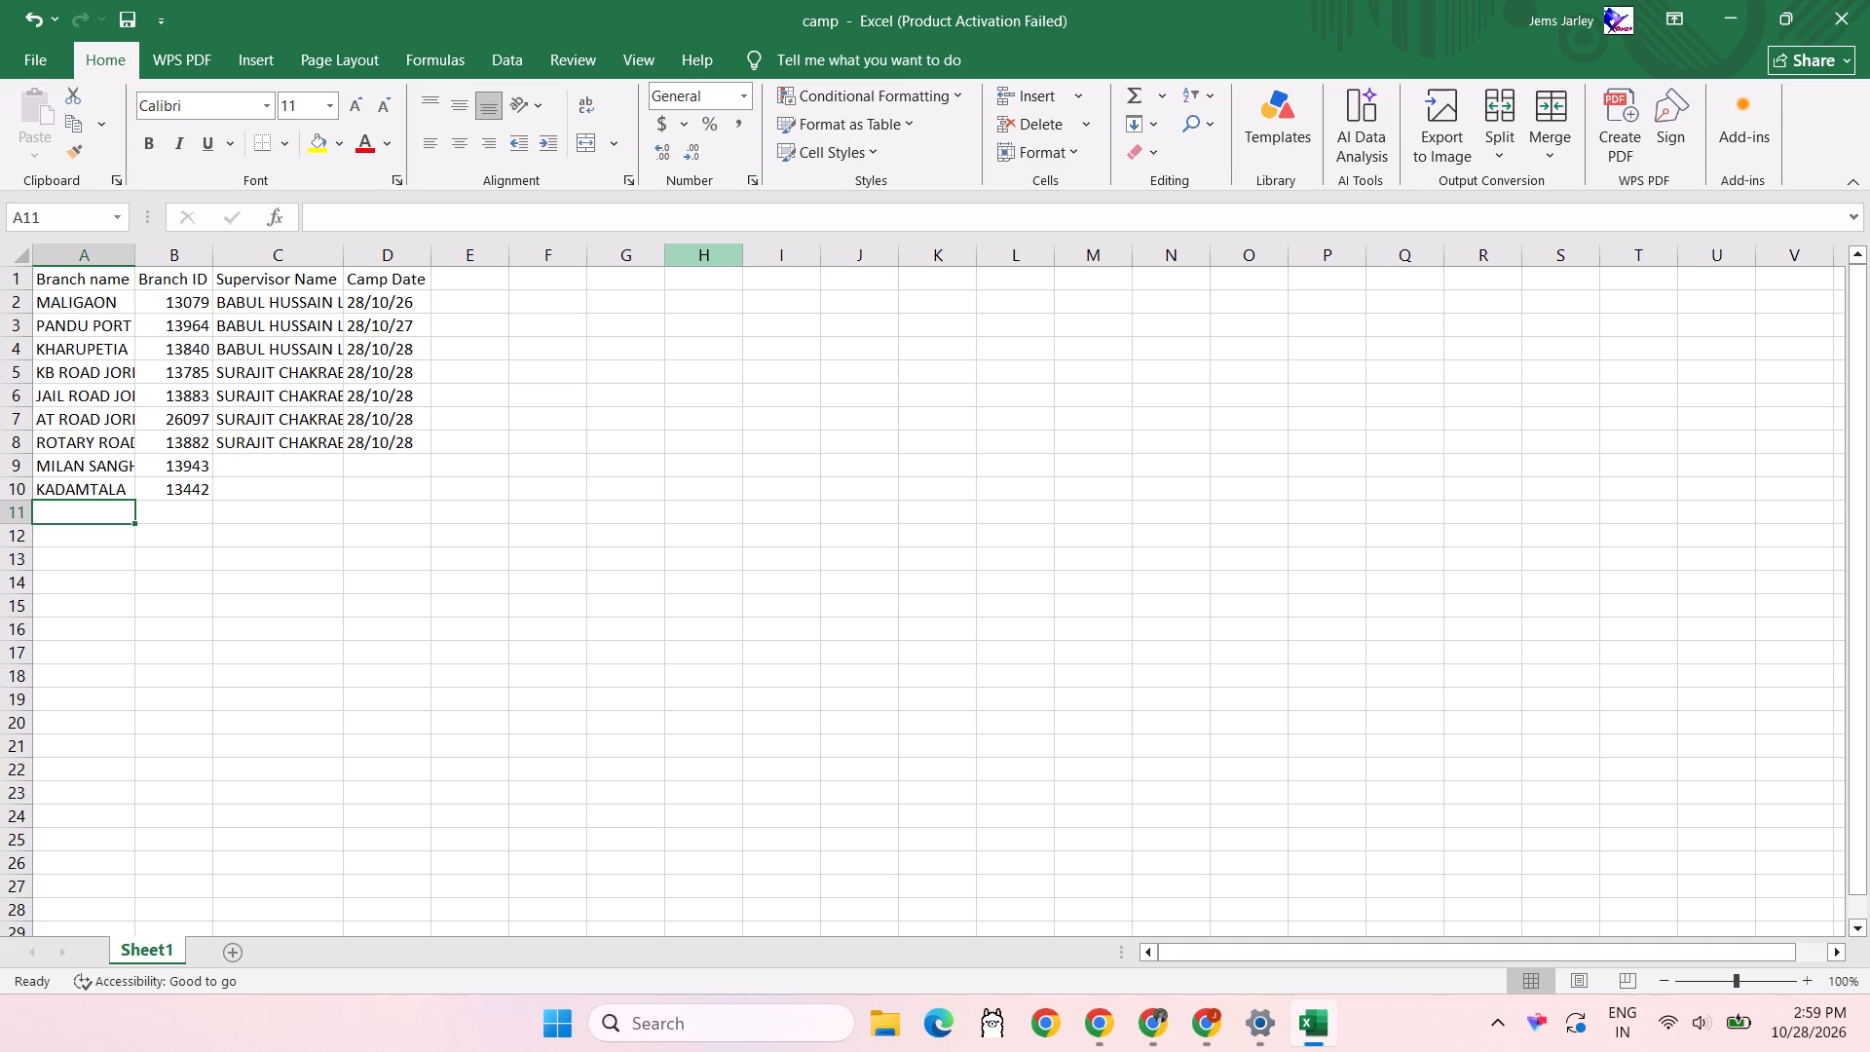
# Enter the supervisor name for the MILAN SANGHA branch in cell C9.
pyautogui.click(251, 470)
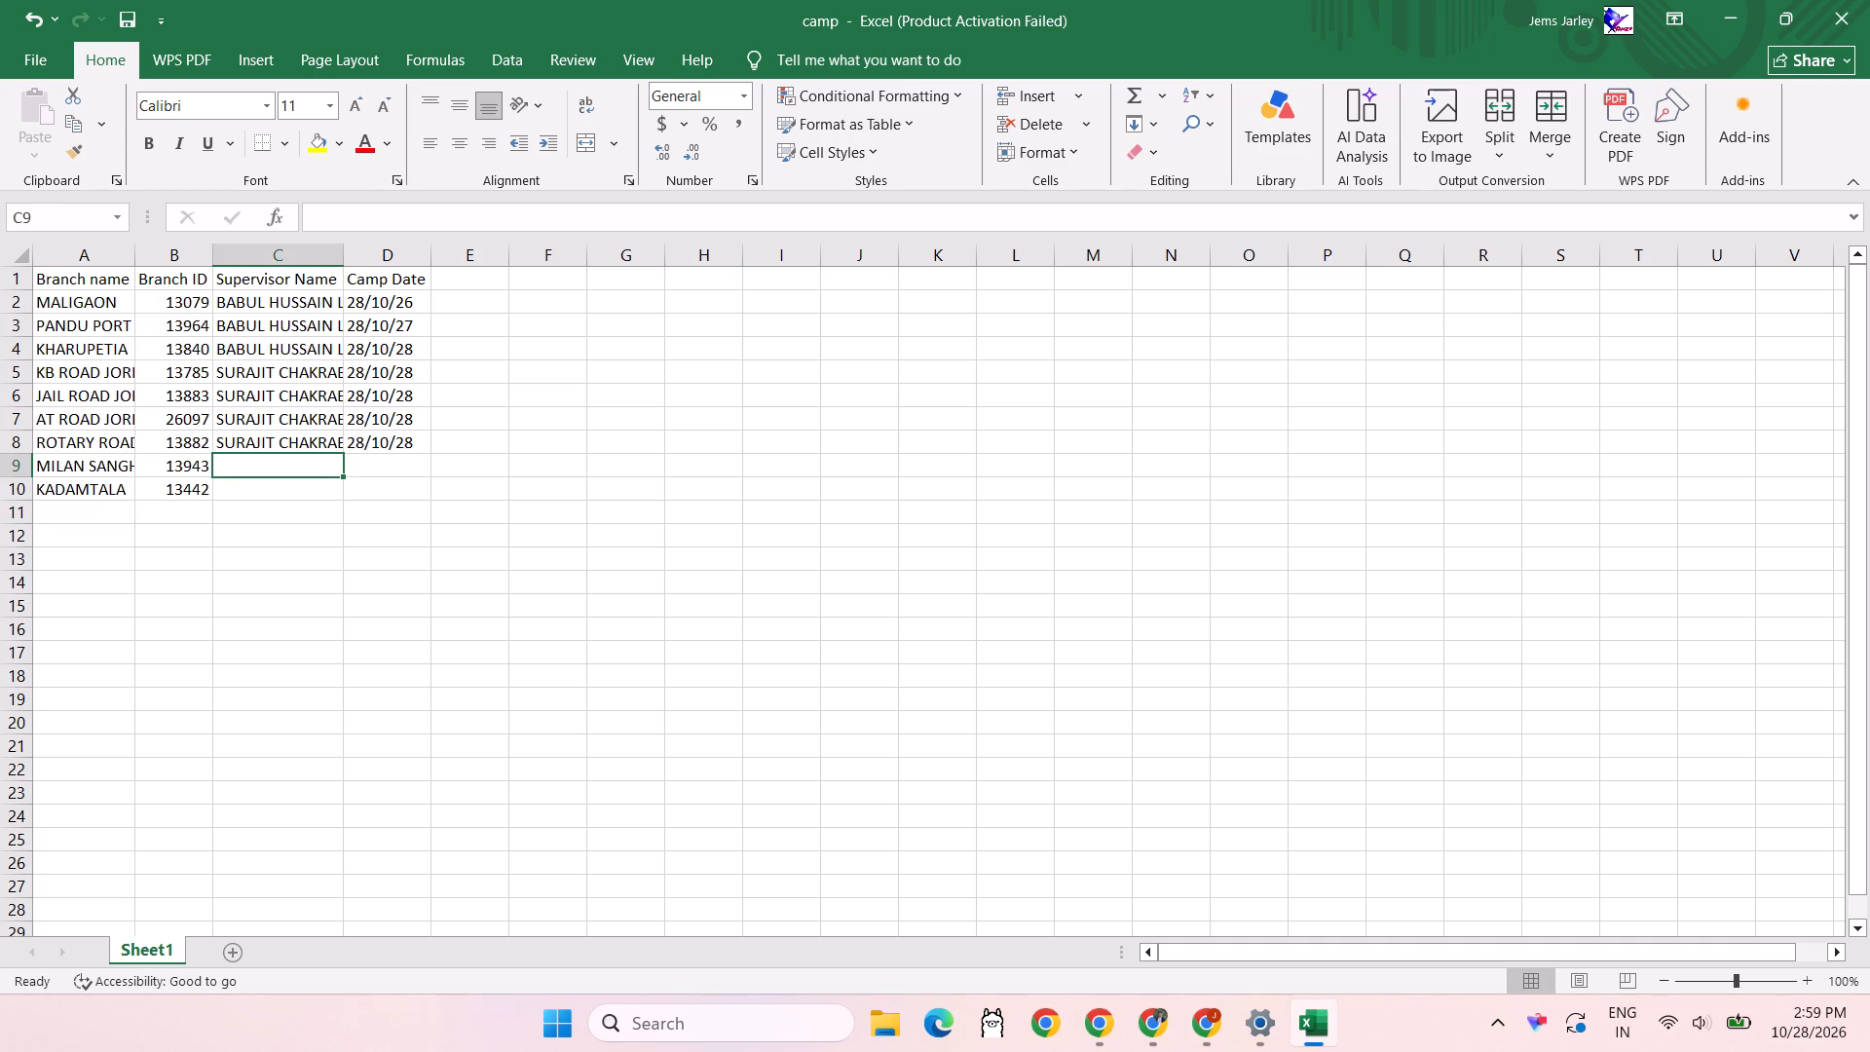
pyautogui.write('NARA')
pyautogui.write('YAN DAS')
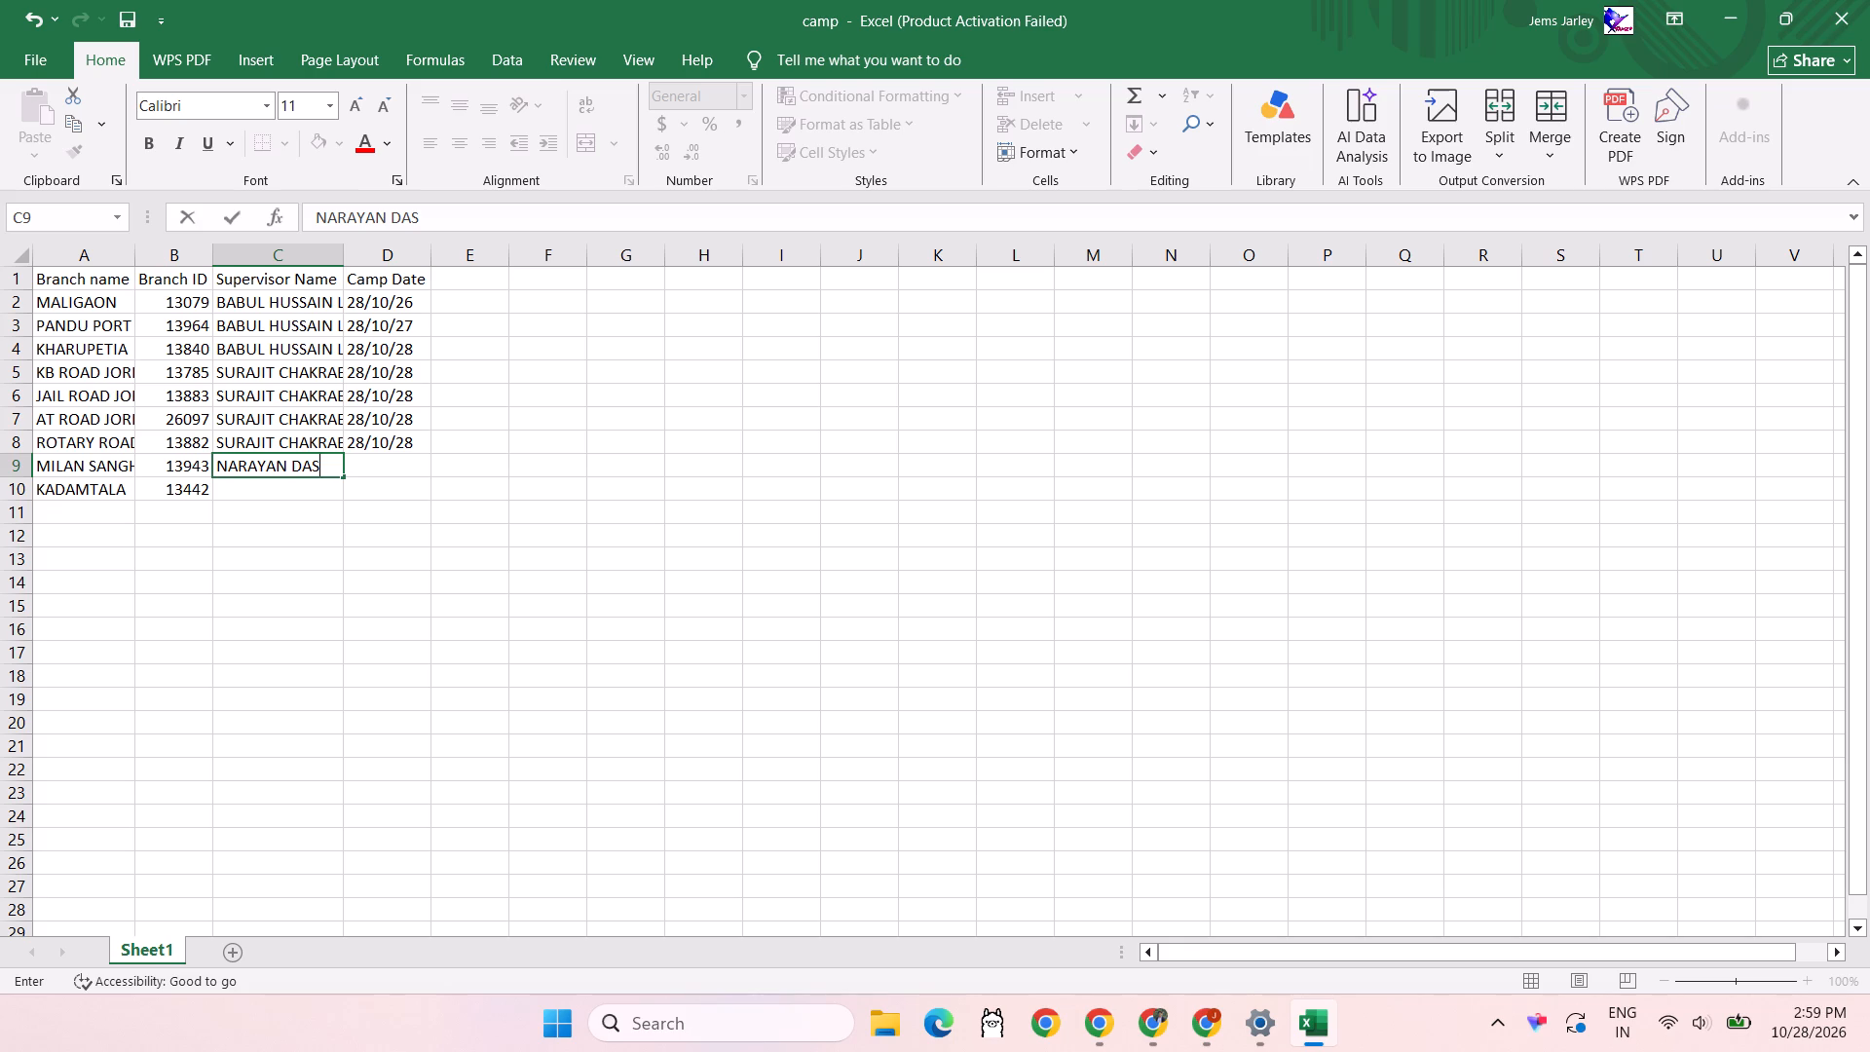
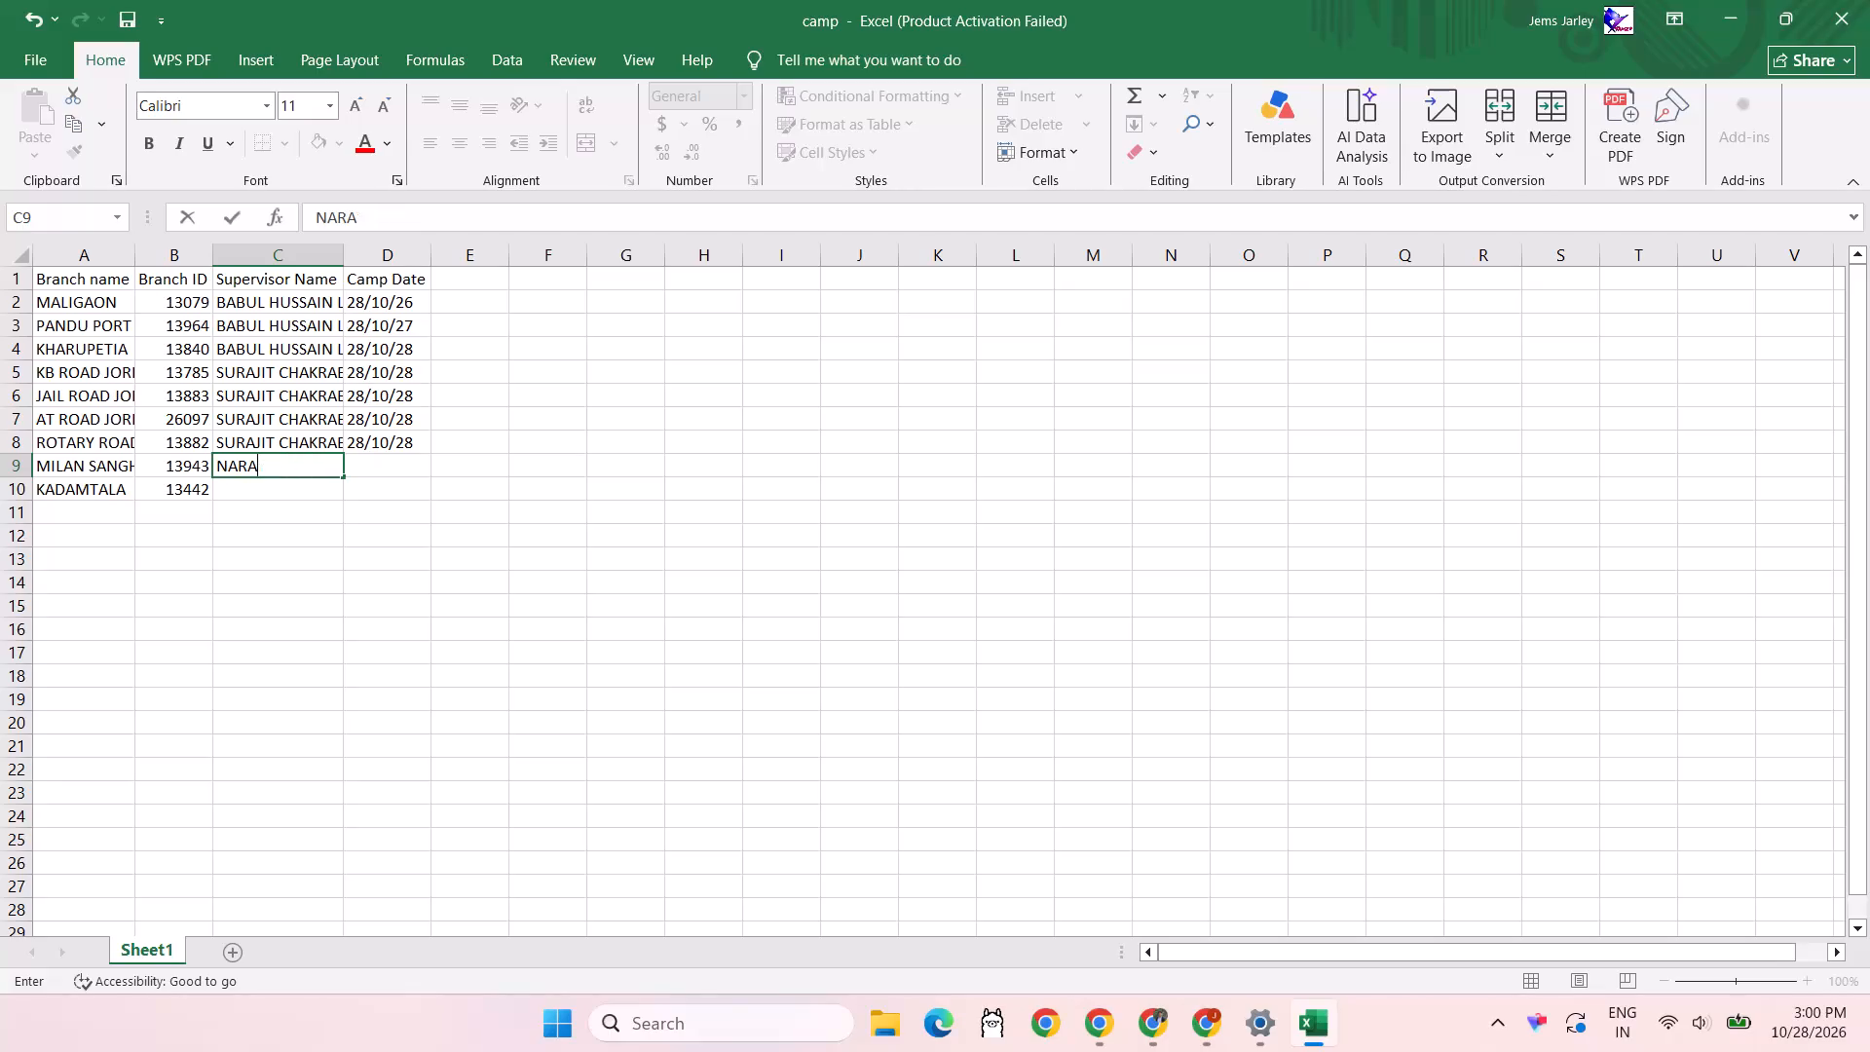
# Complete the supervisor name for the MILAN SANGHA branch in cell C9.
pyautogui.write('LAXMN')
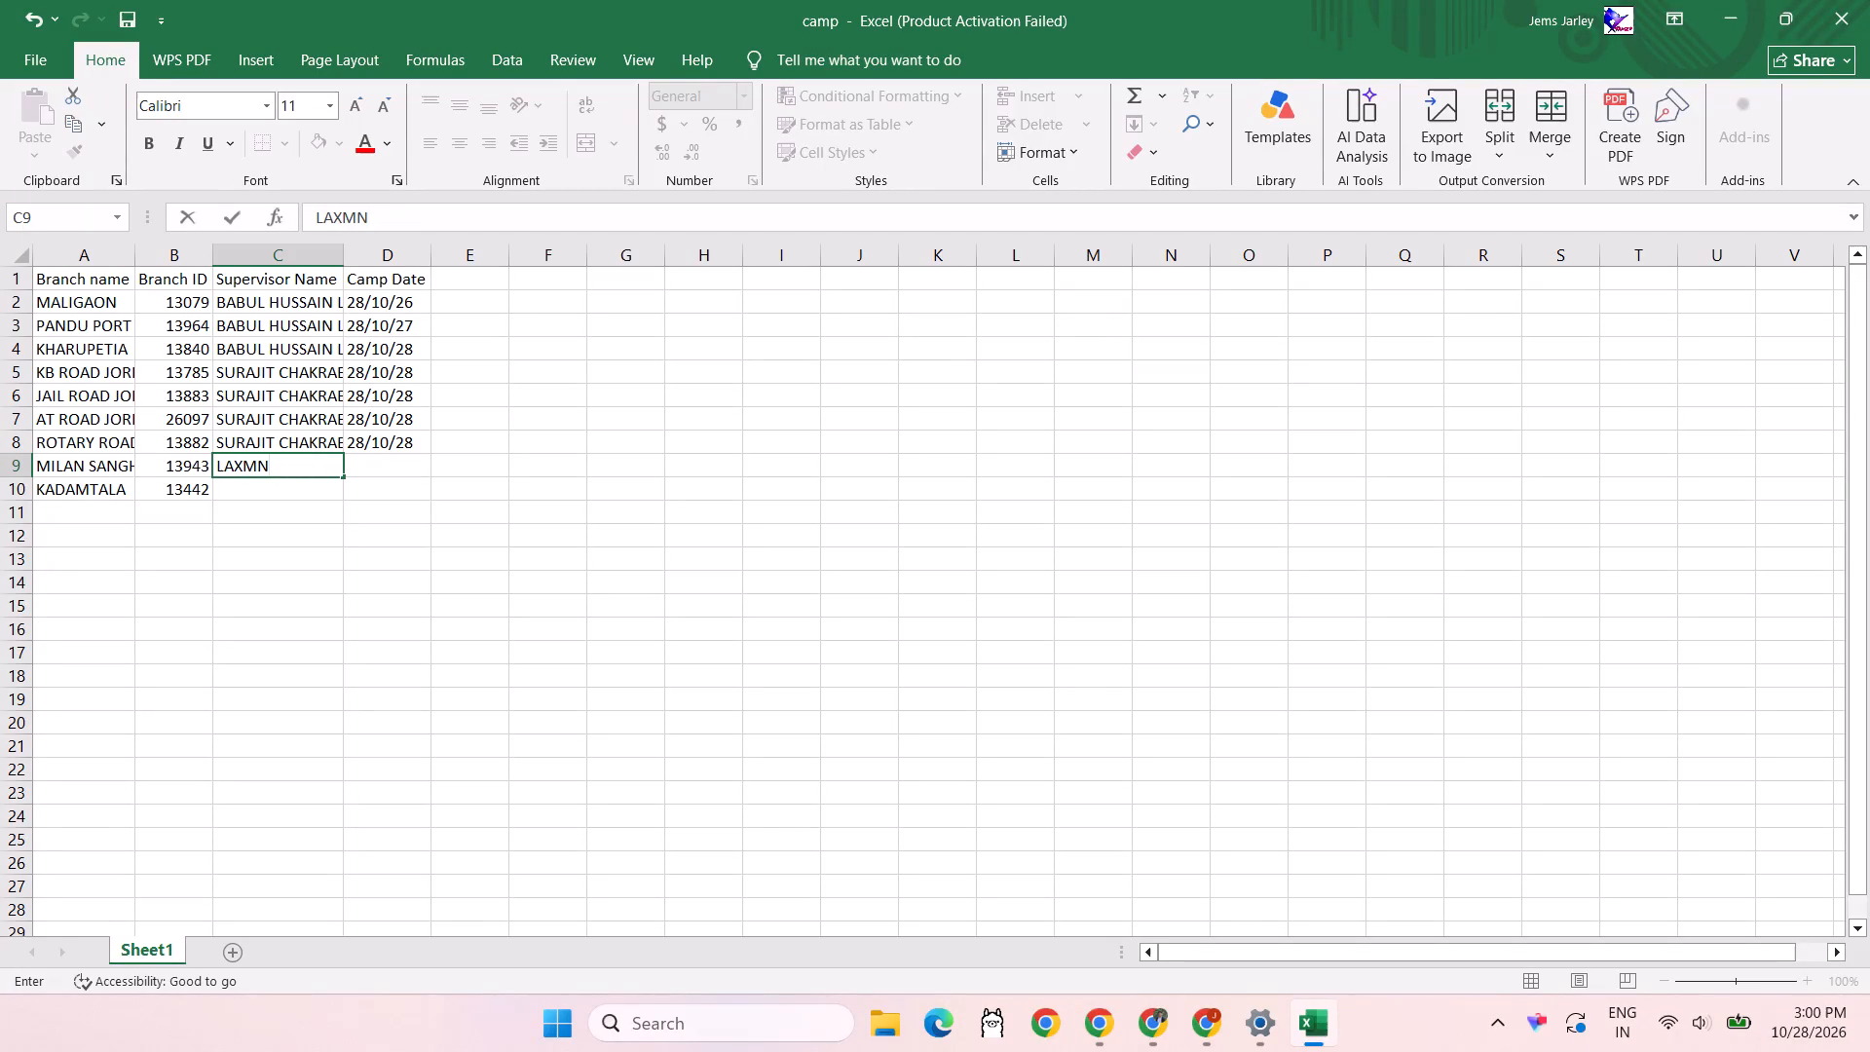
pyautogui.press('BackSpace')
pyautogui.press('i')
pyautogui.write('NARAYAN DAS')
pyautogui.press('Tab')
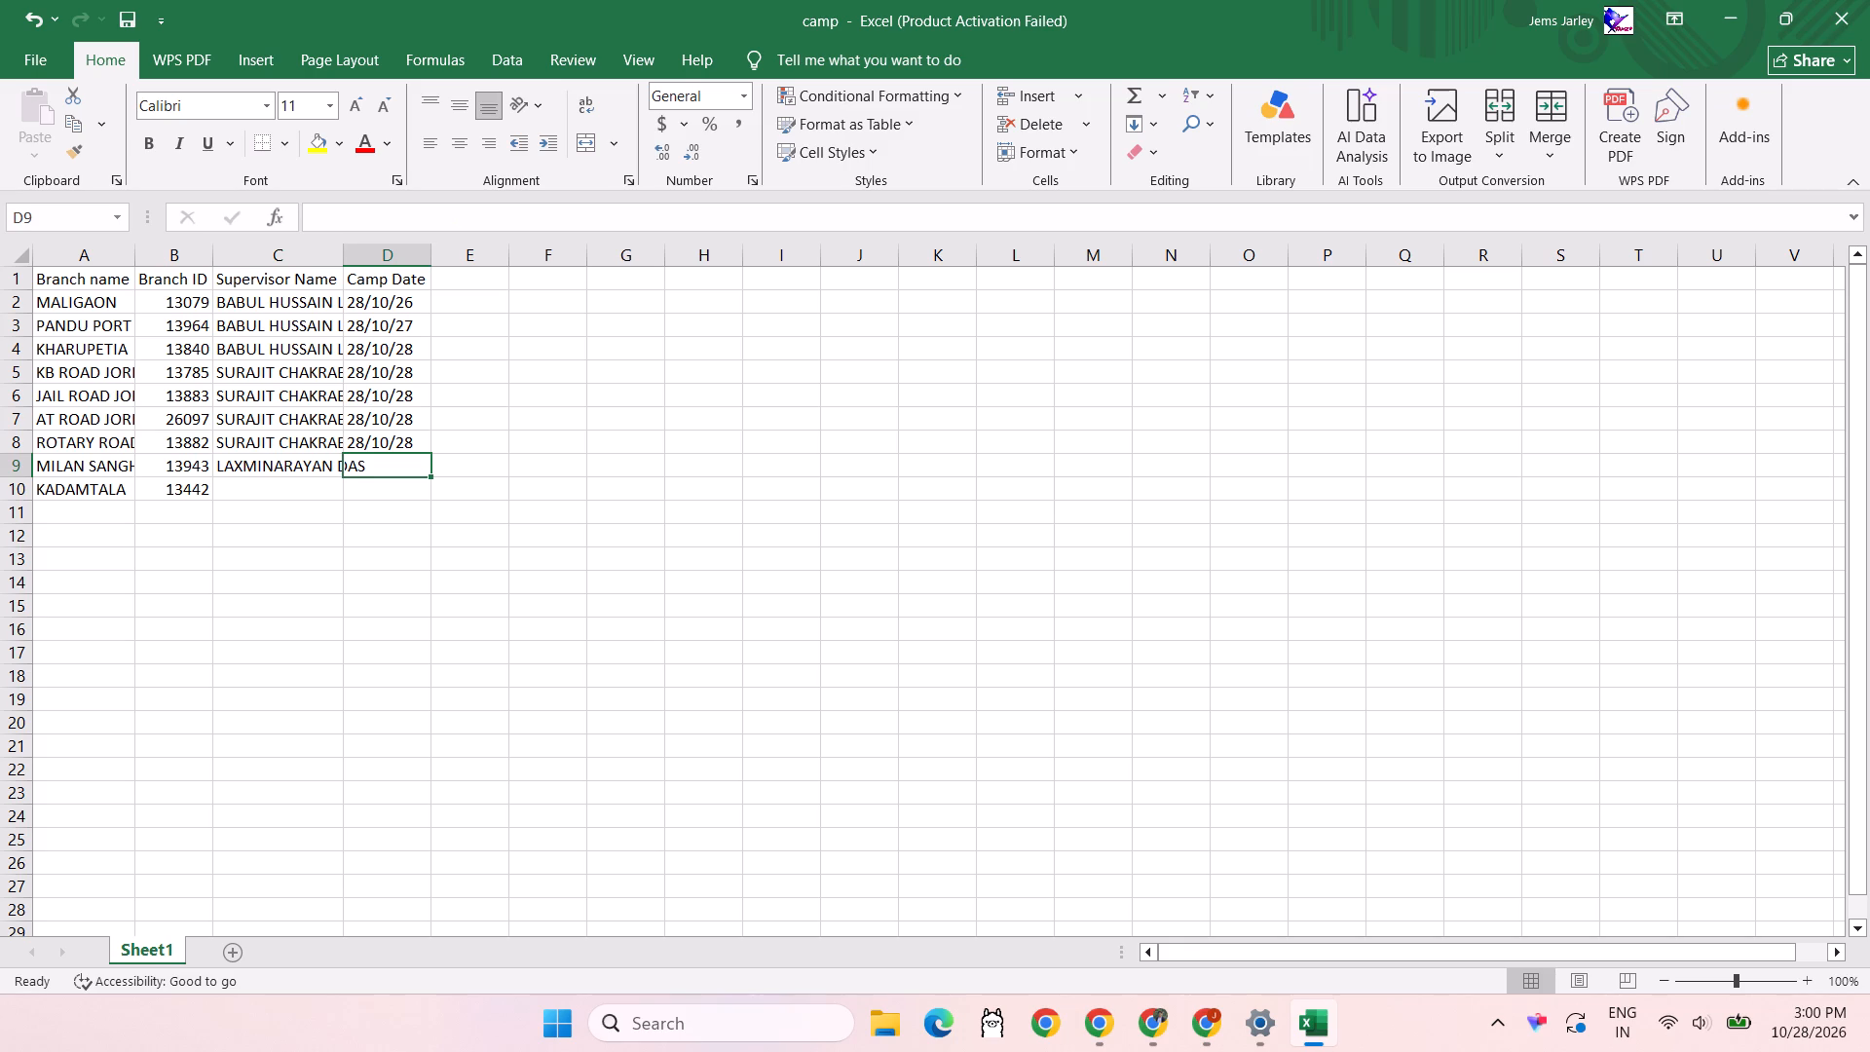
# Copy the camp date 28/10/28 from the ROTARY ROAD row into cells D9 and D10.
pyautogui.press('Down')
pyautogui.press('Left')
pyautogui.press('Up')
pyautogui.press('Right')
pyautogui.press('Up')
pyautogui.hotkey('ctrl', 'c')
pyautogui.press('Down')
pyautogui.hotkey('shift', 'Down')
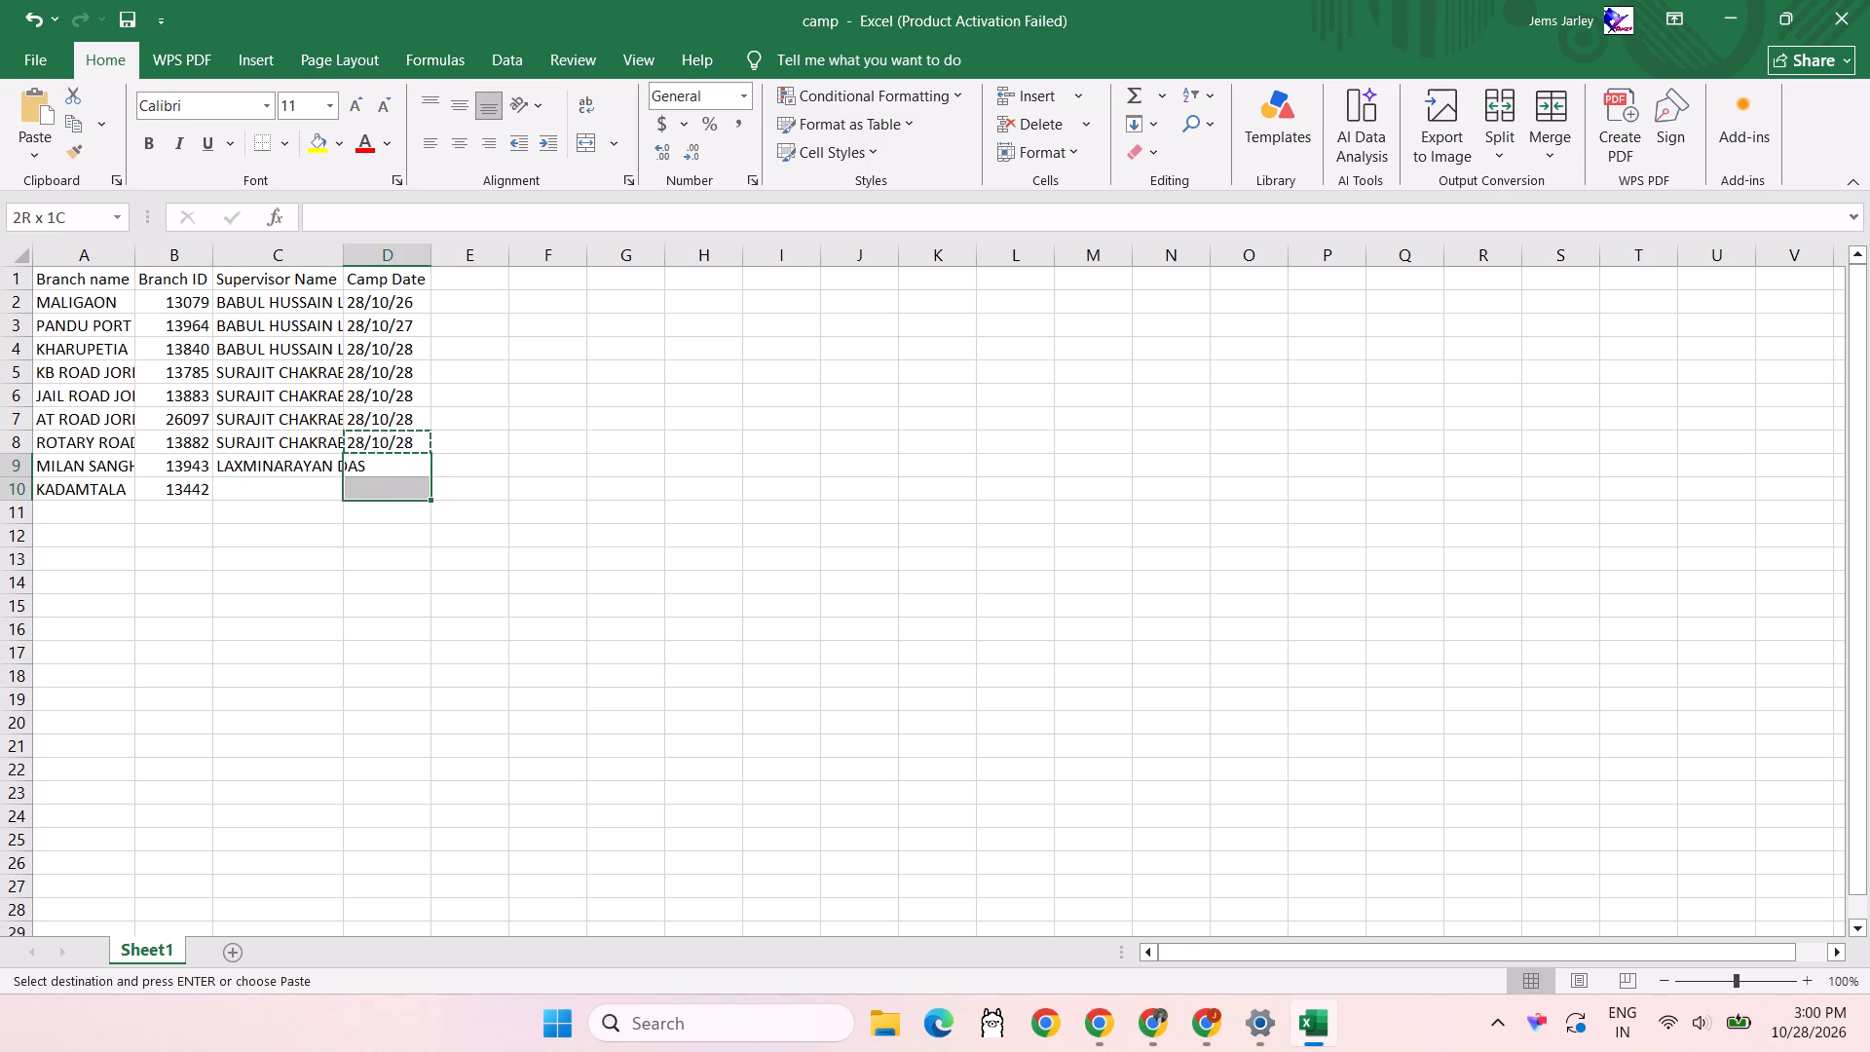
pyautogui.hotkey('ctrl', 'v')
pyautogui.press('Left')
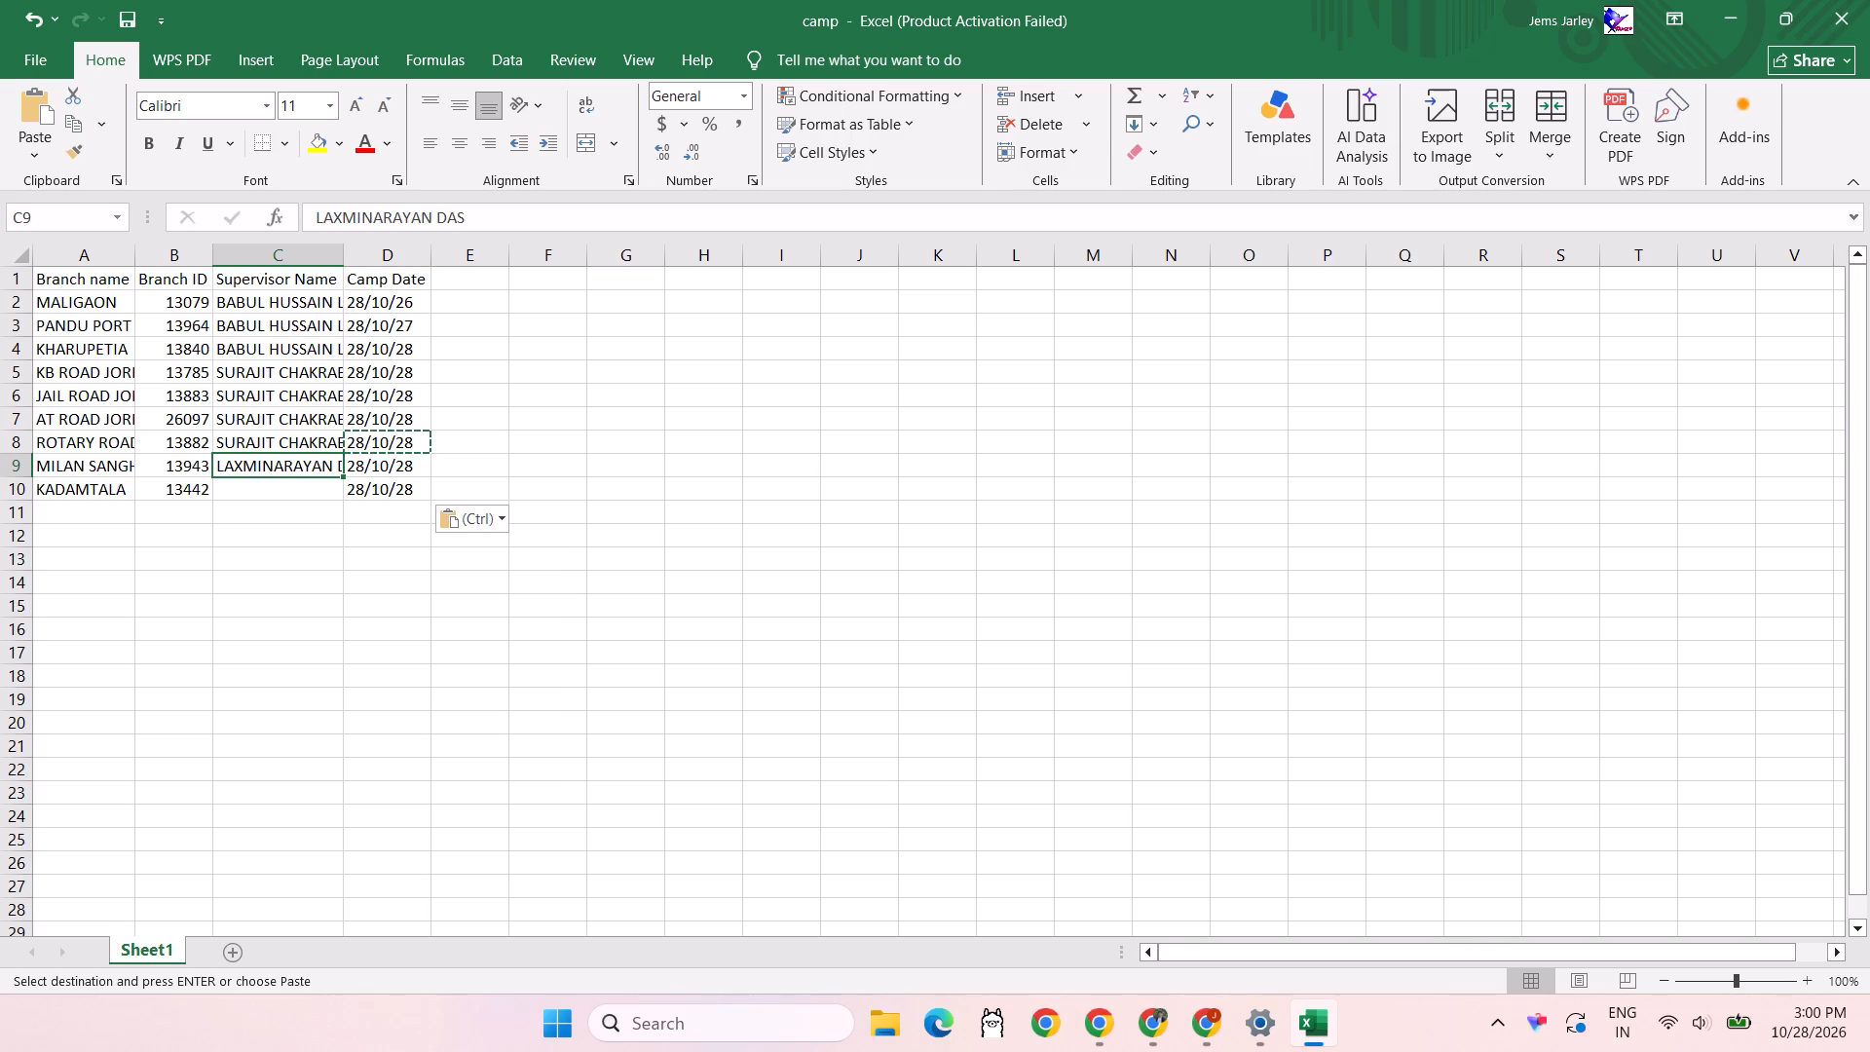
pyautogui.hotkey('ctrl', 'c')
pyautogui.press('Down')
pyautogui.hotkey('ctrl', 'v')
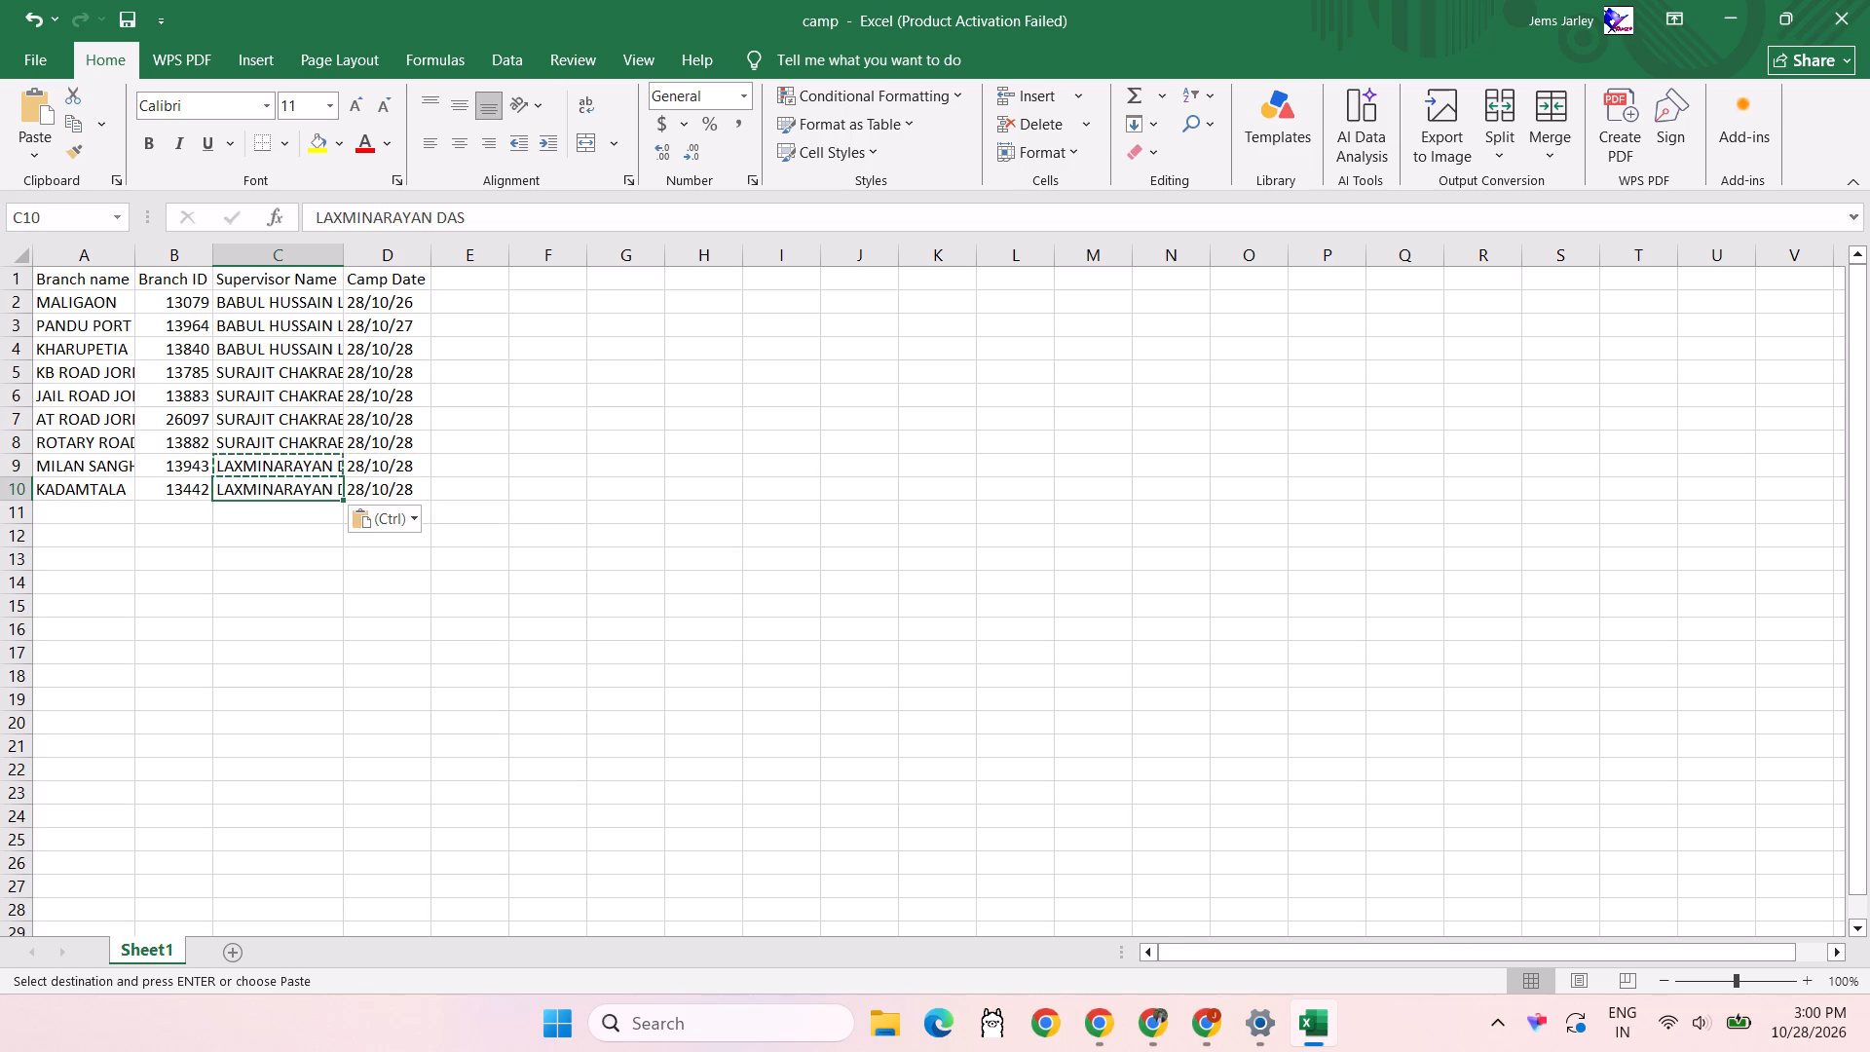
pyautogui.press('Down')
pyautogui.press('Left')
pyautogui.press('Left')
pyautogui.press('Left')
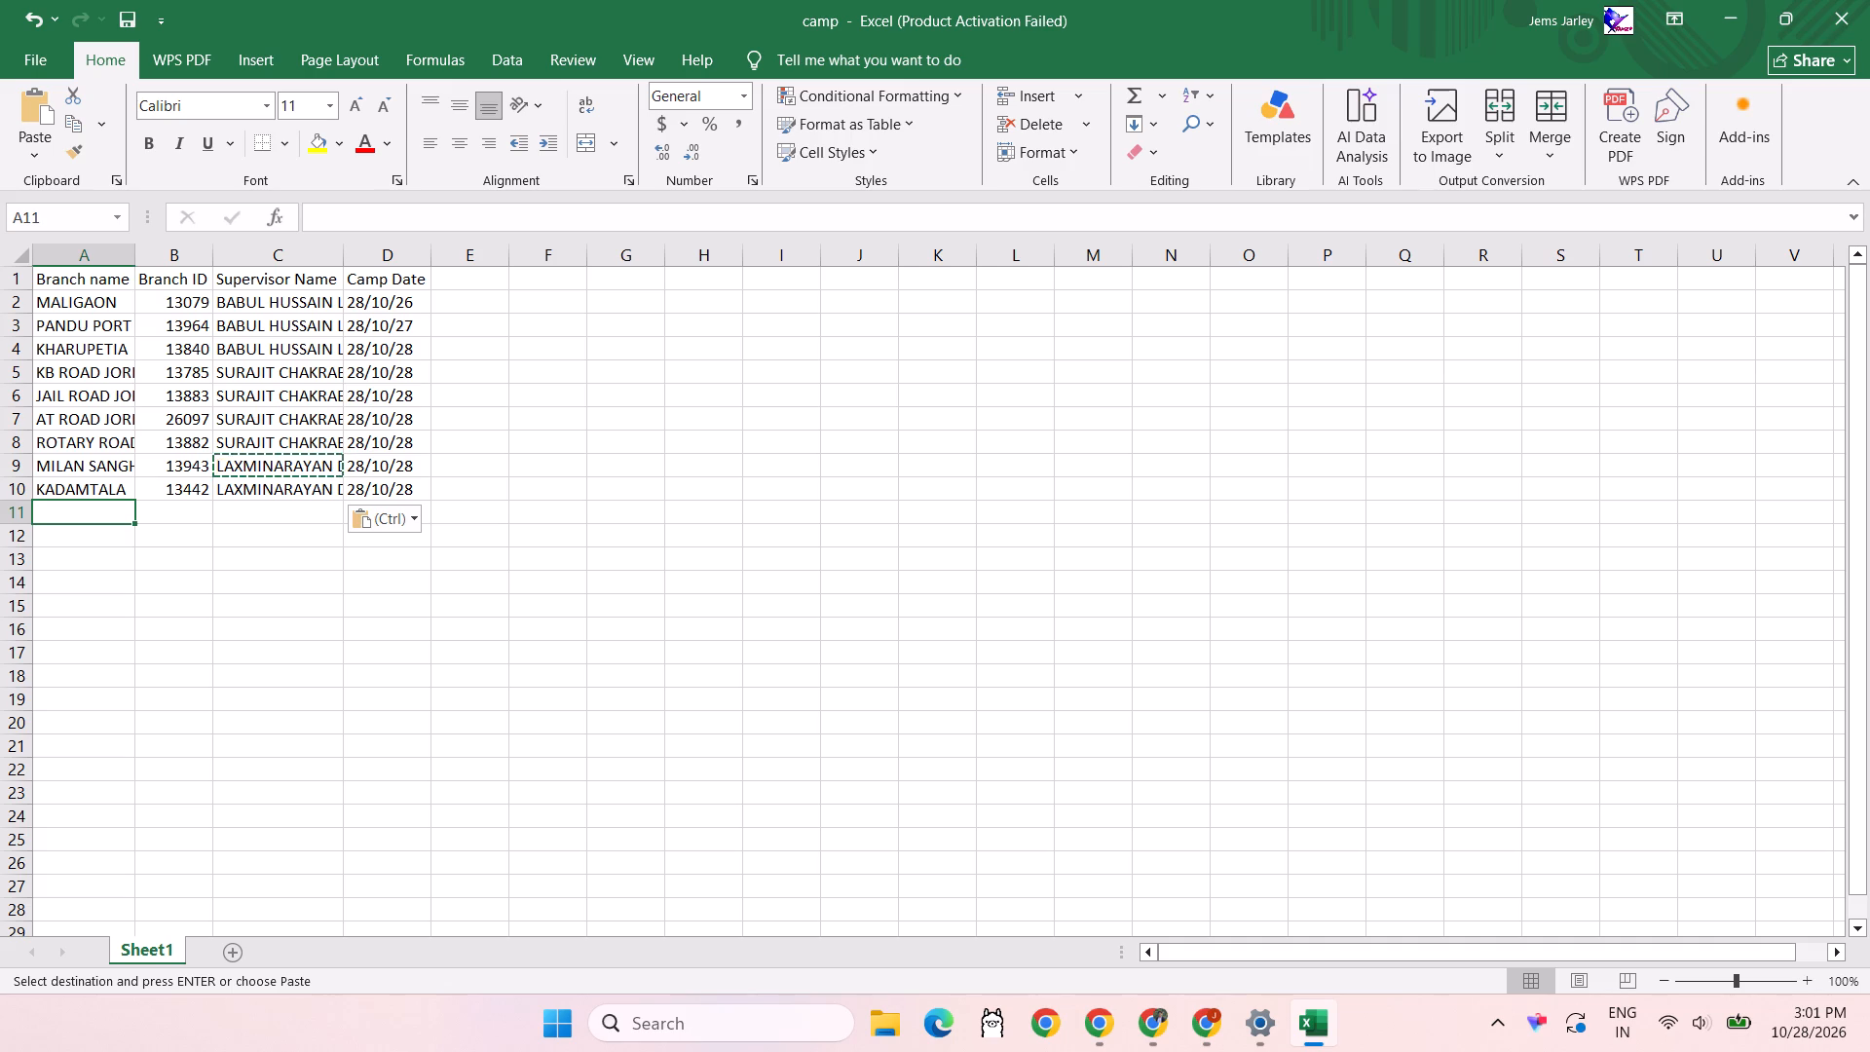
# Auto-fit the Supervisor Name column width to its contents.
pyautogui.doubleClick(340, 256)
pyautogui.click(320, 640)
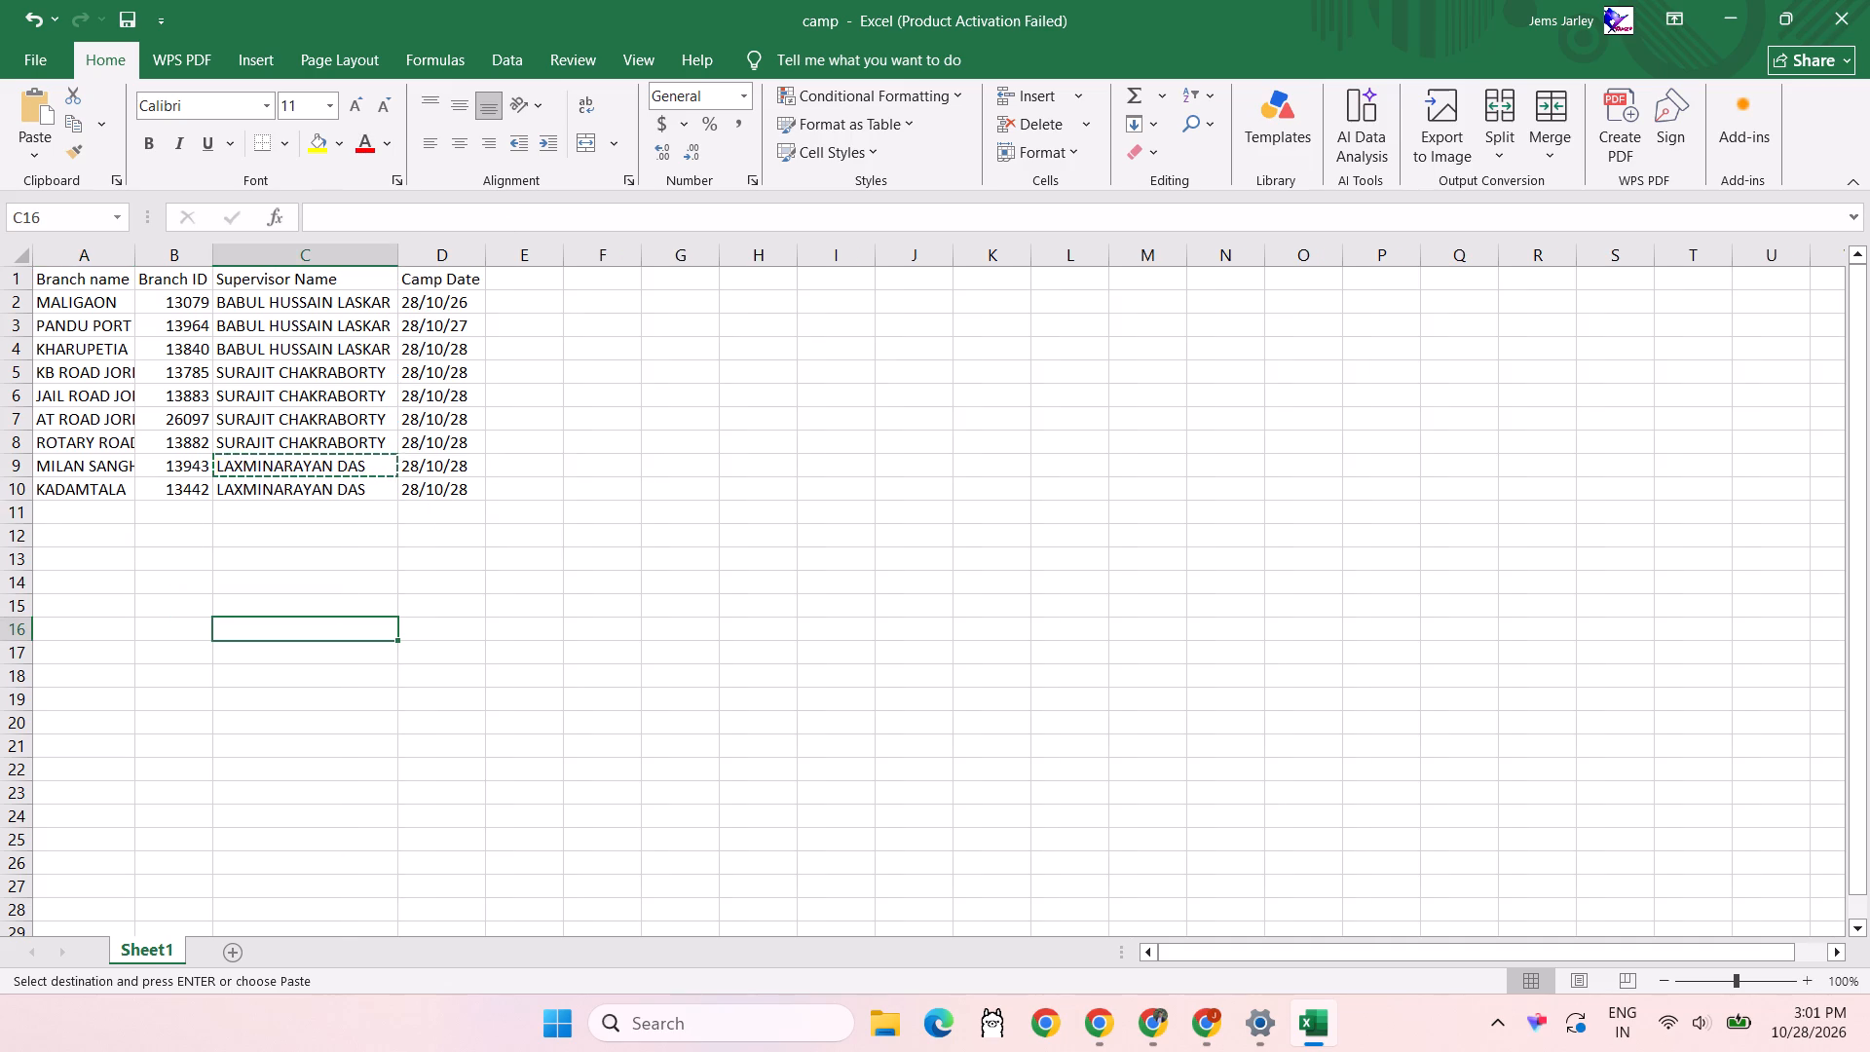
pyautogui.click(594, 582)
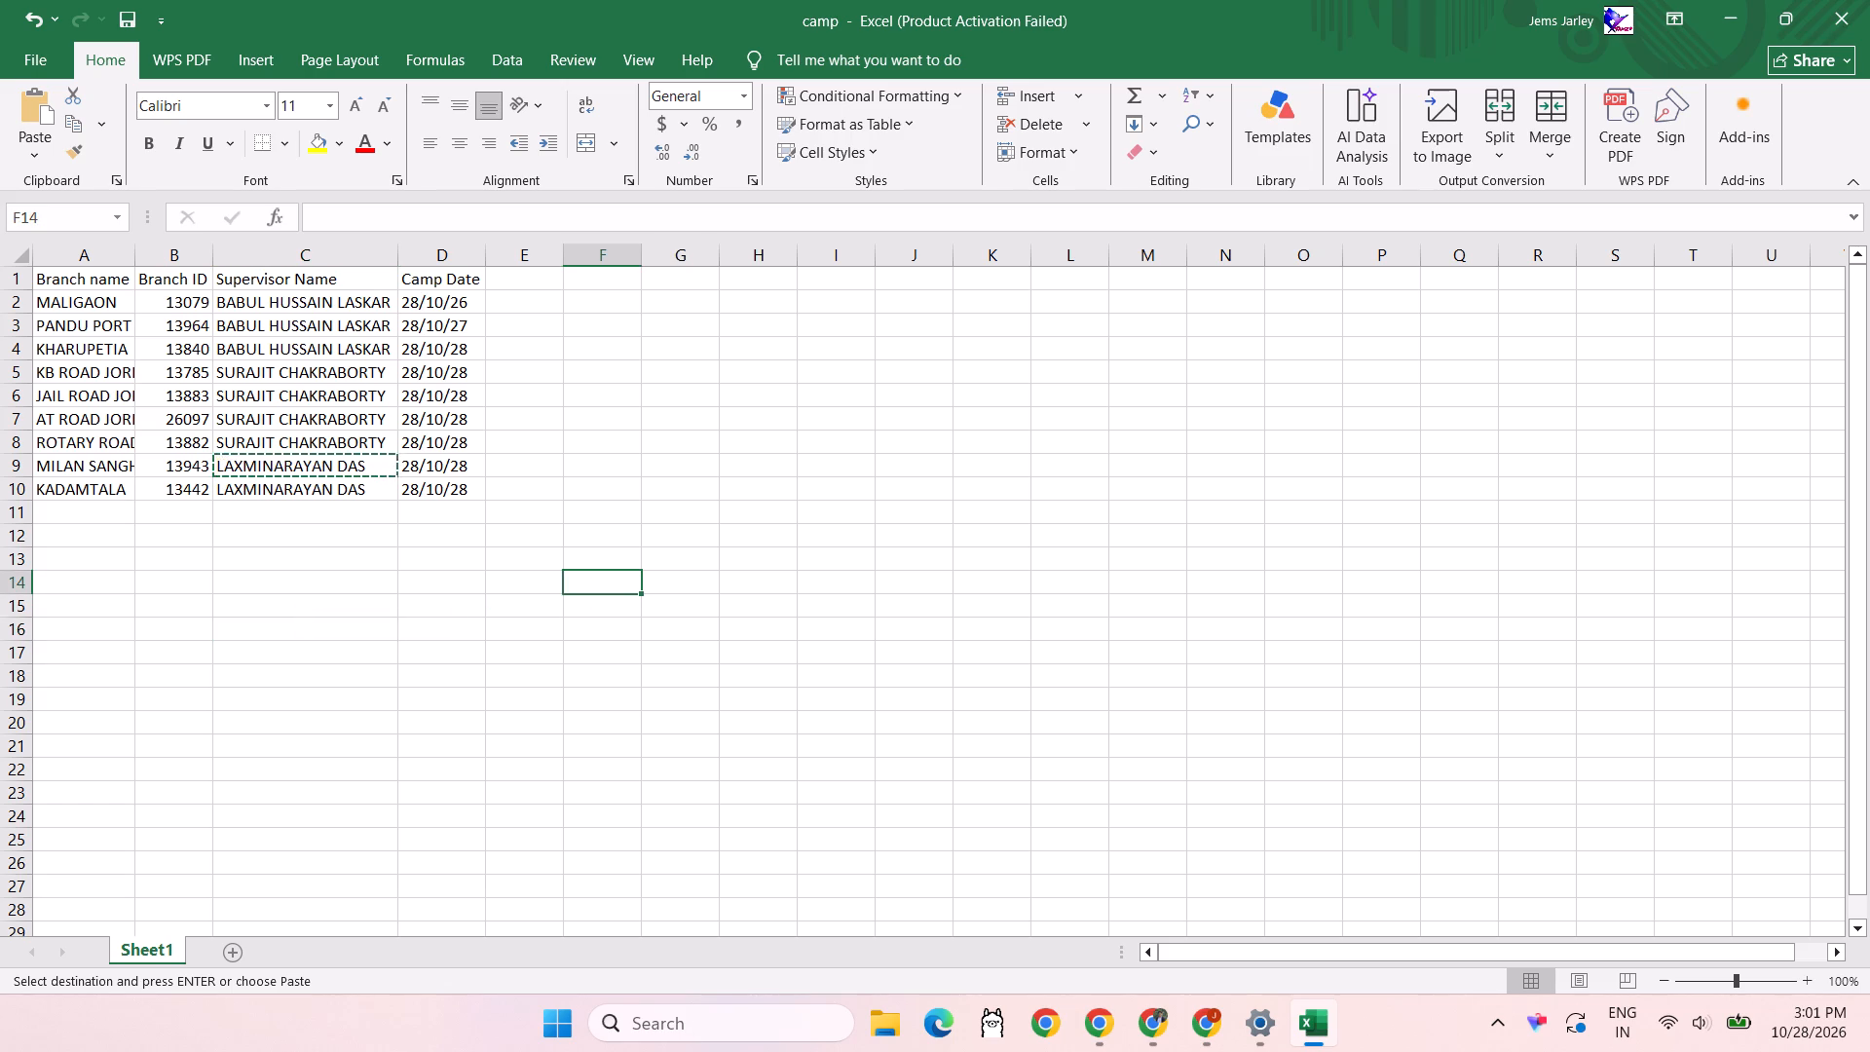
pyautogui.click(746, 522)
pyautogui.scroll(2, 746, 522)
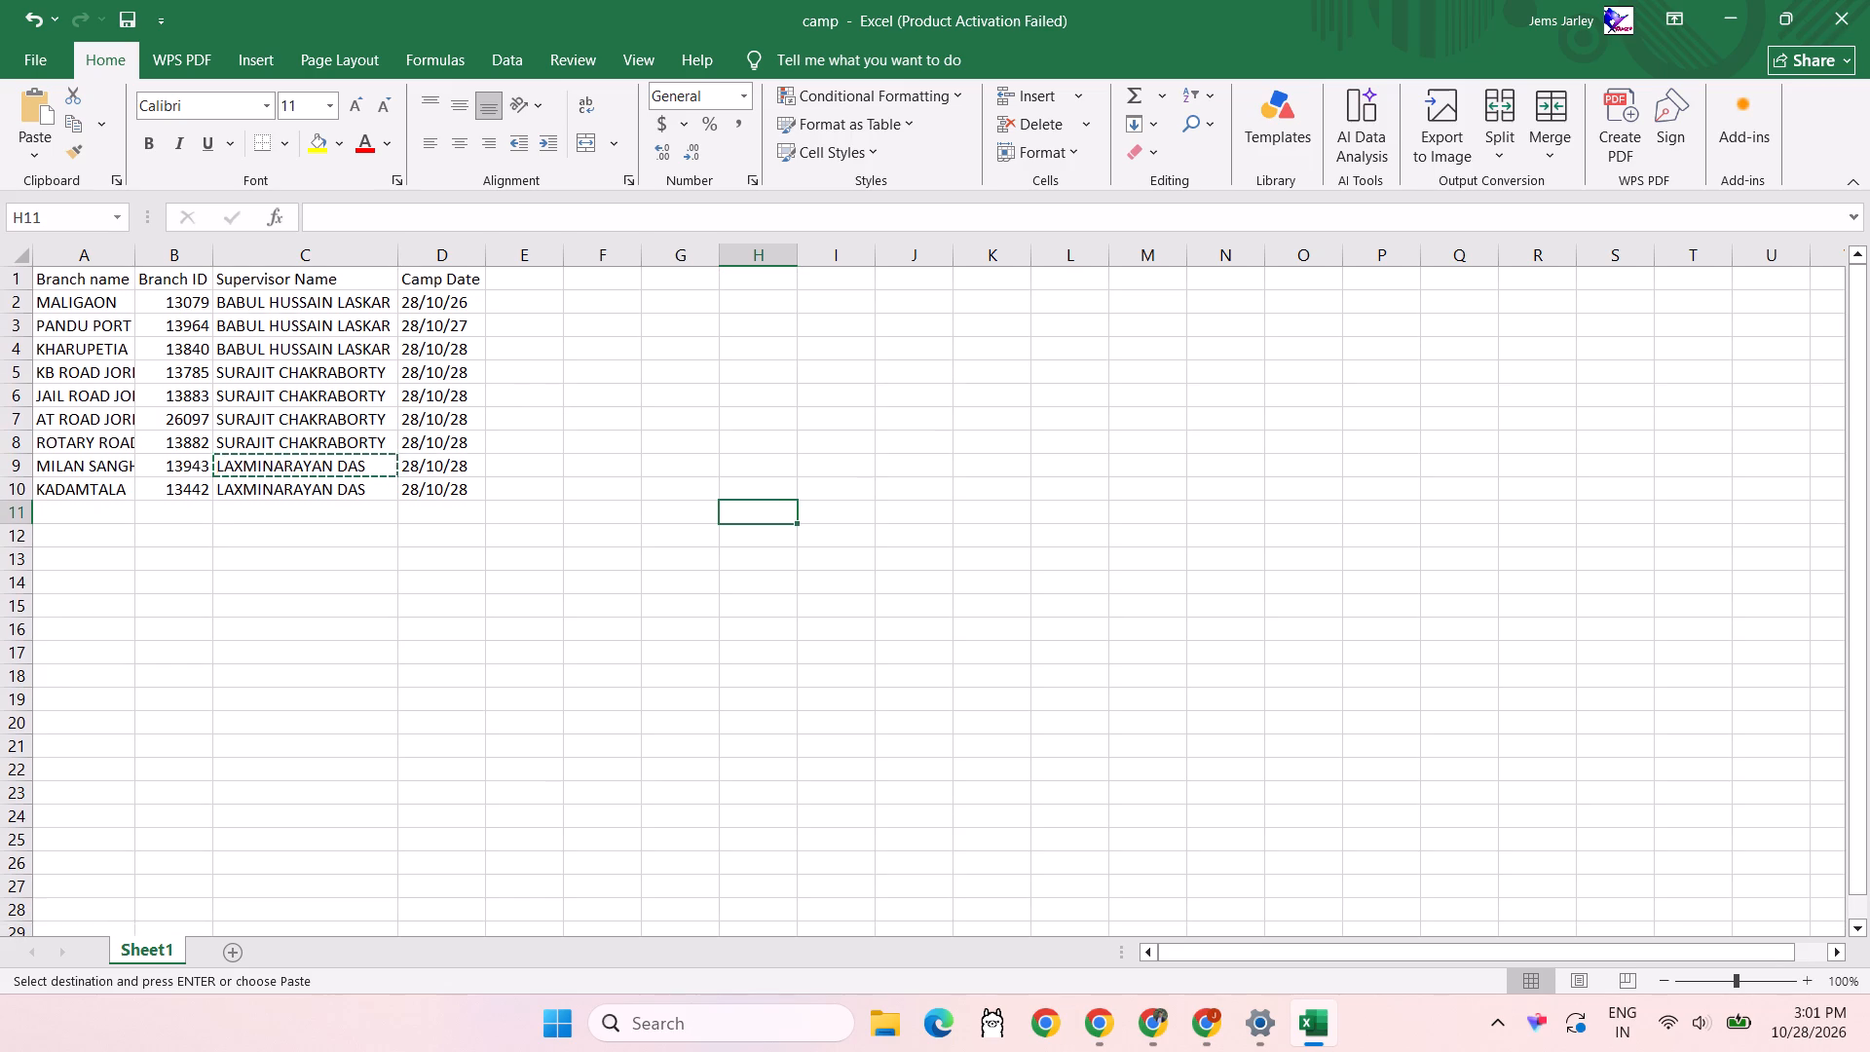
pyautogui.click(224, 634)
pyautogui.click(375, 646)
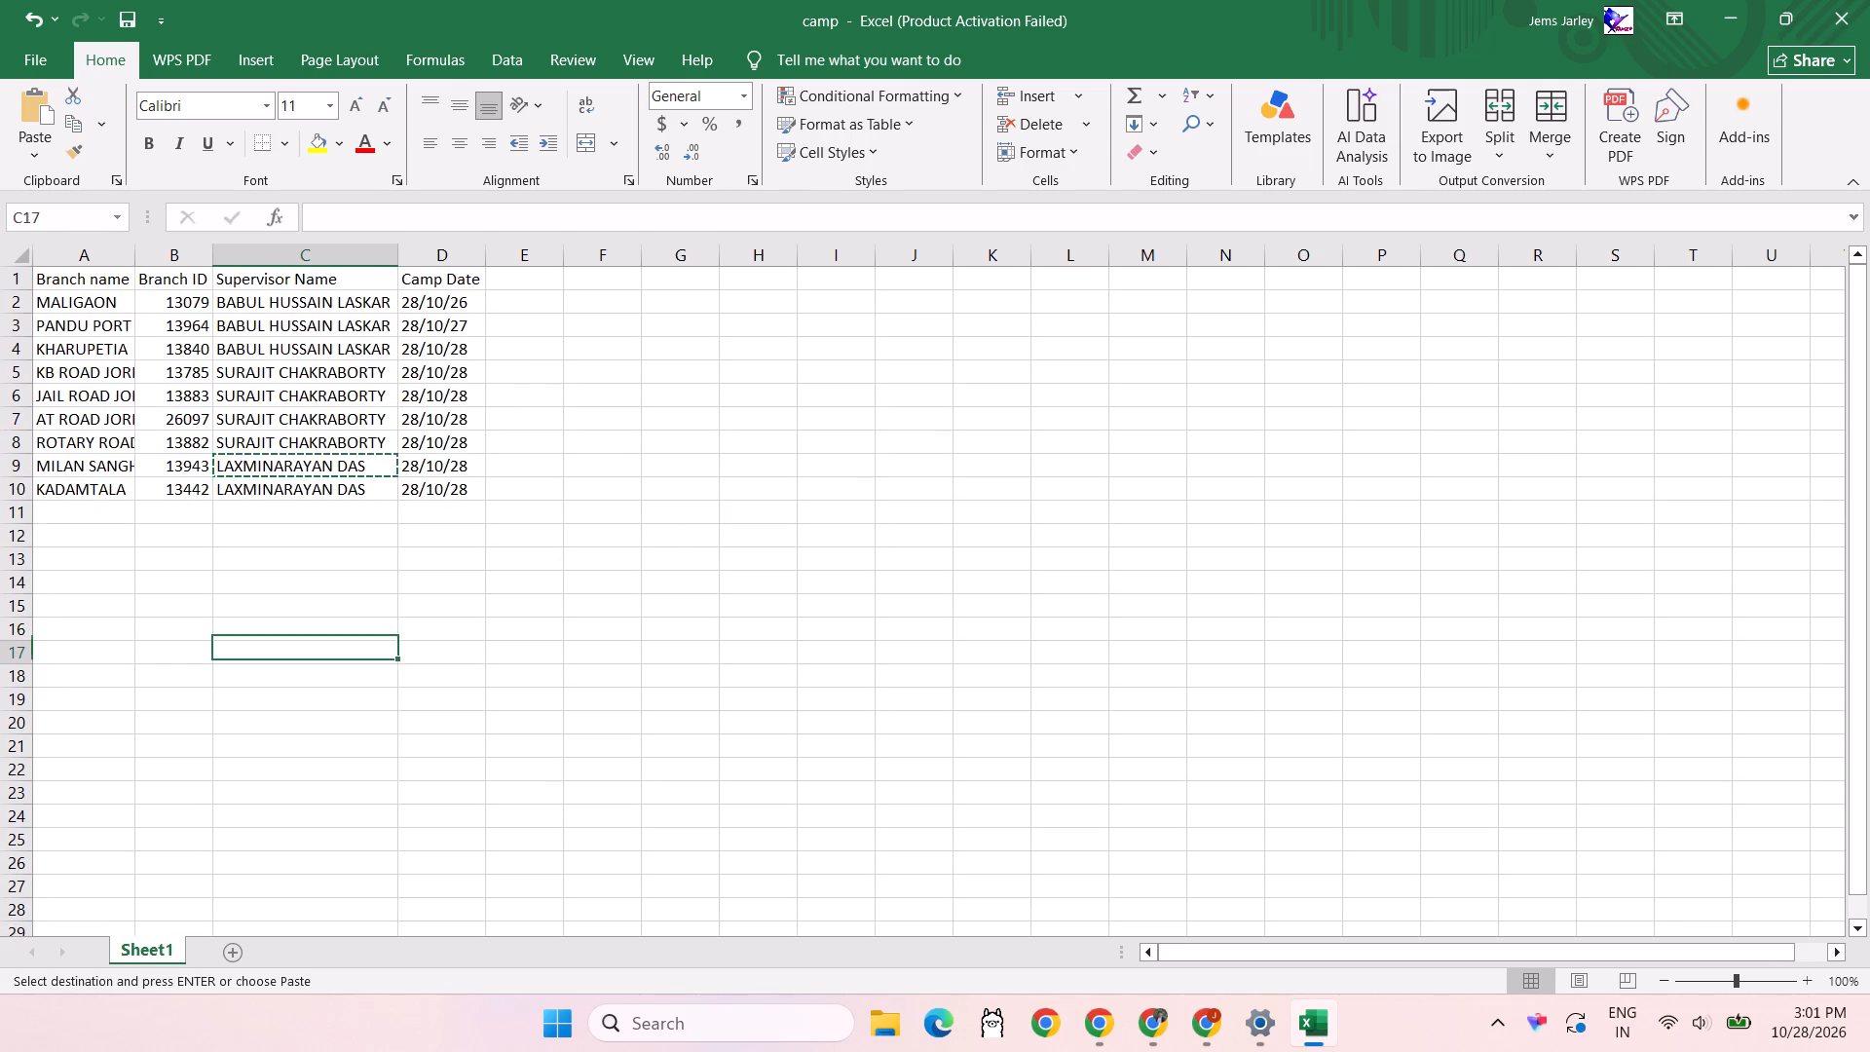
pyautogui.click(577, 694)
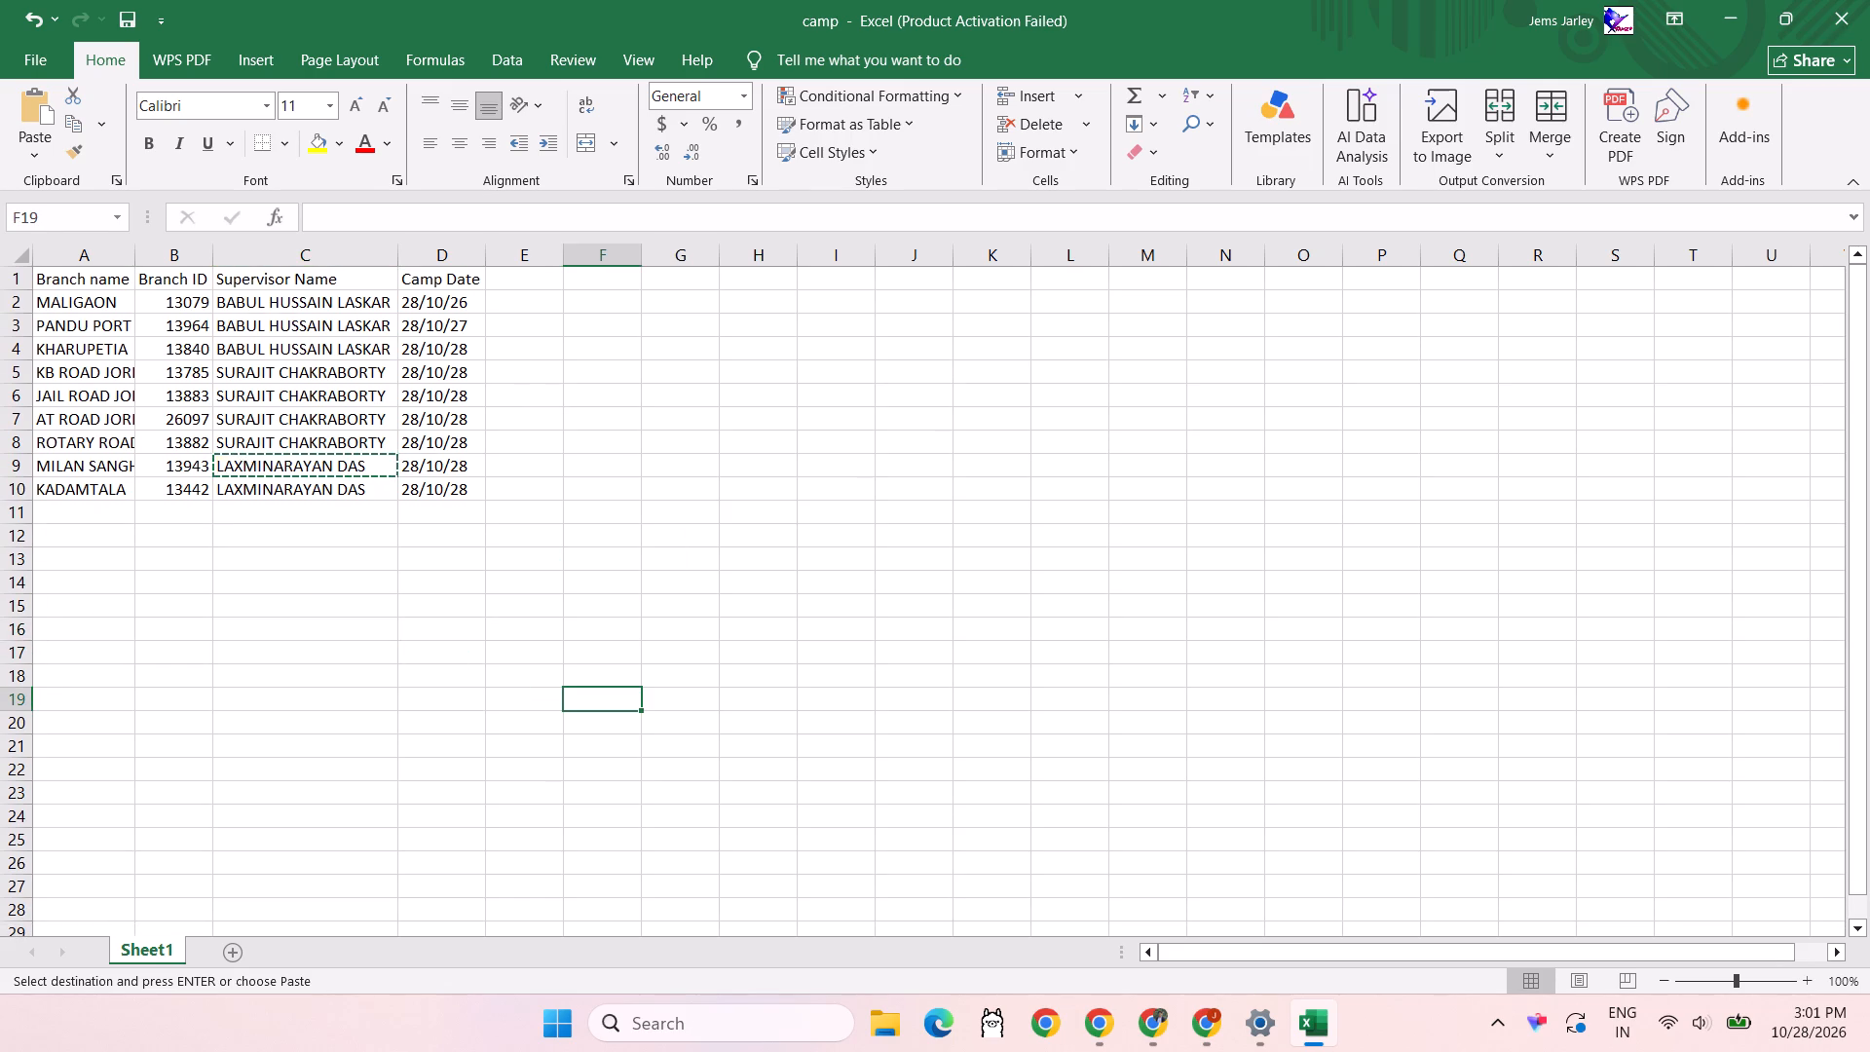
# Enter the branch VIP ROAD with branch ID 13839 in row 11.
pyautogui.click(76, 506)
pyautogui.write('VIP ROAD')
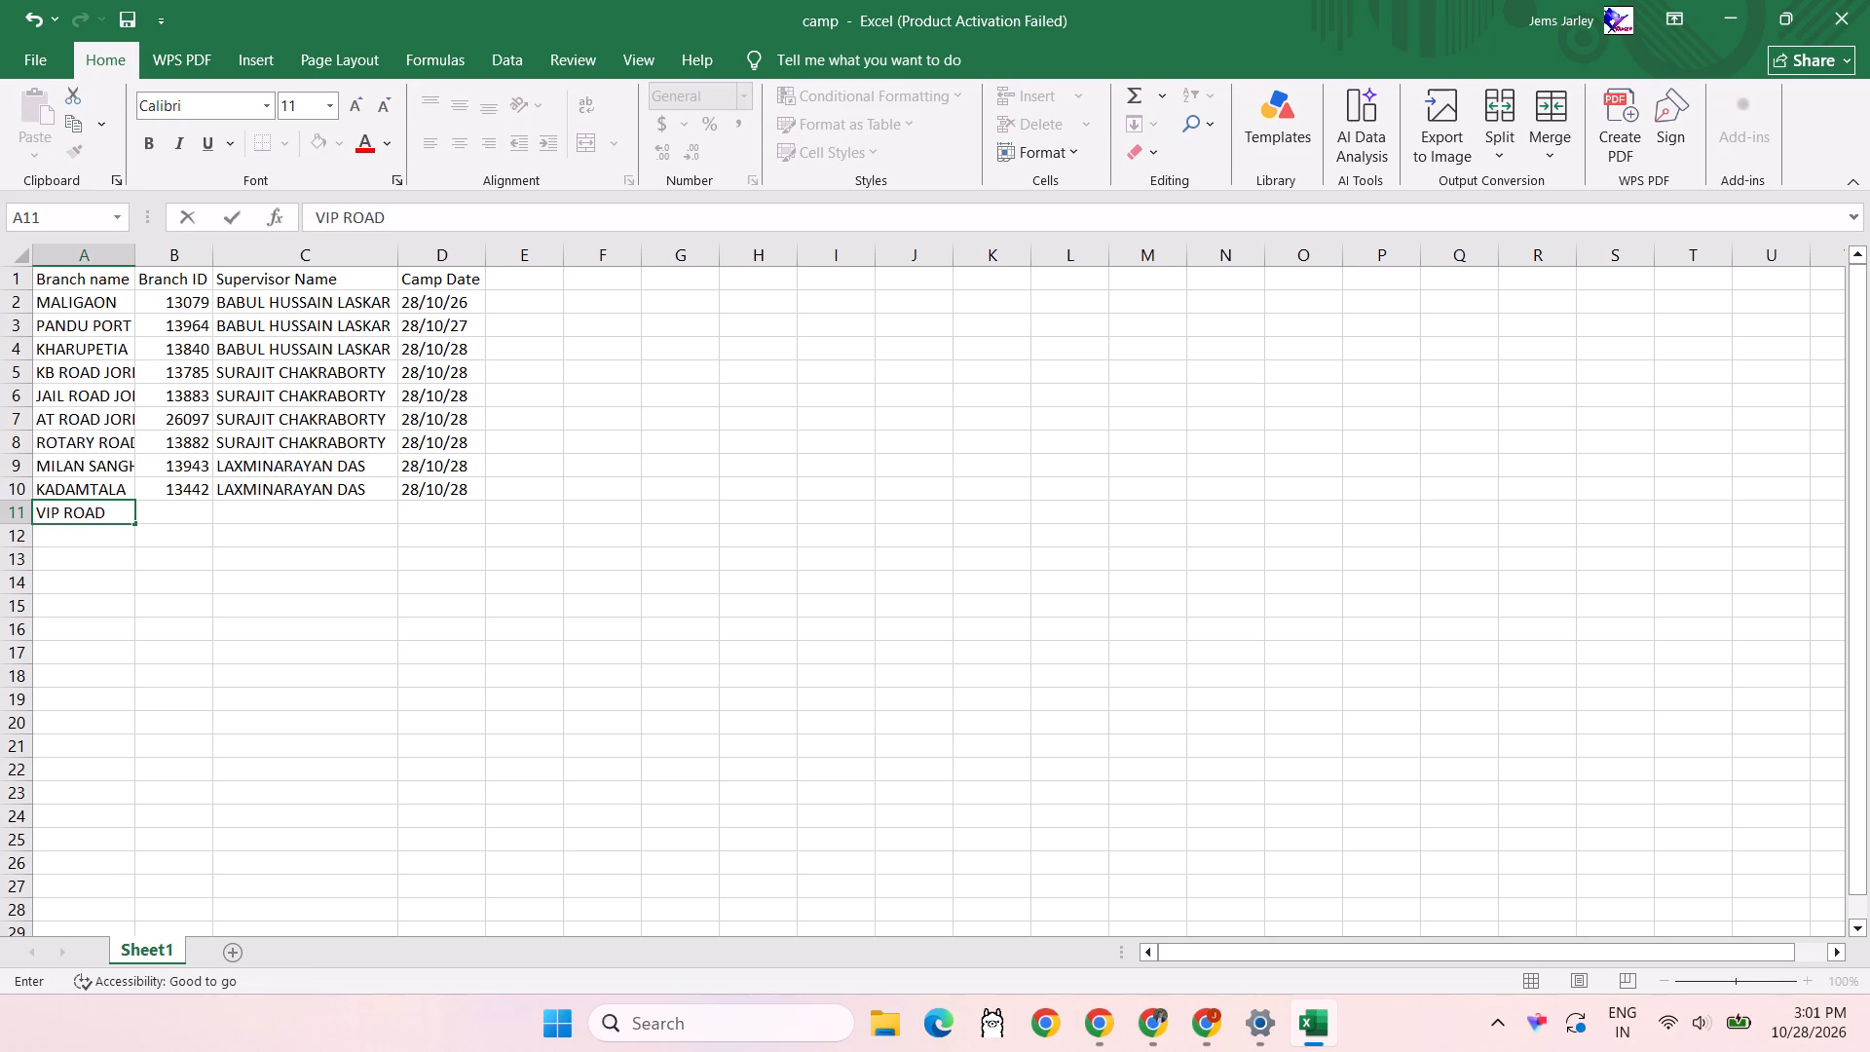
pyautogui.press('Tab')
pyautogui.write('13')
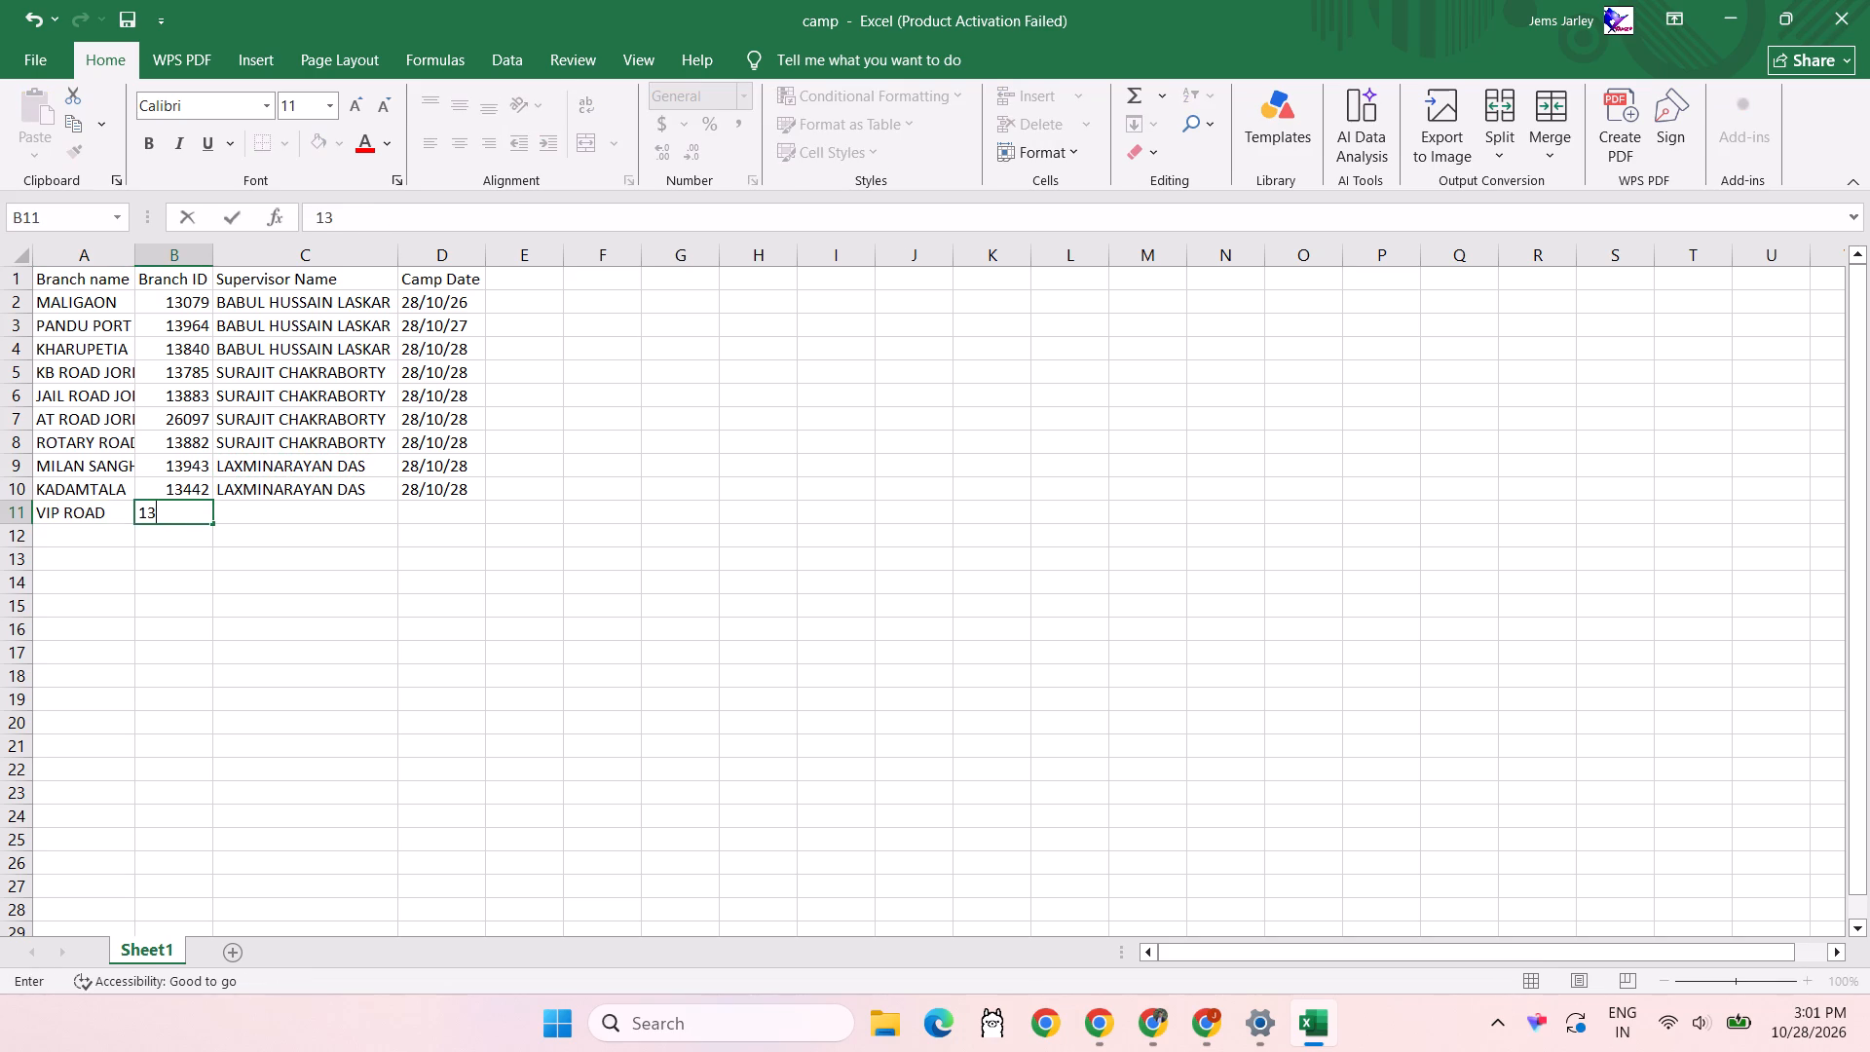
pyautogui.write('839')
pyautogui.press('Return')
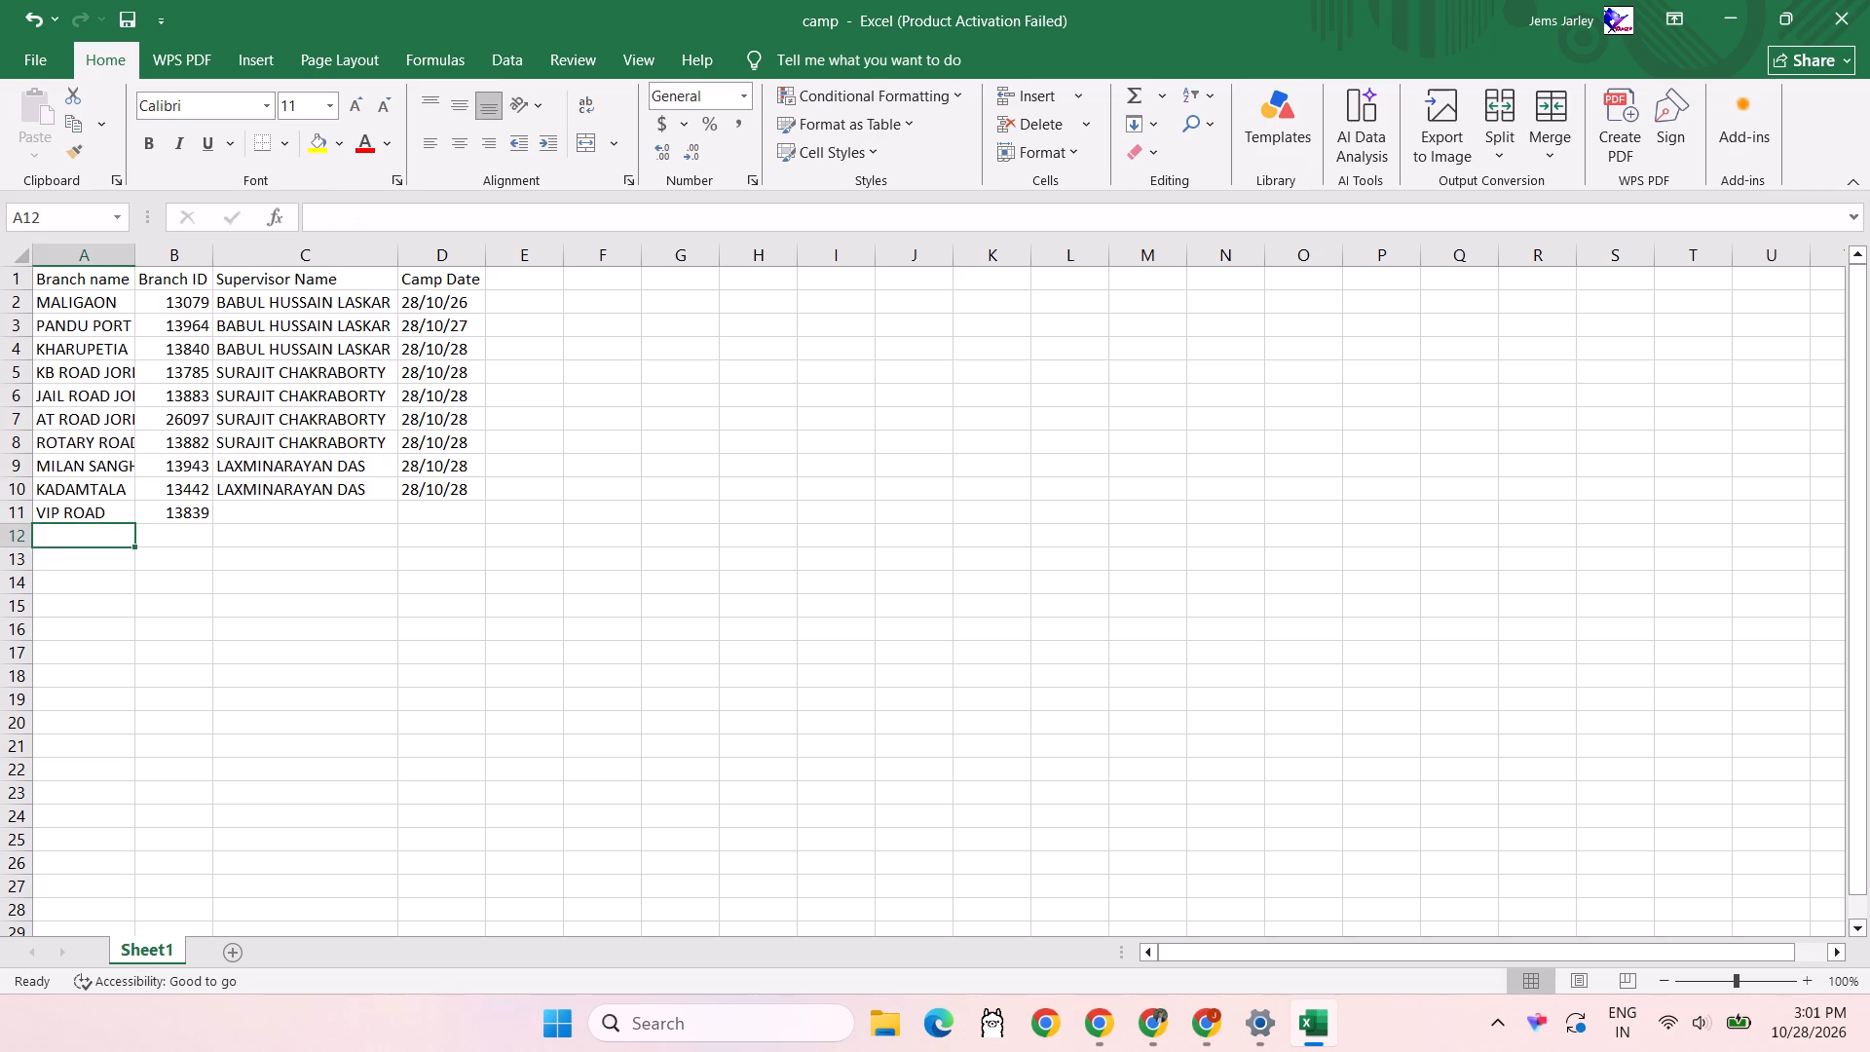
# Enter the branch name JAGIROAD in cell A12.
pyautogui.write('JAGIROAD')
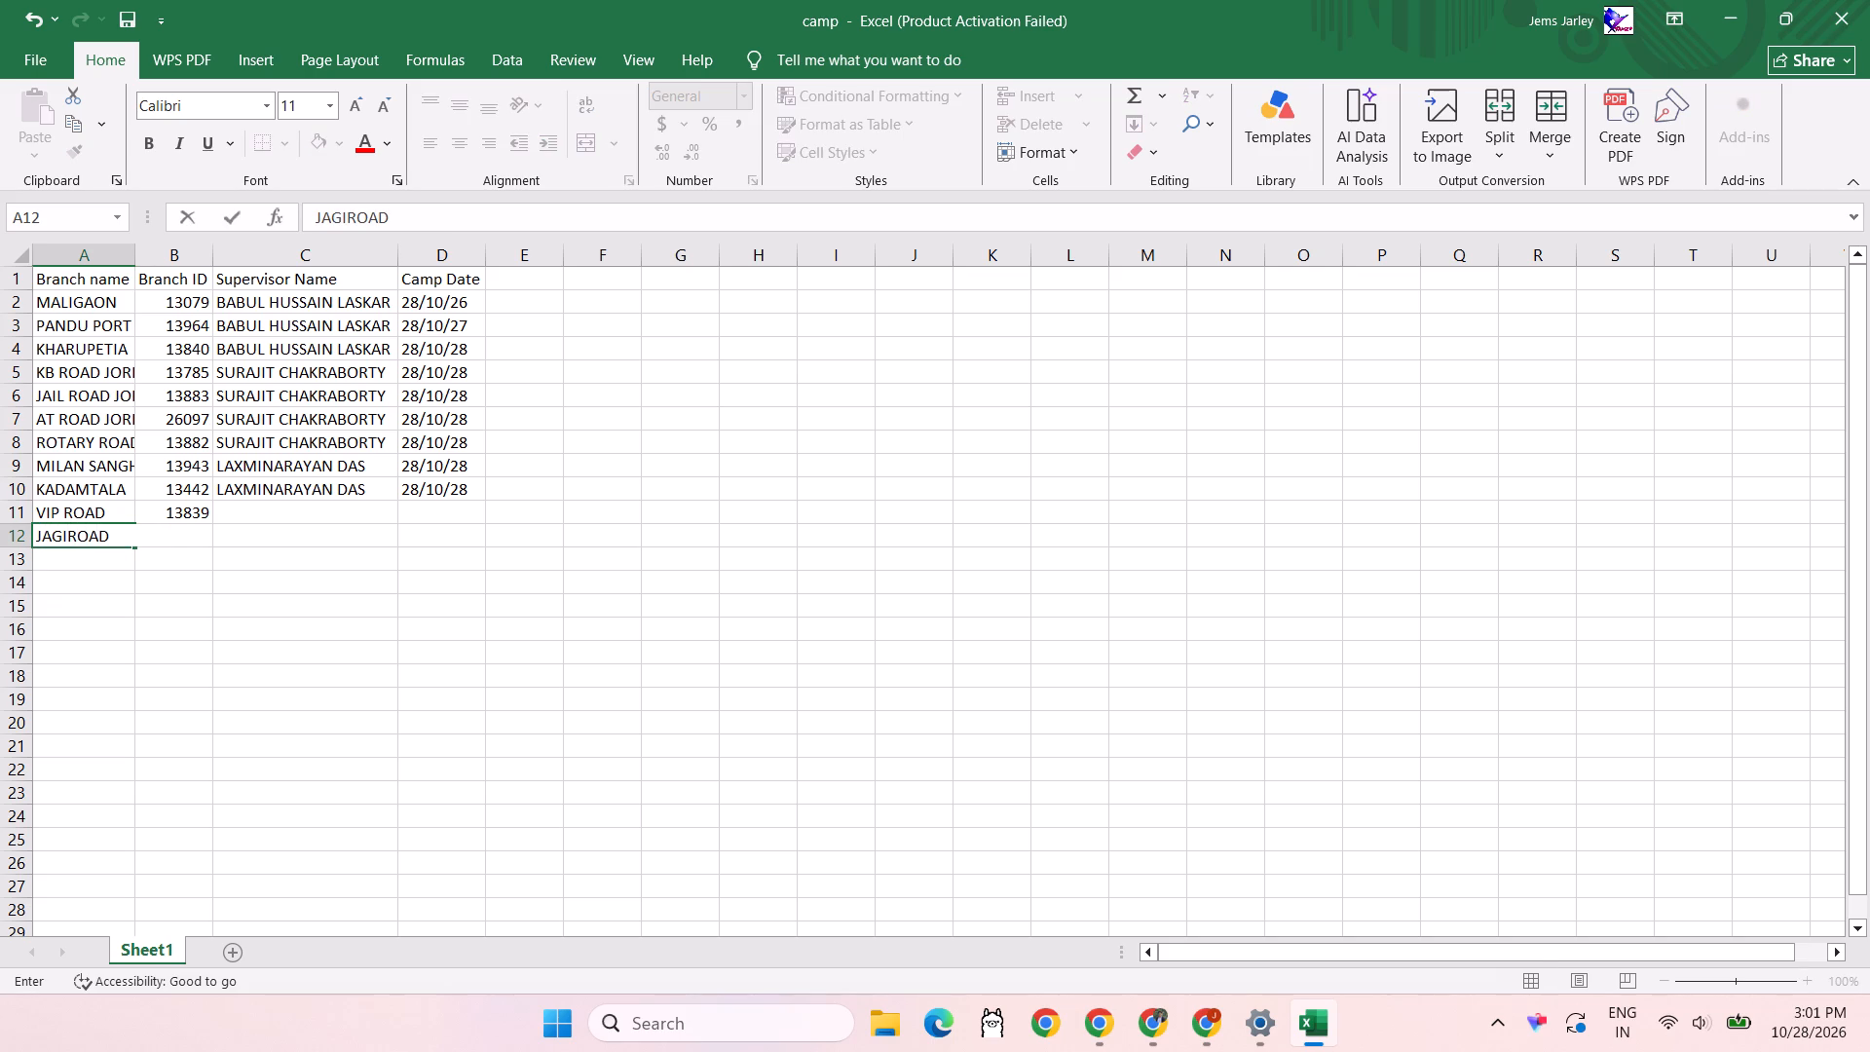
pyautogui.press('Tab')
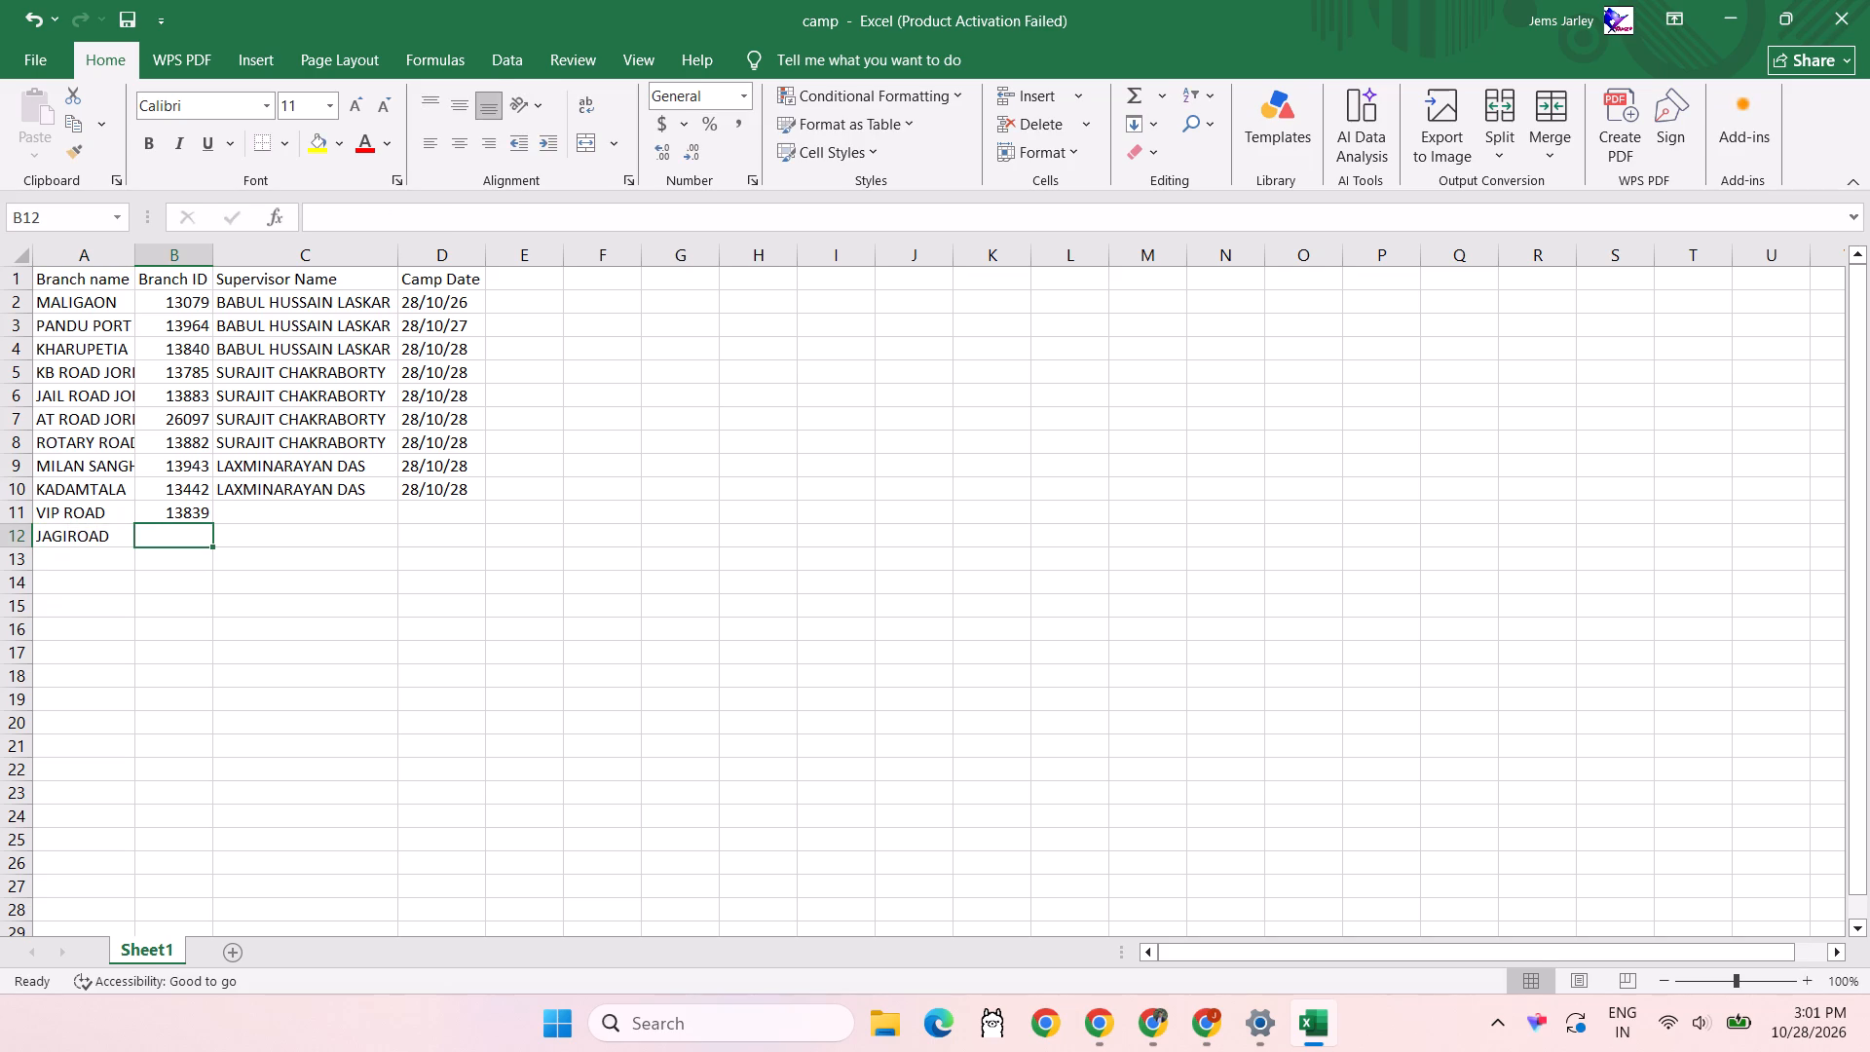
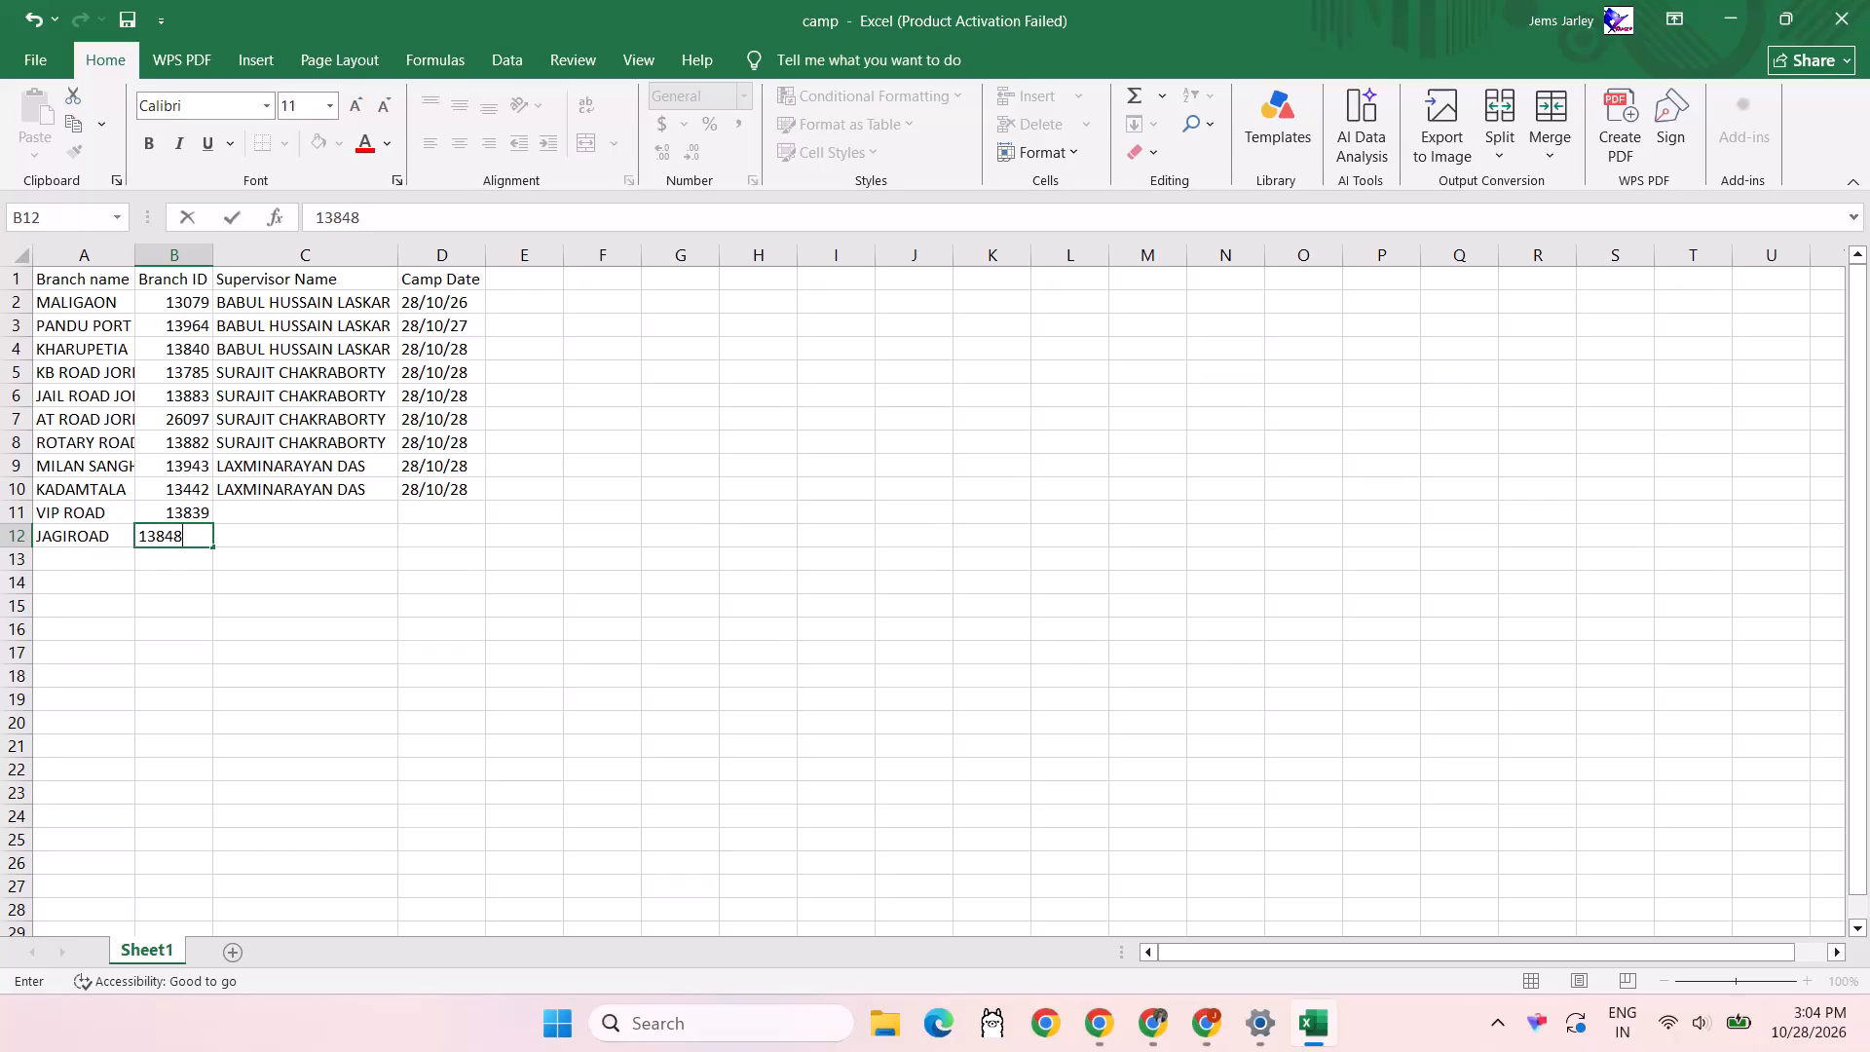
# Enter branch ID 13848 for the JAGIROAD branch in cell B12 and return the selection to that cell.
pyautogui.press('Return')
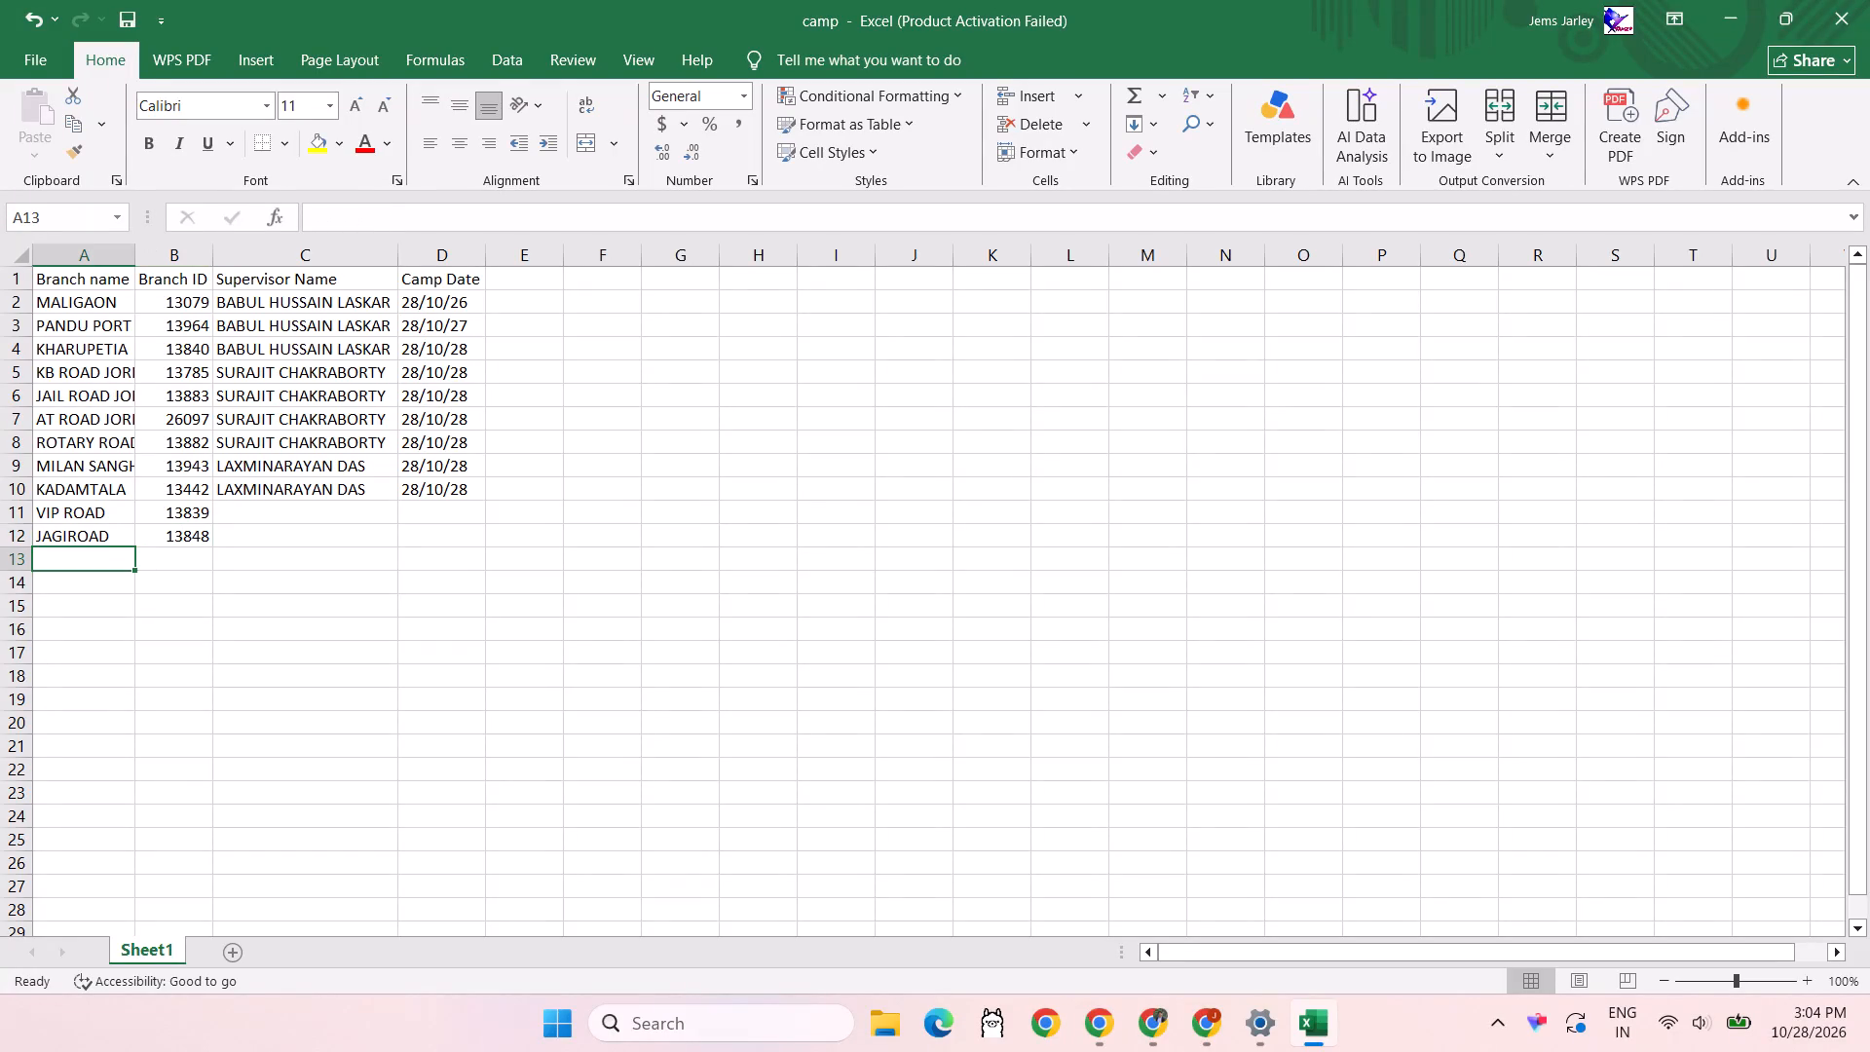
pyautogui.press('Up')
pyautogui.press('Right')
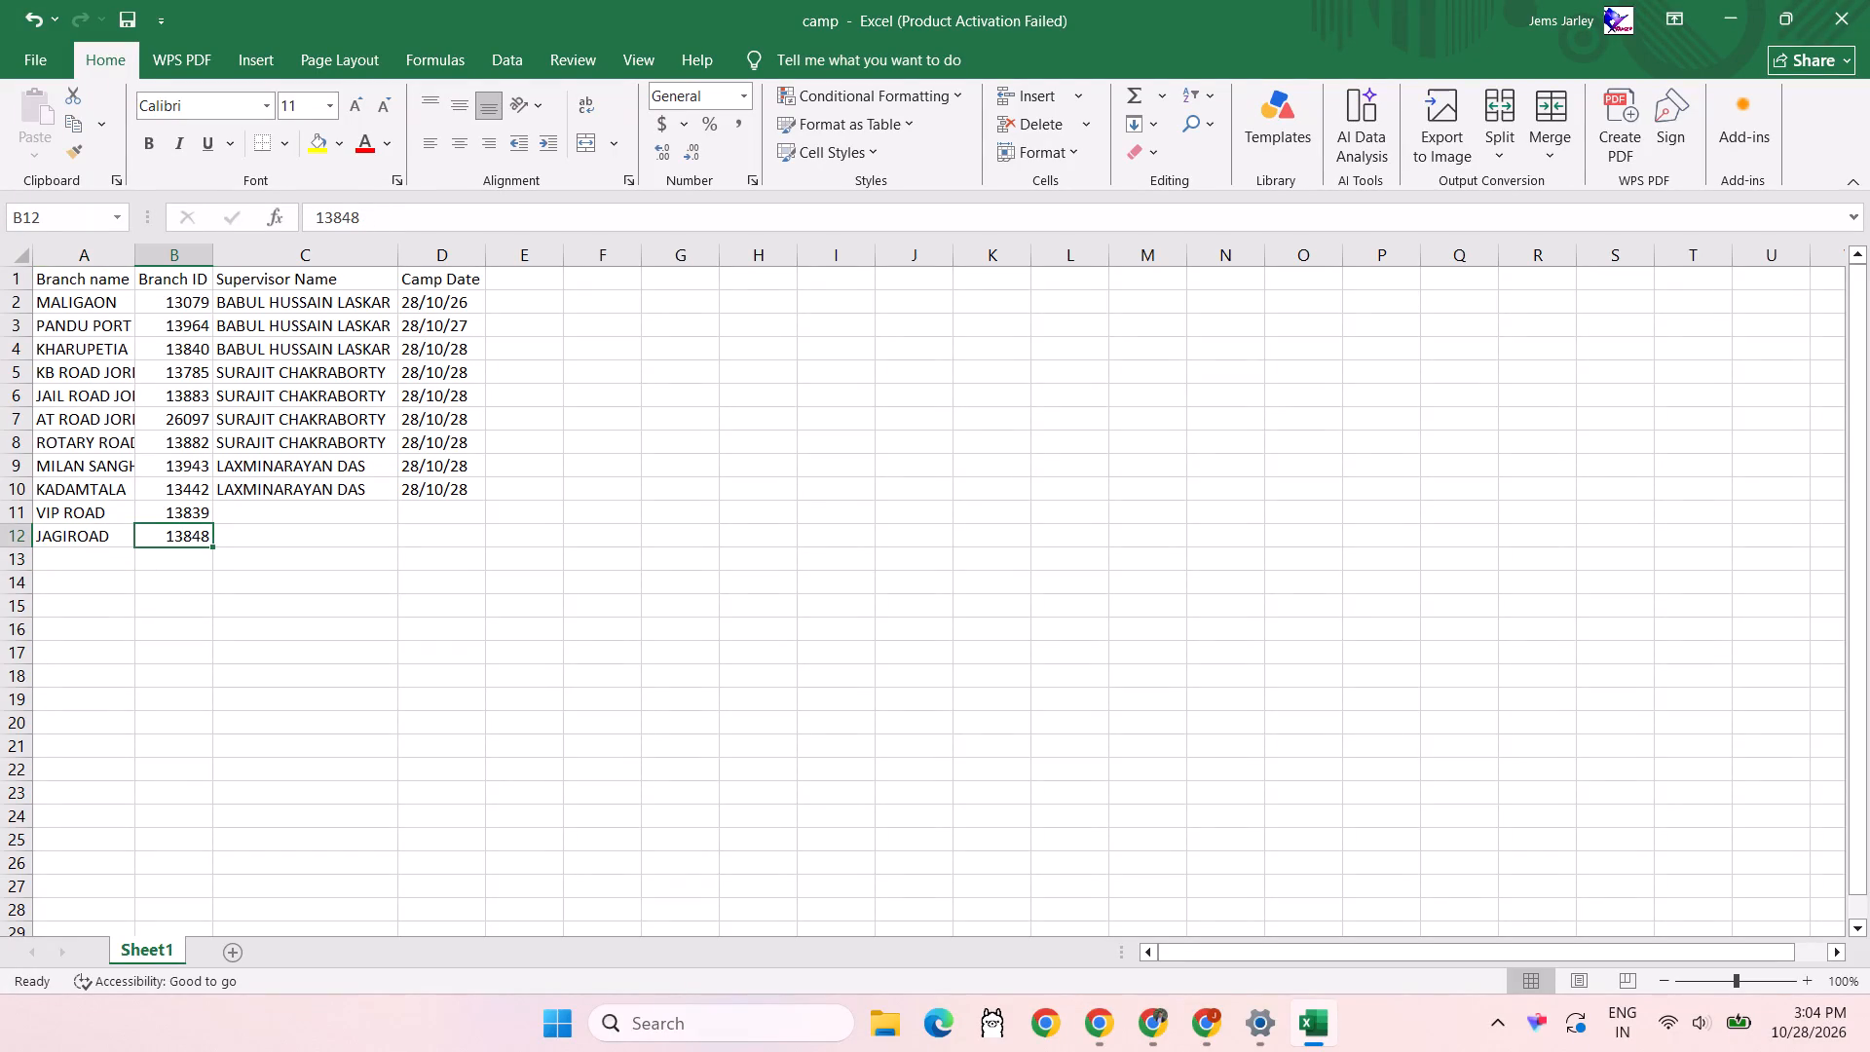
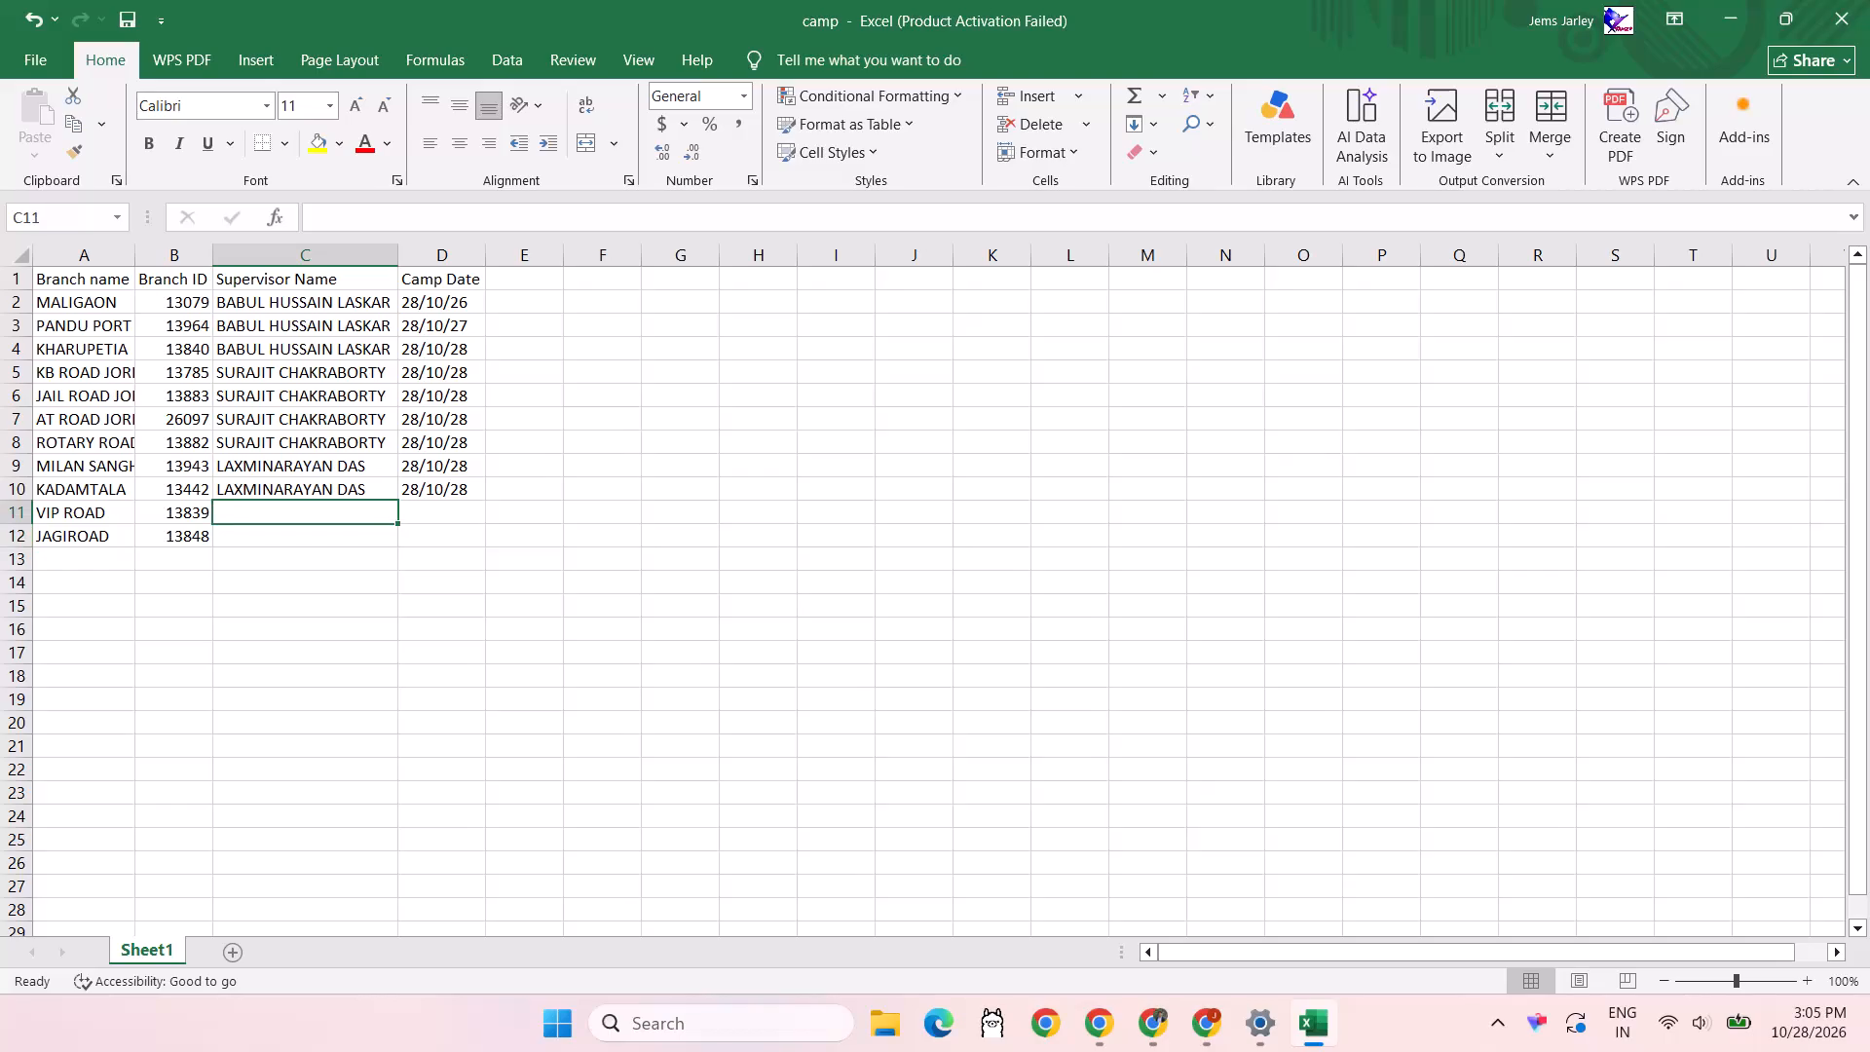
# Enter the supervisor's name in C11 and the camp date 28/10/26 in D11 for the VIP ROAD branch.
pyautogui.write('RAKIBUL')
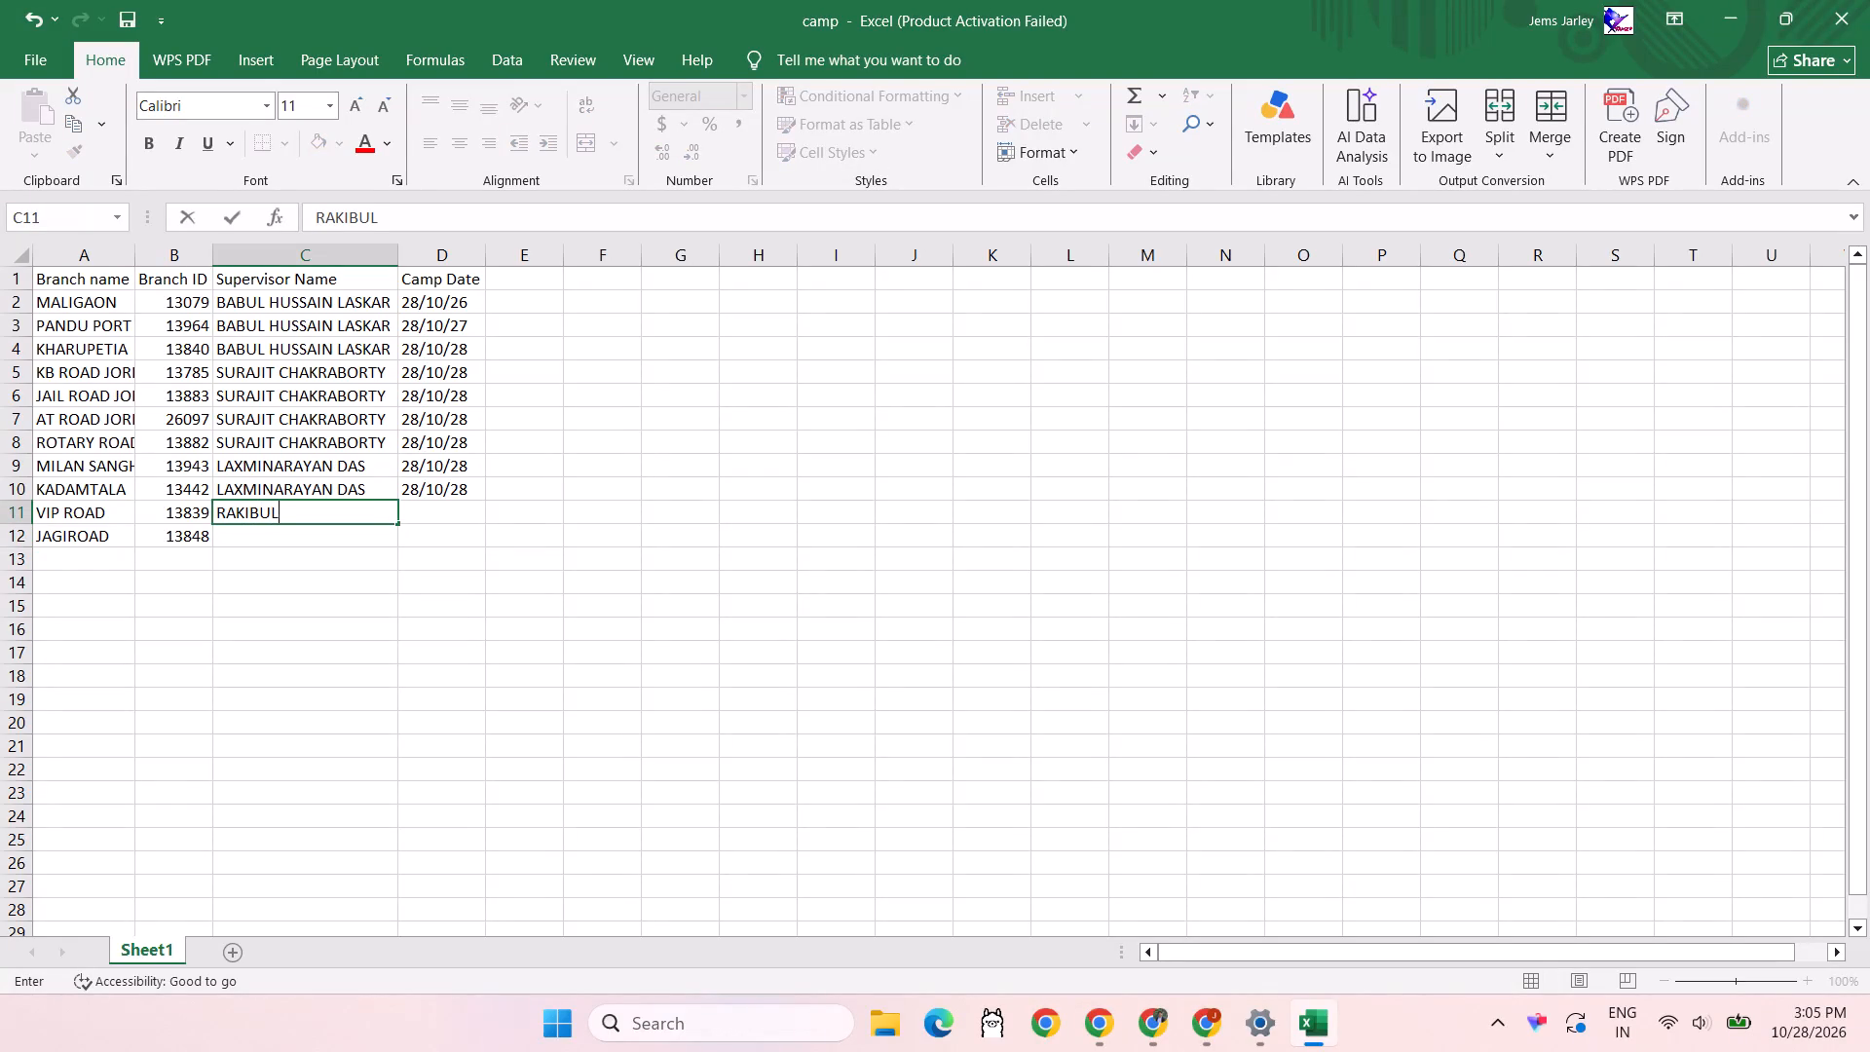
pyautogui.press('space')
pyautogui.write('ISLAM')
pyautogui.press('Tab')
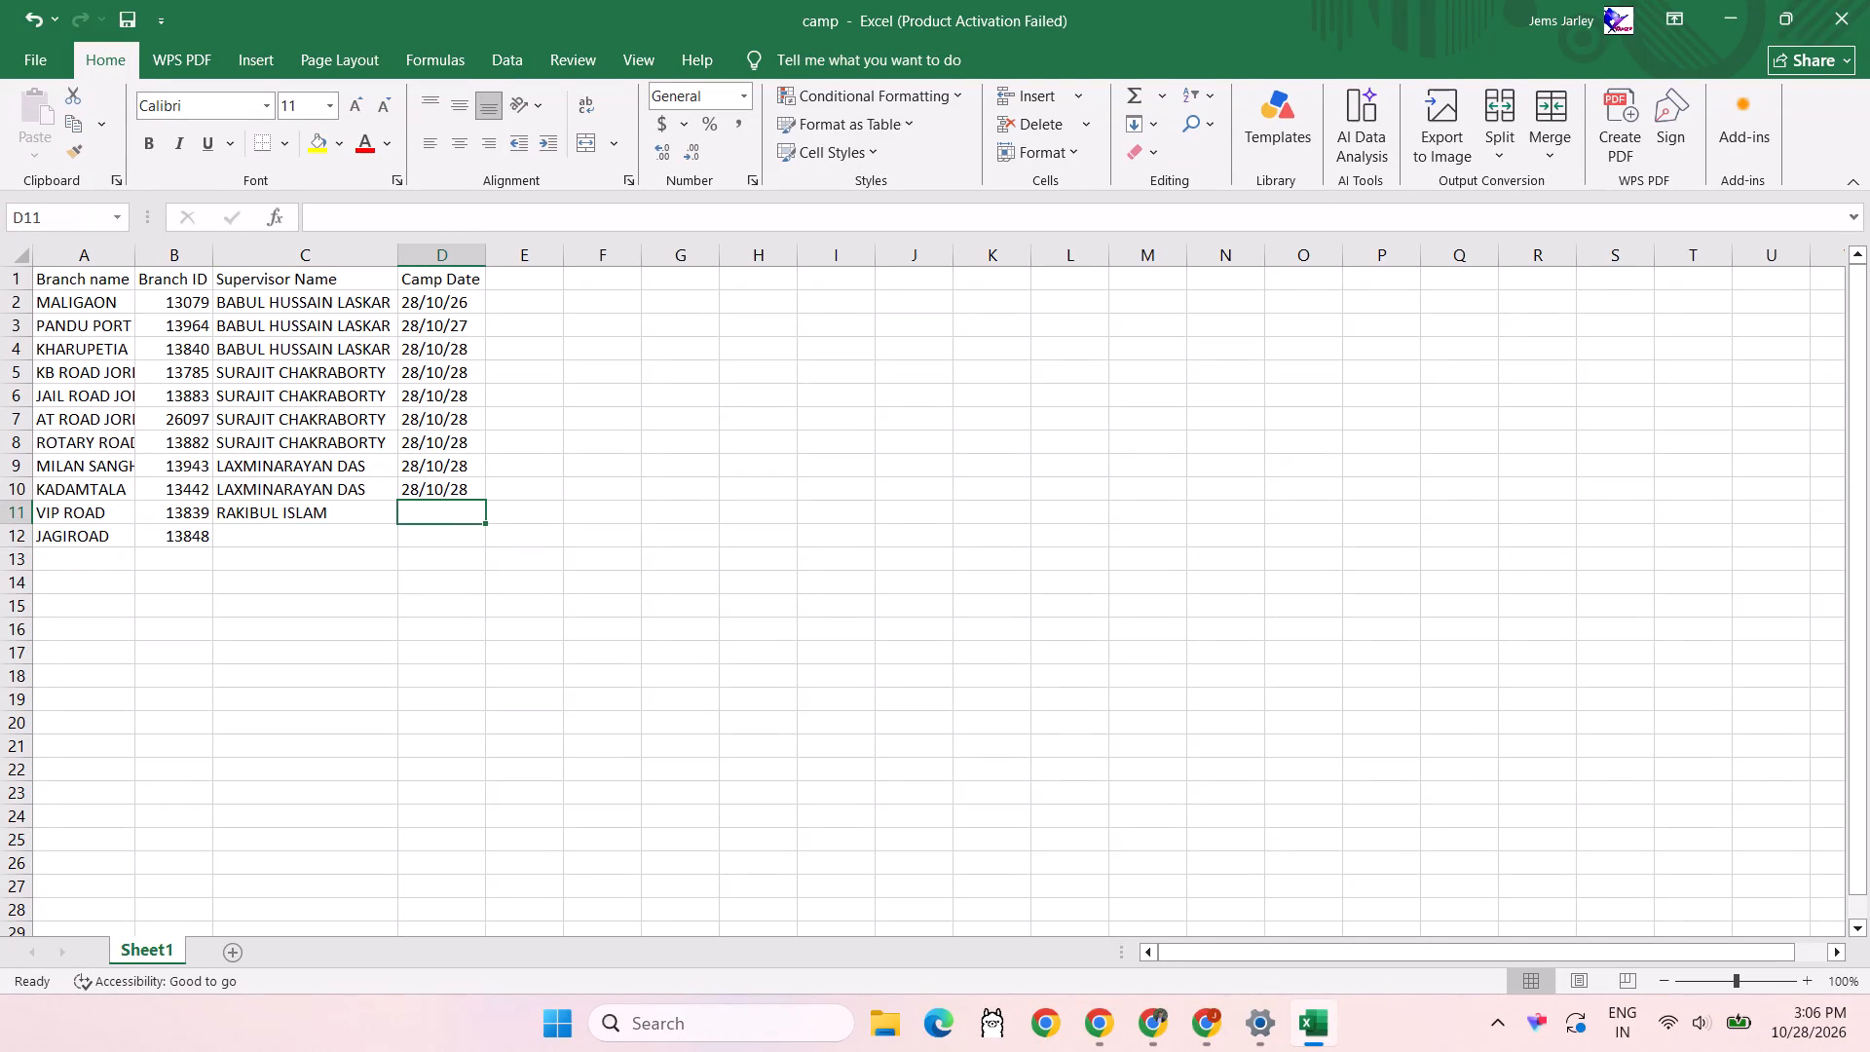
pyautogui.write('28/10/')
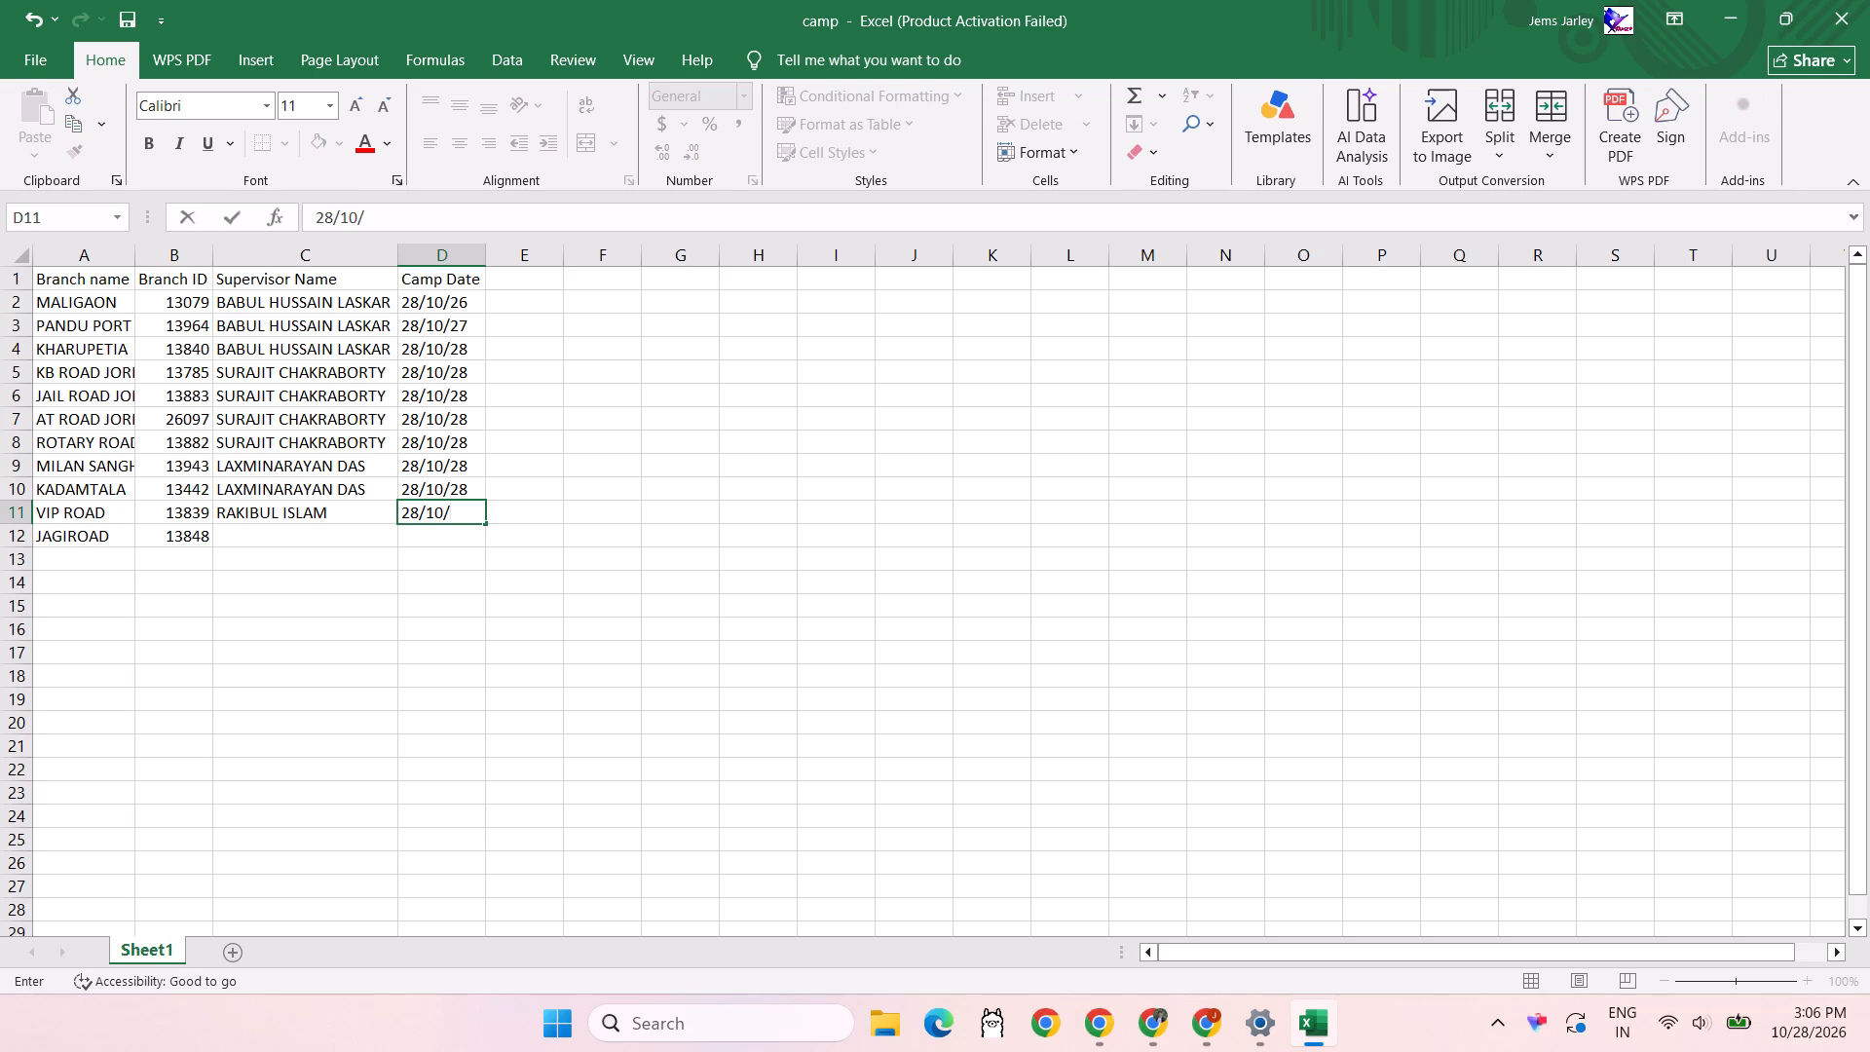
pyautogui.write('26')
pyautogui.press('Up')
# Copy the camp date 28/10/26 from D2 over the dates in D3:D10.
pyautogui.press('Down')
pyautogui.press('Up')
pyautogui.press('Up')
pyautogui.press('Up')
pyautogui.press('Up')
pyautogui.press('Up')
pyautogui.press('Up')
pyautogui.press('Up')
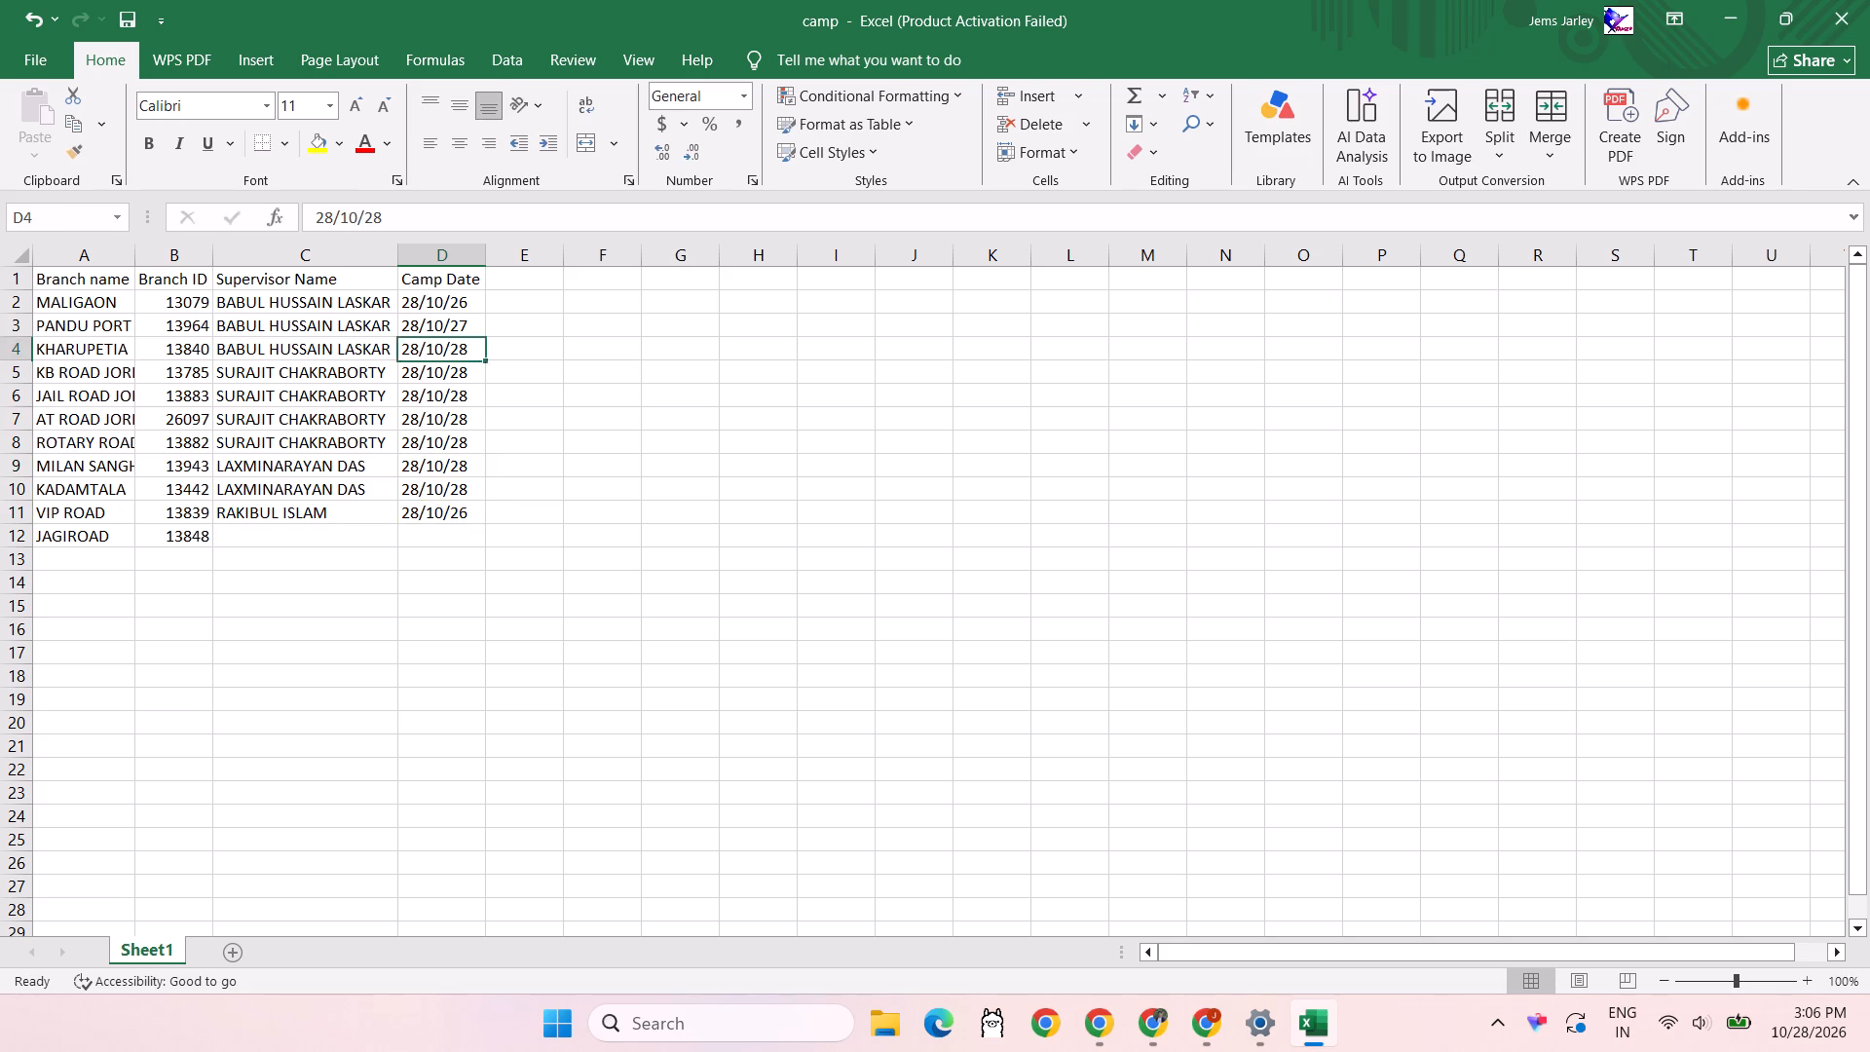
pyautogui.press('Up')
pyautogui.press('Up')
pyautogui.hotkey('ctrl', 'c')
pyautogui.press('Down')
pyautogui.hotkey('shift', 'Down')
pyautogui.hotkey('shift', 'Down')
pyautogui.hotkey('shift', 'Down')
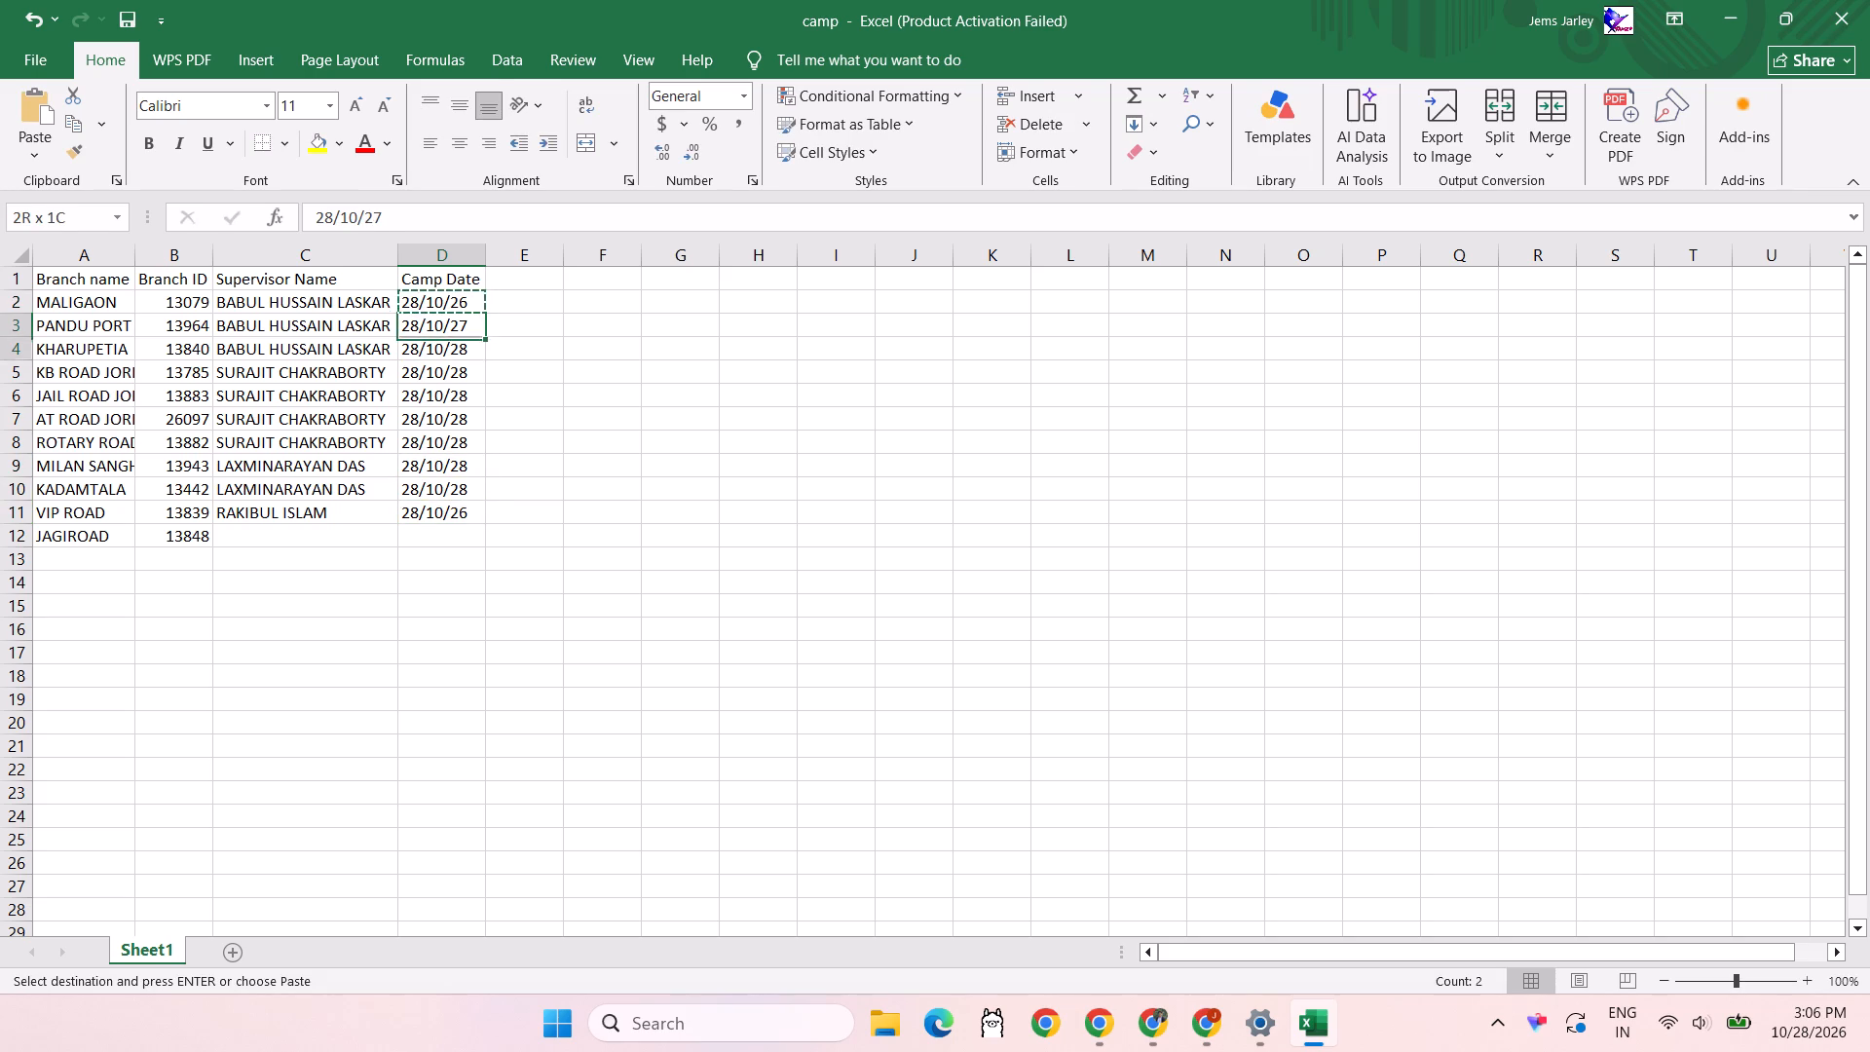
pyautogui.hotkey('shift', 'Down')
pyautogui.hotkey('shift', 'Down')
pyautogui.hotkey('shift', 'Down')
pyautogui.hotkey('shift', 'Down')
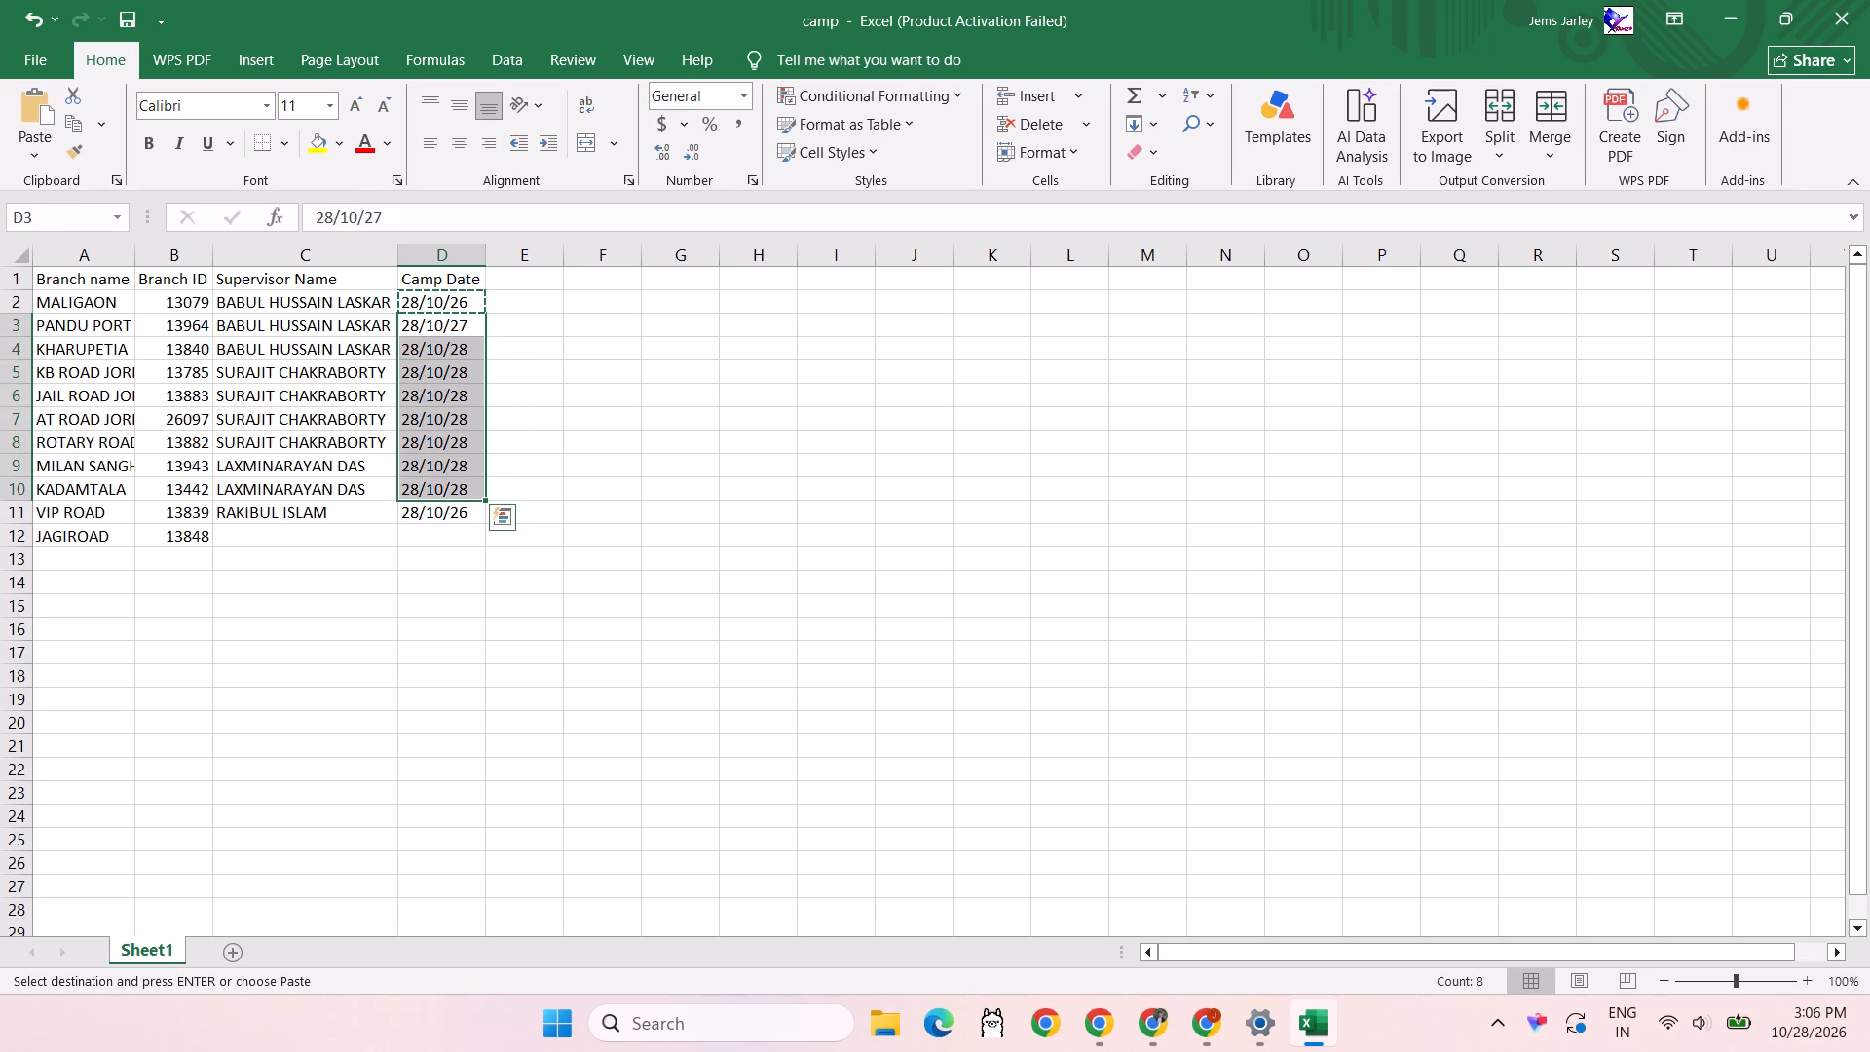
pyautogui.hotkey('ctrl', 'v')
# Copy the VIP ROAD row's supervisor name and camp date into the JAGIROAD row, C12:D12.
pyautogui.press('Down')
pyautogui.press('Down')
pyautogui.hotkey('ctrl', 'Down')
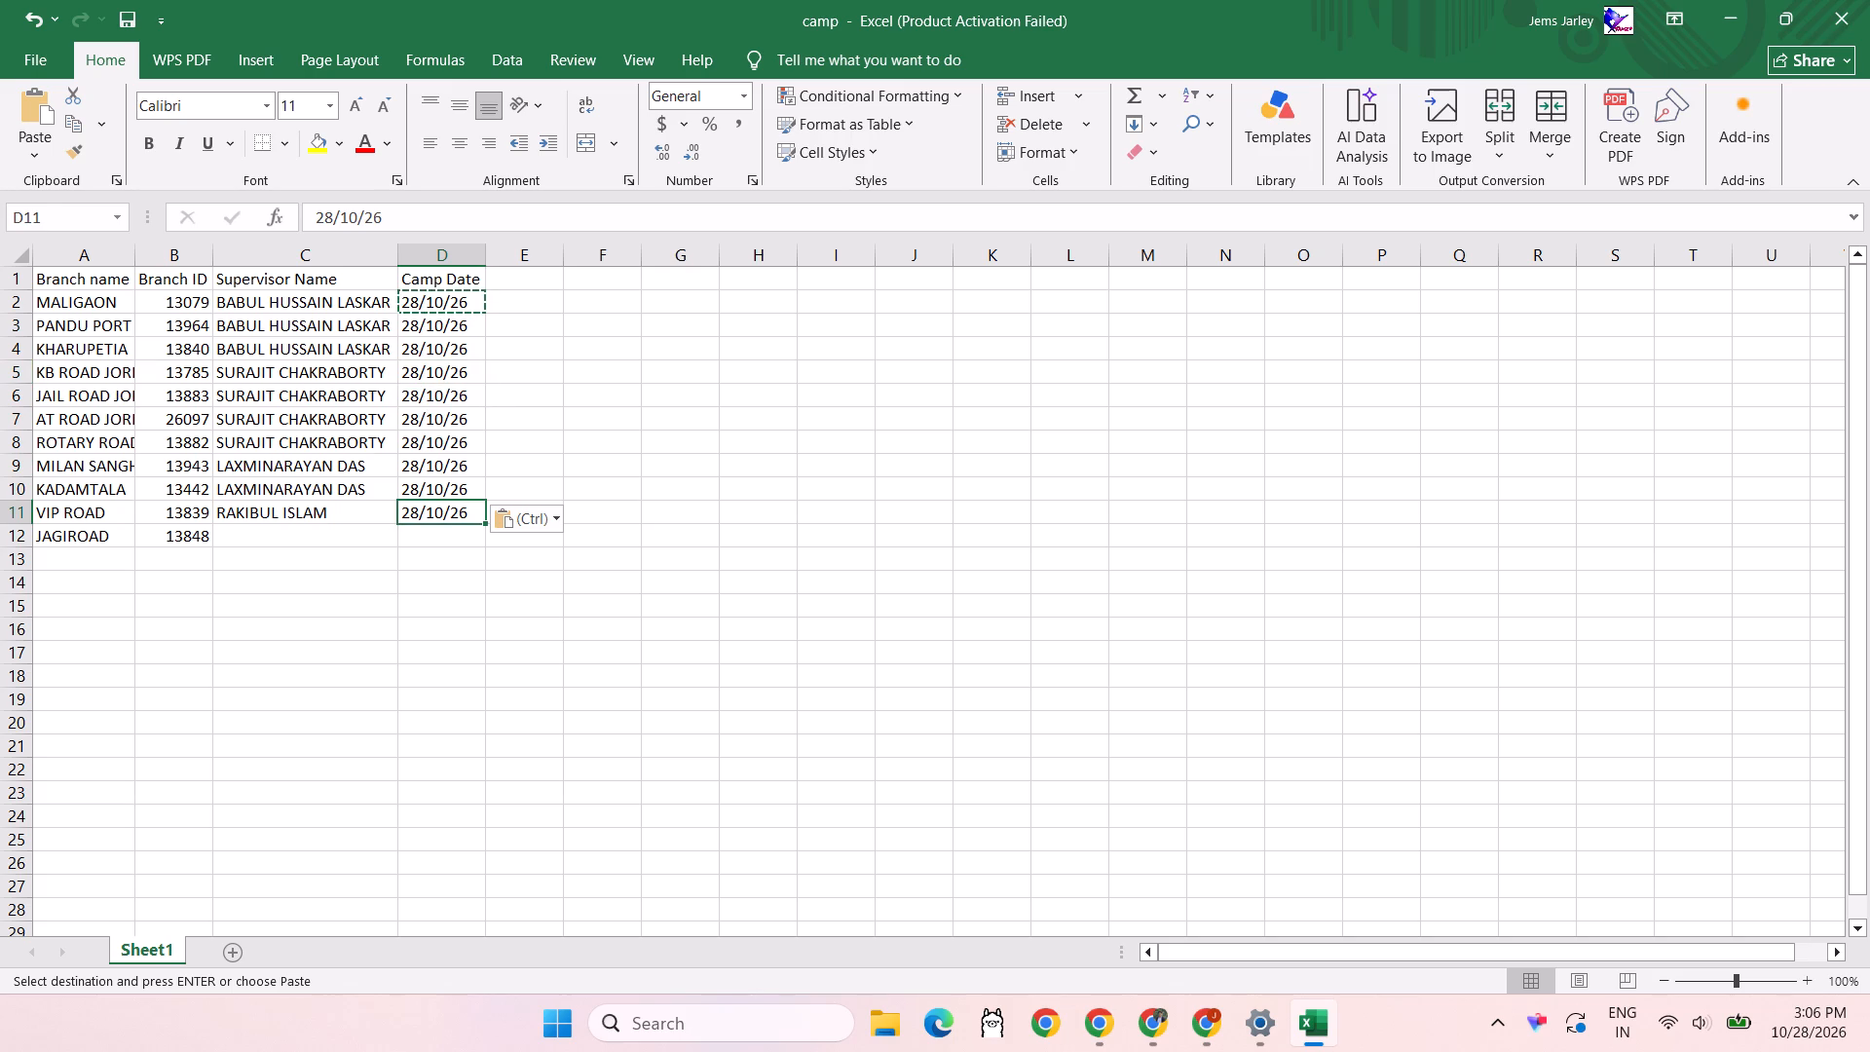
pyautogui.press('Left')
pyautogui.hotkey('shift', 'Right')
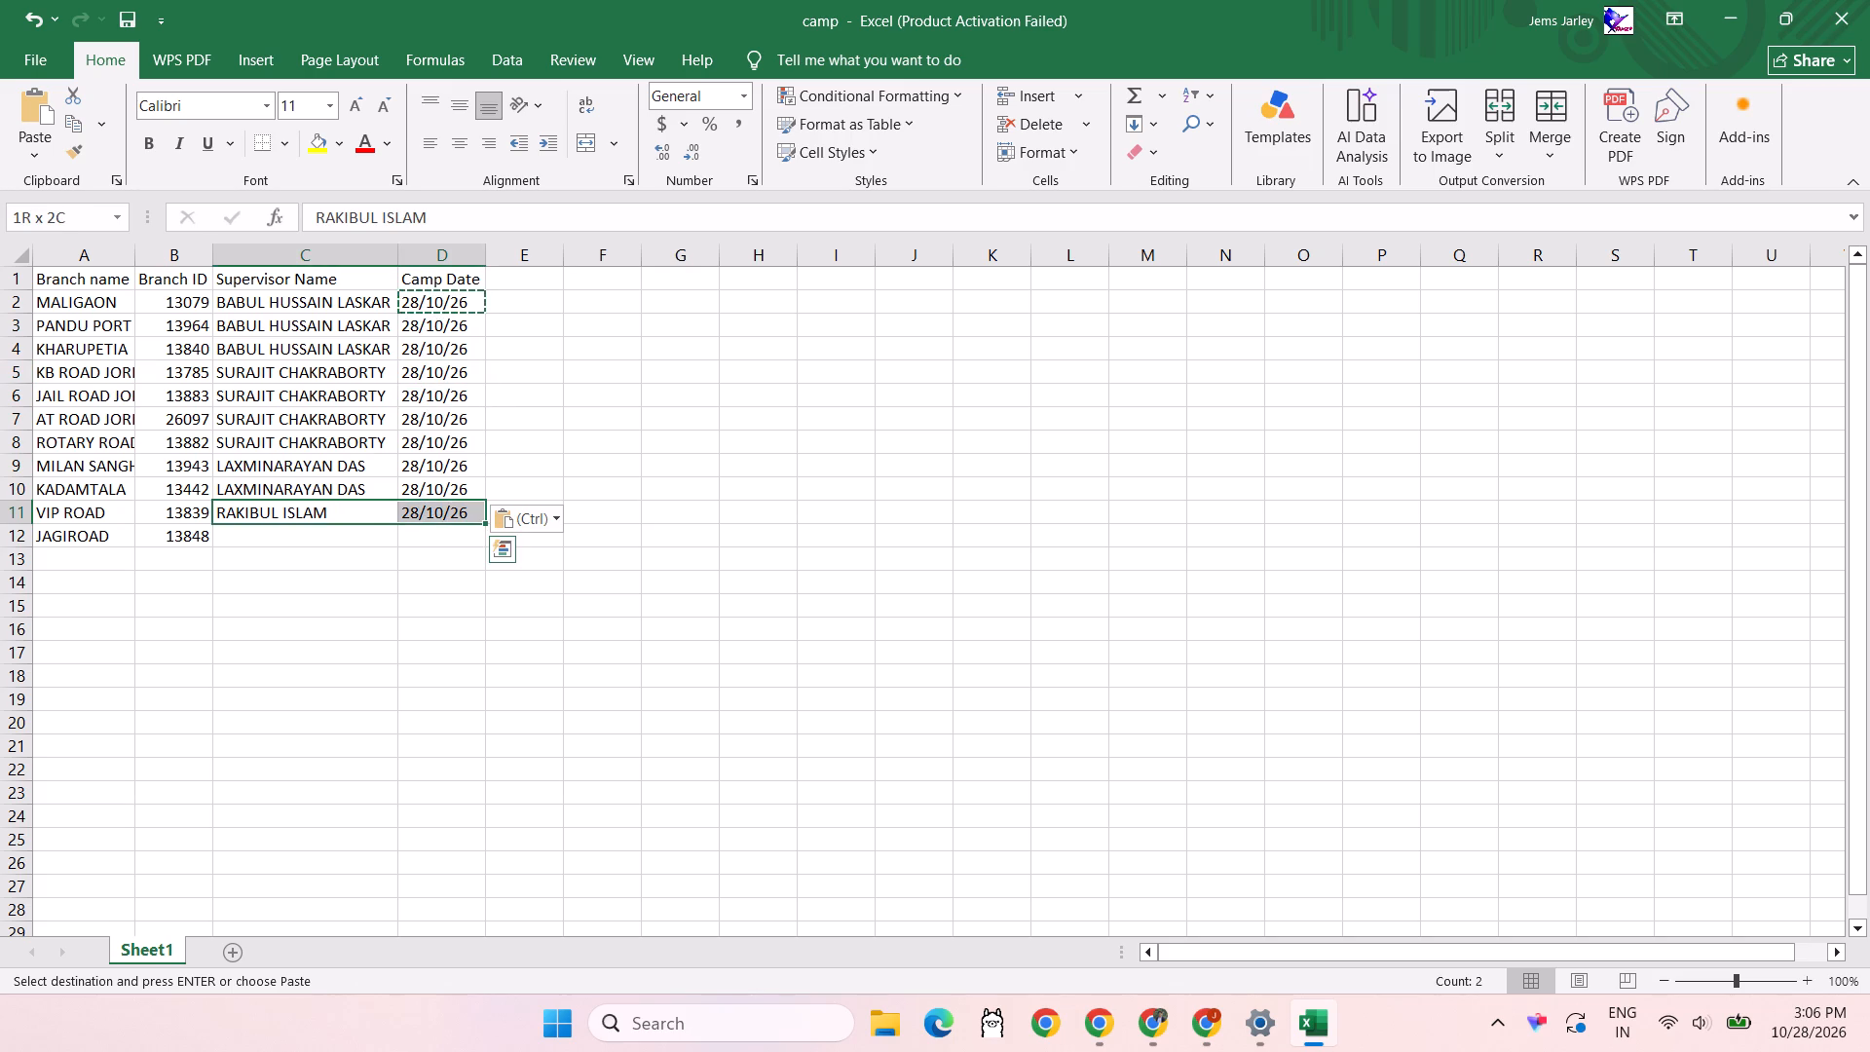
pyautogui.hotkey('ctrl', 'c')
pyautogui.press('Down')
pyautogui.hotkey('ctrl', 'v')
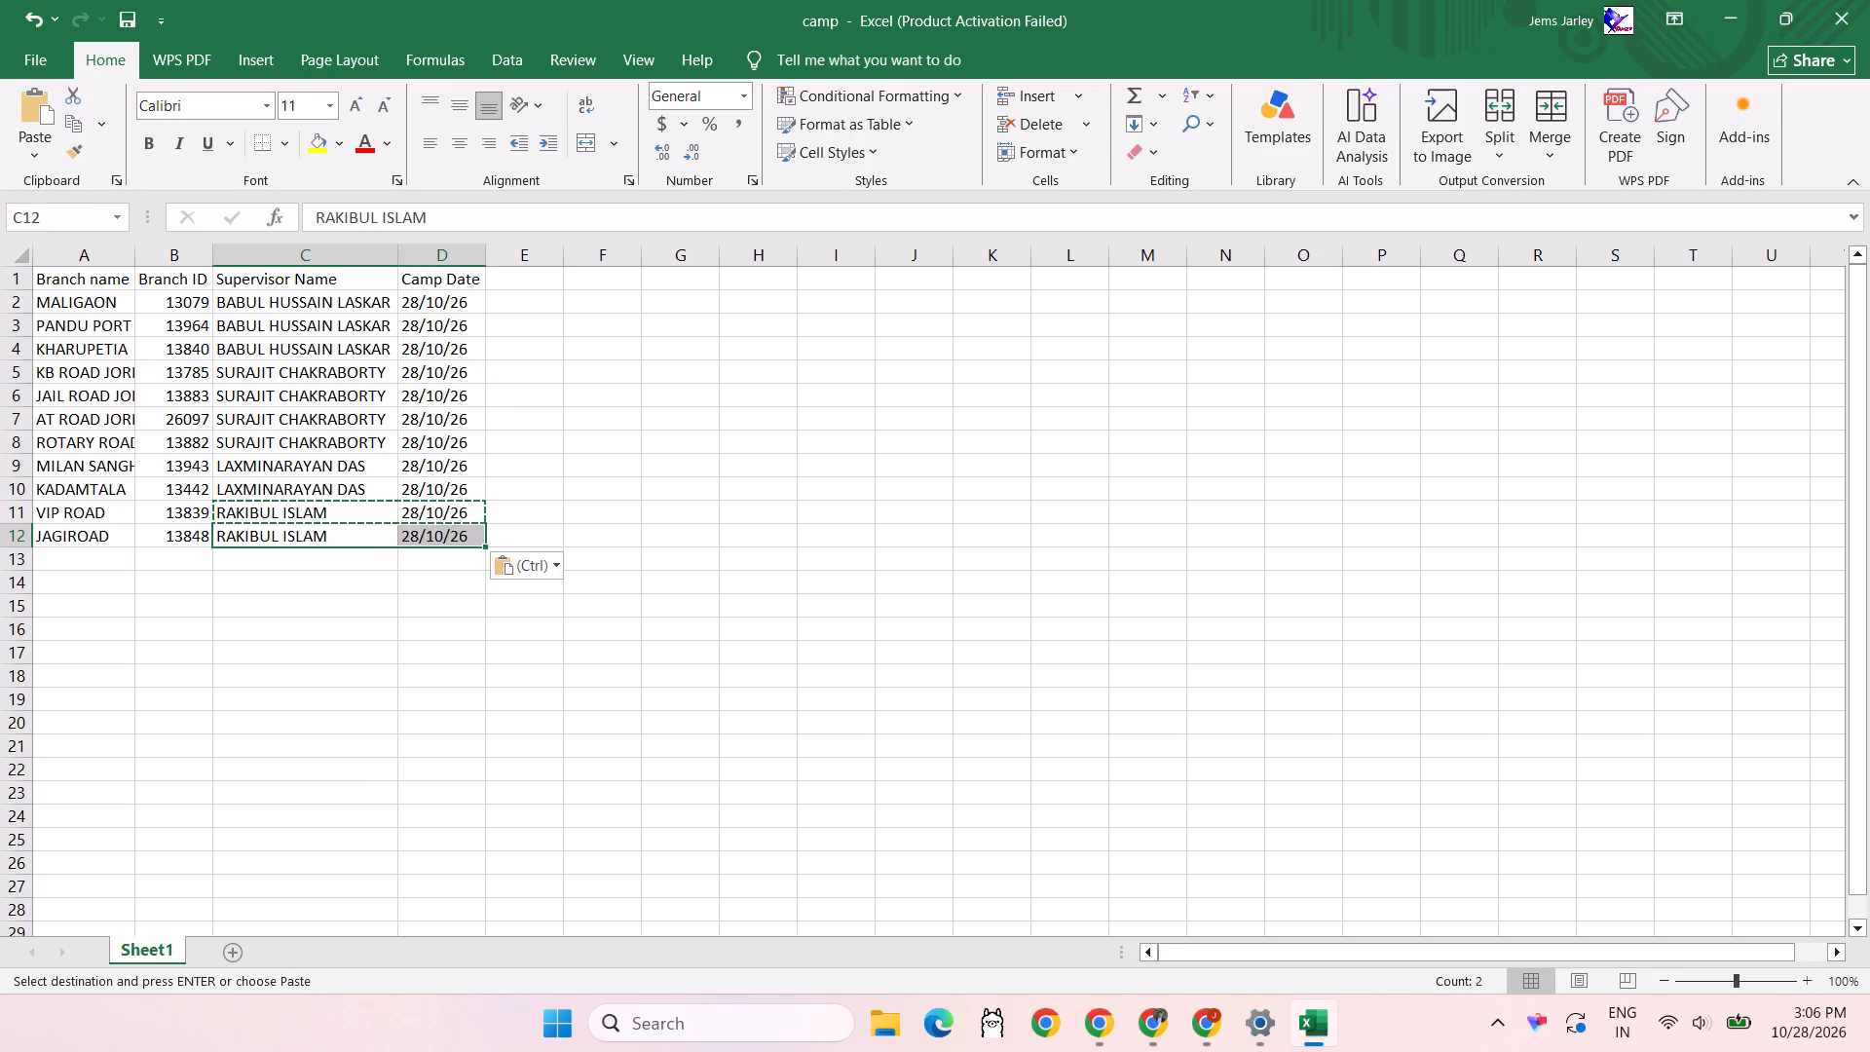
# Save the camp workbook.
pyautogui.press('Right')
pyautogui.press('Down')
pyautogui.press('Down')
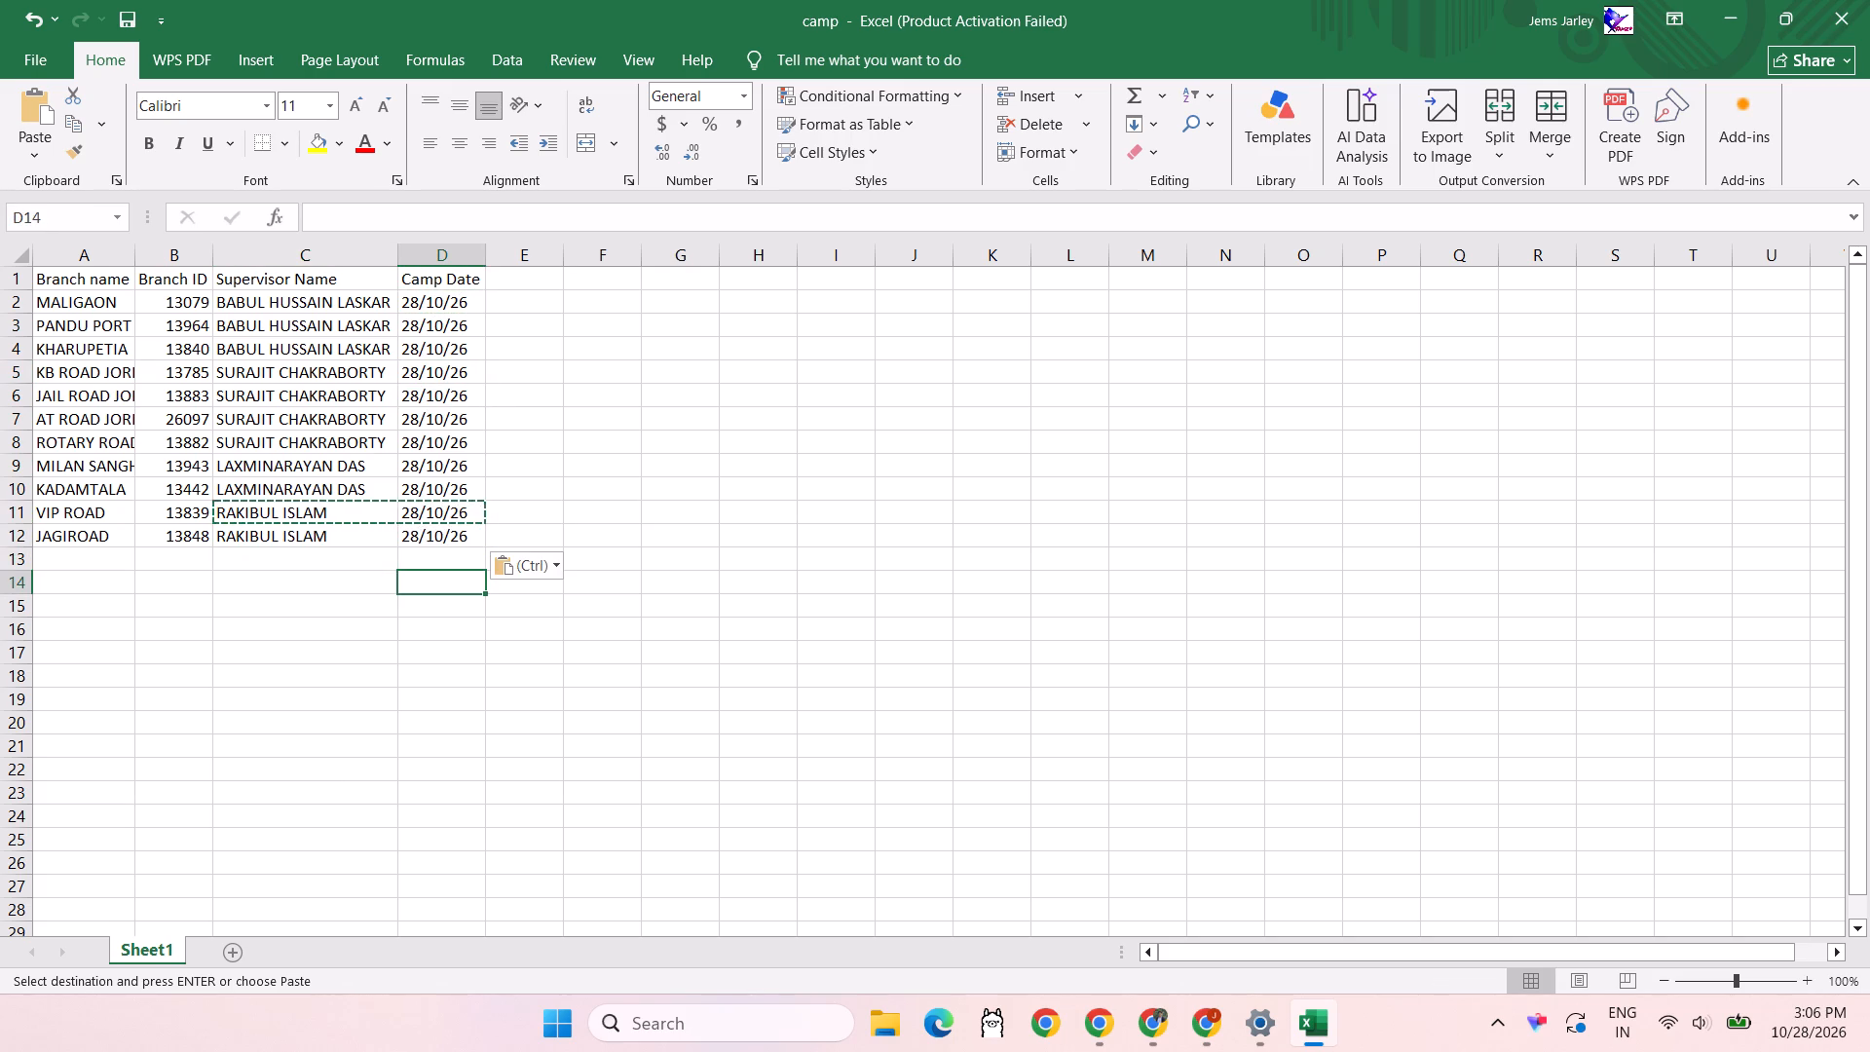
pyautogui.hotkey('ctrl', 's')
# Fill the header cells A1:D1 with yellow.
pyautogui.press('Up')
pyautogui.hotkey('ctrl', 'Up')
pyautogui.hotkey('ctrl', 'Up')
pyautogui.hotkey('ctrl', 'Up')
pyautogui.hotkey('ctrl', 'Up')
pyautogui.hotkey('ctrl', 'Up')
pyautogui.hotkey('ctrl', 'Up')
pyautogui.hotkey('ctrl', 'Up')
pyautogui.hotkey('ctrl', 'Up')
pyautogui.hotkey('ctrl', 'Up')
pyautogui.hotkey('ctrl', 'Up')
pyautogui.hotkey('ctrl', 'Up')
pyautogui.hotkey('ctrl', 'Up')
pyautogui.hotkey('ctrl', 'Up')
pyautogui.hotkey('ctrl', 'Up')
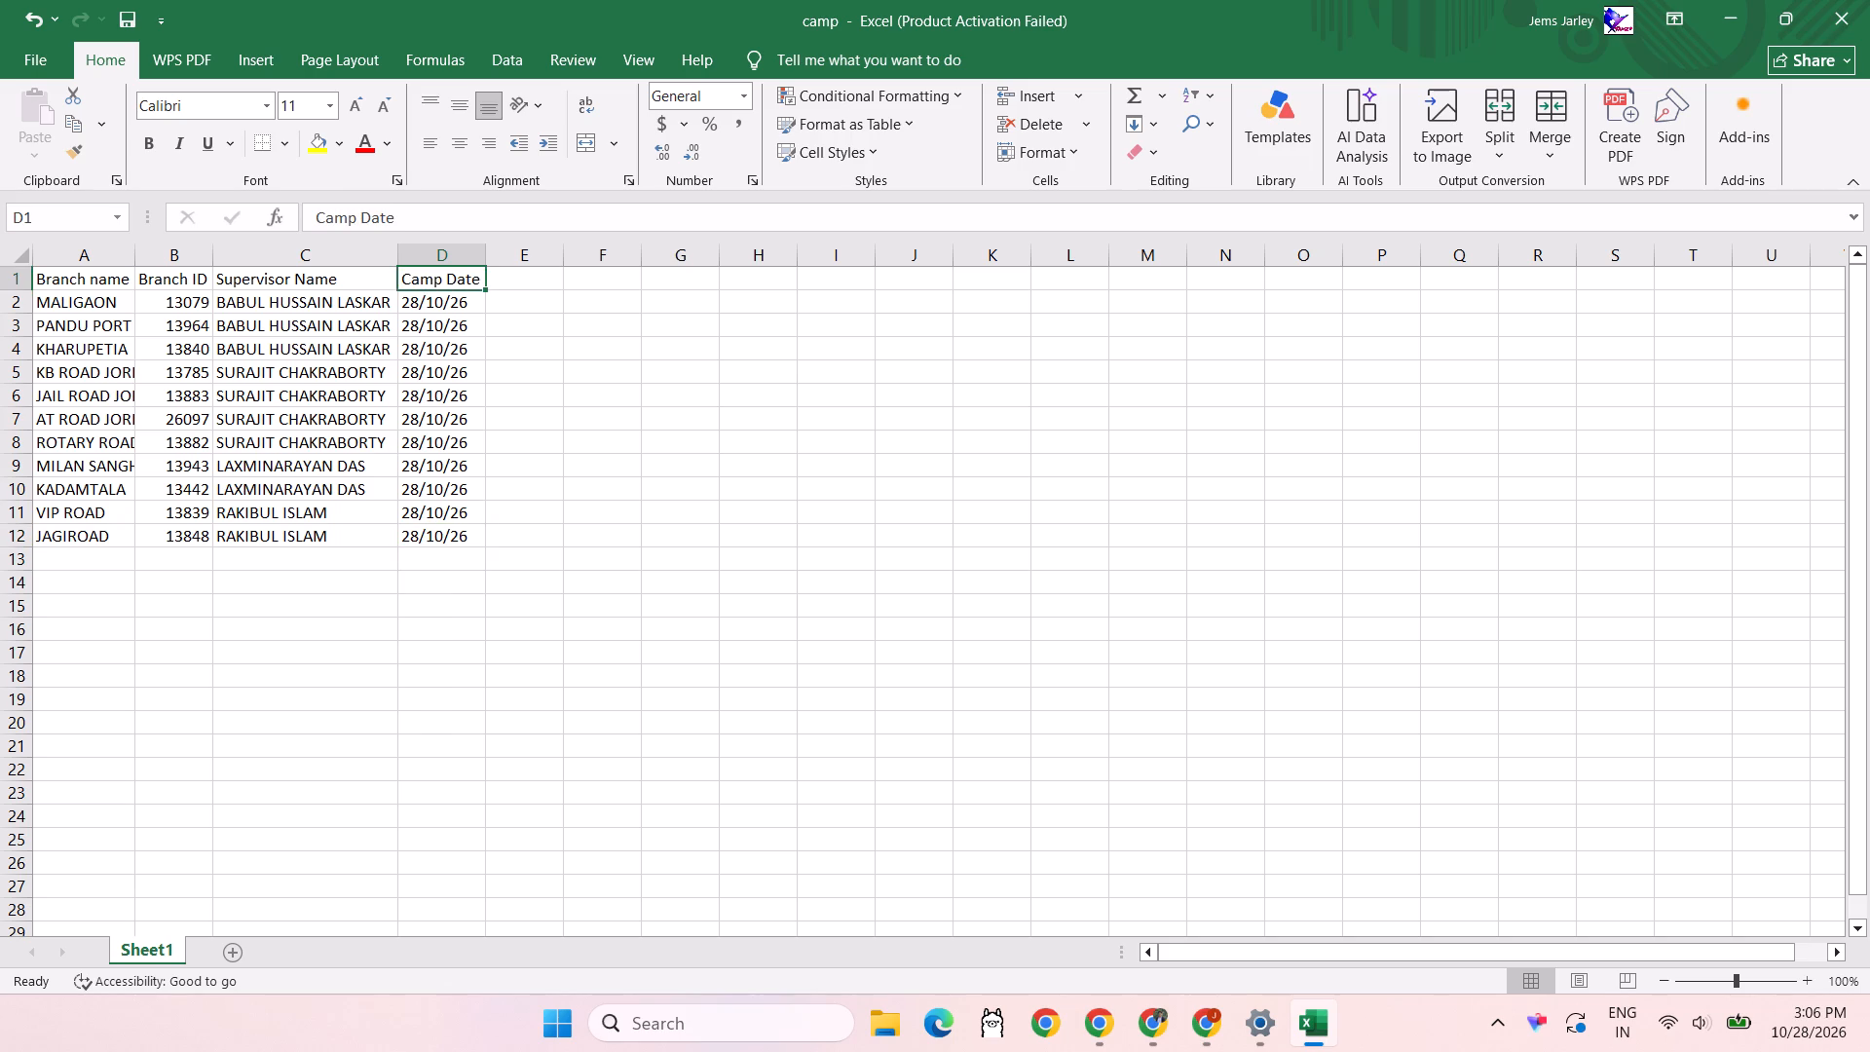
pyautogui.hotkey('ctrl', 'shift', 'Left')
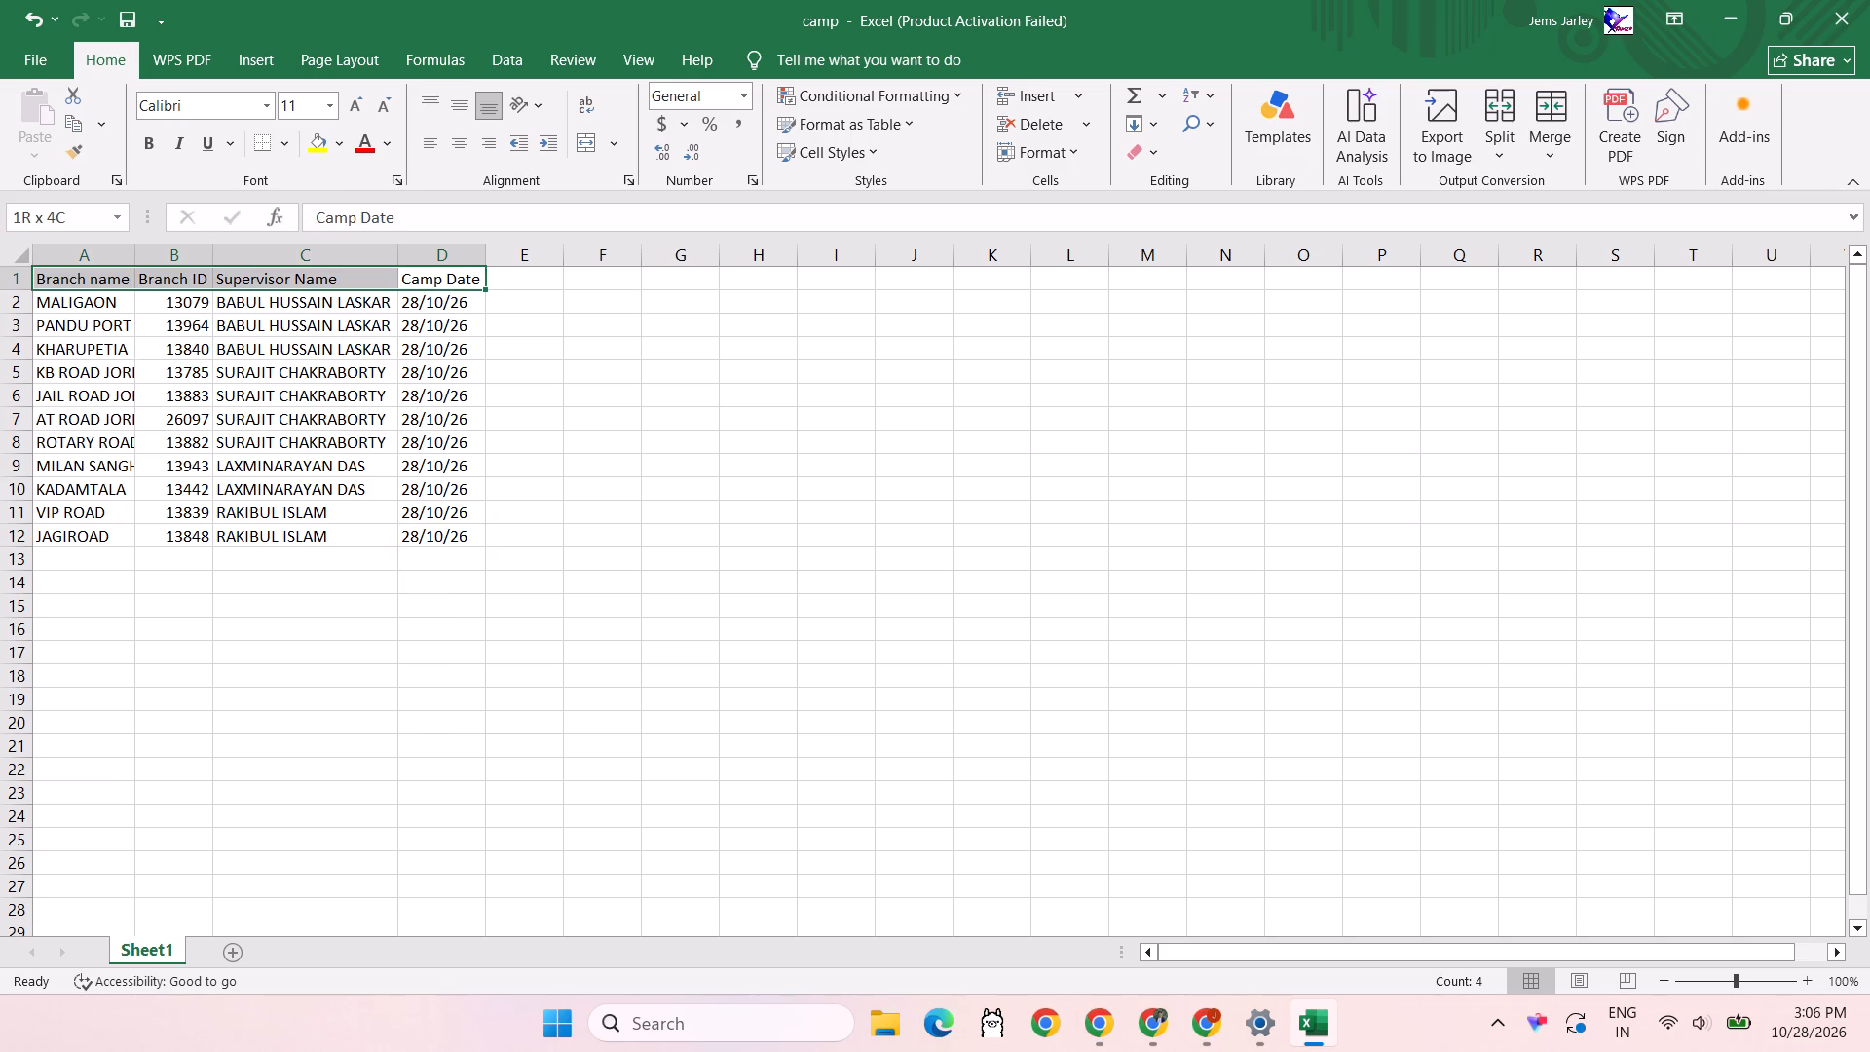
pyautogui.click(317, 131)
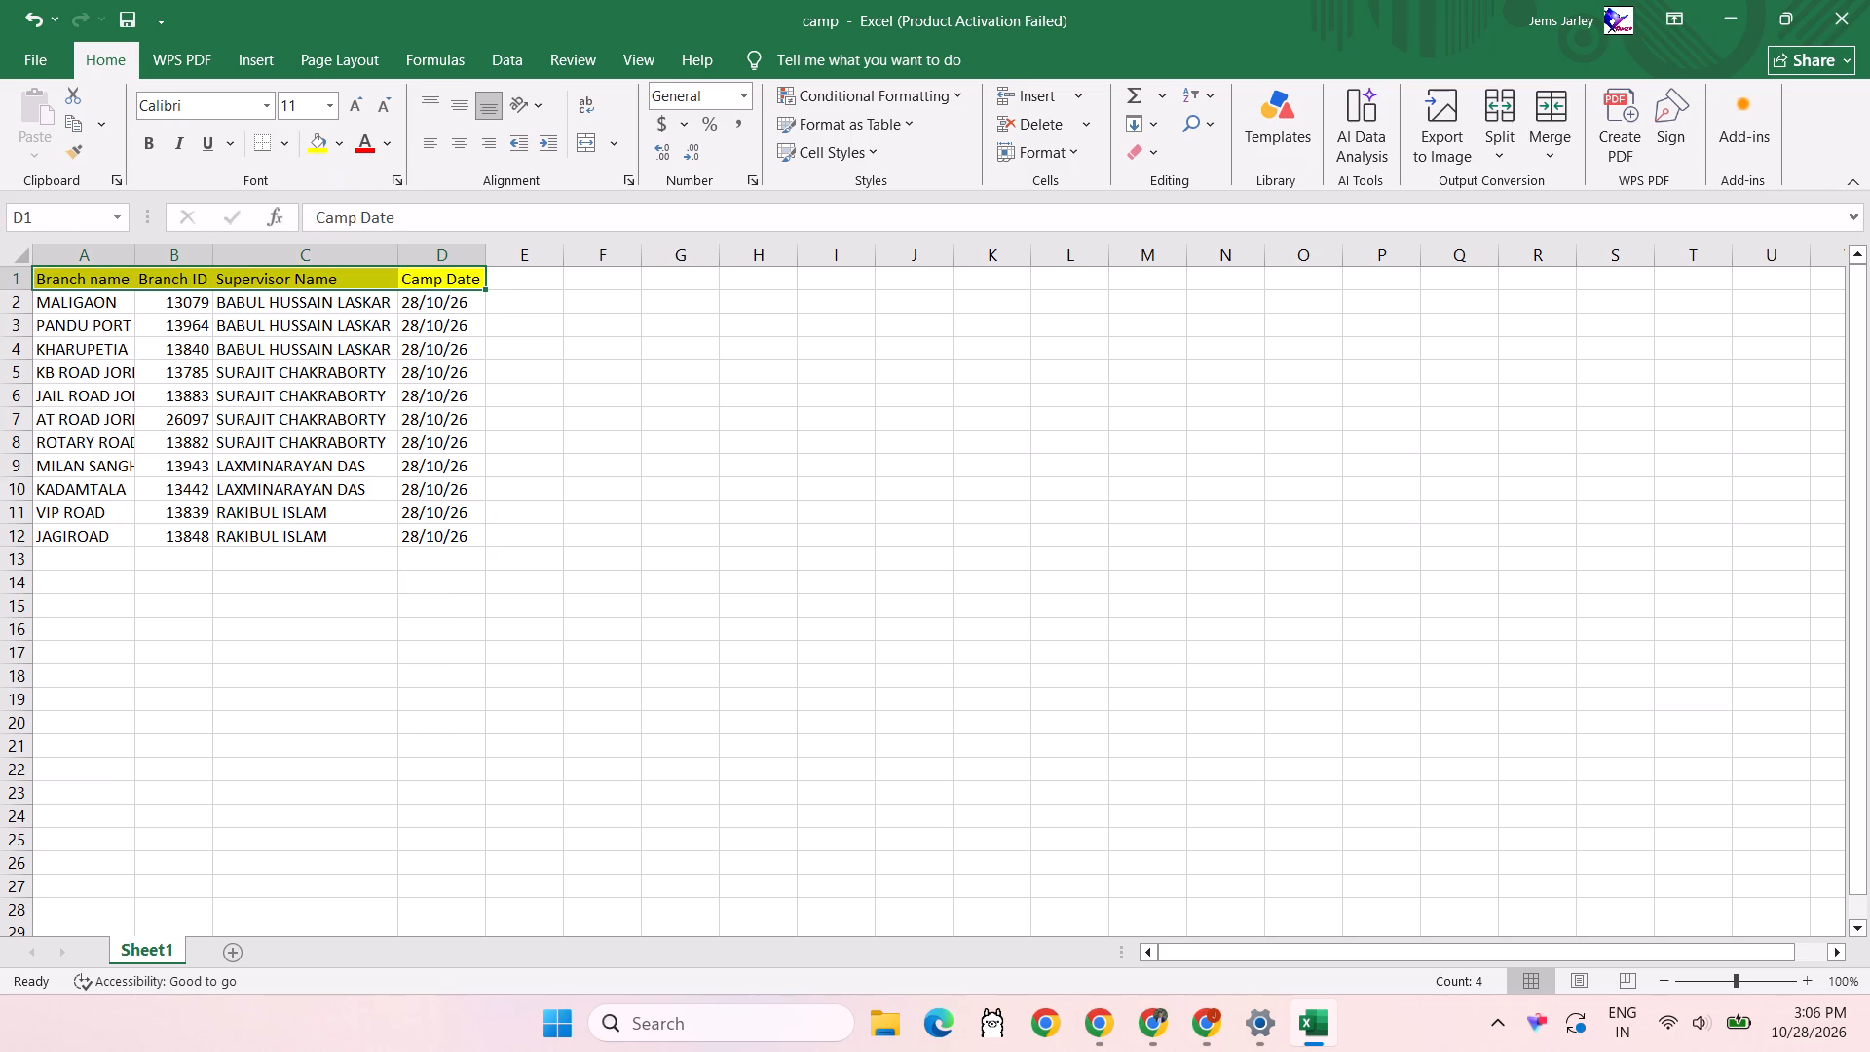
# Enter the branch names GEETA NAGAR, HENGRA BARI, BG ROAD and BIRCHILARAI ROAD in cells A13 to A16.
pyautogui.click(101, 555)
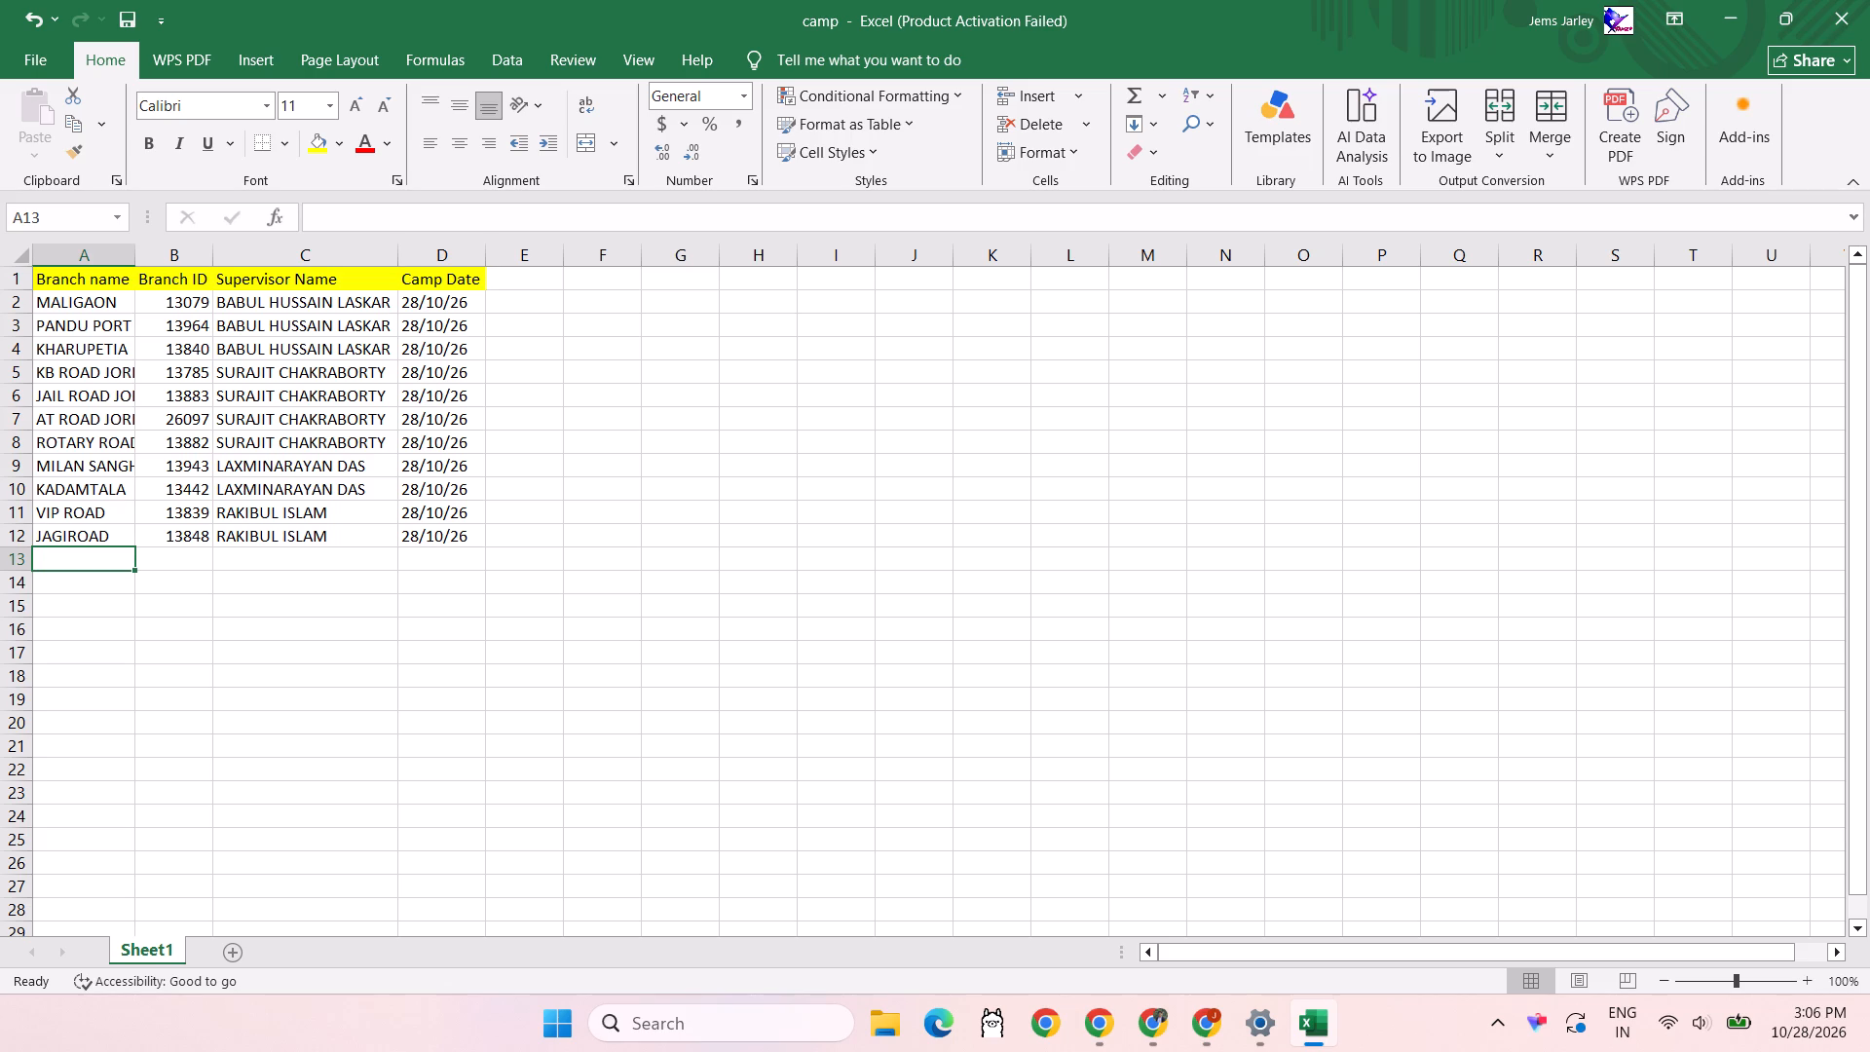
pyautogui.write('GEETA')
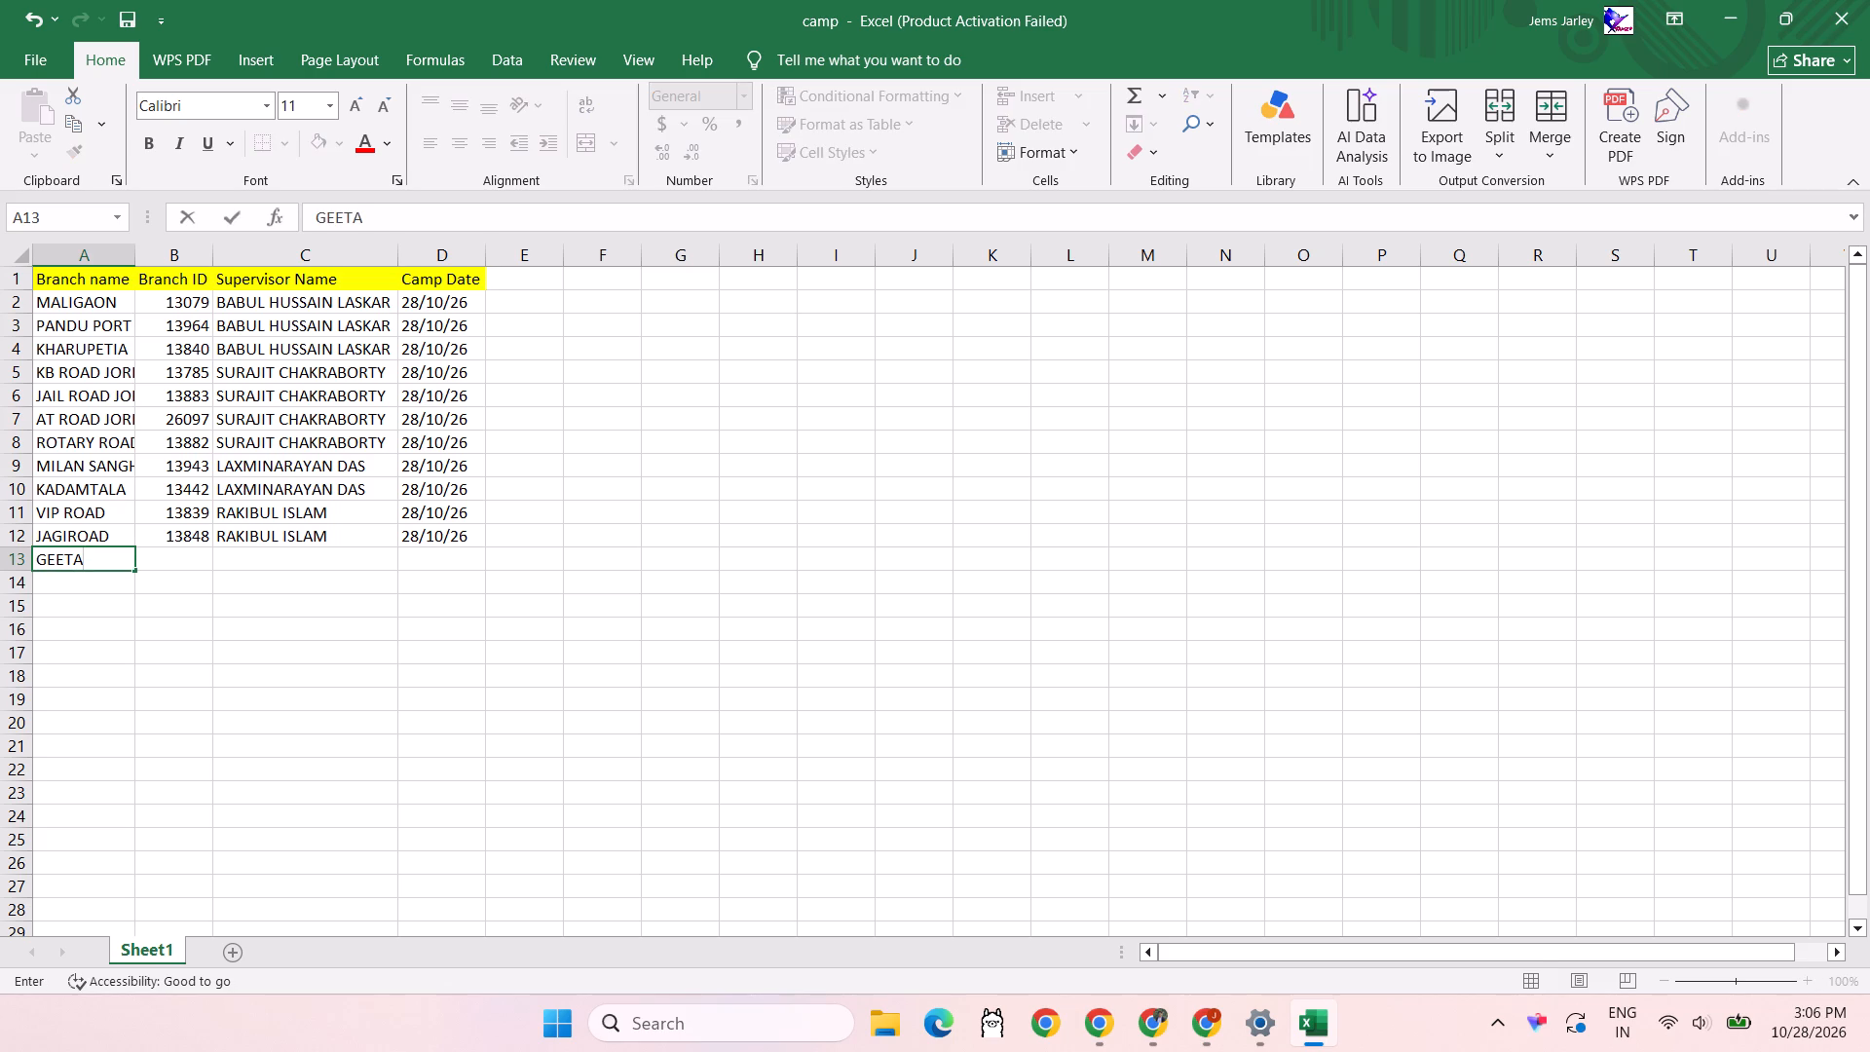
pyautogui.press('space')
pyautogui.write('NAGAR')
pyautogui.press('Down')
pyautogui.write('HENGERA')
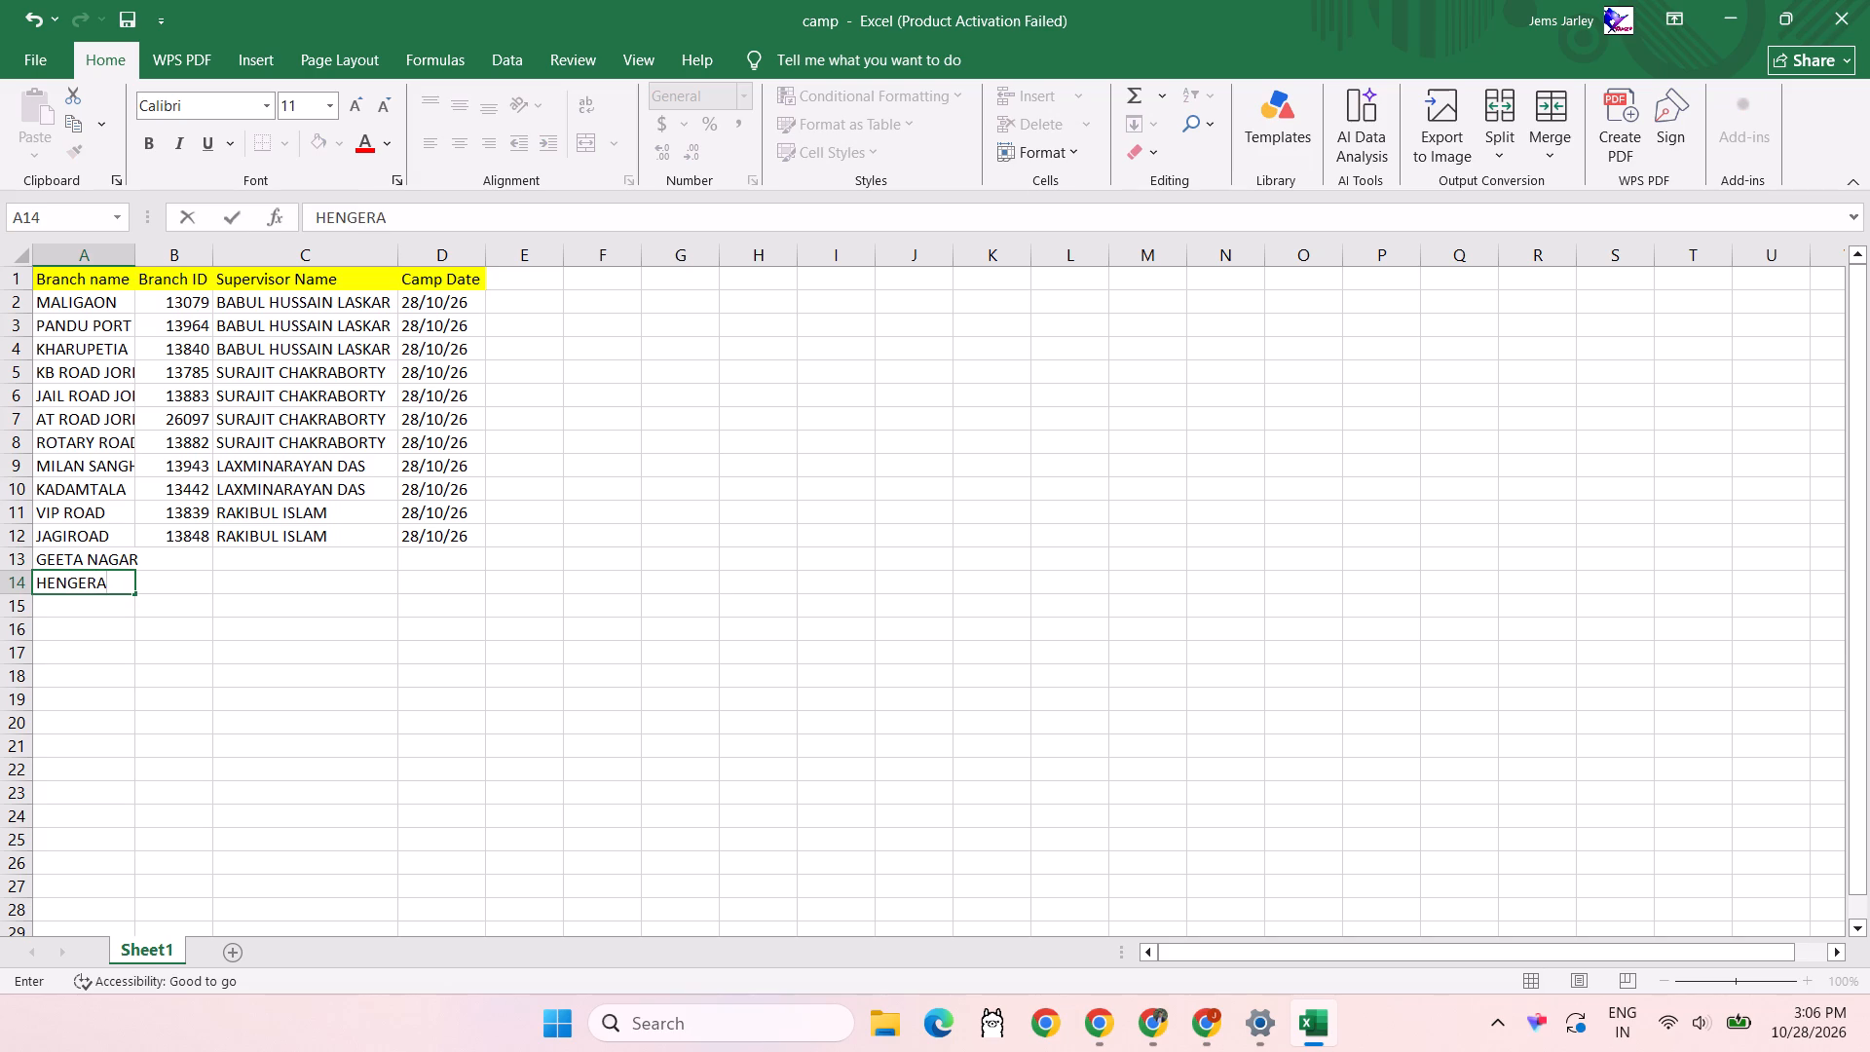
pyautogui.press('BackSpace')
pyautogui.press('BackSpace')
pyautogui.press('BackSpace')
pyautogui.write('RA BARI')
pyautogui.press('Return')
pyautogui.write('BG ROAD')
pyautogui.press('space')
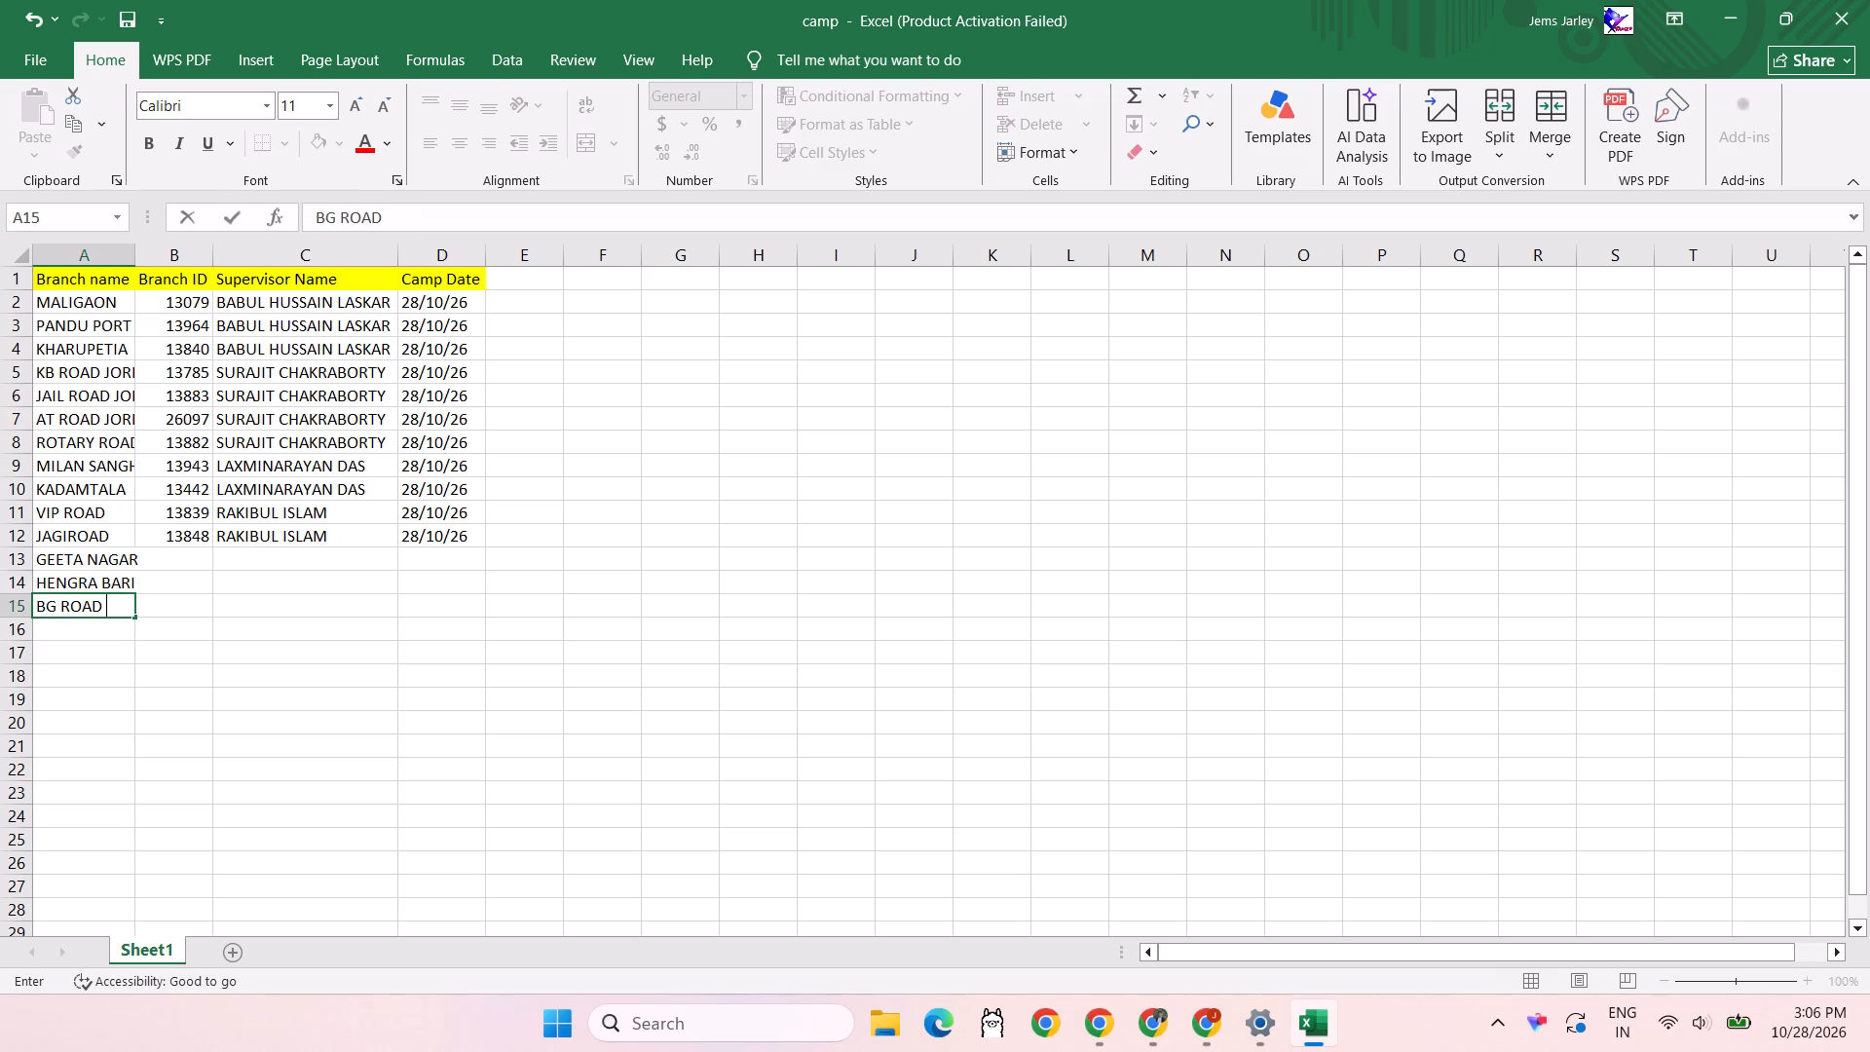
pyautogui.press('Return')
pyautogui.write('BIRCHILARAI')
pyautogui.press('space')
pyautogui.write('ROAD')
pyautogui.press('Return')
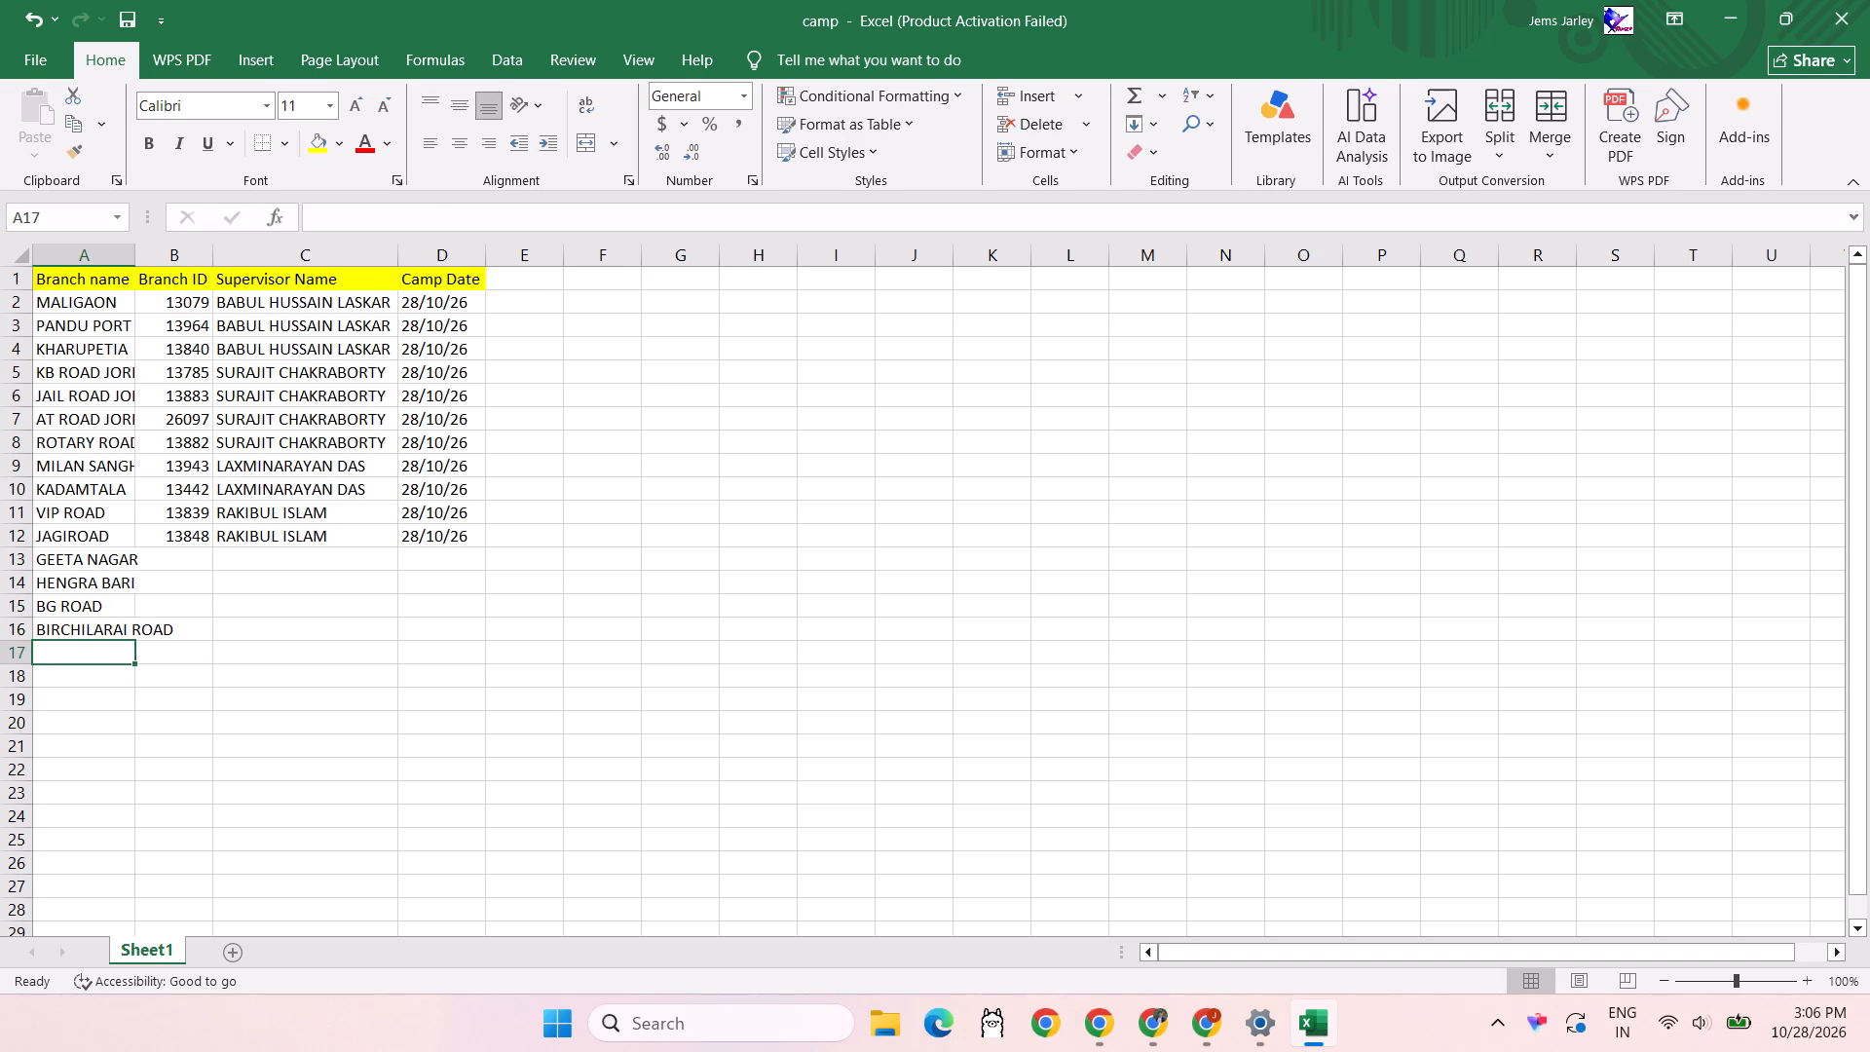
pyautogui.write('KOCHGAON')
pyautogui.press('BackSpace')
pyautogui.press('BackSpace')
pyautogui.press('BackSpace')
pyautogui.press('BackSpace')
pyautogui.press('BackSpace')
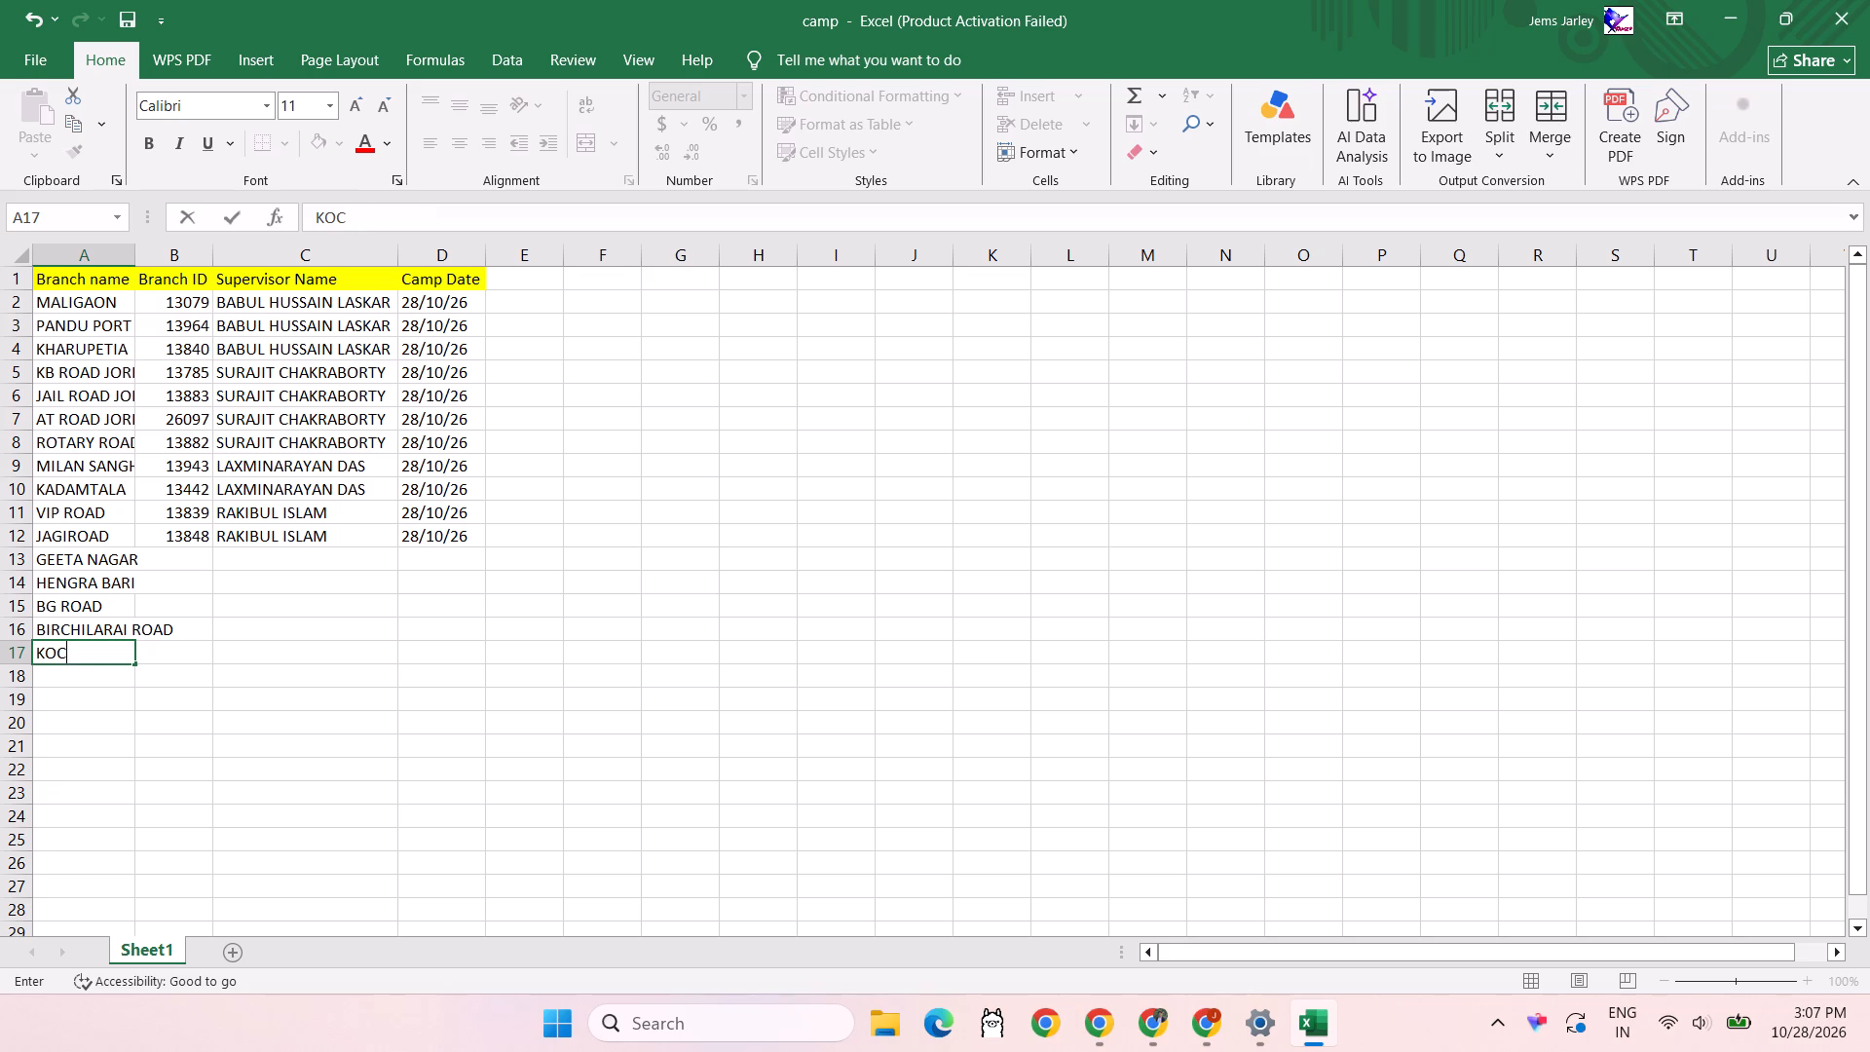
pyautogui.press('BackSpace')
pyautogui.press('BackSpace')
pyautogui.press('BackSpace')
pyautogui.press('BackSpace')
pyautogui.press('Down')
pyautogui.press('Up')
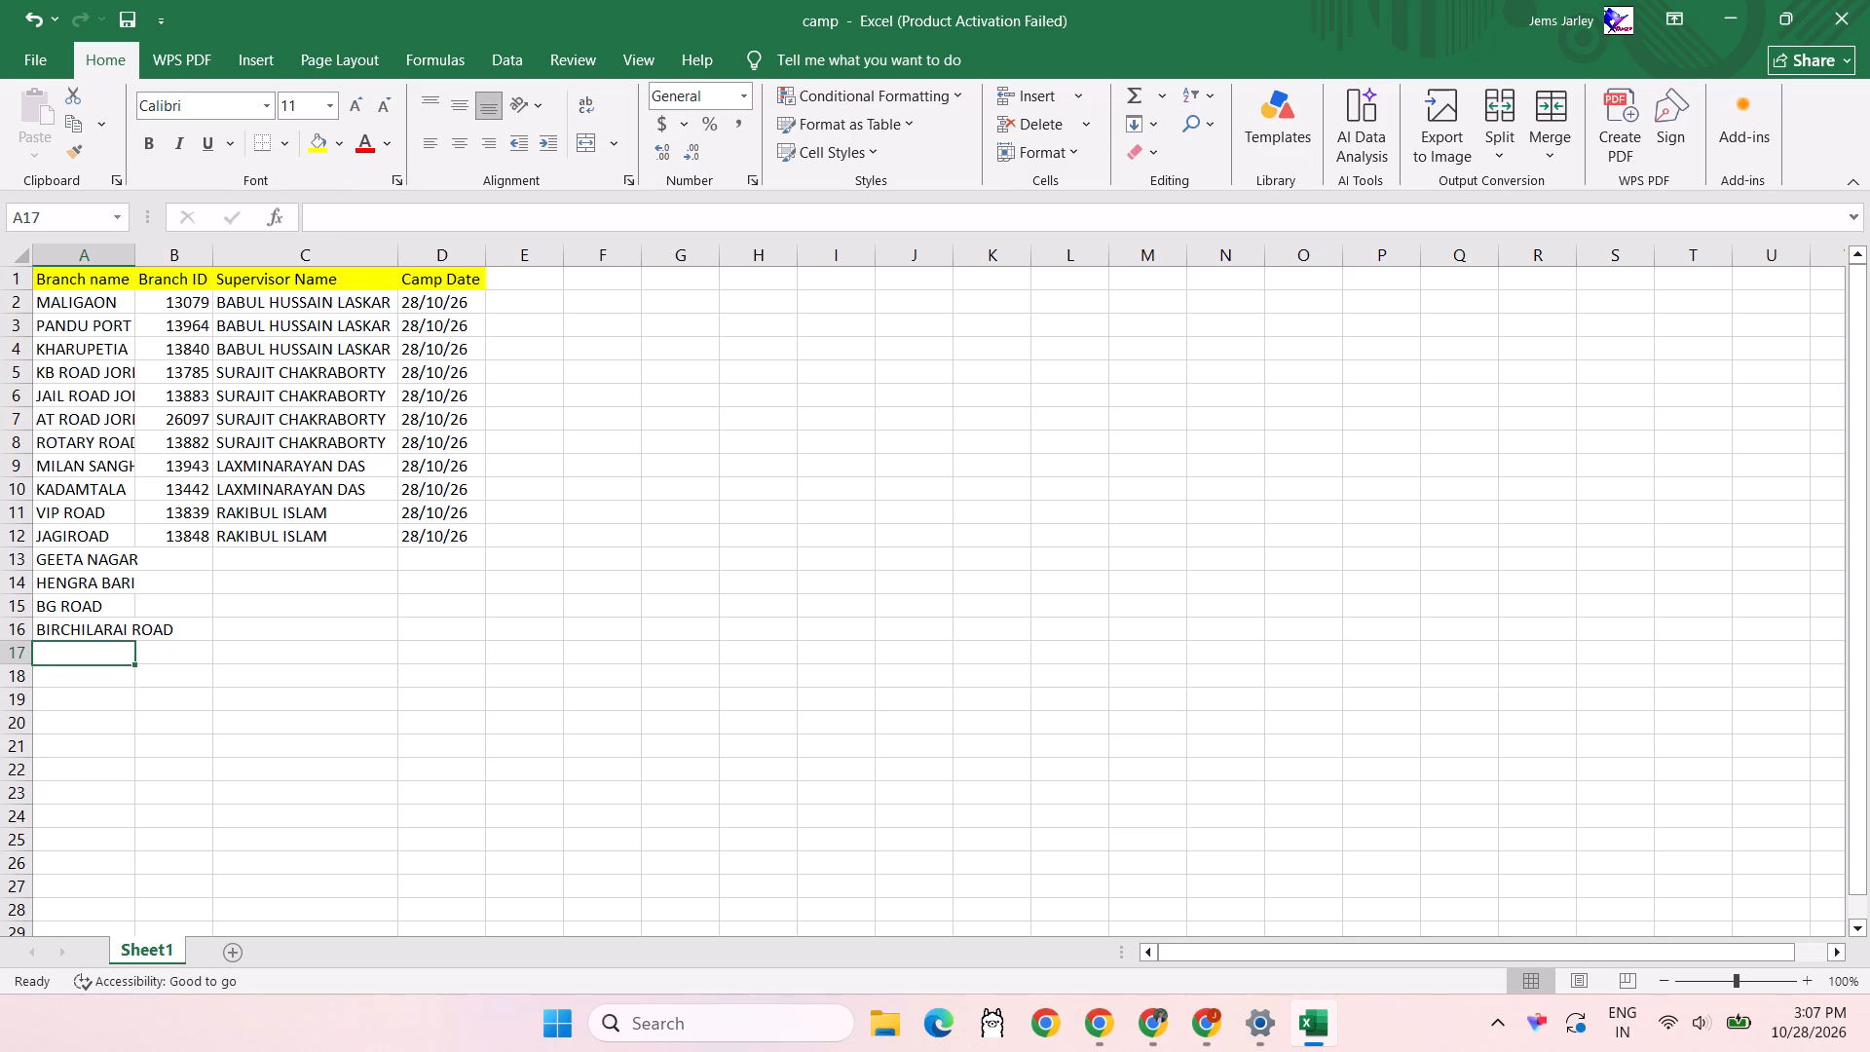
# Enter the supervisor's name in C13 and the camp date 29/10/26 in D13 for the GEETA NAGAR branch.
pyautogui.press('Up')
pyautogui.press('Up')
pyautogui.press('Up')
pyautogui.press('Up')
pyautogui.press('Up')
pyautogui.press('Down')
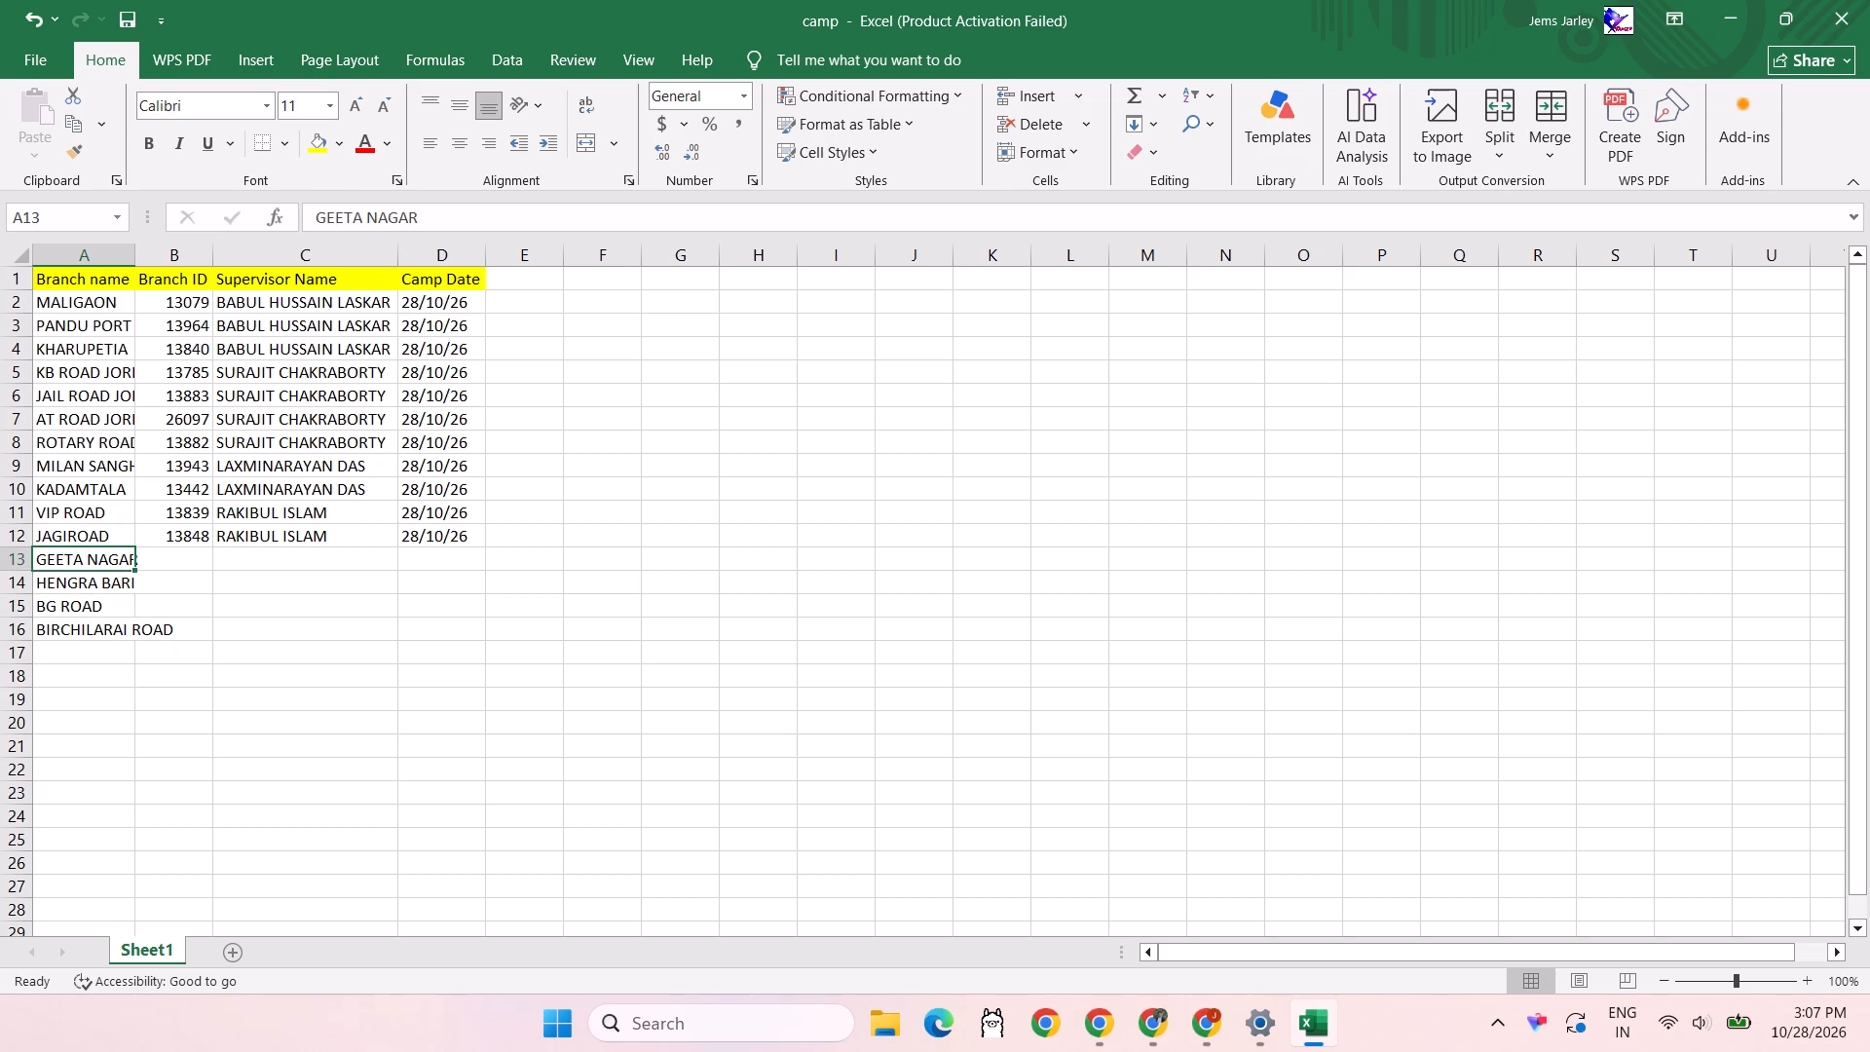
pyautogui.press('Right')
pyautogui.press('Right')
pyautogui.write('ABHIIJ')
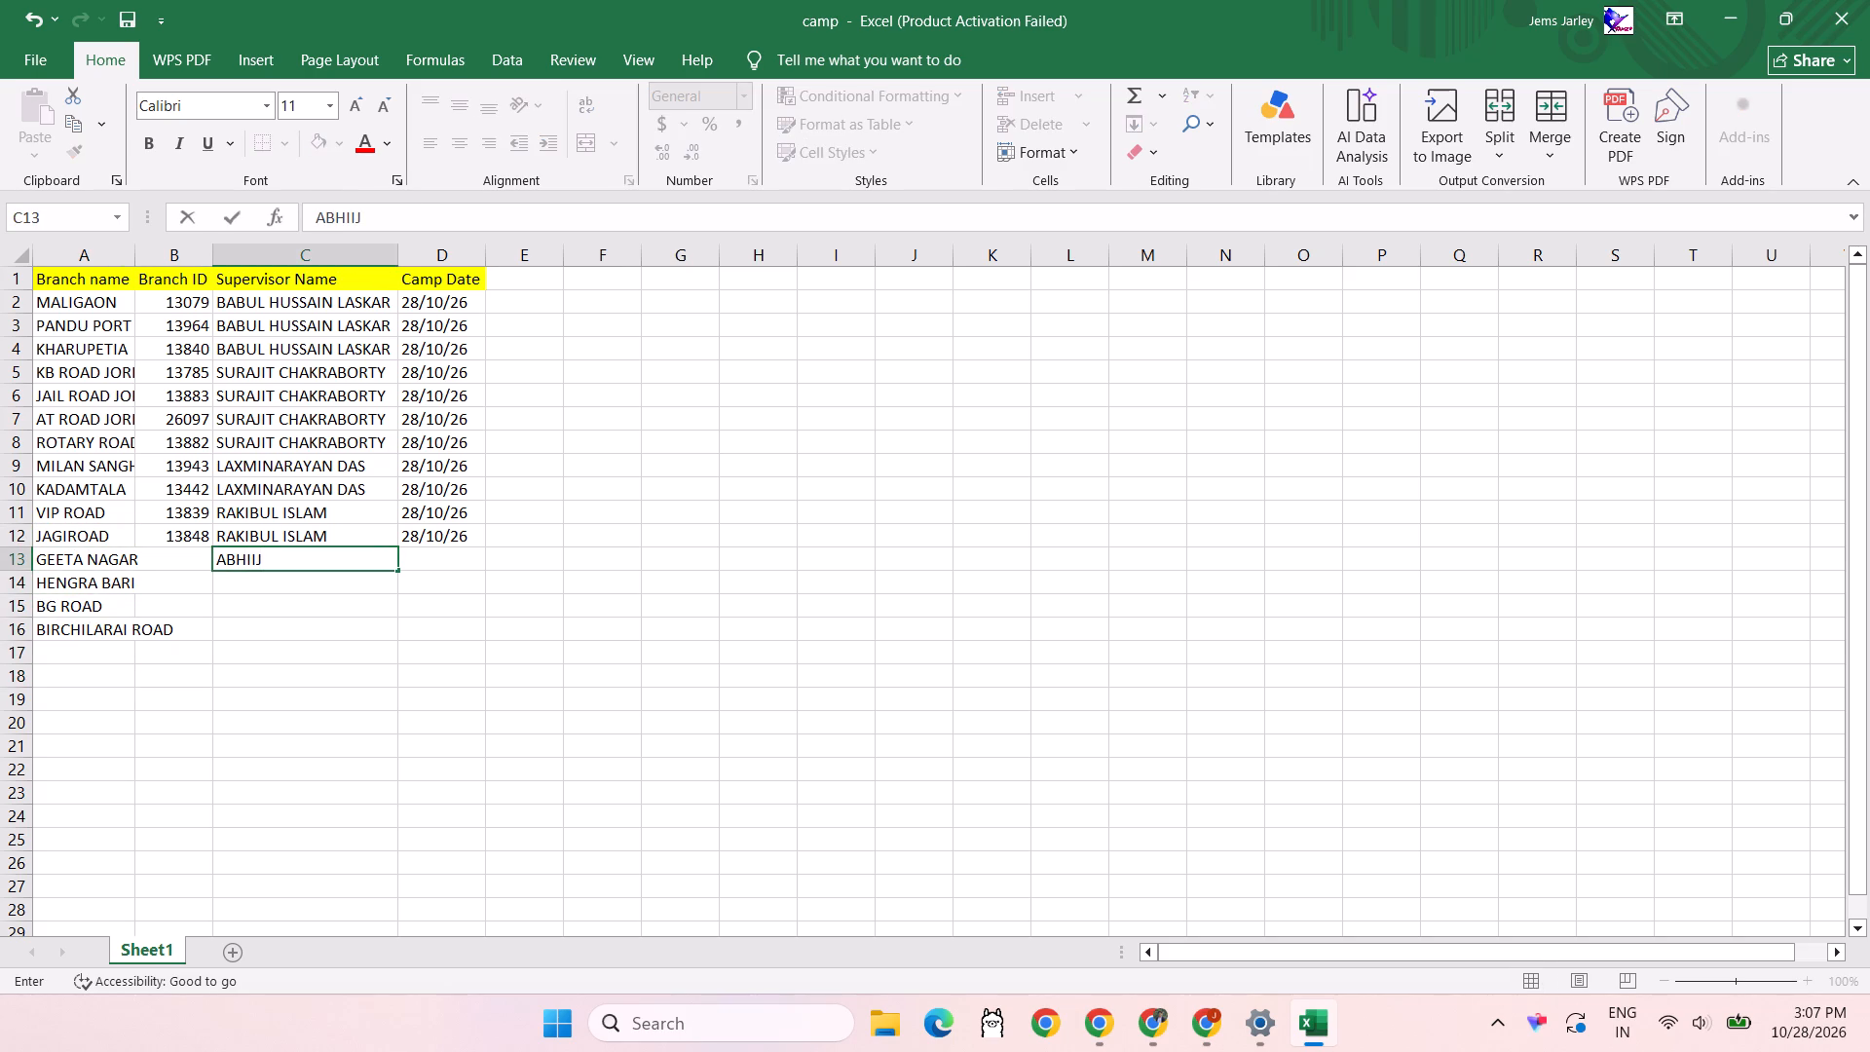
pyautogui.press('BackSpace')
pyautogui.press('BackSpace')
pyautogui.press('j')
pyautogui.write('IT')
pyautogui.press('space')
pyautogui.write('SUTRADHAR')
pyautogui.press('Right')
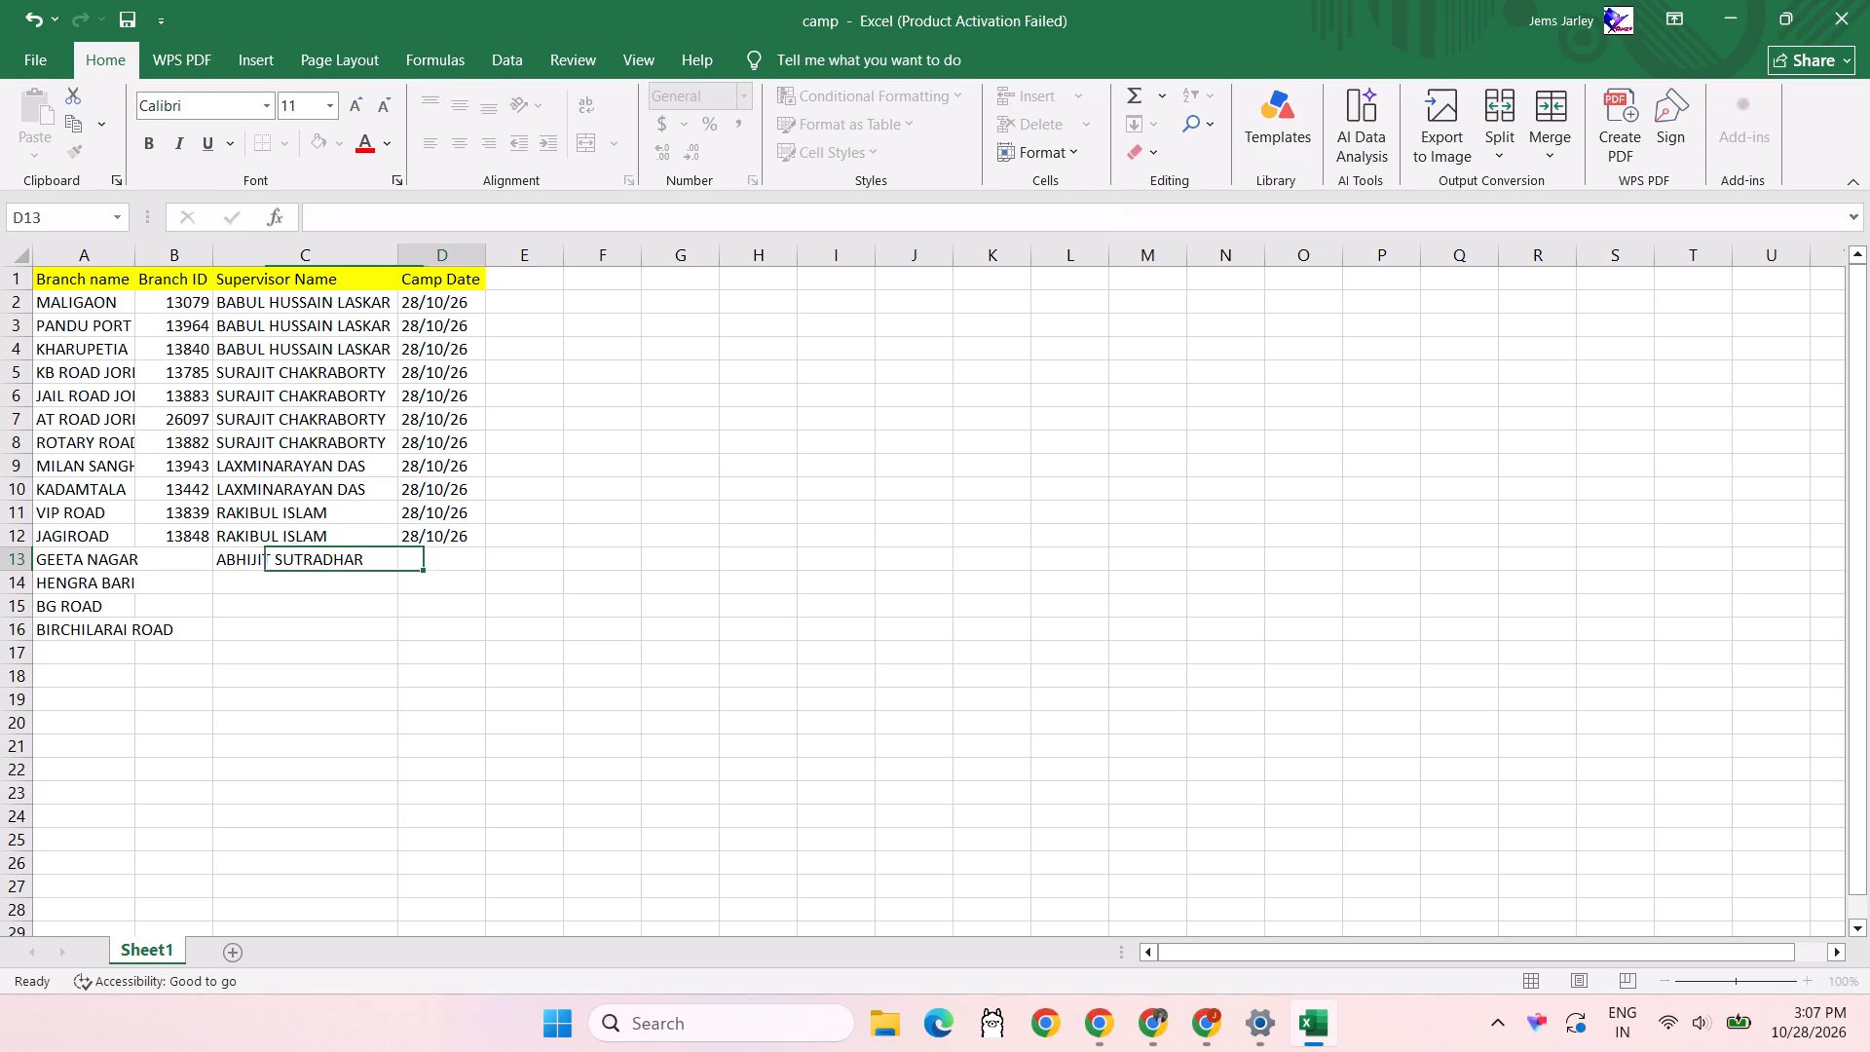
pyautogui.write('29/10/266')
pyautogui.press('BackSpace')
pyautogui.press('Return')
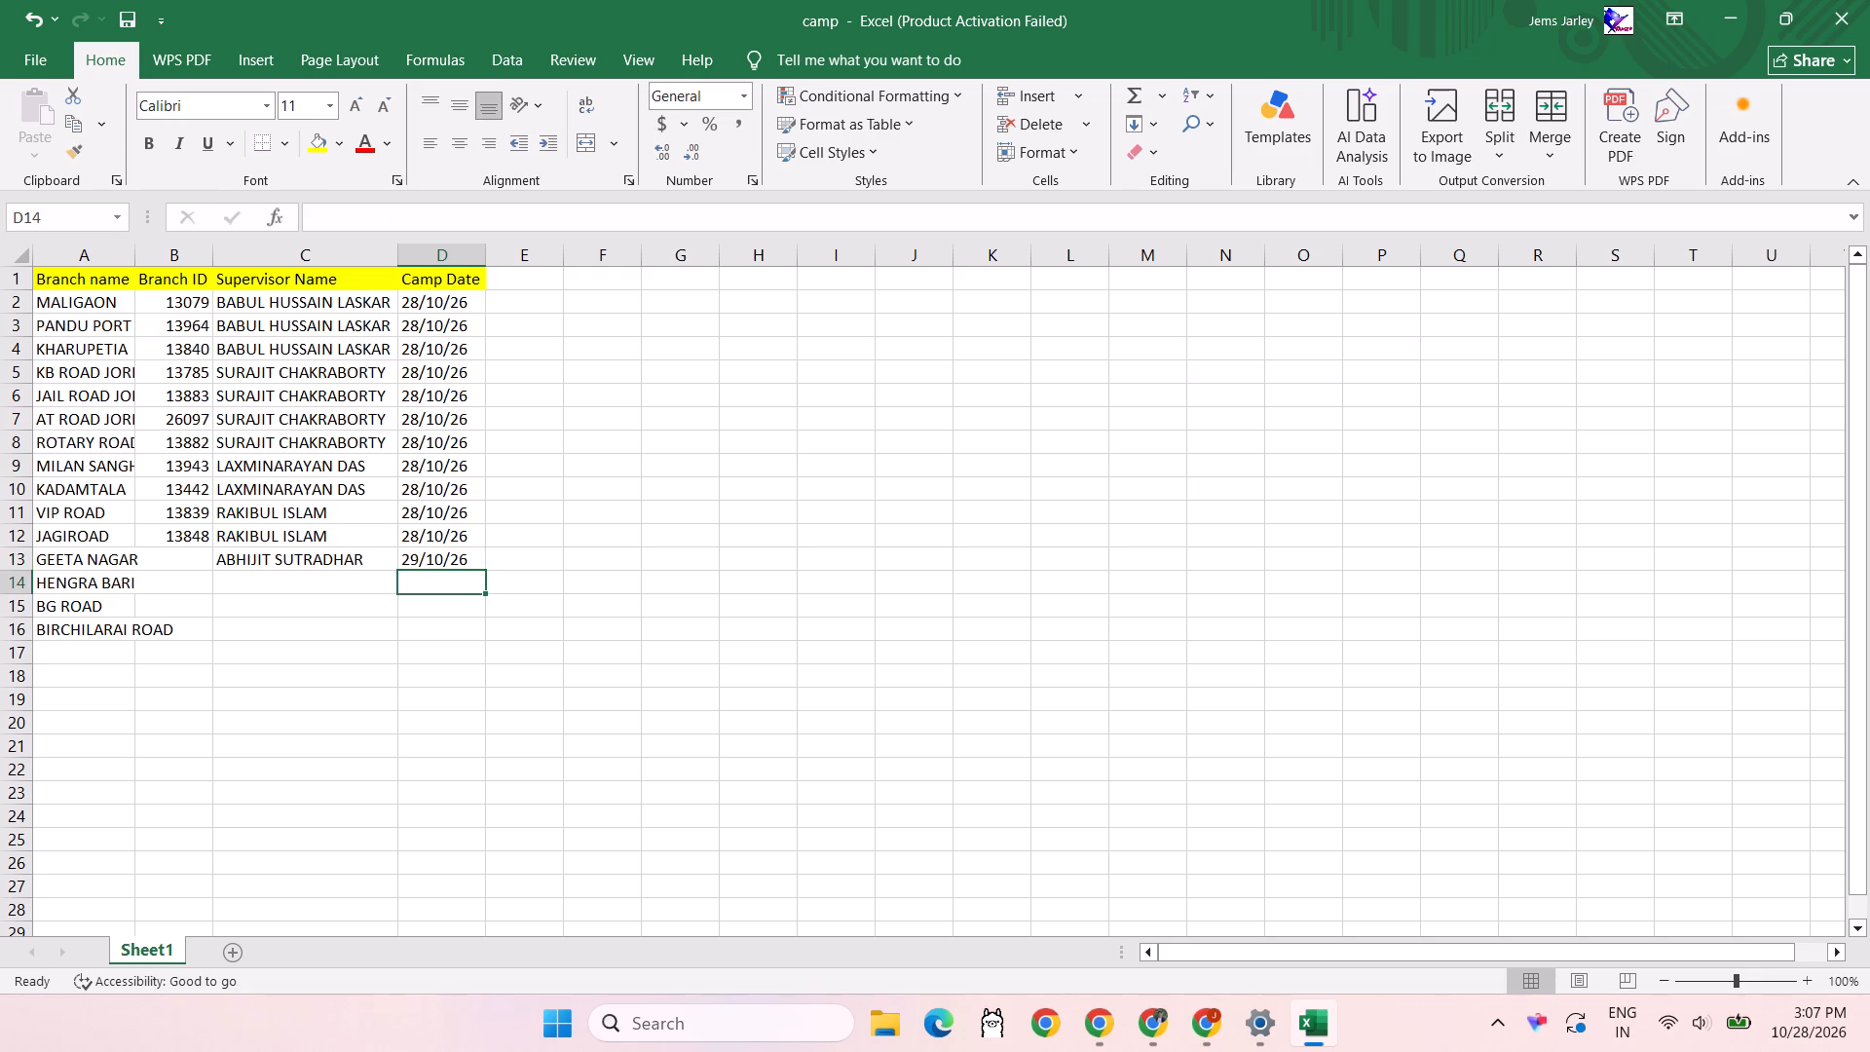
# Copy the GEETA NAGAR row's supervisor name and camp date into rows 14 to 16 of columns C and D.
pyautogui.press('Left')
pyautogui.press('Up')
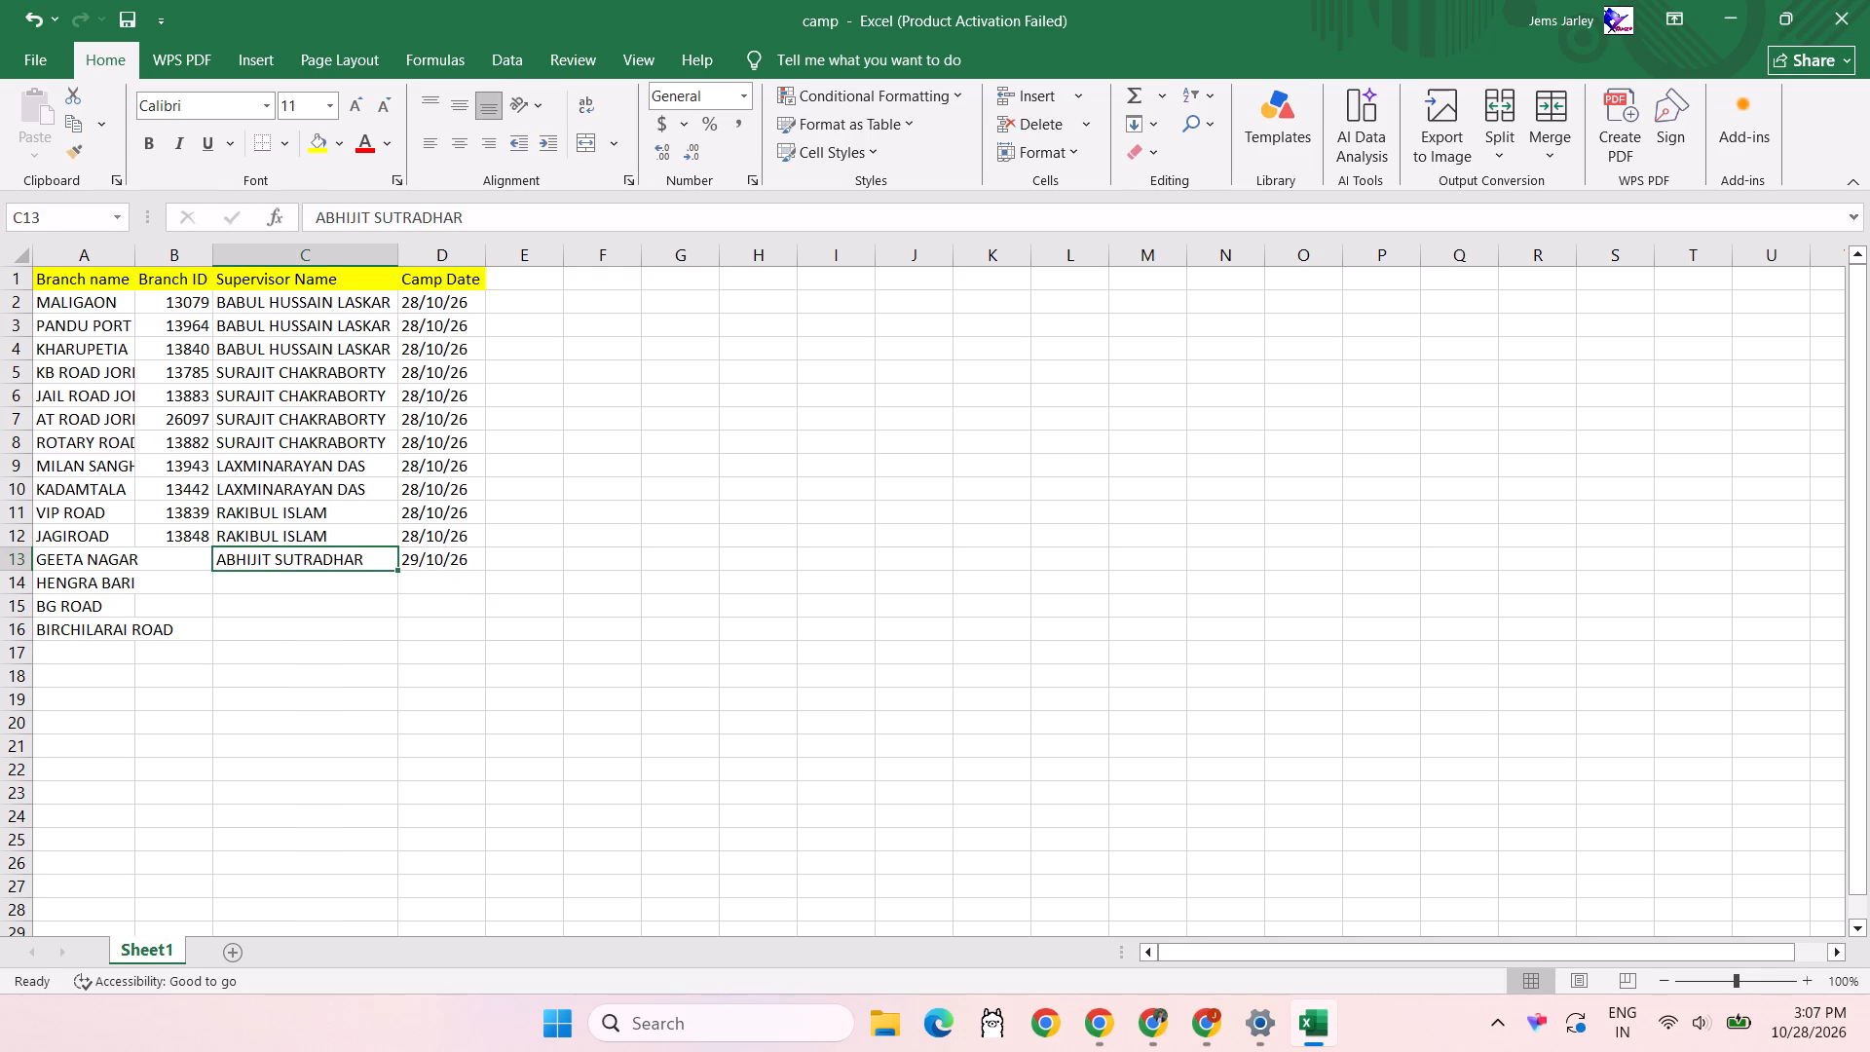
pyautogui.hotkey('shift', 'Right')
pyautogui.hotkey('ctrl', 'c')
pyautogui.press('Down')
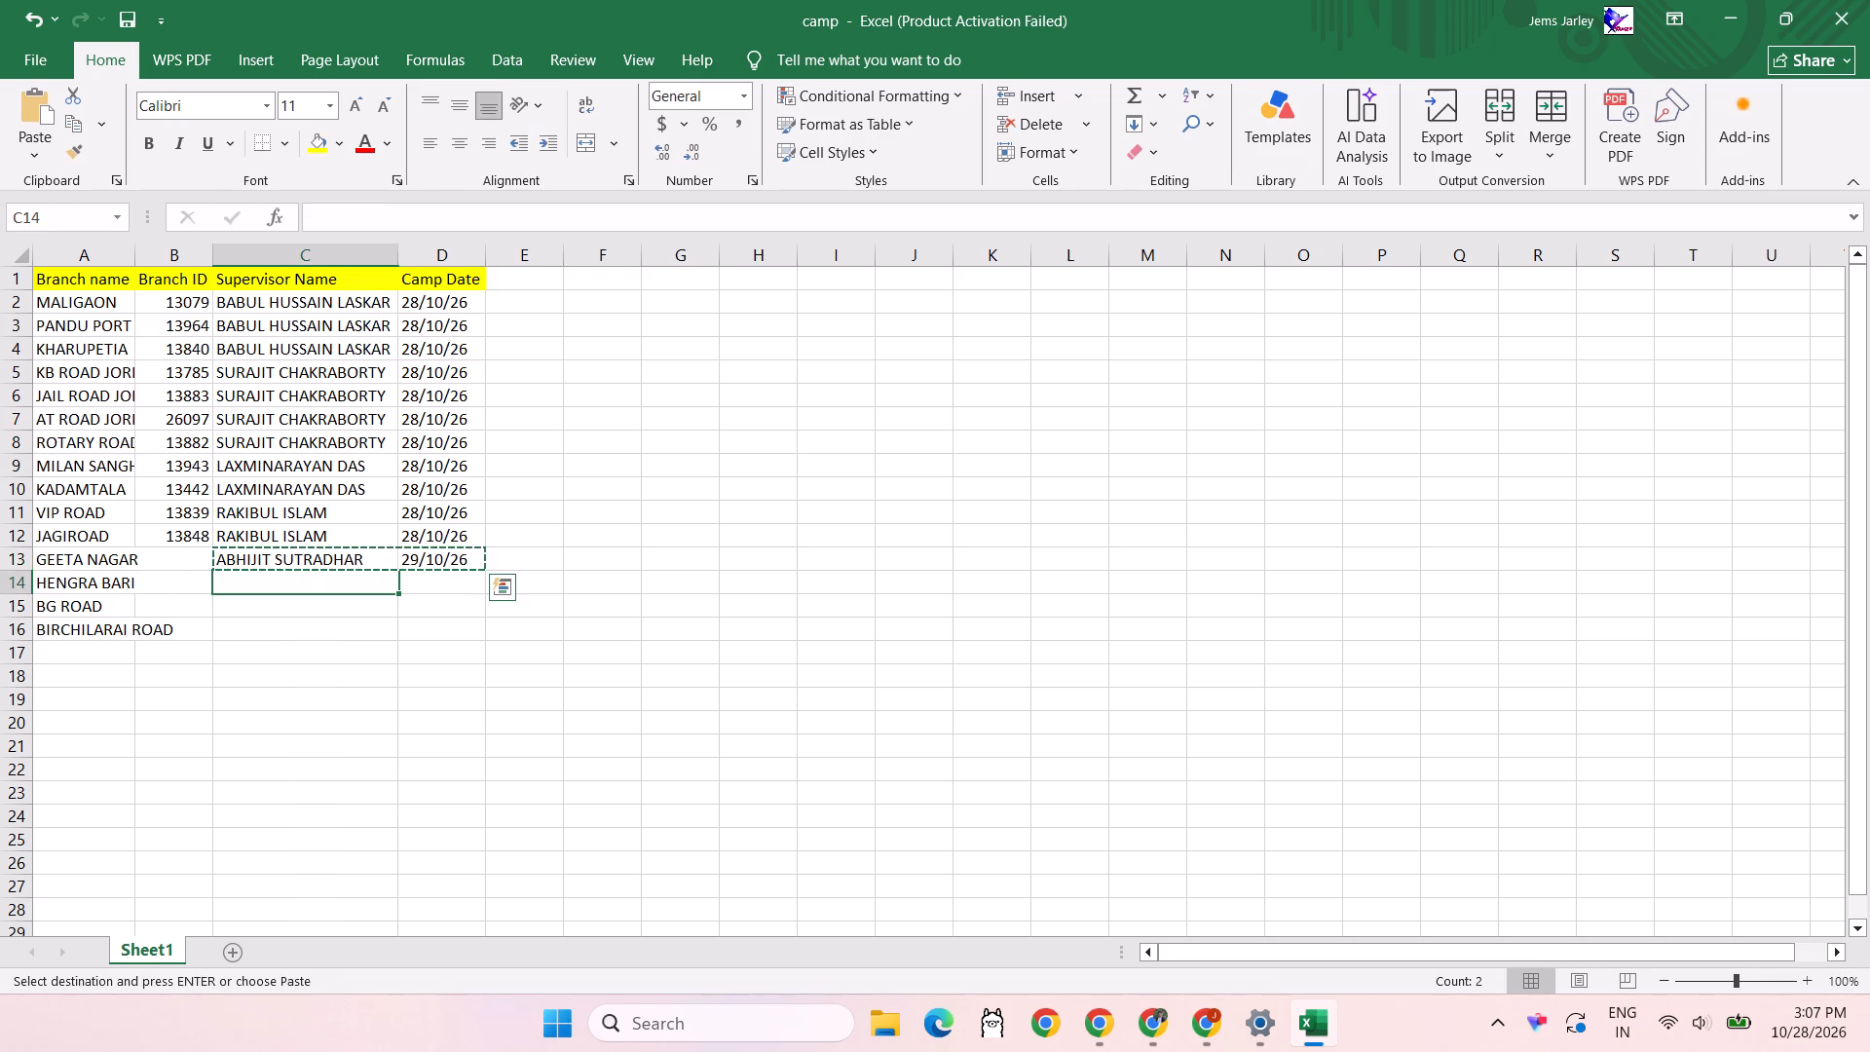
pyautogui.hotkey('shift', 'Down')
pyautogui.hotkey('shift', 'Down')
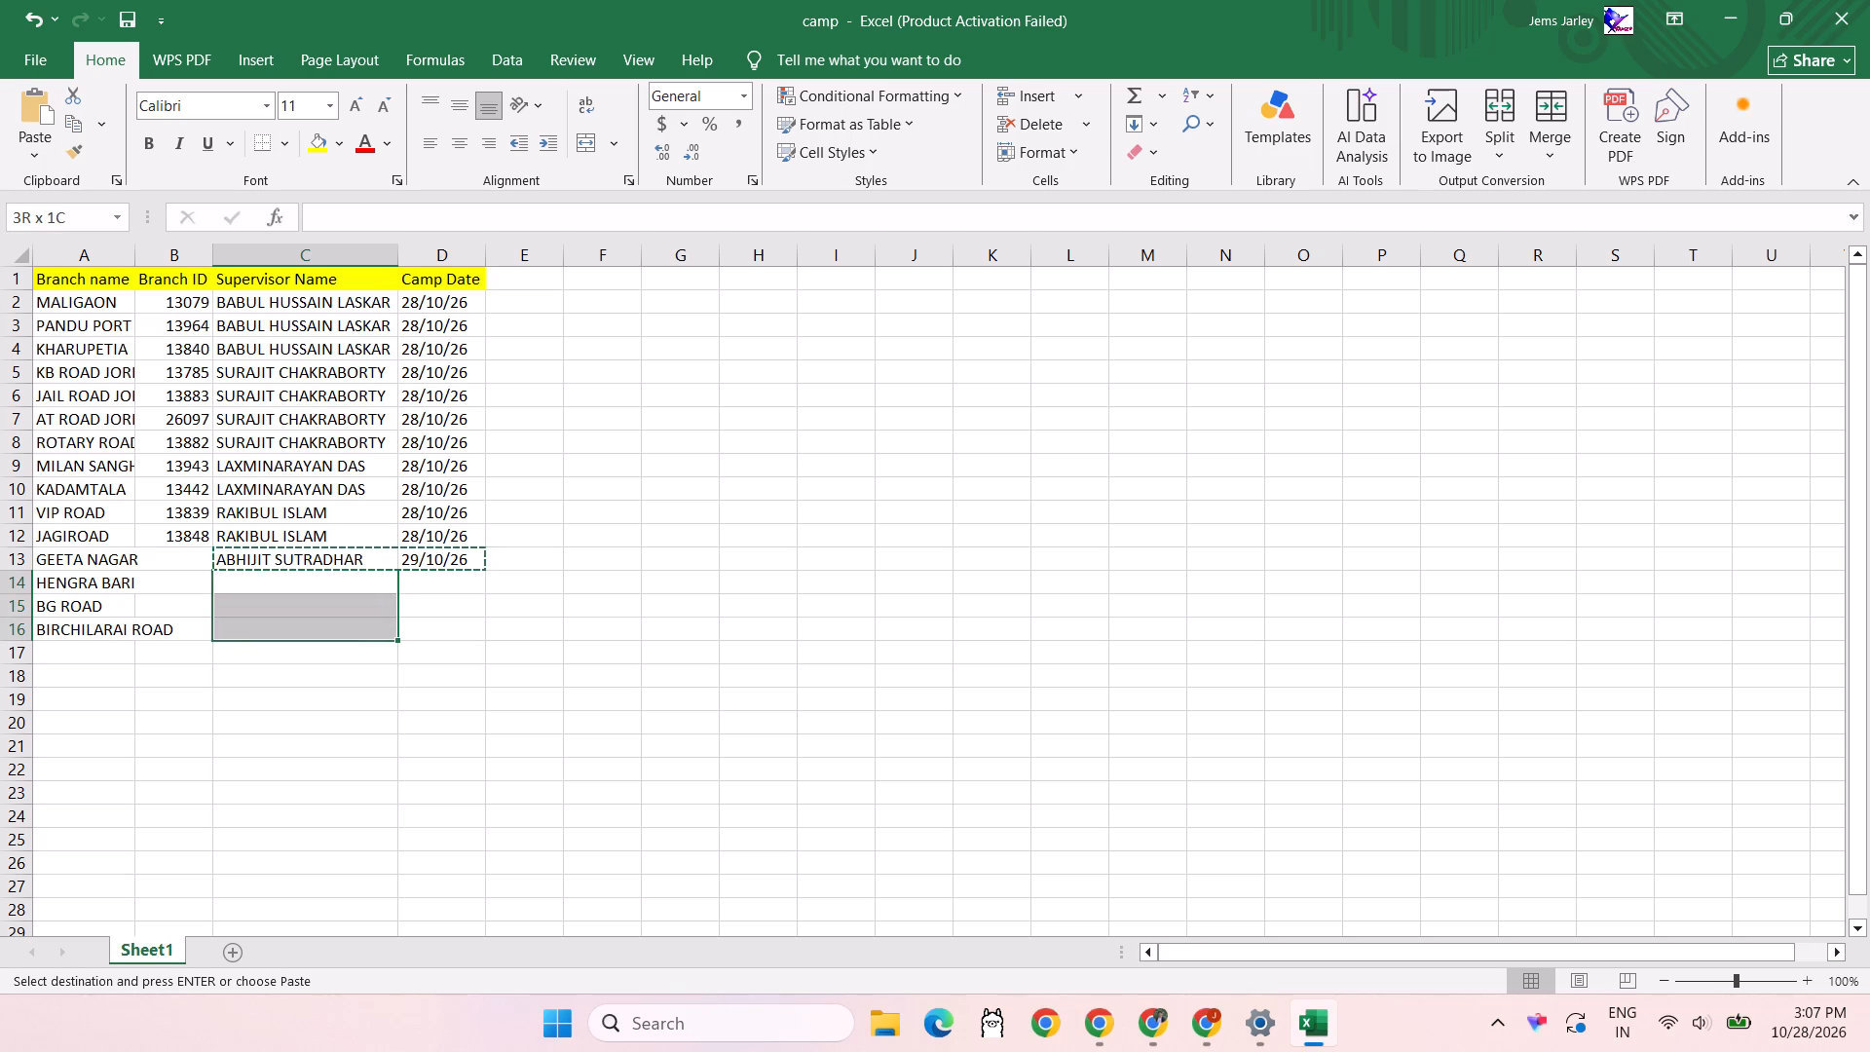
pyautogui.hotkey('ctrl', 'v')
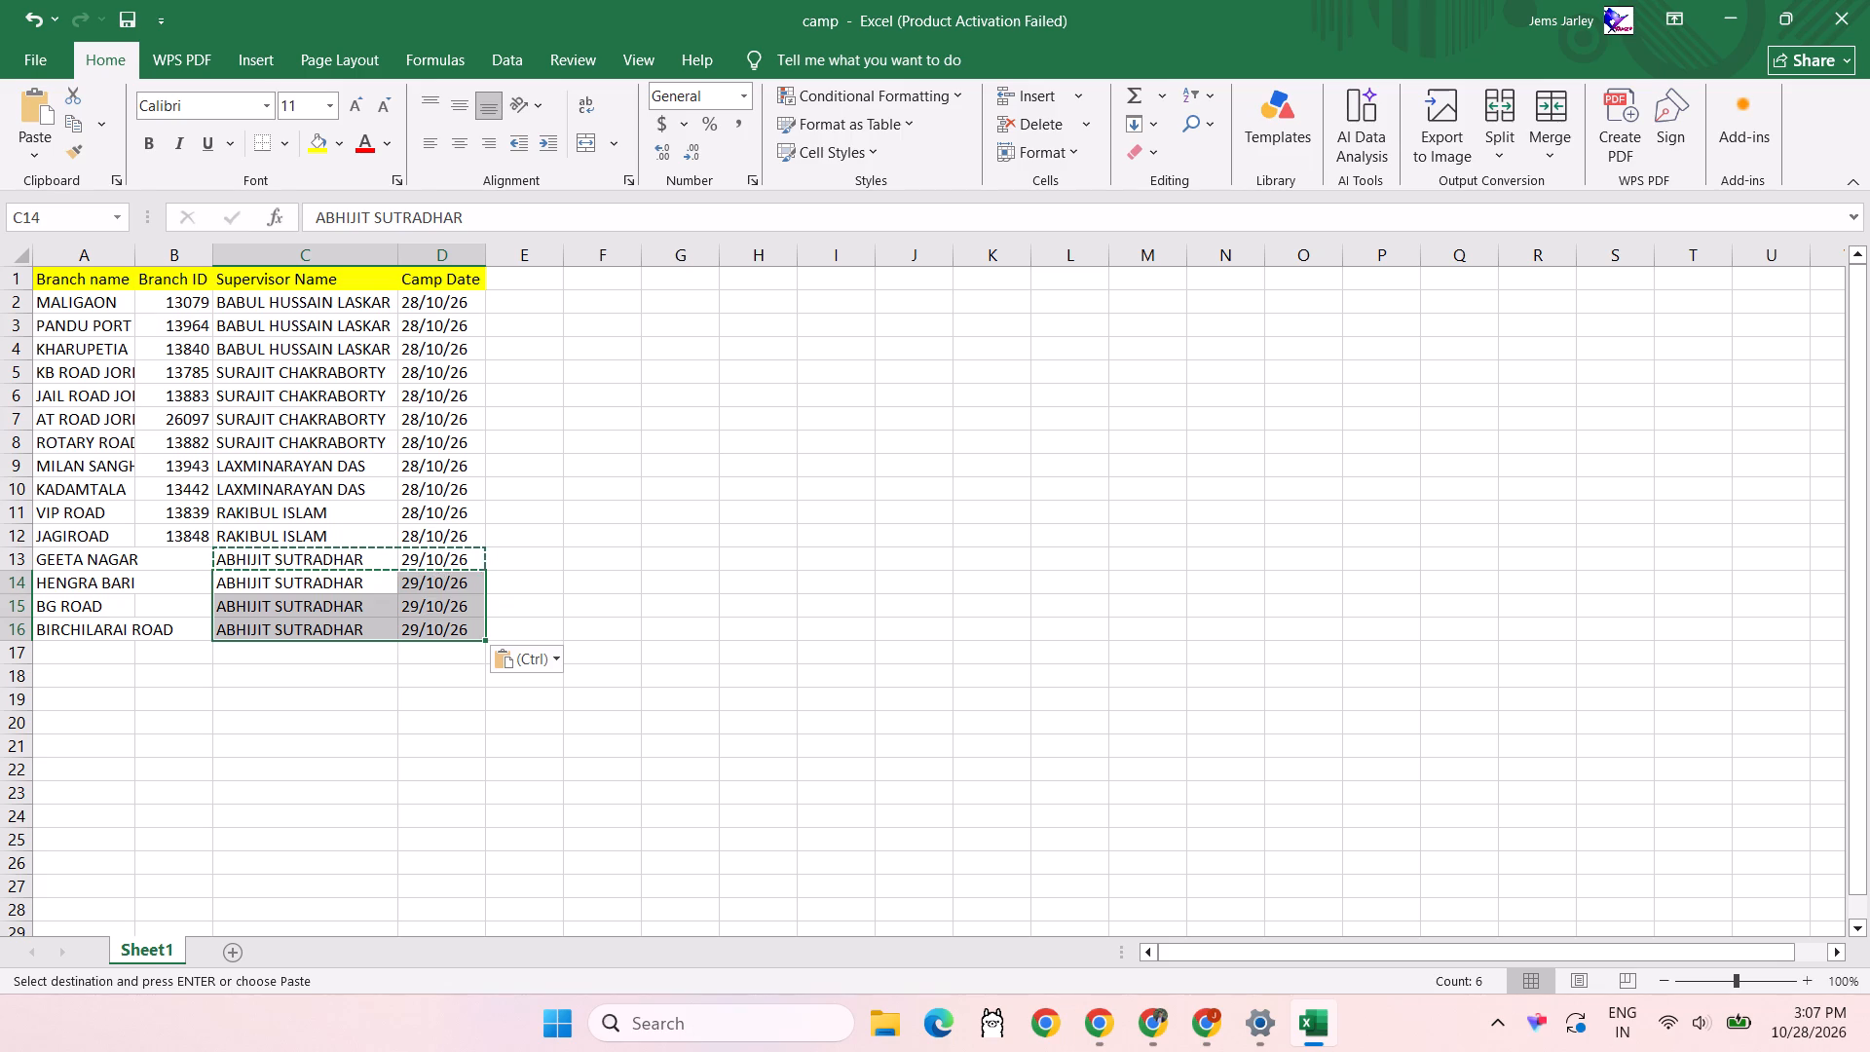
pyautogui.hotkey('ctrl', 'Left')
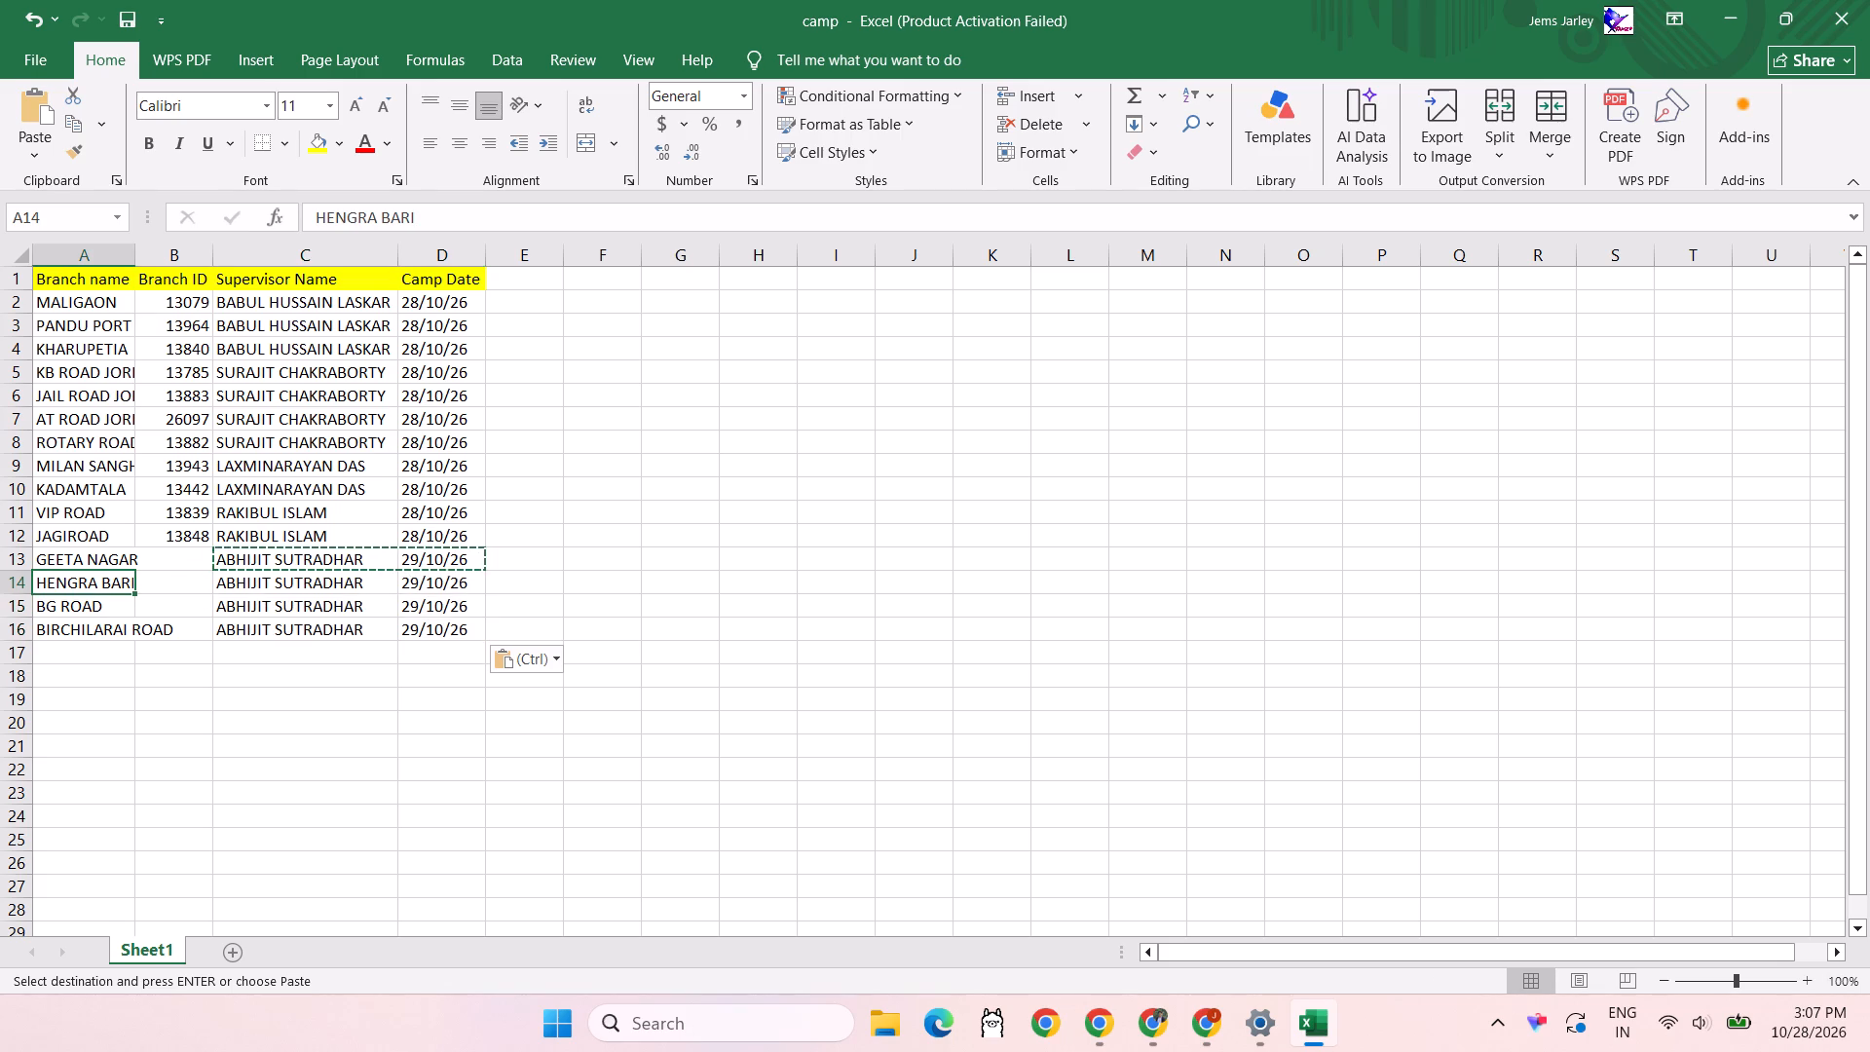
# Enter the branch ID 26930 for BIRCHILARAI ROAD in cell B16.
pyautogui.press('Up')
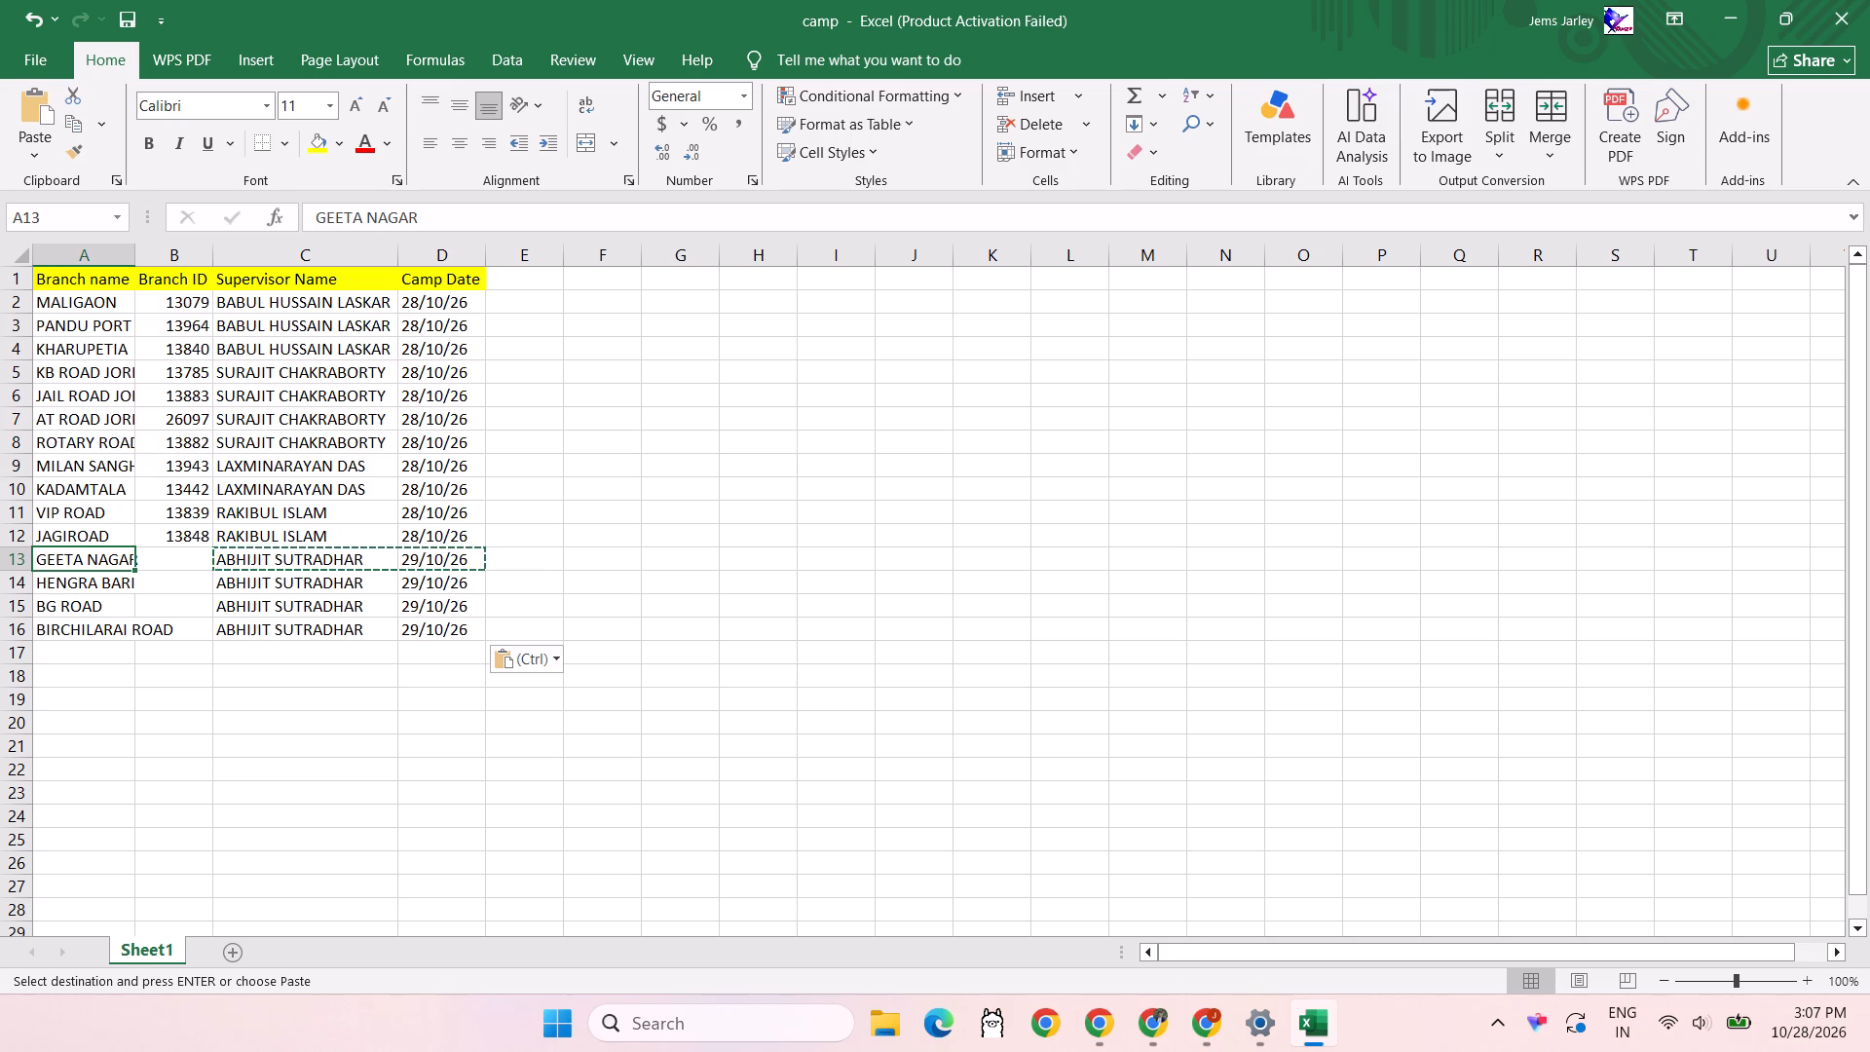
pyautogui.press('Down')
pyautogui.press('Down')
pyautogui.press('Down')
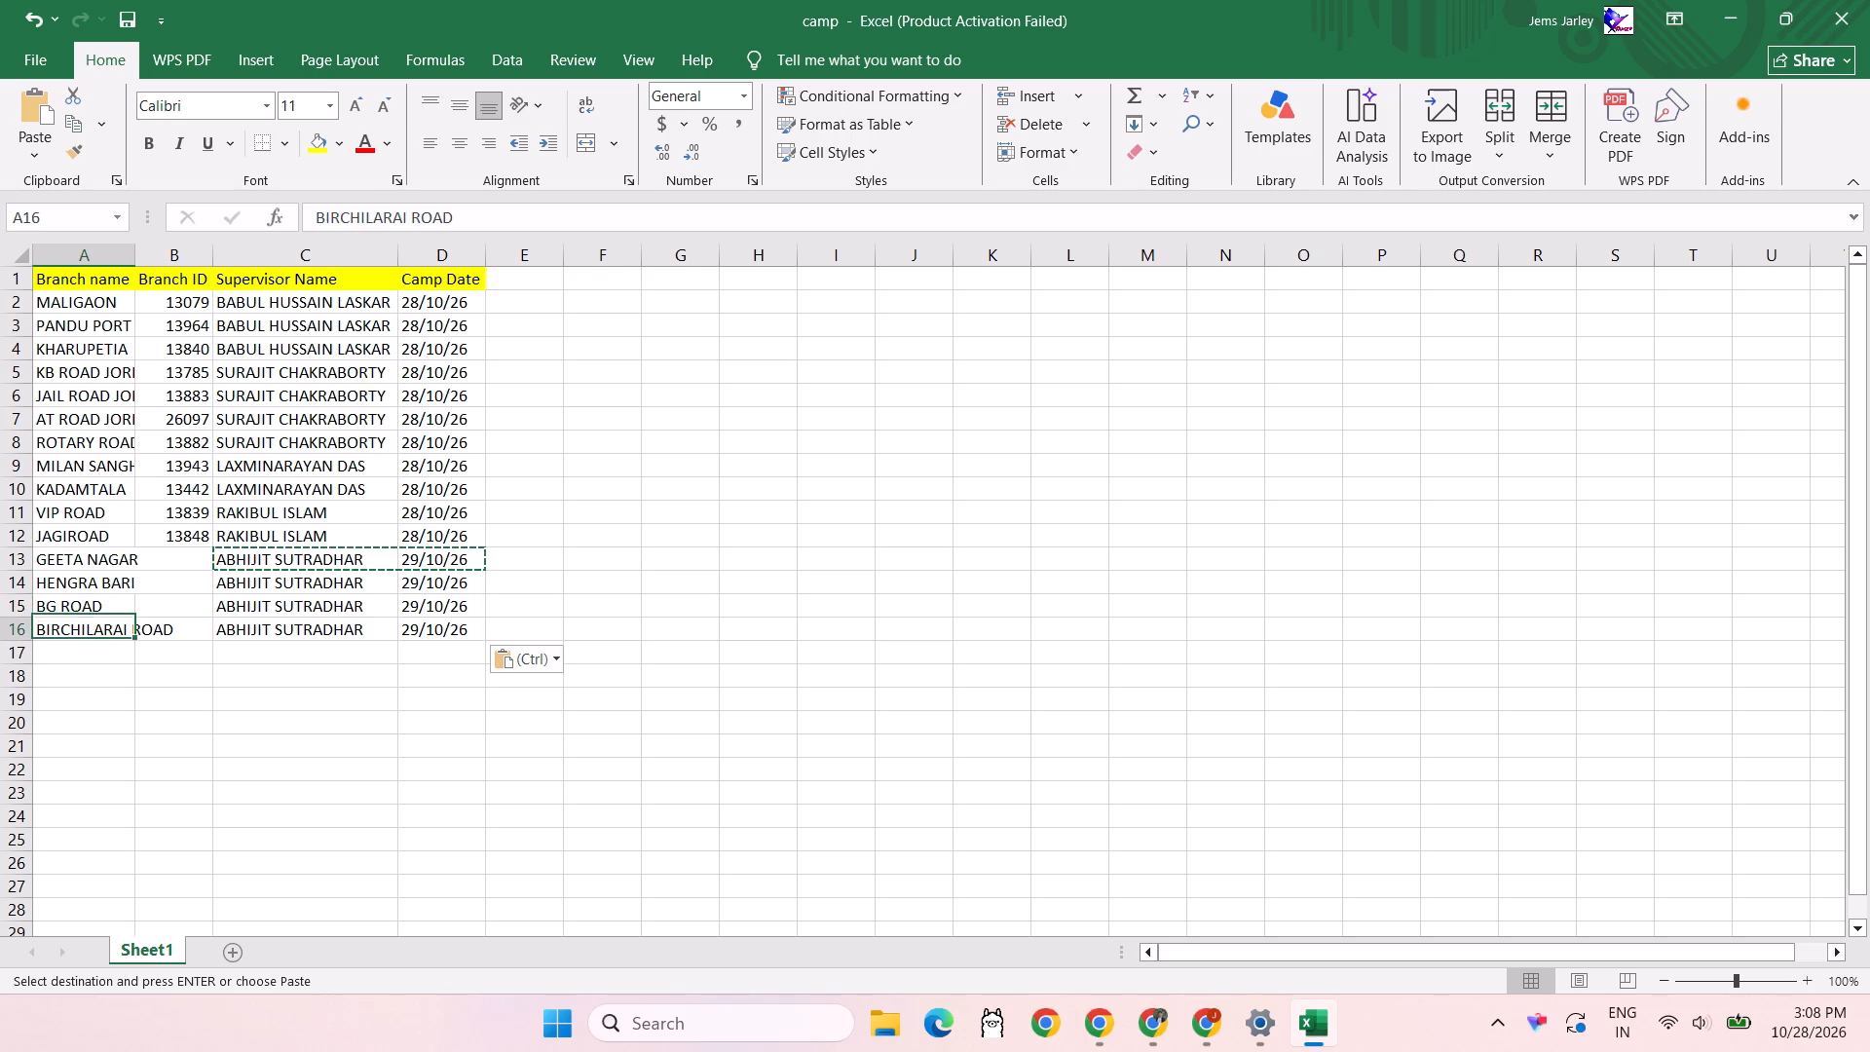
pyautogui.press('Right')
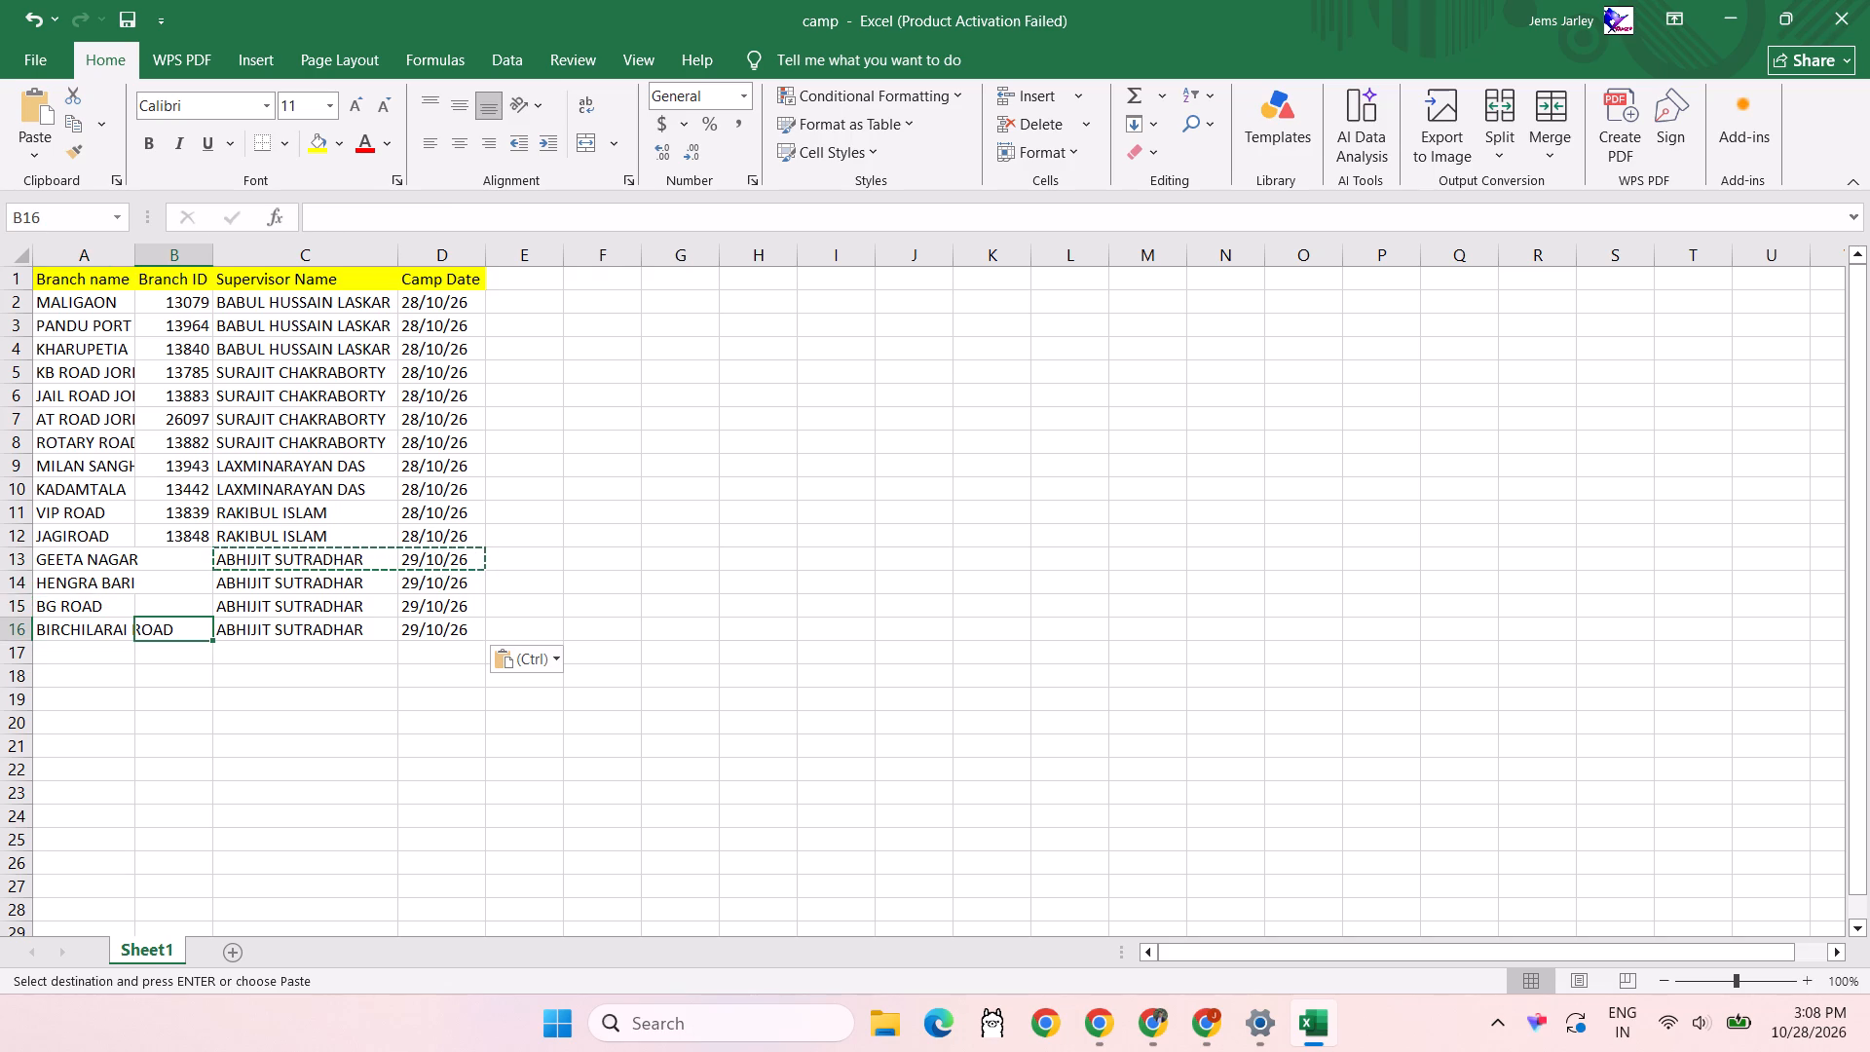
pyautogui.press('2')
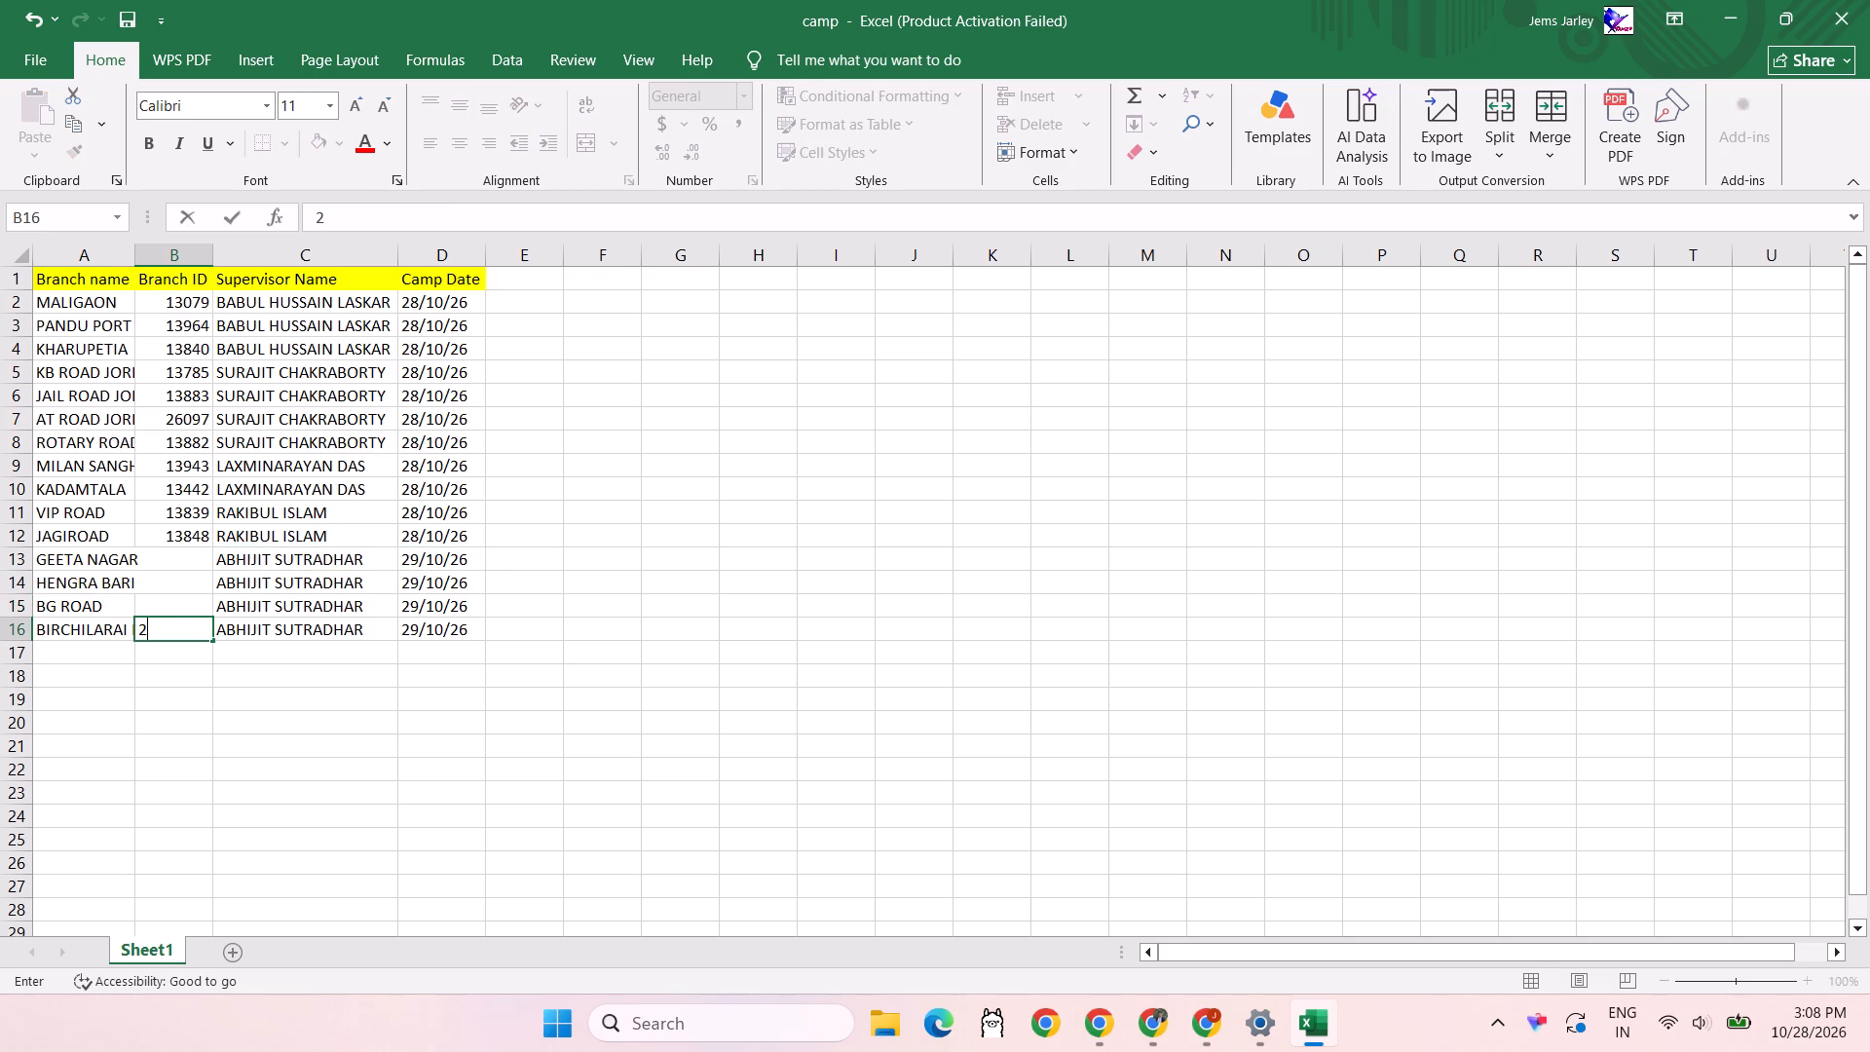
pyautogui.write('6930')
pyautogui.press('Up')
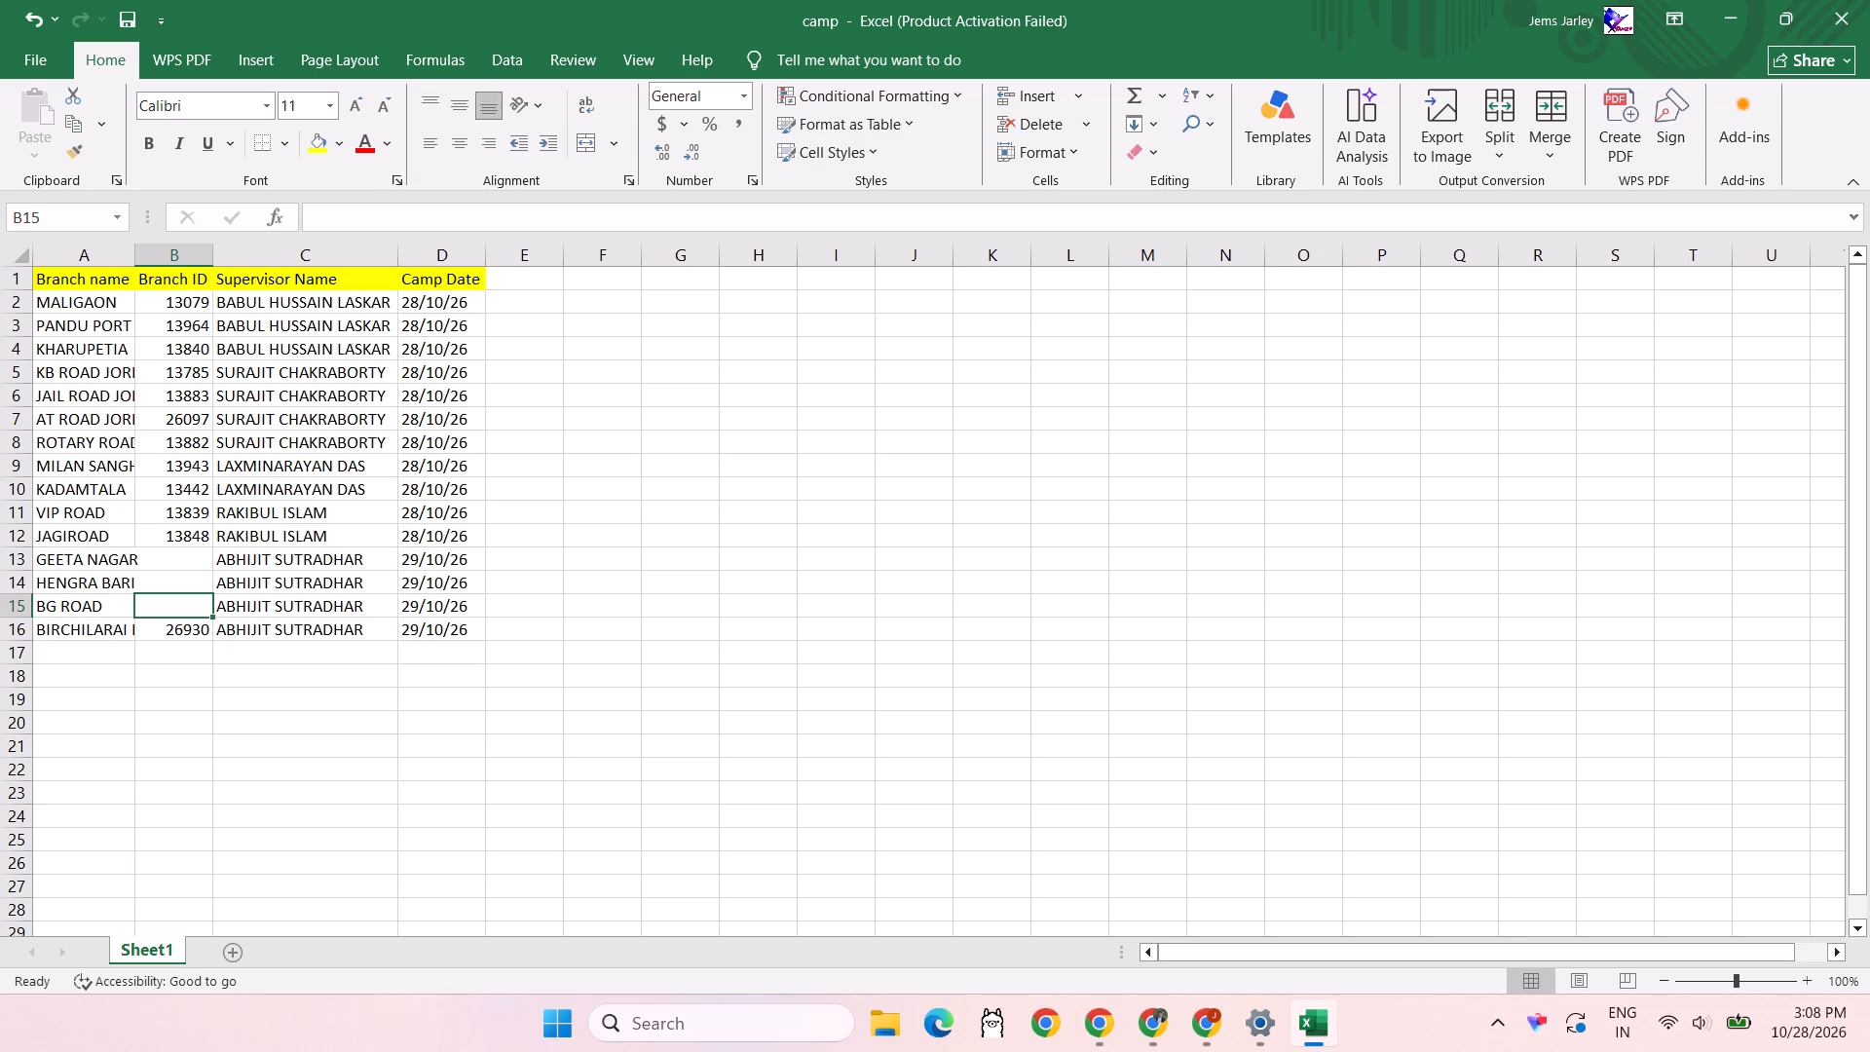
# Enter the branch IDs 26955 for HENGRA BARI in B14 and 26956 for GEETA NAGAR in B13.
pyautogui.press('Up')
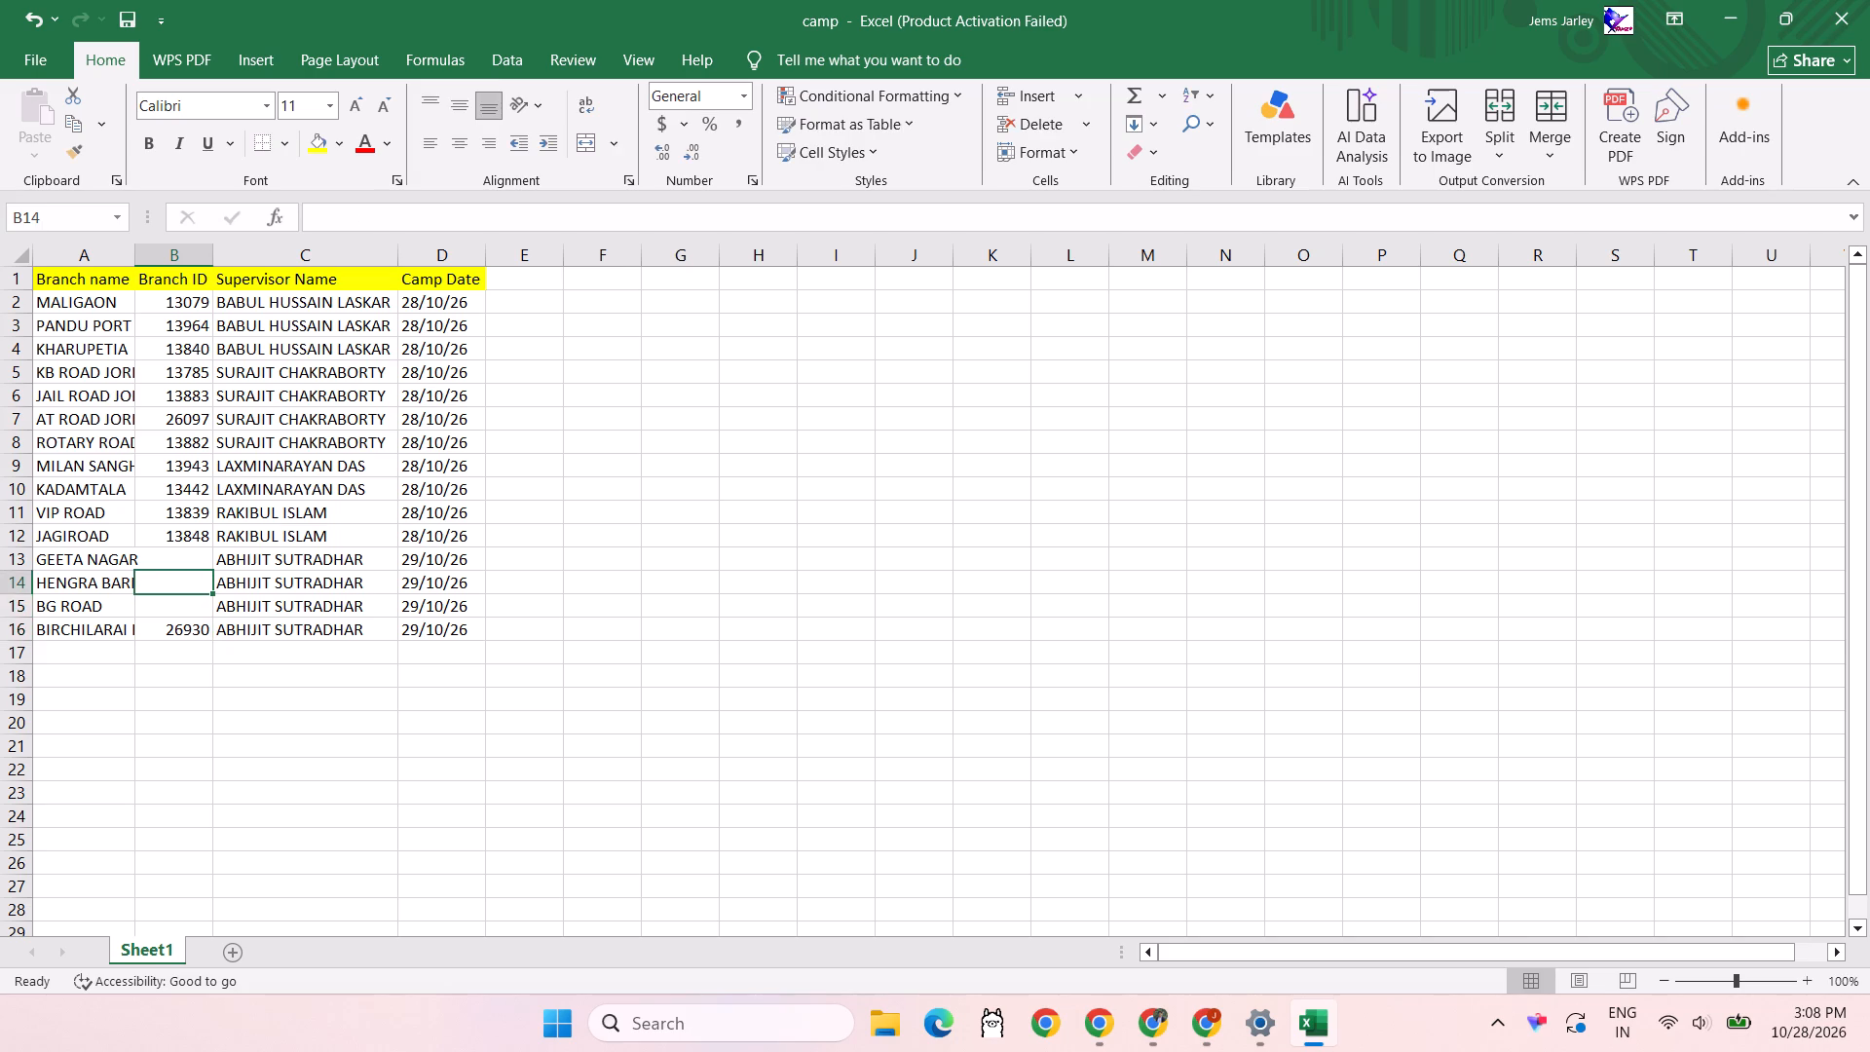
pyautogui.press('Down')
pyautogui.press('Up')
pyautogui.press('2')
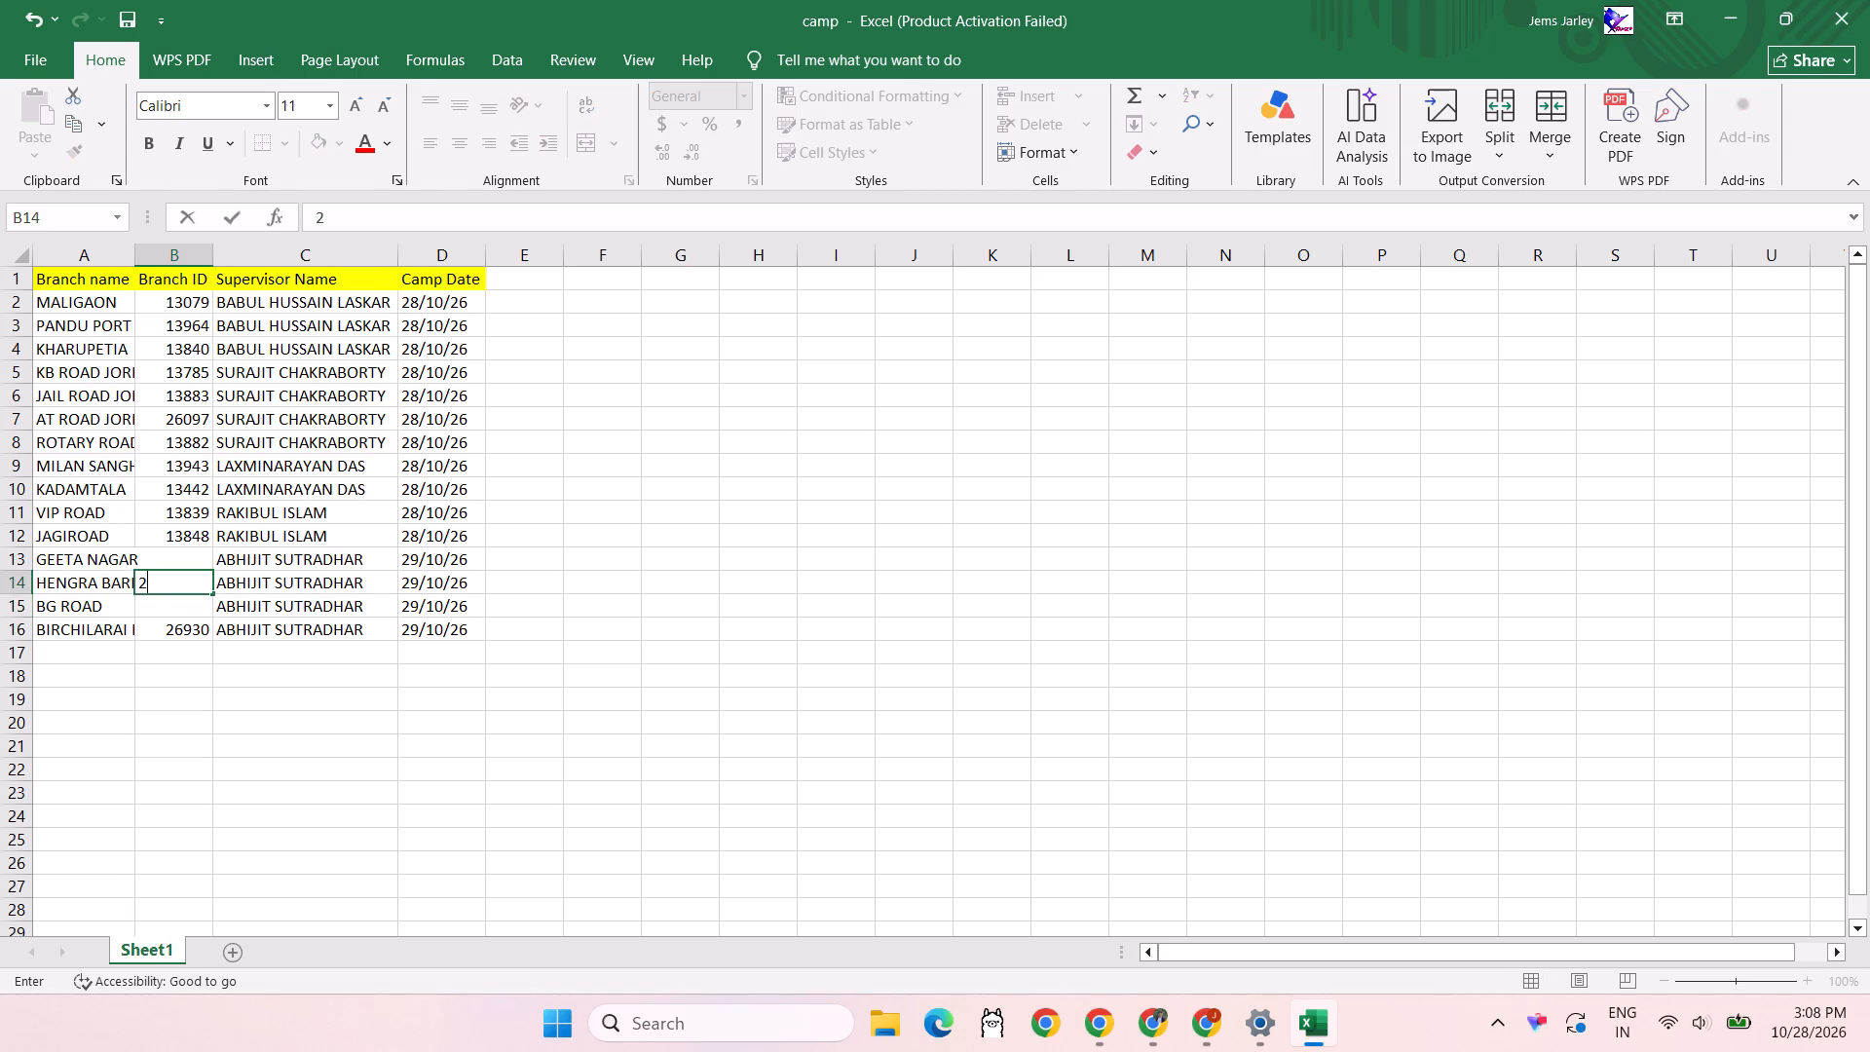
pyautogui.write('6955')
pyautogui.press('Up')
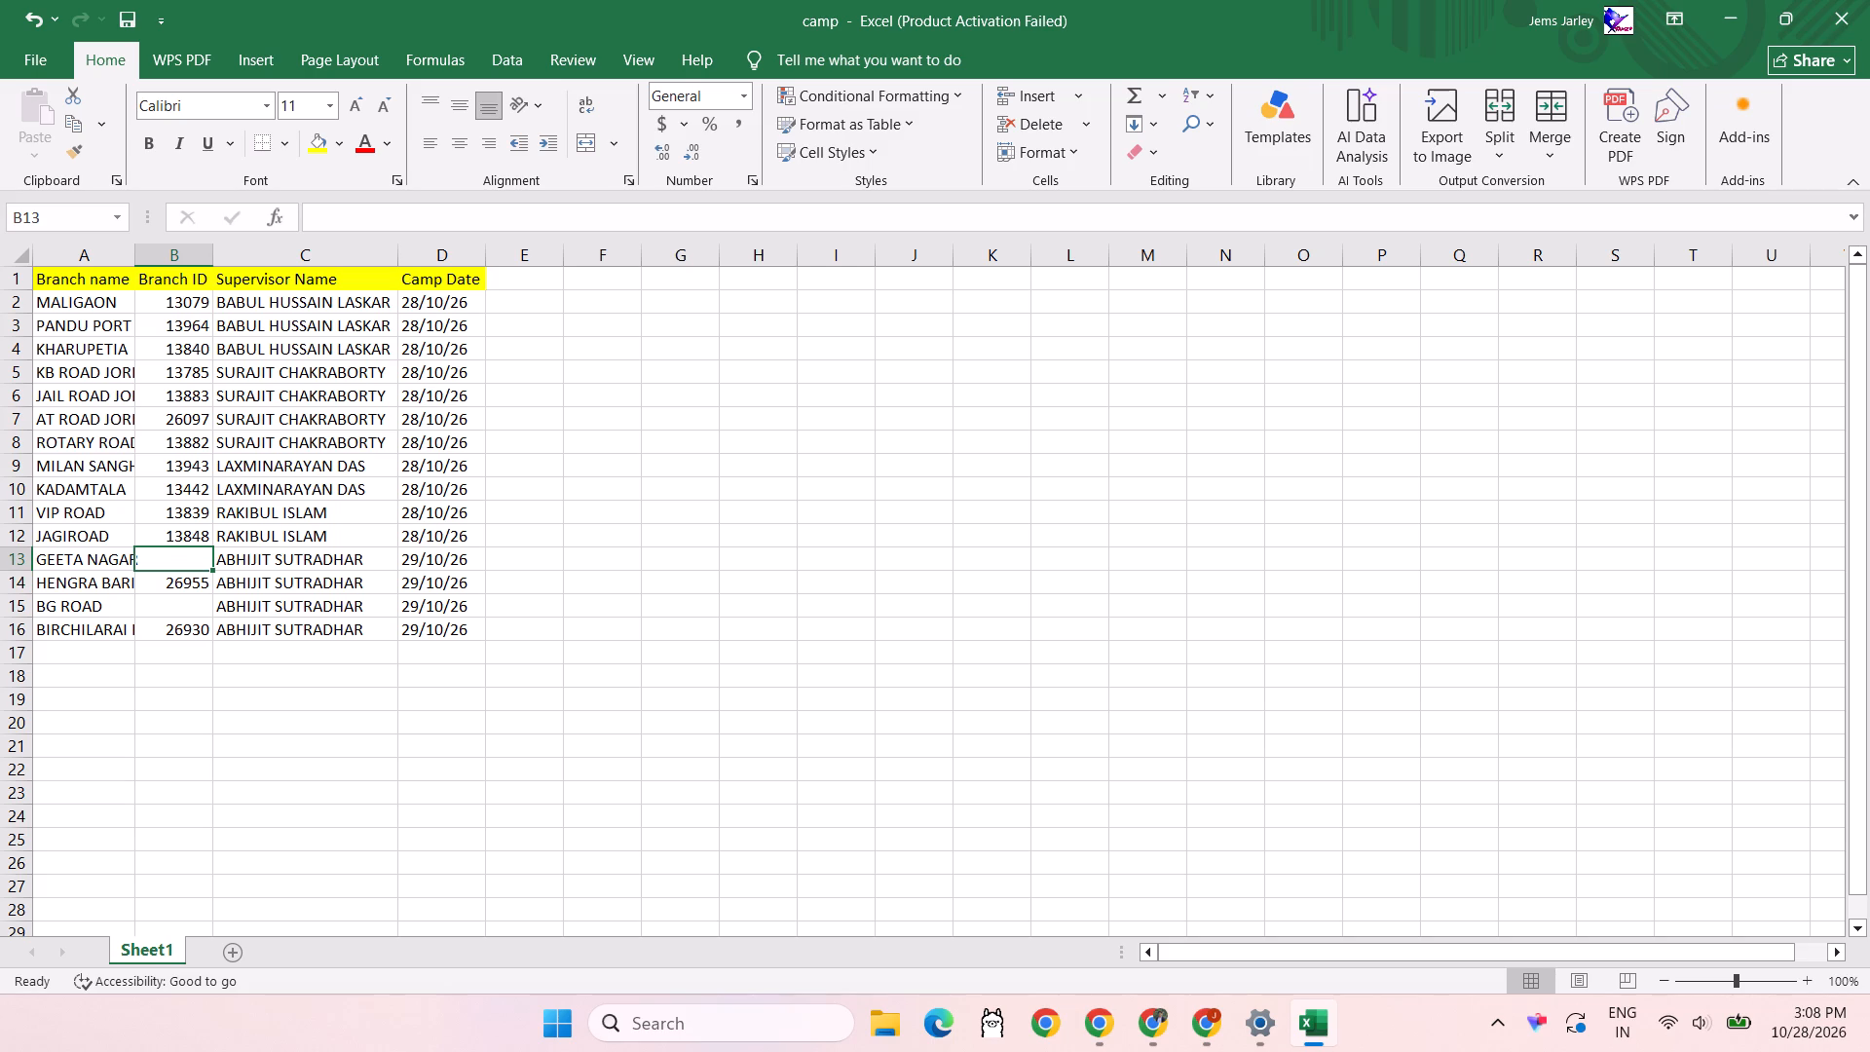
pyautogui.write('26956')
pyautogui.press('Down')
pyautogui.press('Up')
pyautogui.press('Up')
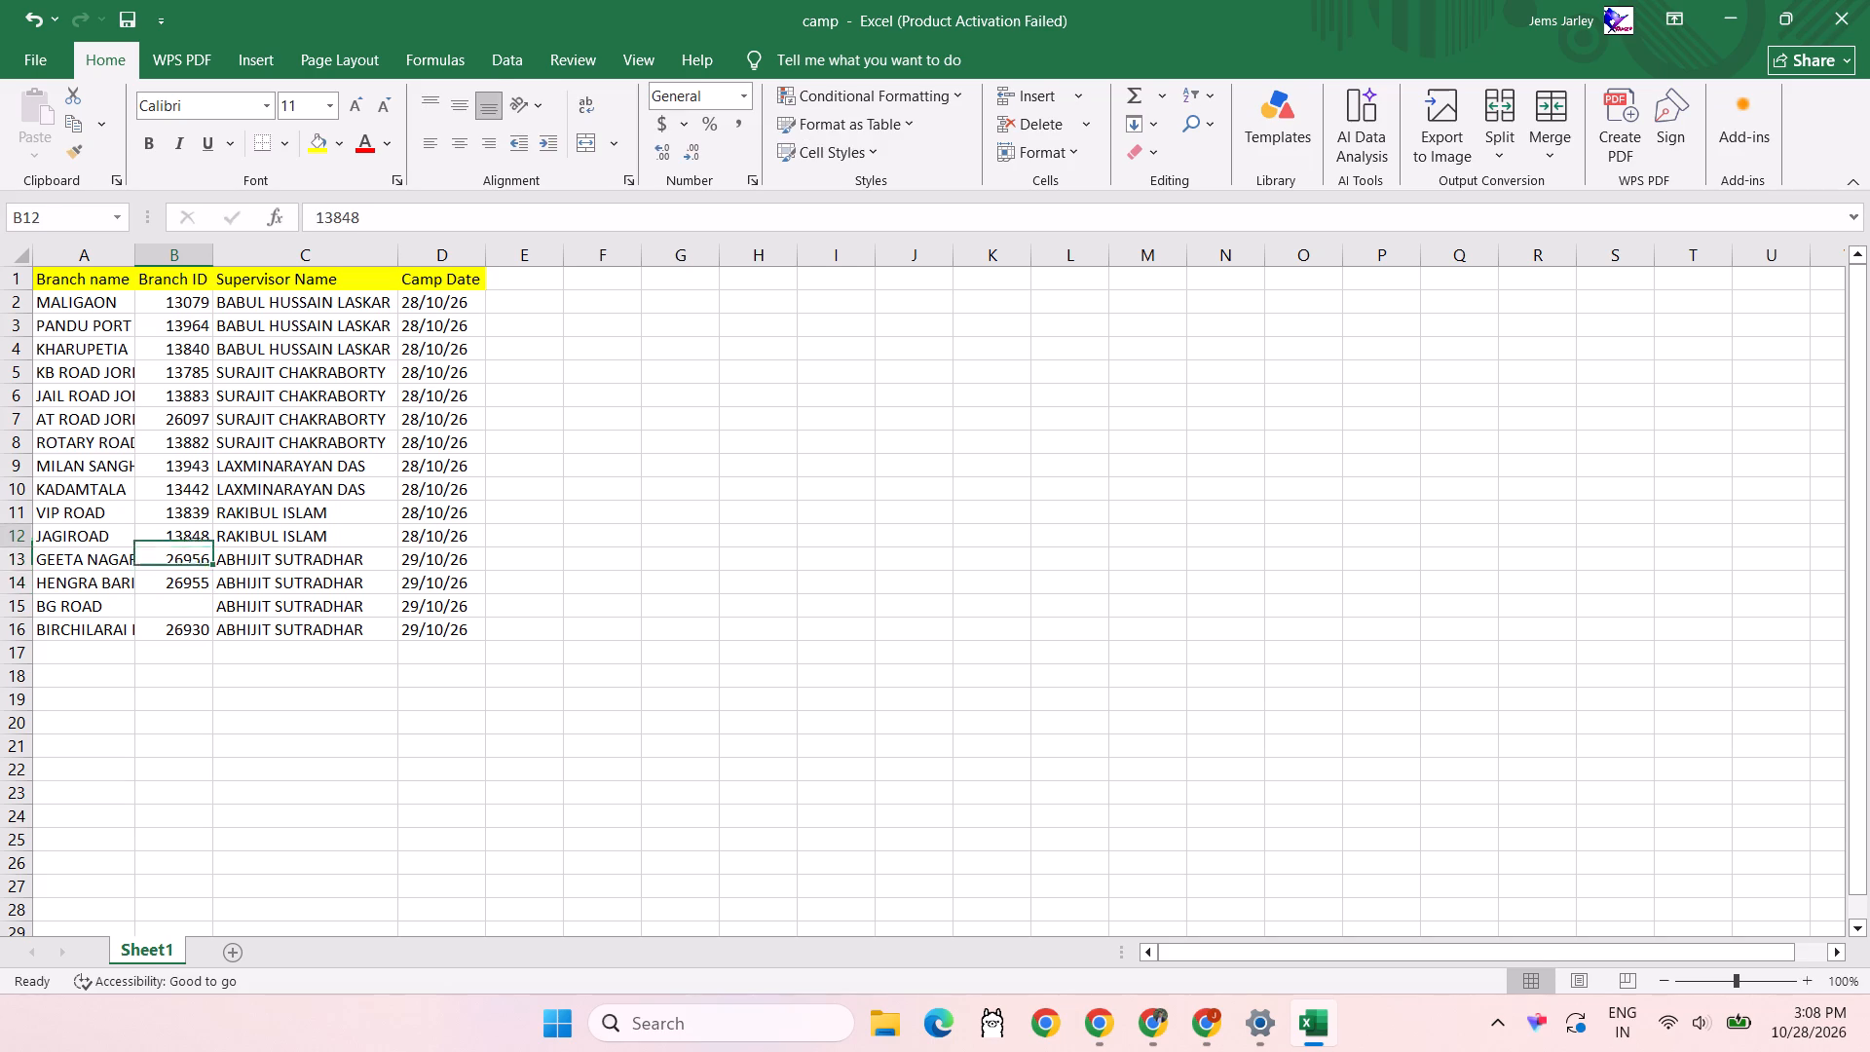
# Select the empty Branch ID cell B15 in the BG ROAD row.
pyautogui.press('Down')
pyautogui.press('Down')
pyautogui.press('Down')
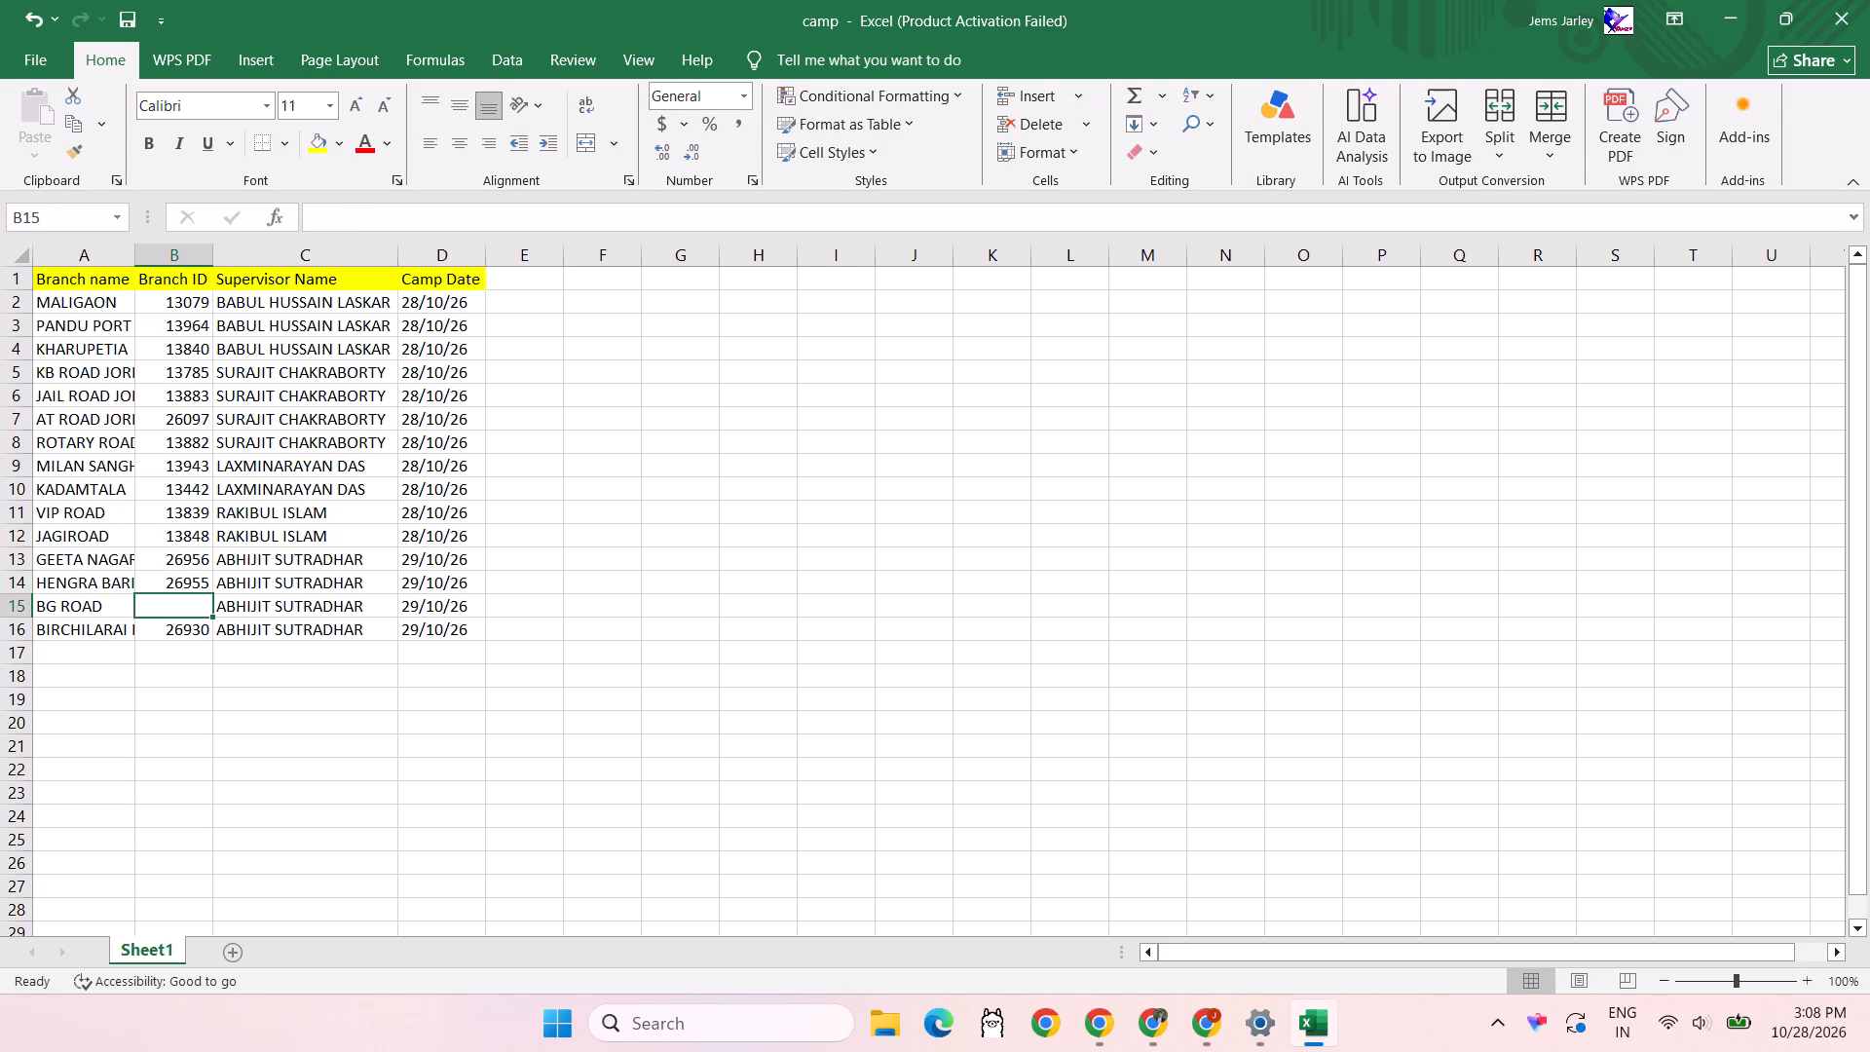
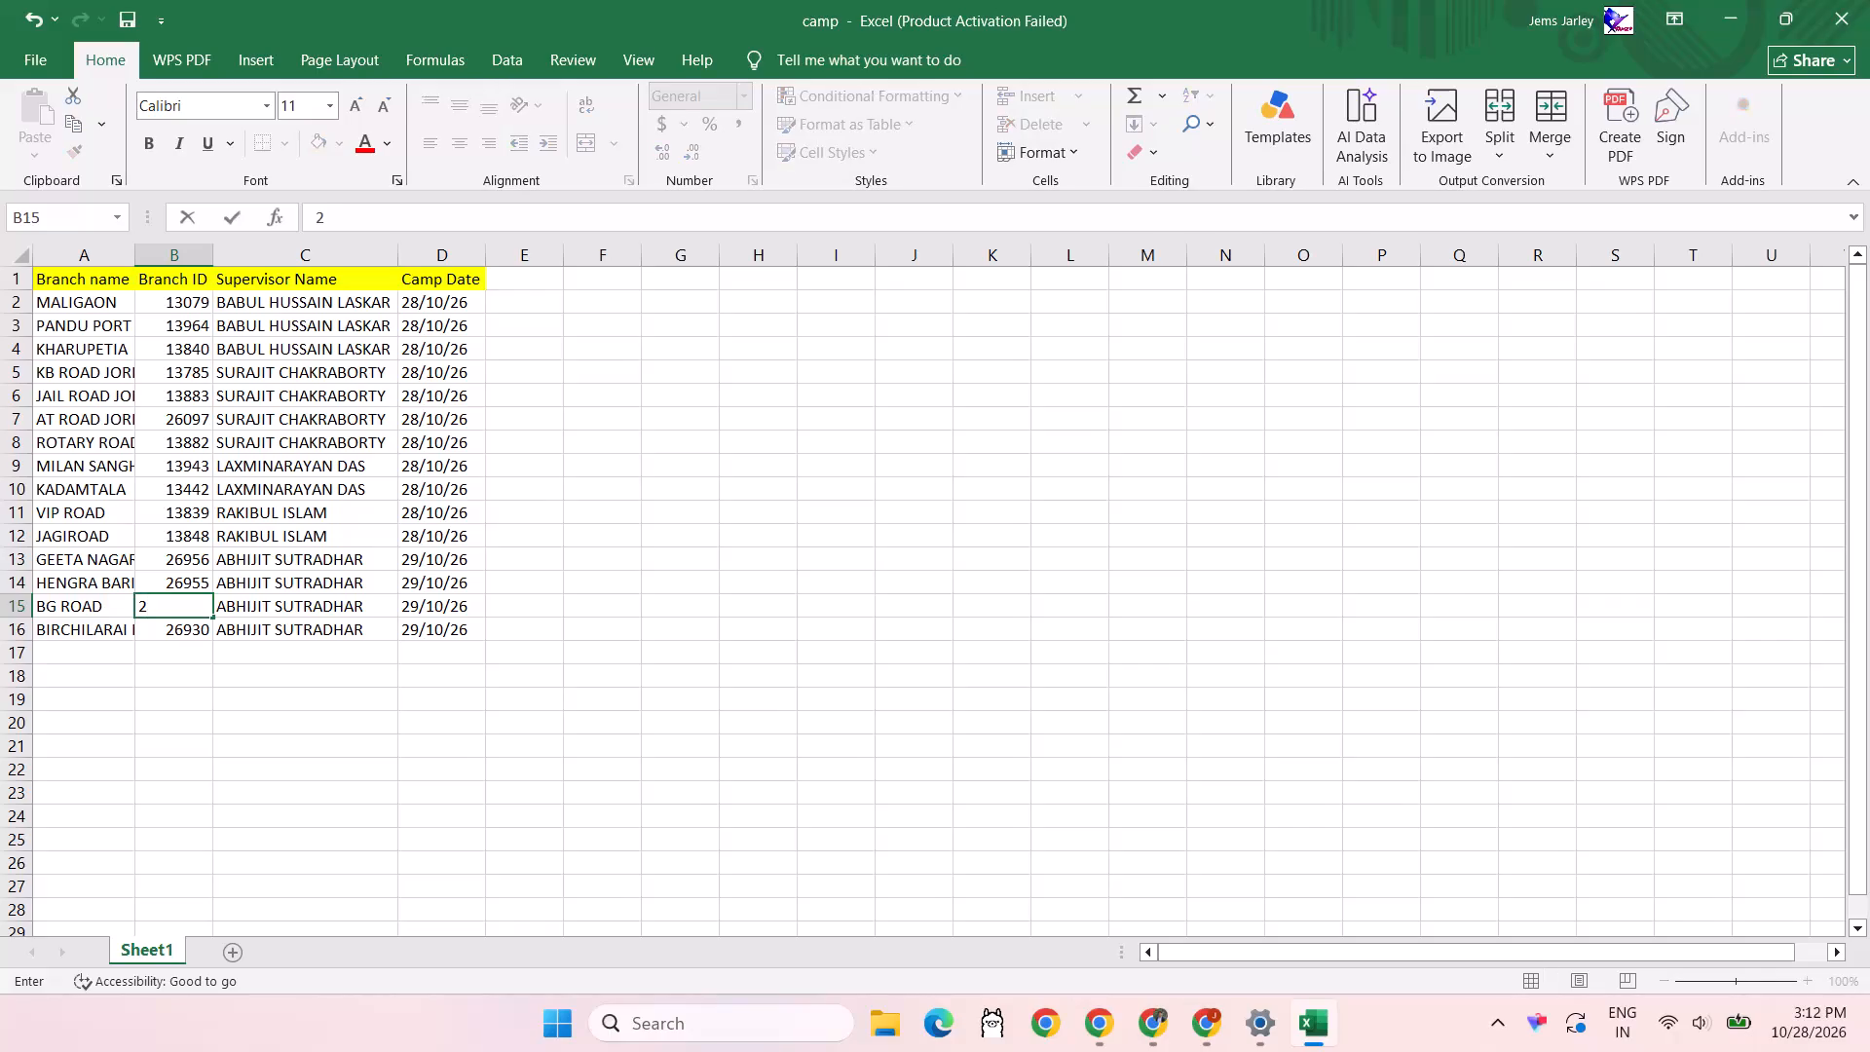
# Complete the BG ROAD branch ID in cell B15 as 26968 and select the empty cell E15 in the same row.
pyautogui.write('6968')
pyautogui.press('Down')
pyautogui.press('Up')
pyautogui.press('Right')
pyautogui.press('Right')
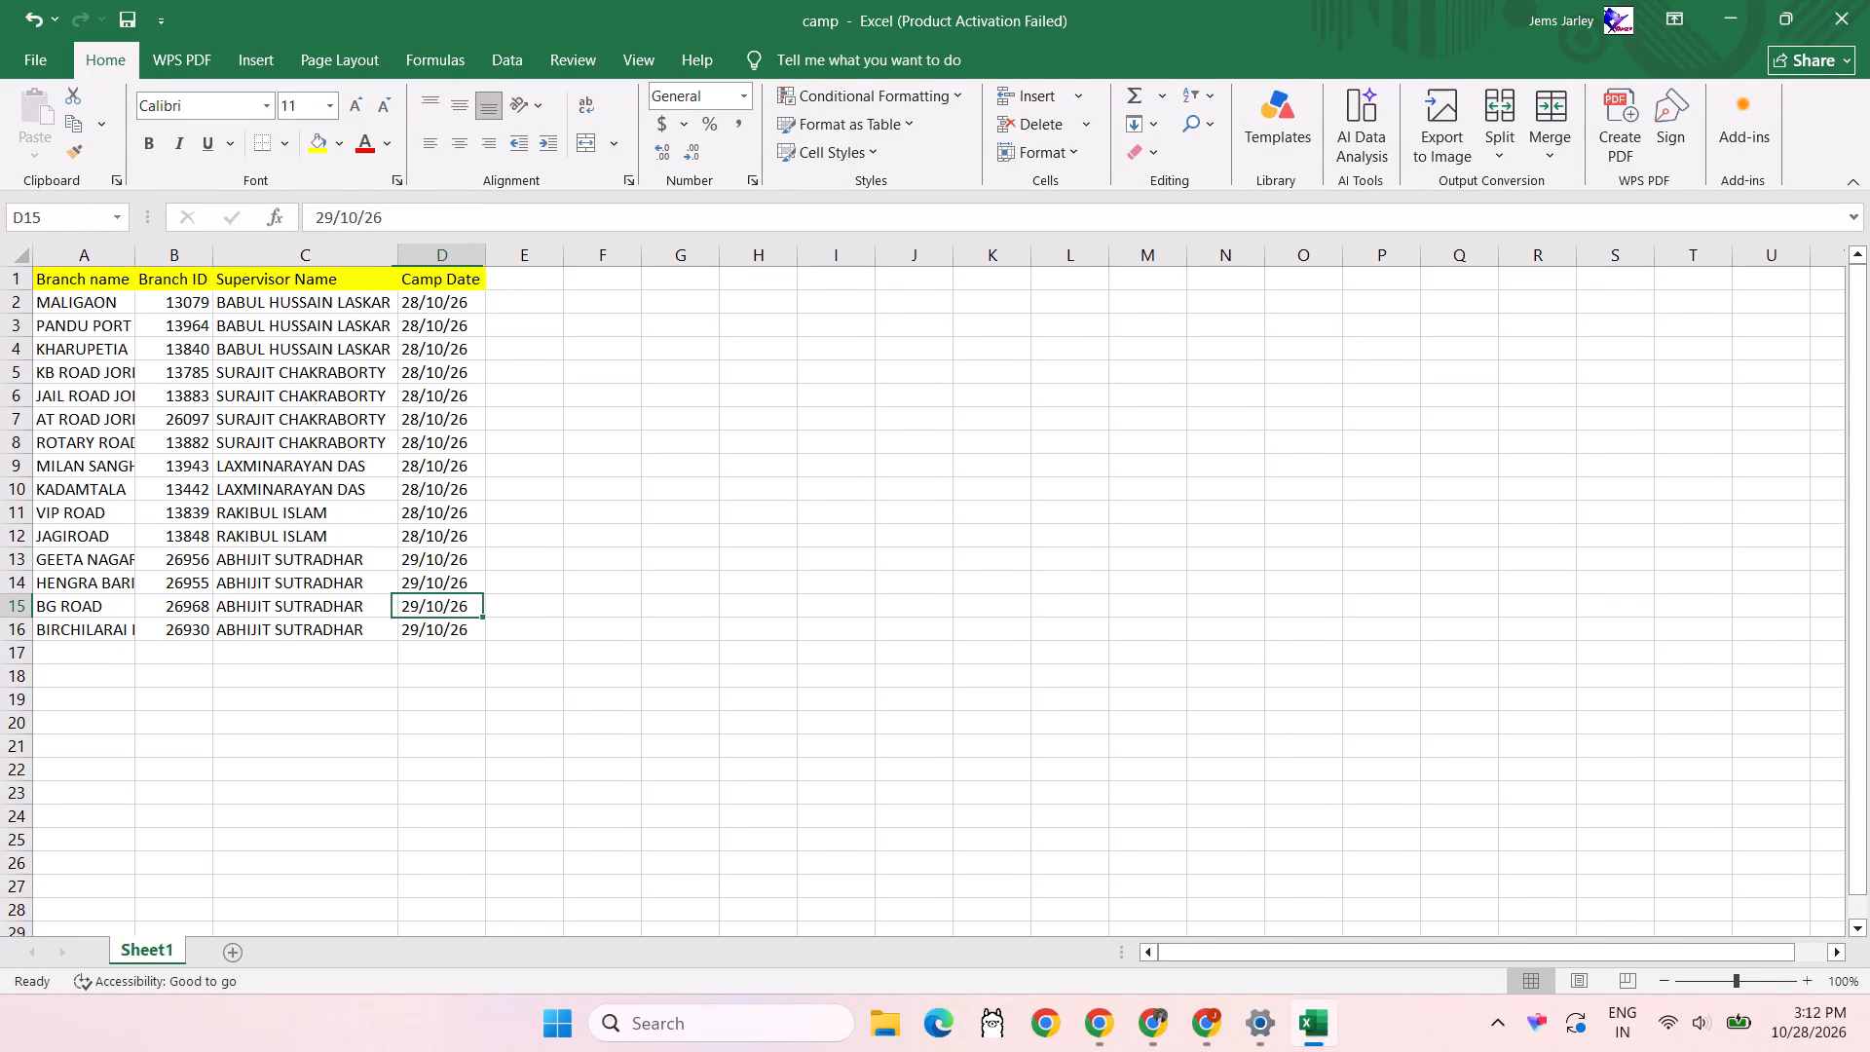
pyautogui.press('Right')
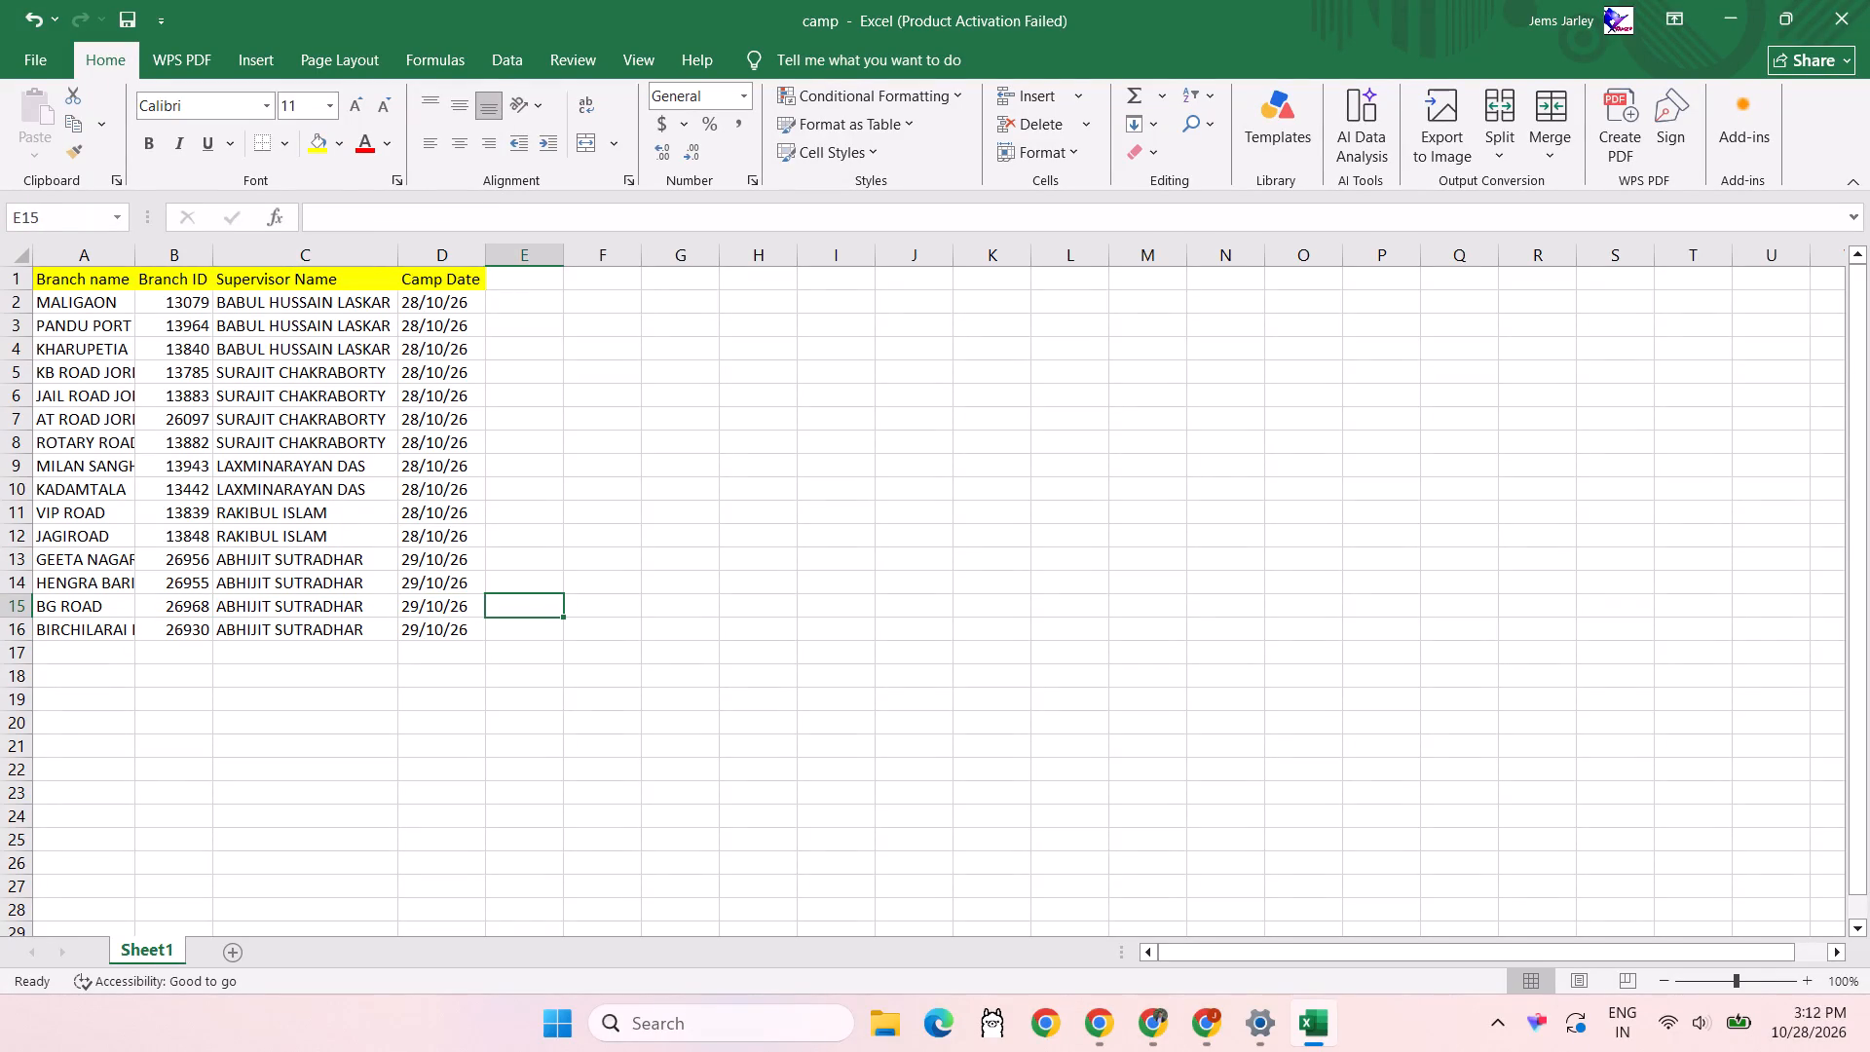
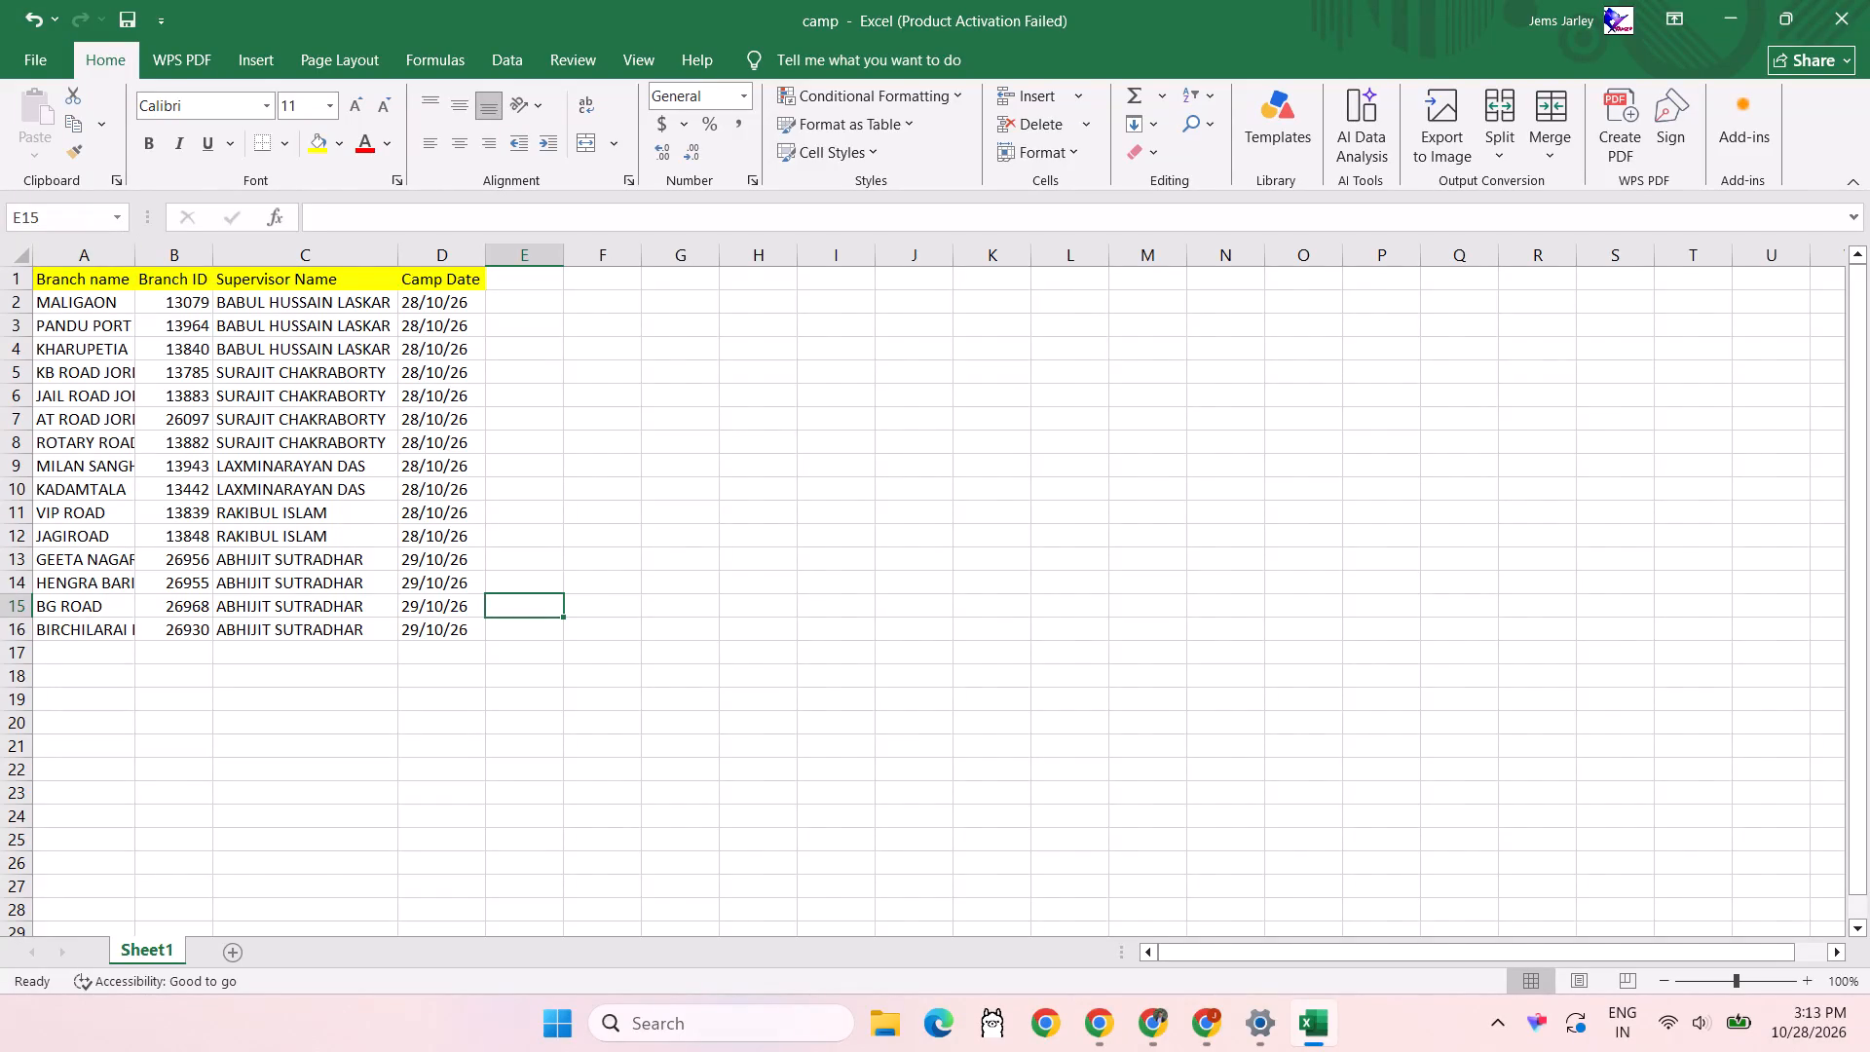
# AutoFit the Branch name column A to its longest entry and deselect to an empty cell below the data.
pyautogui.doubleClick(134, 253)
pyautogui.click(829, 744)
pyautogui.scroll(8, 829, 744)
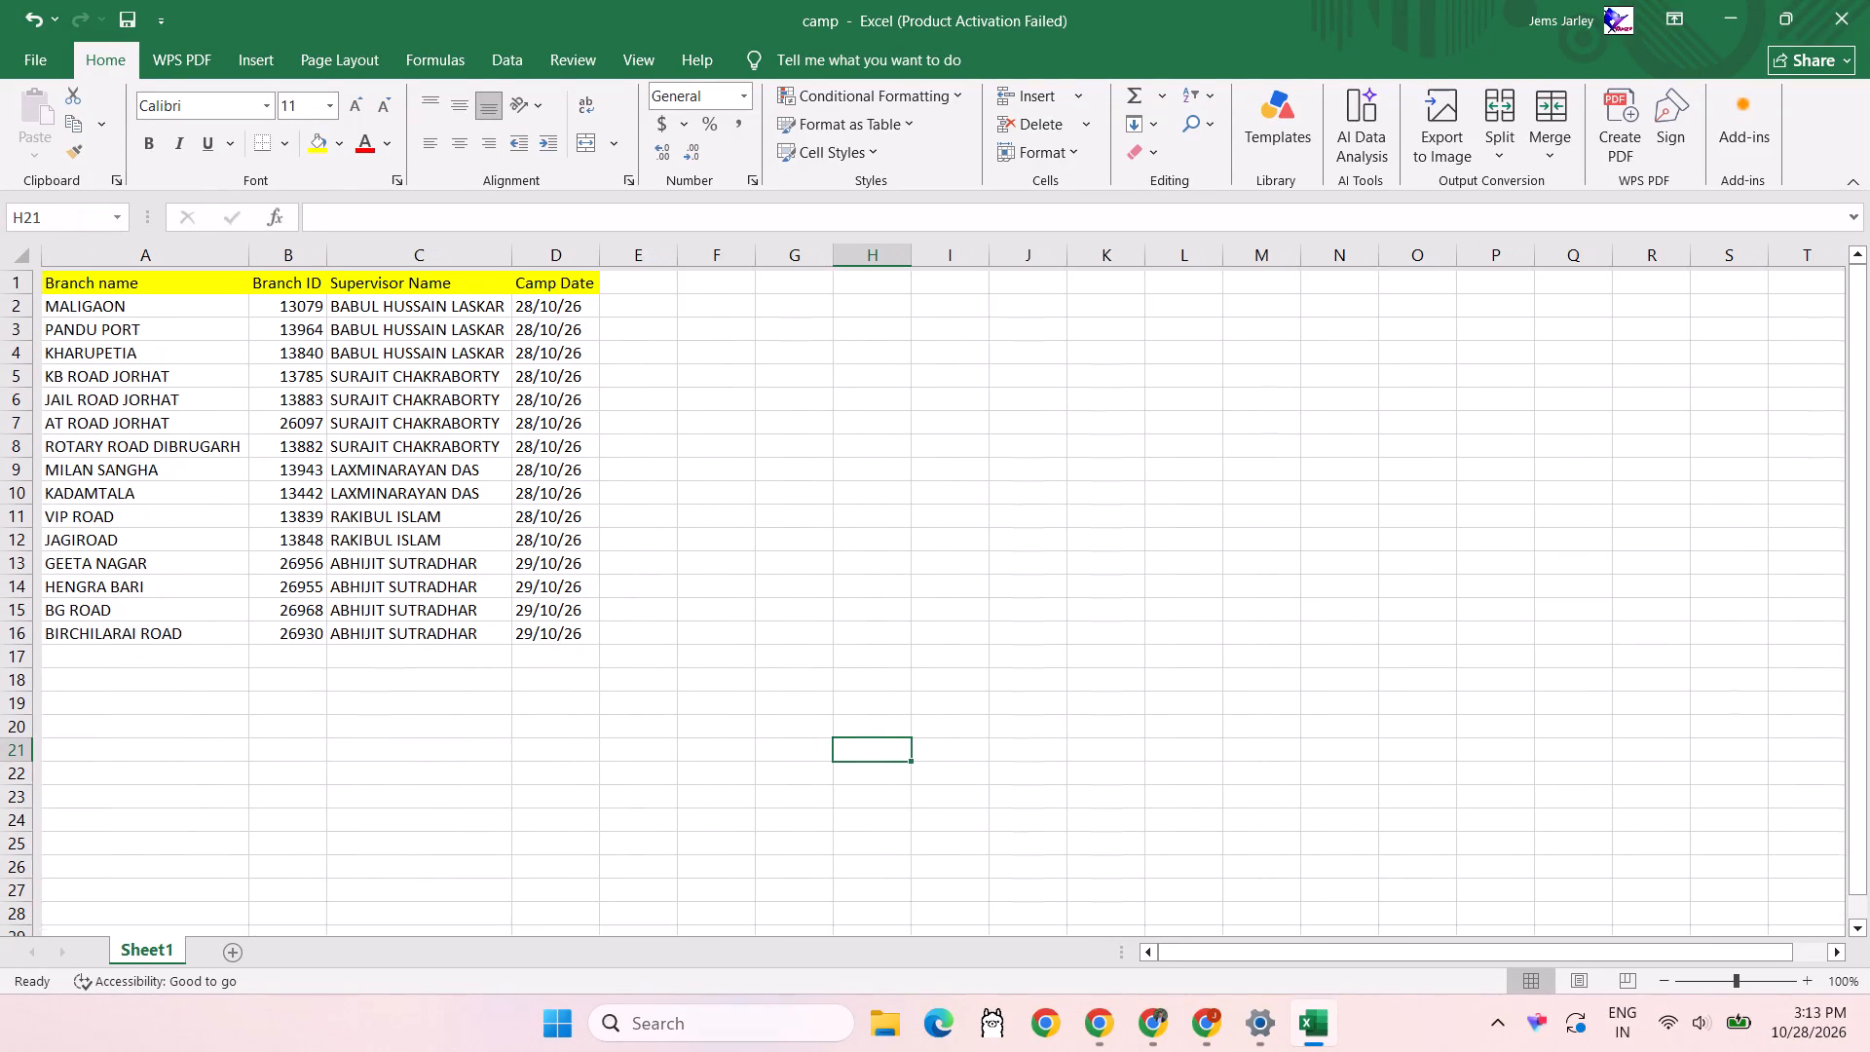
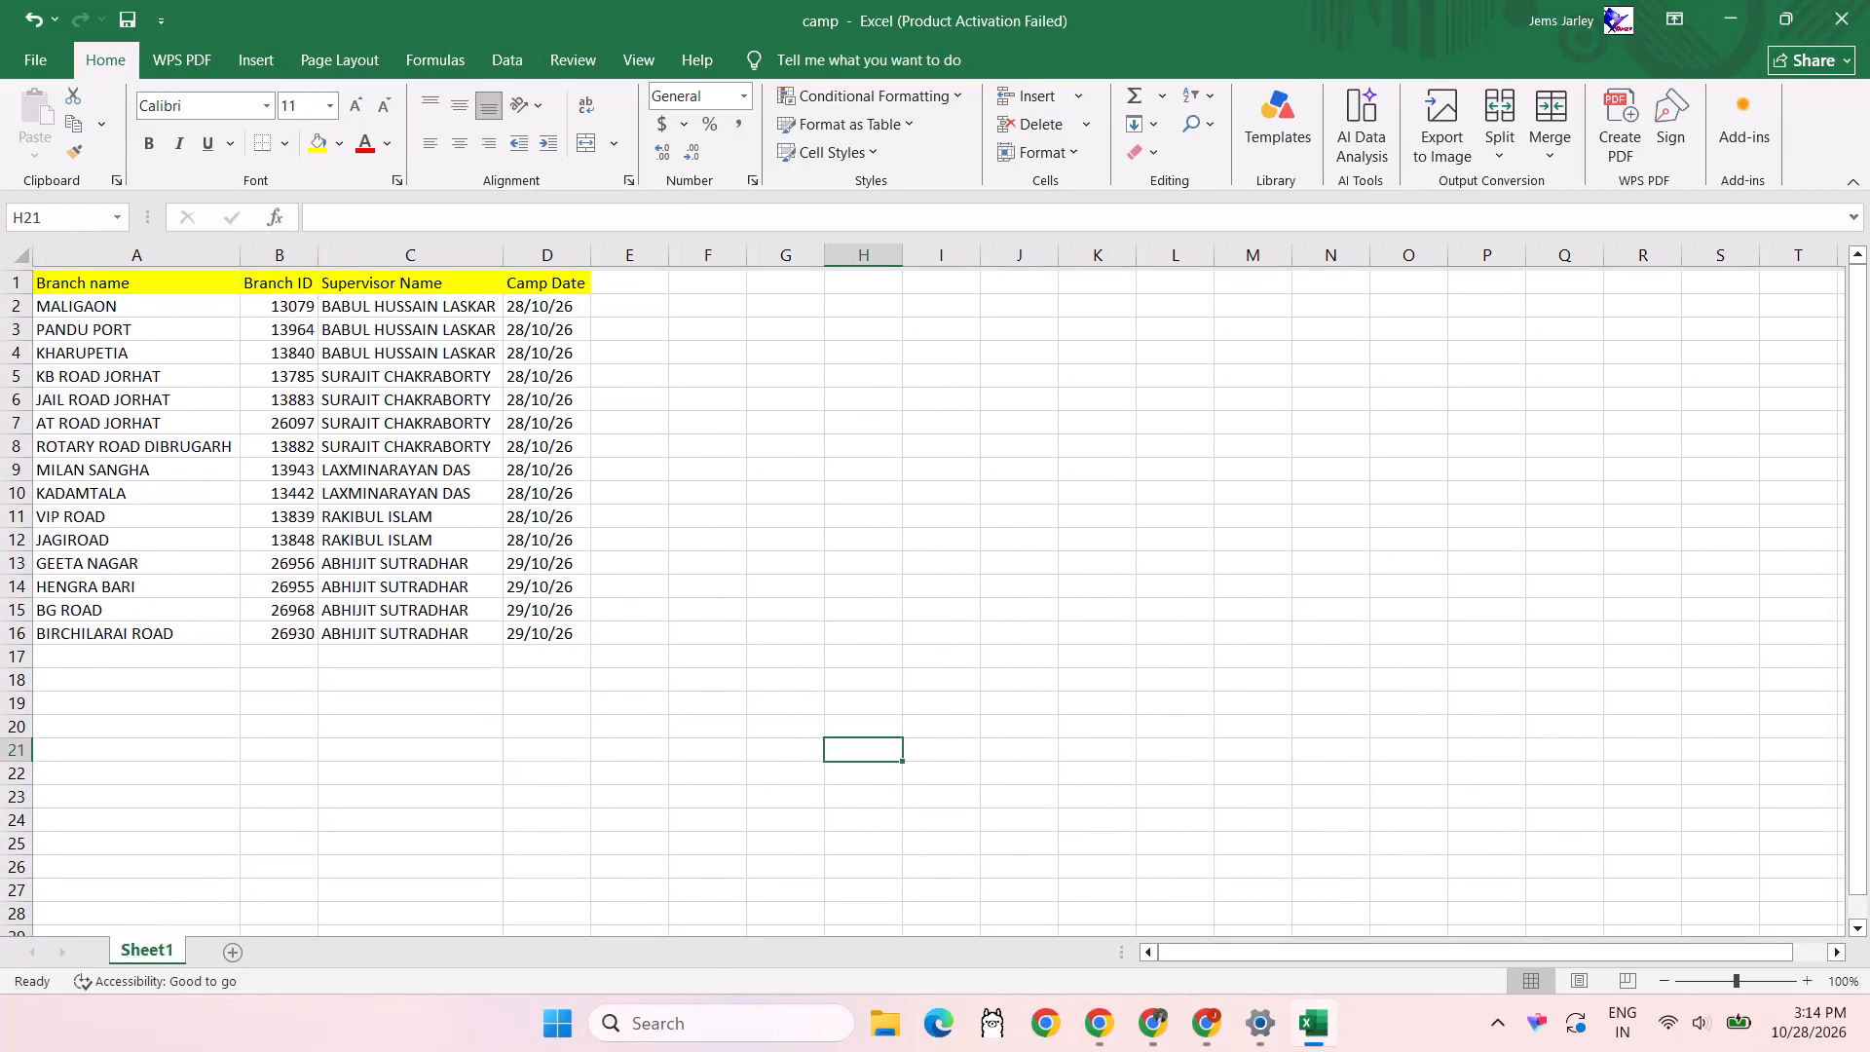
# Save the camp workbook with its fitted columns.
pyautogui.click(1248, 631)
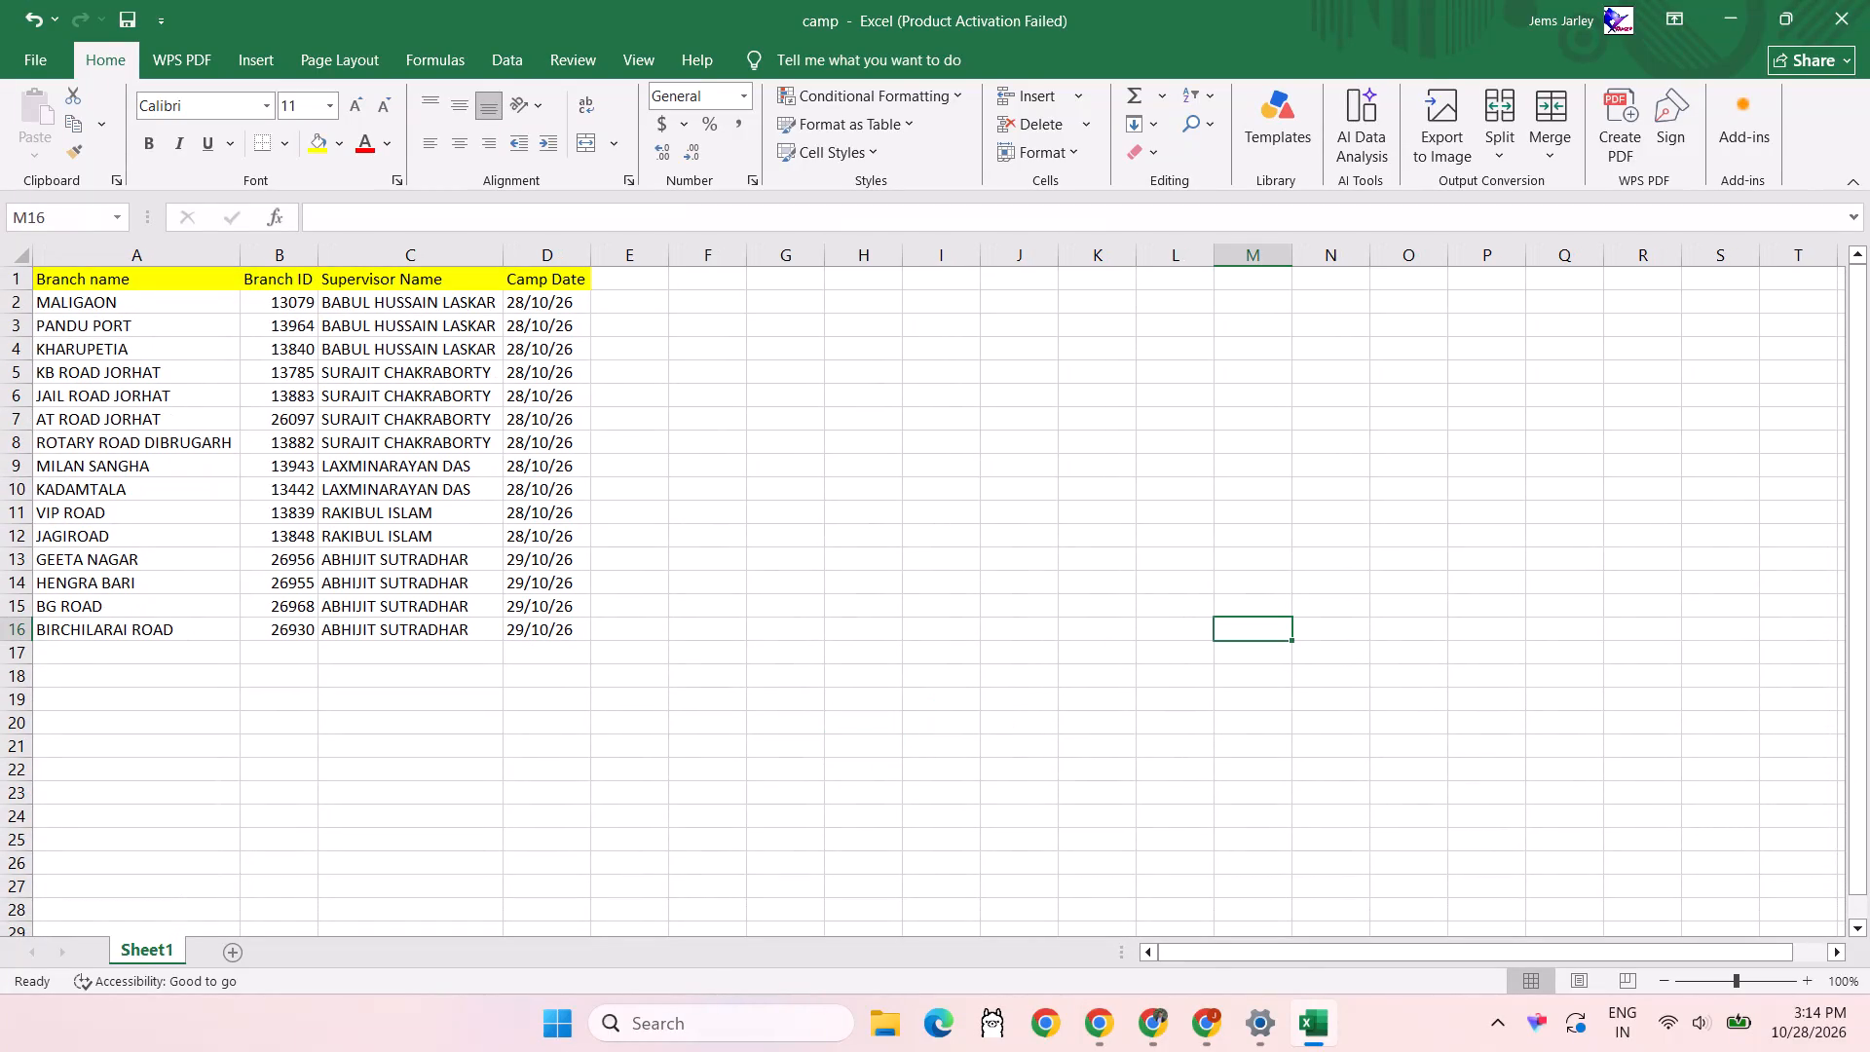
pyautogui.hotkey('ctrl', 's')
pyautogui.hotkey('ctrl', 's')
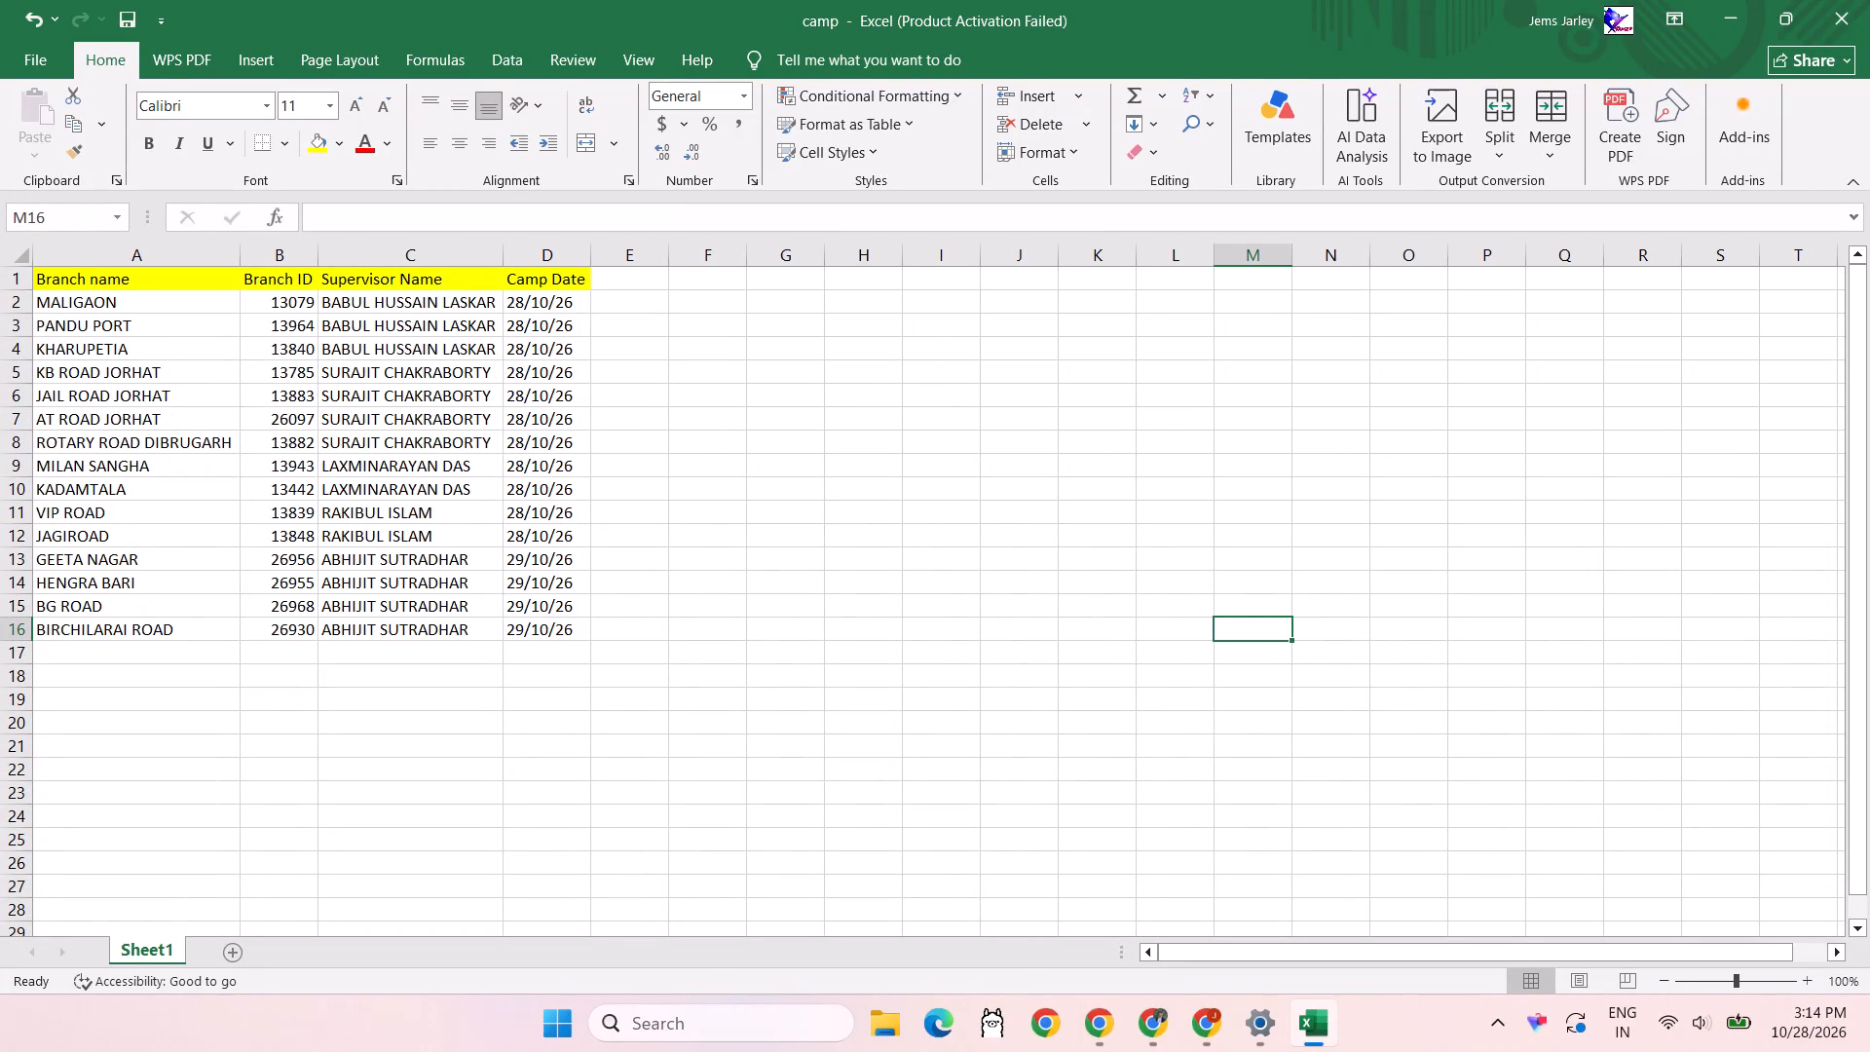
# Apply All Borders to the whole branch table, A1:D16, and deselect it.
pyautogui.click(885, 561)
pyautogui.moveTo(574, 631); pyautogui.dragTo(582, 626)
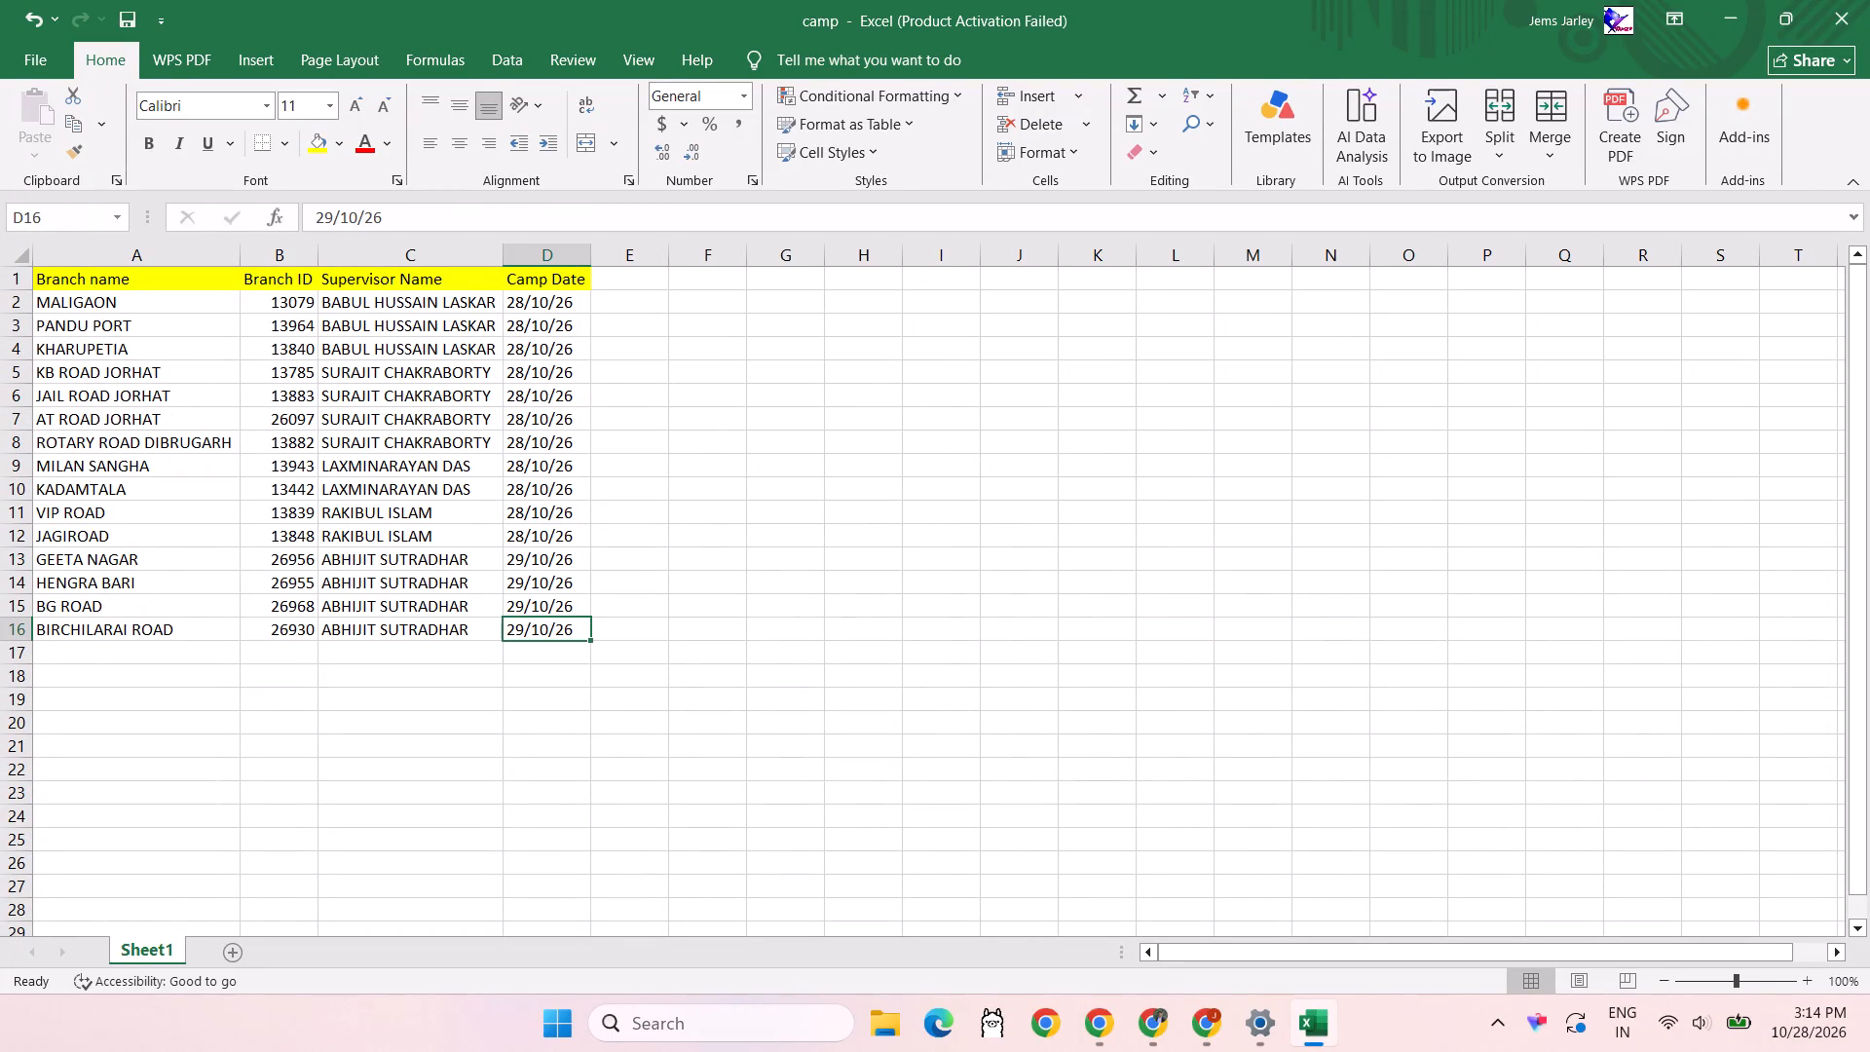
pyautogui.hotkey('ctrl', 'shift', 'Left')
pyautogui.hotkey('ctrl', 'shift', 'Up')
pyautogui.hotkey('ctrl', 'shift', 'Up')
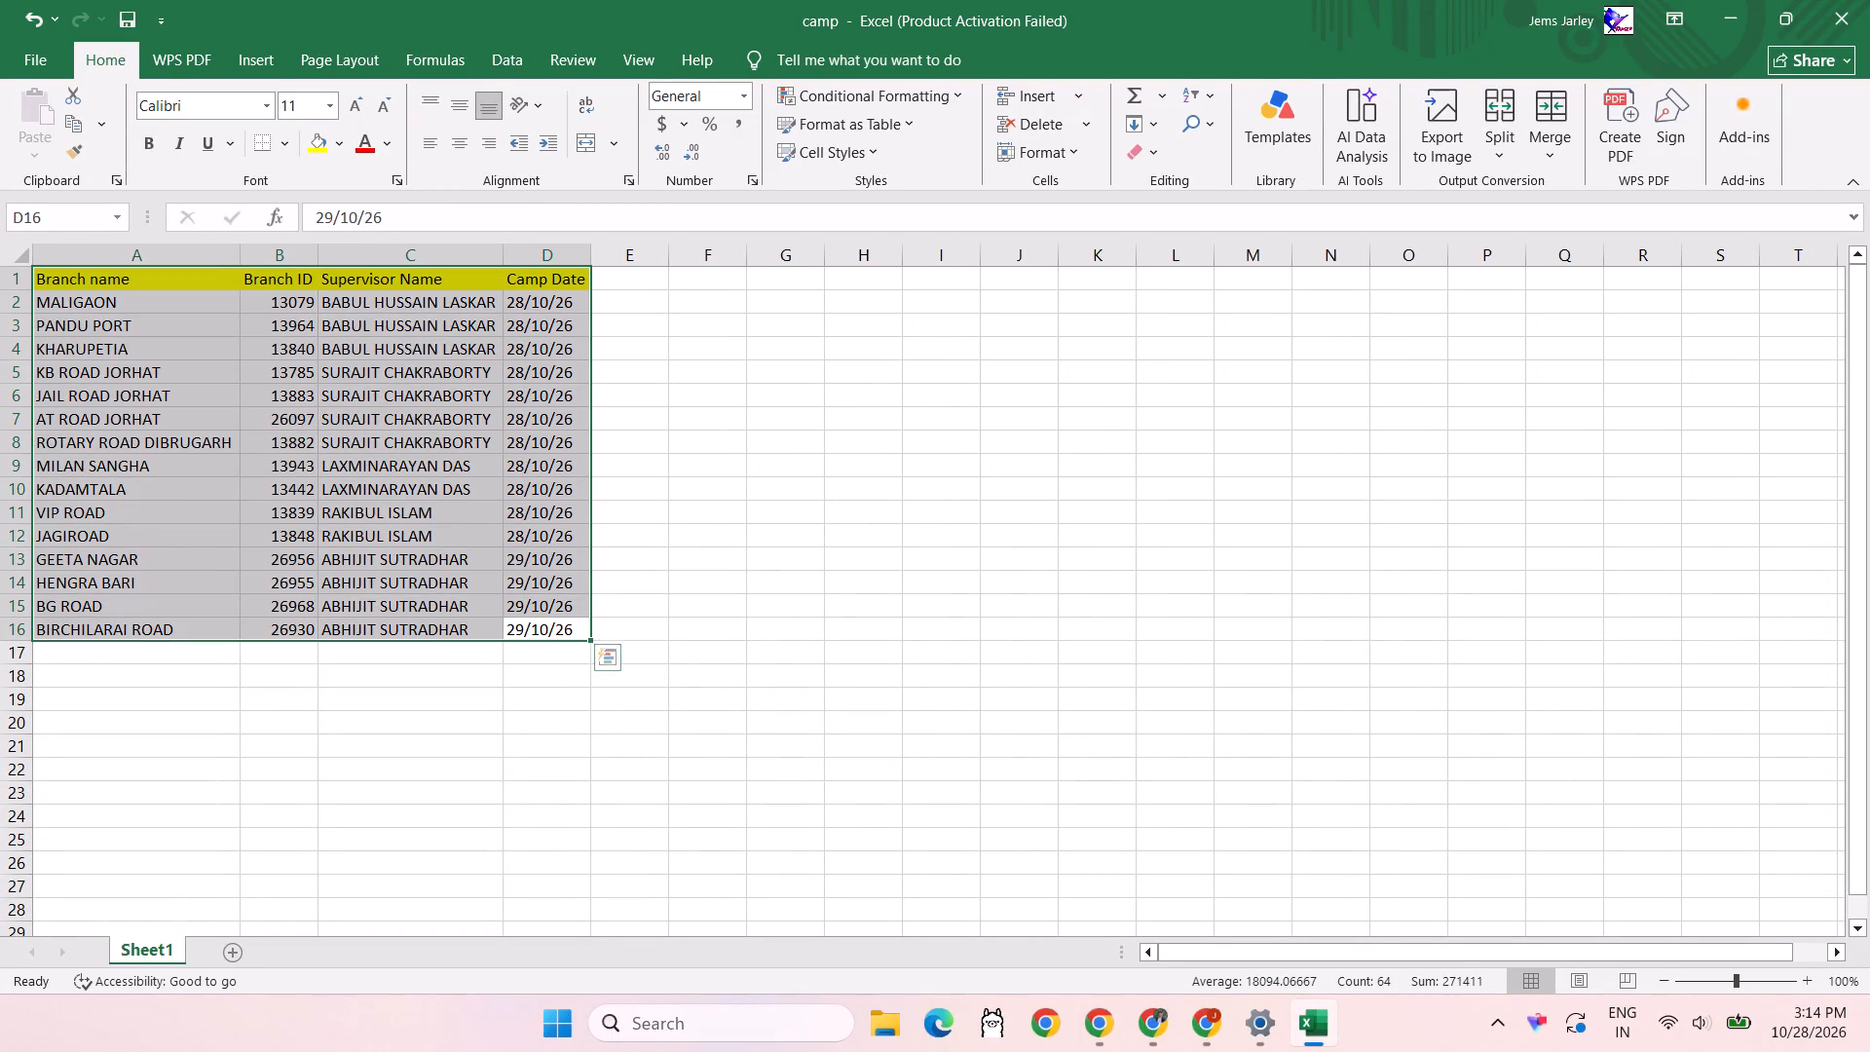
pyautogui.click(279, 150)
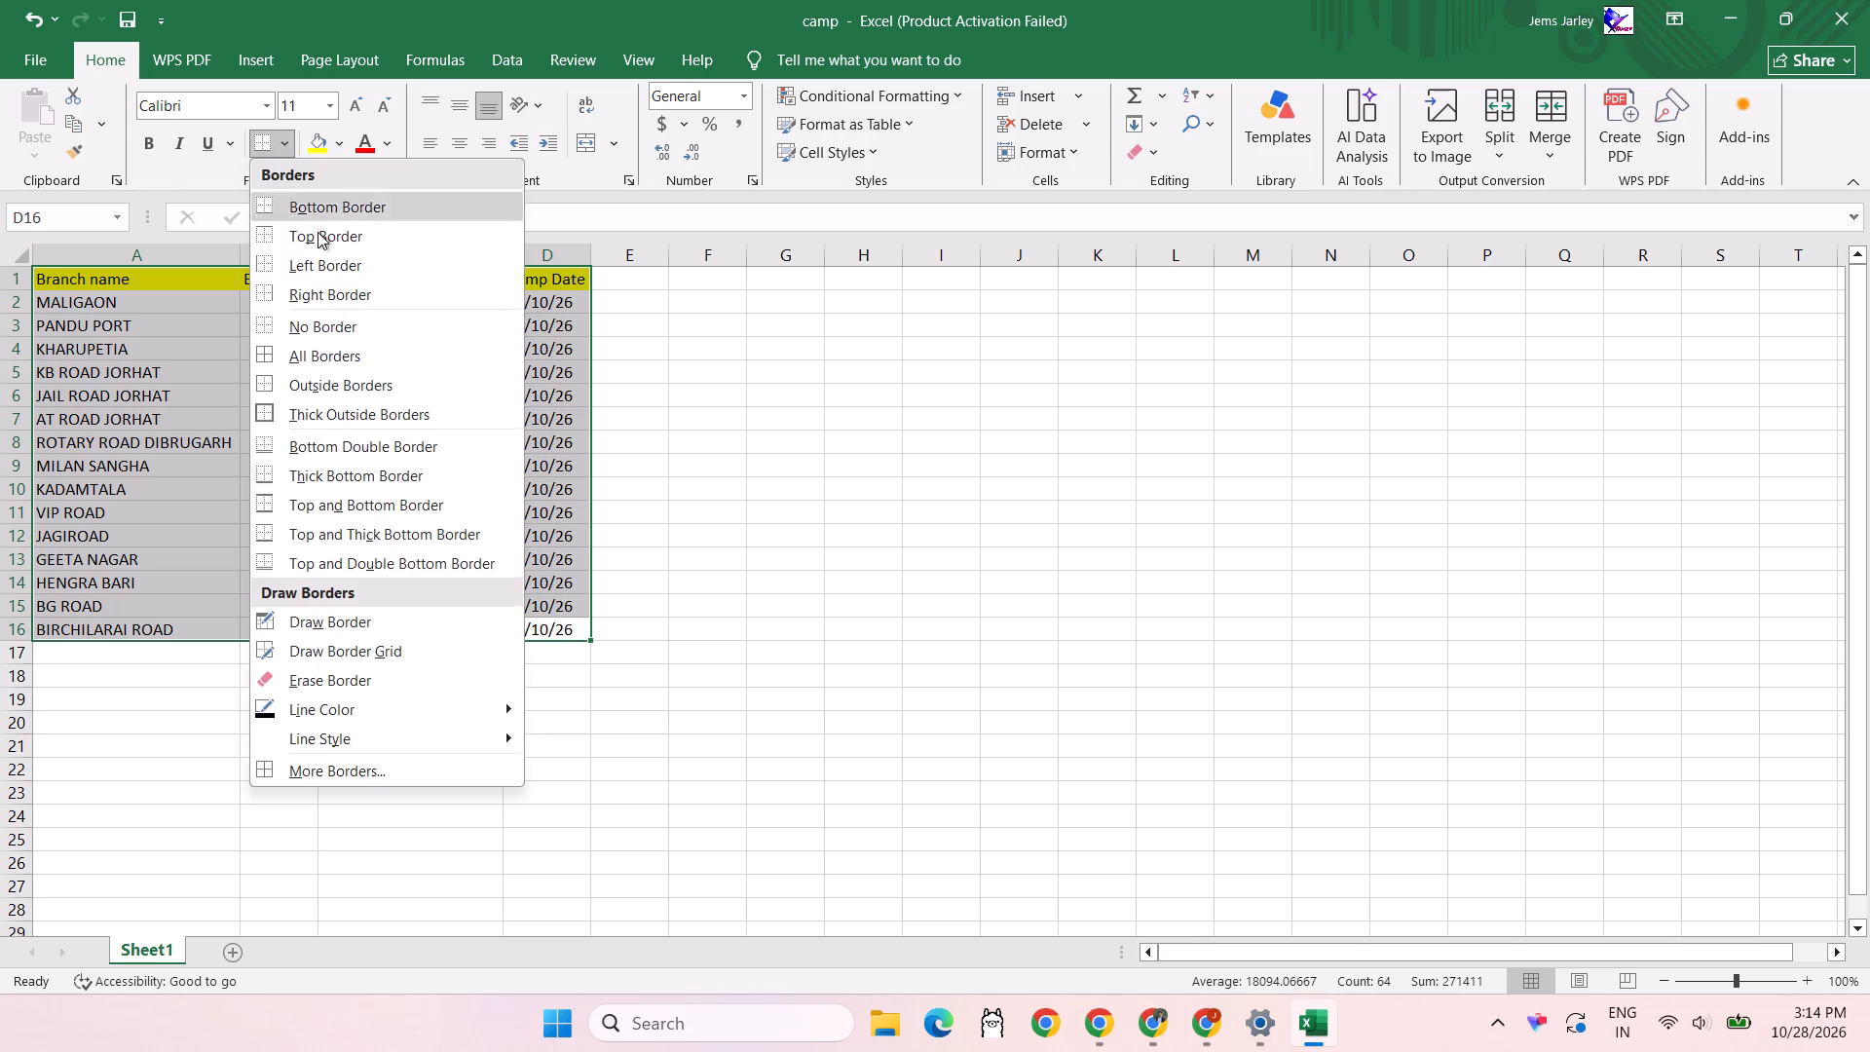
pyautogui.click(366, 354)
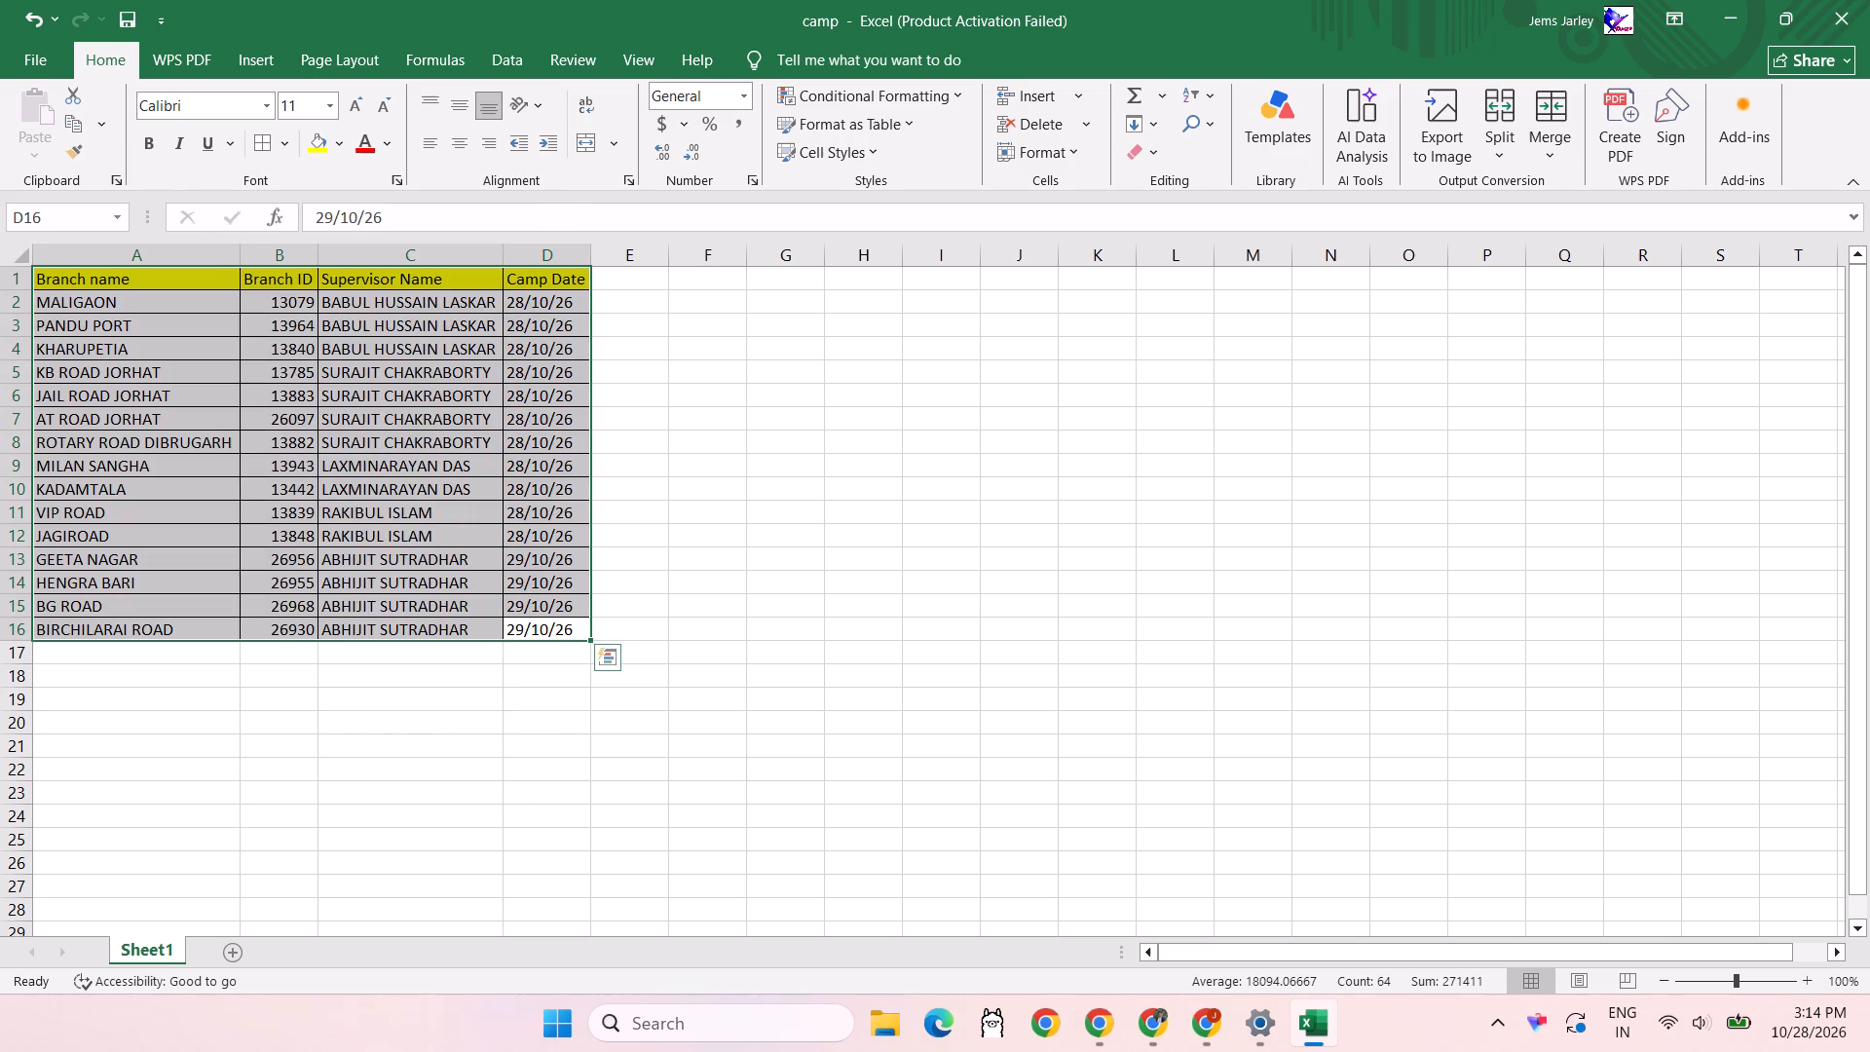
pyautogui.click(746, 582)
# Extend the all-sides cell borders to the empty rows below the table, down to row 21 across columns A to D.
pyautogui.click(575, 756)
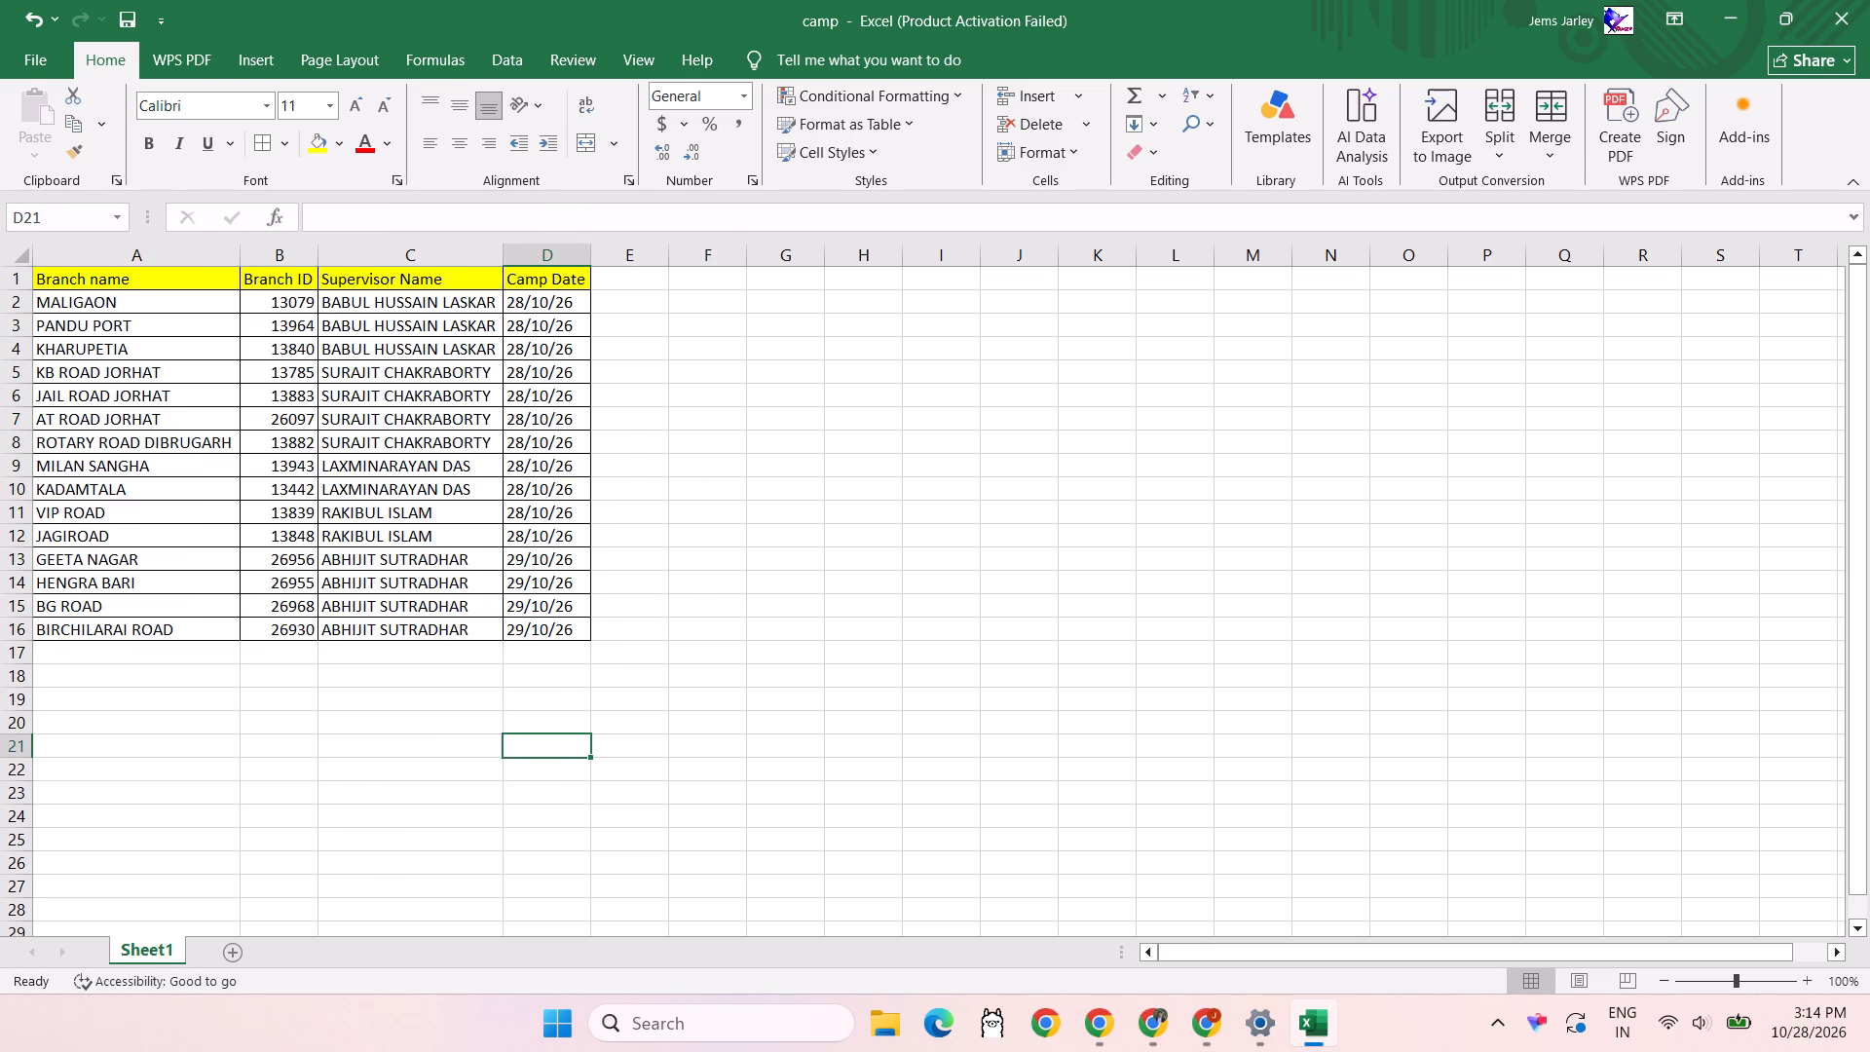
pyautogui.hotkey('ctrl', 'shift', 'Left')
pyautogui.hotkey('ctrl', 'shift', 'Up')
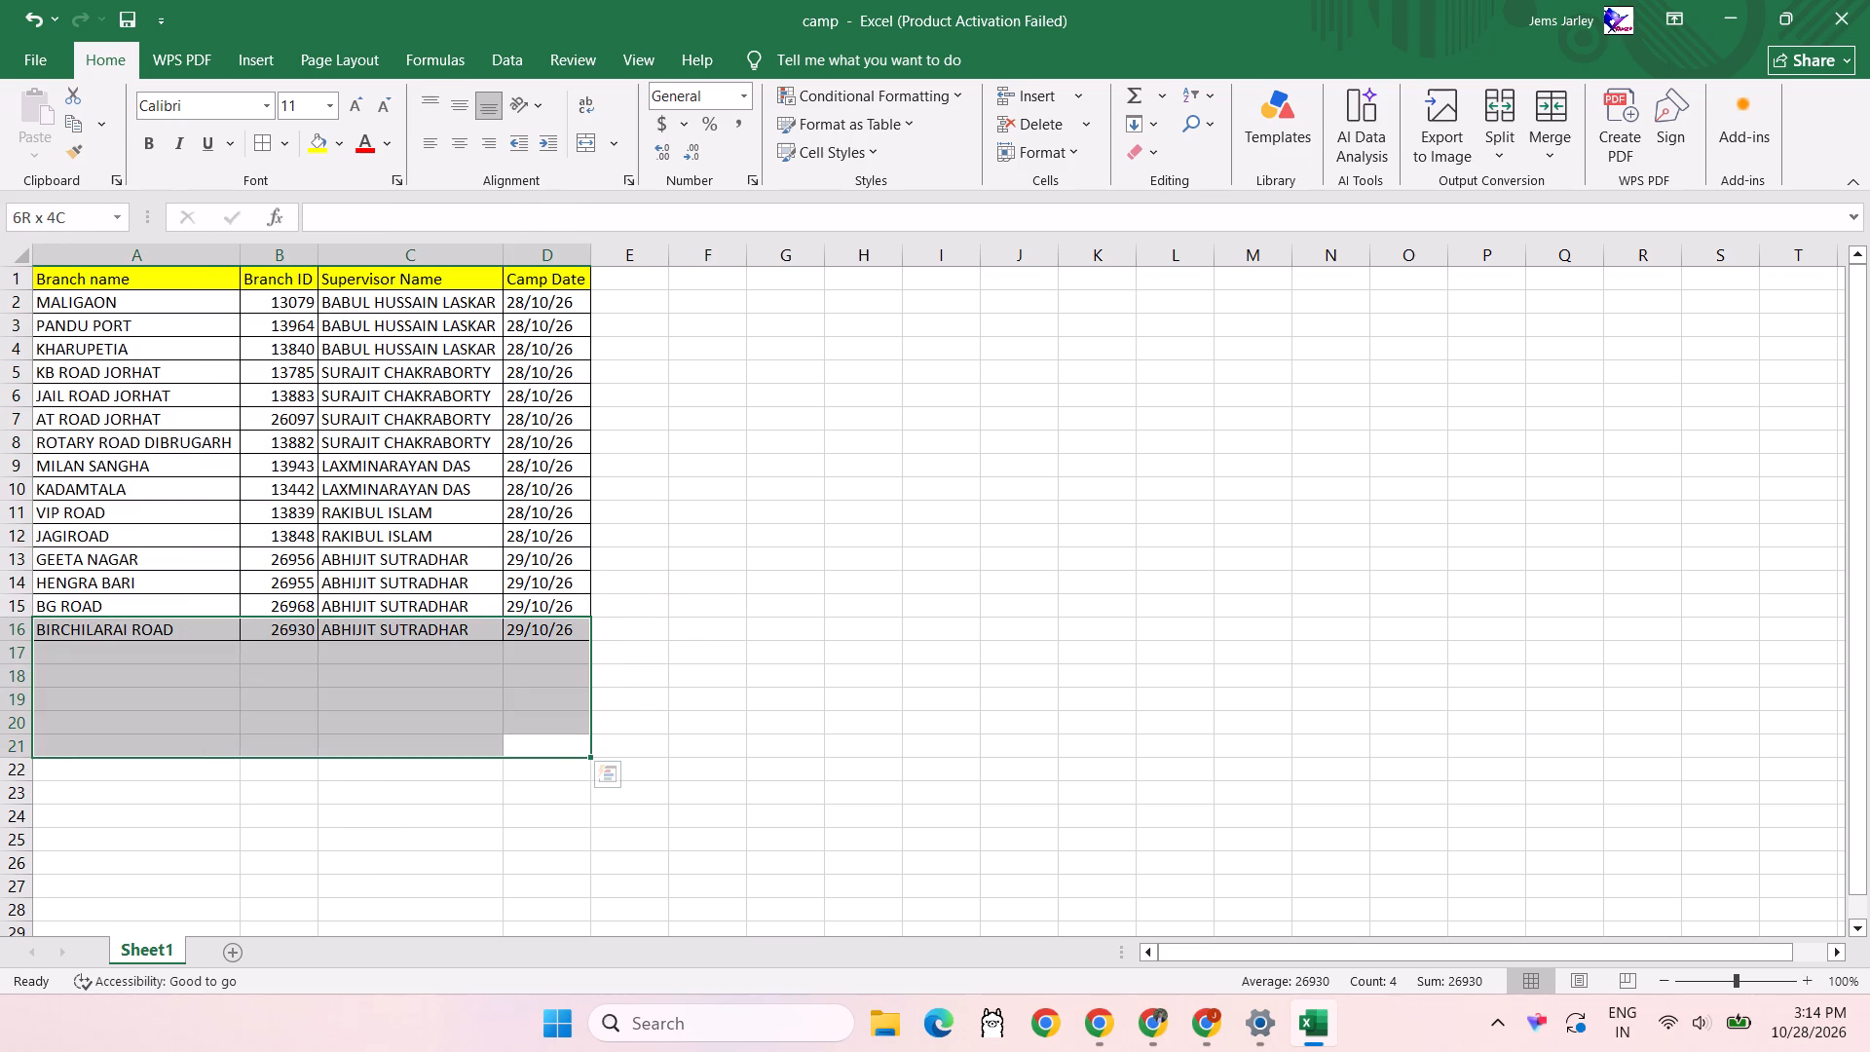
pyautogui.click(255, 145)
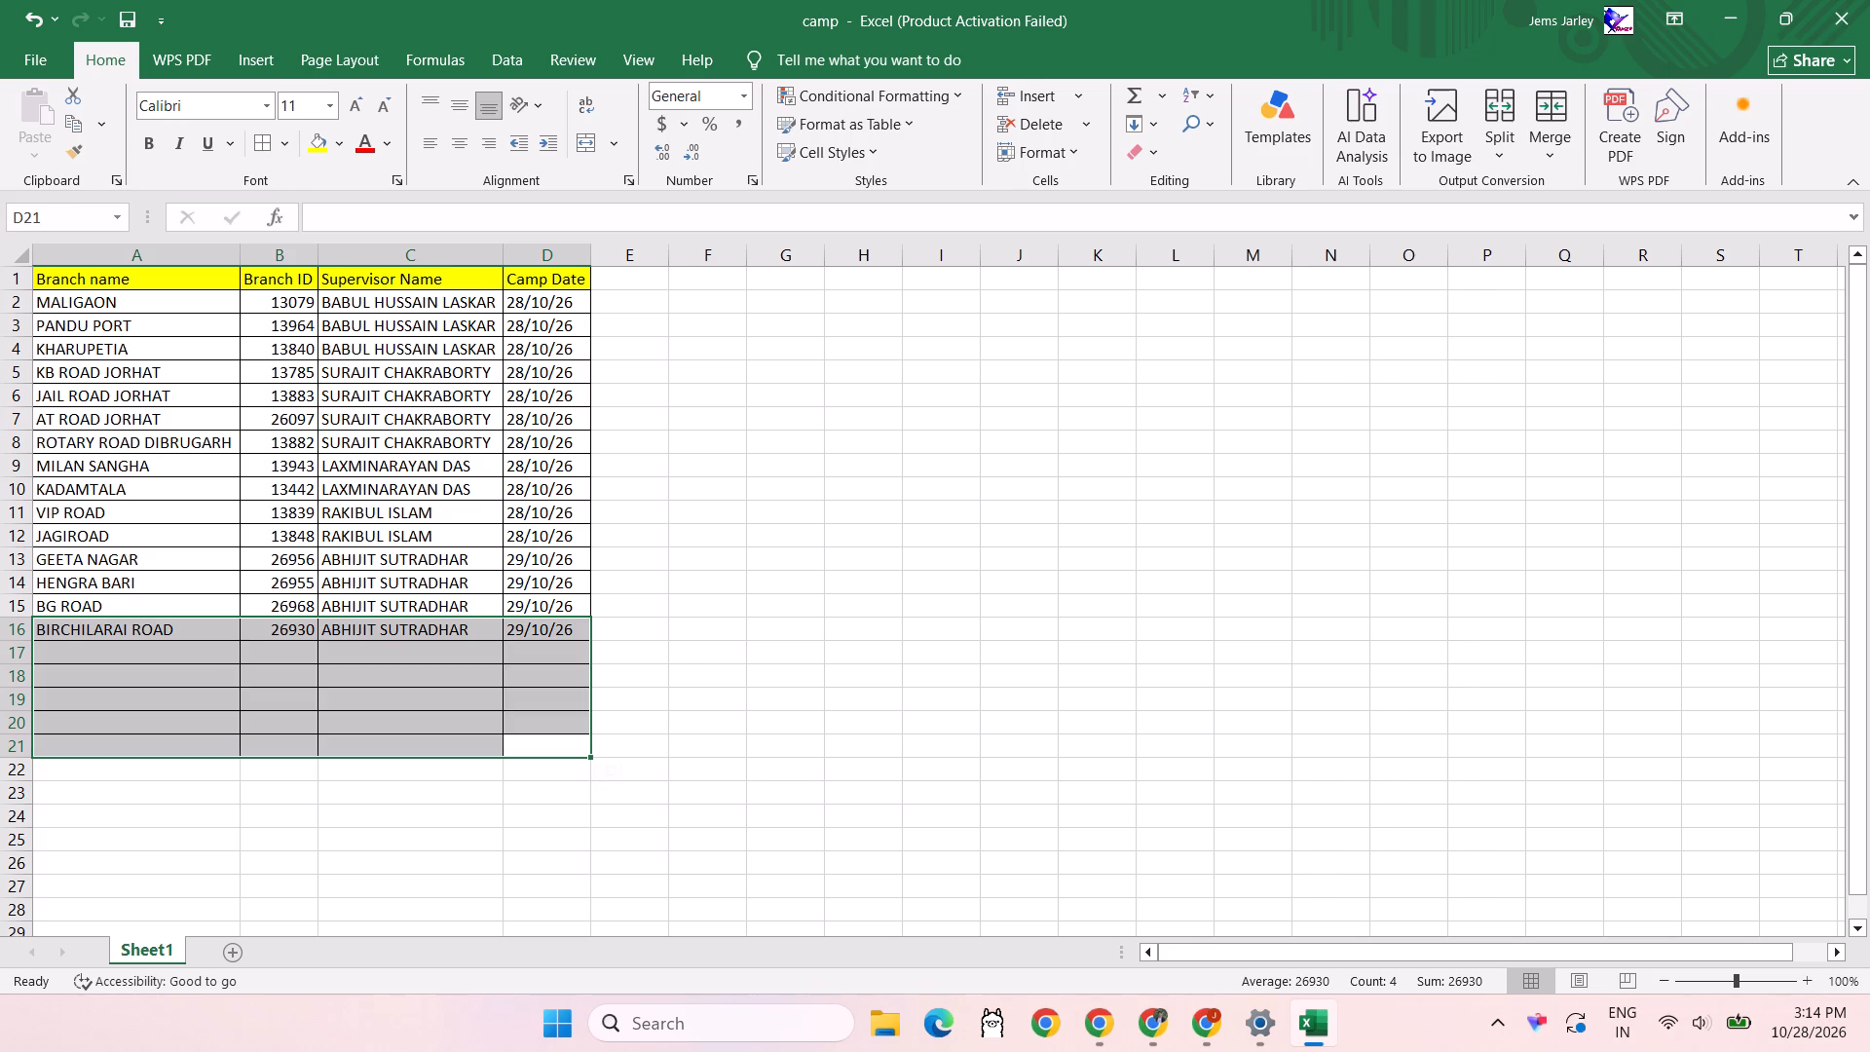
pyautogui.click(859, 725)
# Save the camp workbook with the bordered table.
pyautogui.hotkey('ctrl', 's')
pyautogui.hotkey('ctrl', 's')
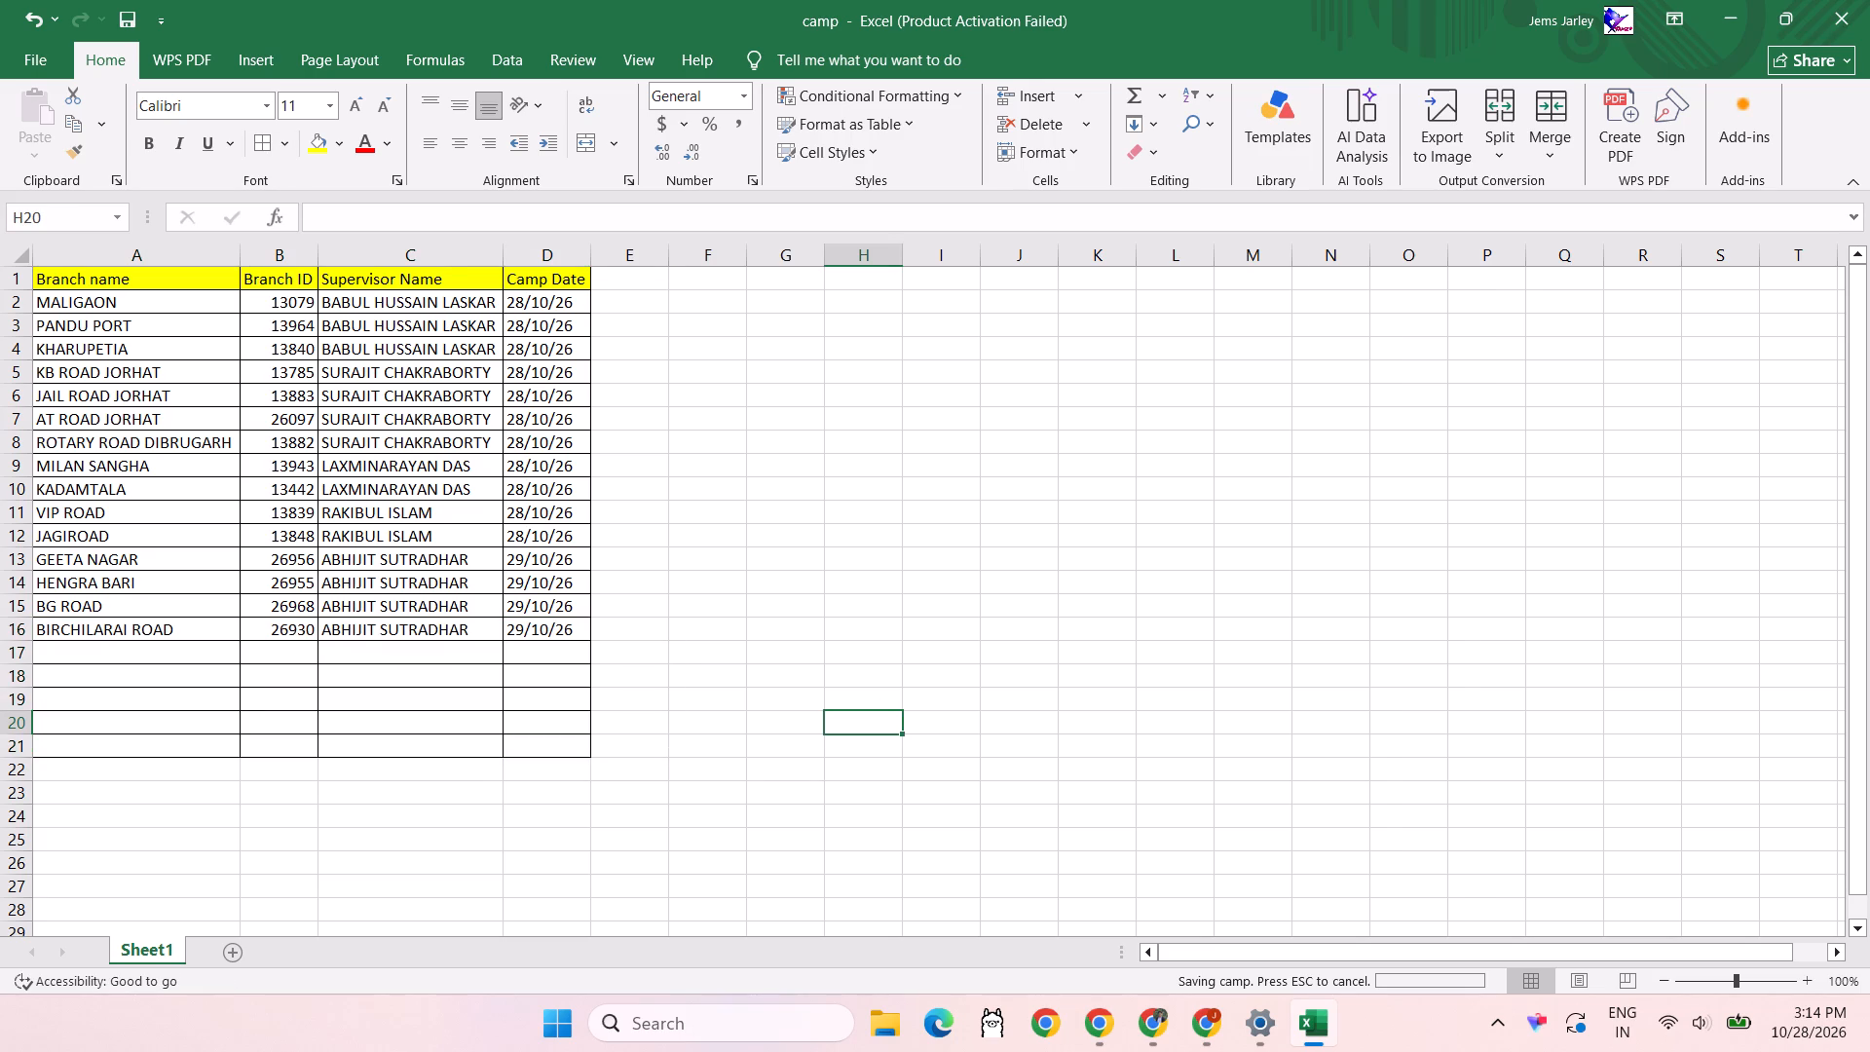
pyautogui.click(1062, 733)
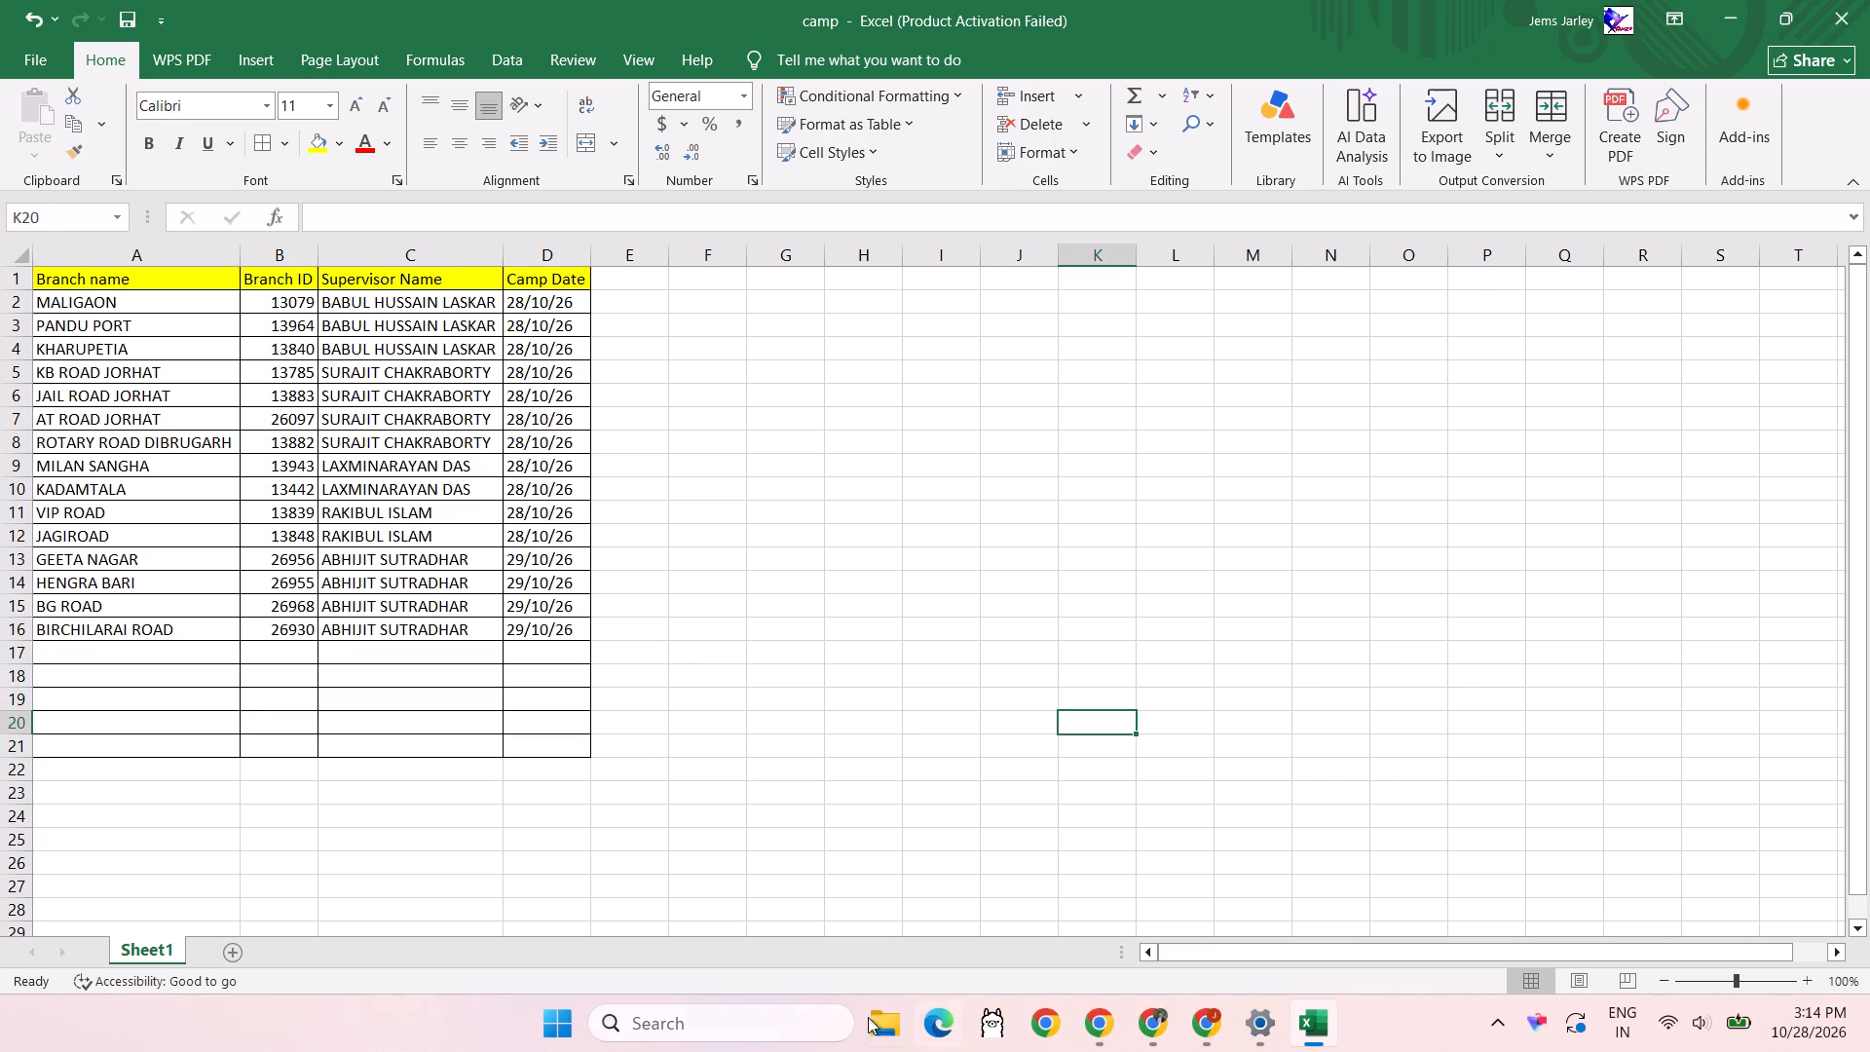
# Launch WhatsApp from the pinned apps.
pyautogui.click(581, 1023)
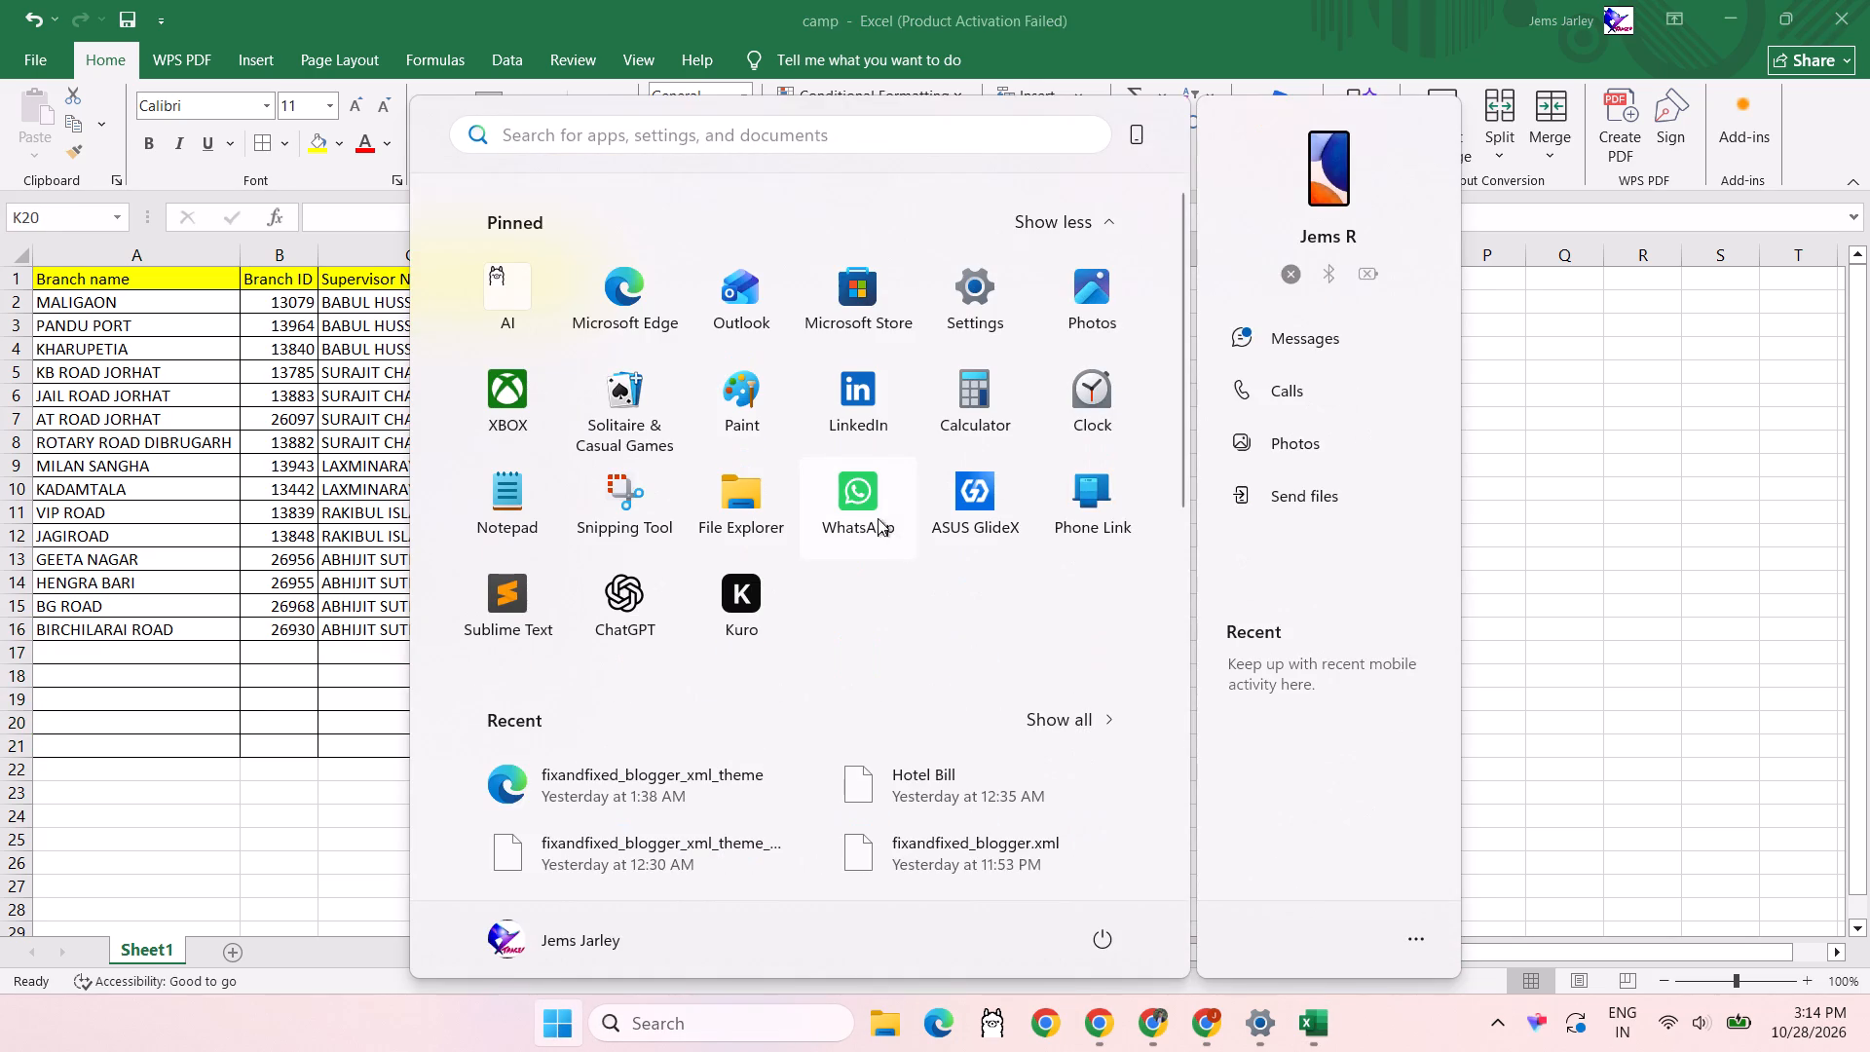
pyautogui.click(871, 512)
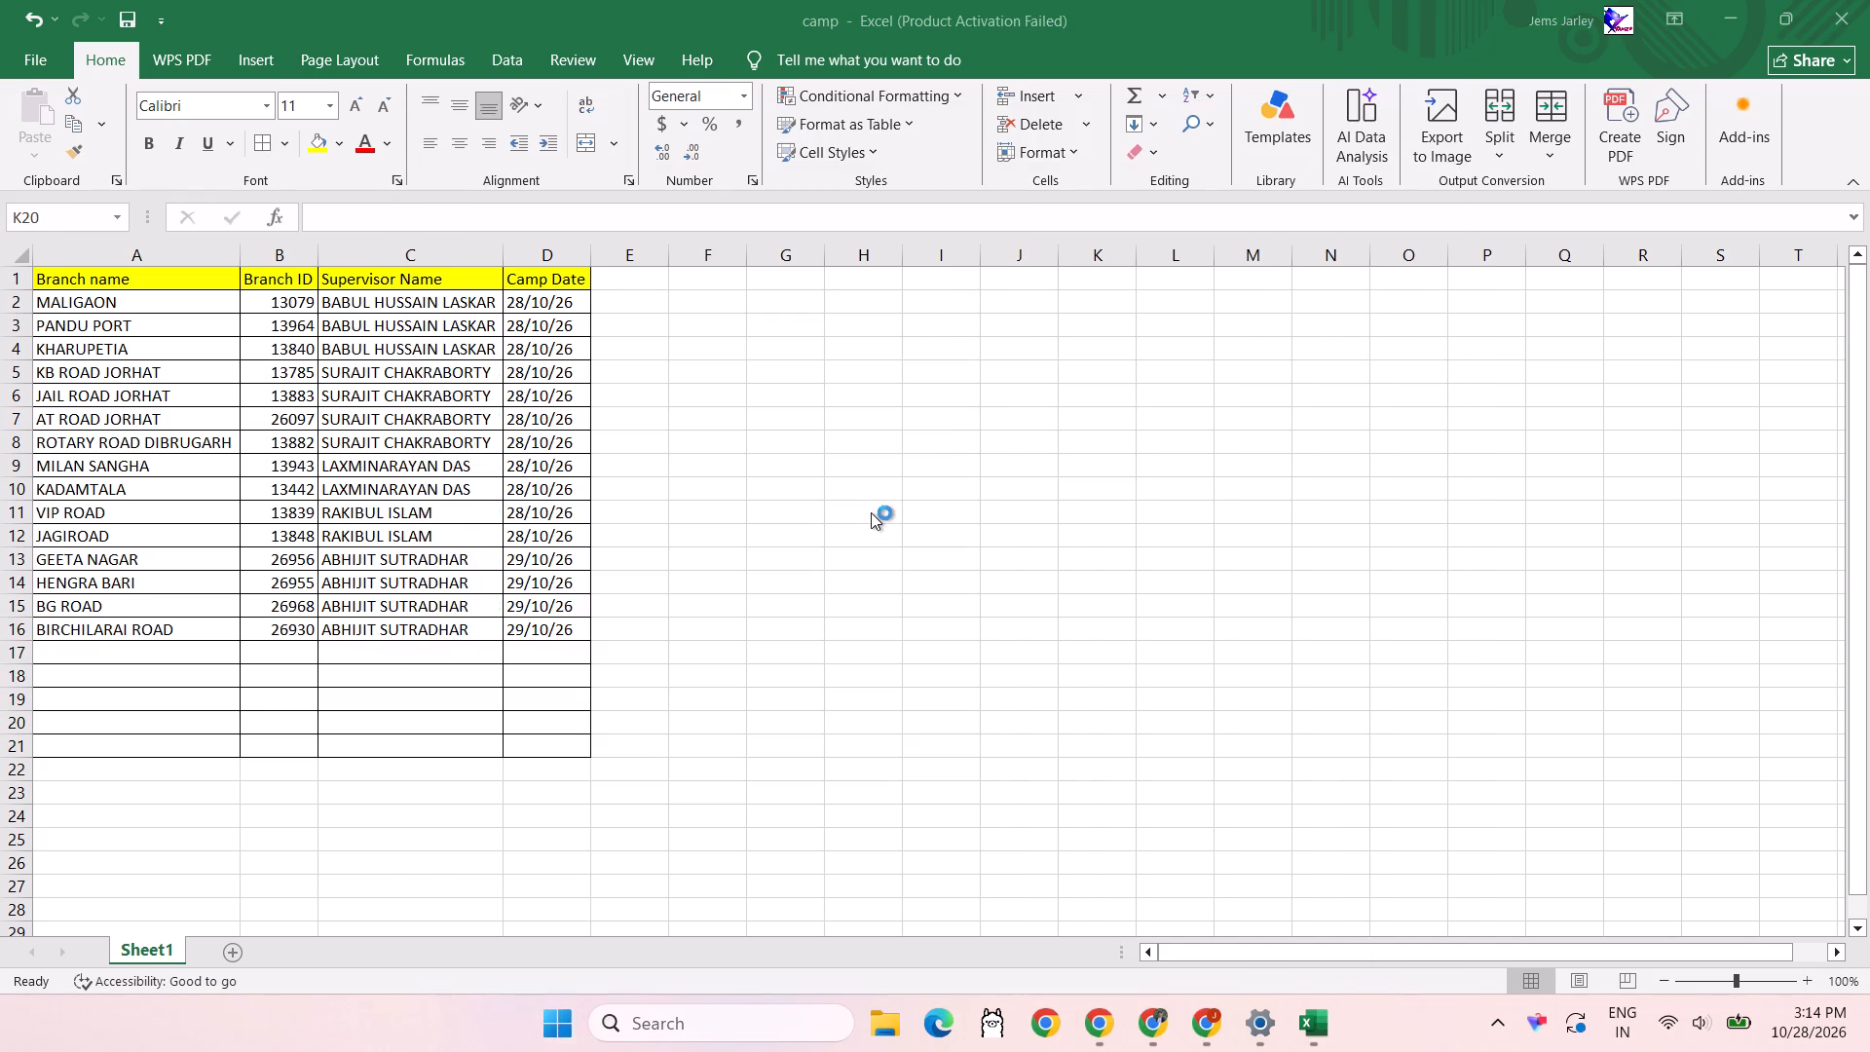
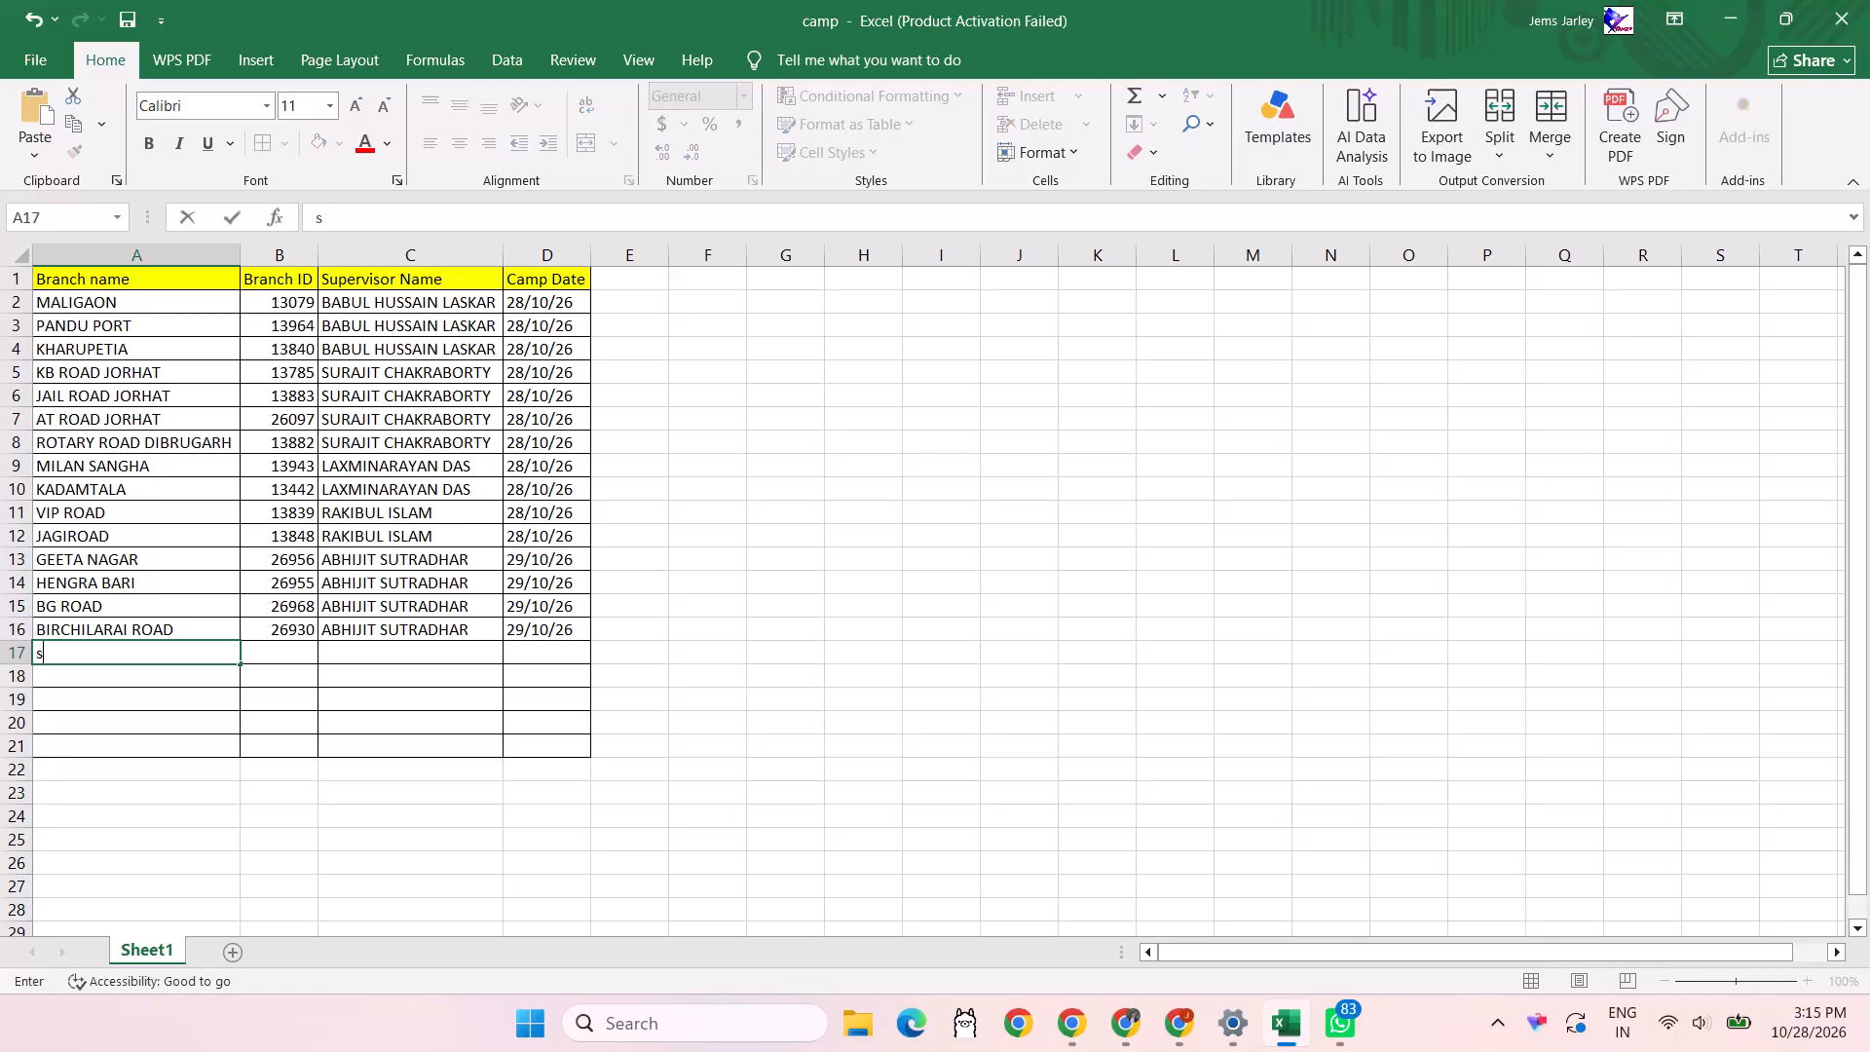
# Enter SILCHAR ONGC in capitals as the branch name in cell A17, replacing the miscapitalised start of the entry.
pyautogui.write('ILCHA')
pyautogui.press('BackSpace')
pyautogui.press('BackSpace')
pyautogui.press('BackSpace')
pyautogui.press('BackSpace')
pyautogui.press('BackSpace')
pyautogui.press('BackSpace')
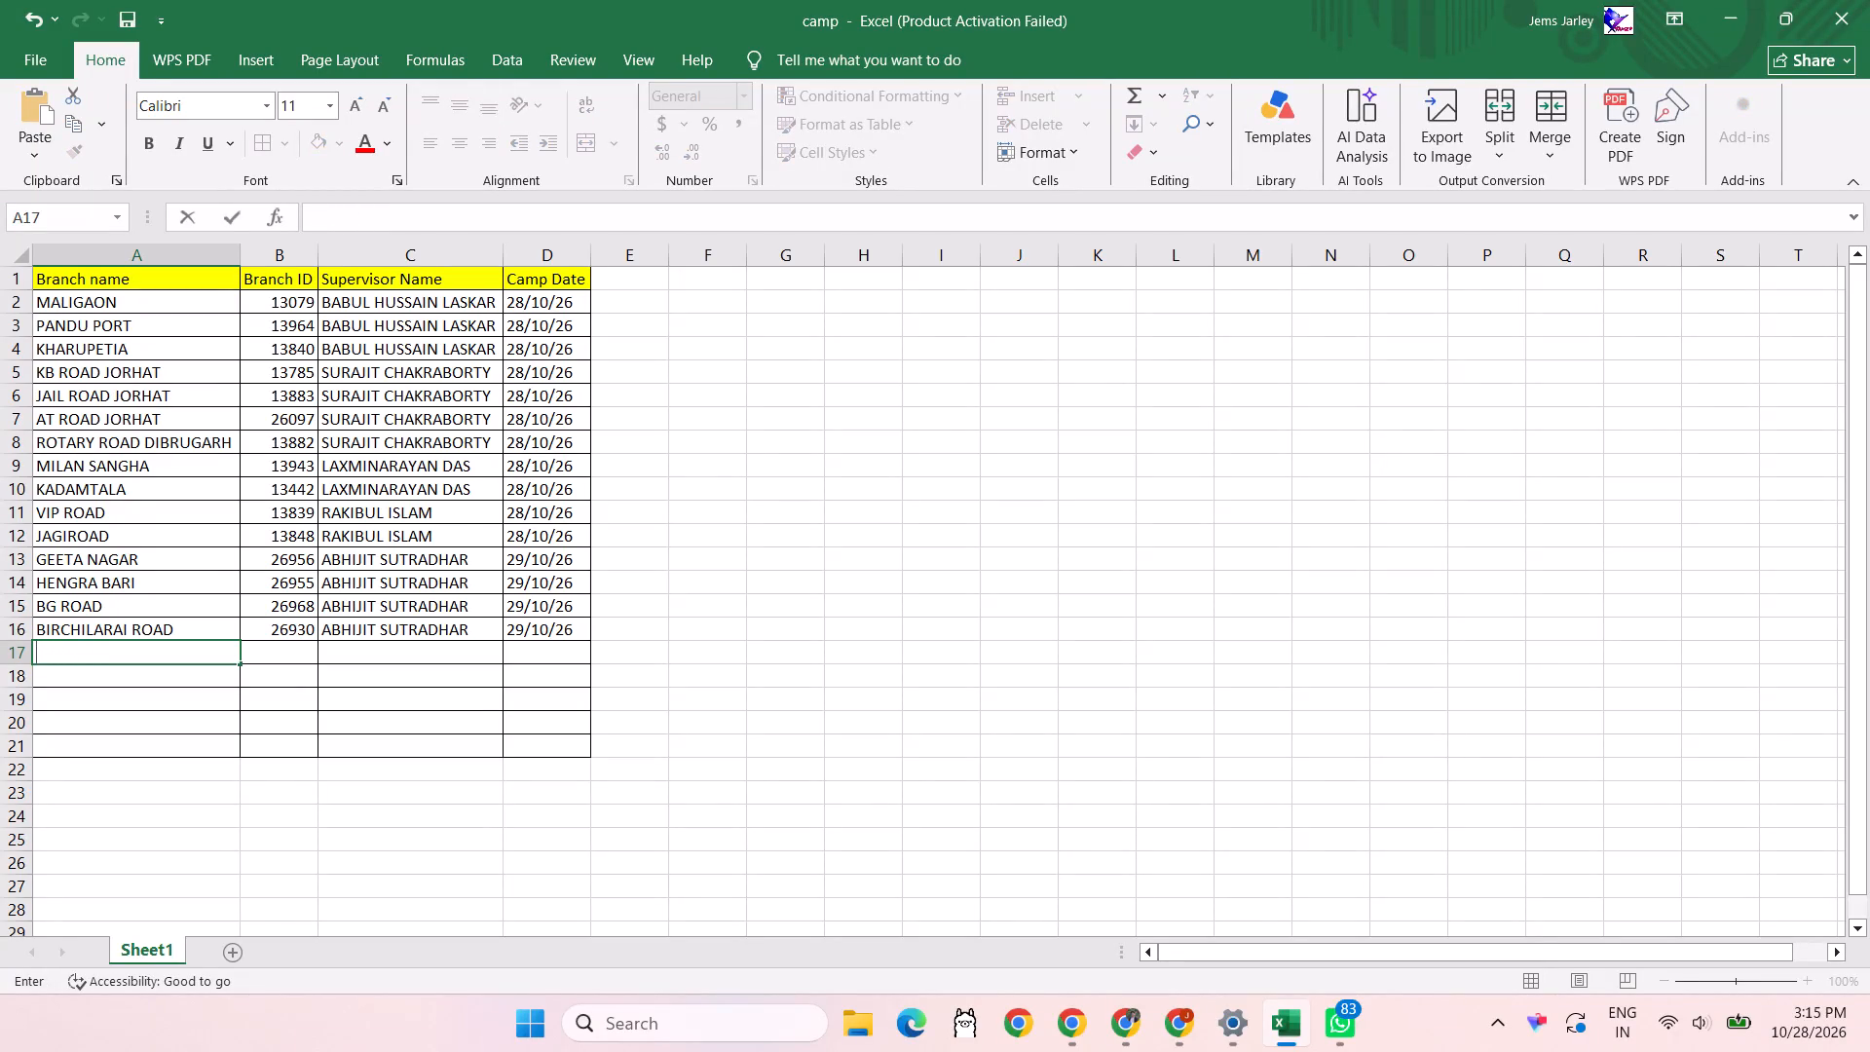
pyautogui.write('SILCHAR ONGC')
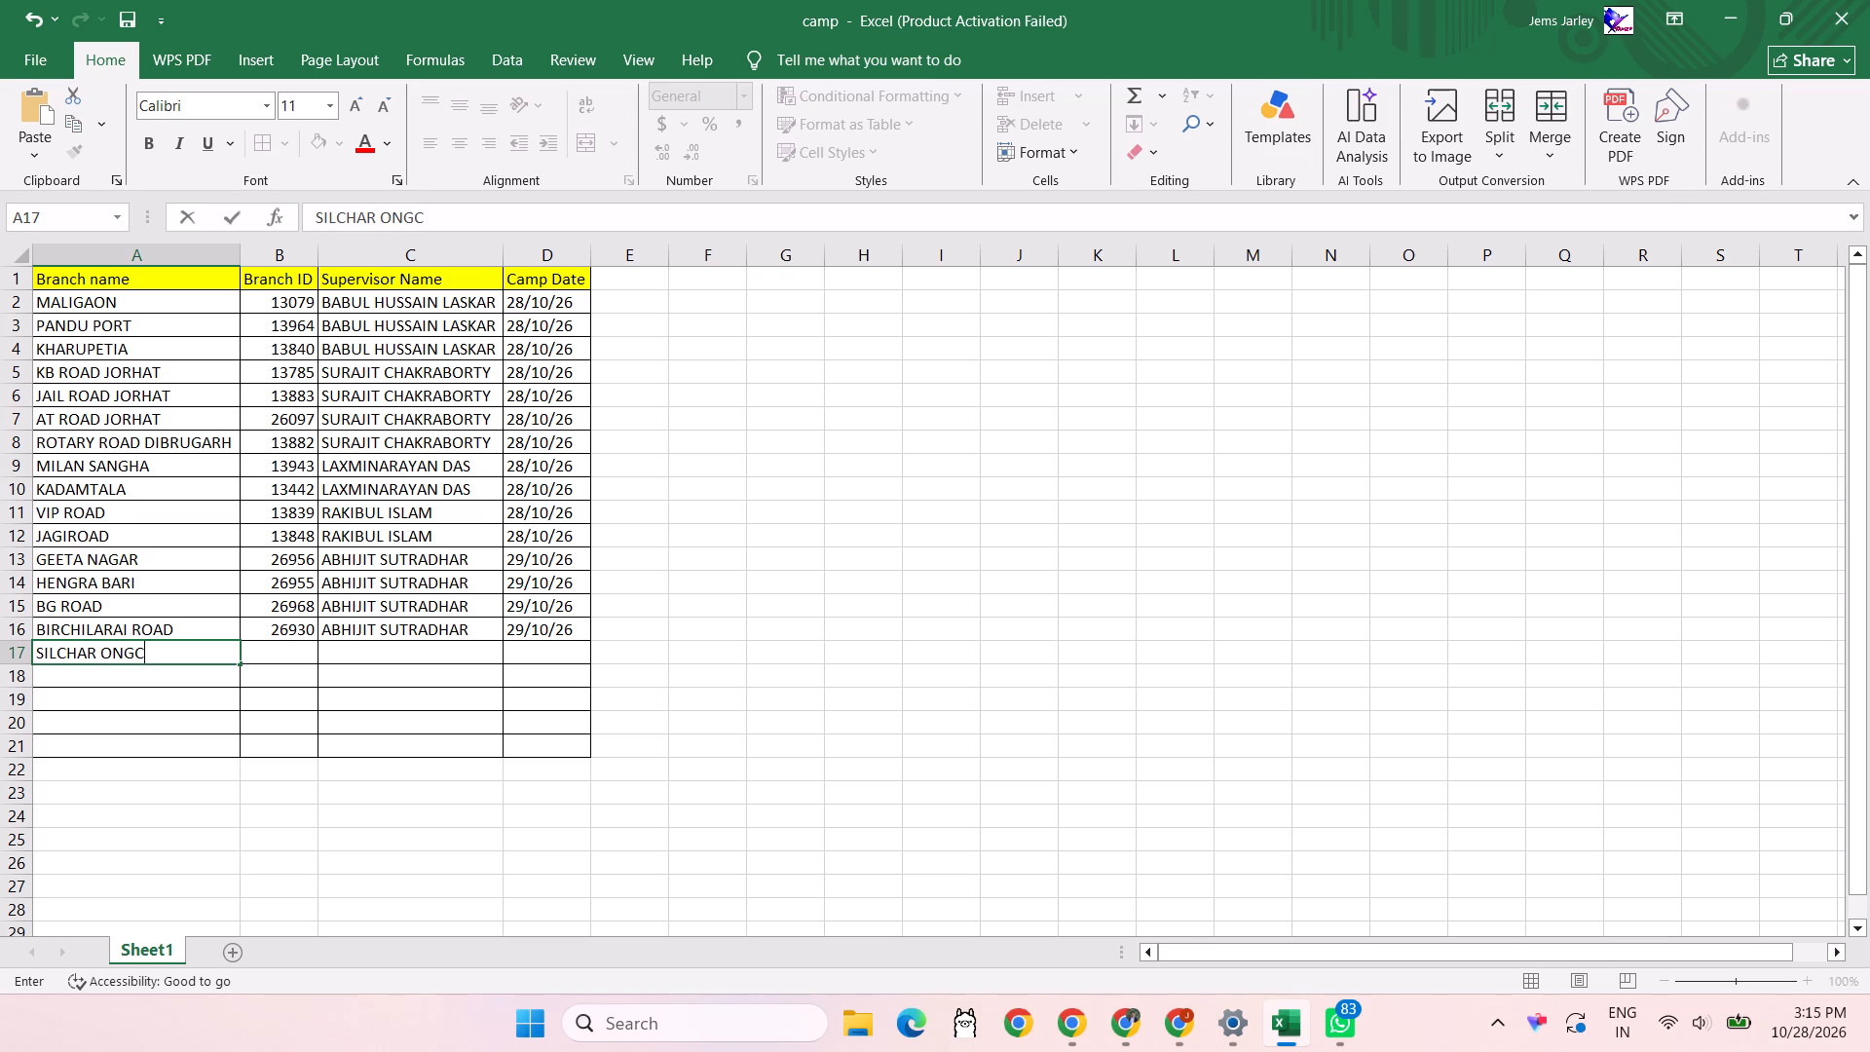
pyautogui.press('Tab')
pyautogui.press('Down')
pyautogui.press('Left')
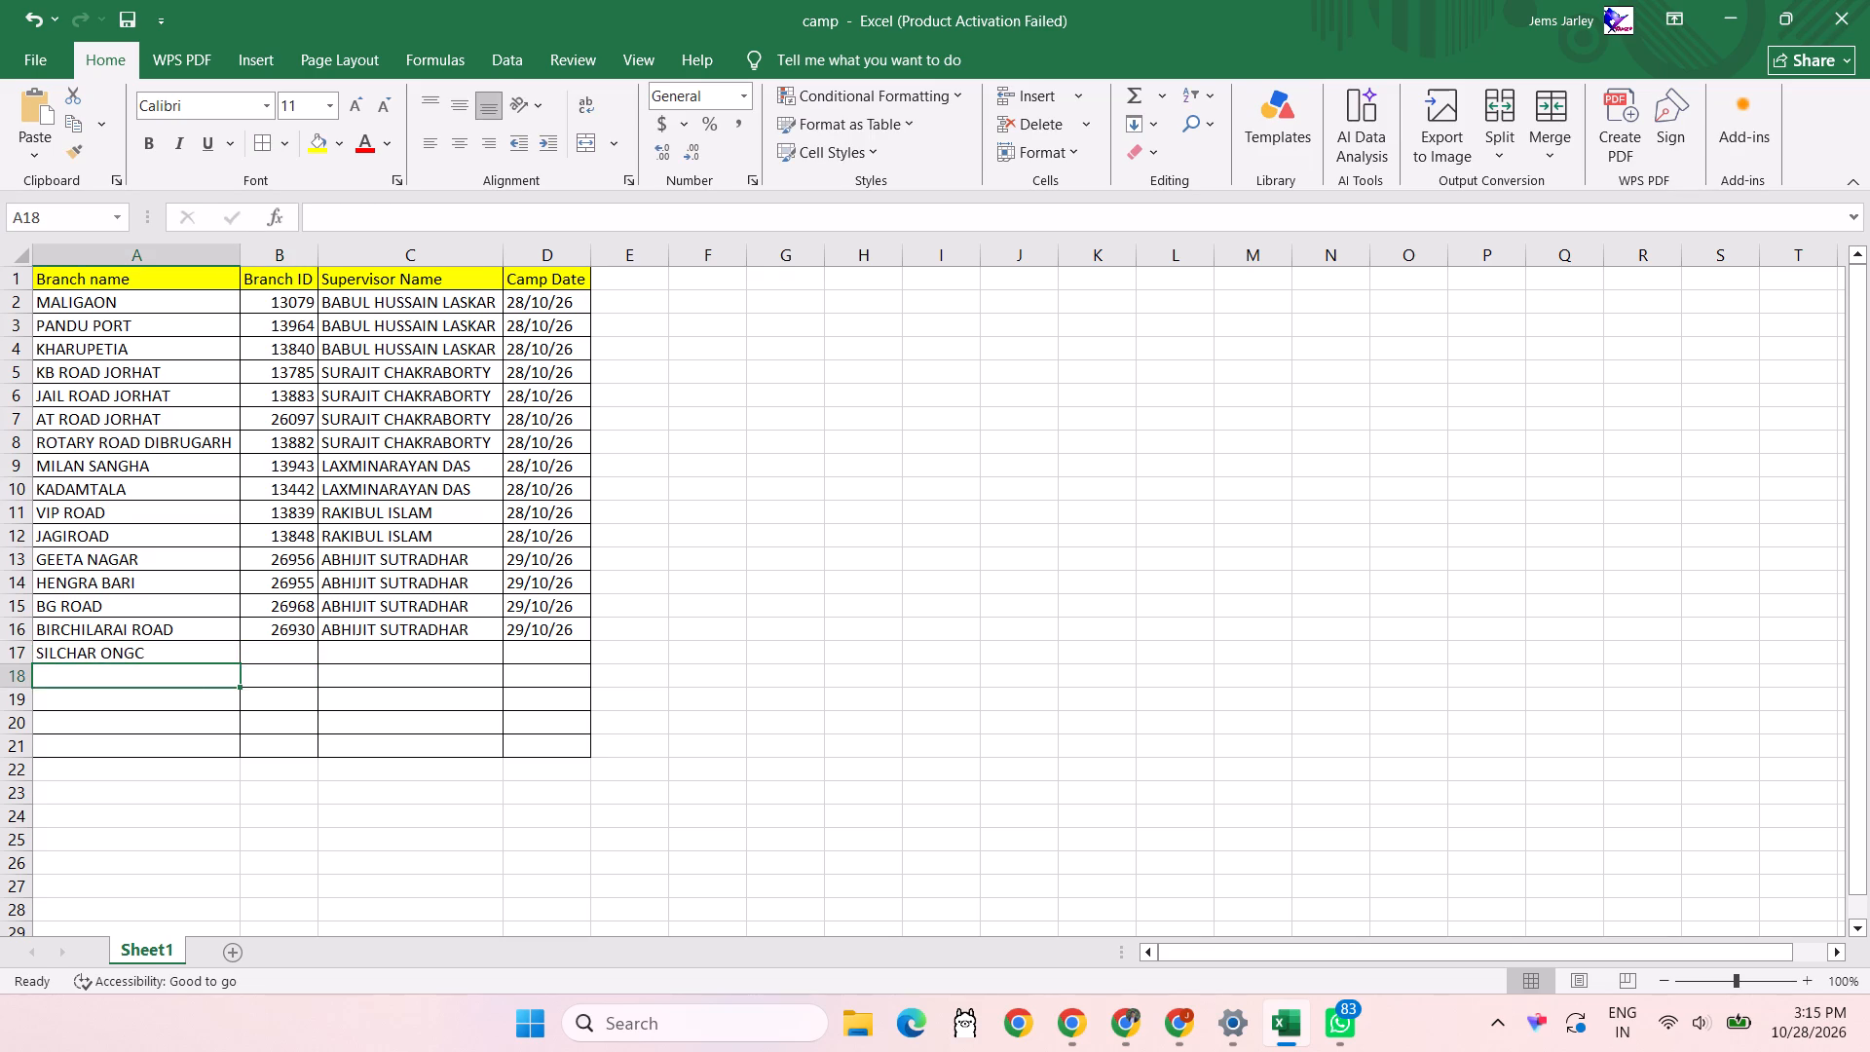
pyautogui.press('Return')
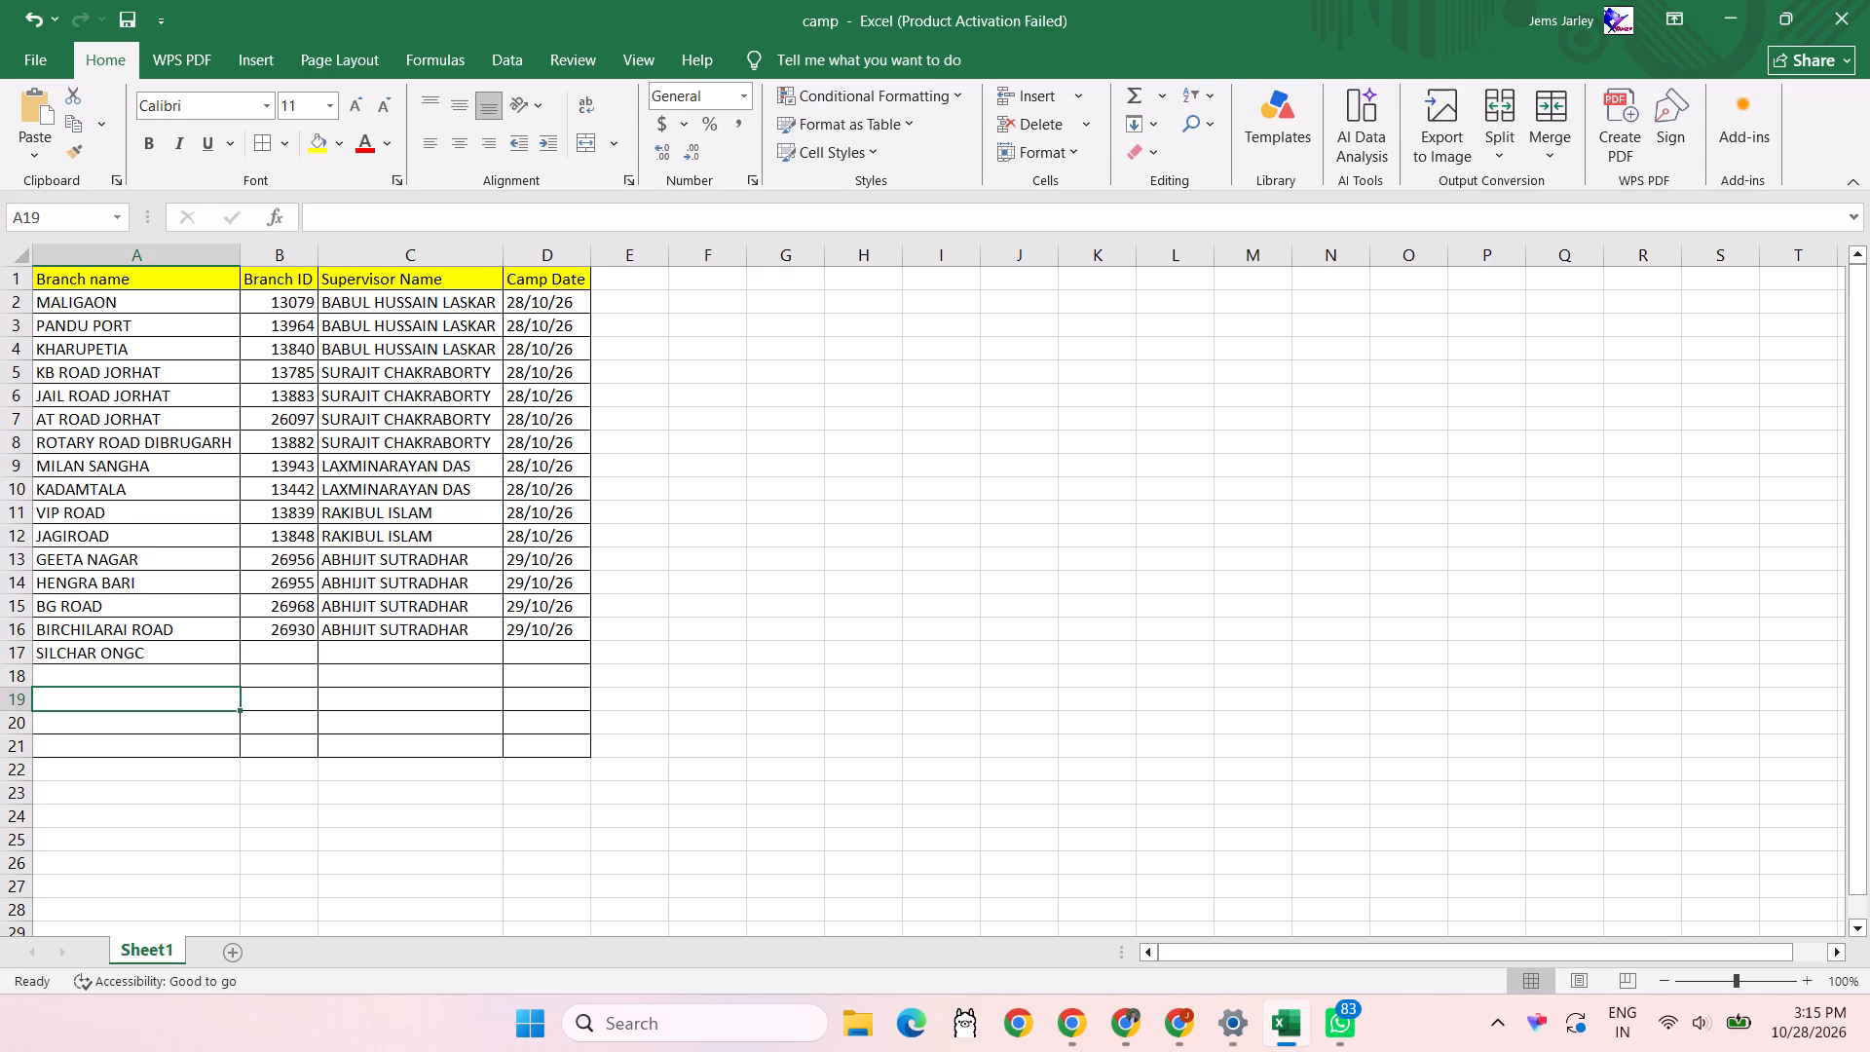
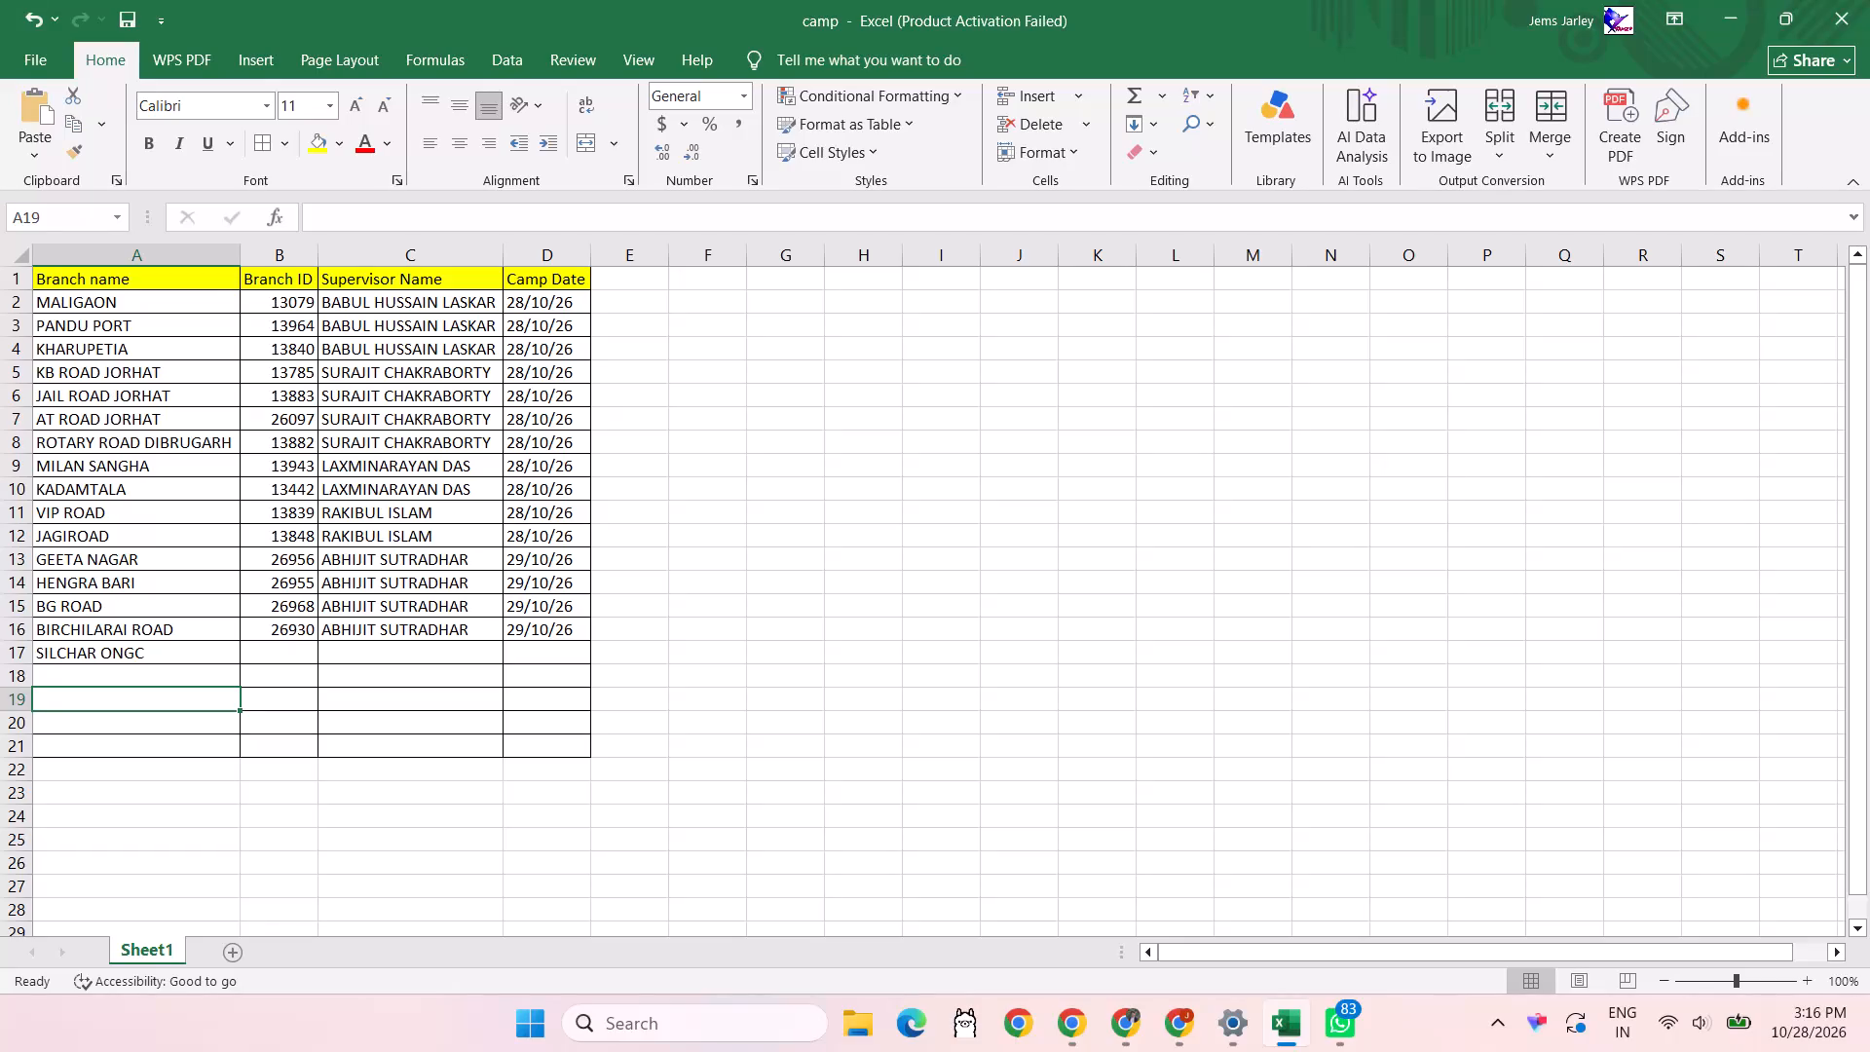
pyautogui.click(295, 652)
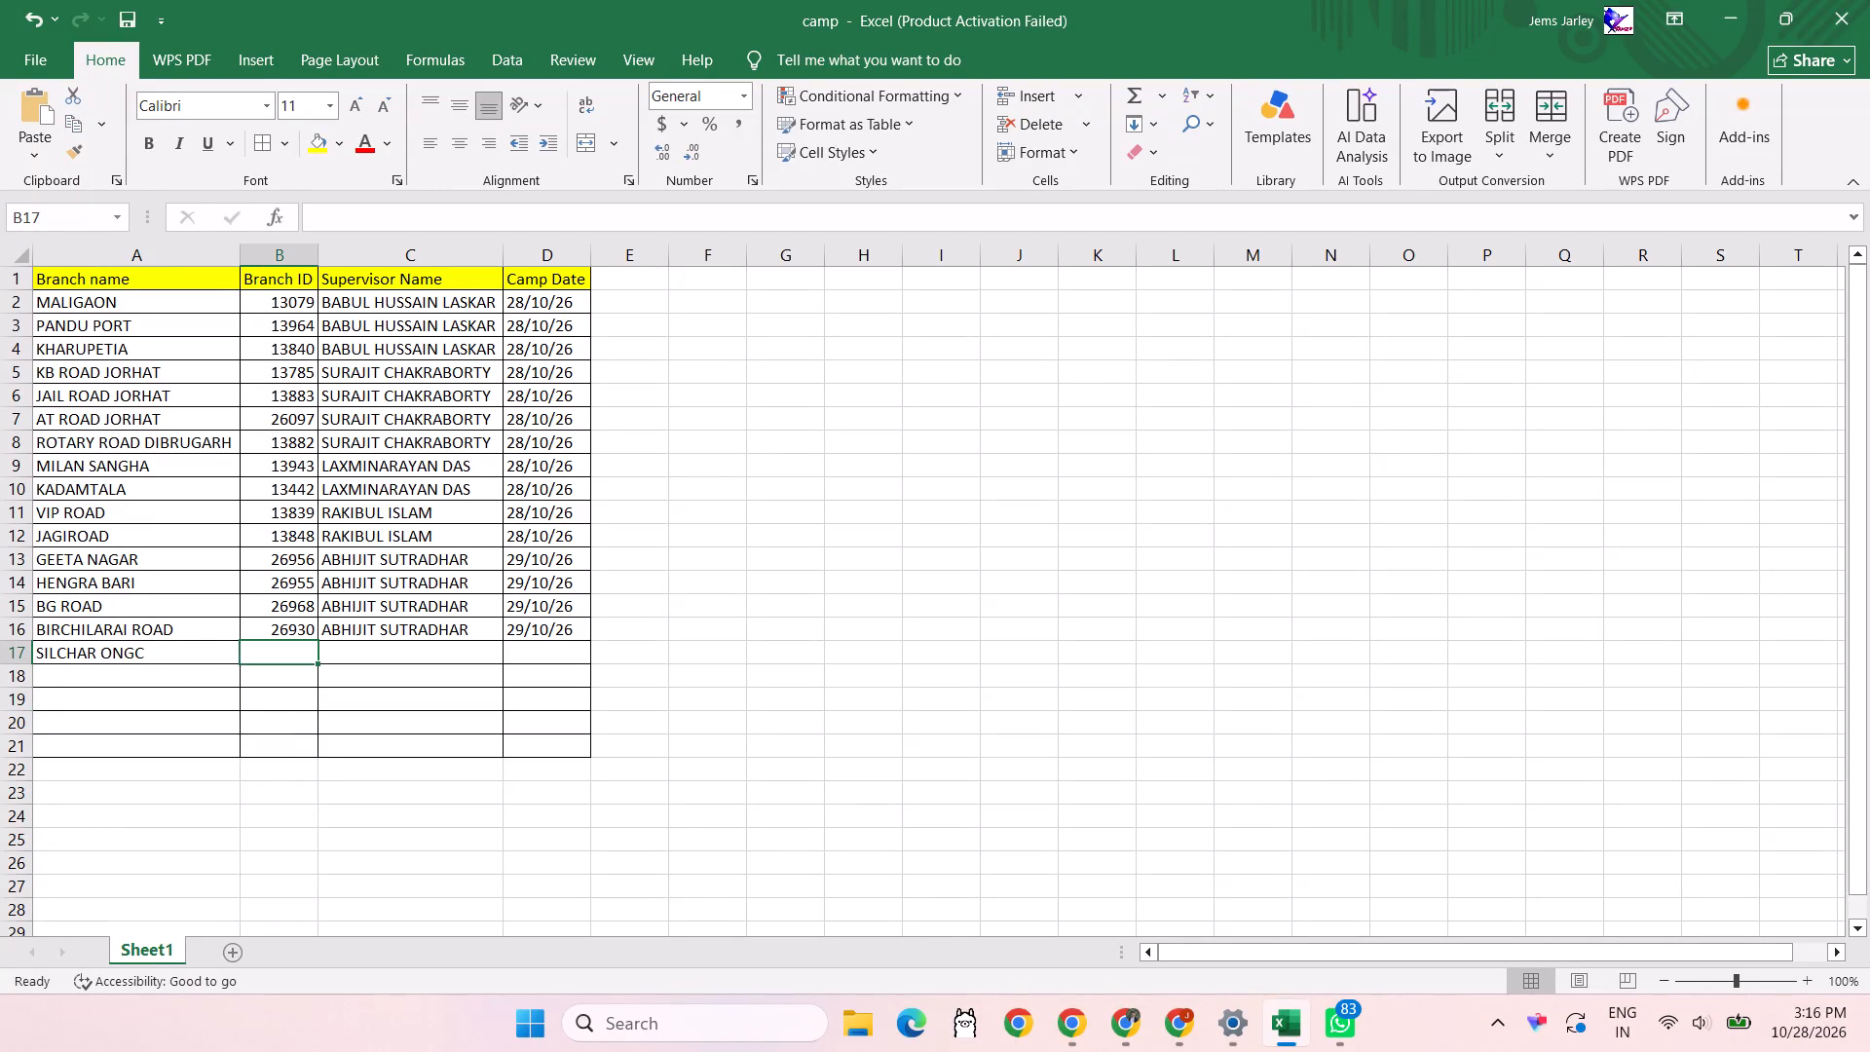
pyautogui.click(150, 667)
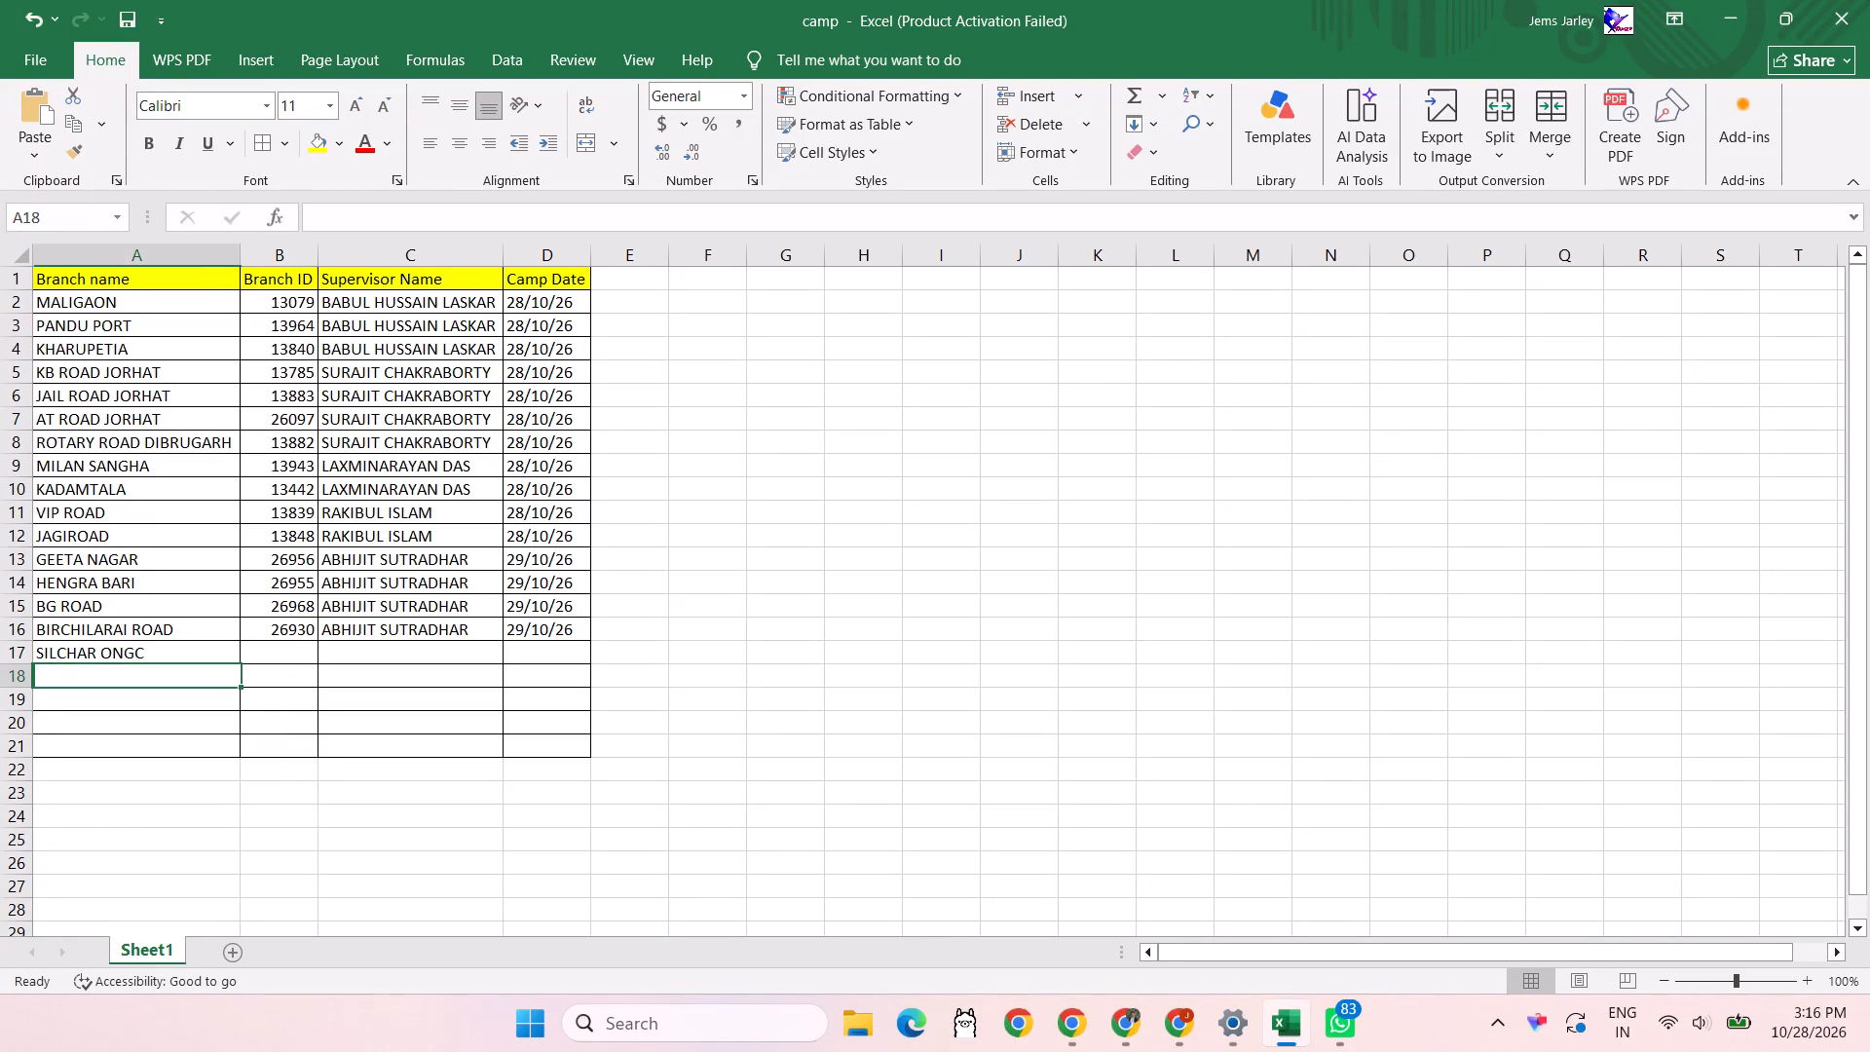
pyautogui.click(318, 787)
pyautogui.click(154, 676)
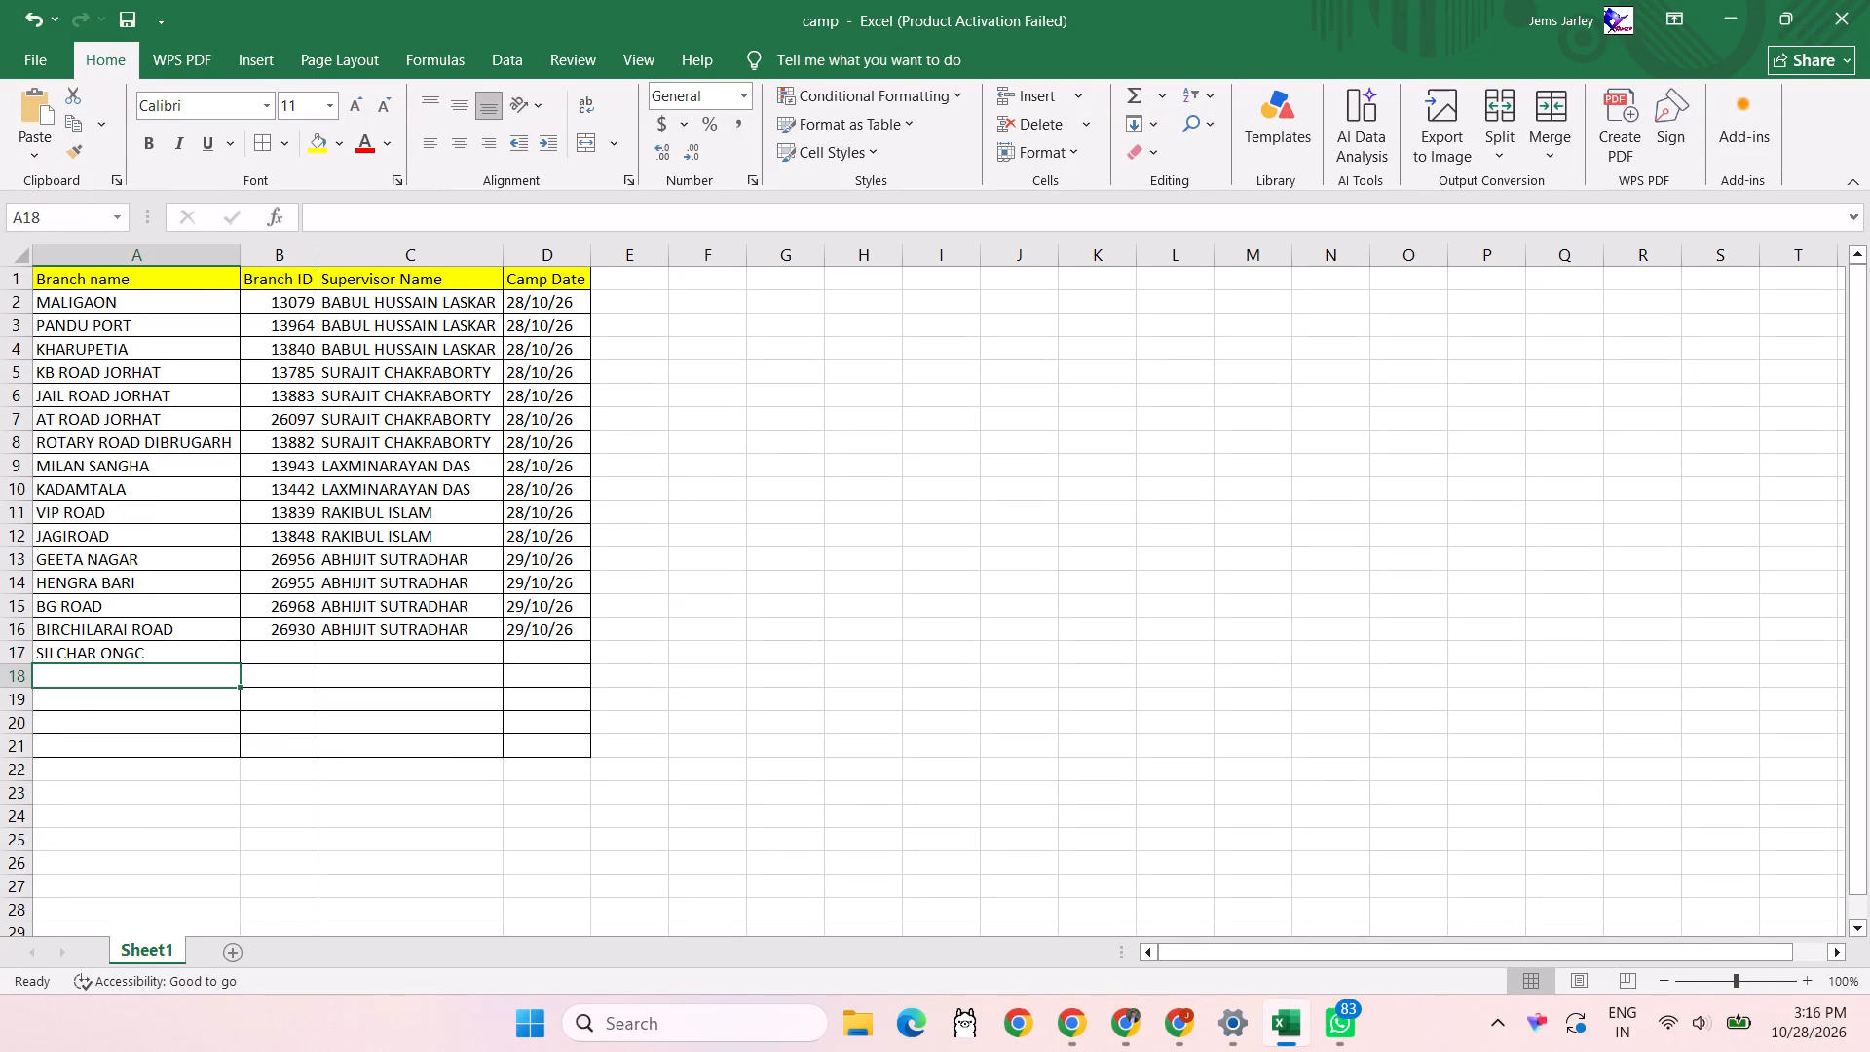
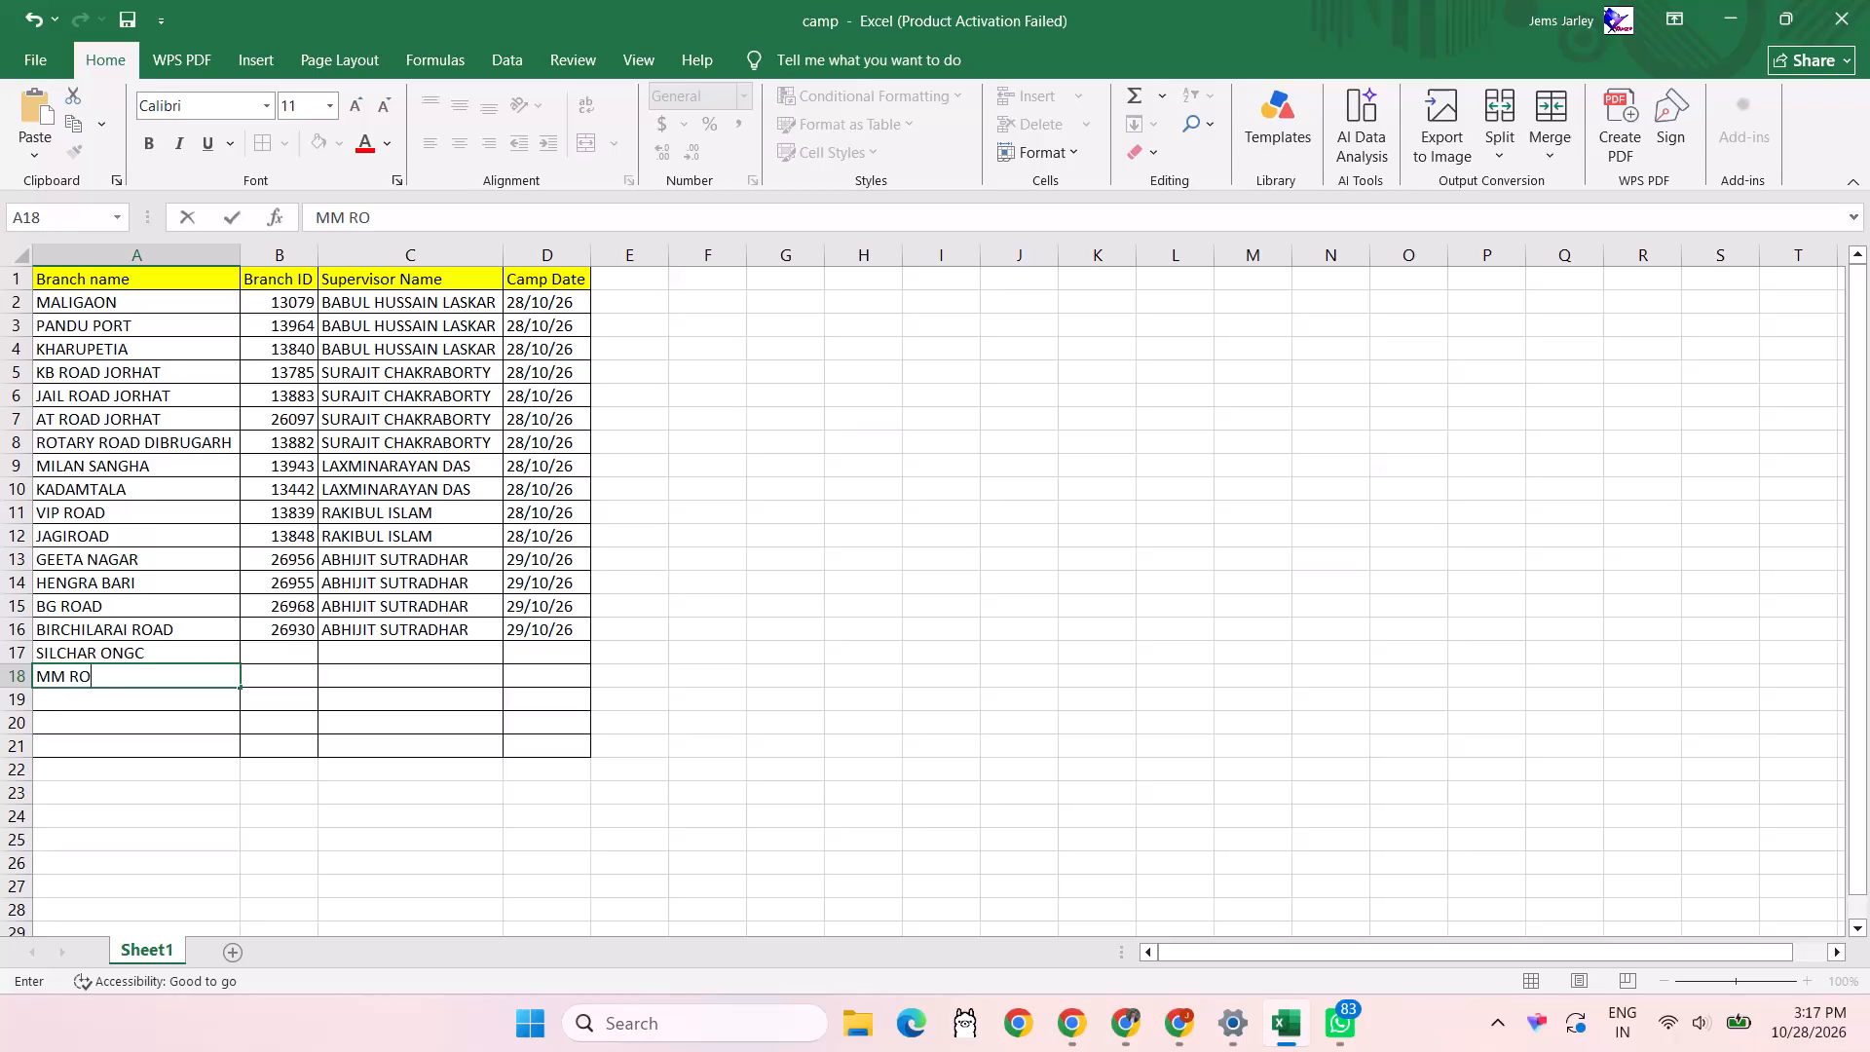
# Enter the branch name MM ROAD KARIMGANJ in cell A18, below SILCHAR ONGC.
pyautogui.press('Tab')
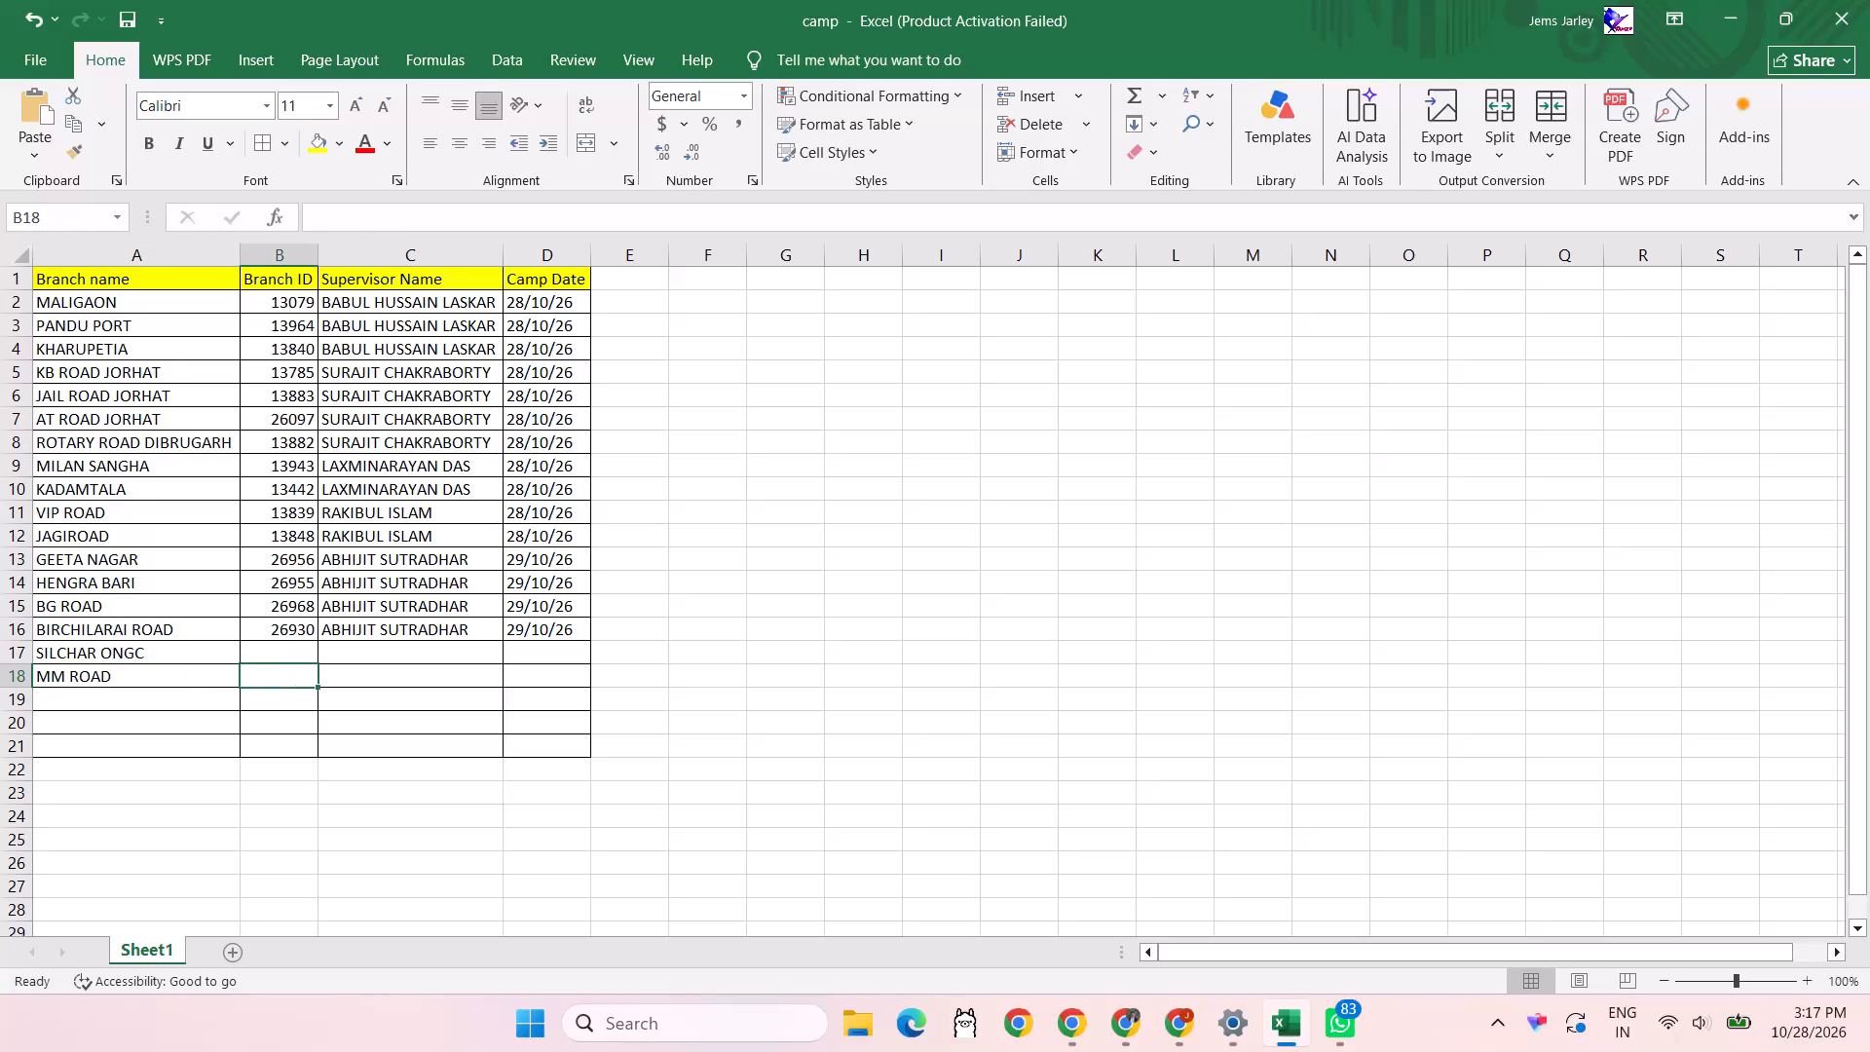
pyautogui.press('Left')
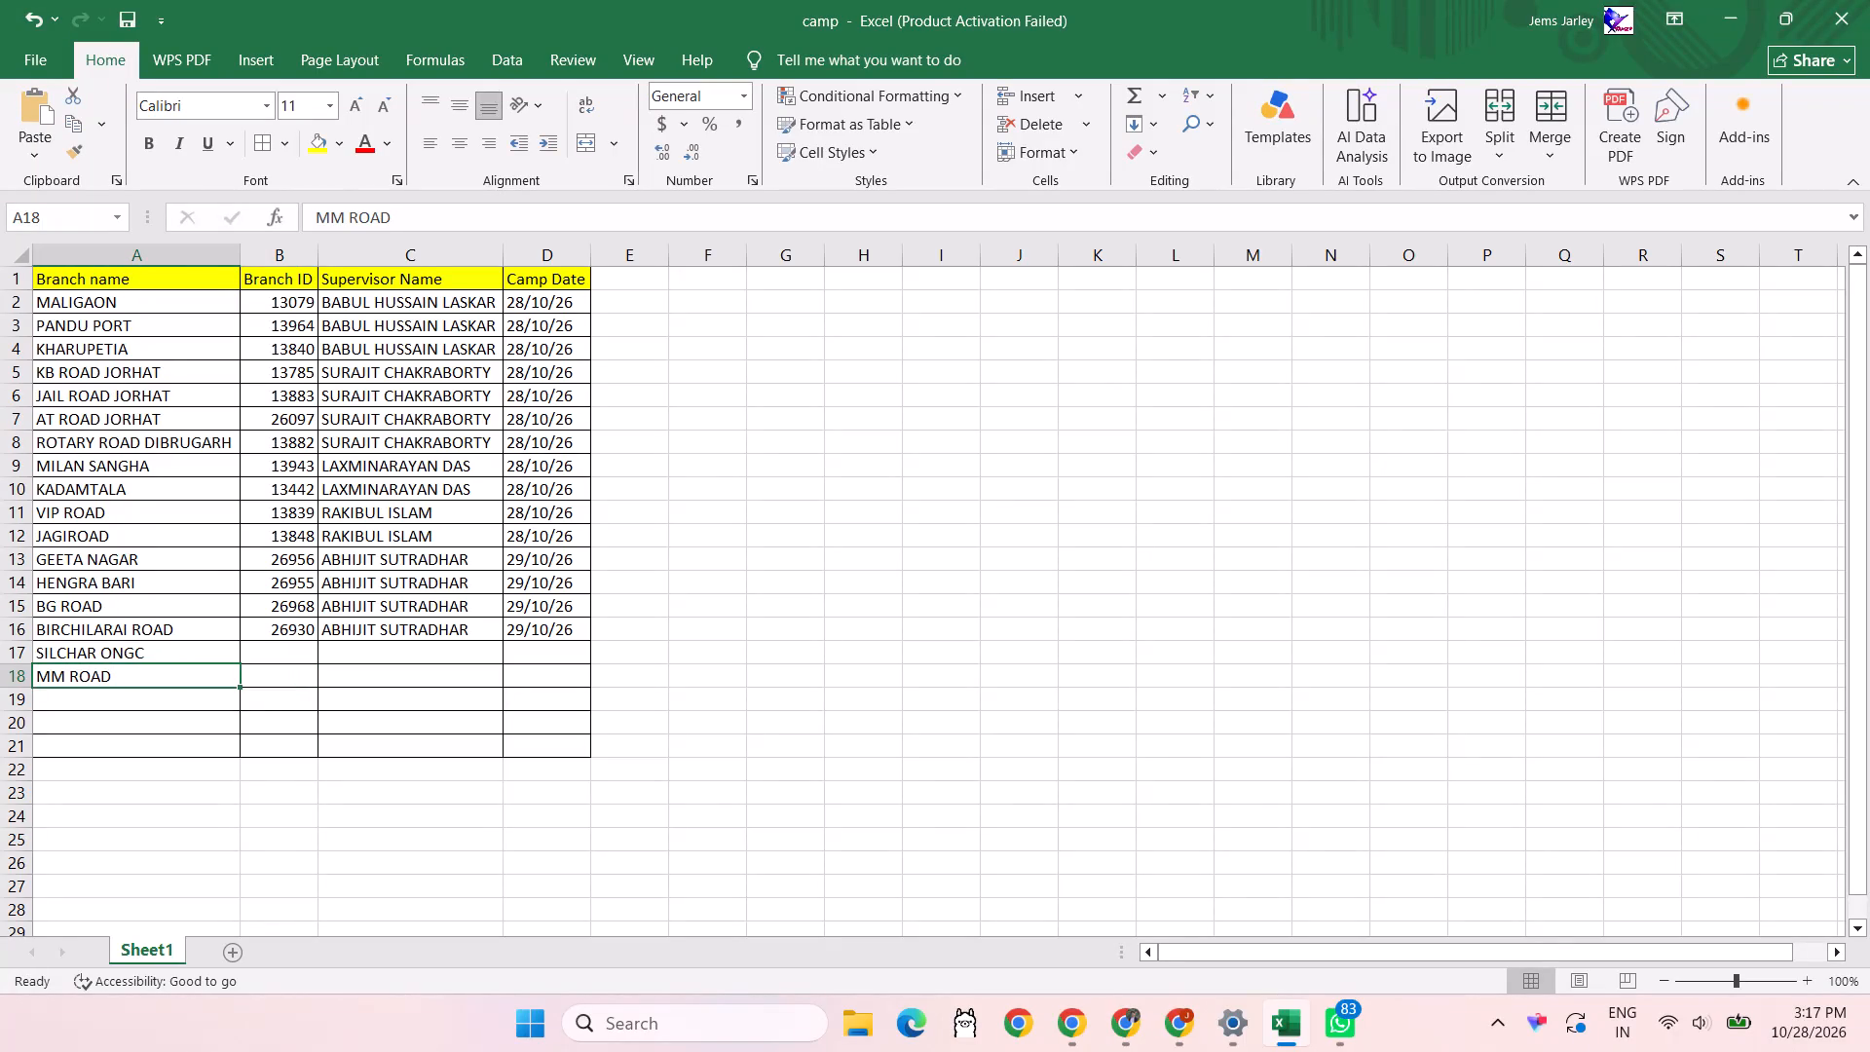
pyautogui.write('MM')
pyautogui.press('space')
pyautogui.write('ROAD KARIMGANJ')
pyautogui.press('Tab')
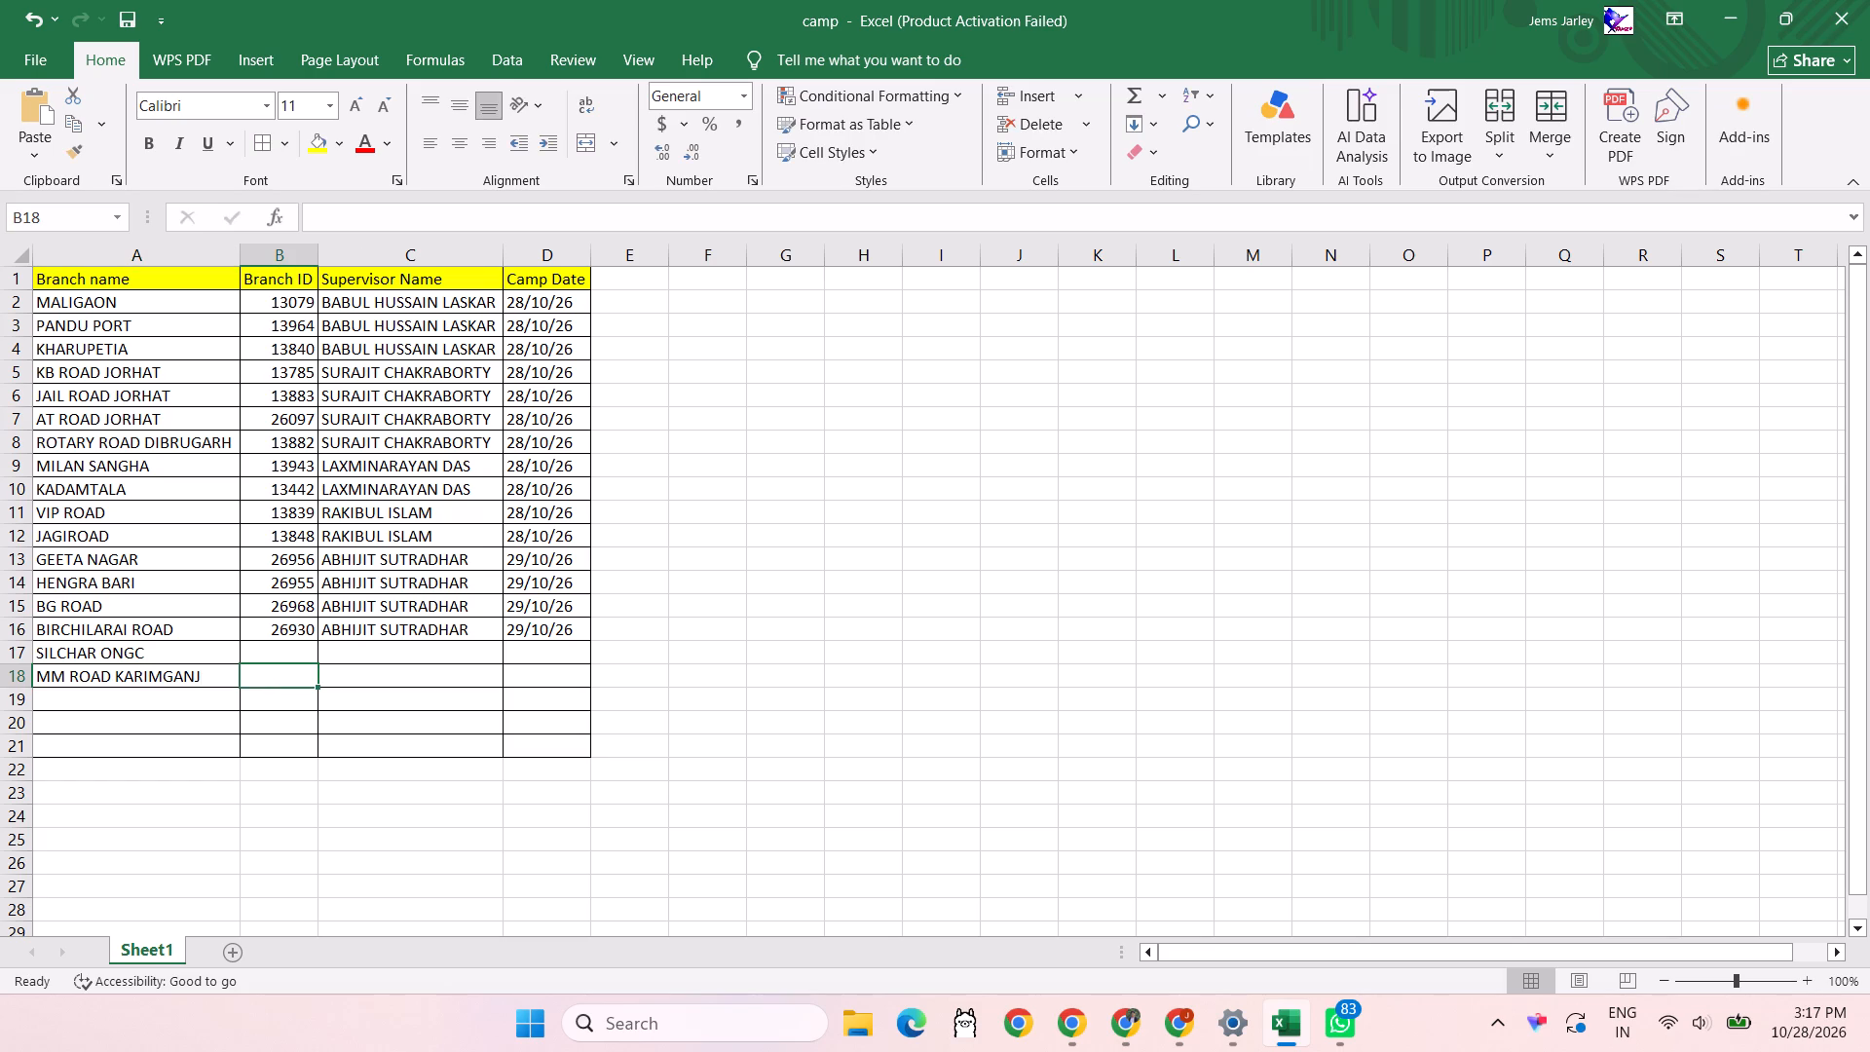
# Switch to Chrome and open the NE PL tracker October spreadsheet from the Google Sheets file list.
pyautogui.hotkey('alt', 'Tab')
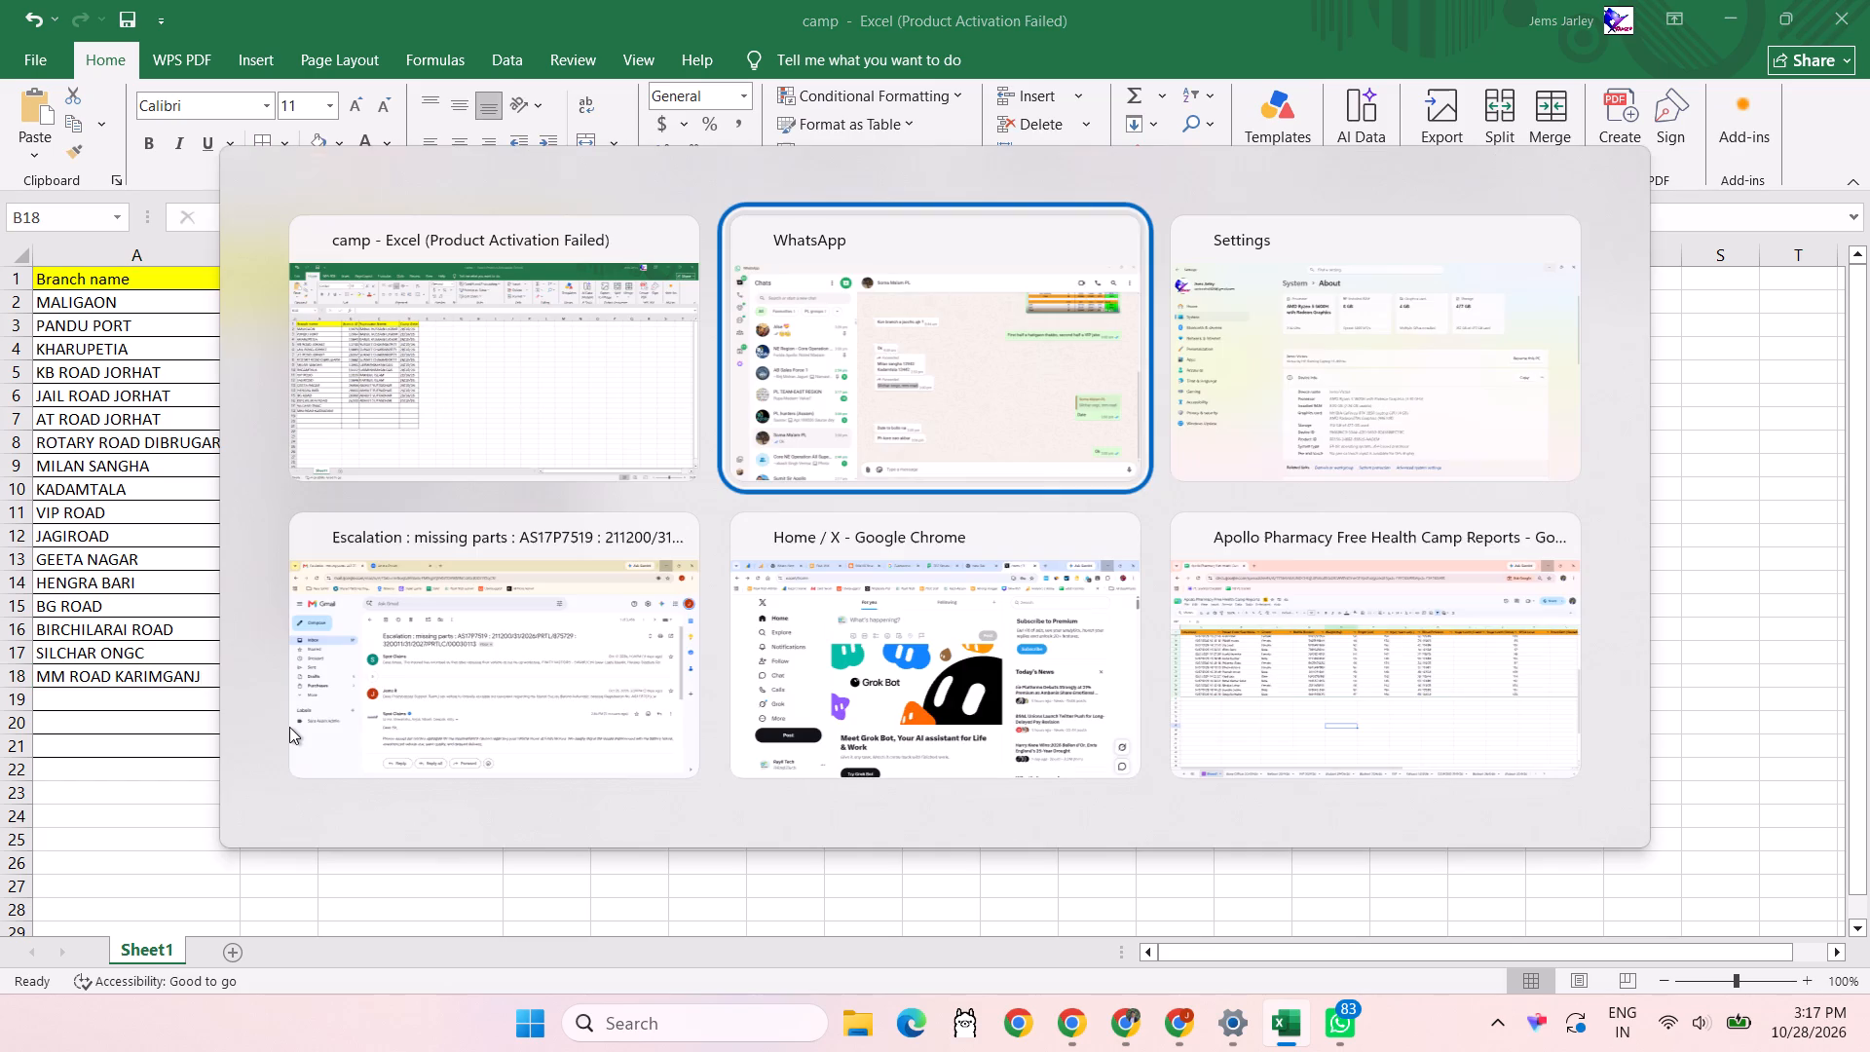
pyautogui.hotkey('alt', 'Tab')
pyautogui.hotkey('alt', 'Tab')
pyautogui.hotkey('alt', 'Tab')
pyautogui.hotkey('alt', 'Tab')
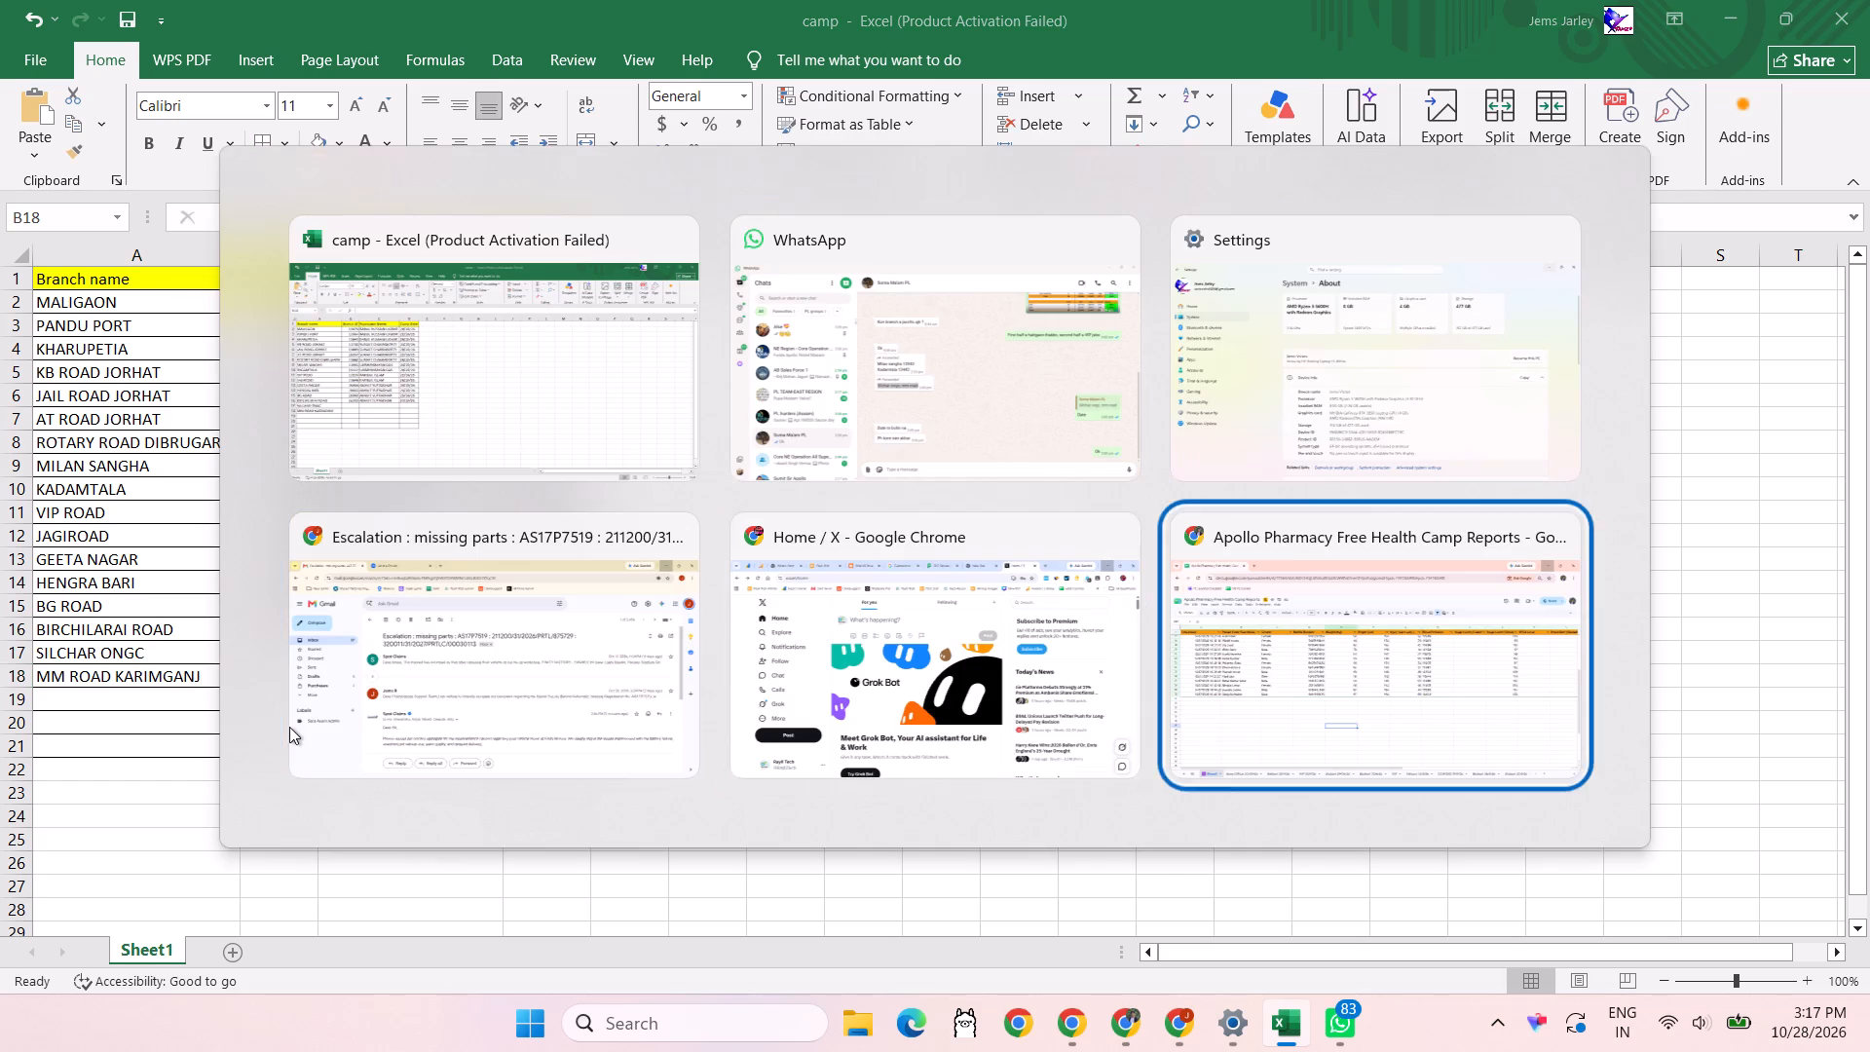
pyautogui.scroll(3, 535, 718)
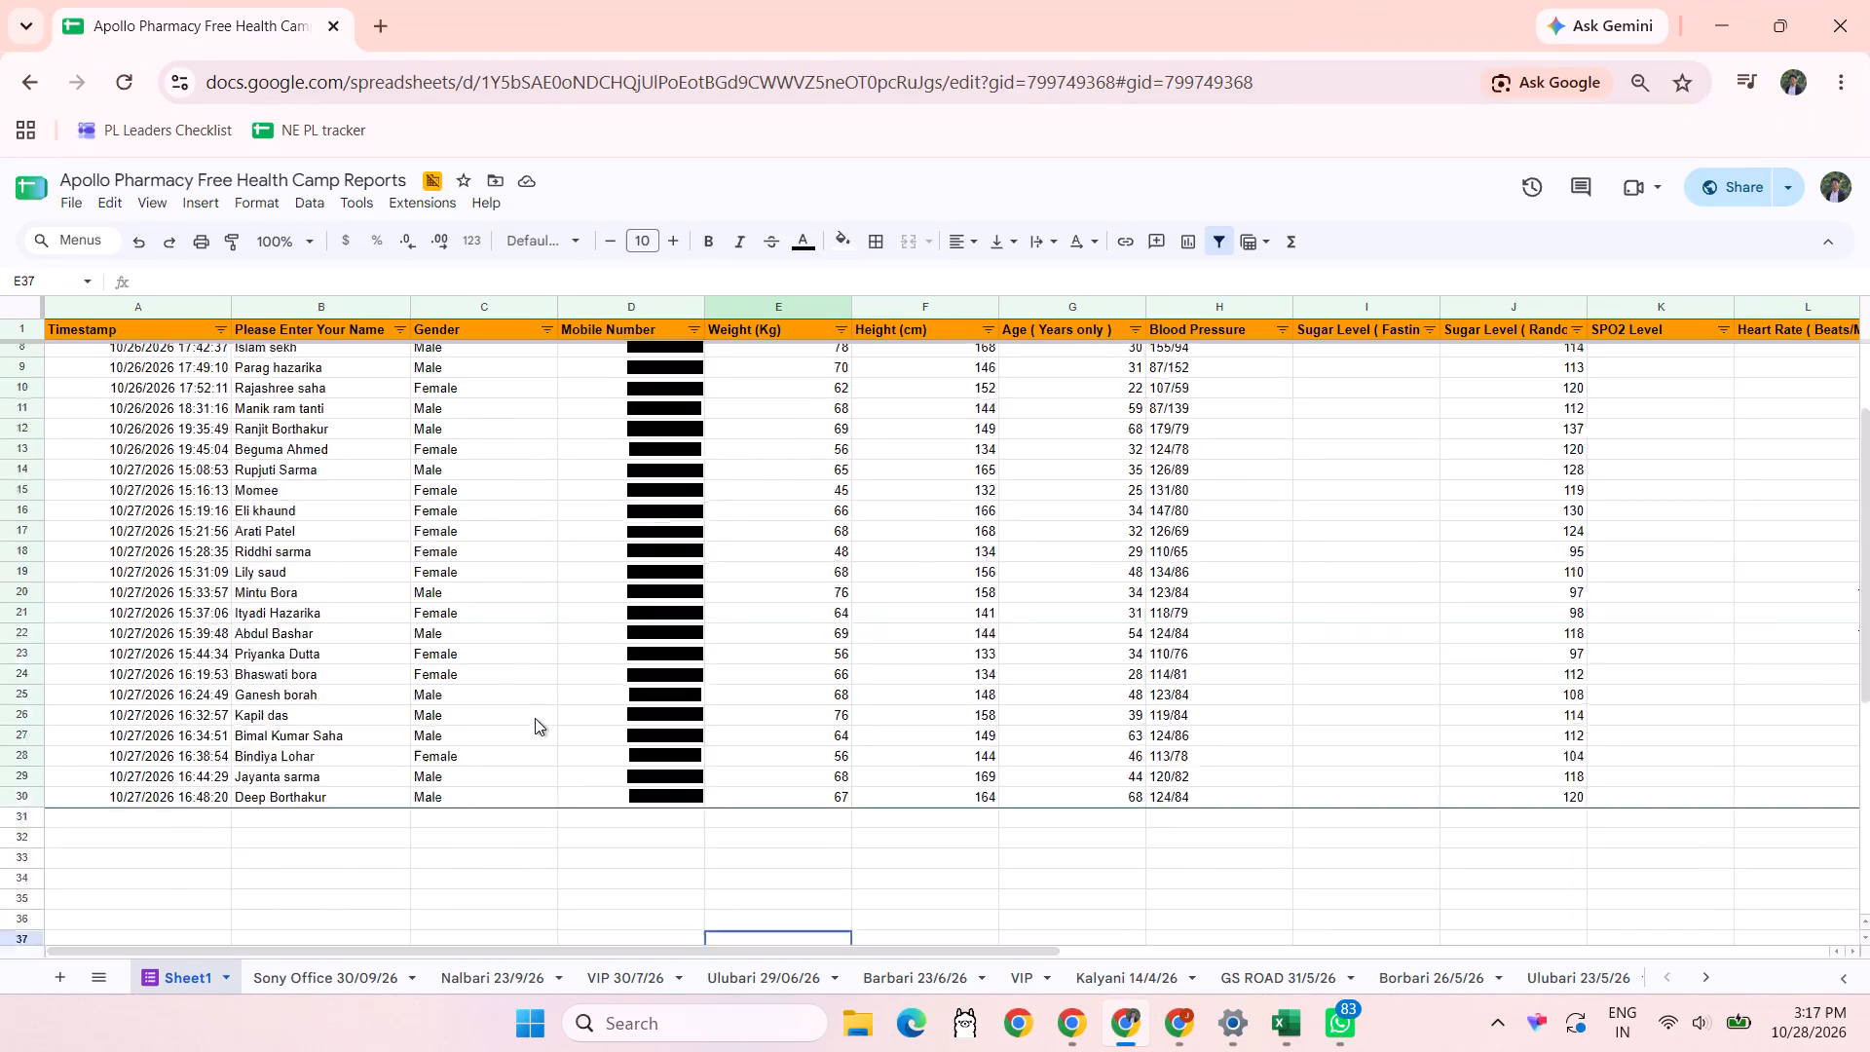
pyautogui.scroll(1, 535, 718)
pyautogui.click(383, 19)
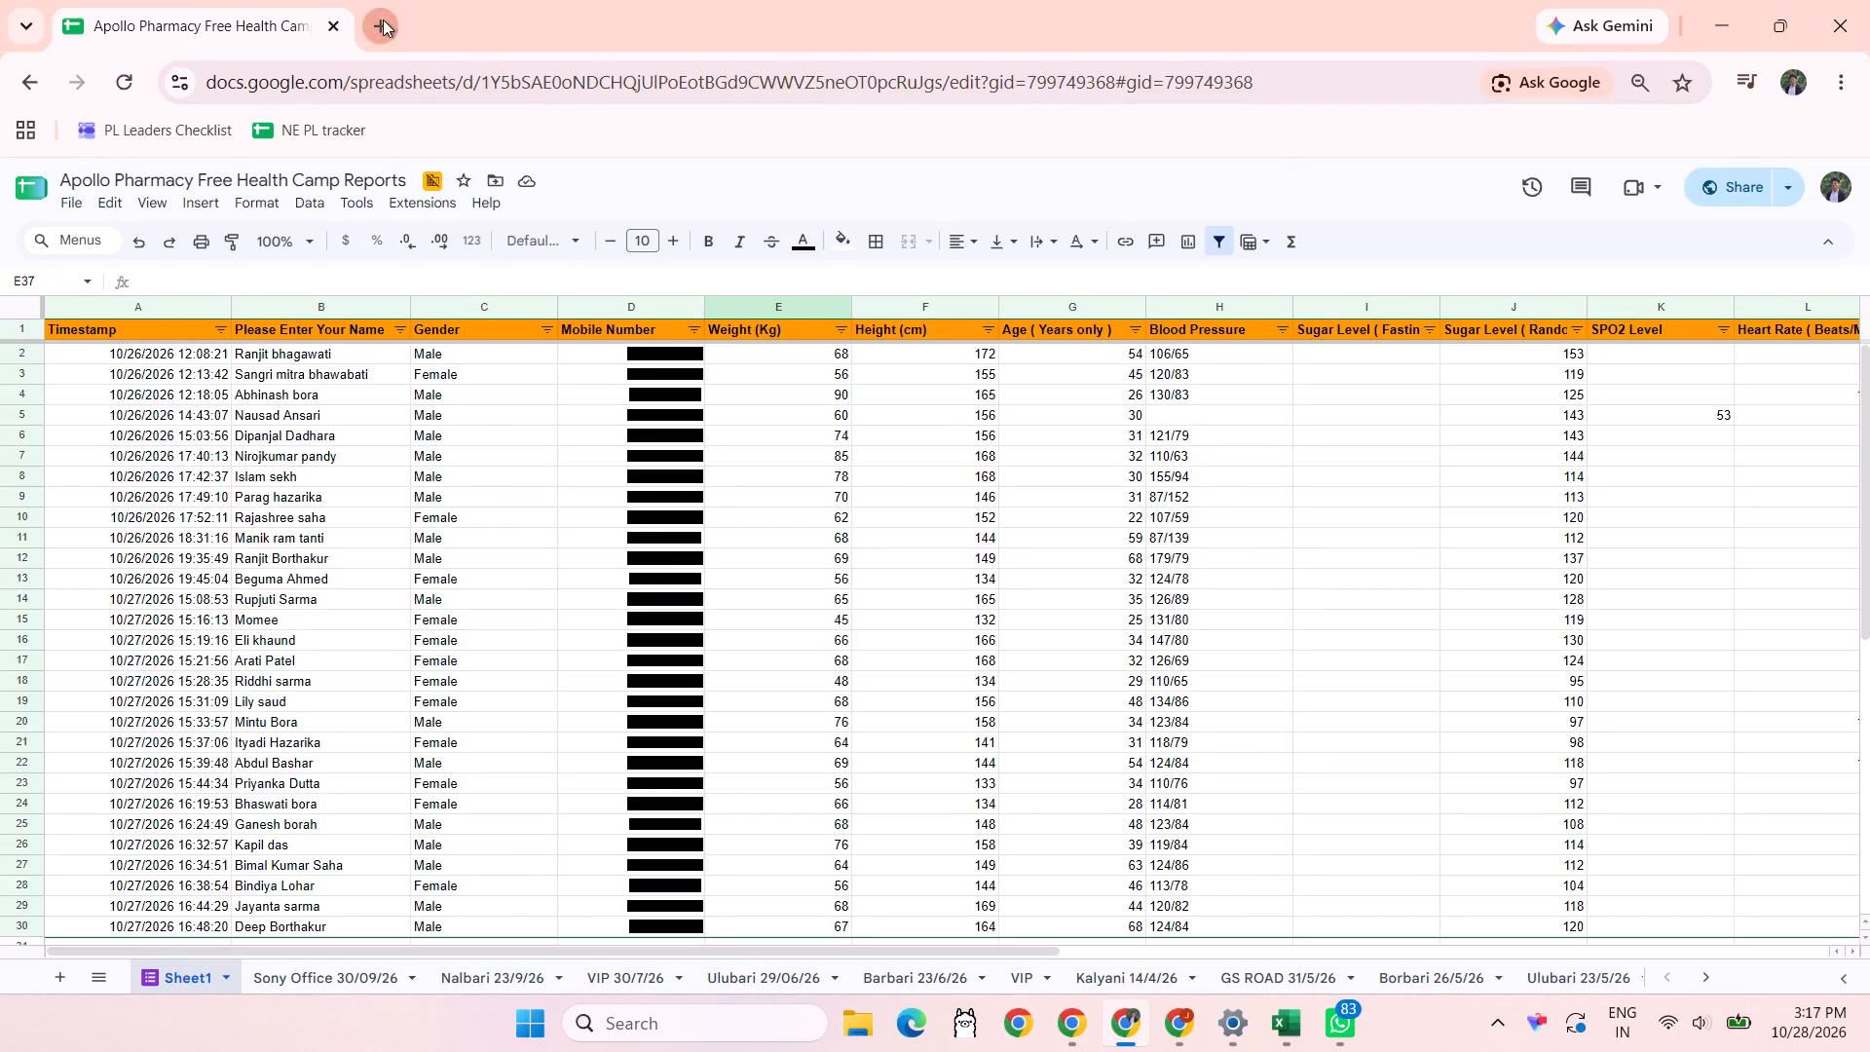
pyautogui.click(339, 31)
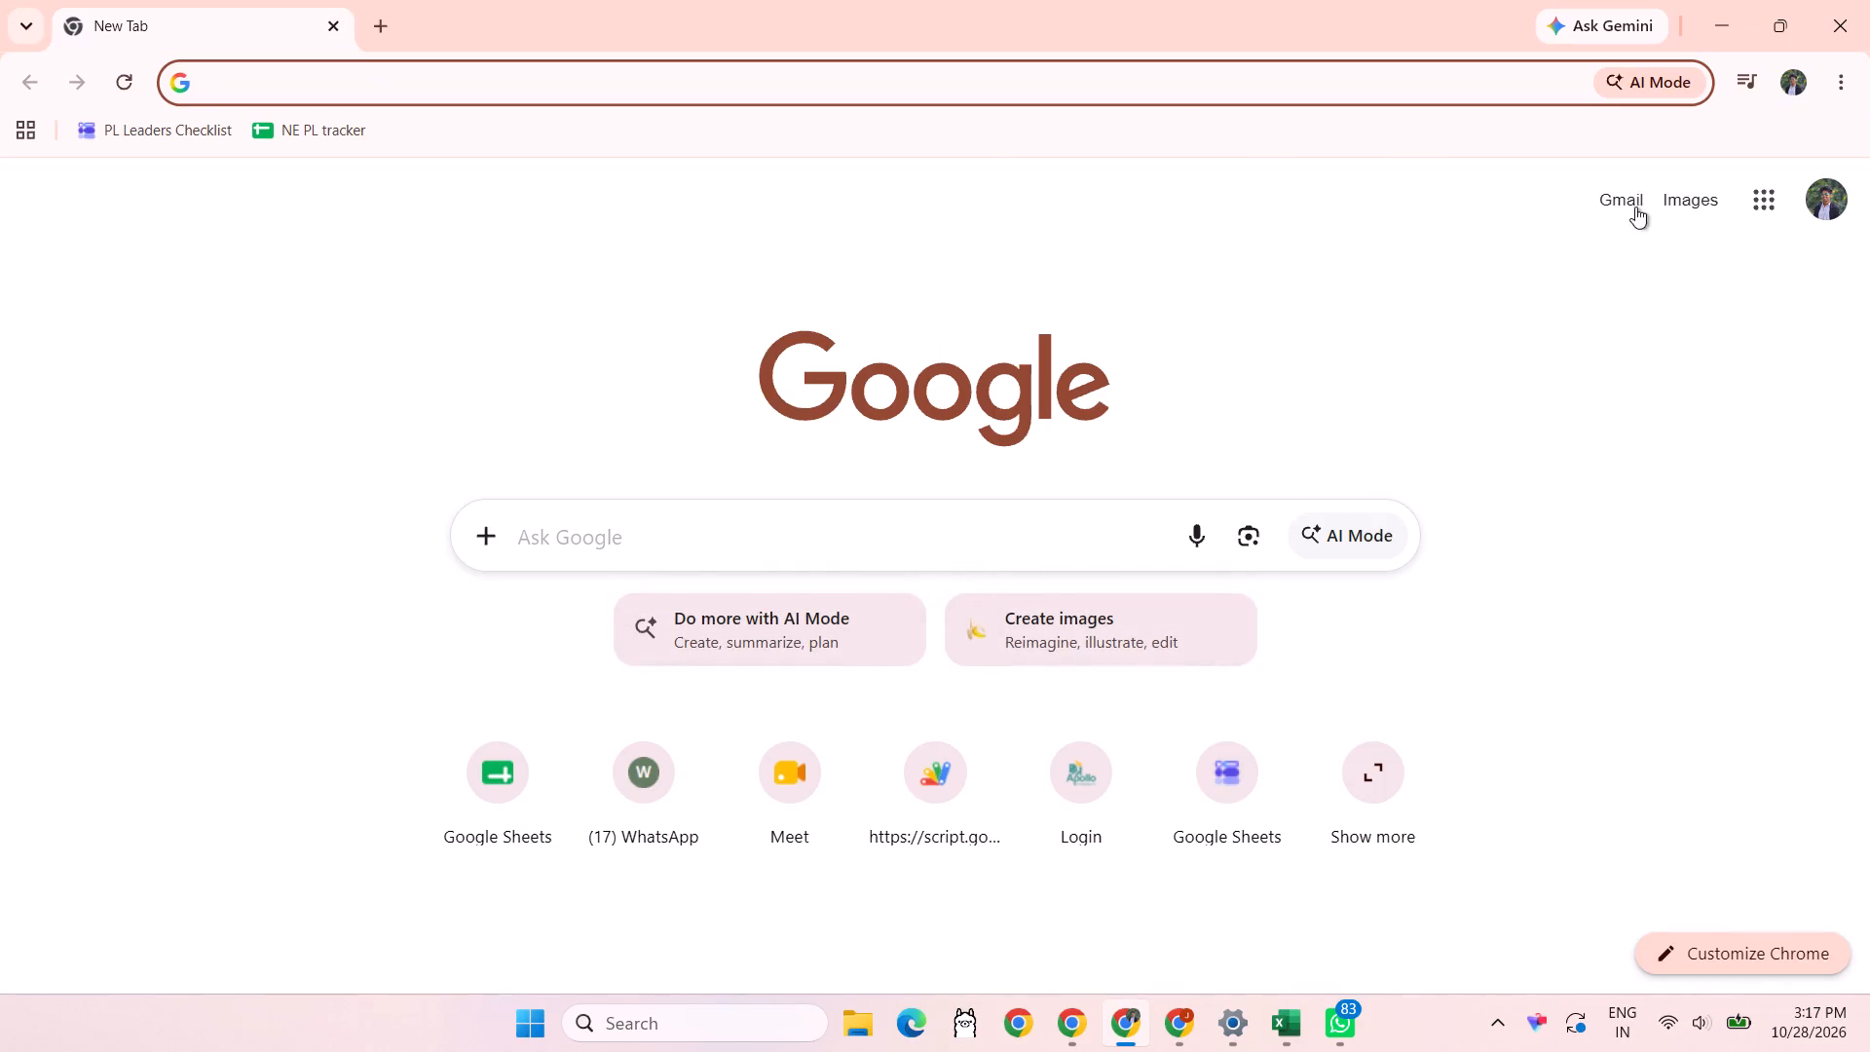
pyautogui.click(1764, 205)
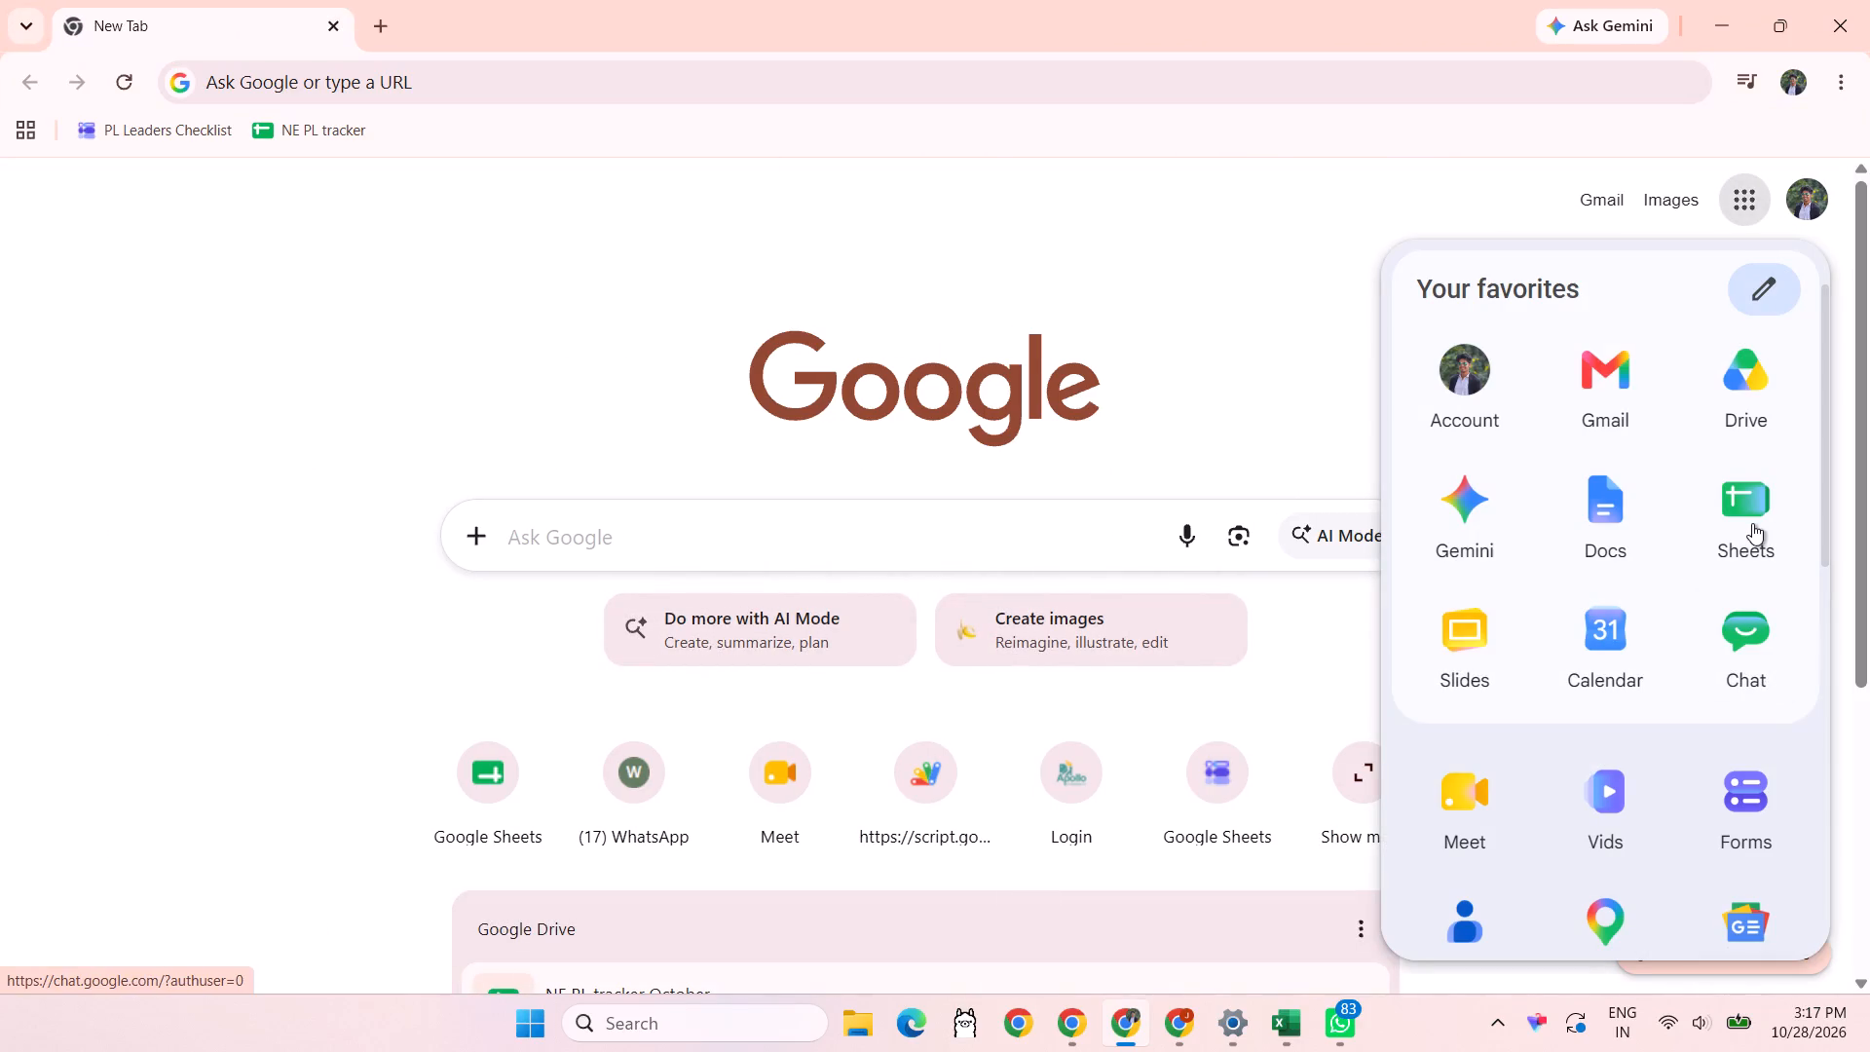
pyautogui.click(1750, 520)
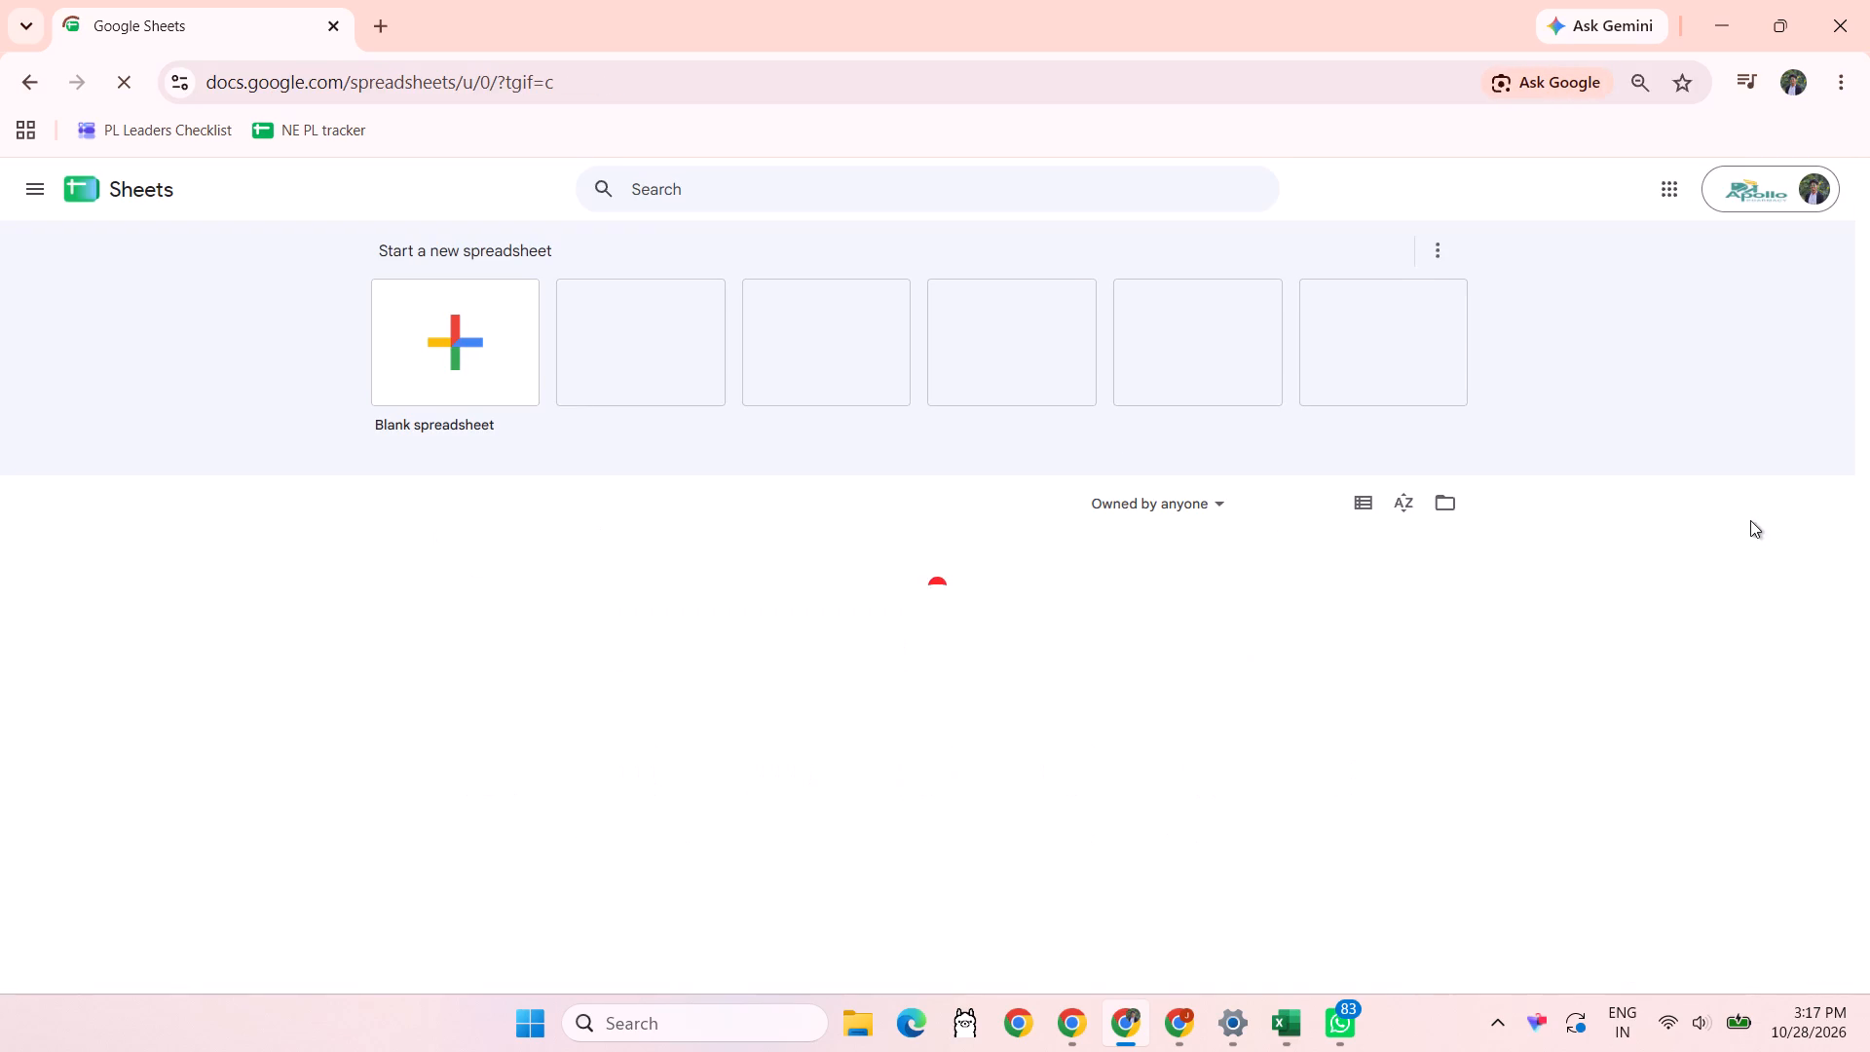
pyautogui.scroll(-3, 737, 669)
pyautogui.click(471, 551)
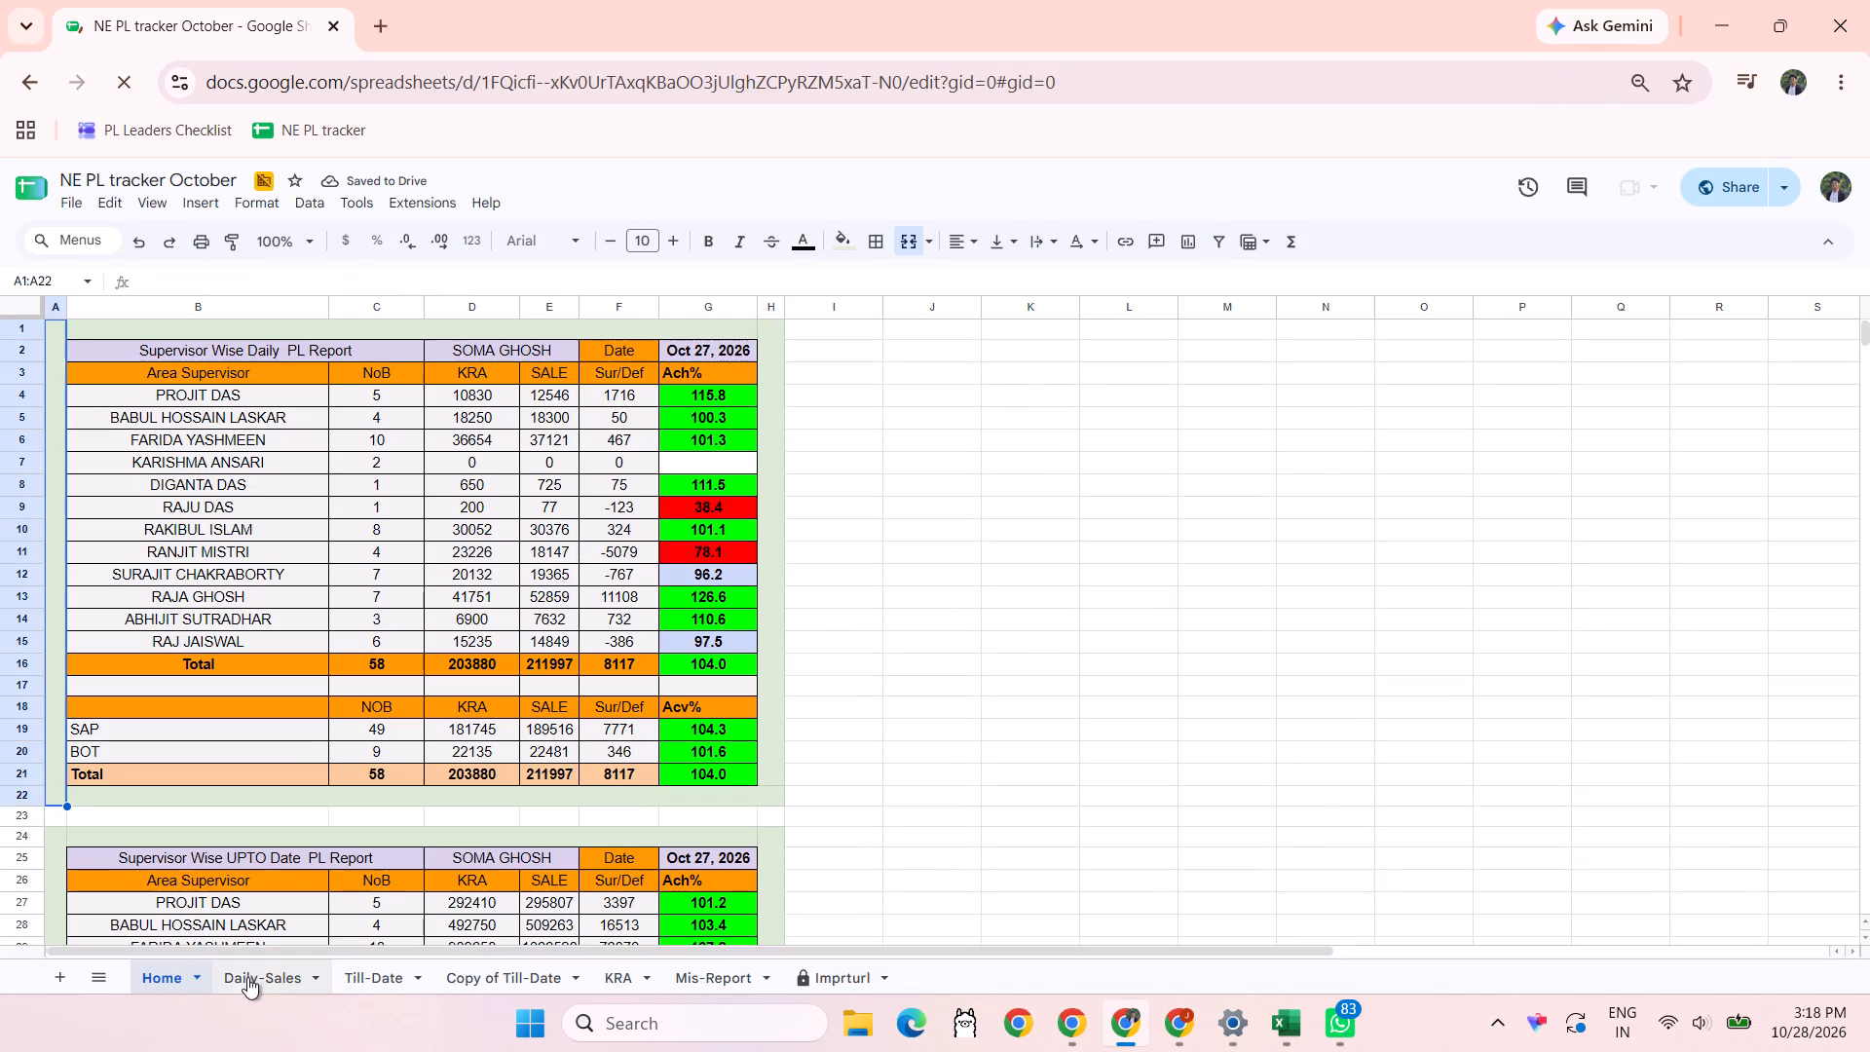
# Look up M.M ROAD KARIMGUNJ in the tracker's Daily-Sales sheet and enter its branch ID 13959 in the Excel camp workbook, cell B18.
pyautogui.click(243, 979)
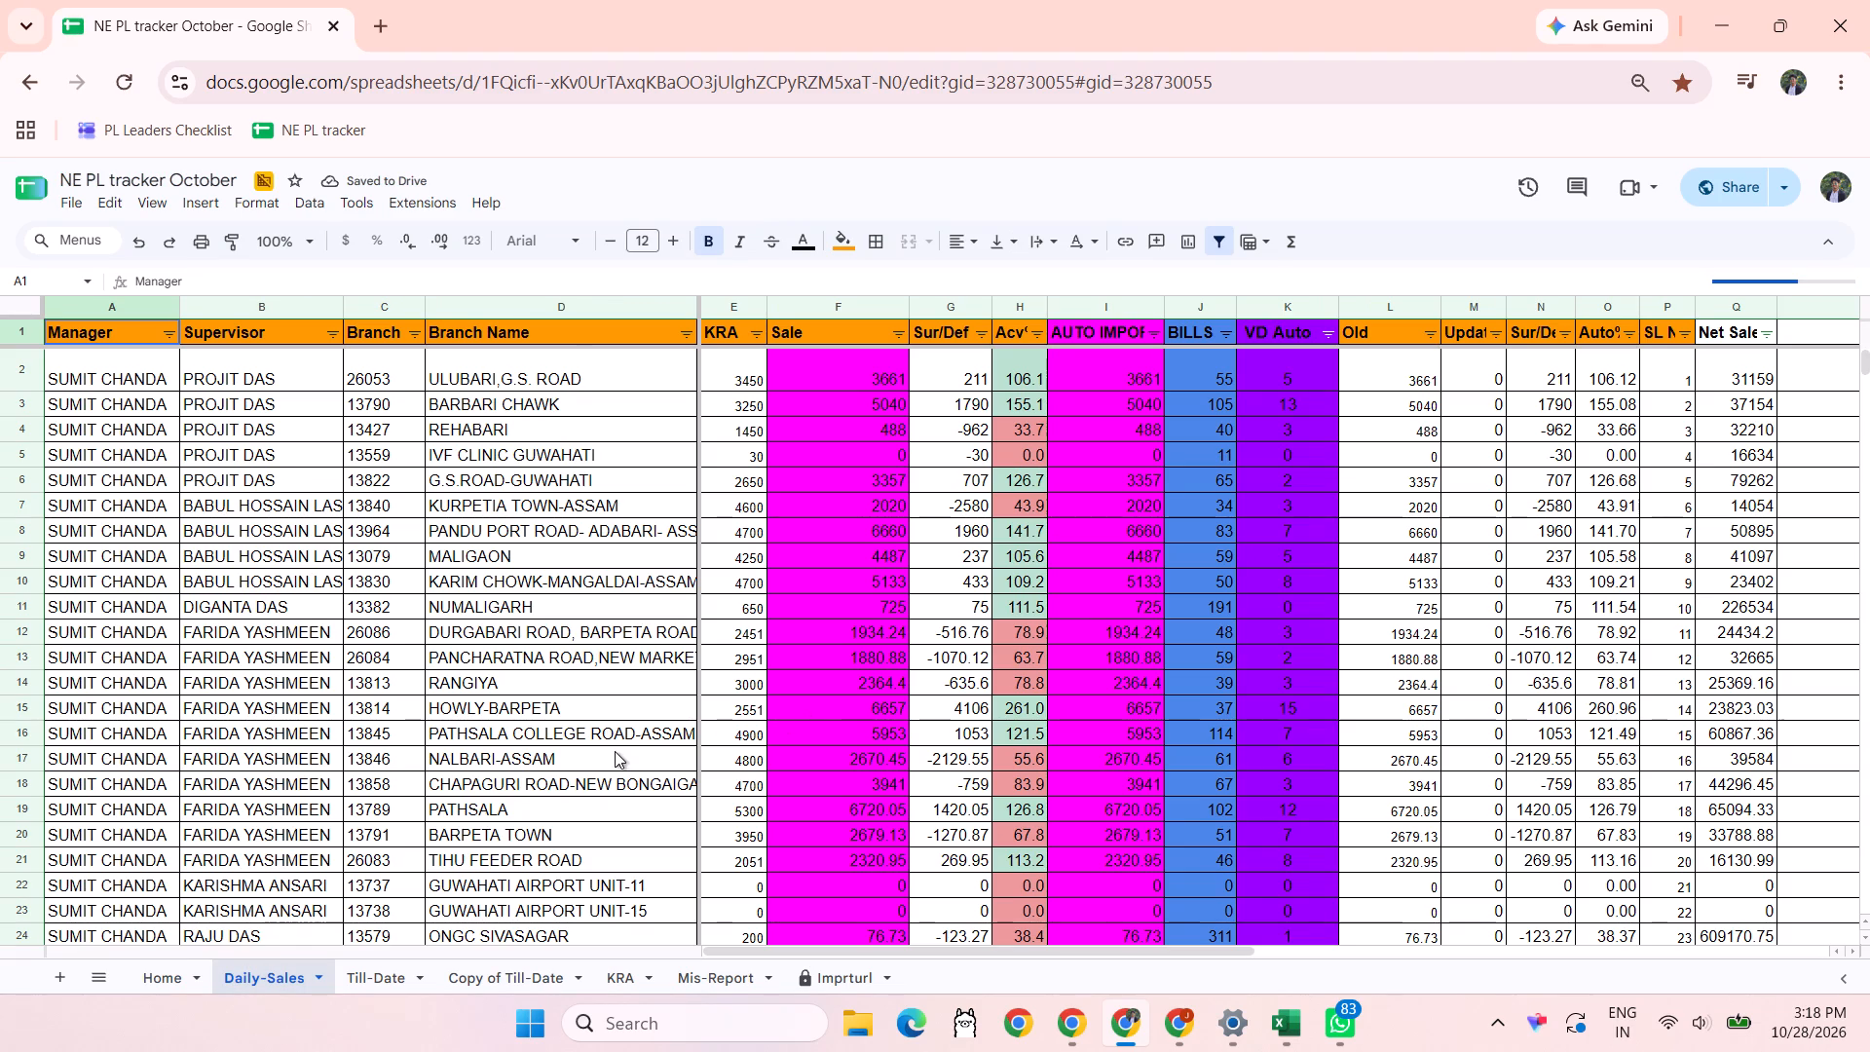
pyautogui.scroll(-6, 615, 751)
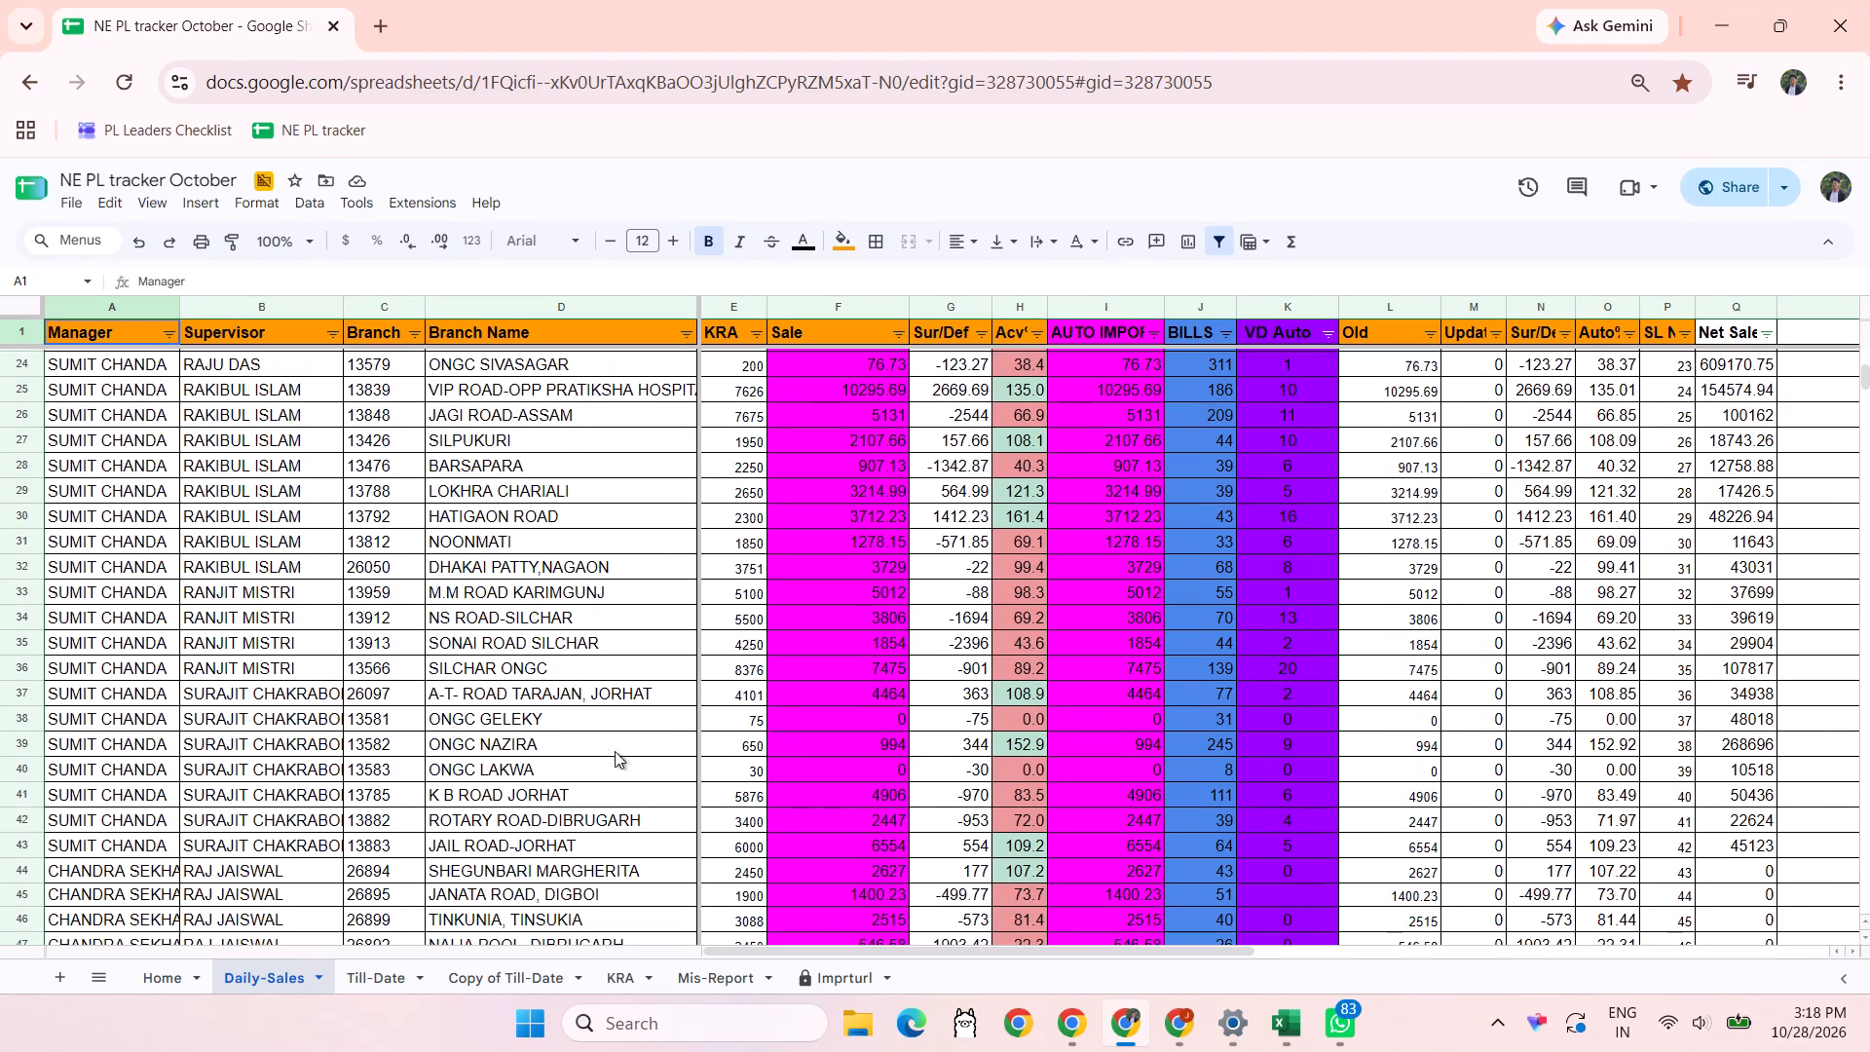
pyautogui.click(375, 592)
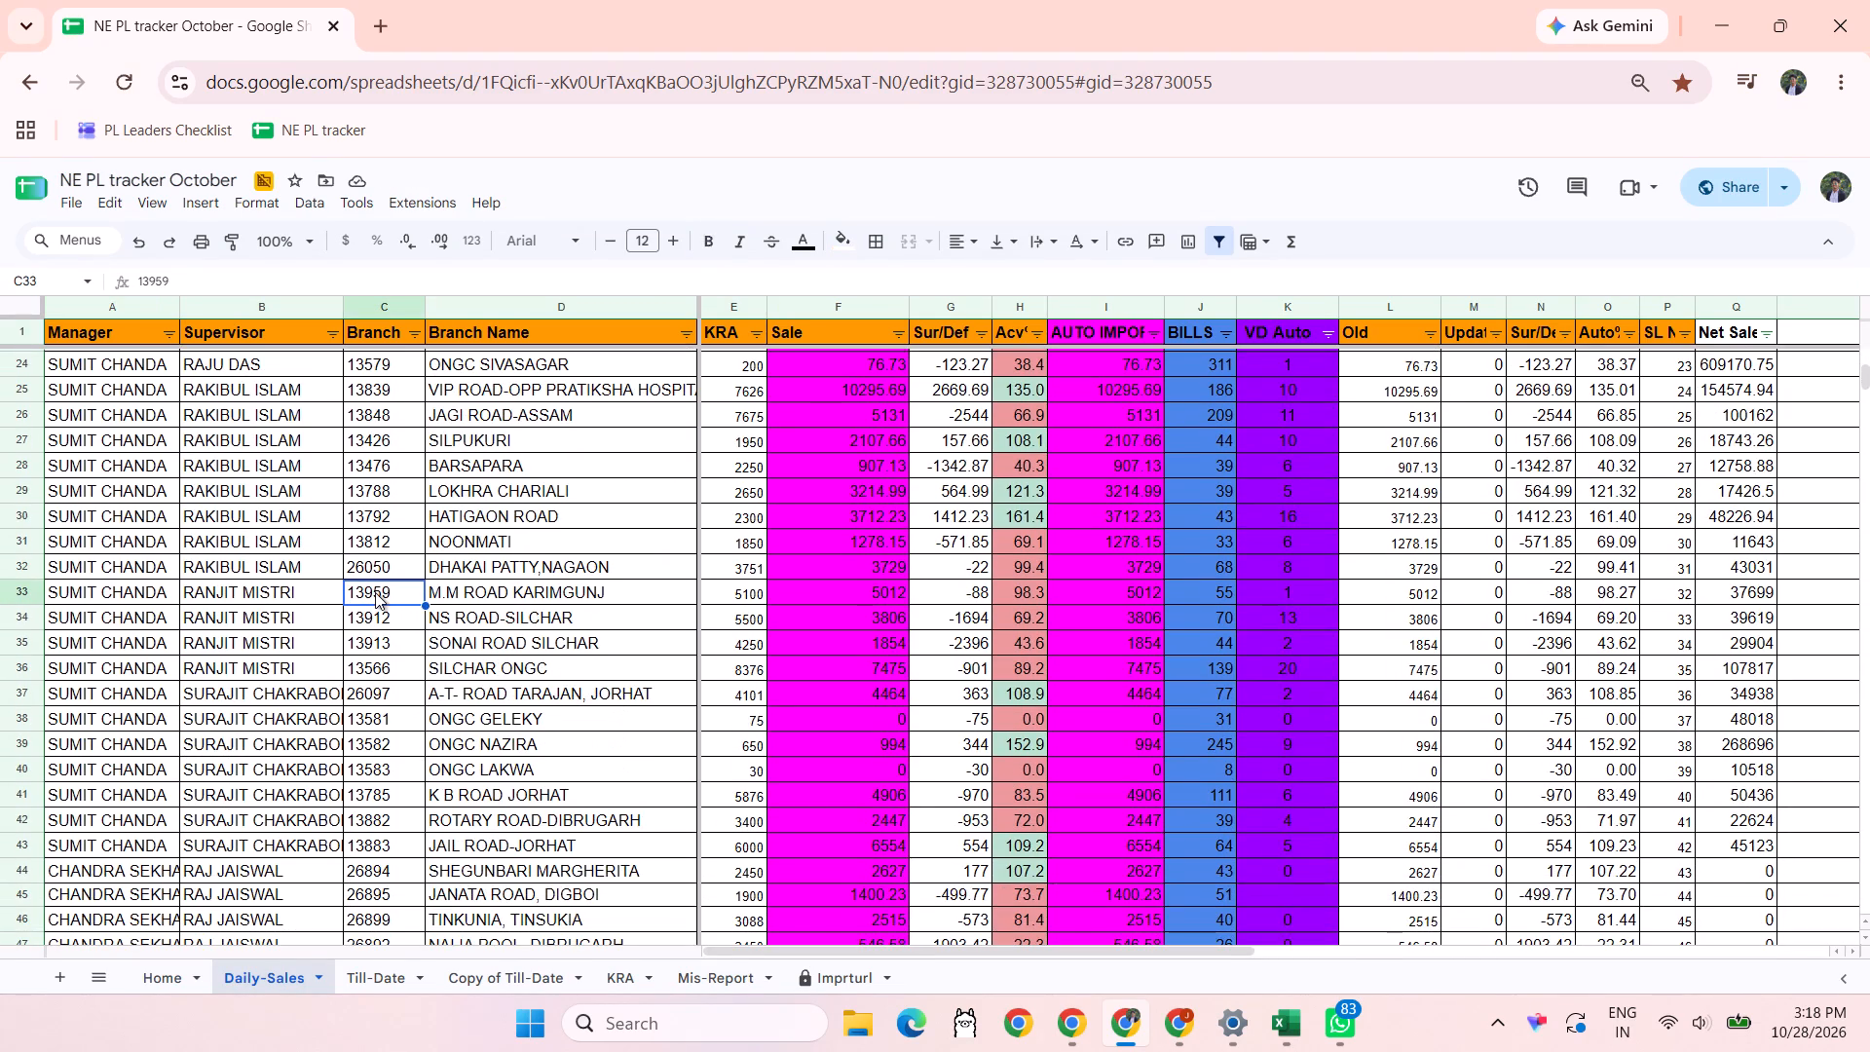
pyautogui.hotkey('ctrl', 'c')
pyautogui.hotkey('alt', 'Tab')
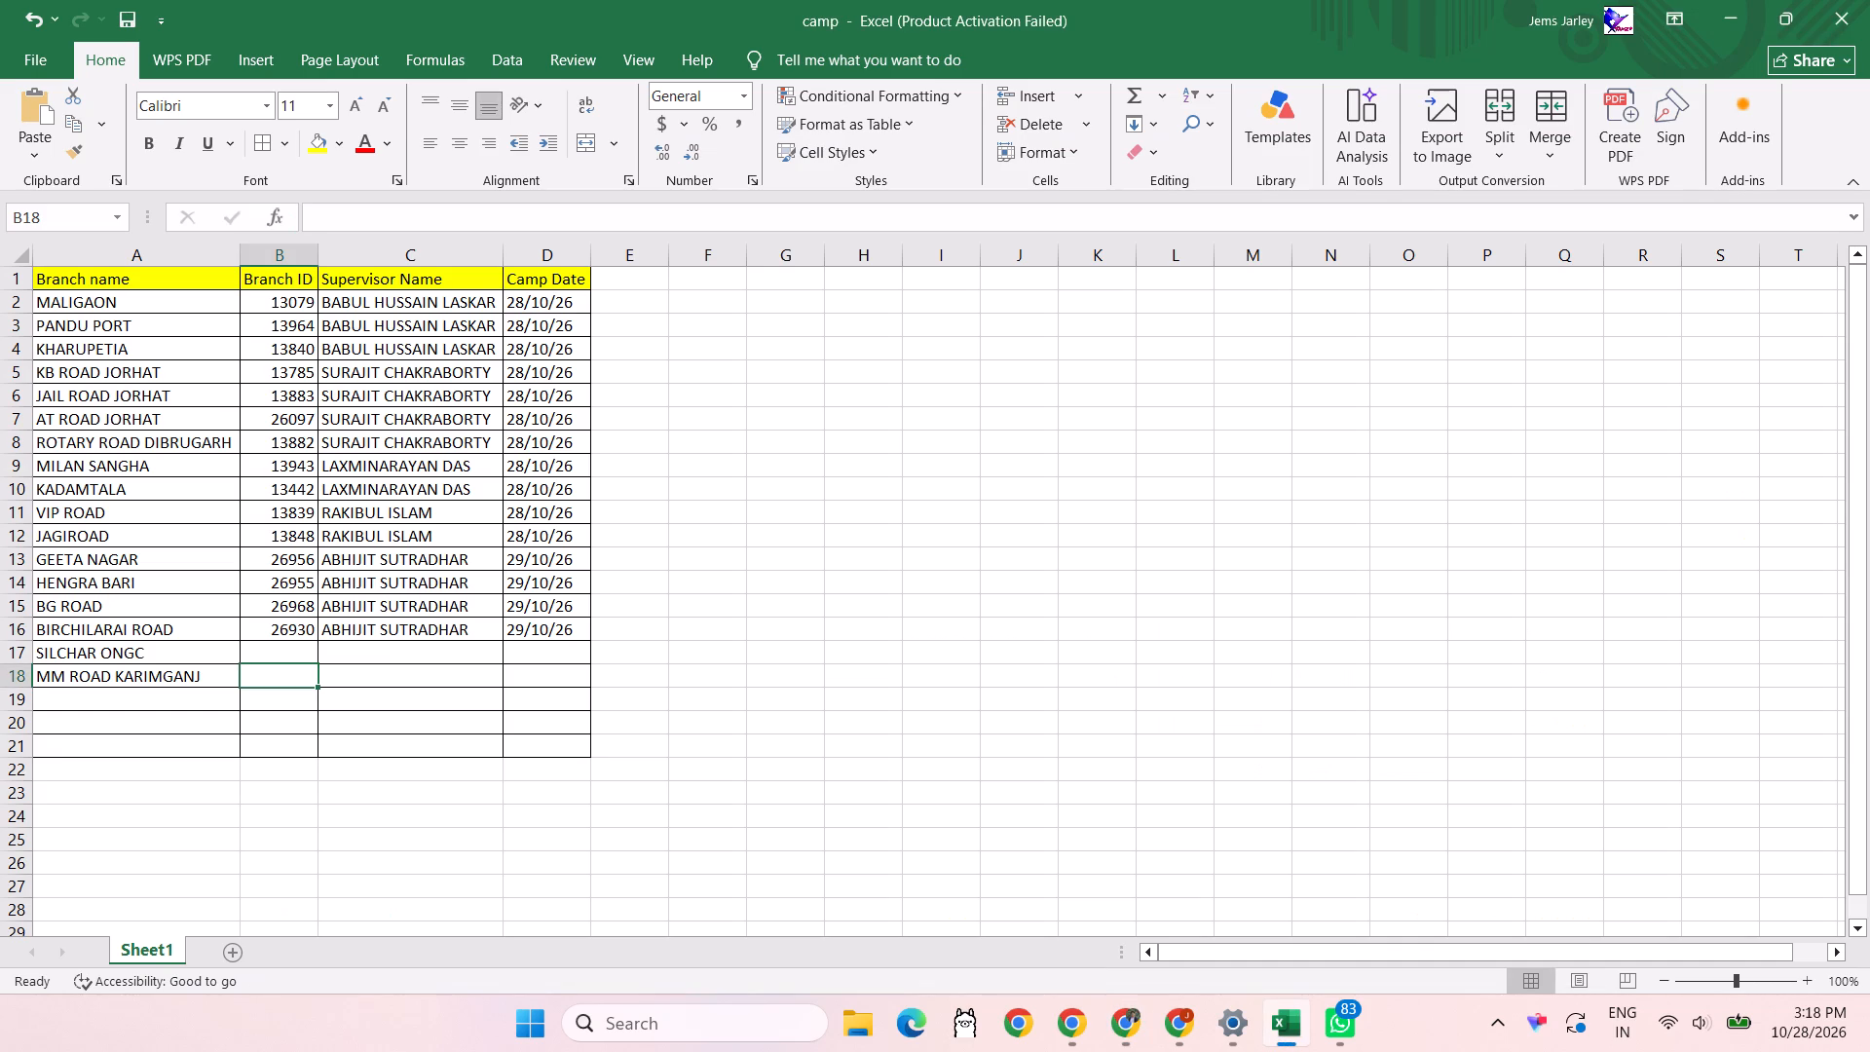
pyautogui.hotkey('ctrl', 'shift', 'v')
pyautogui.hotkey('alt', 'Tab')
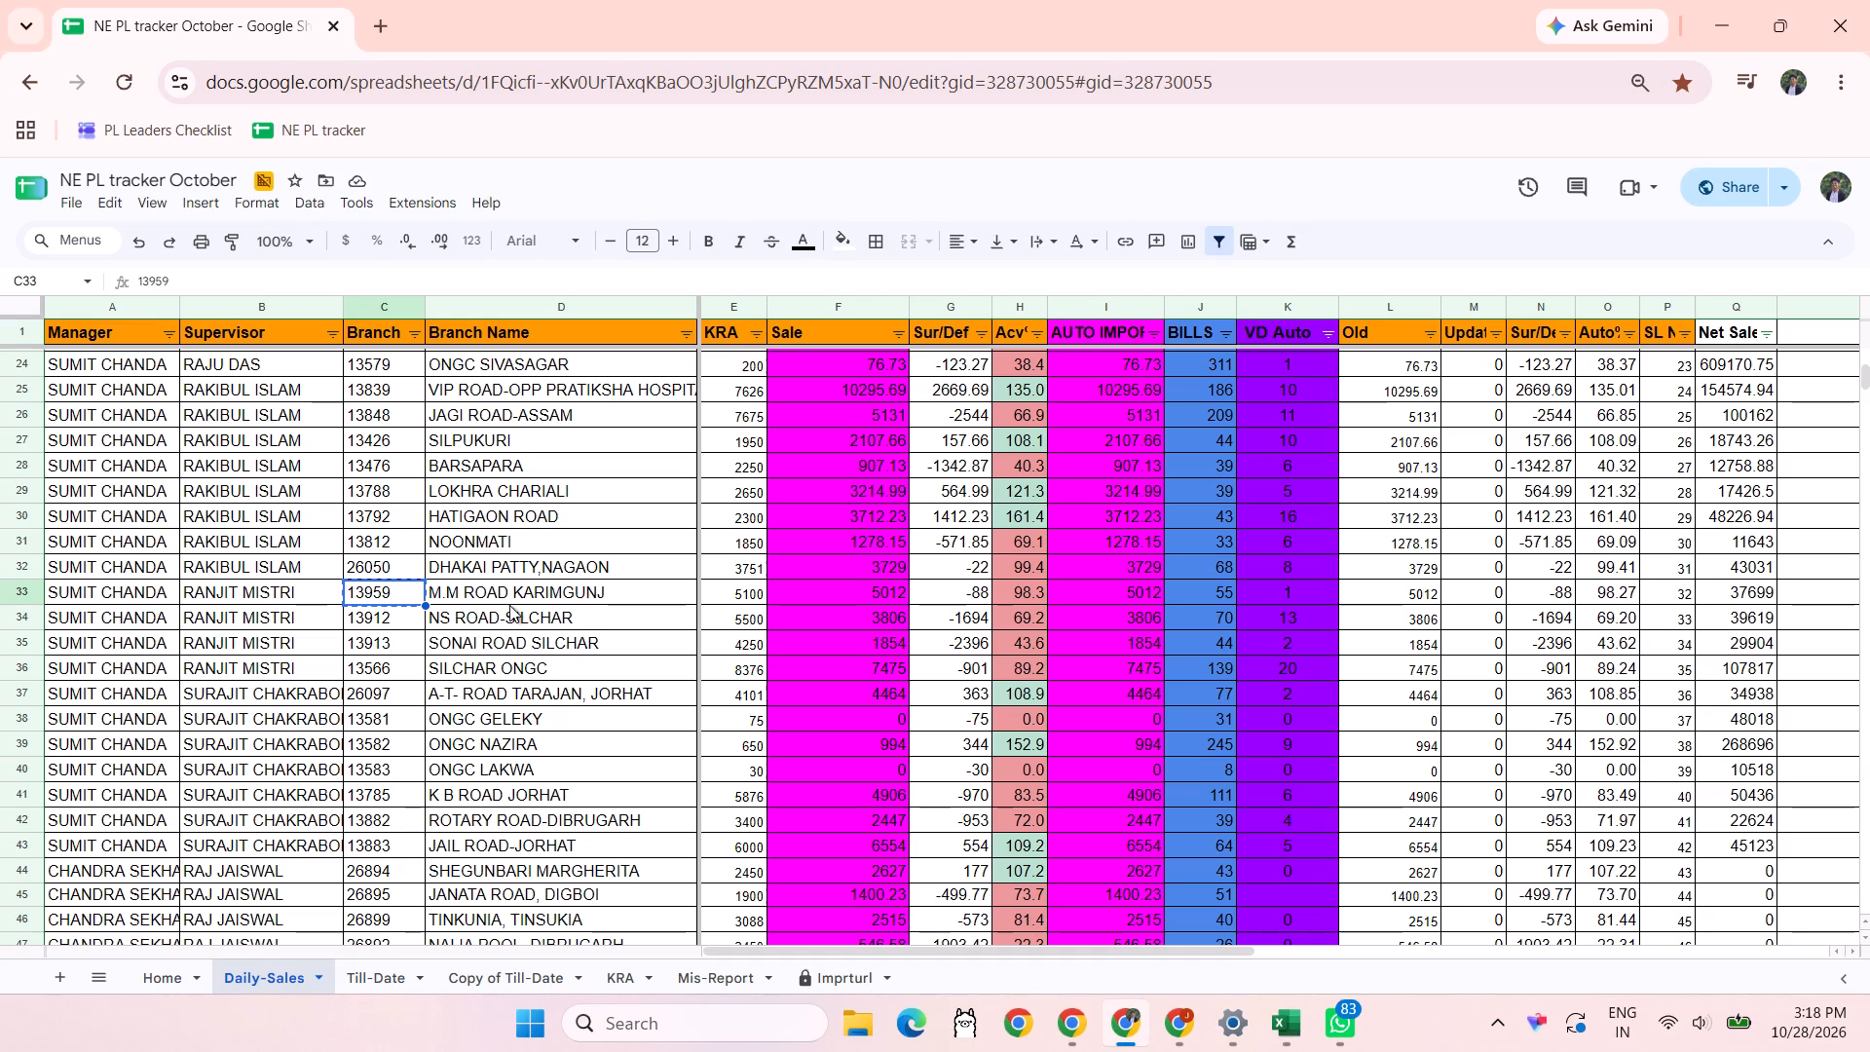
pyautogui.hotkey('alt', 'Tab')
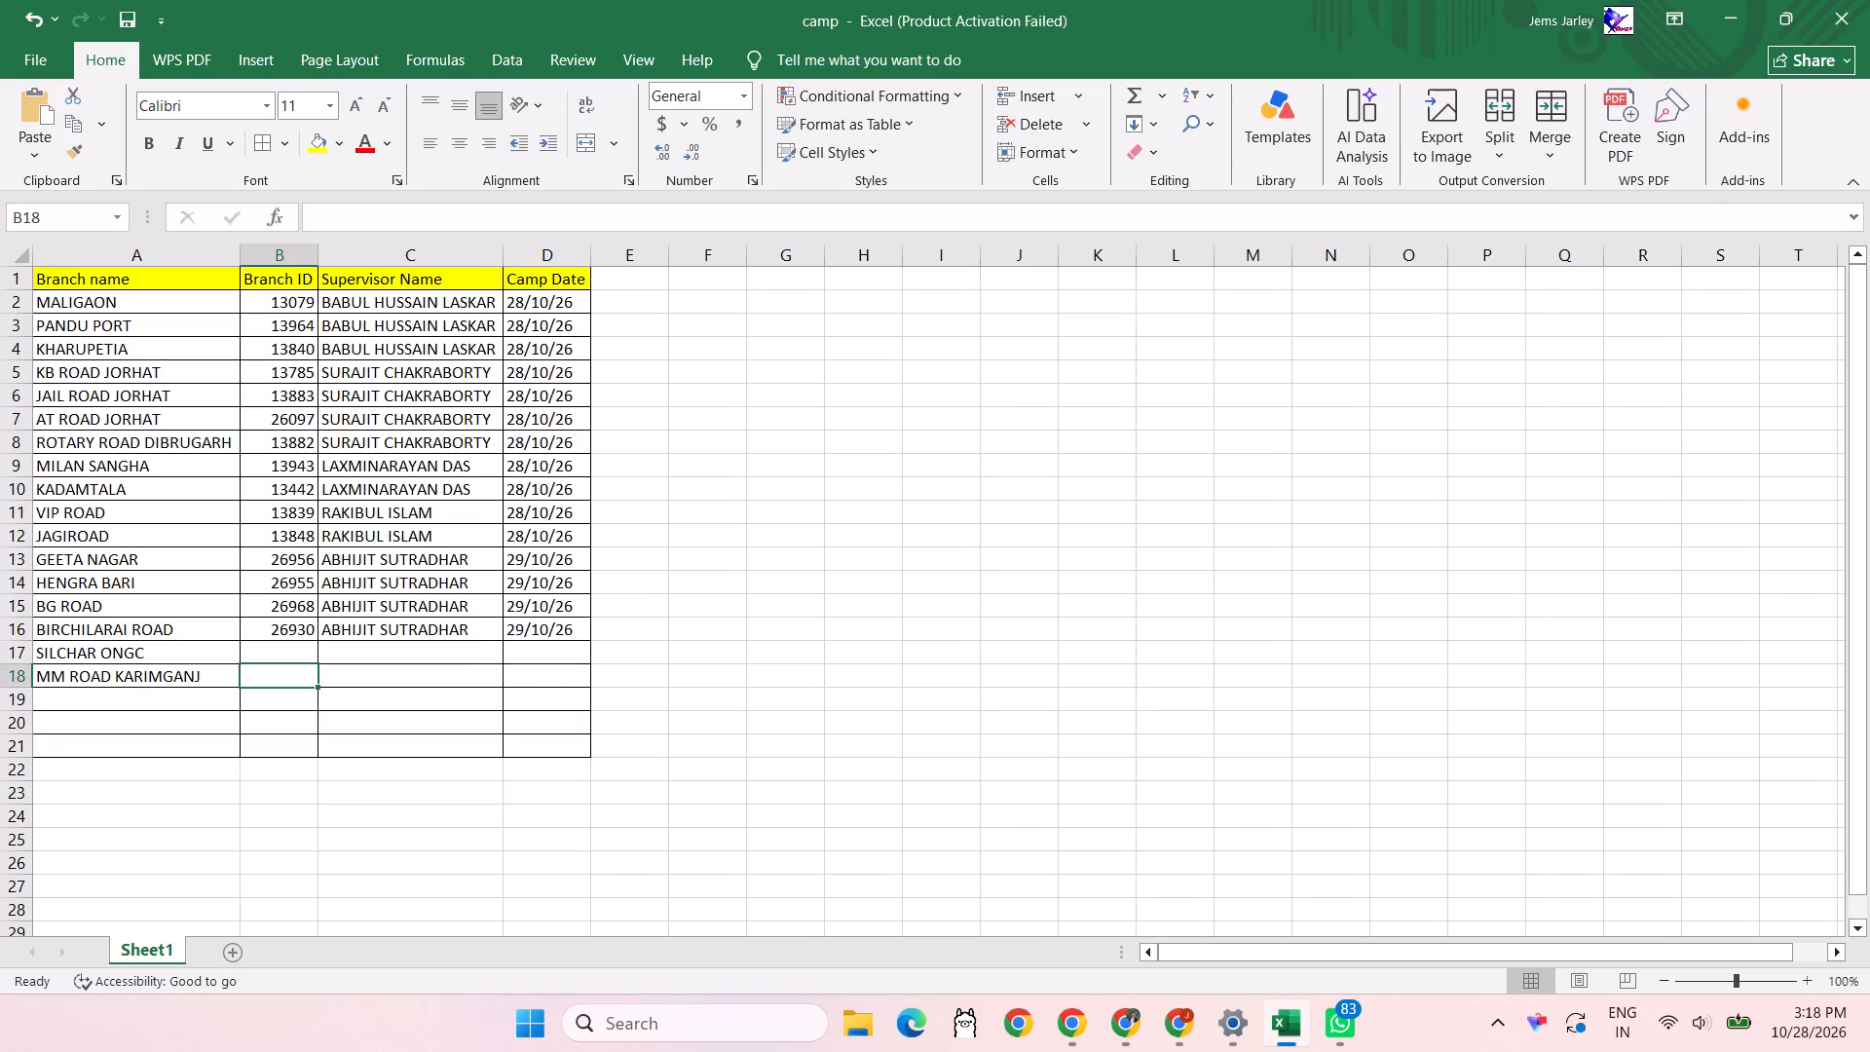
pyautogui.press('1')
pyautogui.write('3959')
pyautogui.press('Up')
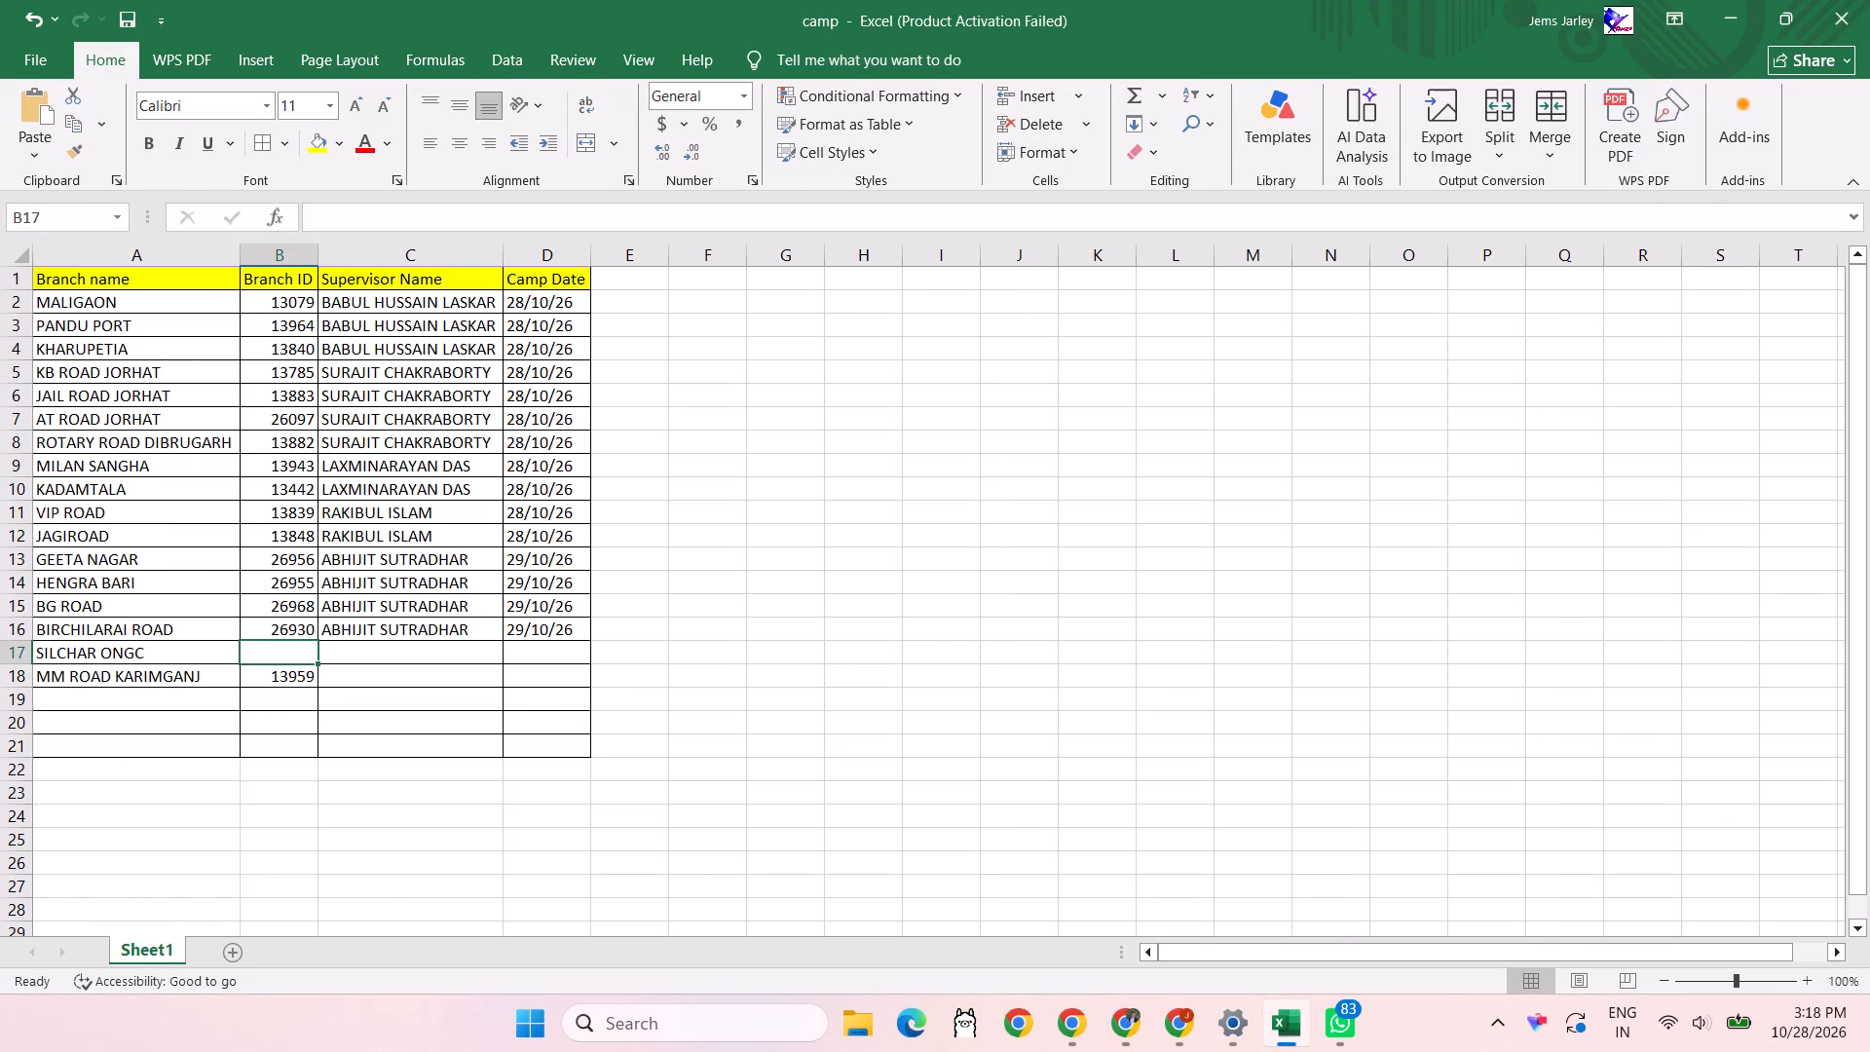
# Look up SILCHAR ONGC in the tracker in Chrome and enter its branch ID 13566 in the Excel camp workbook, cell B17.
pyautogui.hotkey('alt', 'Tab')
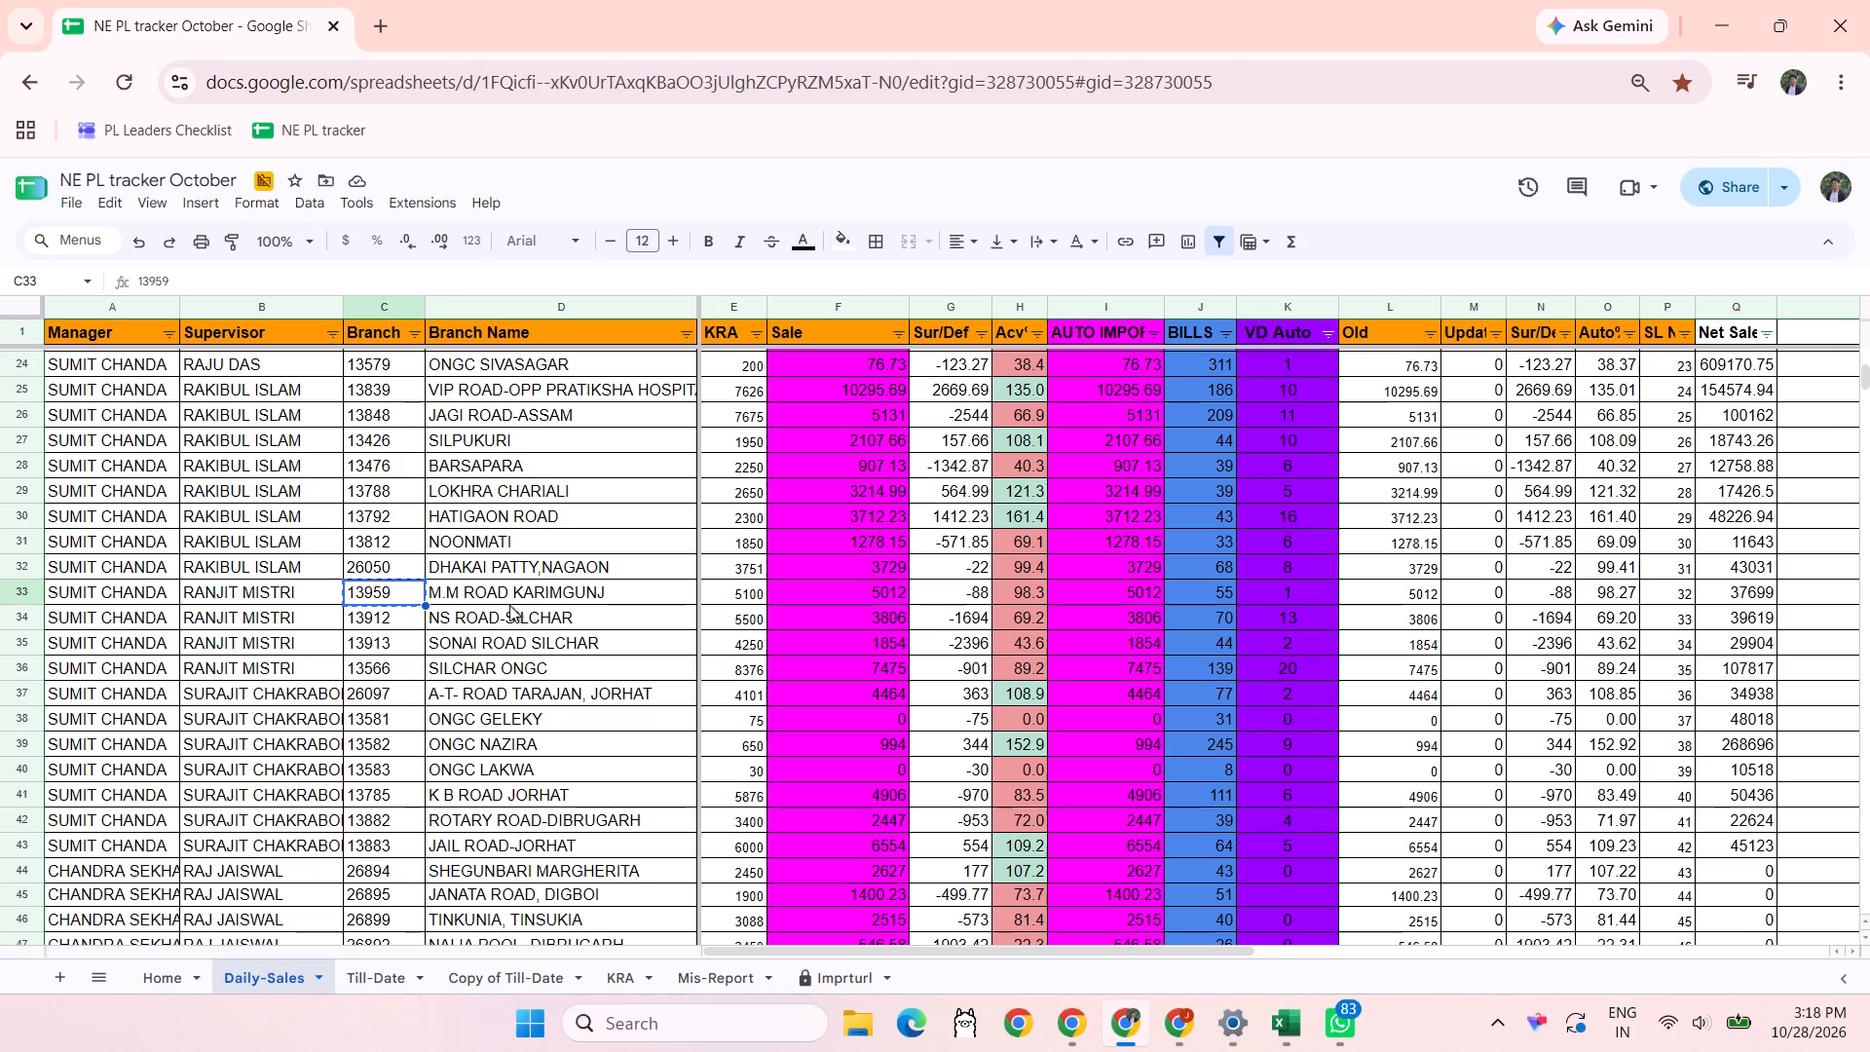
pyautogui.click(371, 679)
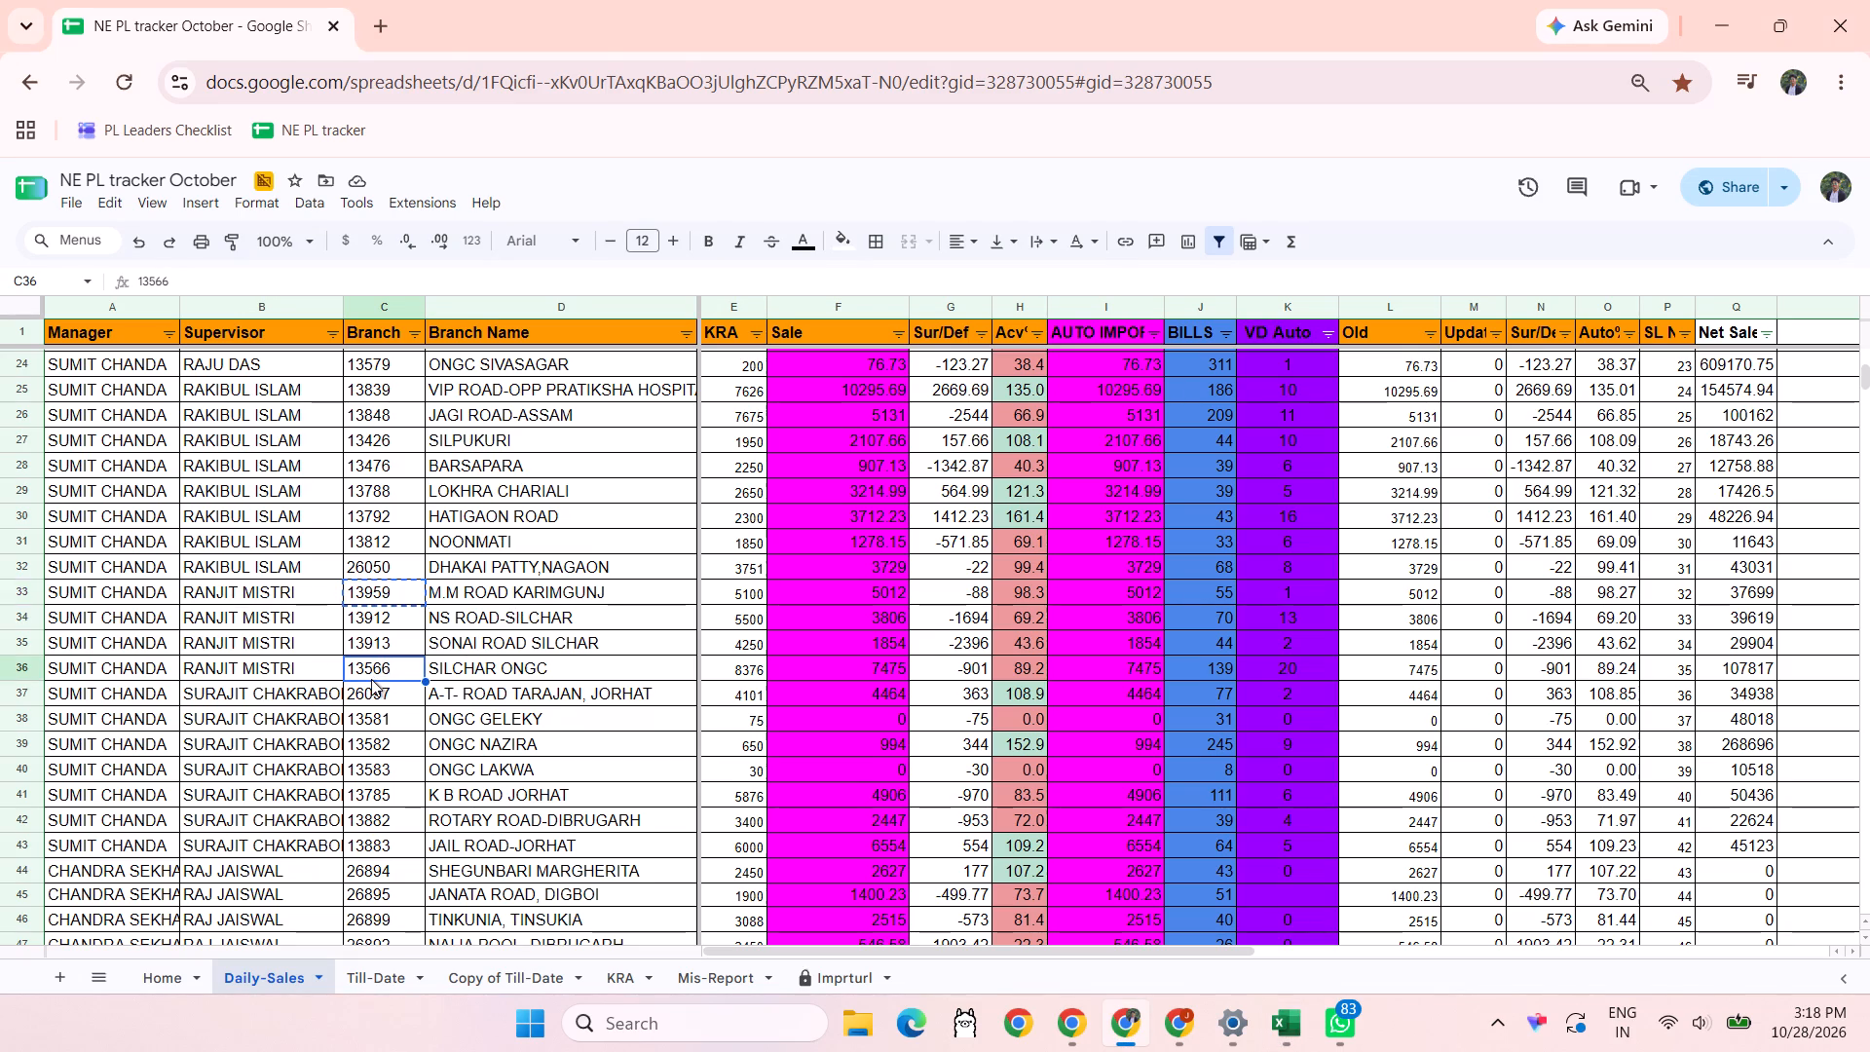
pyautogui.hotkey('alt', 'Tab')
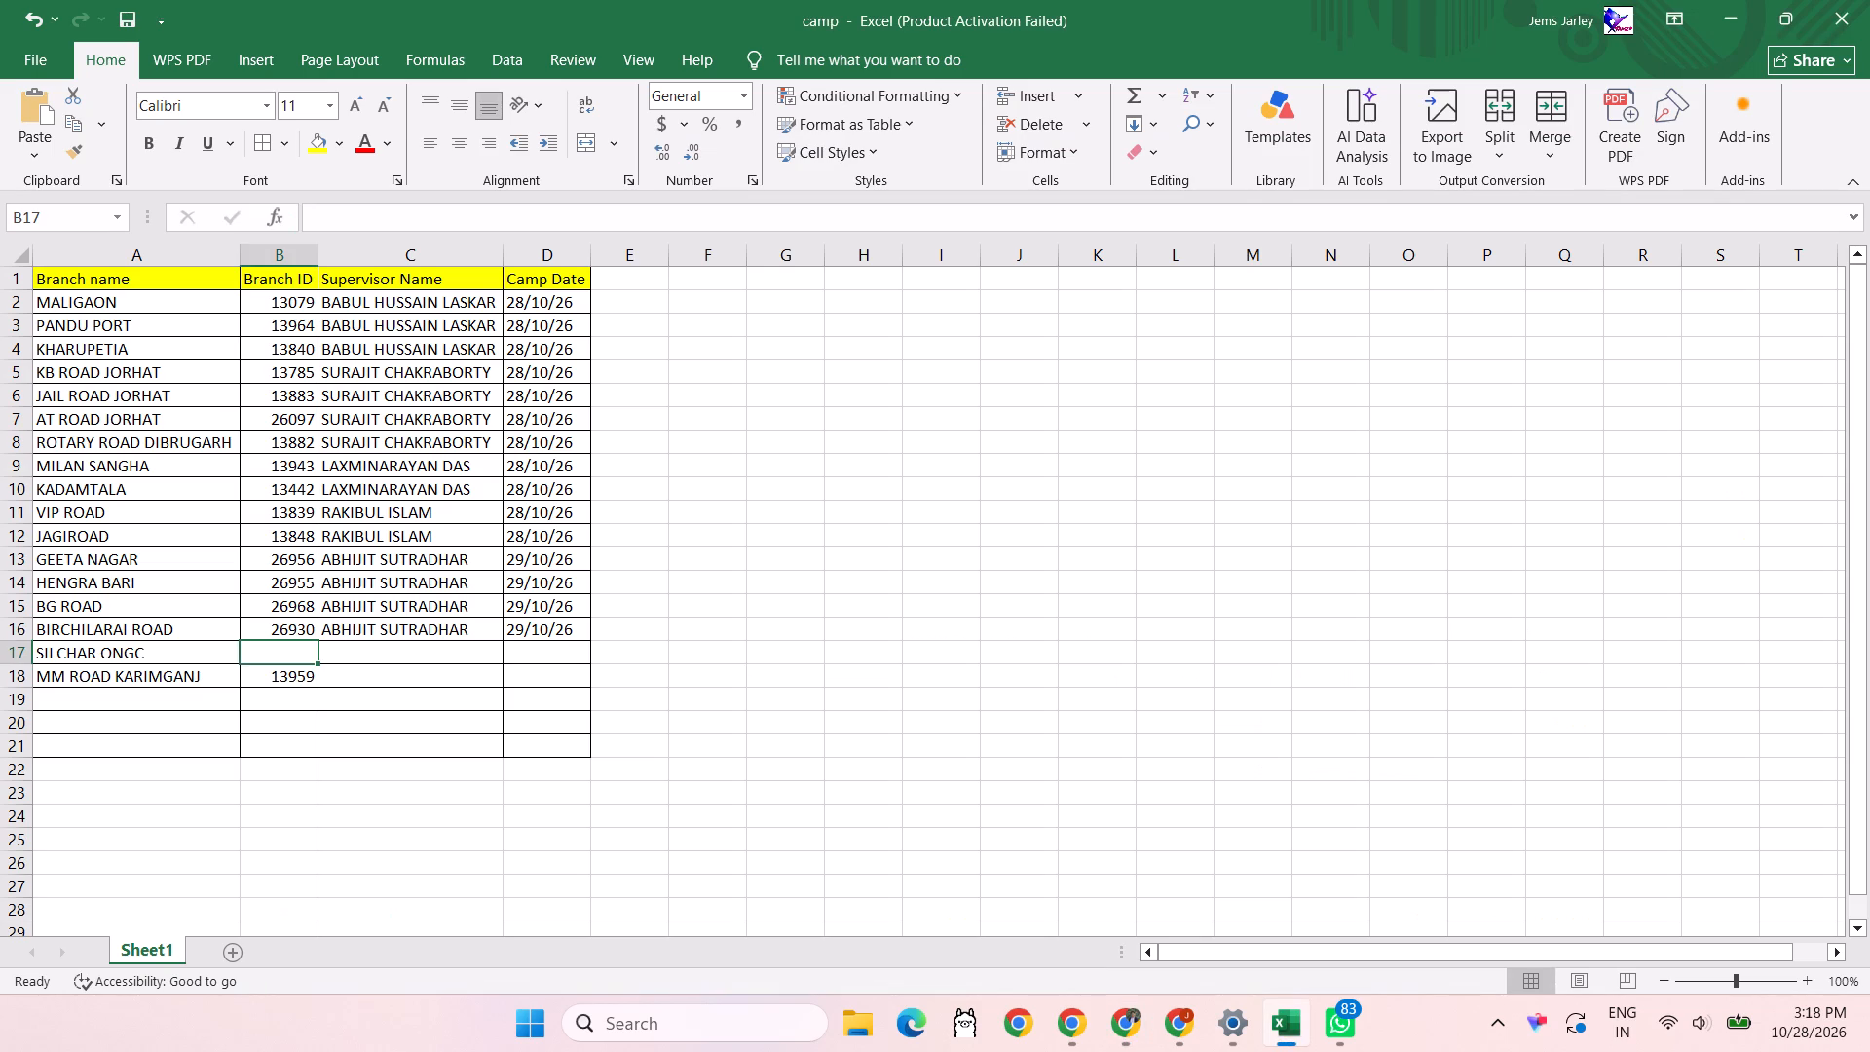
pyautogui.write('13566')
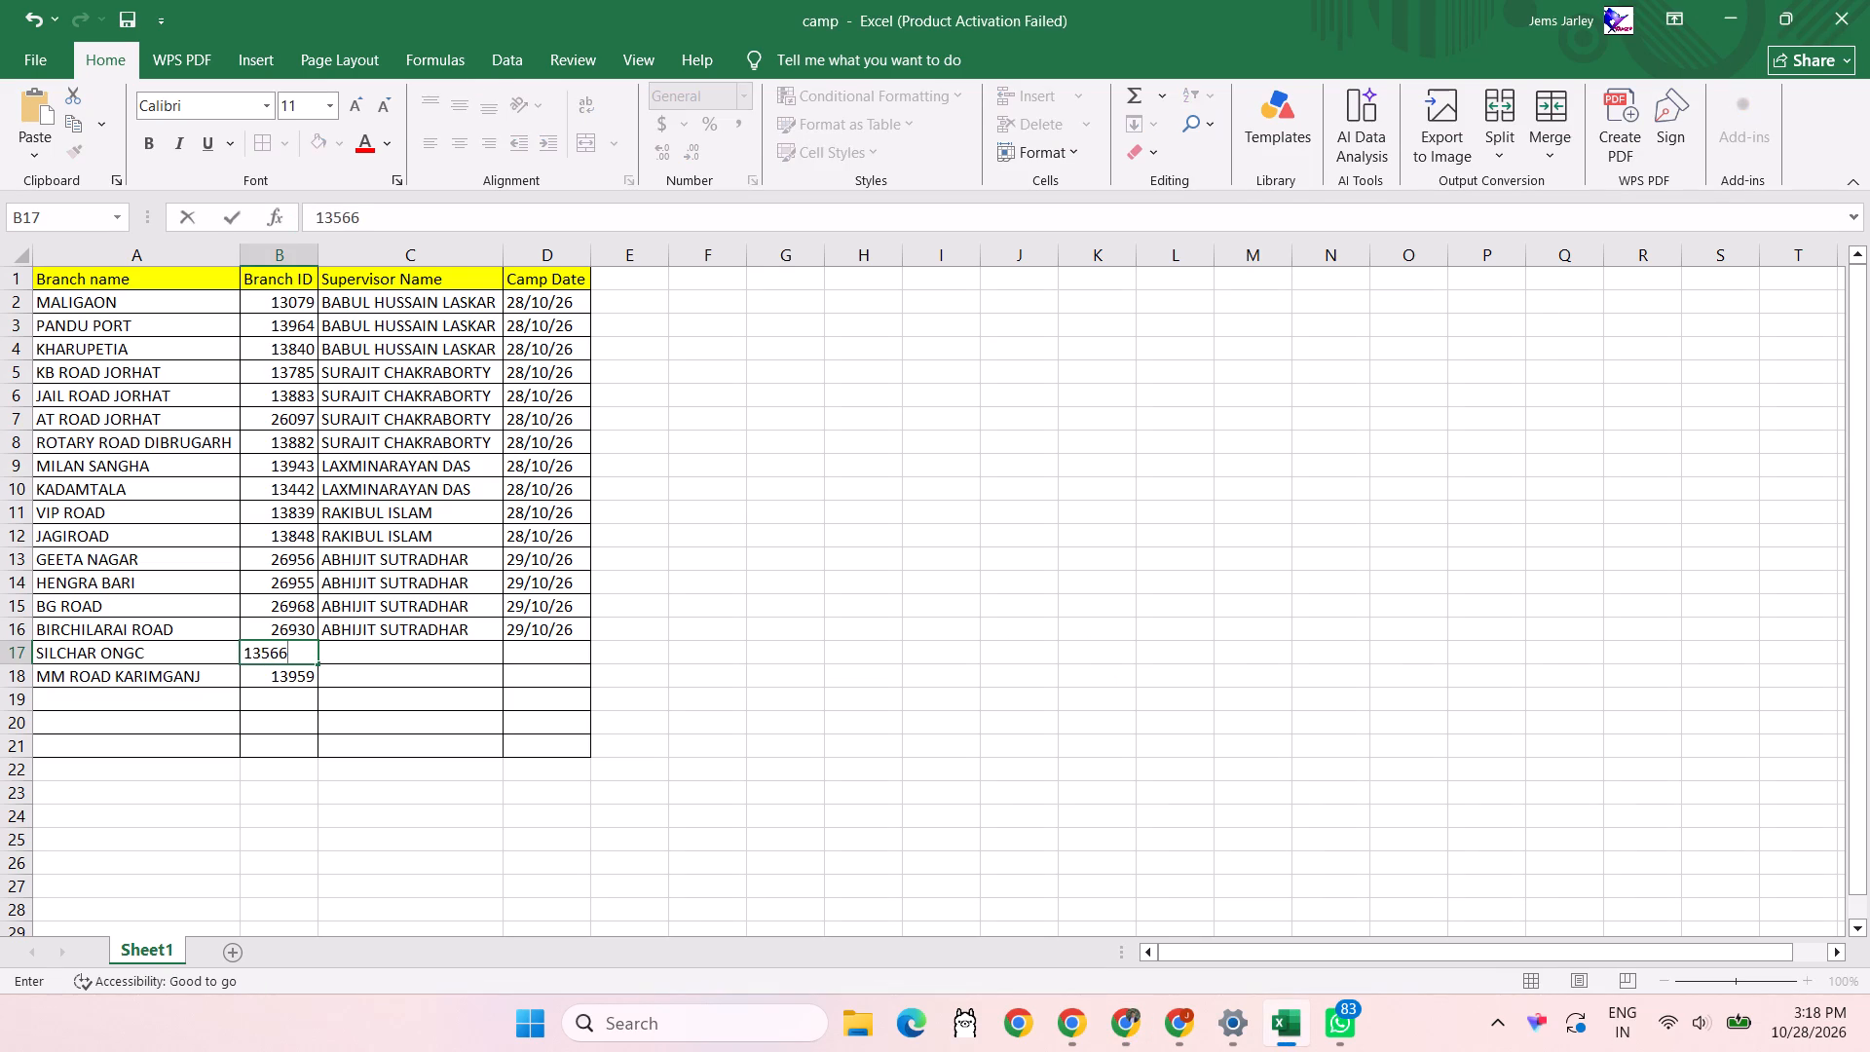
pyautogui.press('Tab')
# Enter the tracker's supervisor name for SILCHAR ONGC in C17 and copy it to the MM ROAD KARIMGANJ row.
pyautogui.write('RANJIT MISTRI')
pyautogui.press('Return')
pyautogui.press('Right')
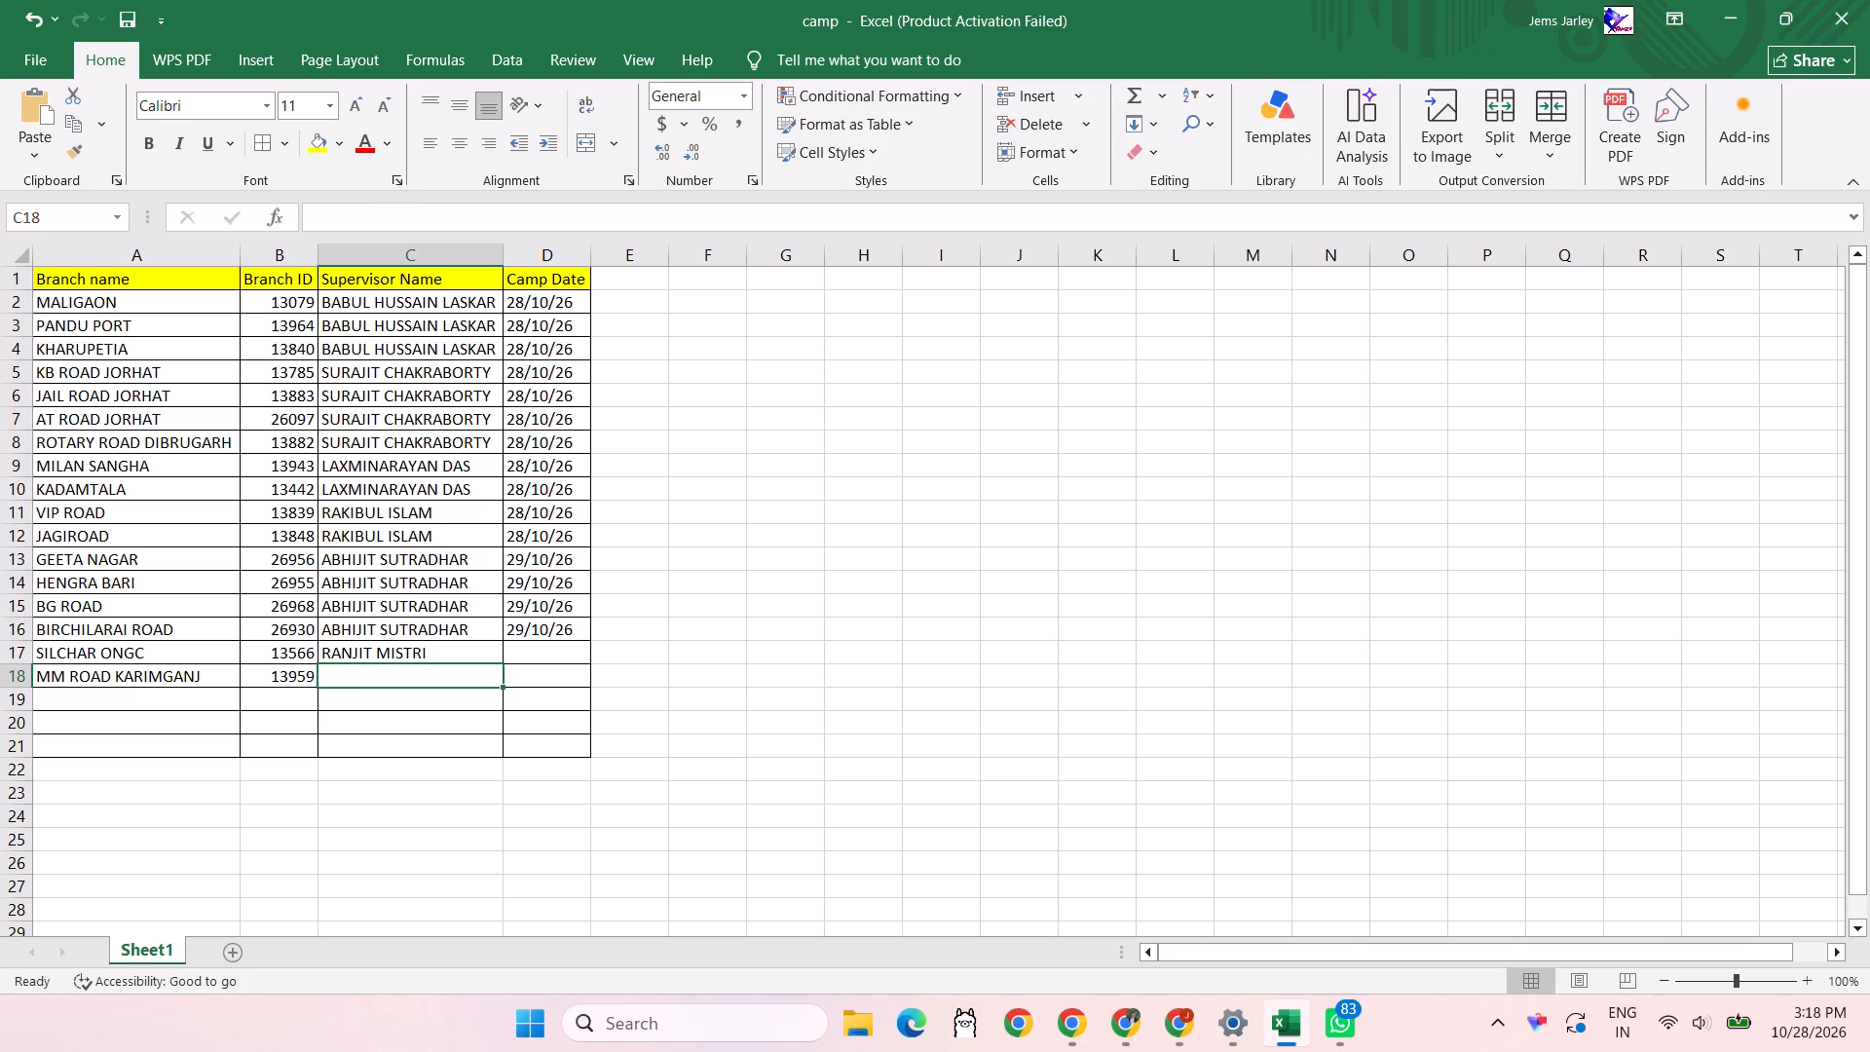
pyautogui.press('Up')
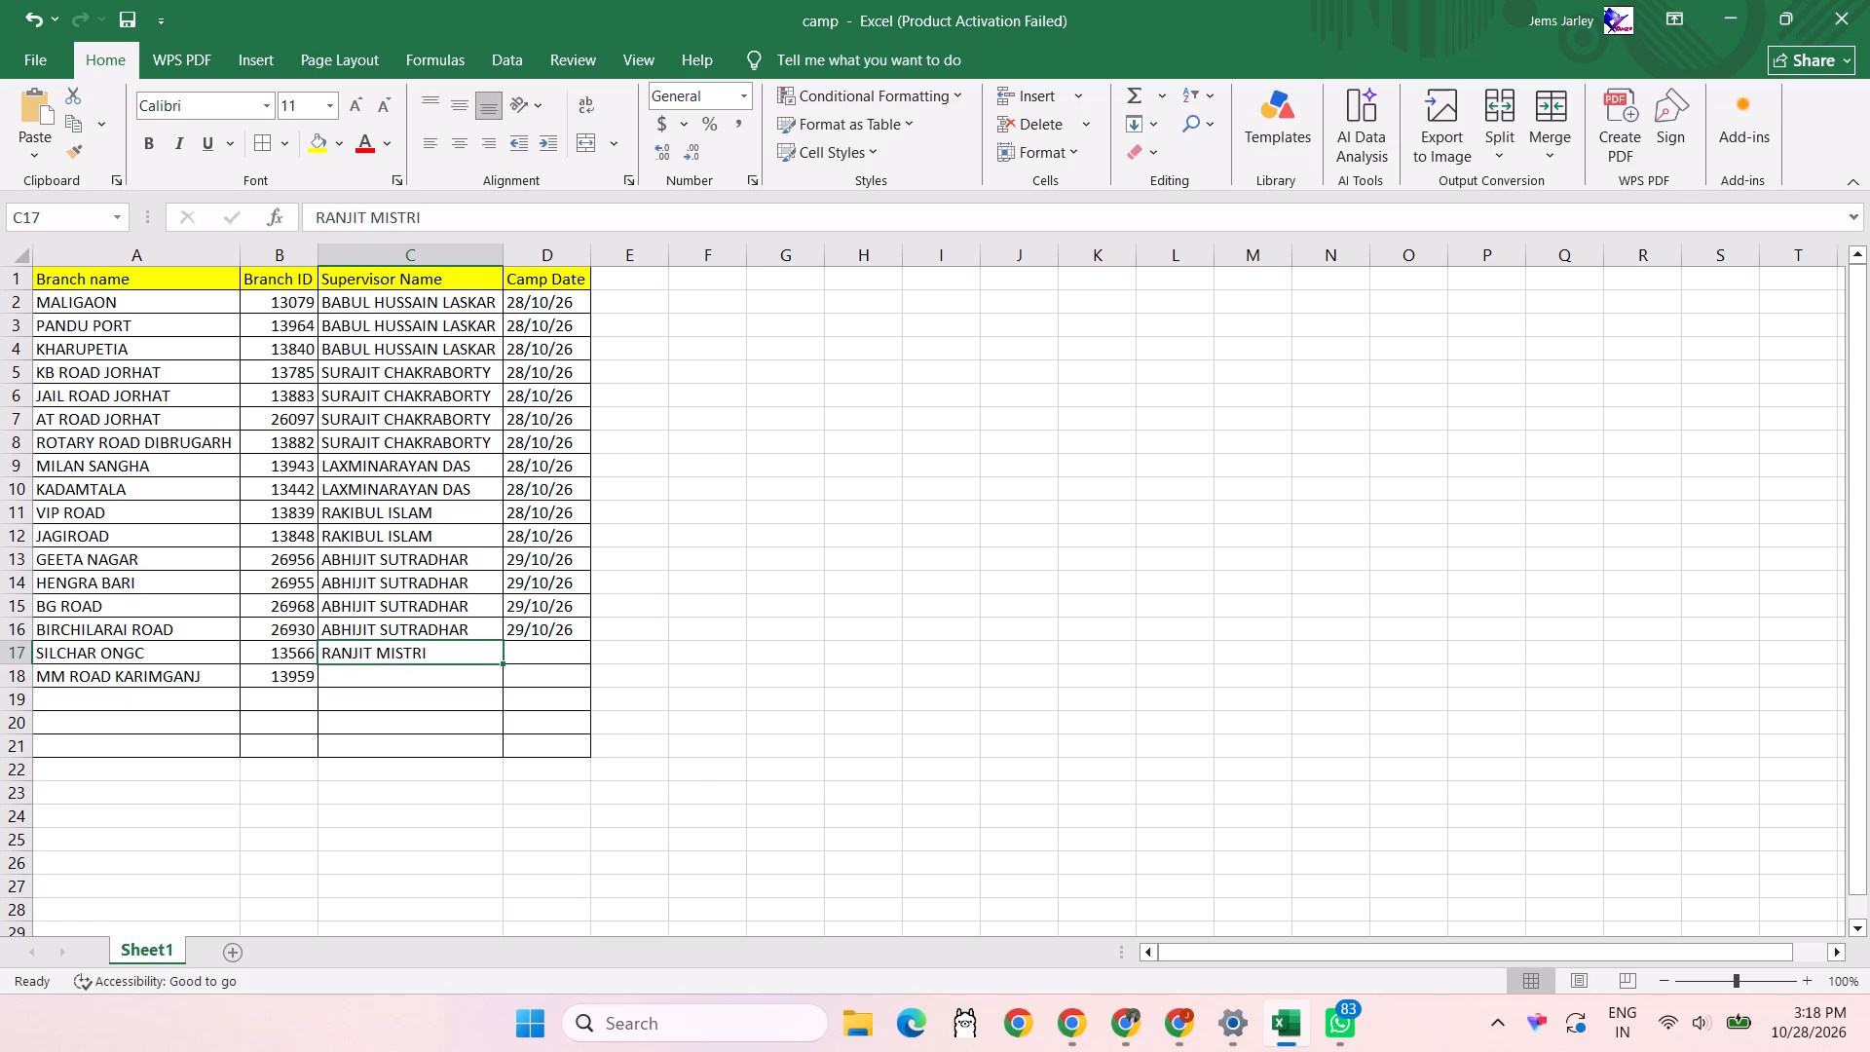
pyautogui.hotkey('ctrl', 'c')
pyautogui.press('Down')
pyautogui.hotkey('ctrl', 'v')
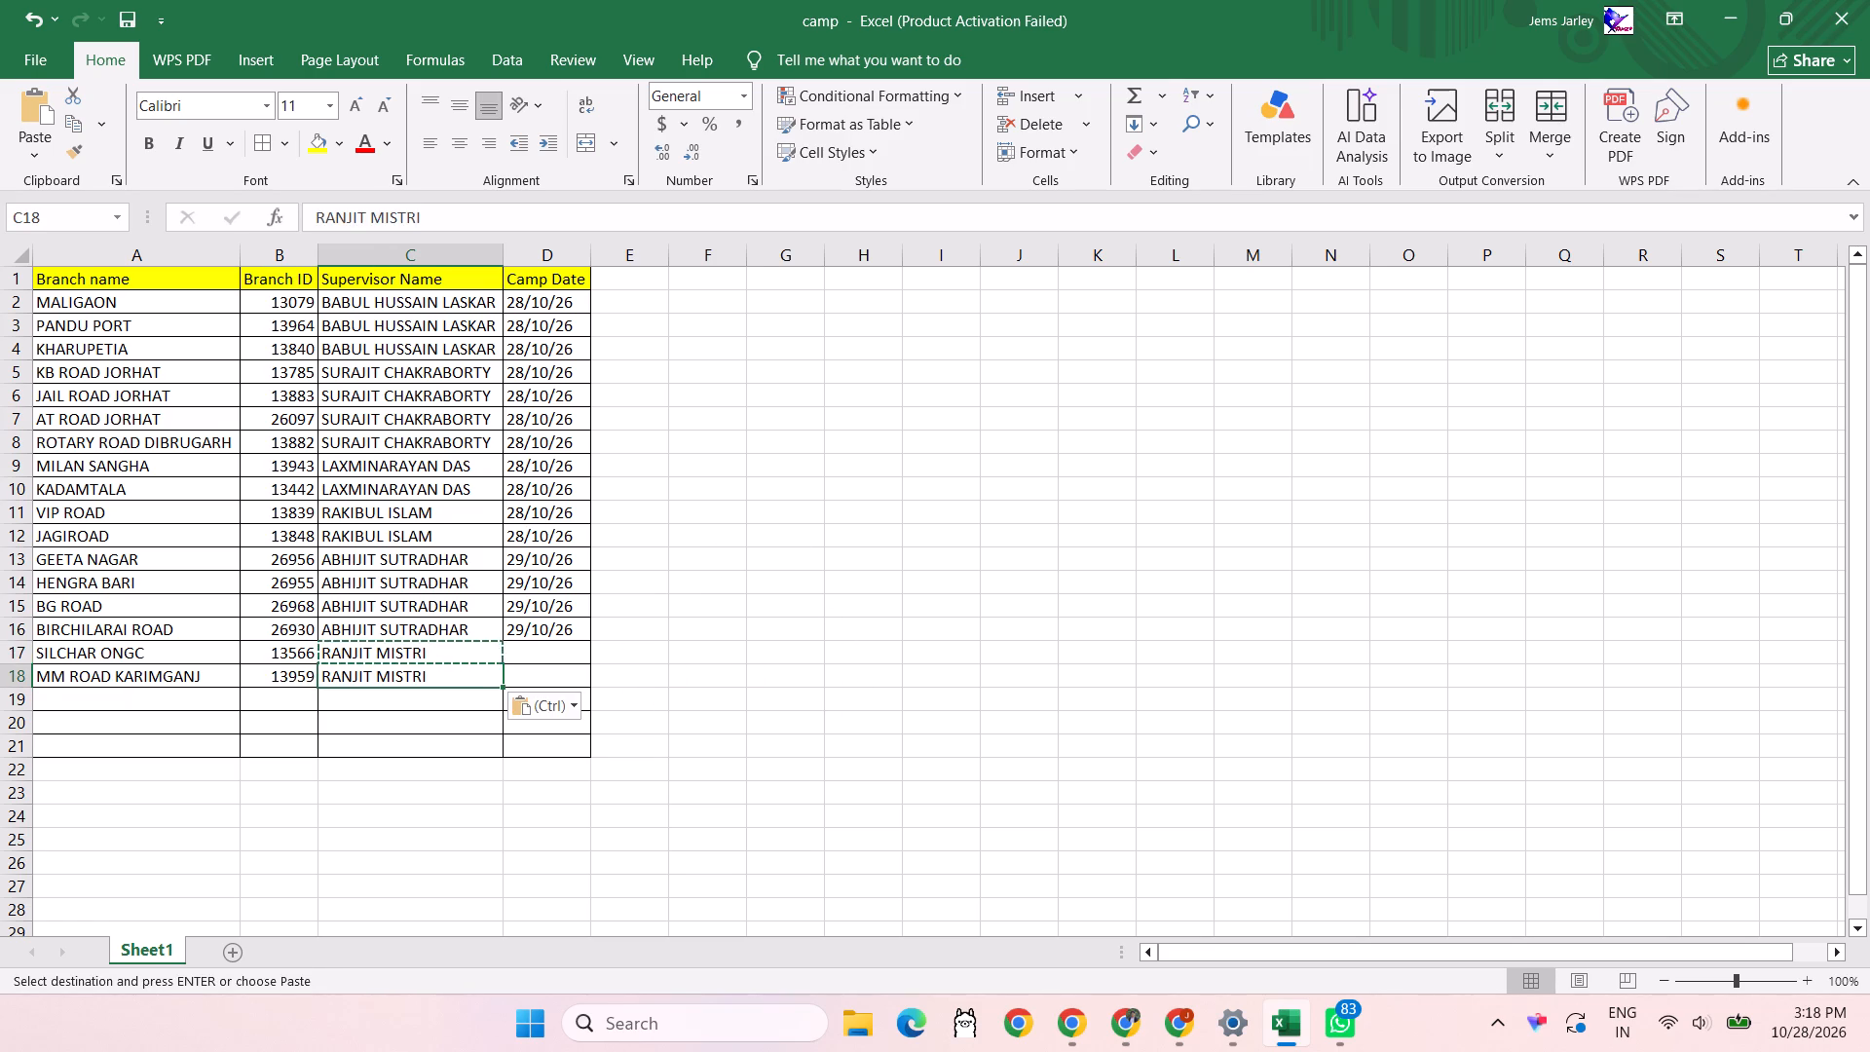
# Save the camp workbook.
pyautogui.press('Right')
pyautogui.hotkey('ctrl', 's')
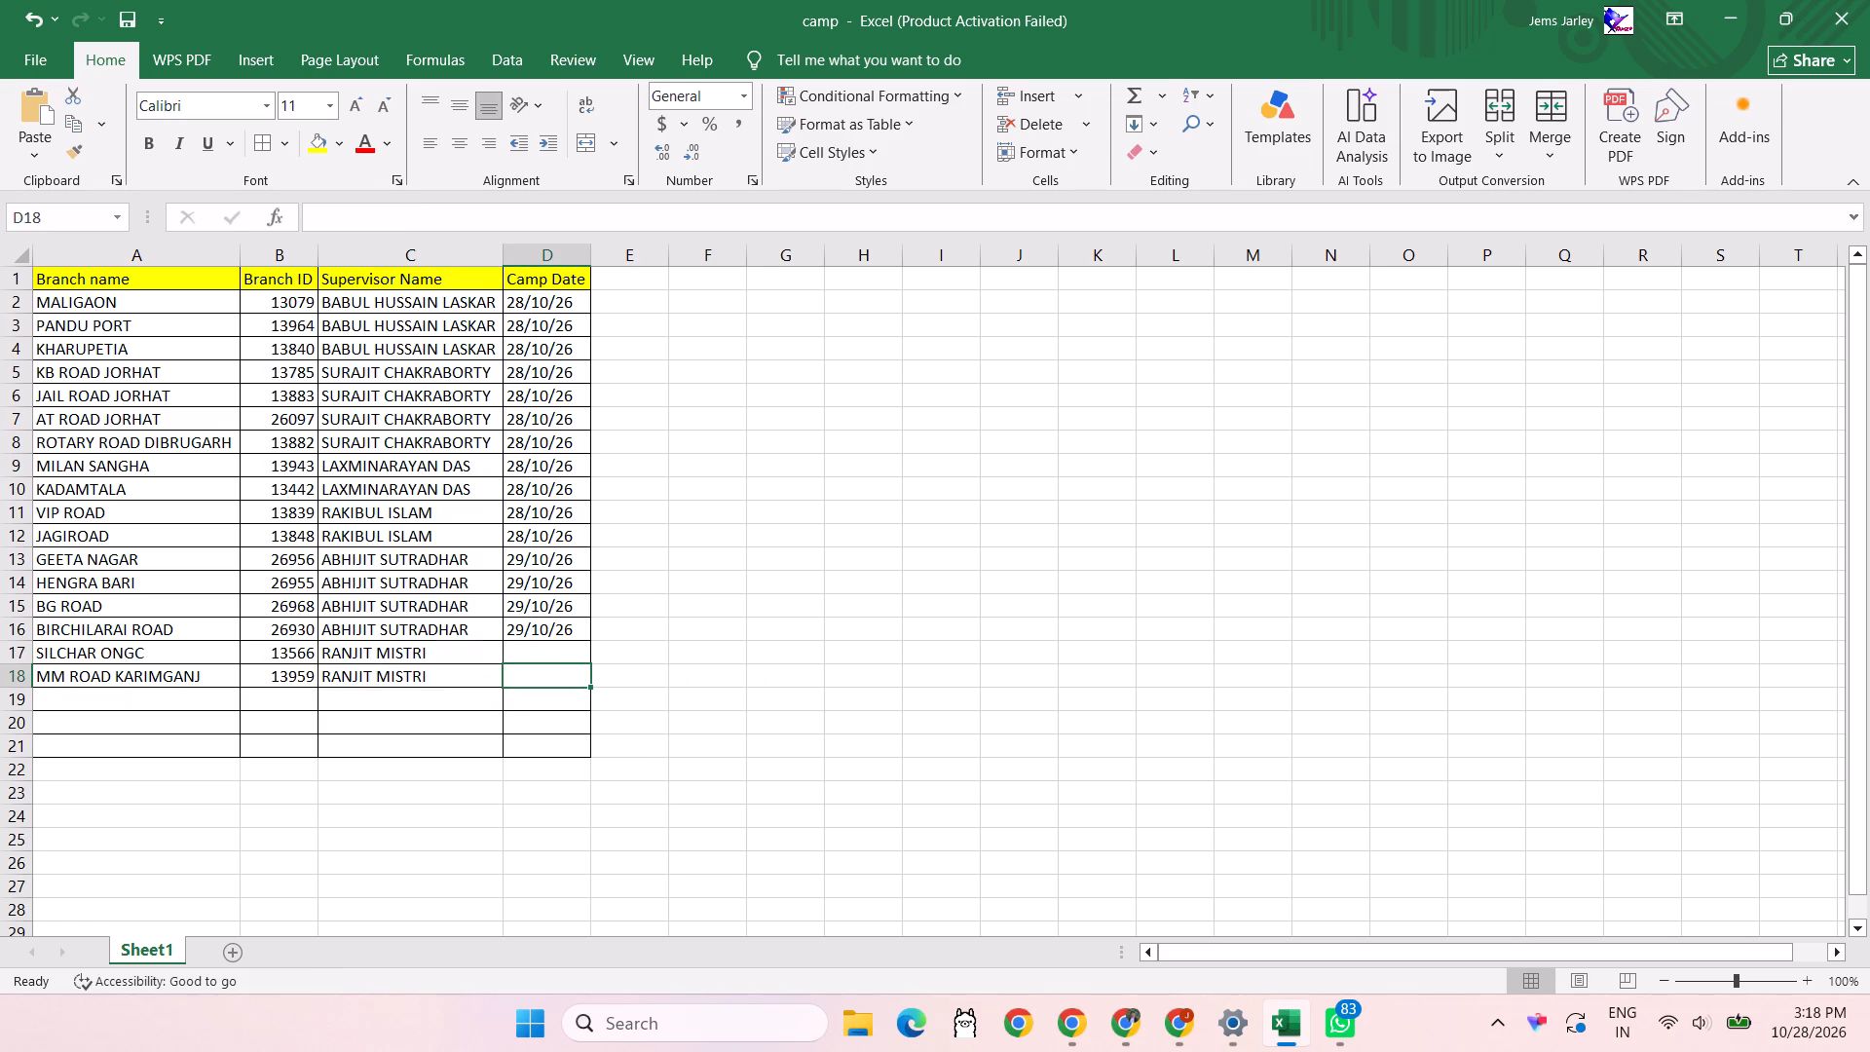
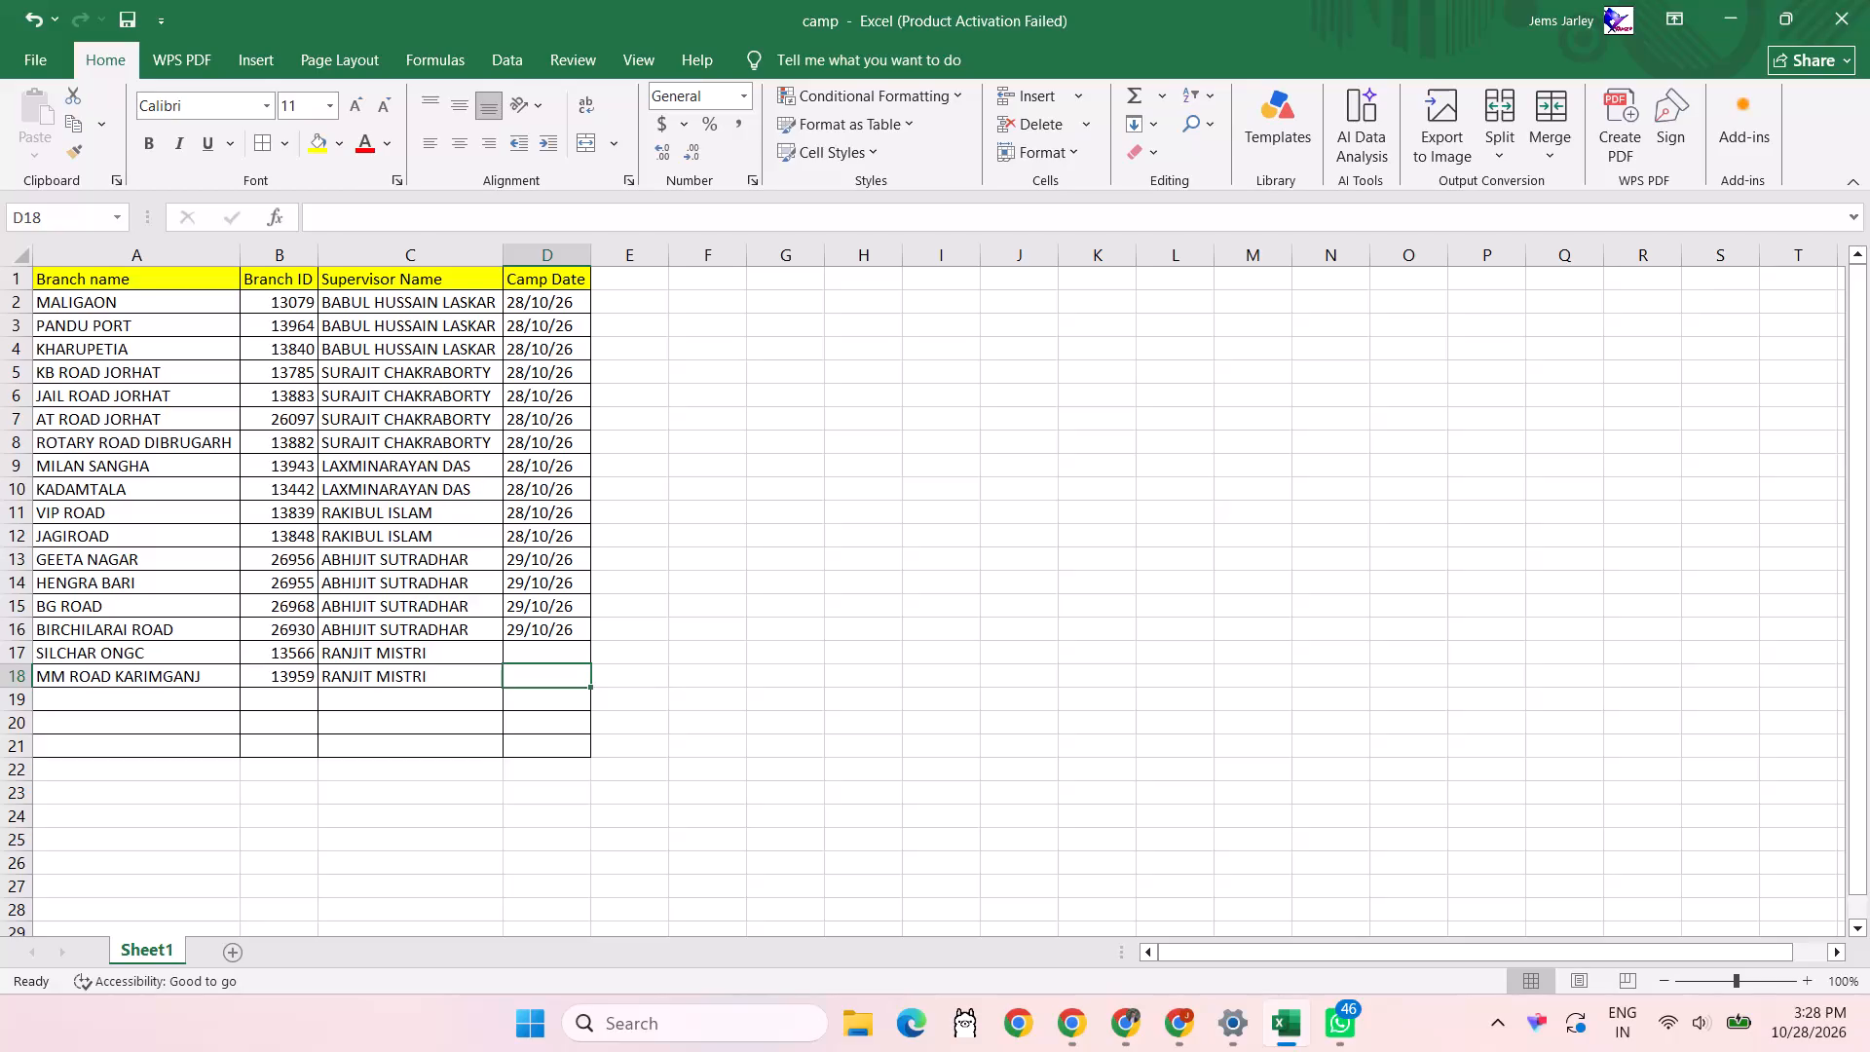
# Copy the camp date 28/10/26 from D10 into D17:D18 for the SILCHAR ONGC and MM ROAD KARIMGANJ rows.
pyautogui.click(548, 494)
pyautogui.hotkey('ctrl', 'c')
pyautogui.press('Down')
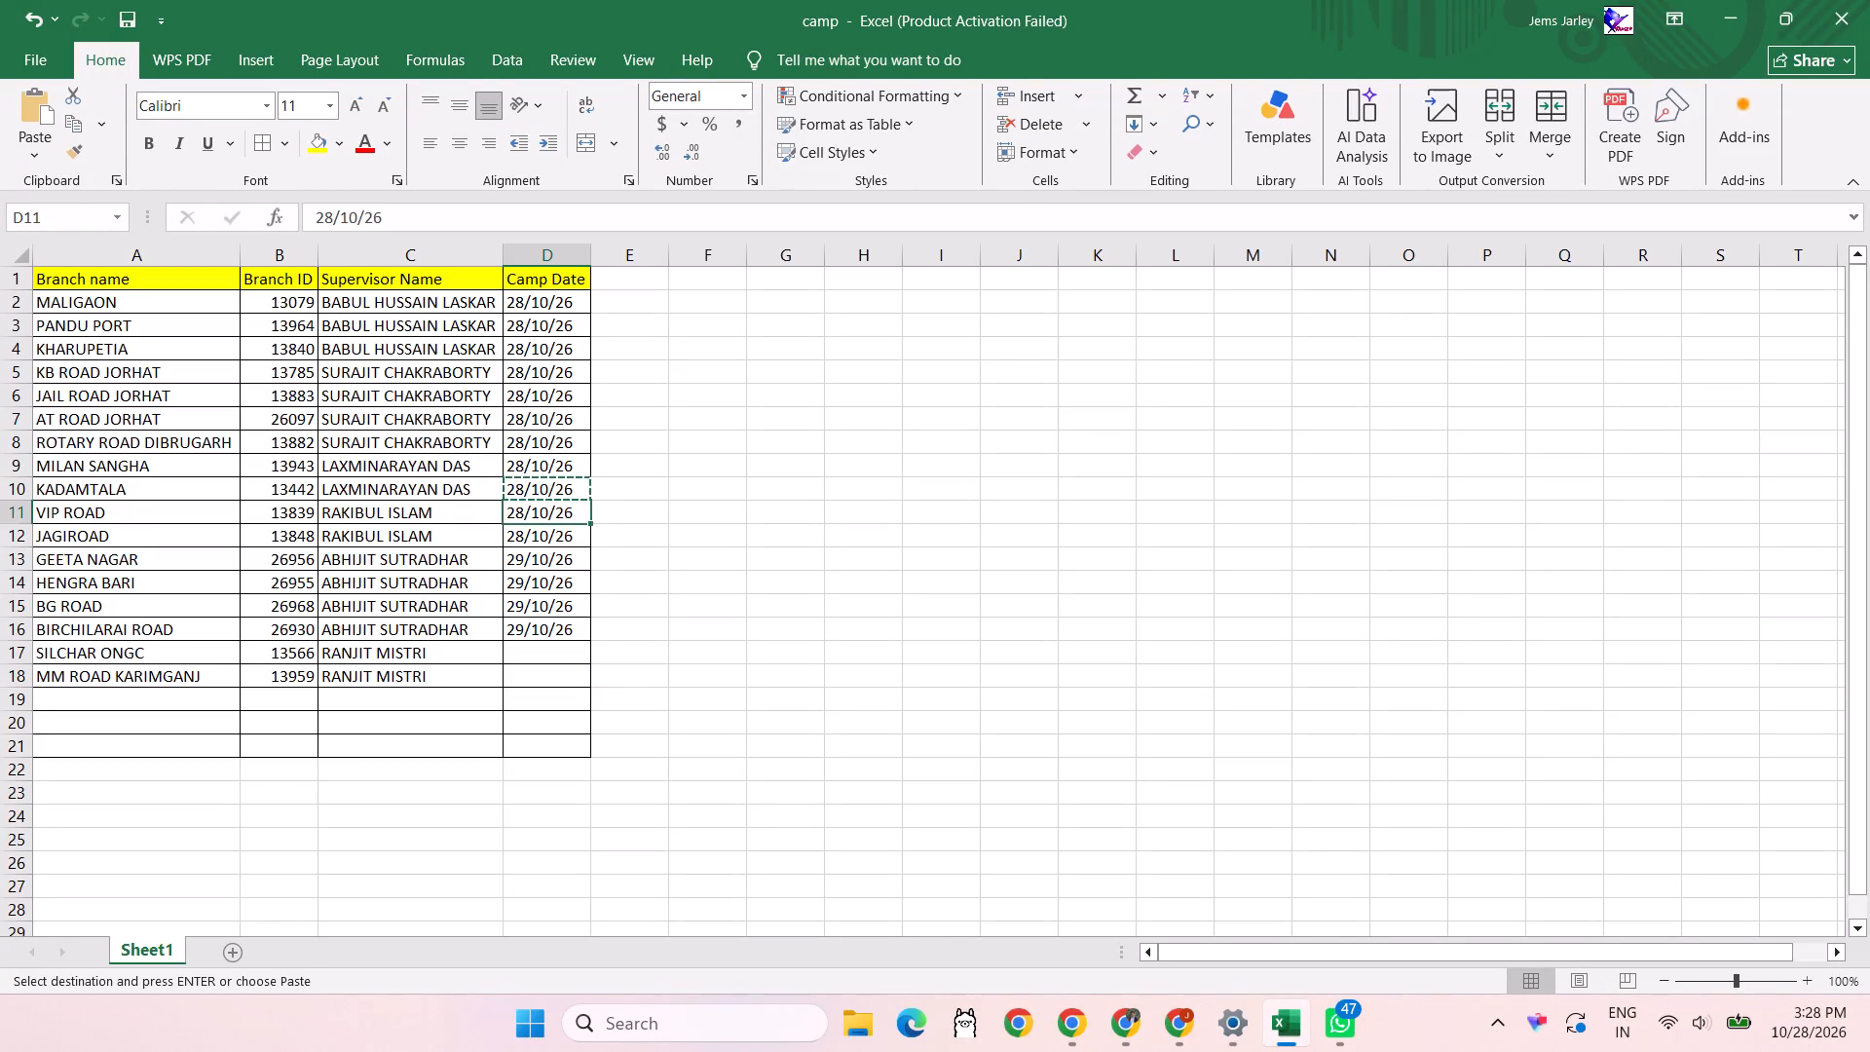
pyautogui.press('Down')
pyautogui.press('Down')
pyautogui.press('Down')
pyautogui.press('Down')
pyautogui.press('Down')
pyautogui.press('Down')
pyautogui.hotkey('shift', 'Down')
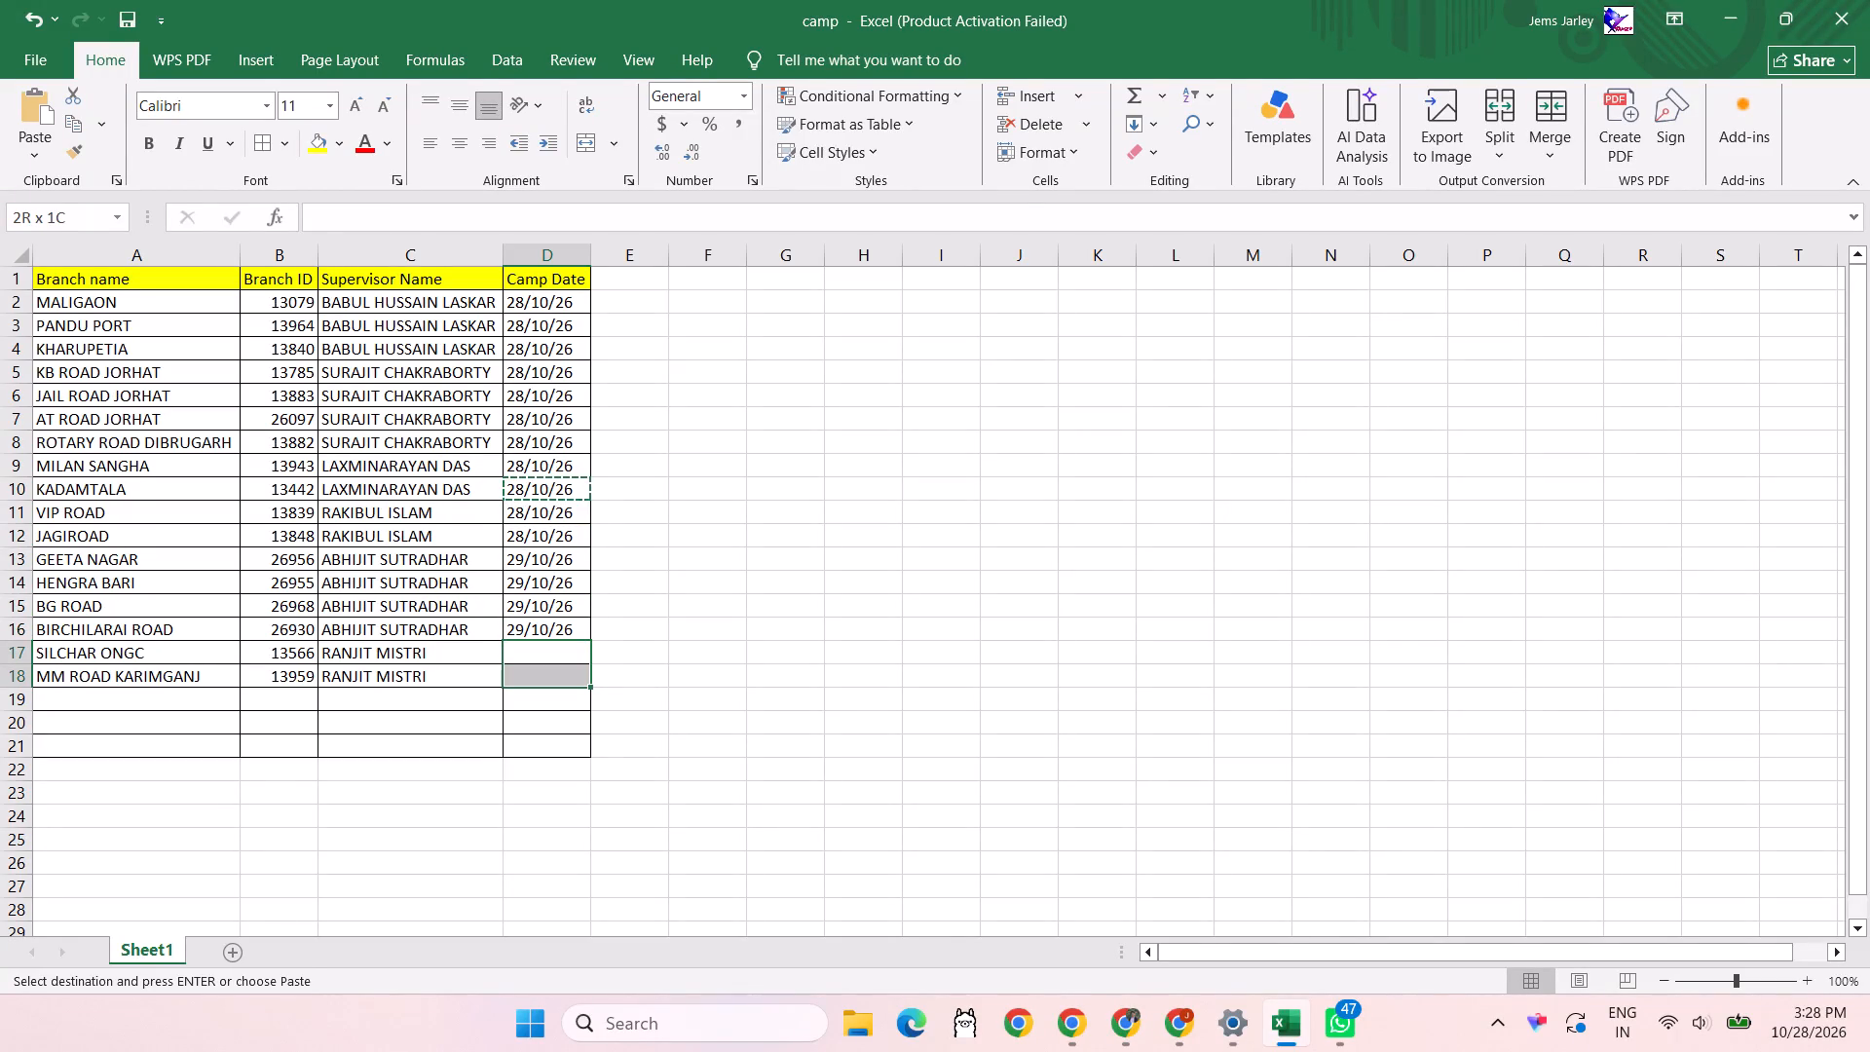
pyautogui.hotkey('ctrl', 'v')
# Enter the branch name SONAI ROAD in capitals in cell A19.
pyautogui.press('Down')
pyautogui.press('Down')
pyautogui.press('Left')
pyautogui.press('Left')
pyautogui.press('Left')
pyautogui.press('Left')
pyautogui.press('Left')
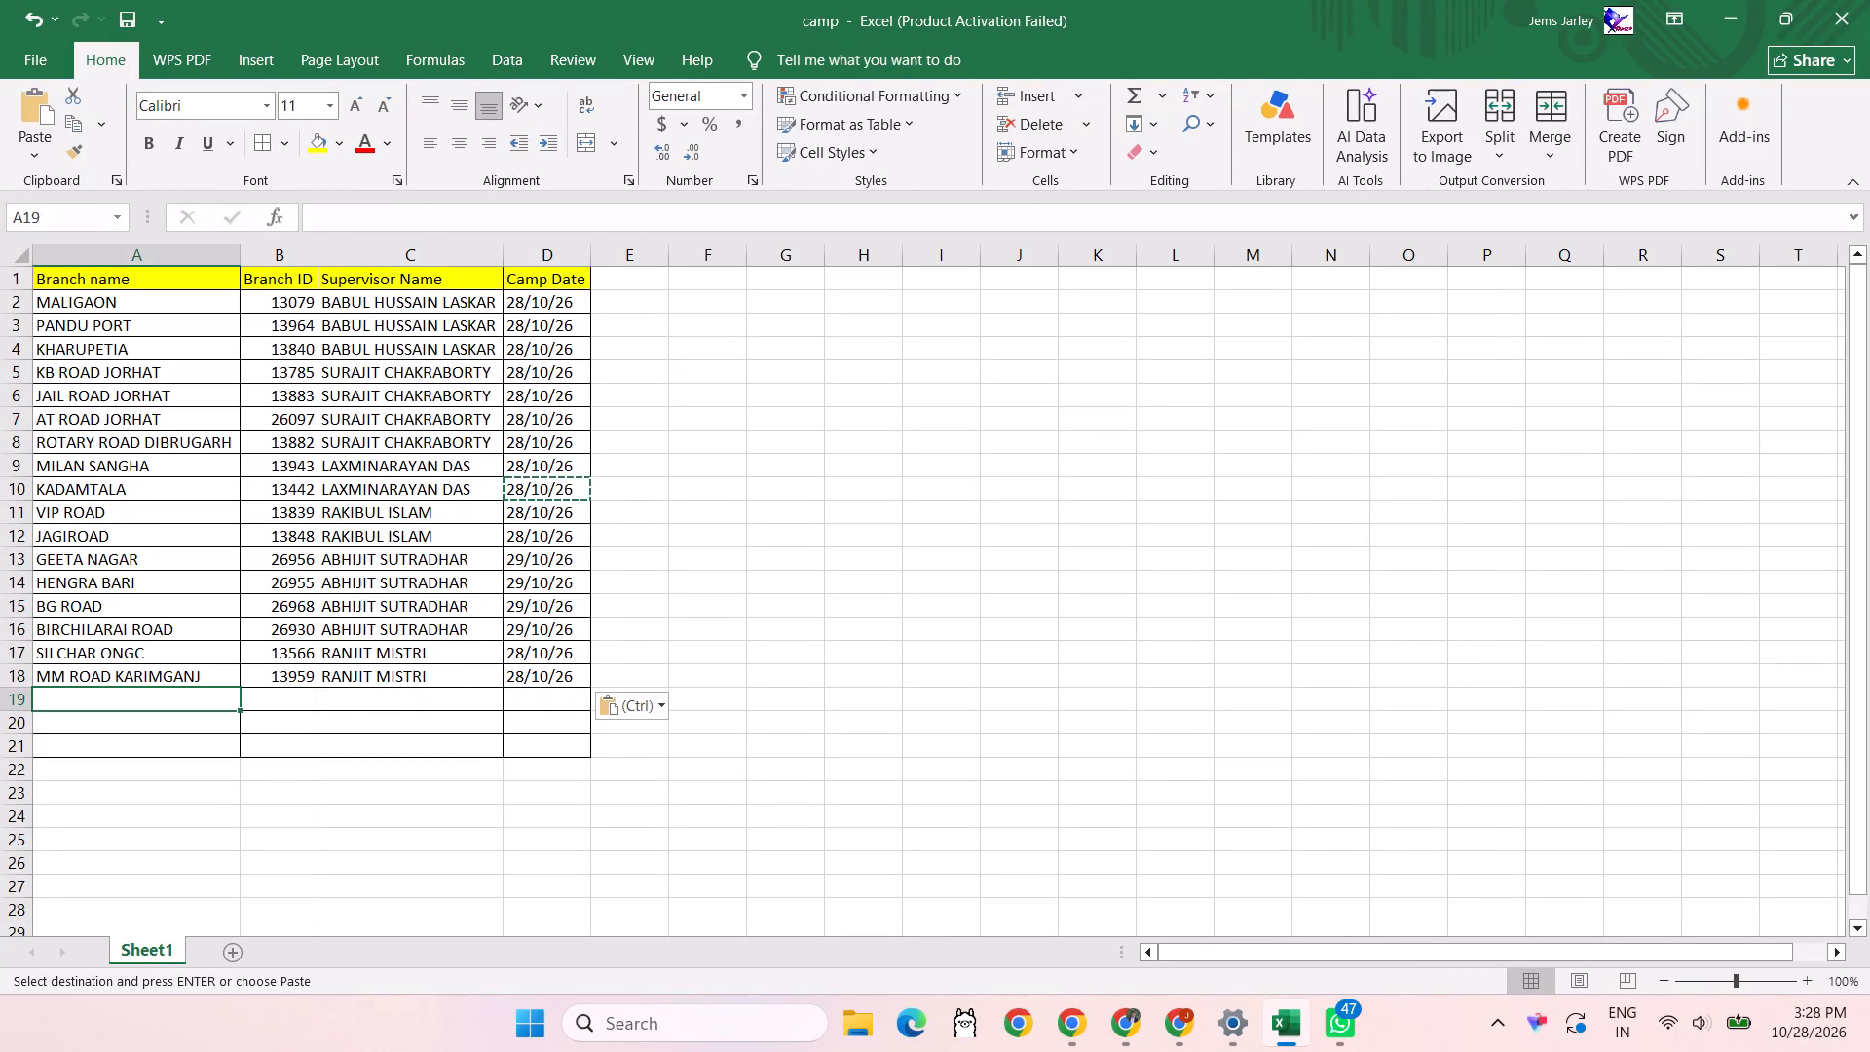
pyautogui.write('sonai')
pyautogui.press('space')
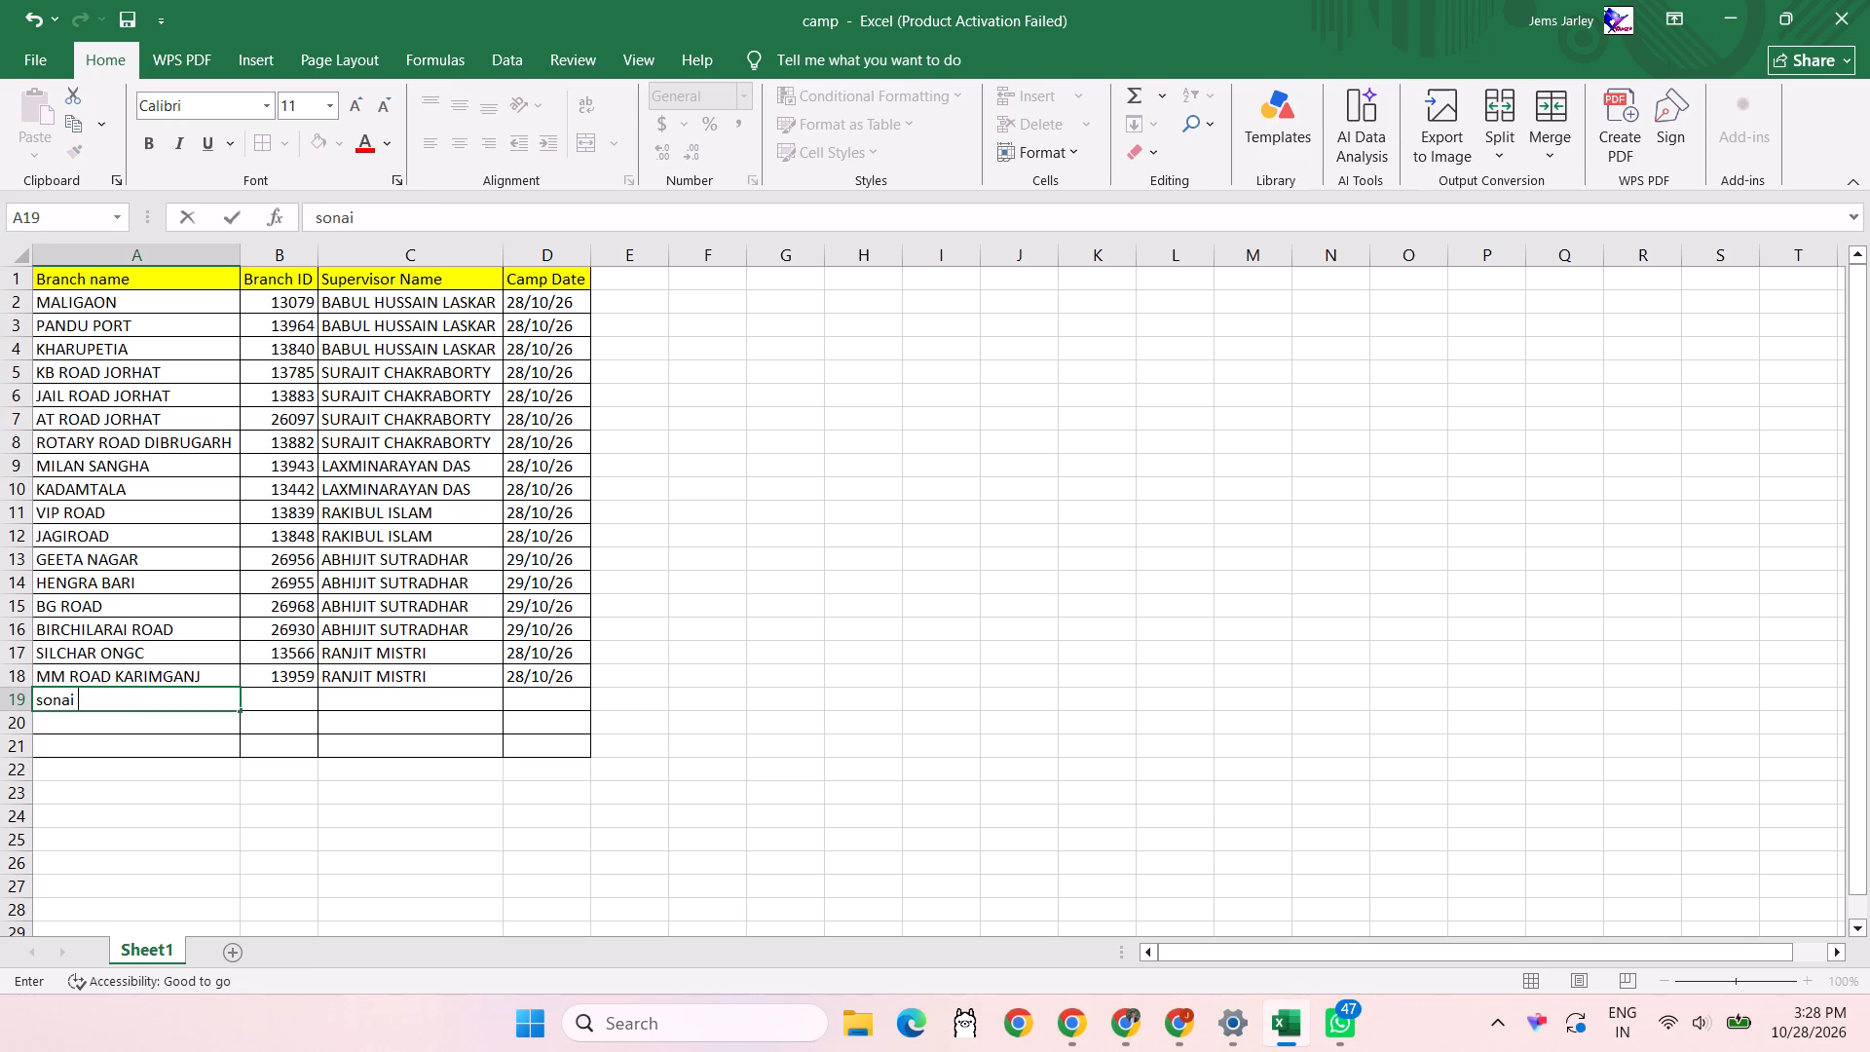
pyautogui.press('BackSpace')
pyautogui.press('BackSpace')
pyautogui.press('BackSpace')
pyautogui.press('BackSpace')
pyautogui.press('BackSpace')
pyautogui.press('BackSpace')
pyautogui.press('BackSpace')
pyautogui.press('BackSpace')
pyautogui.write('SONAI ROAD')
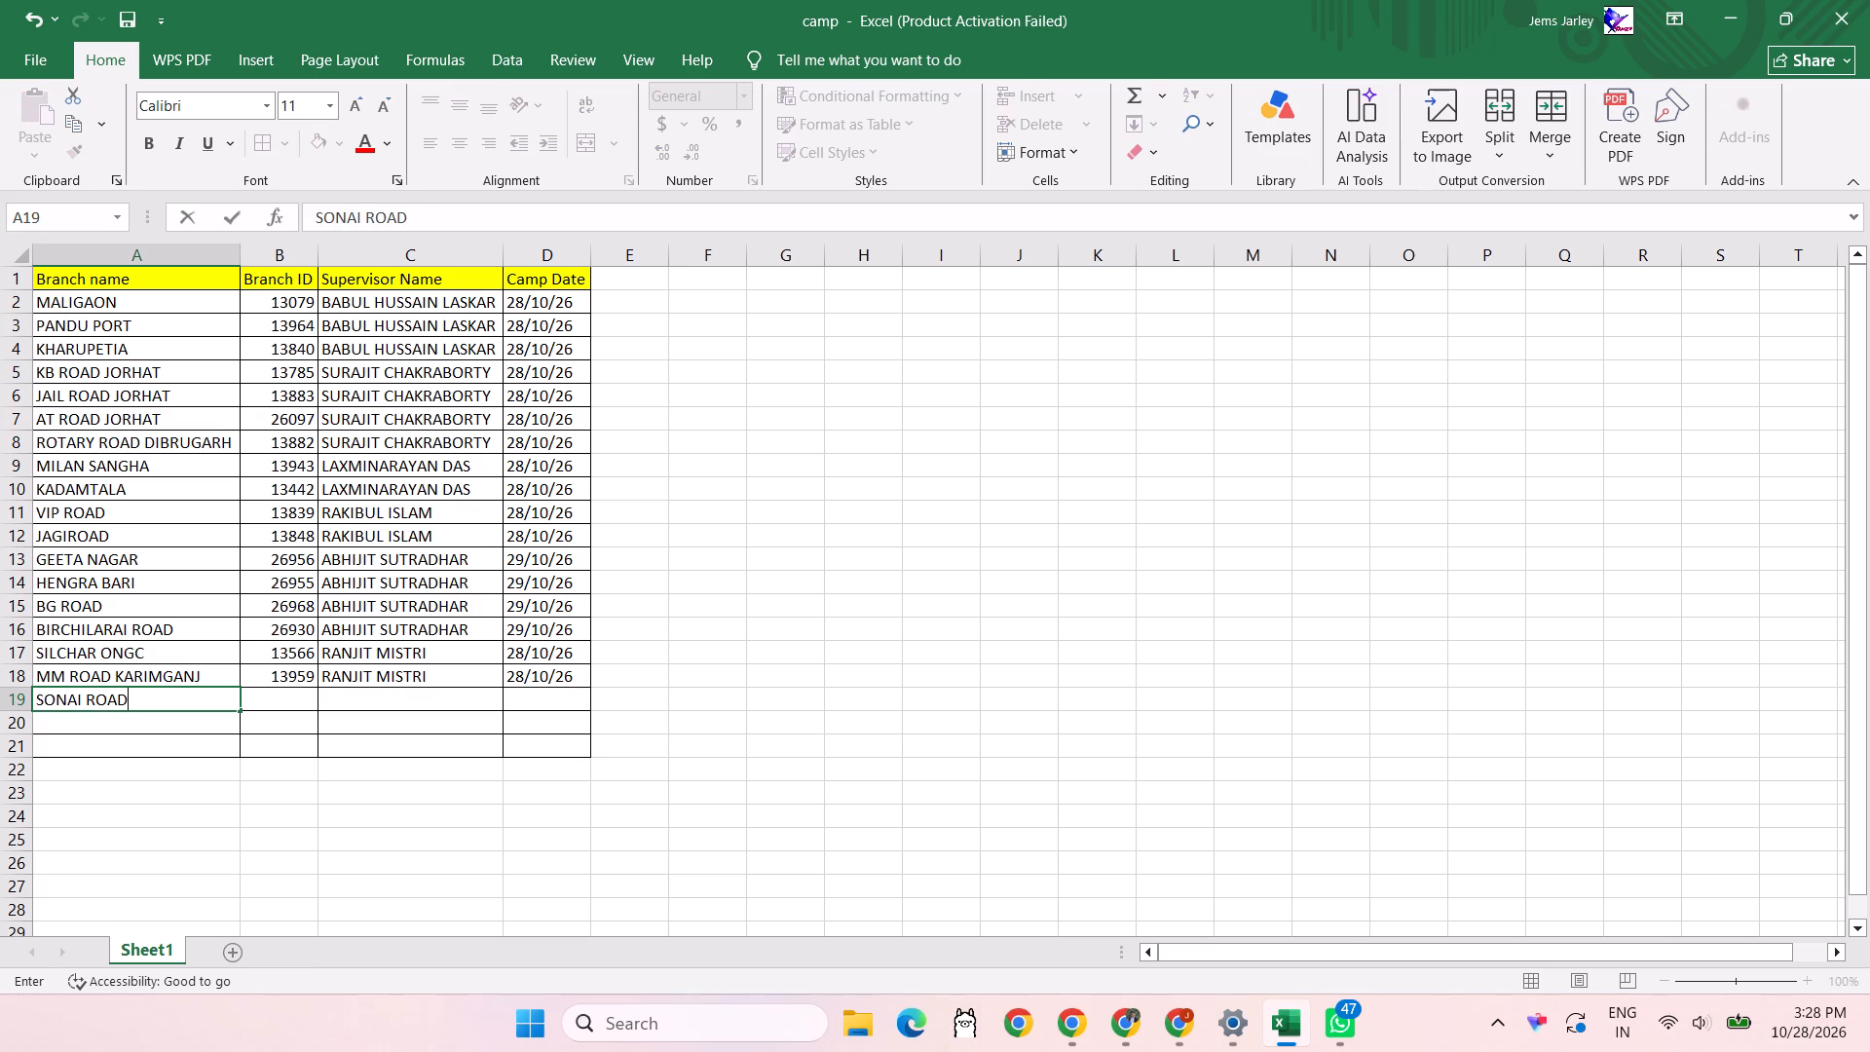
pyautogui.press('Tab')
# Enter the branch name NS ROAD SILCHAR in cell A20.
pyautogui.press('Down')
pyautogui.press('Left')
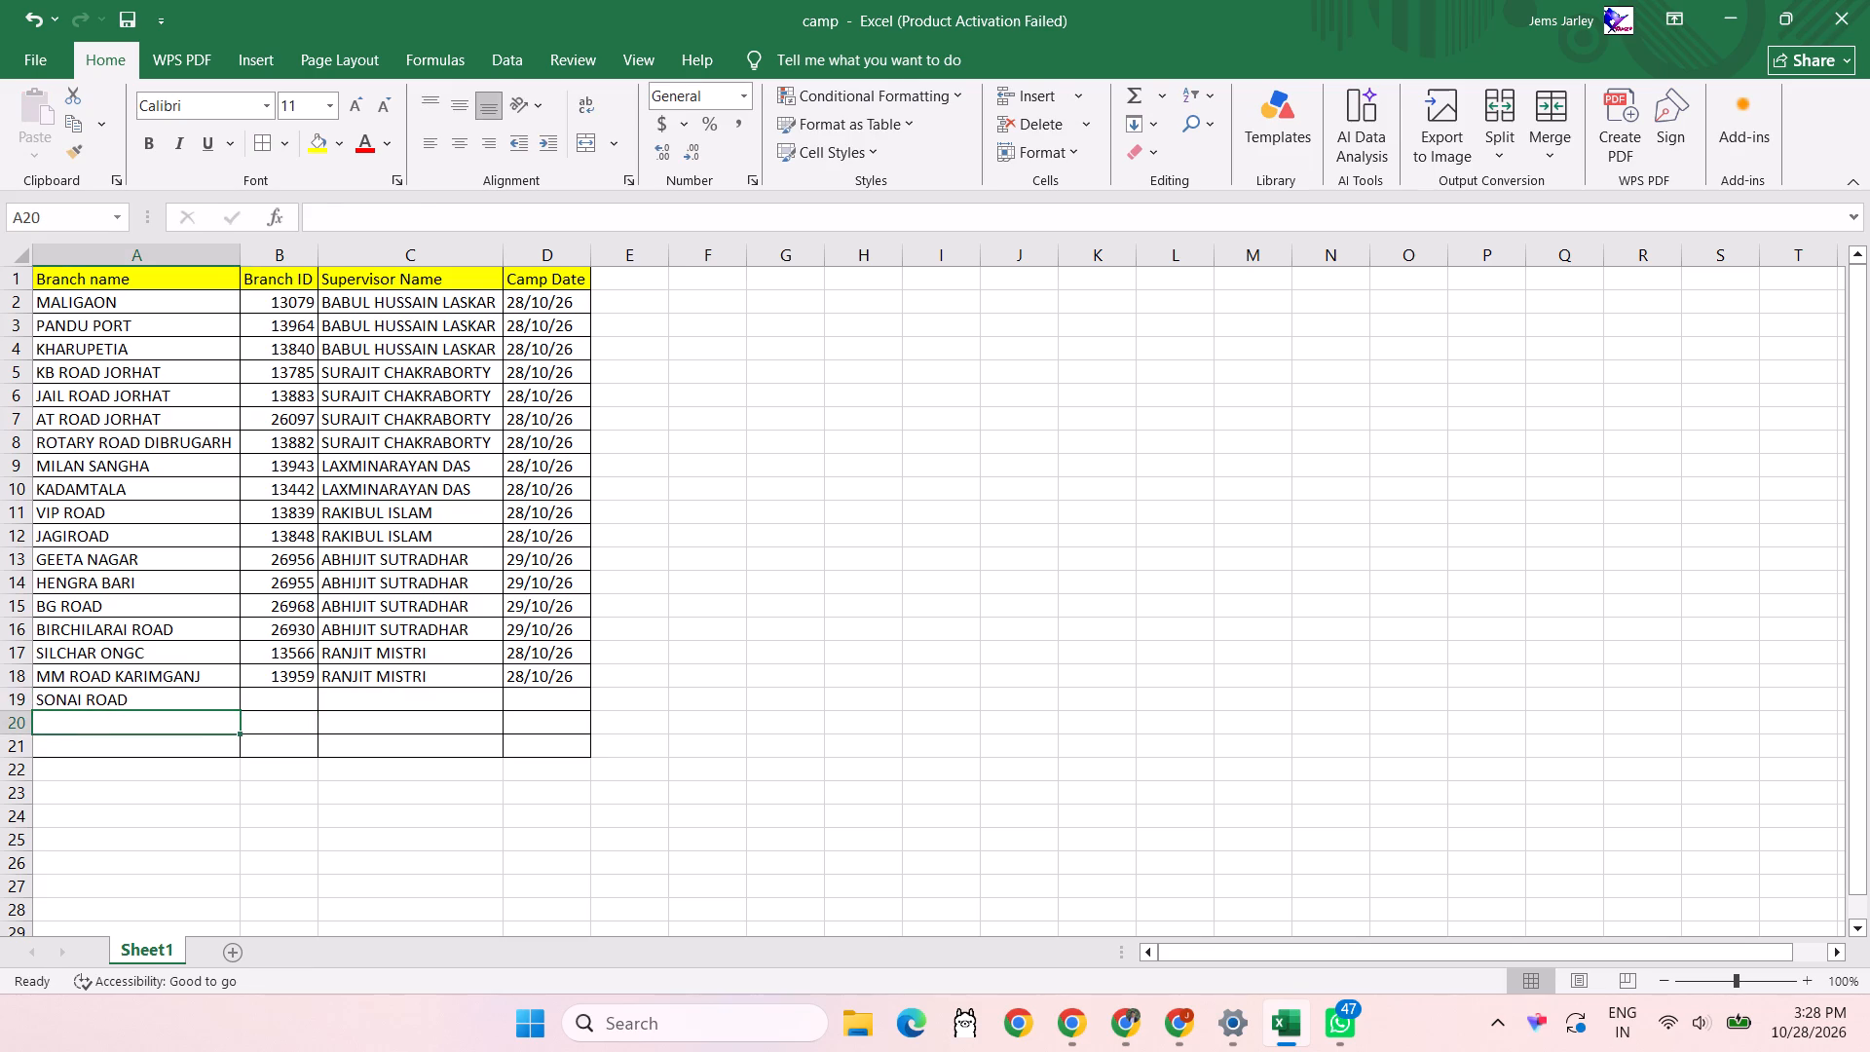
pyautogui.write('NS ROAD')
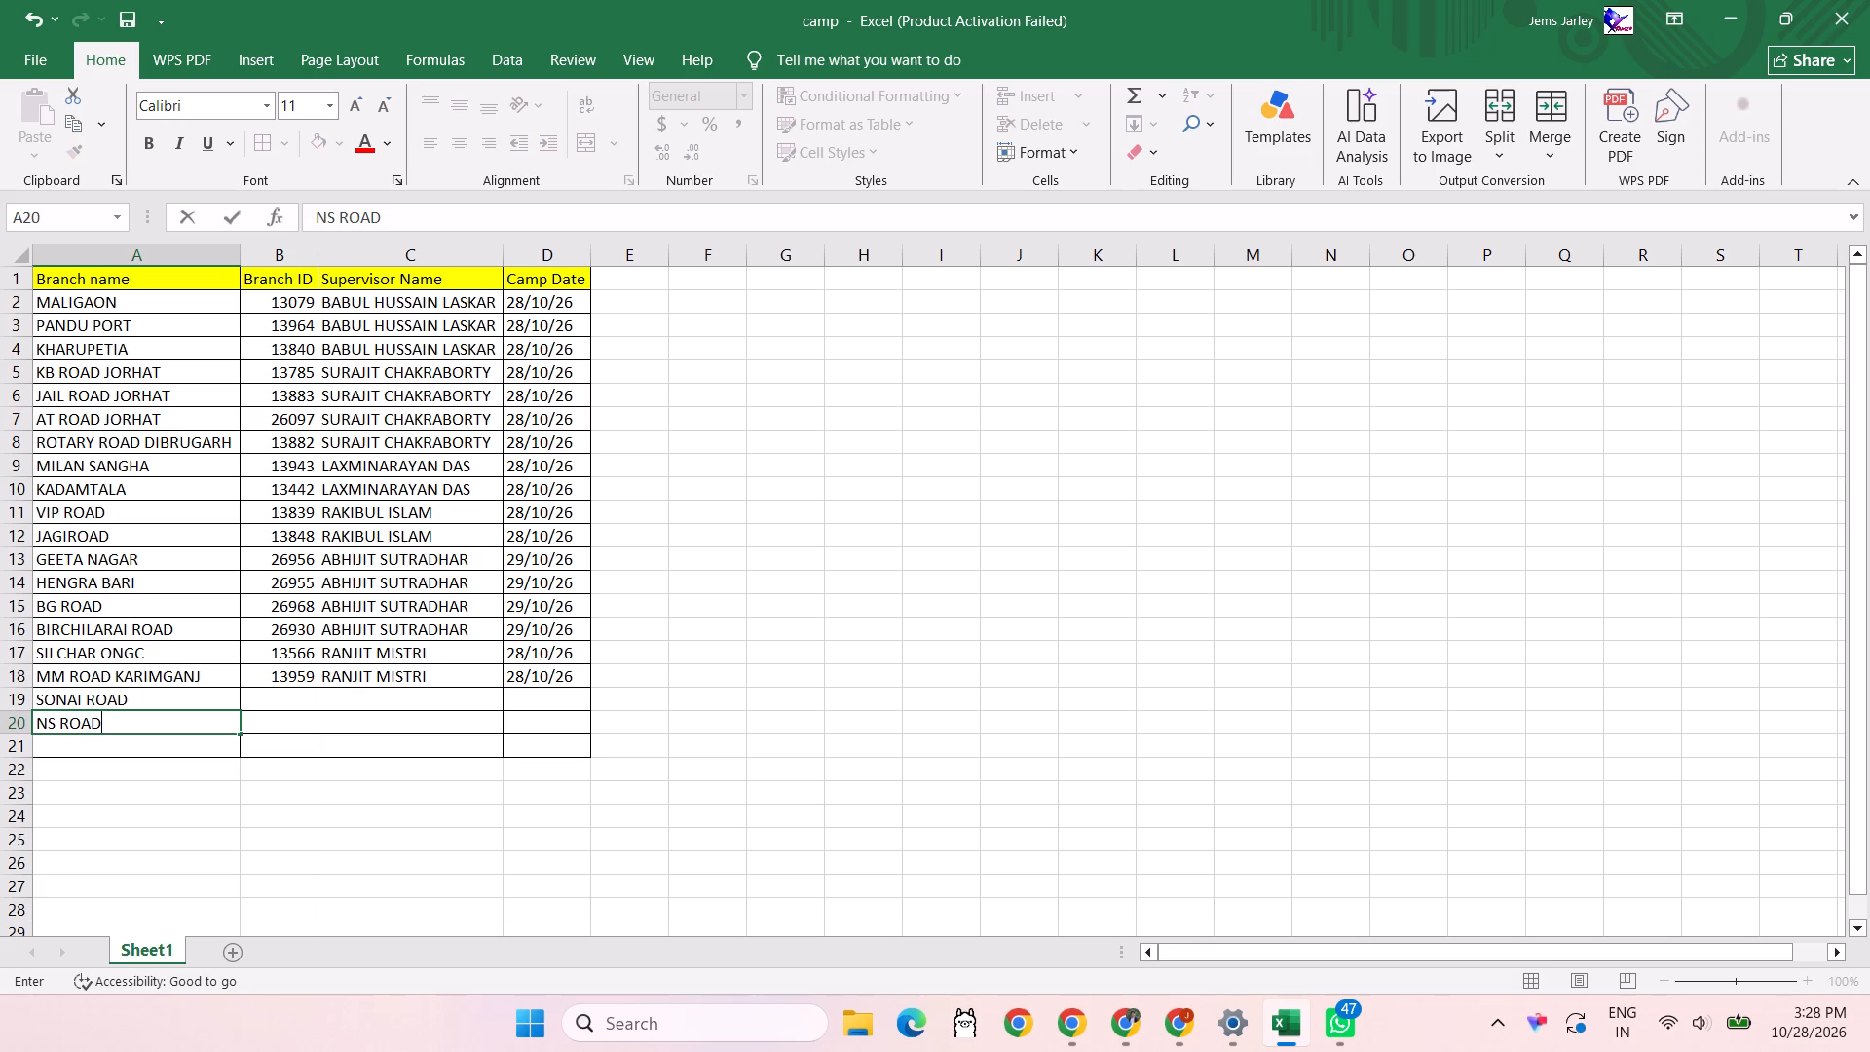
pyautogui.press('space')
pyautogui.write('SILCHAR')
pyautogui.press('Tab')
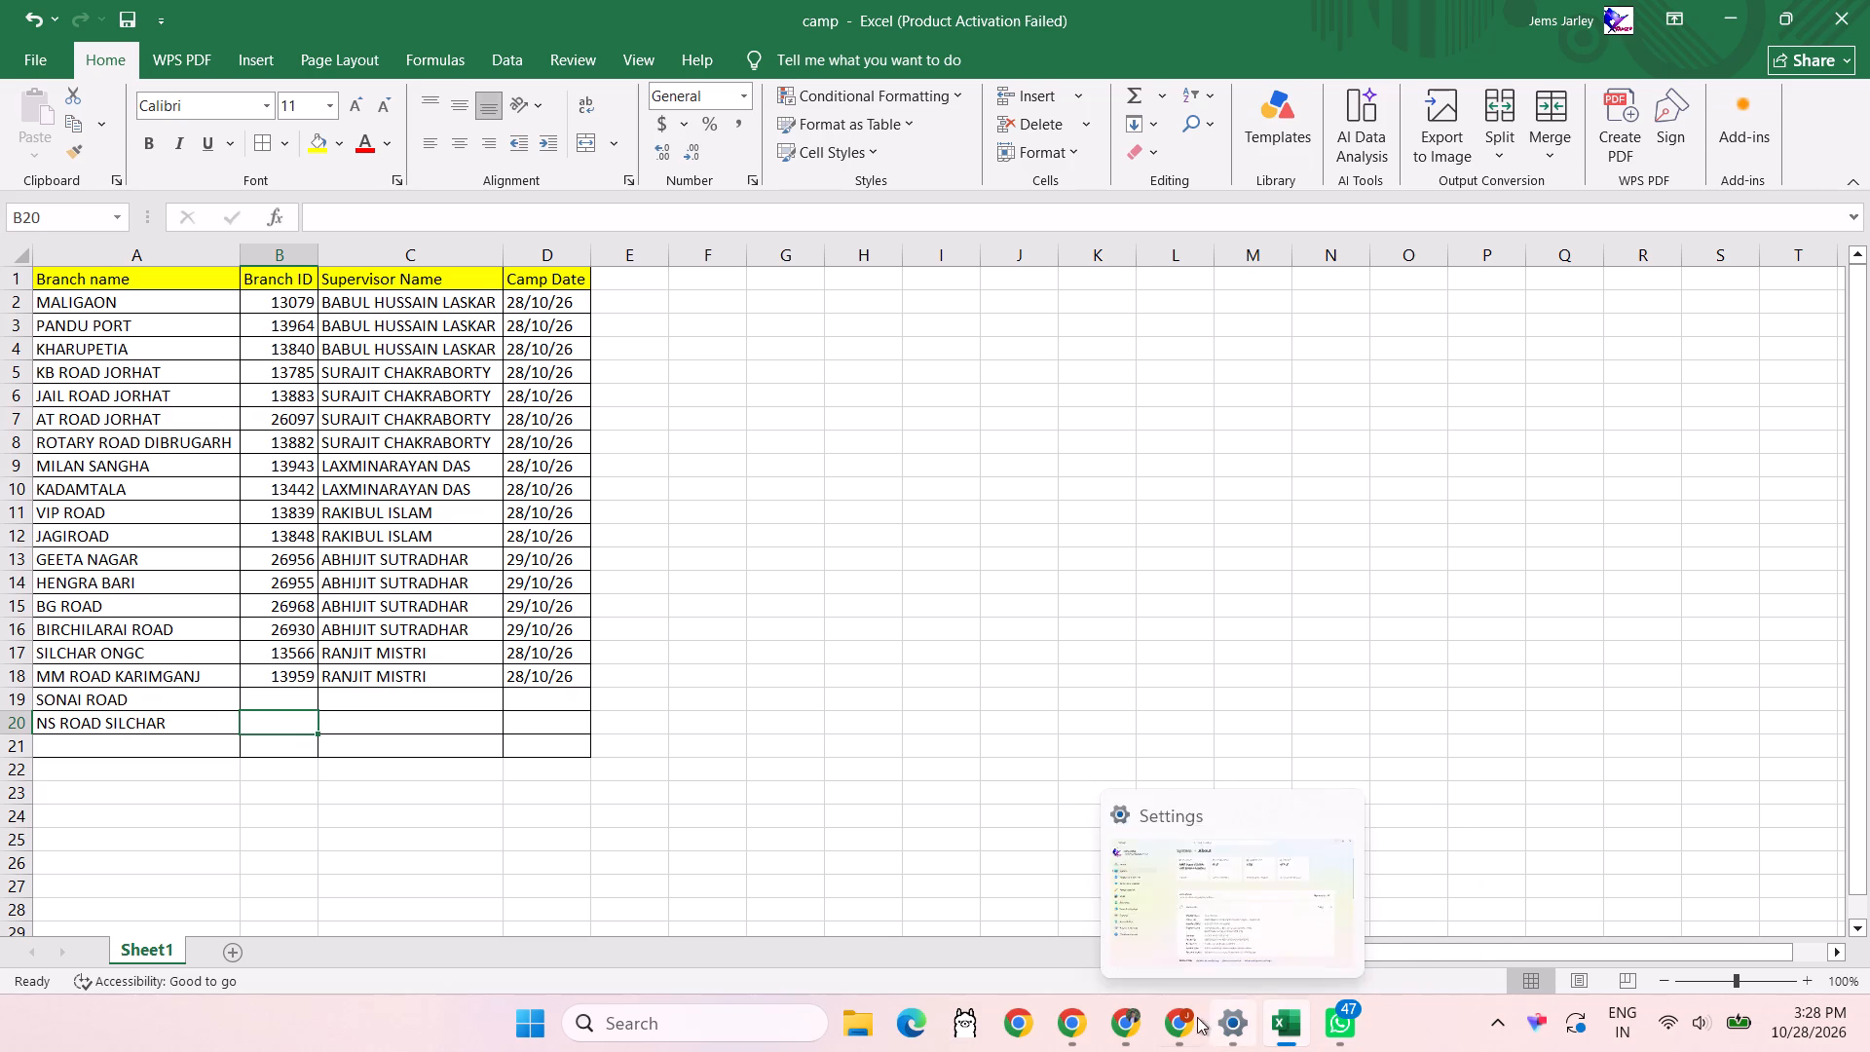
# Look up both new branches in the tracker in Chrome and enter IDs 13912 in B20 and 13913 in B19 of the Excel camp workbook.
pyautogui.click(1124, 1027)
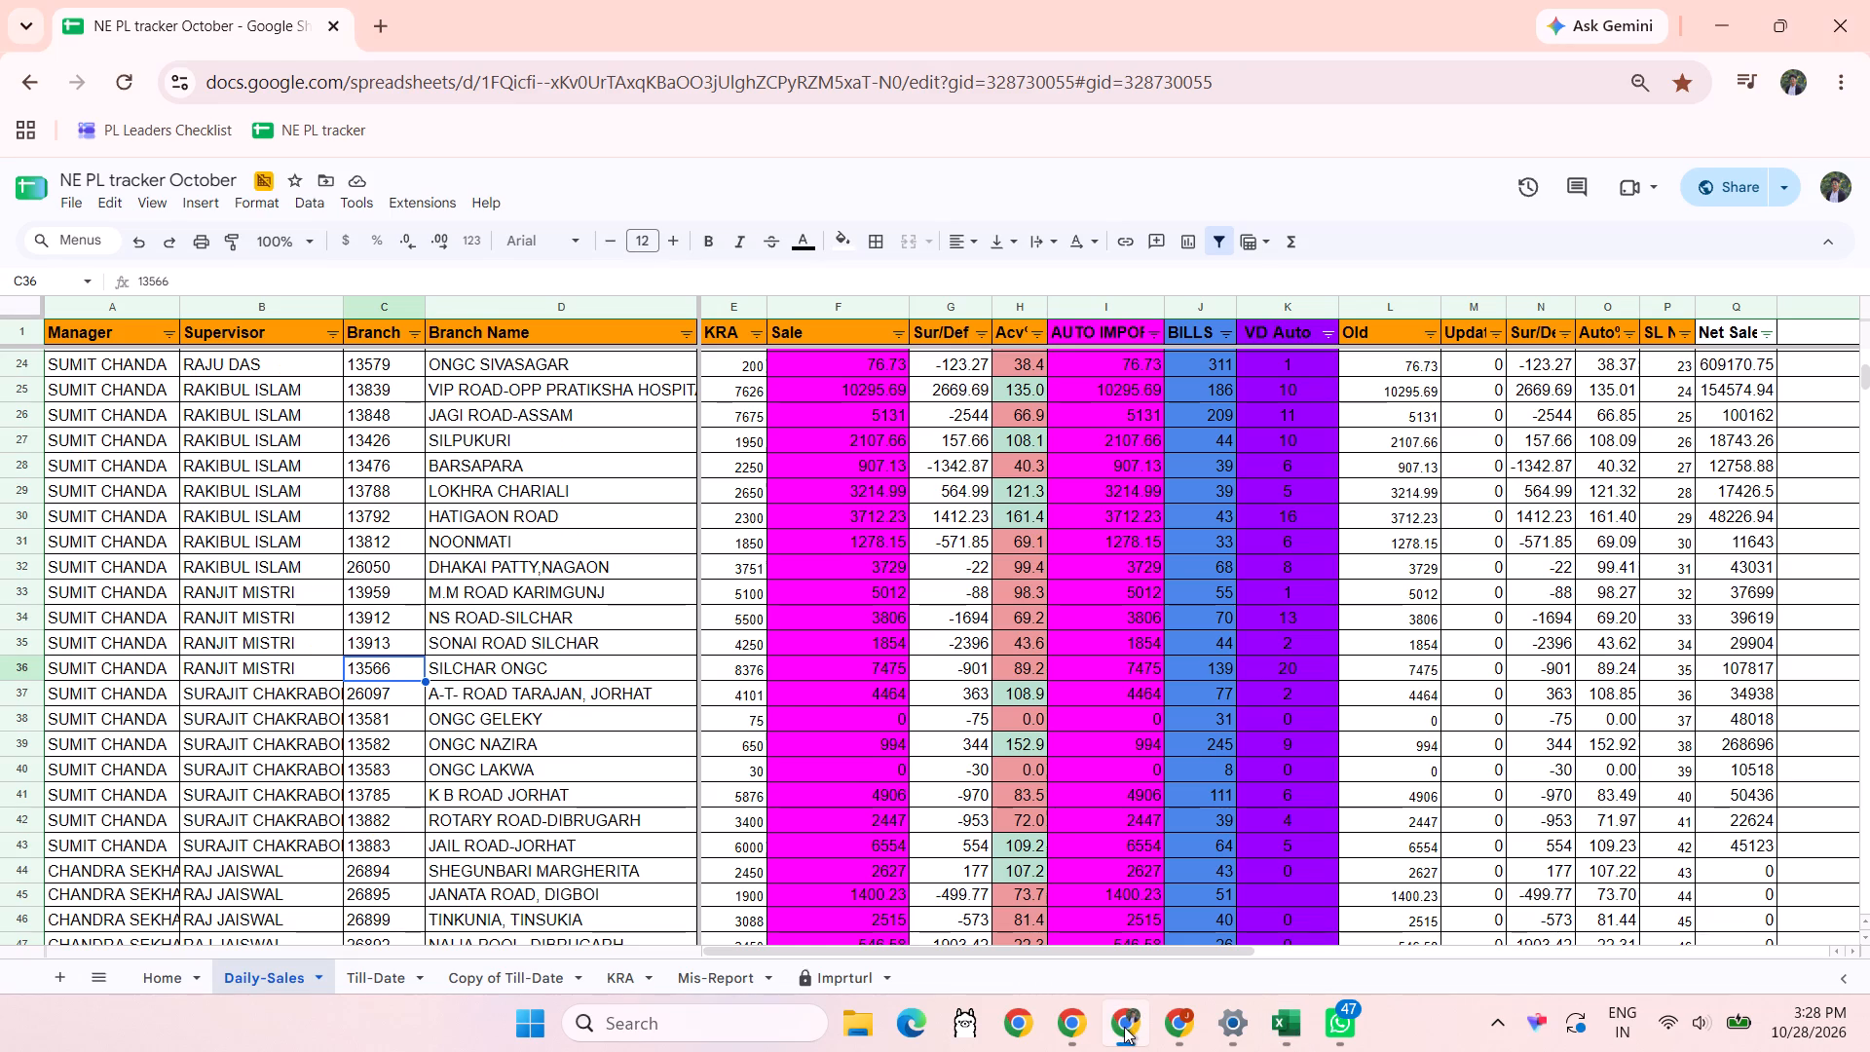
pyautogui.click(371, 620)
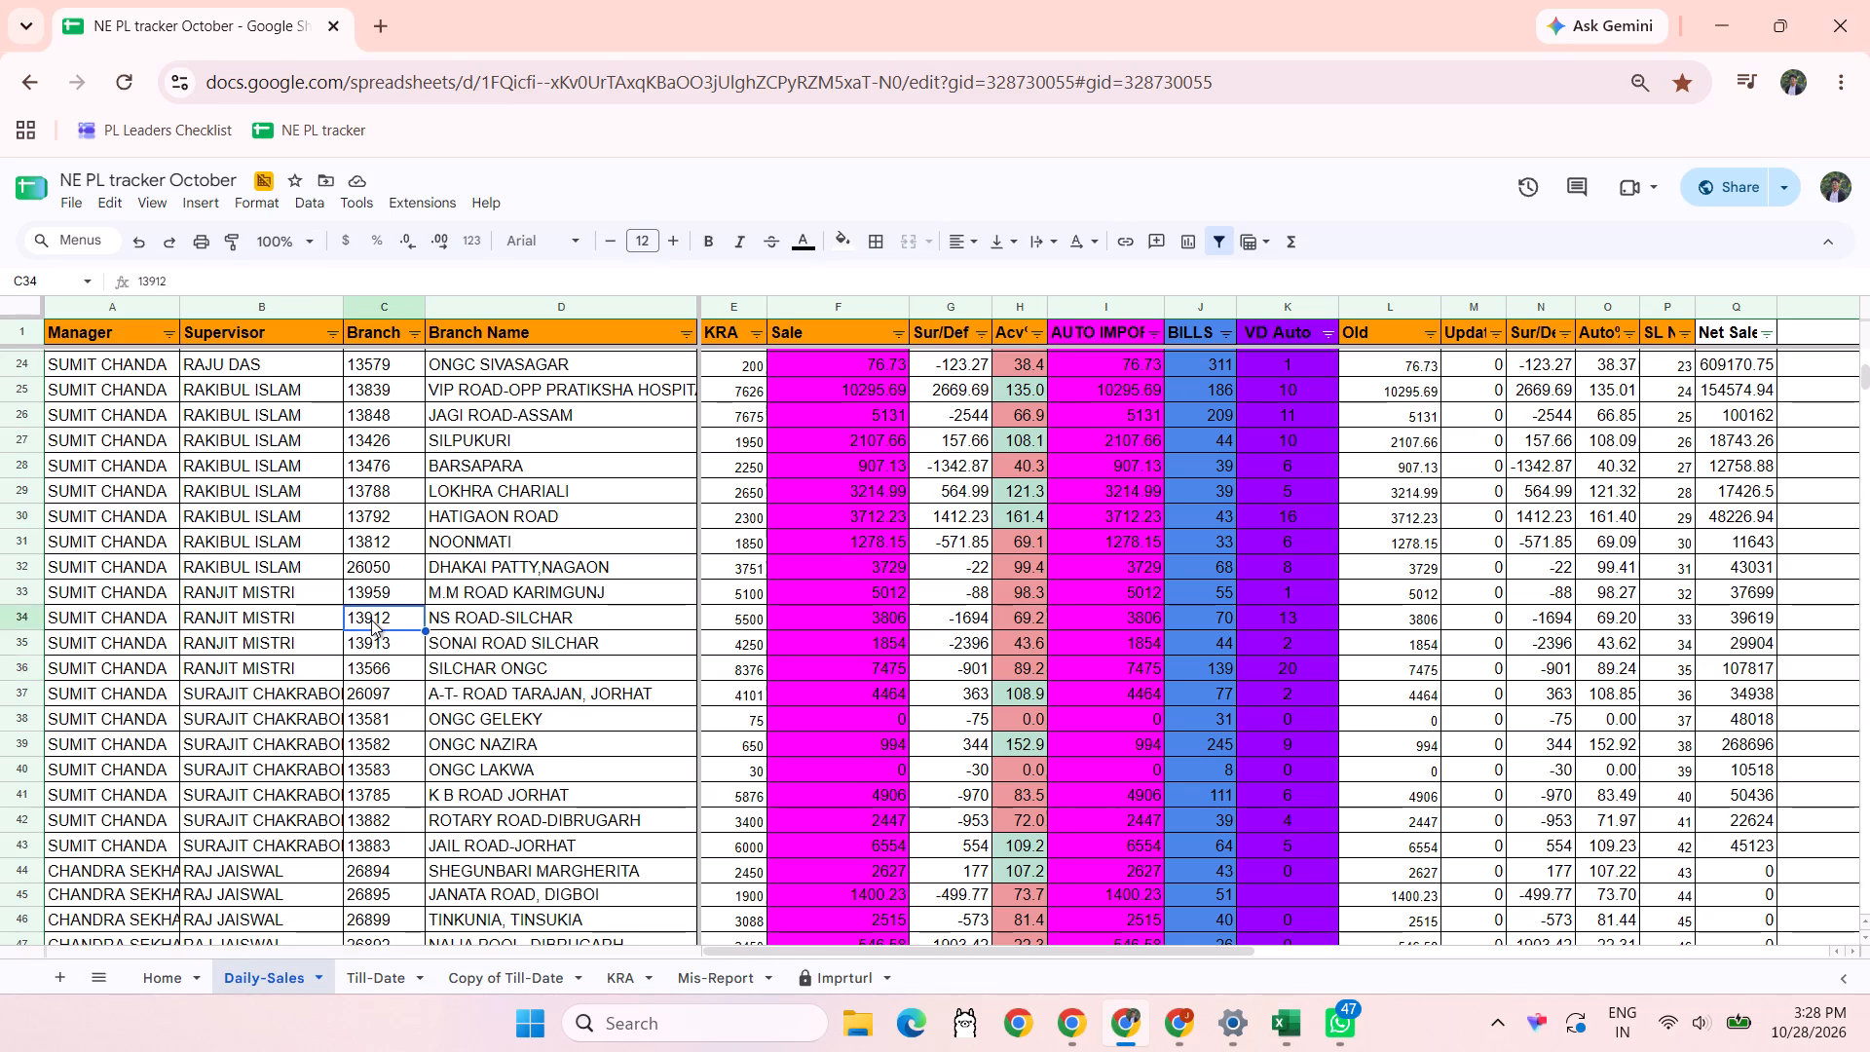
pyautogui.click(388, 640)
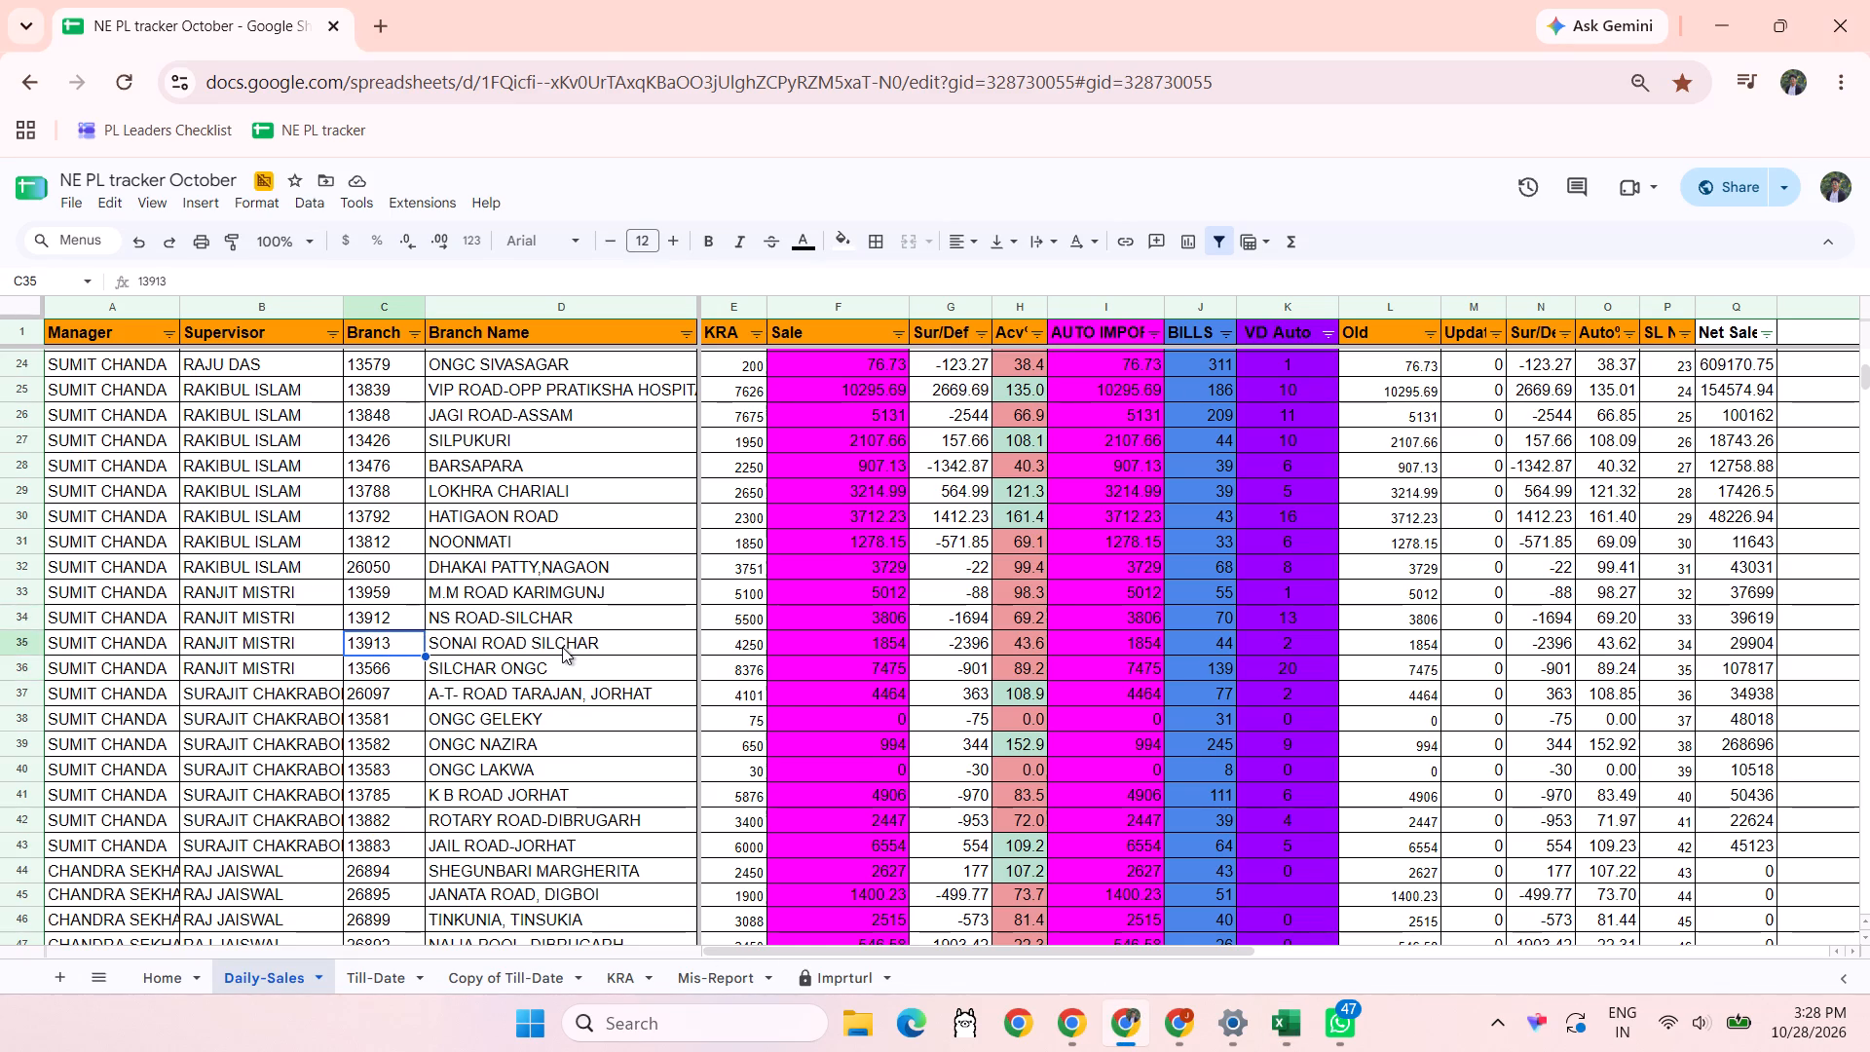
pyautogui.hotkey('alt', 'Tab')
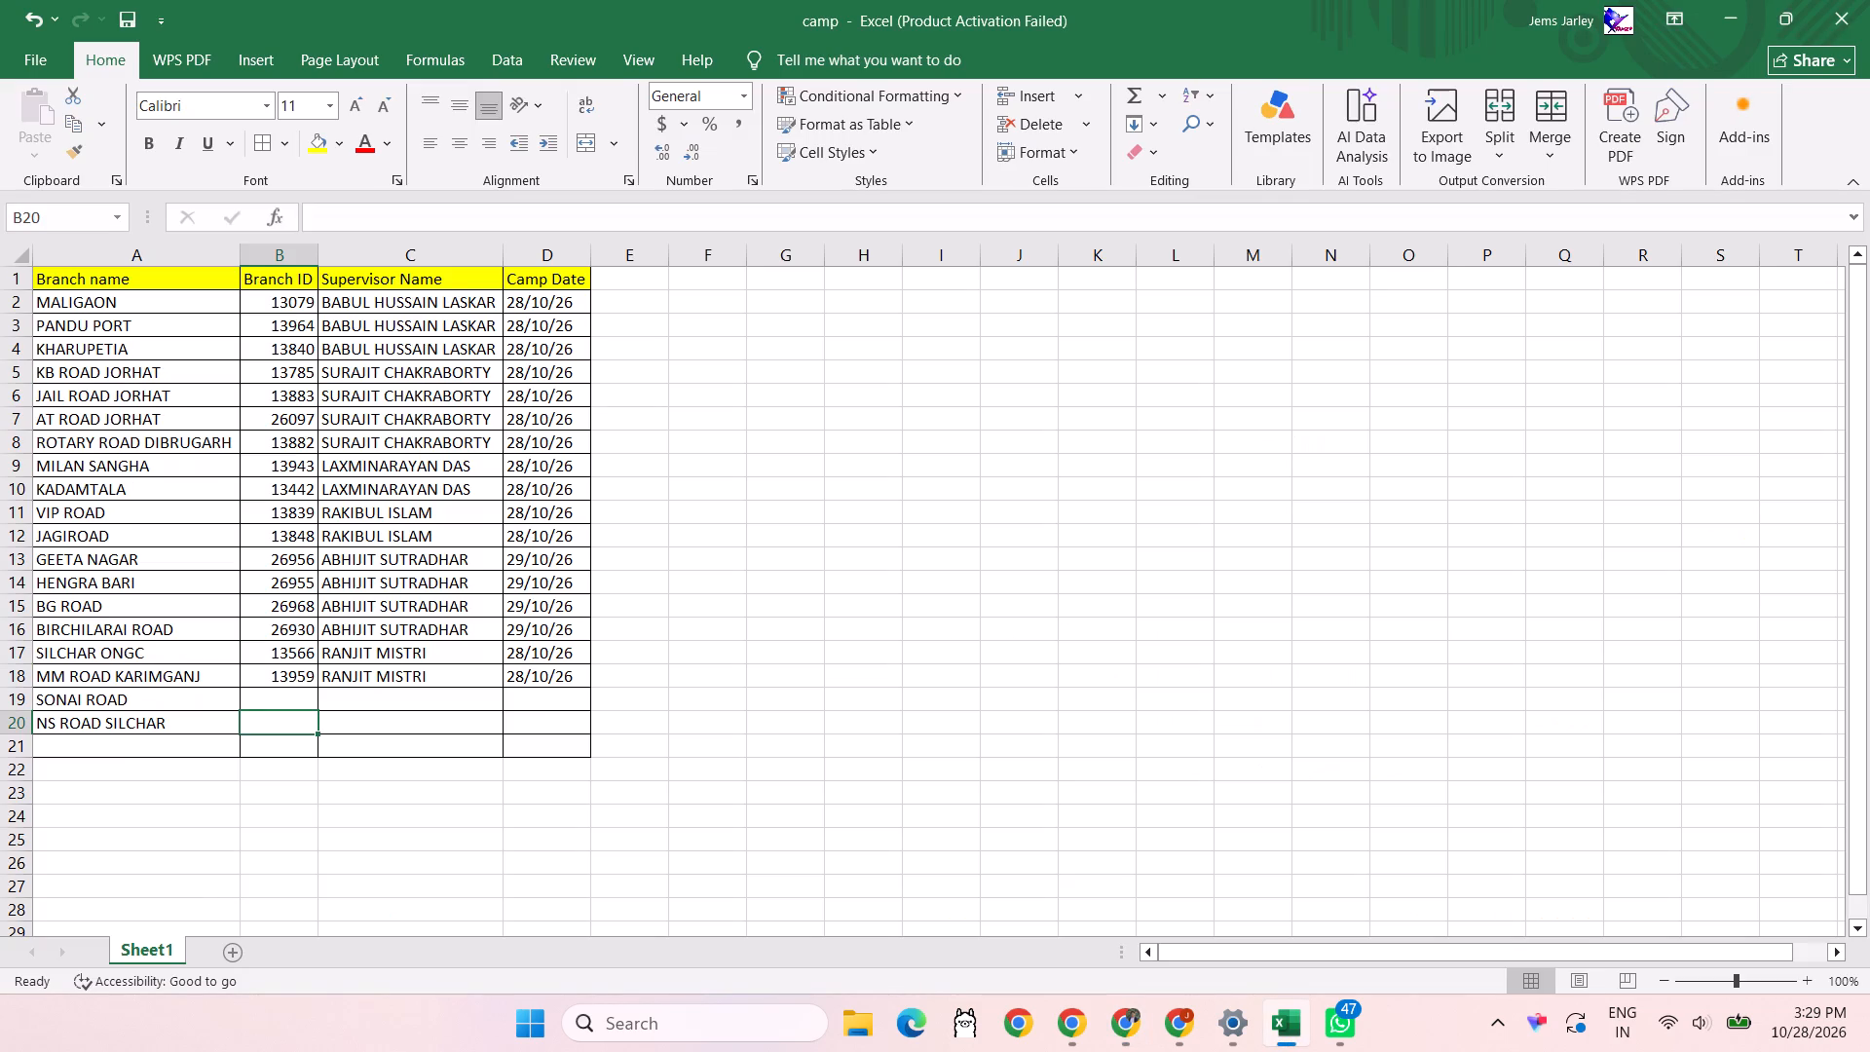
pyautogui.write('13912')
pyautogui.press('Up')
pyautogui.press('1')
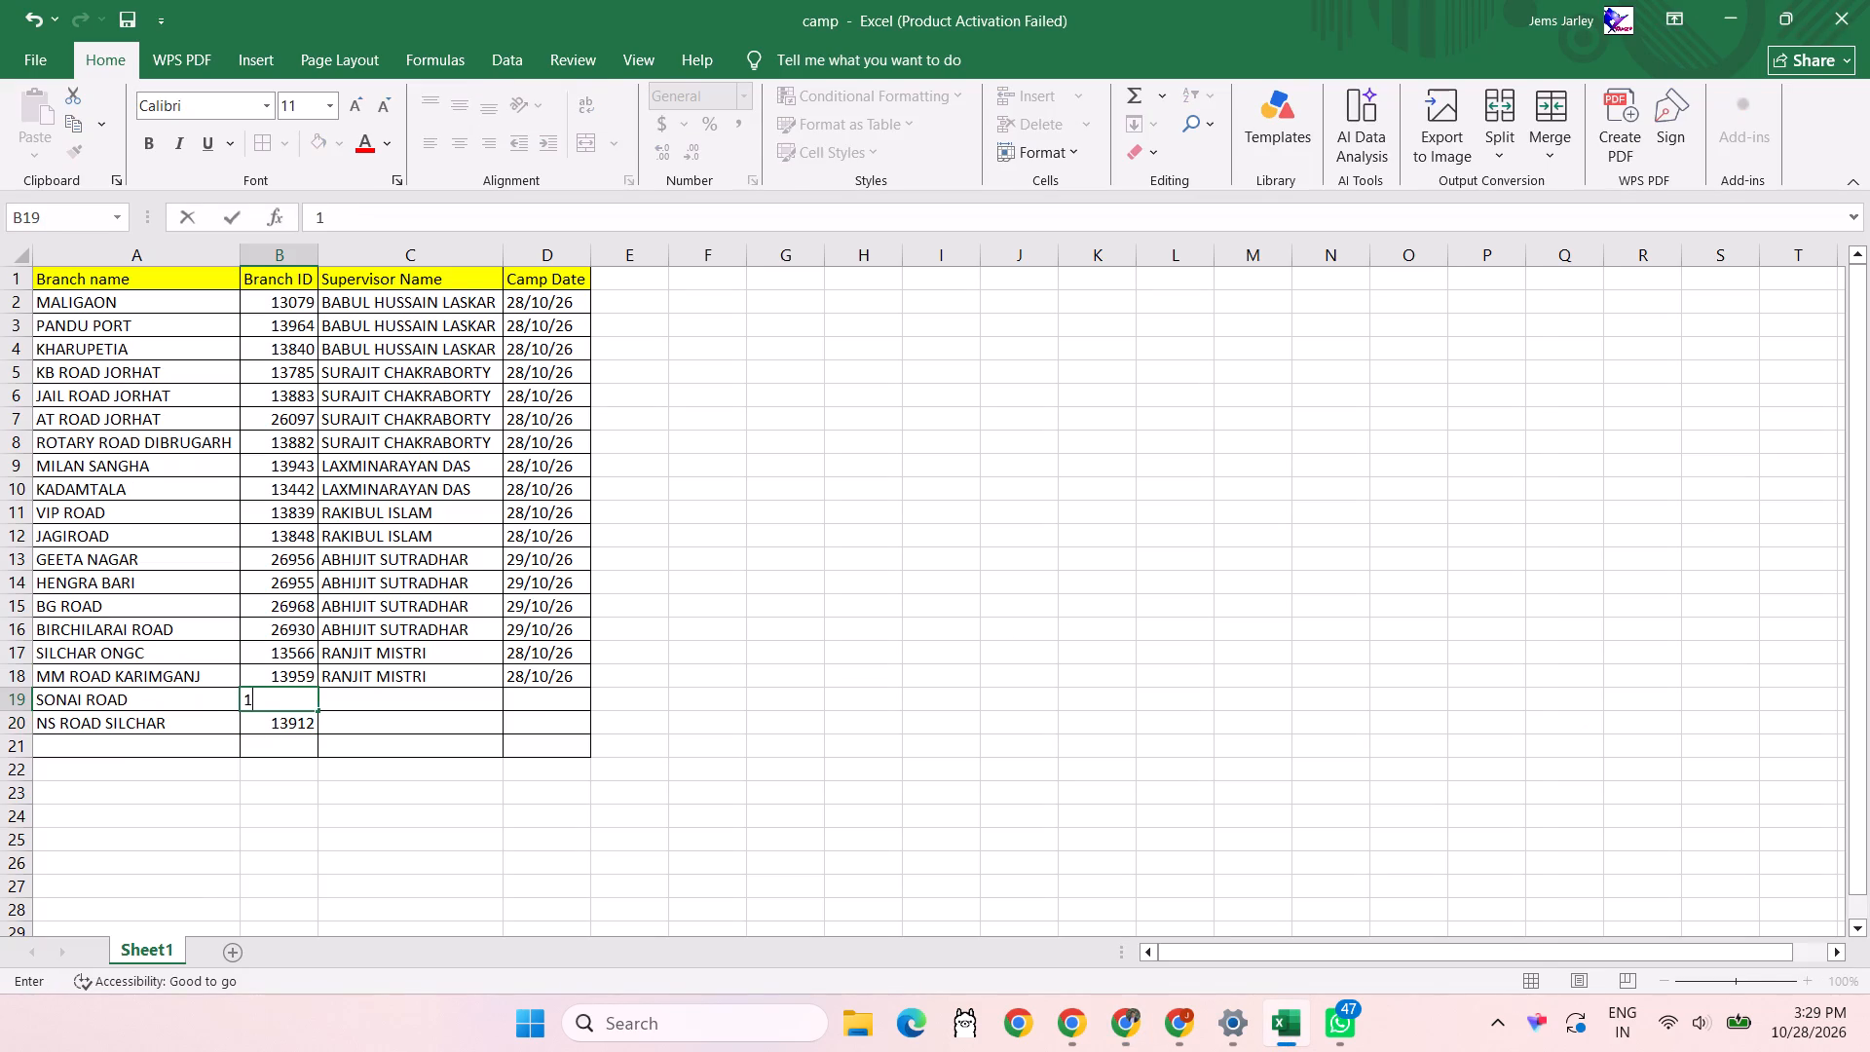
pyautogui.press('3')
pyautogui.write('913')
pyautogui.press('Down')
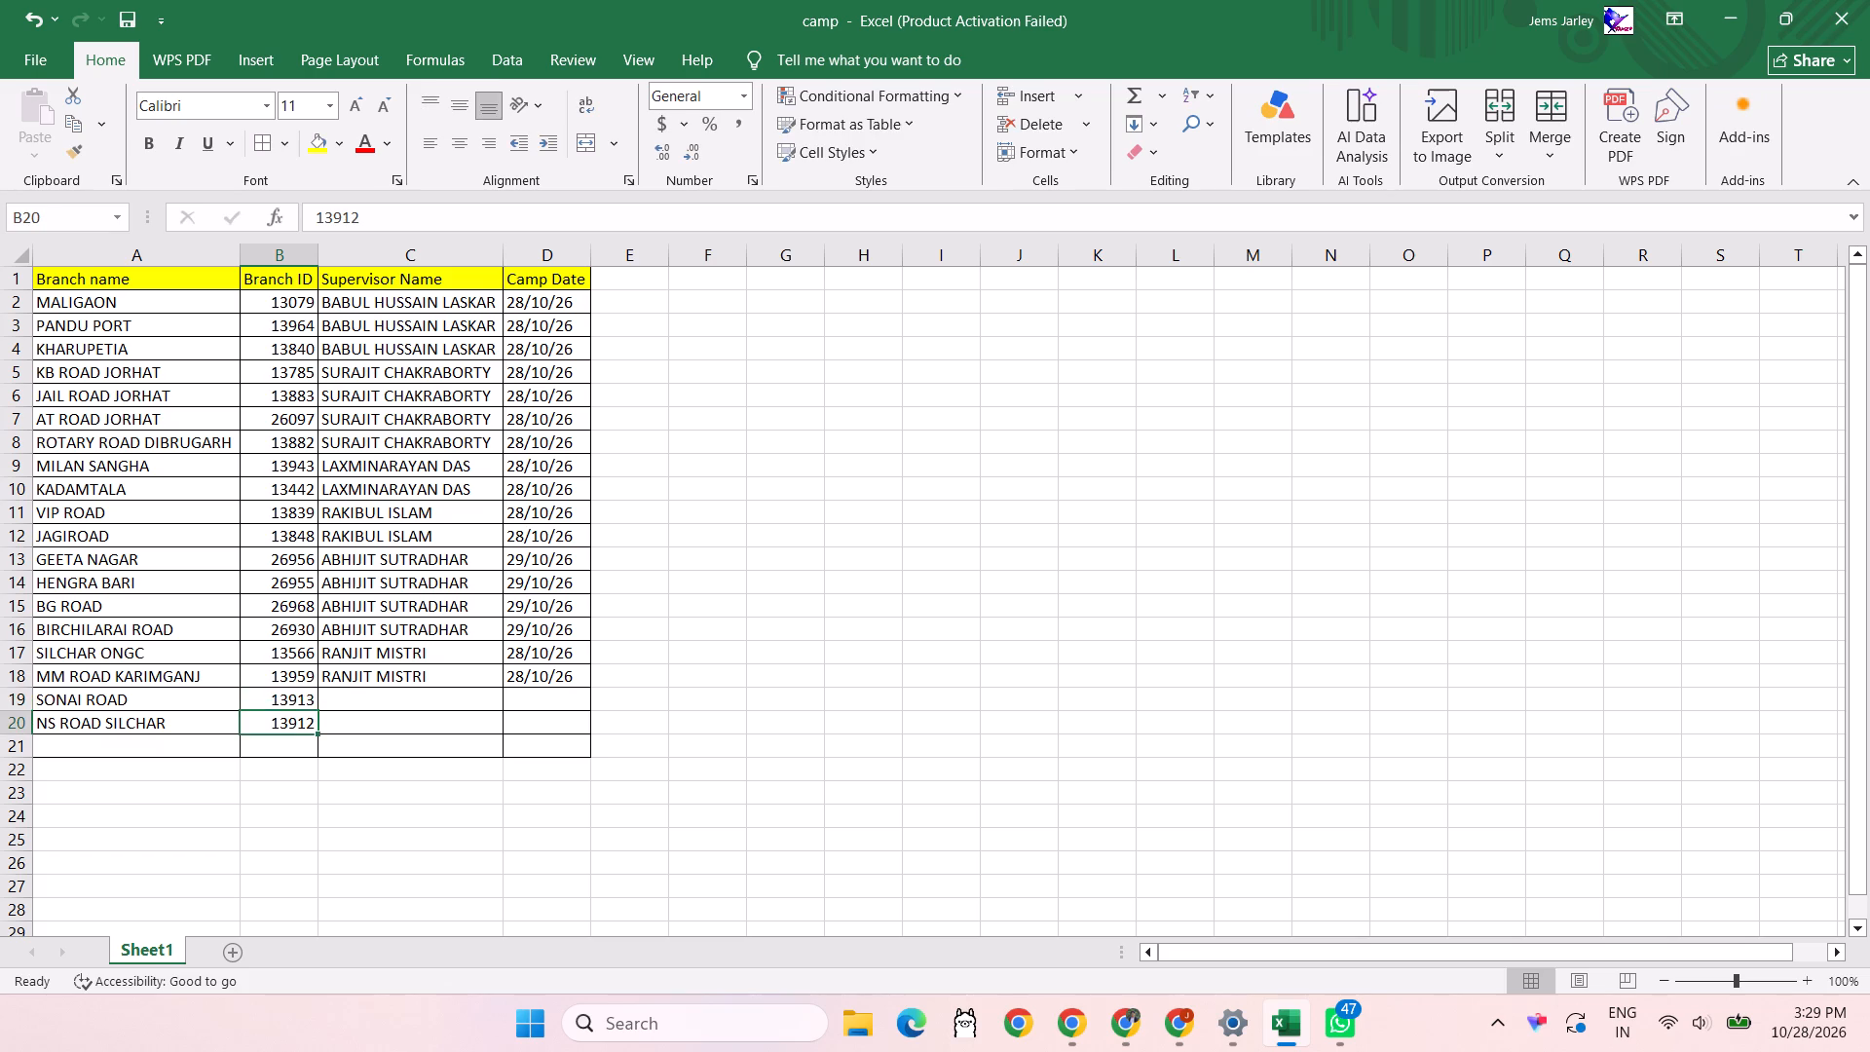
# Copy the supervisor name from the MM ROAD KARIMGANJ row into C19:C20 for SONAI ROAD and NS ROAD SILCHAR.
pyautogui.press('Up')
pyautogui.press('Right')
pyautogui.press('Up')
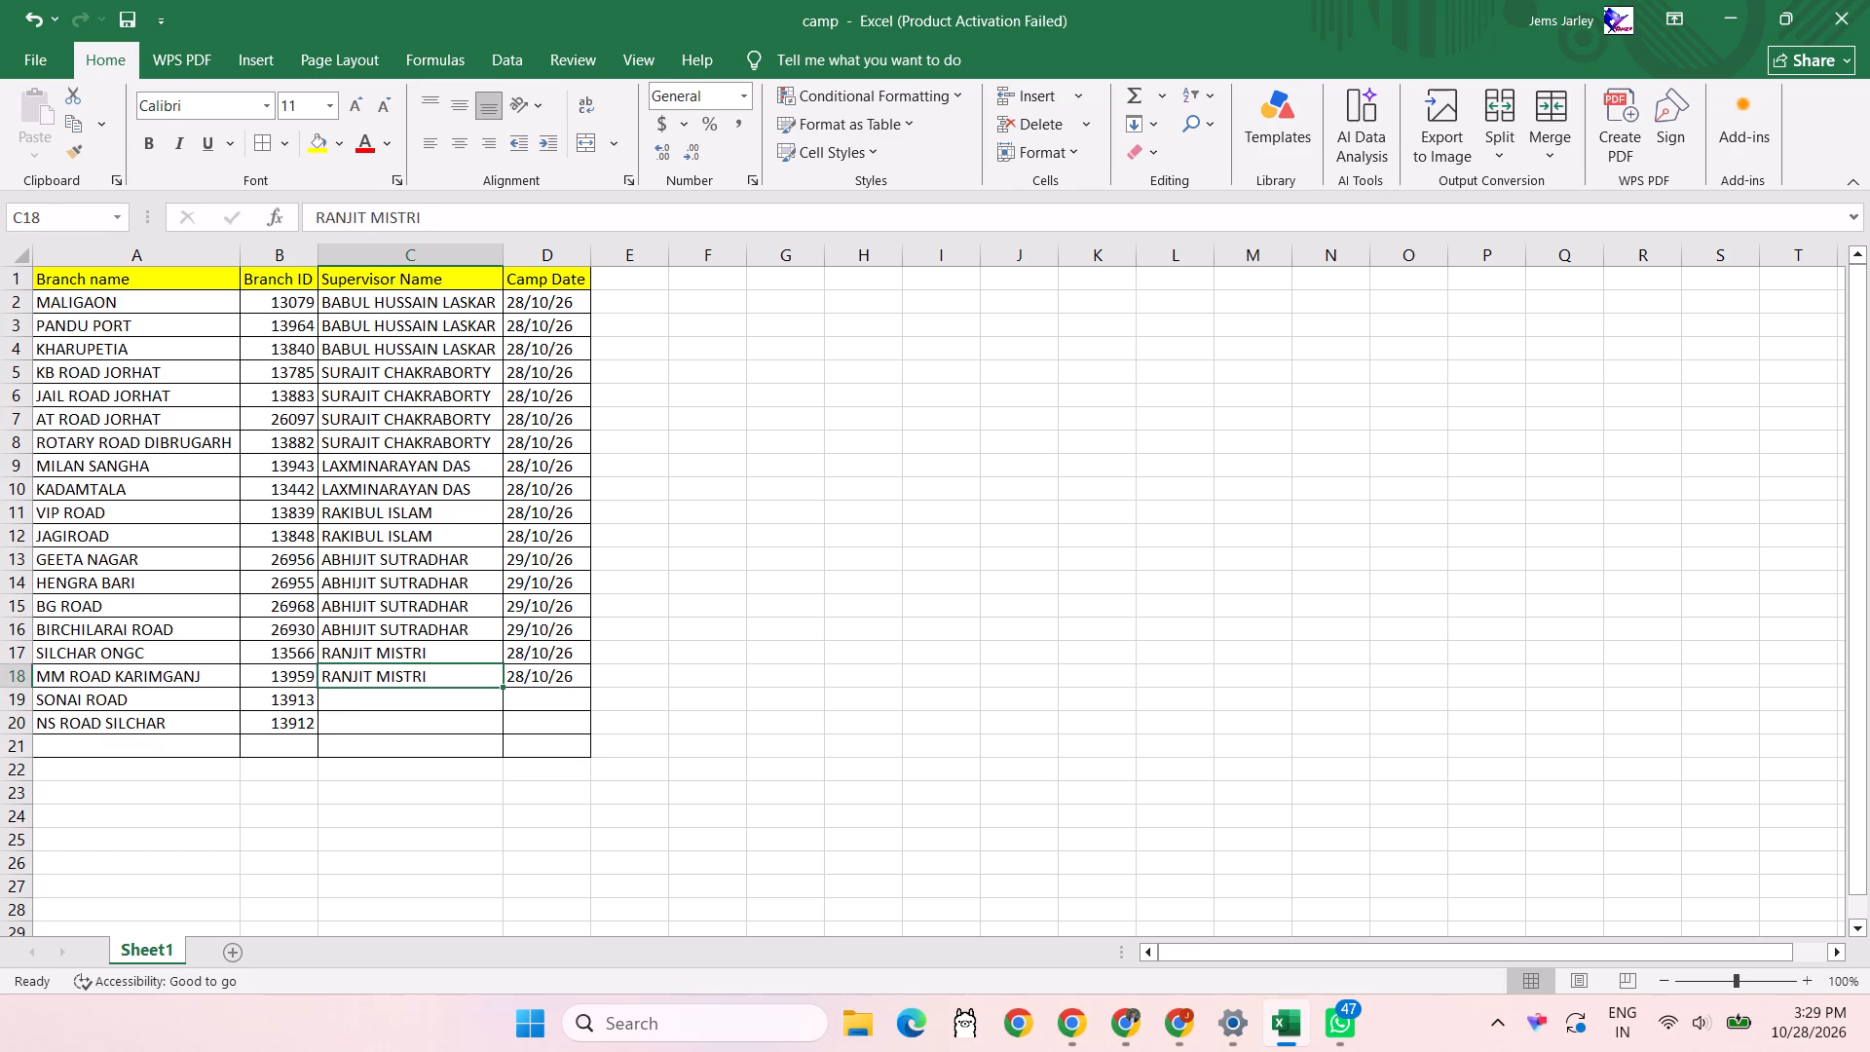
pyautogui.hotkey('ctrl', 'c')
pyautogui.press('Down')
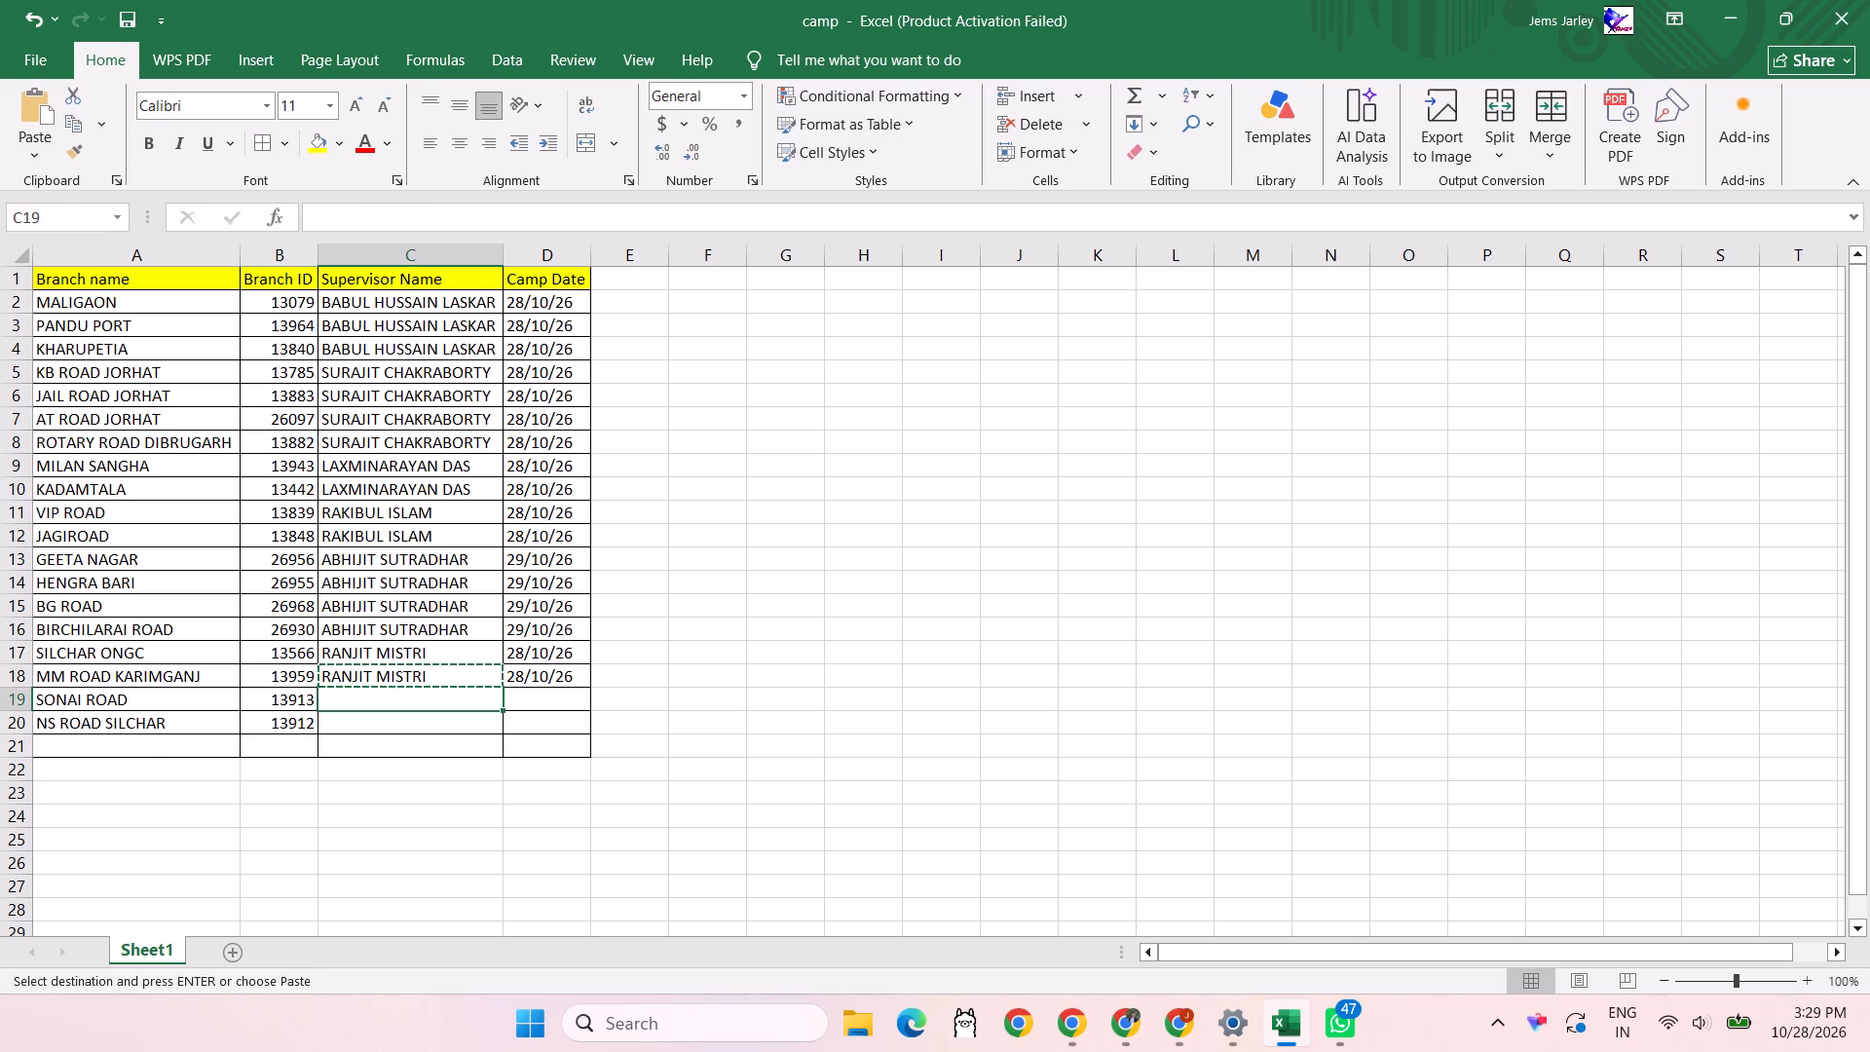
pyautogui.hotkey('shift', 'Down')
pyautogui.hotkey('ctrl', 'v')
# Copy the camp date 29/10/26 from the BIRCHILARAI ROAD row into D19:D20.
pyautogui.press('Right')
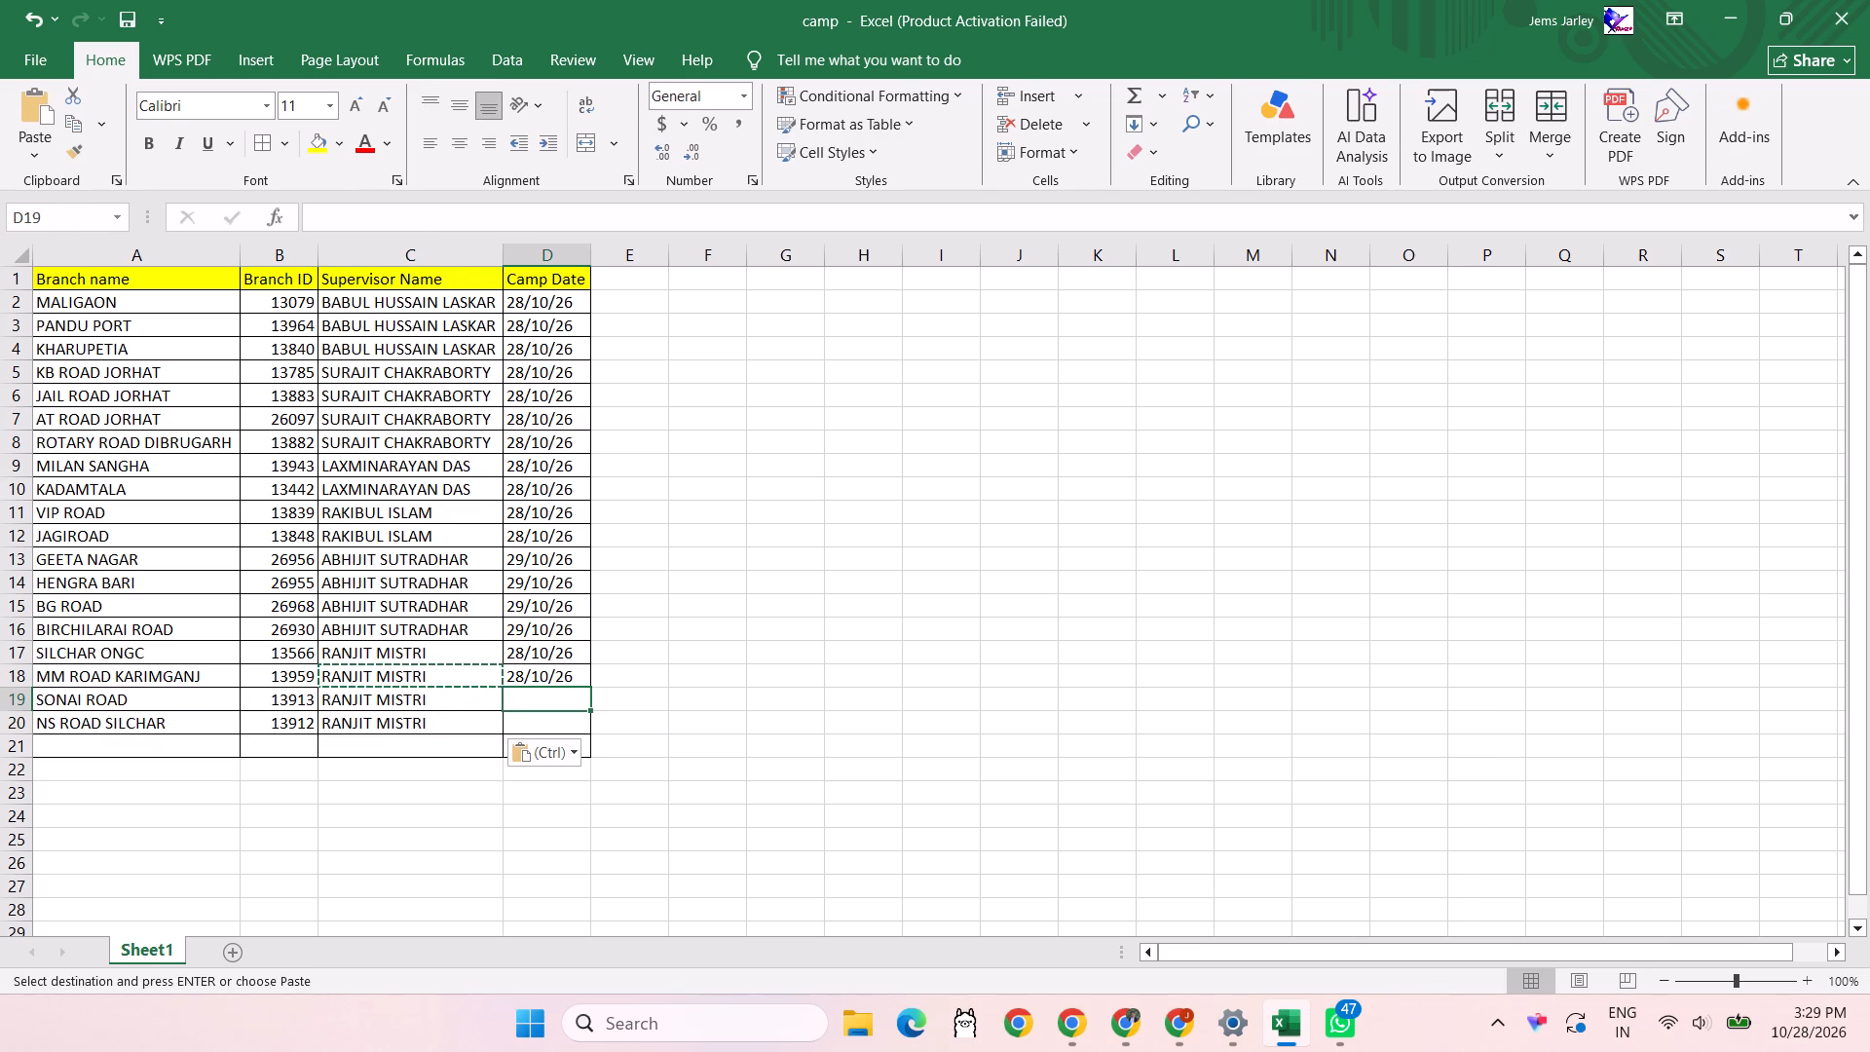
pyautogui.press('Up')
pyautogui.press('Up')
pyautogui.press('Up')
pyautogui.hotkey('ctrl', 'c')
pyautogui.press('Down')
pyautogui.press('Down')
pyautogui.press('Down')
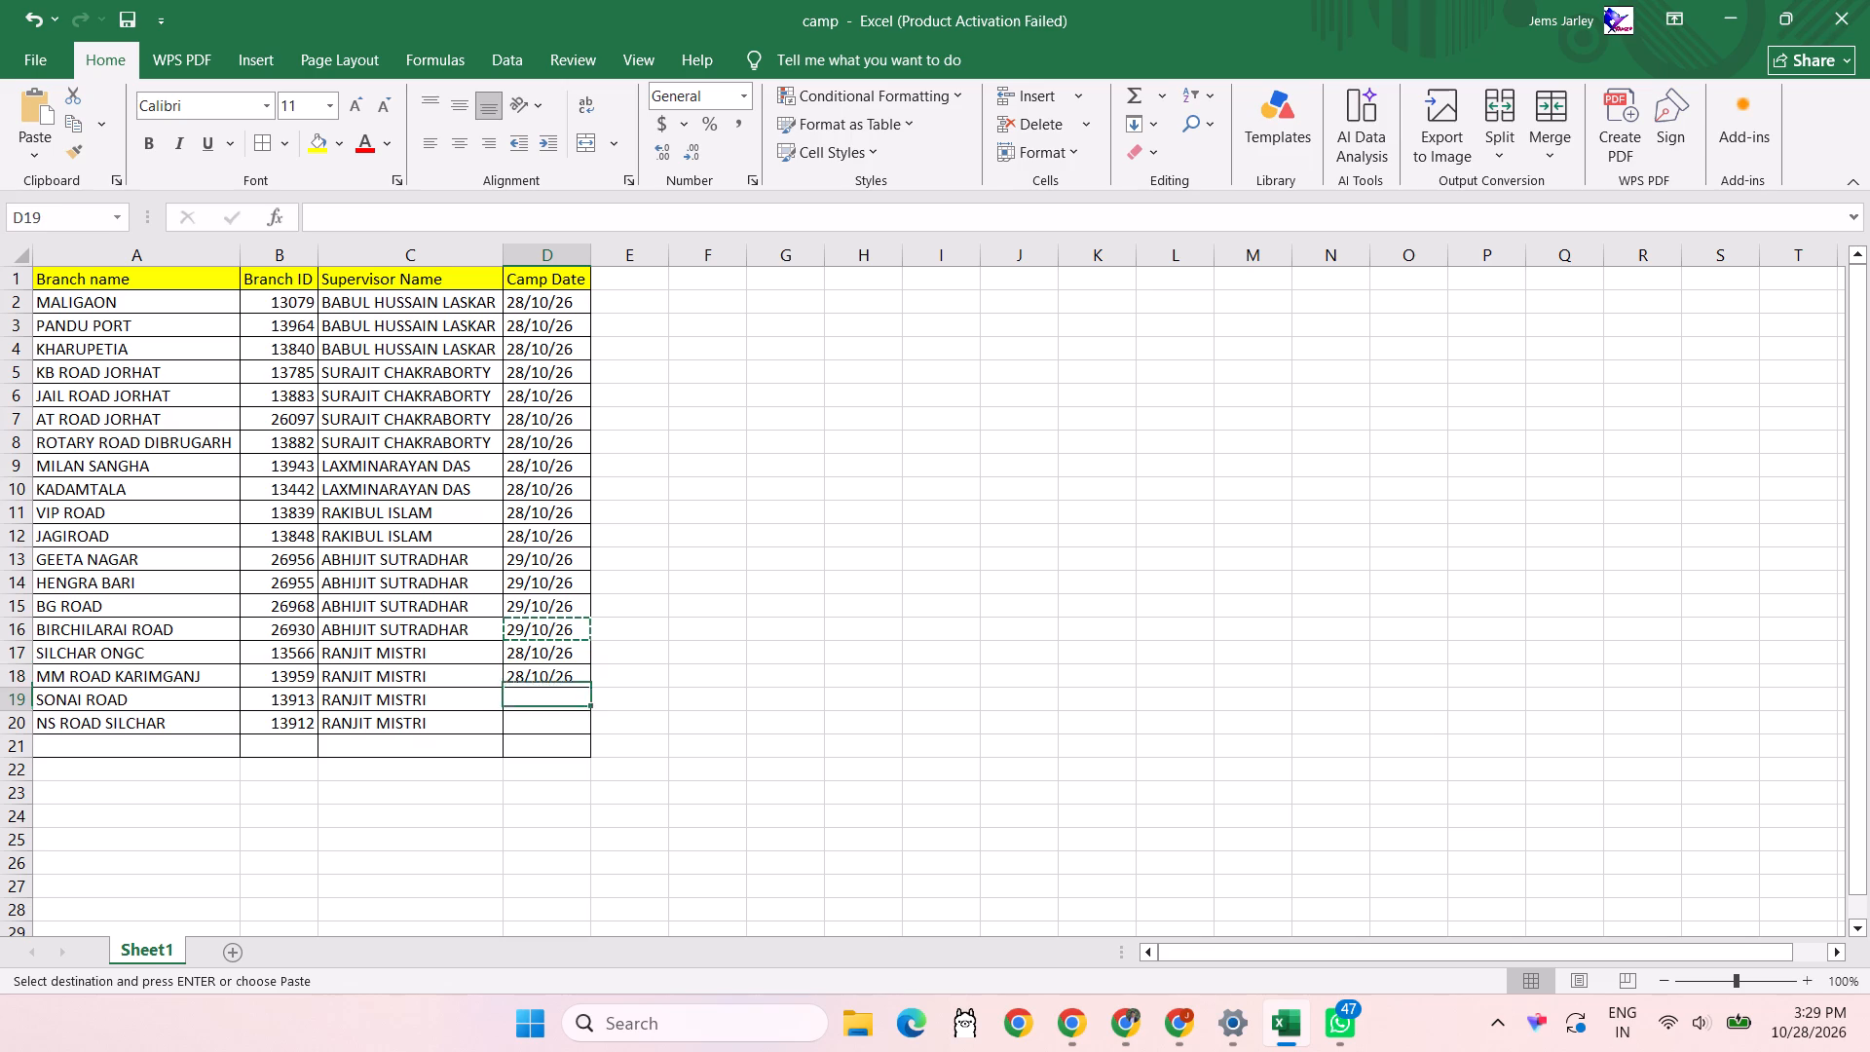
pyautogui.hotkey('shift', 'Down')
pyautogui.hotkey('ctrl', 'v')
# Select the empty cell A21 and save the camp workbook.
pyautogui.press('Down')
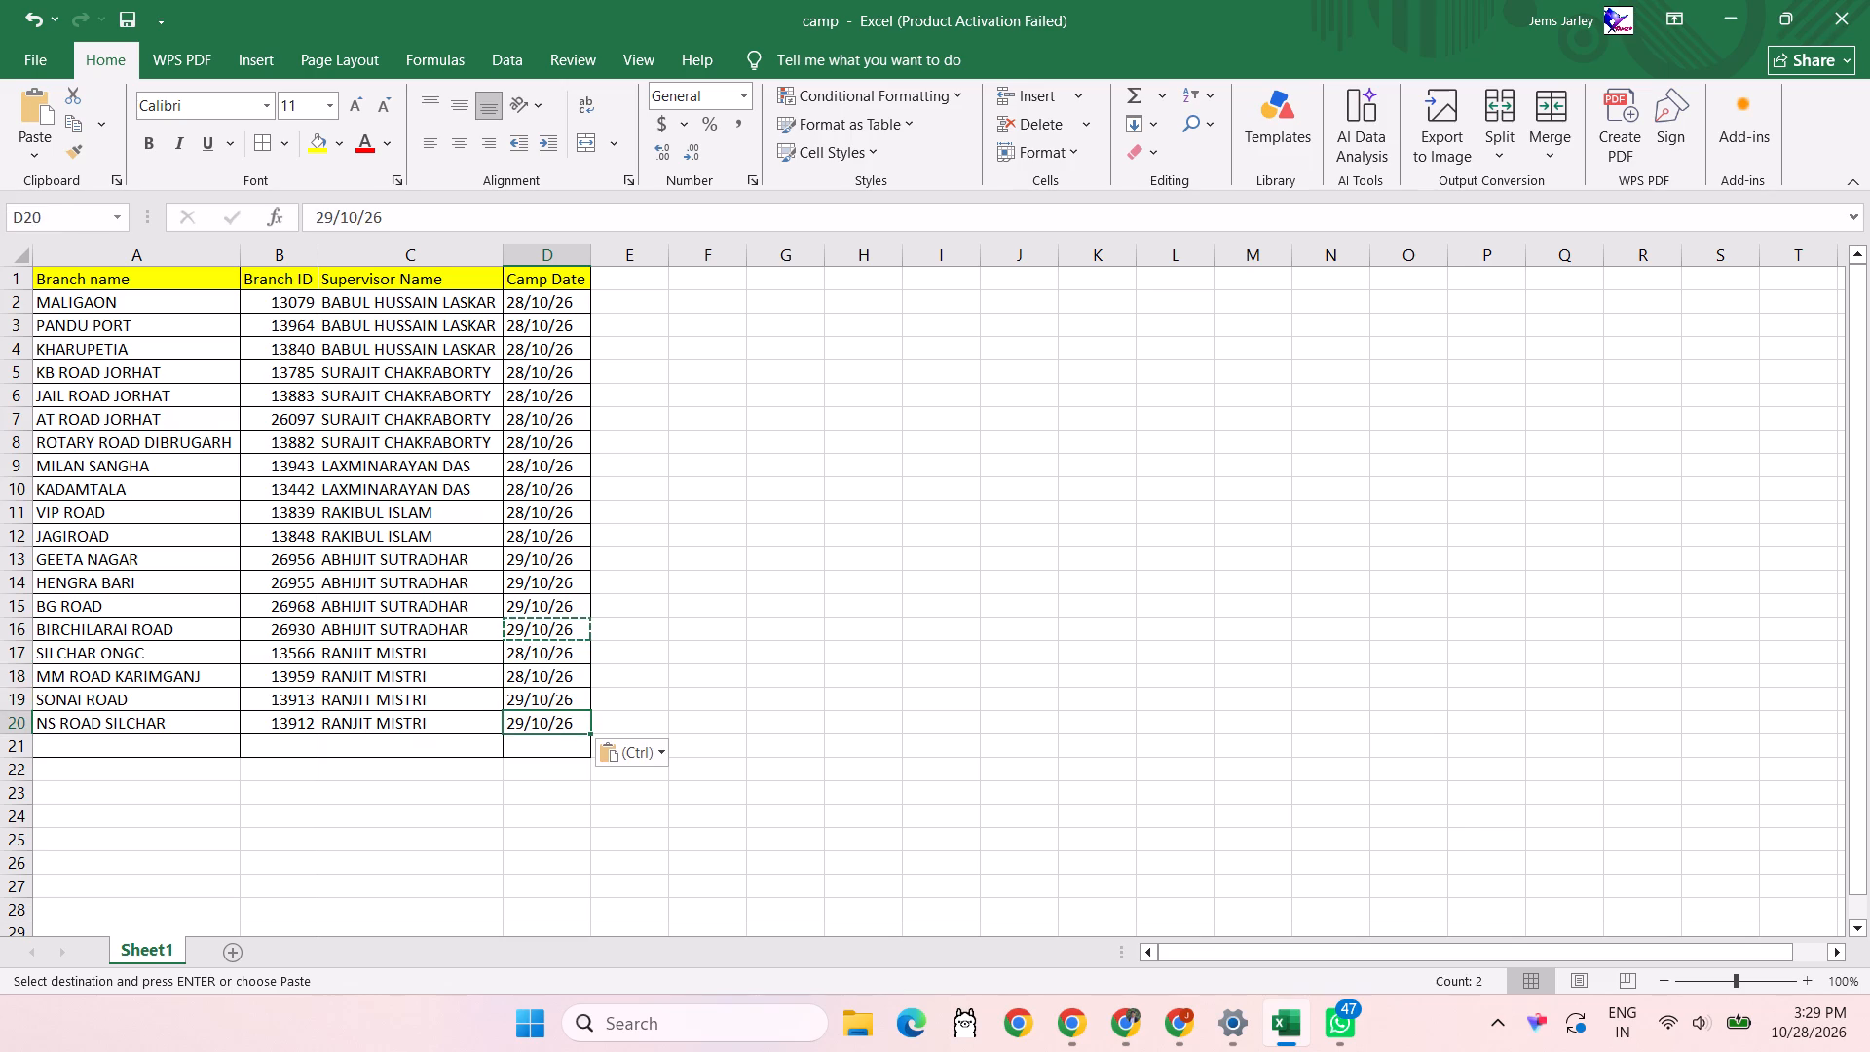
pyautogui.press('Down')
pyautogui.hotkey('ctrl', 'Left')
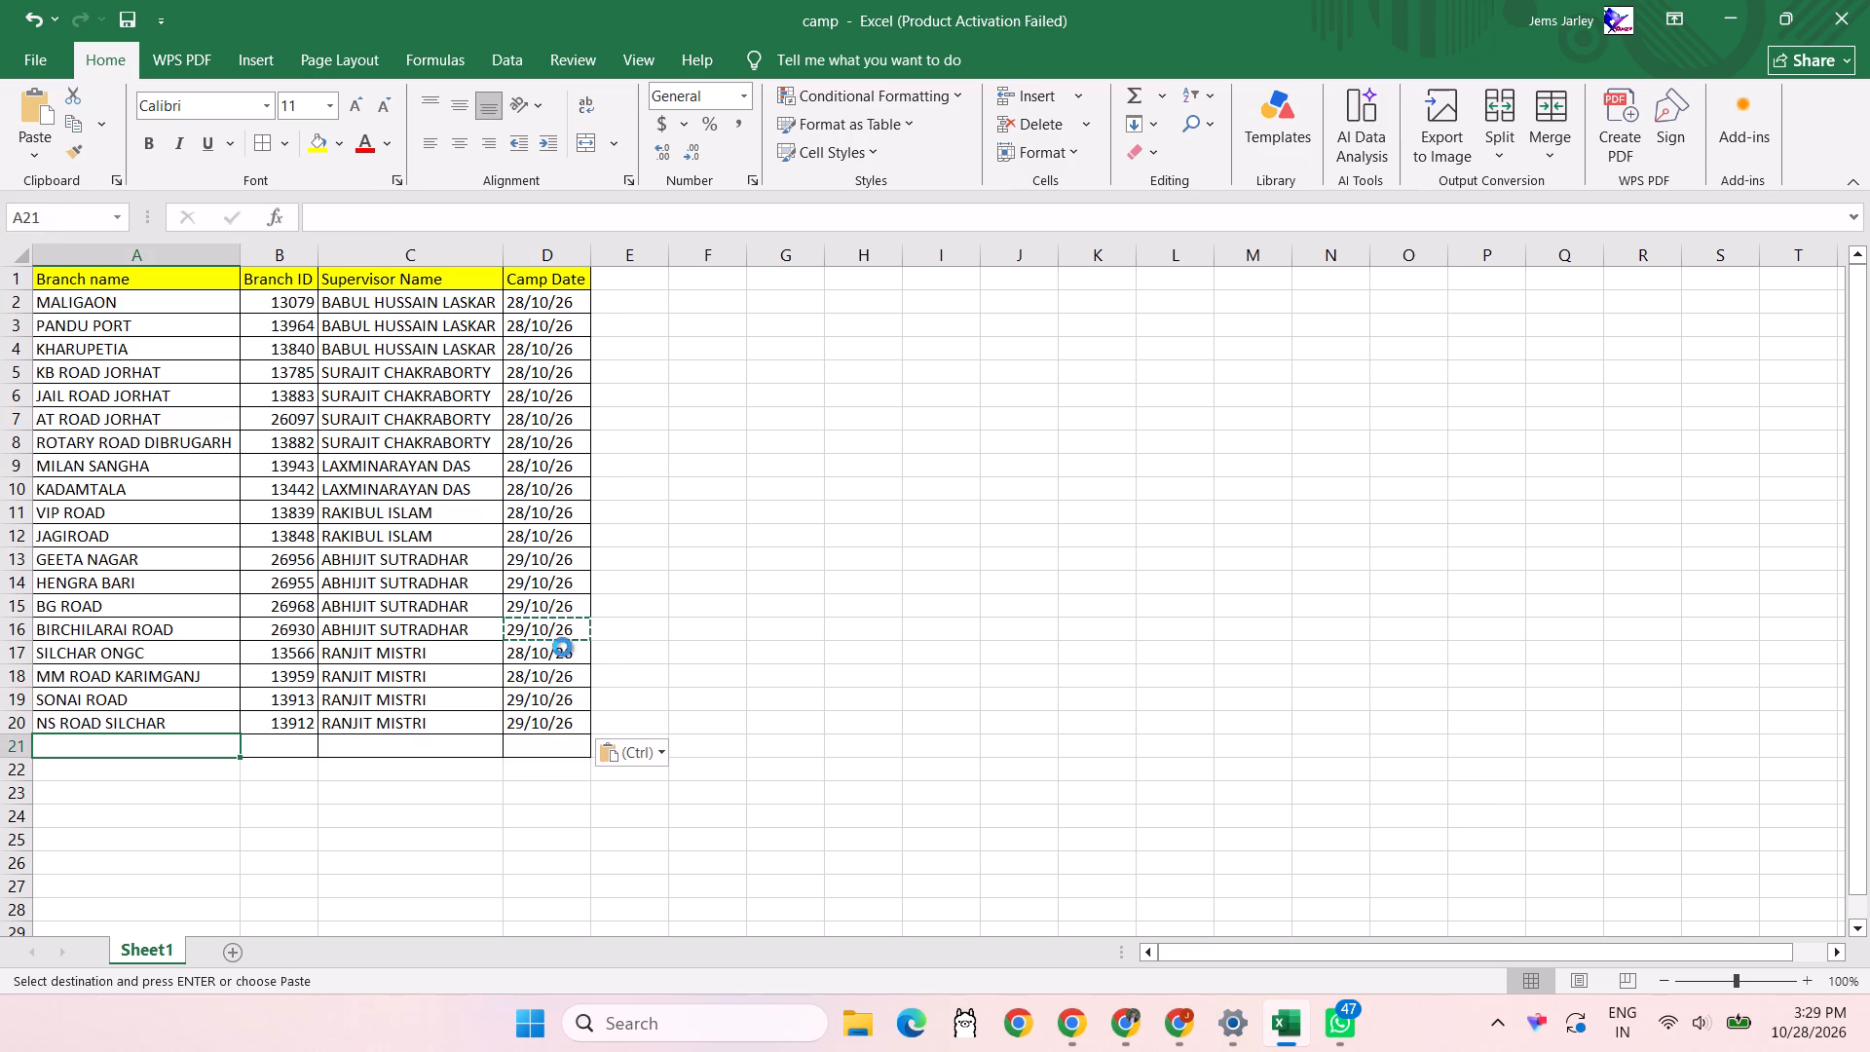
pyautogui.hotkey('ctrl', 's')
pyautogui.hotkey('ctrl', 's')
pyautogui.hotkey('ctrl', 's')
pyautogui.hotkey('ctrl', 's')
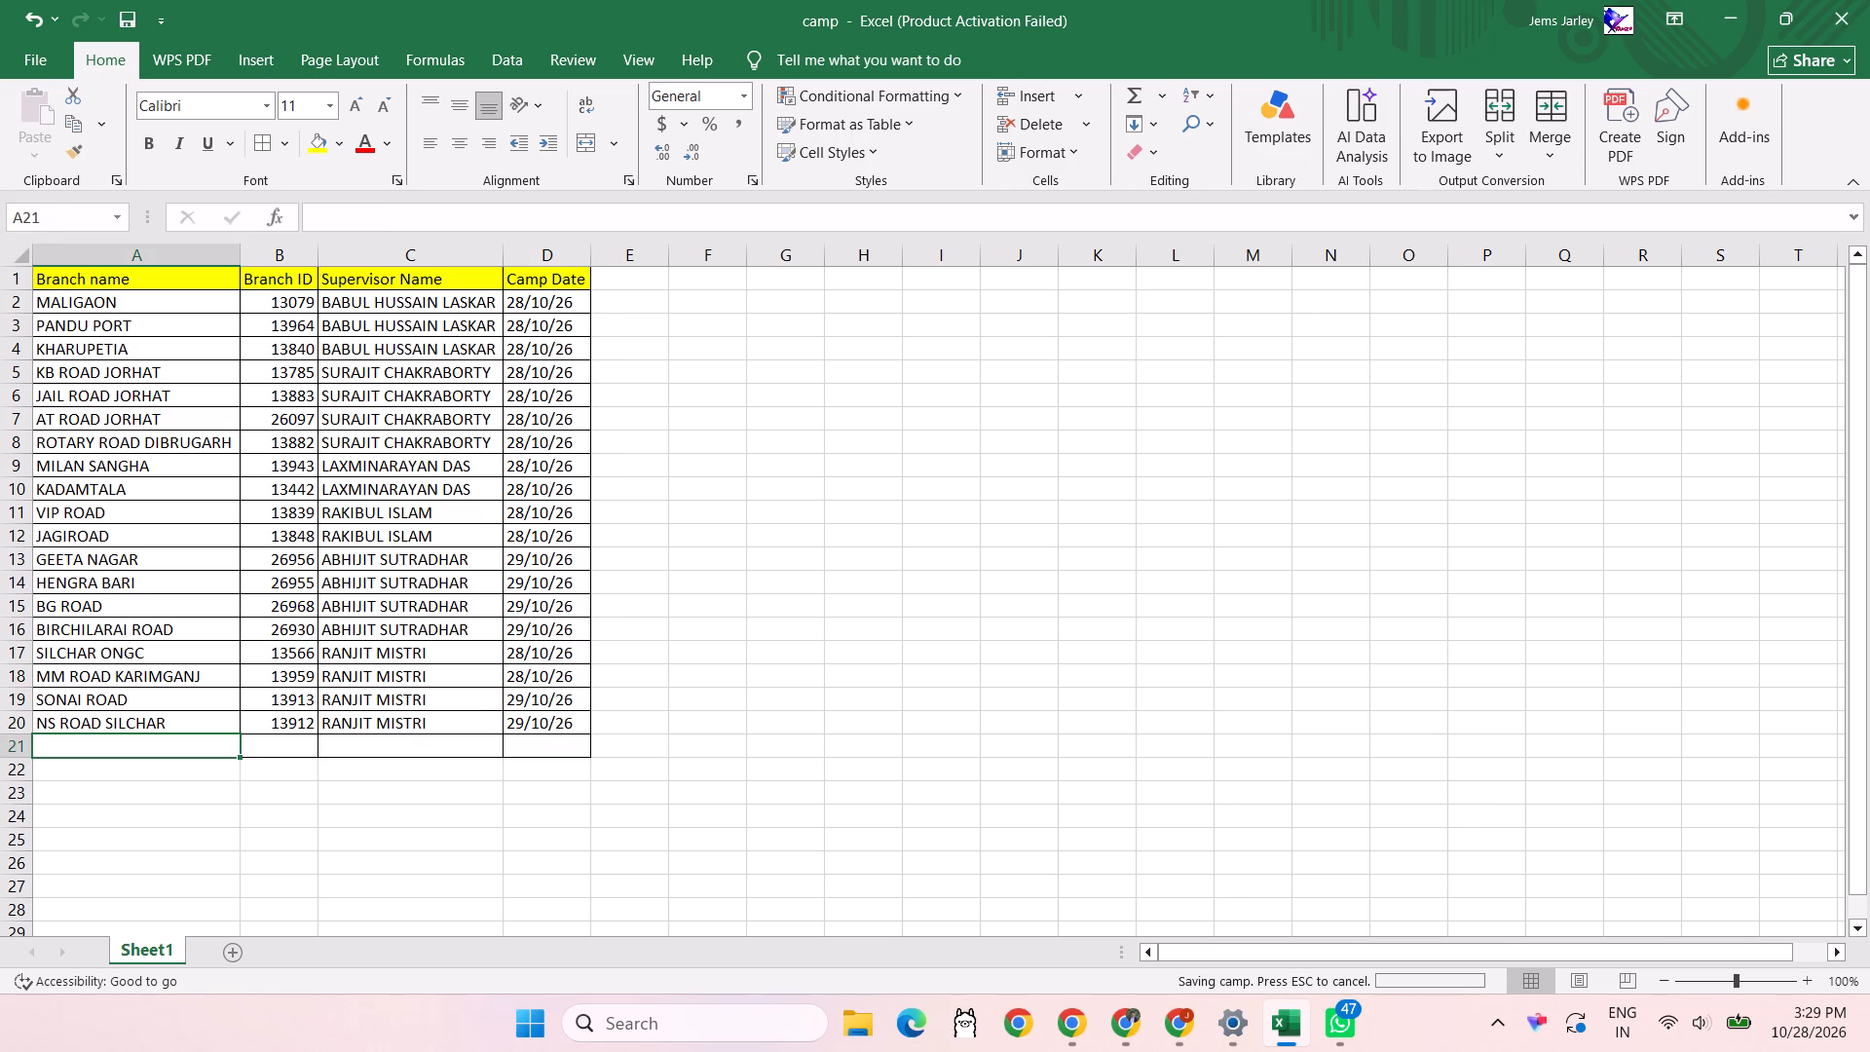
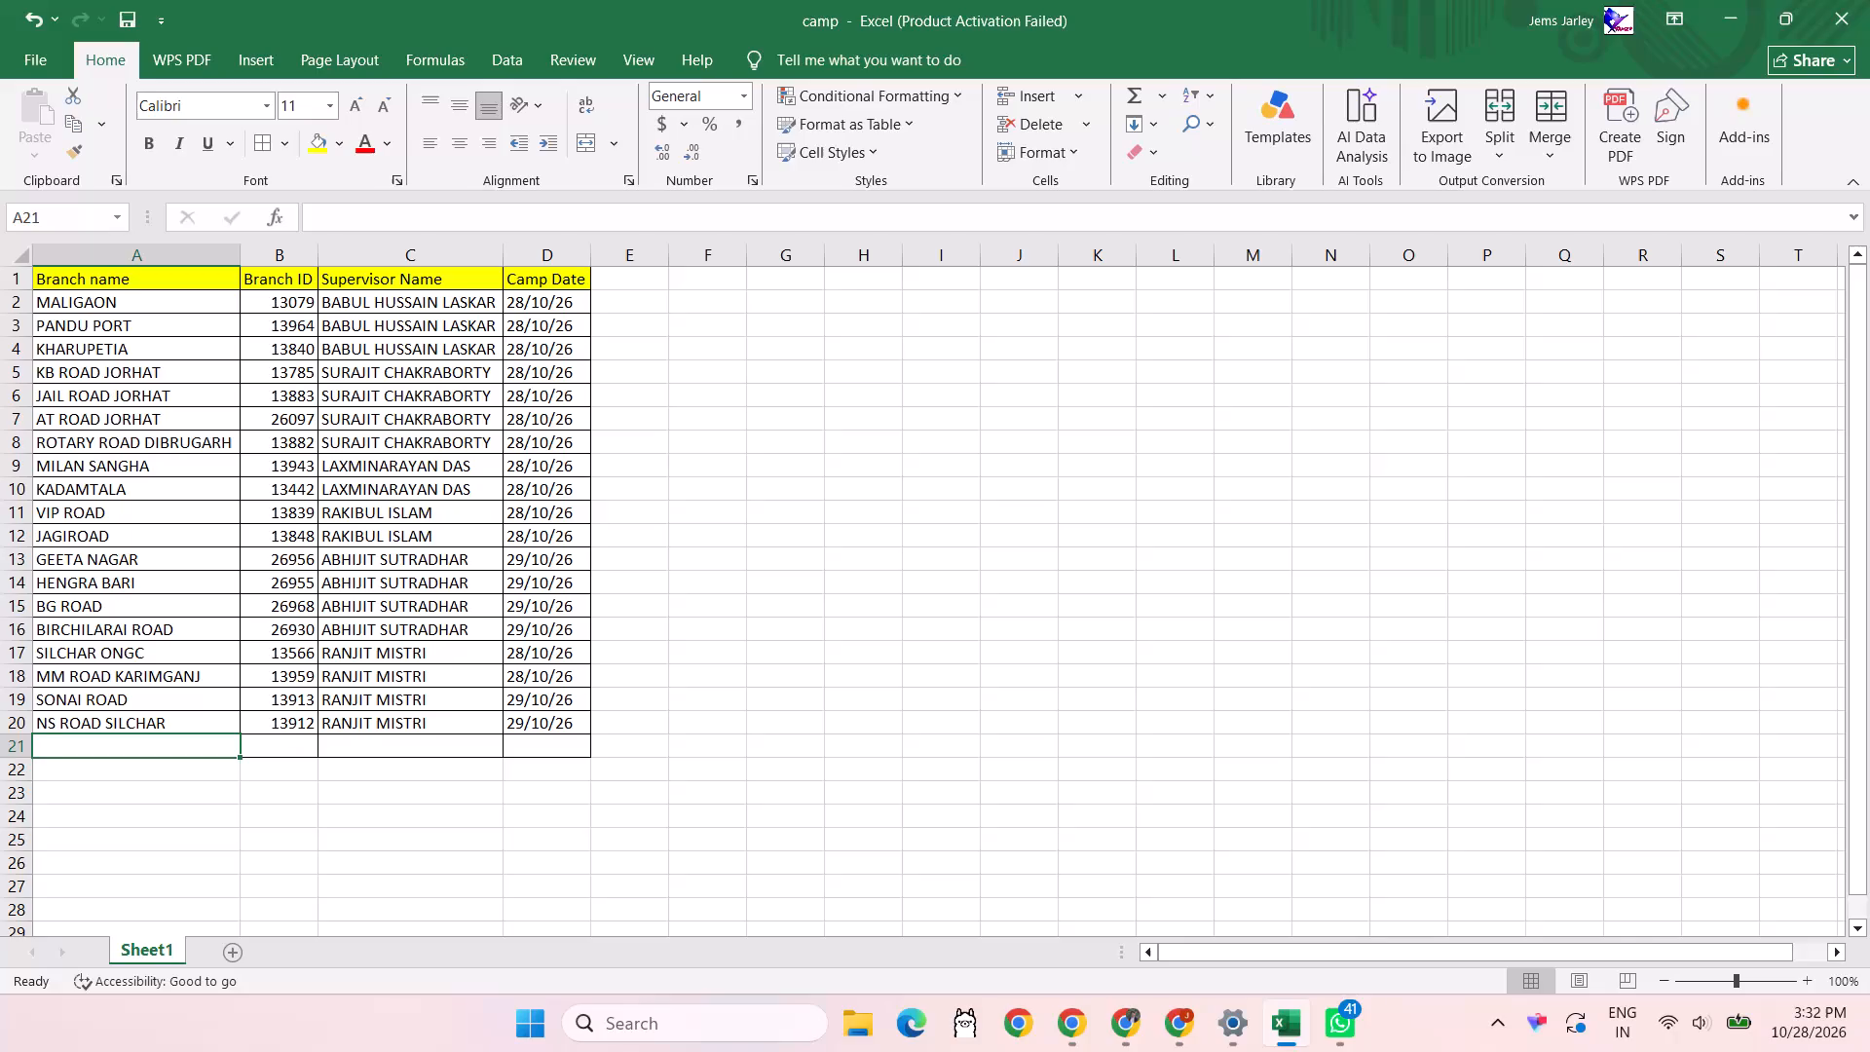
# Enter the branch names BORBARI, GS ROAD and ULUBARI GS ROAD in A21:A23 and select B21.
pyautogui.write('BORBARI')
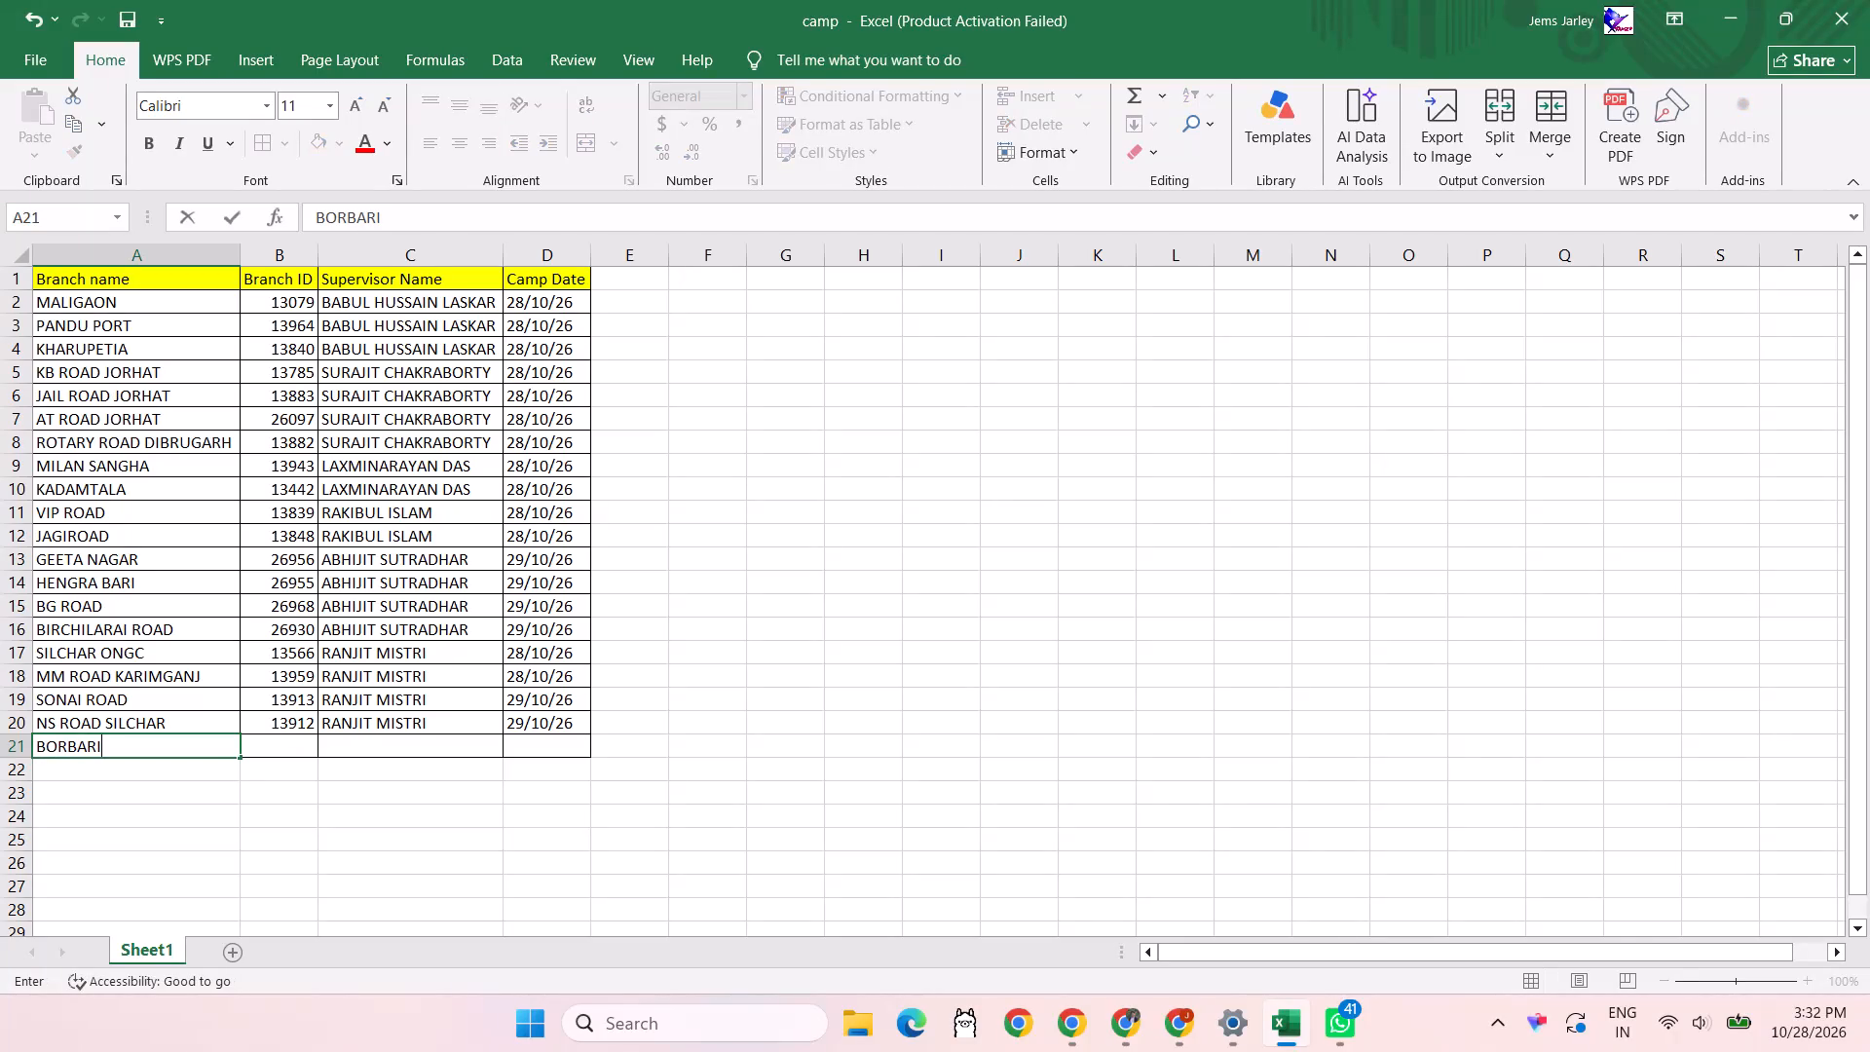
pyautogui.press('Return')
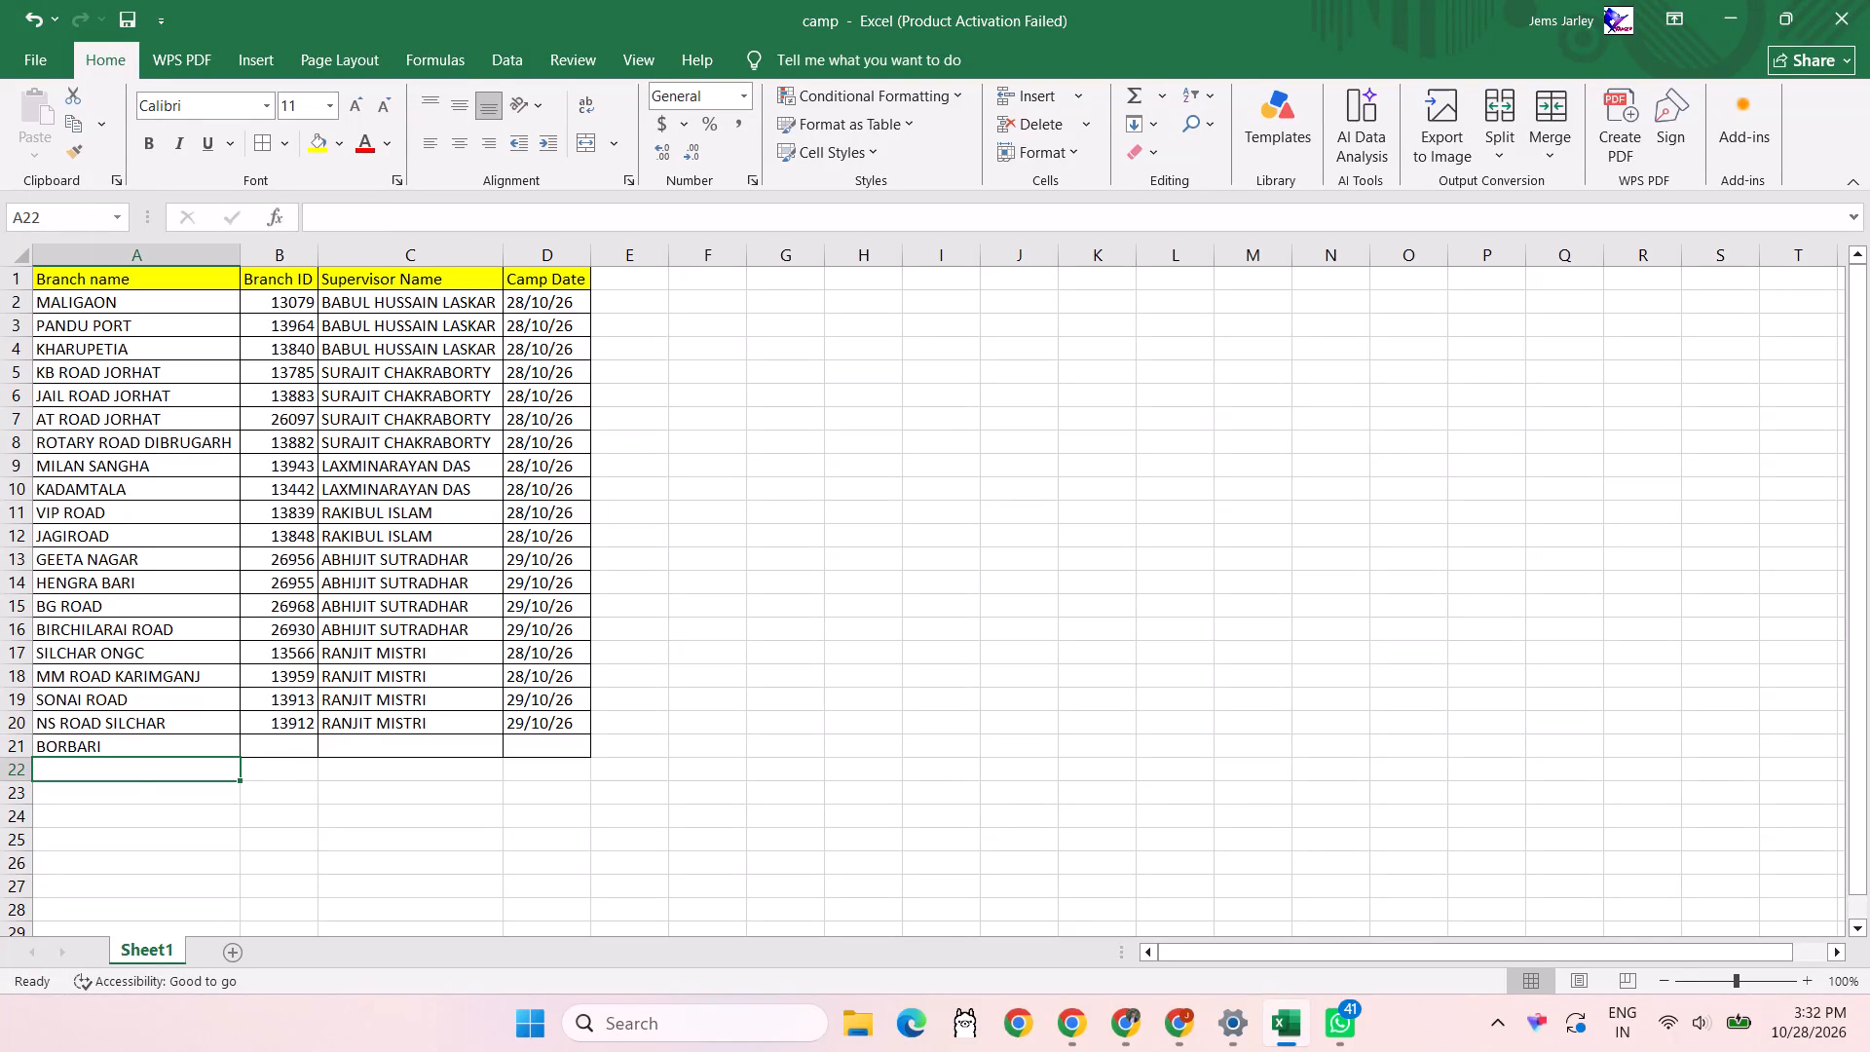
pyautogui.write('GS ROAD')
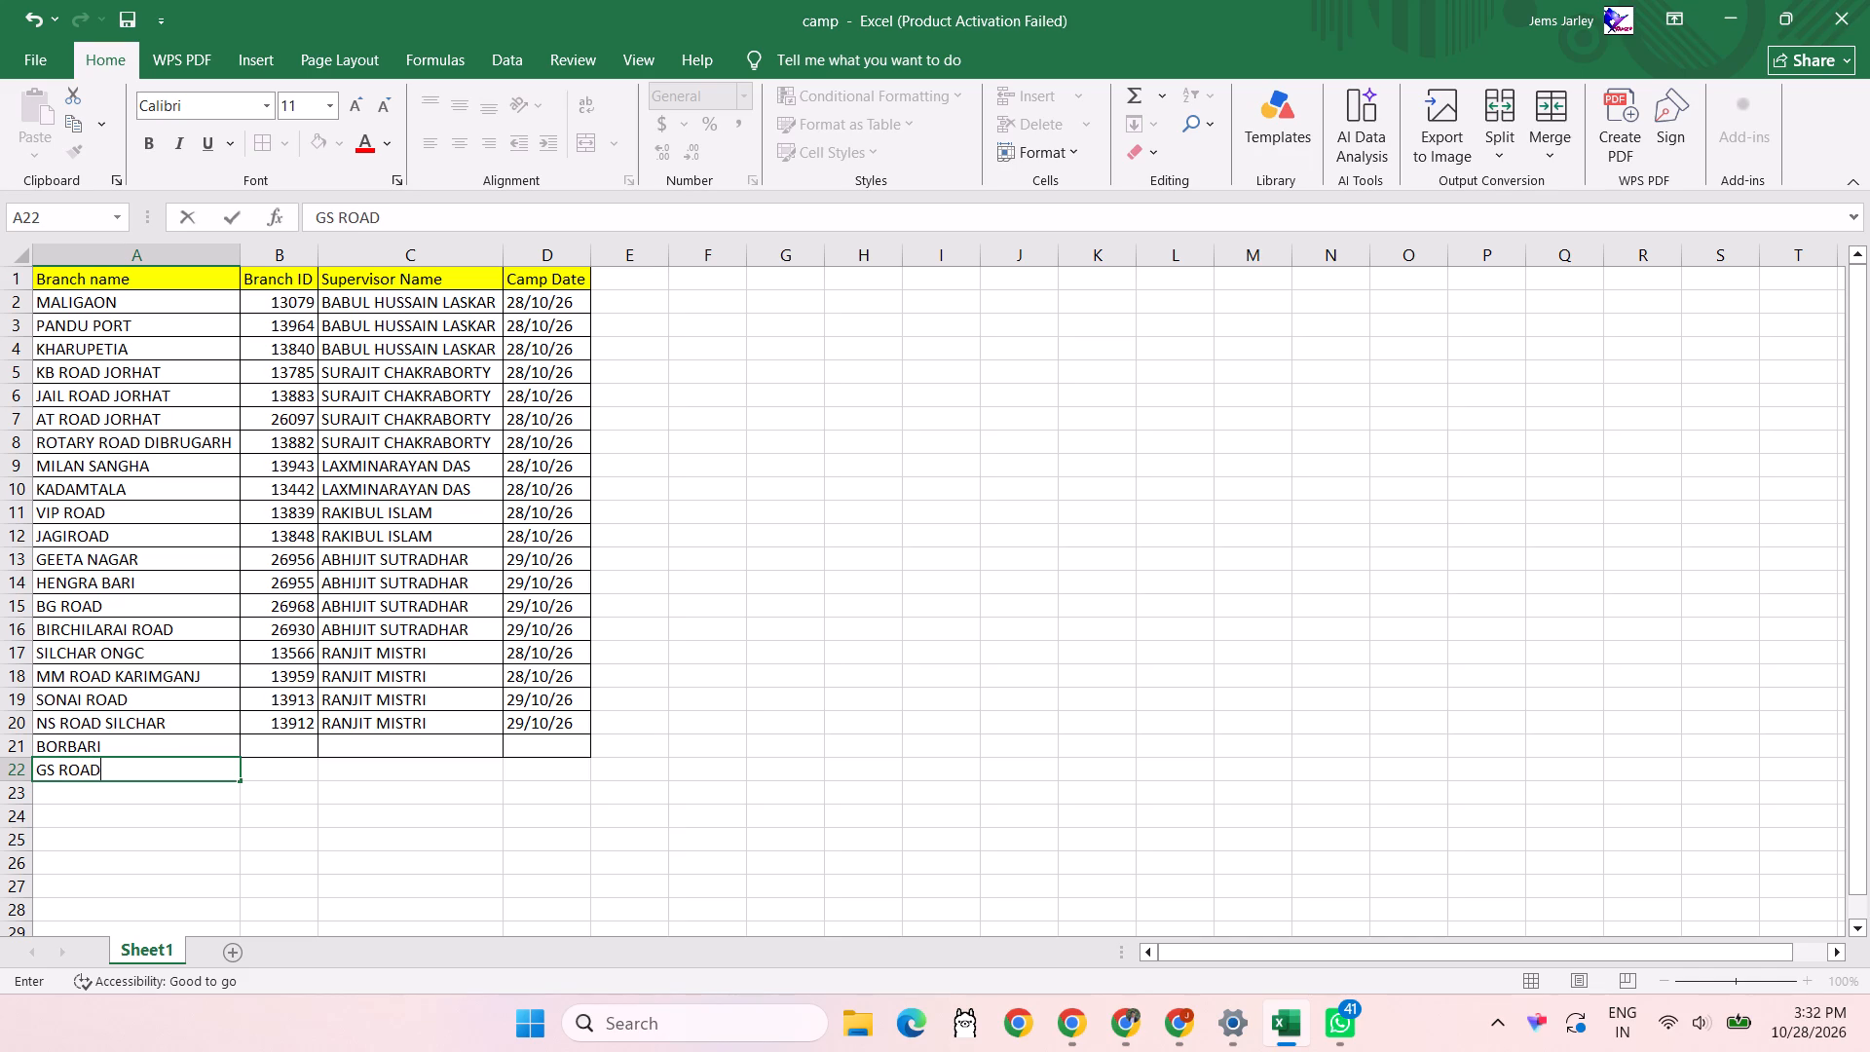
pyautogui.press('Return')
pyautogui.write('ULUBARI GS ROAD')
pyautogui.press('Up')
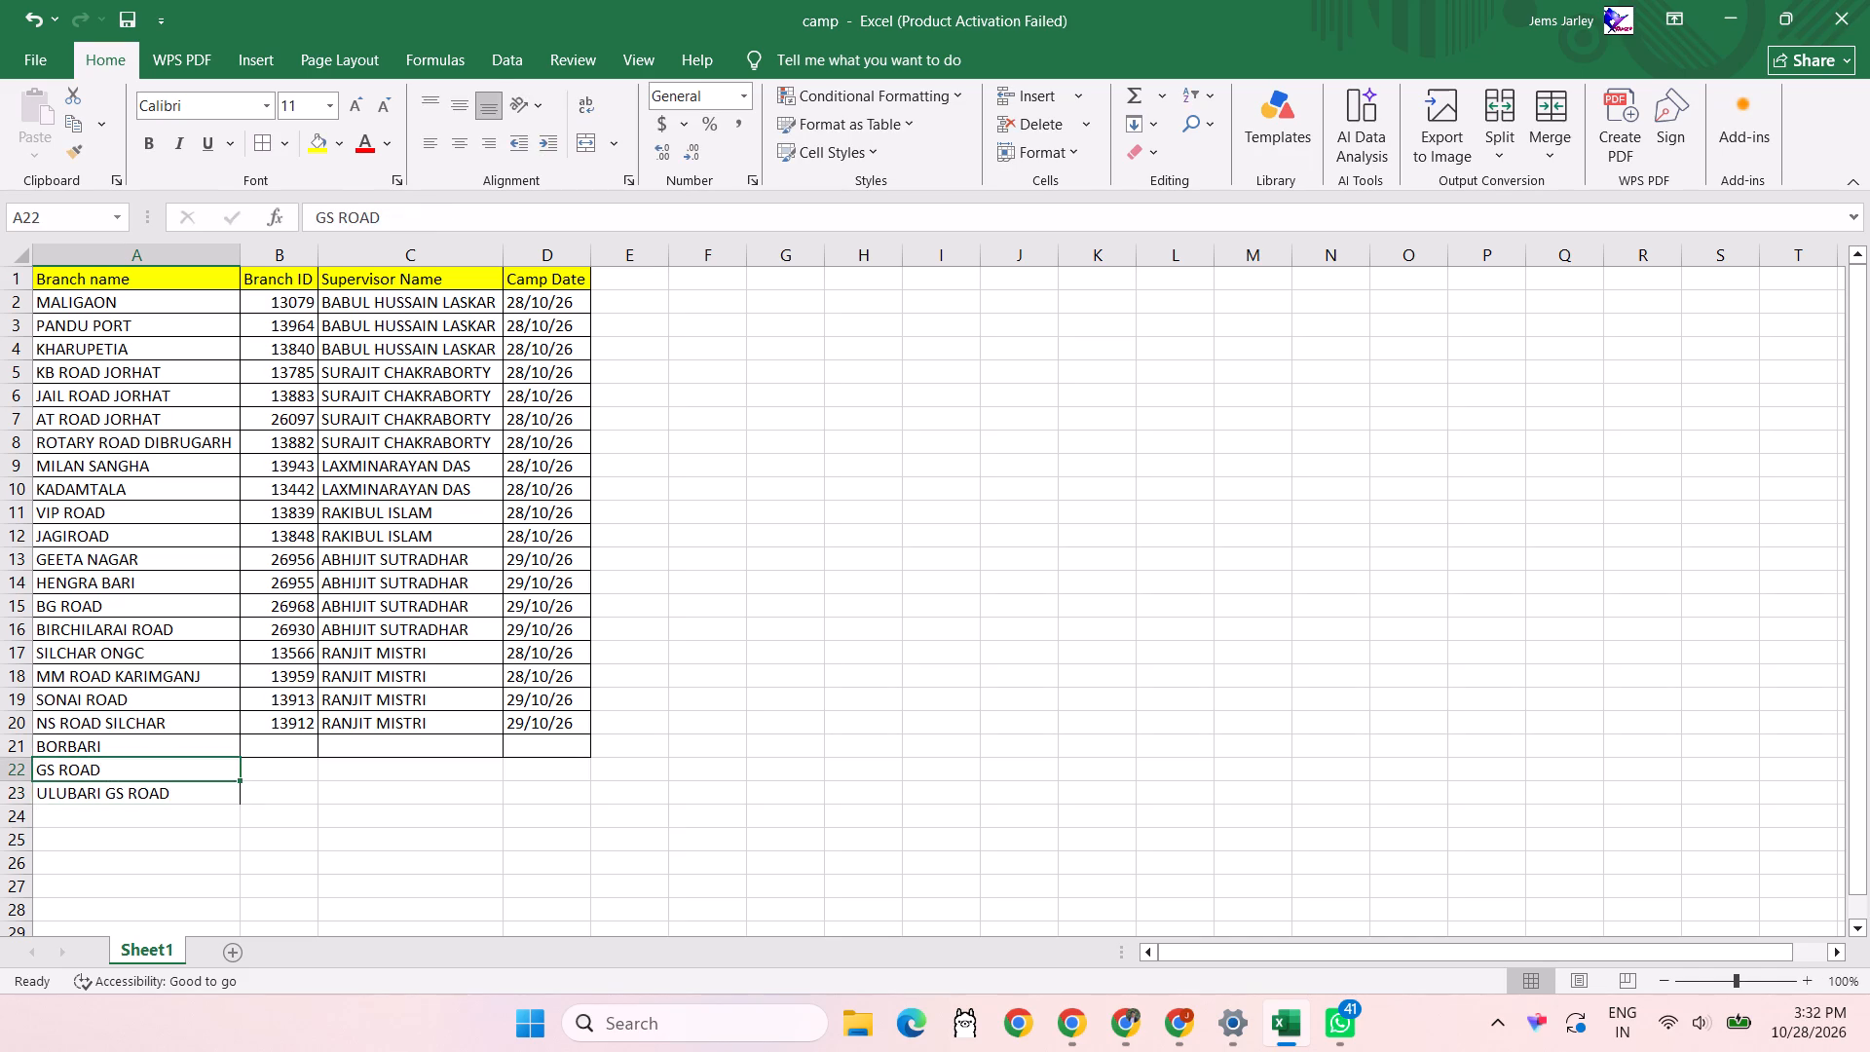
pyautogui.press('Up')
pyautogui.press('Right')
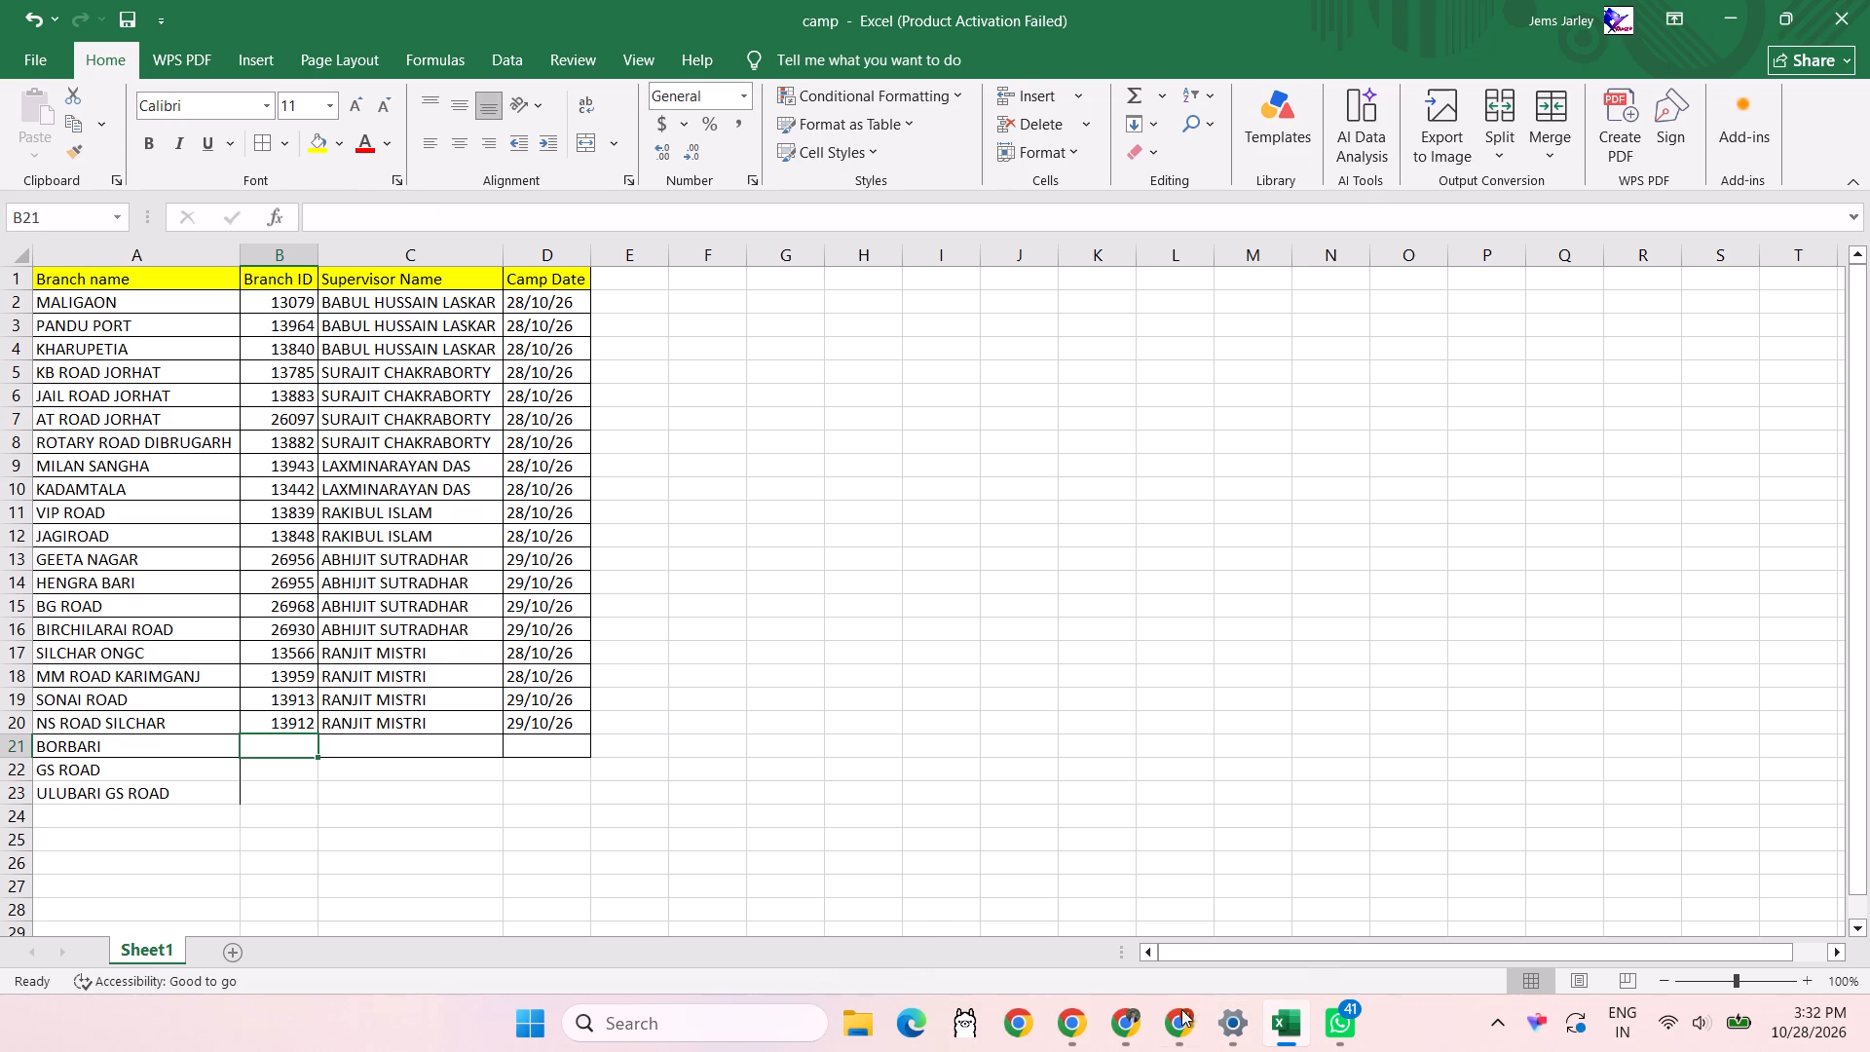
# Copy the Supervisor, Branch ID and Branch Name columns from the Daily-Sales tracker in Chrome into a new sheet of the Excel camp workbook.
pyautogui.click(1134, 1022)
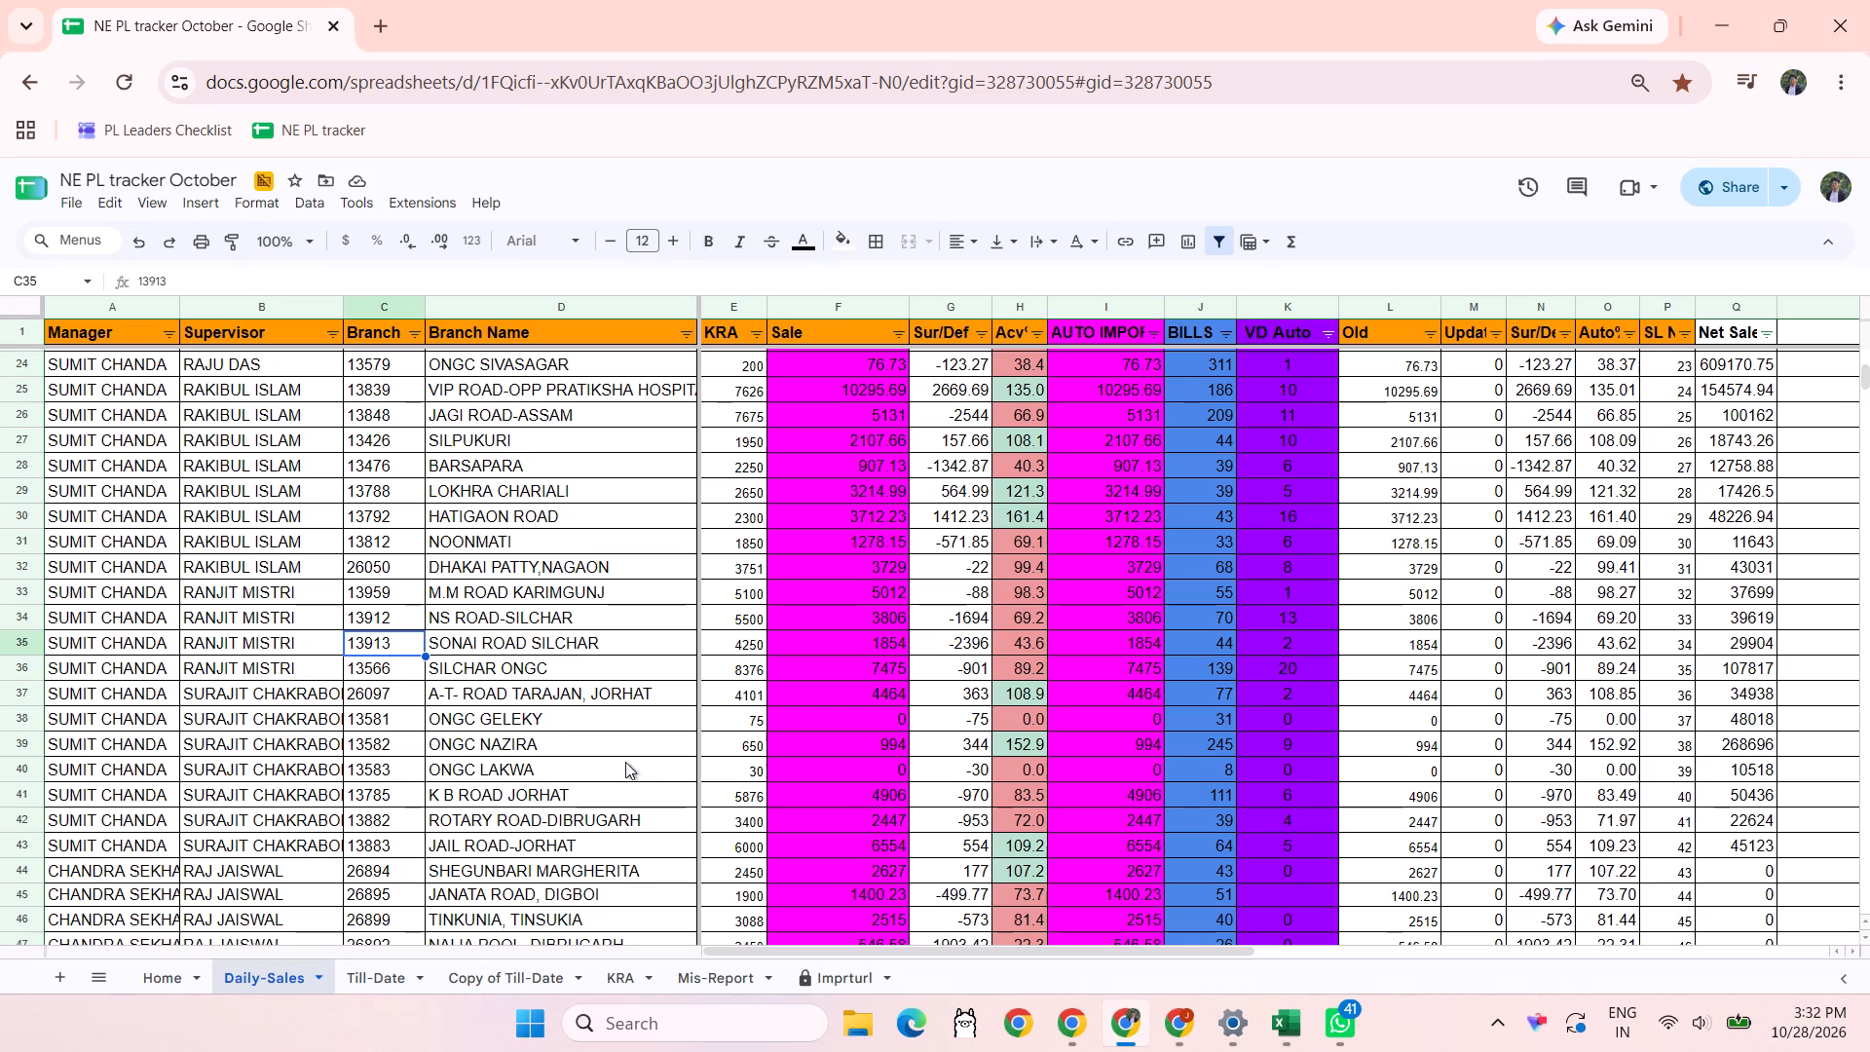
pyautogui.scroll(4, 656, 678)
pyautogui.scroll(3, 359, 425)
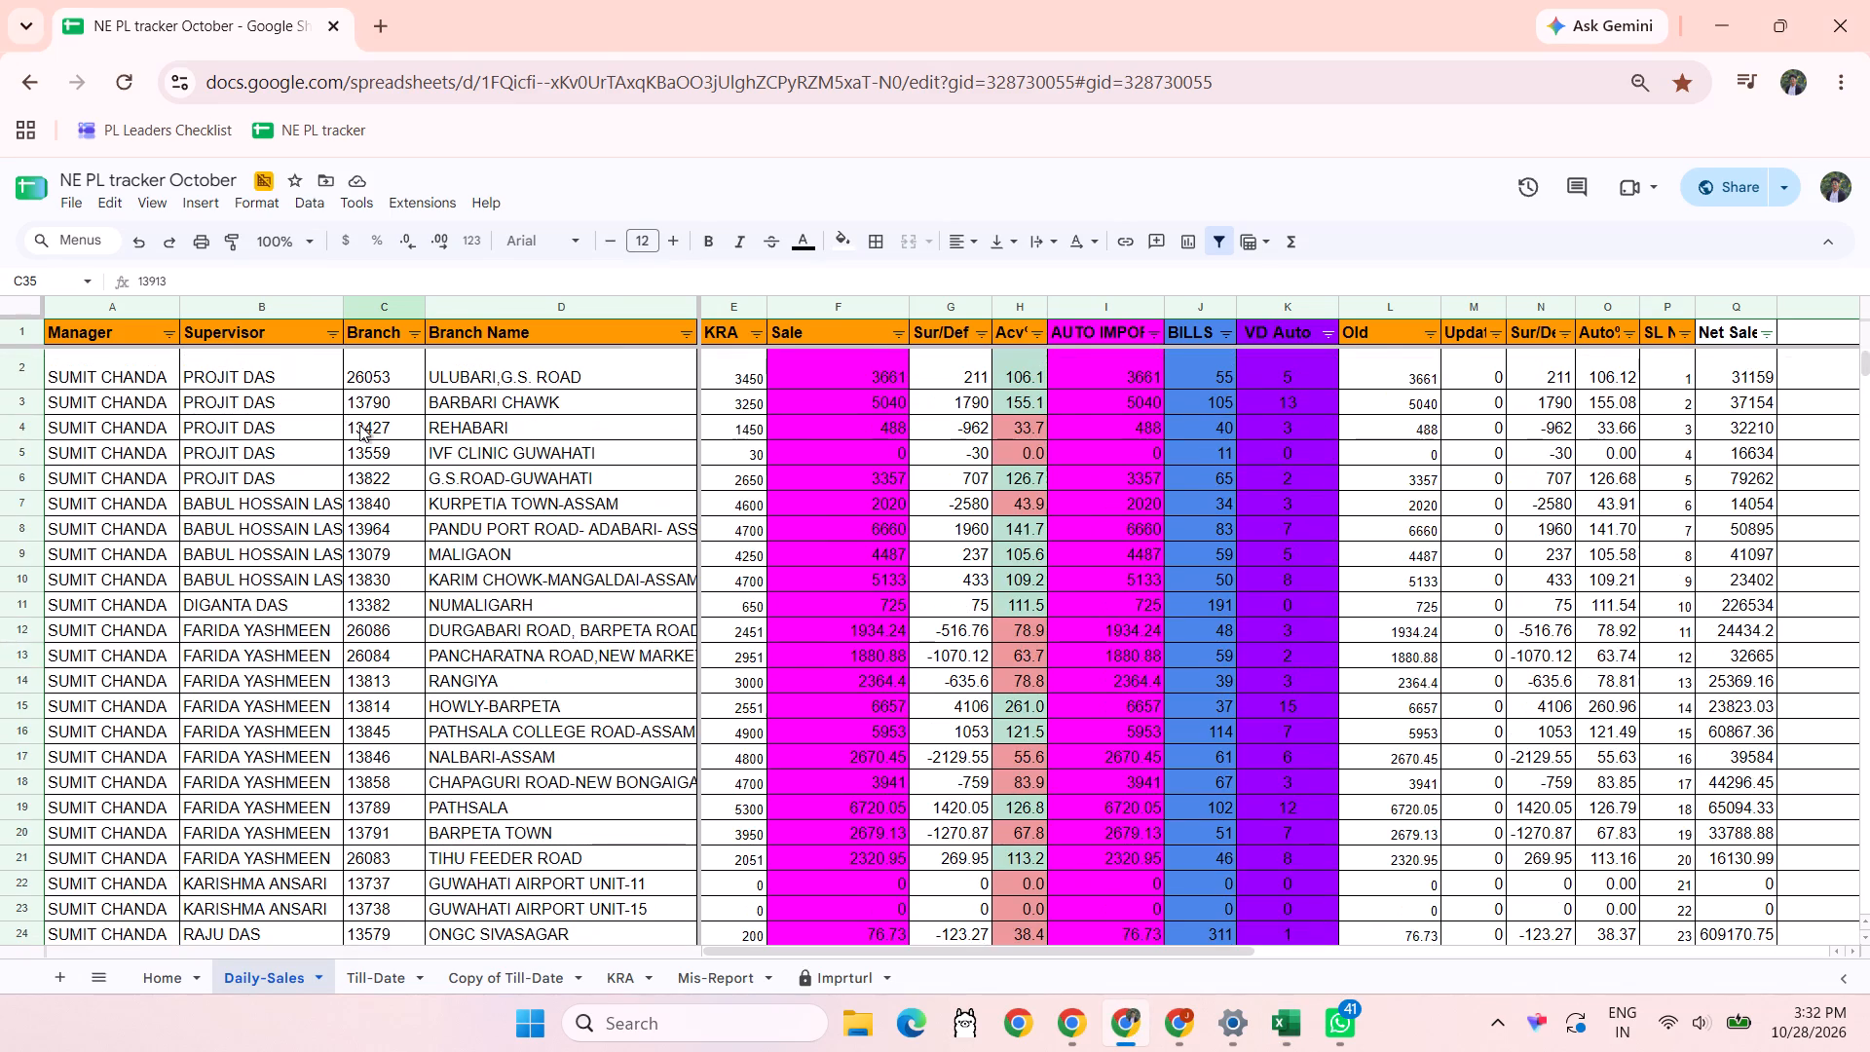
pyautogui.click(240, 307)
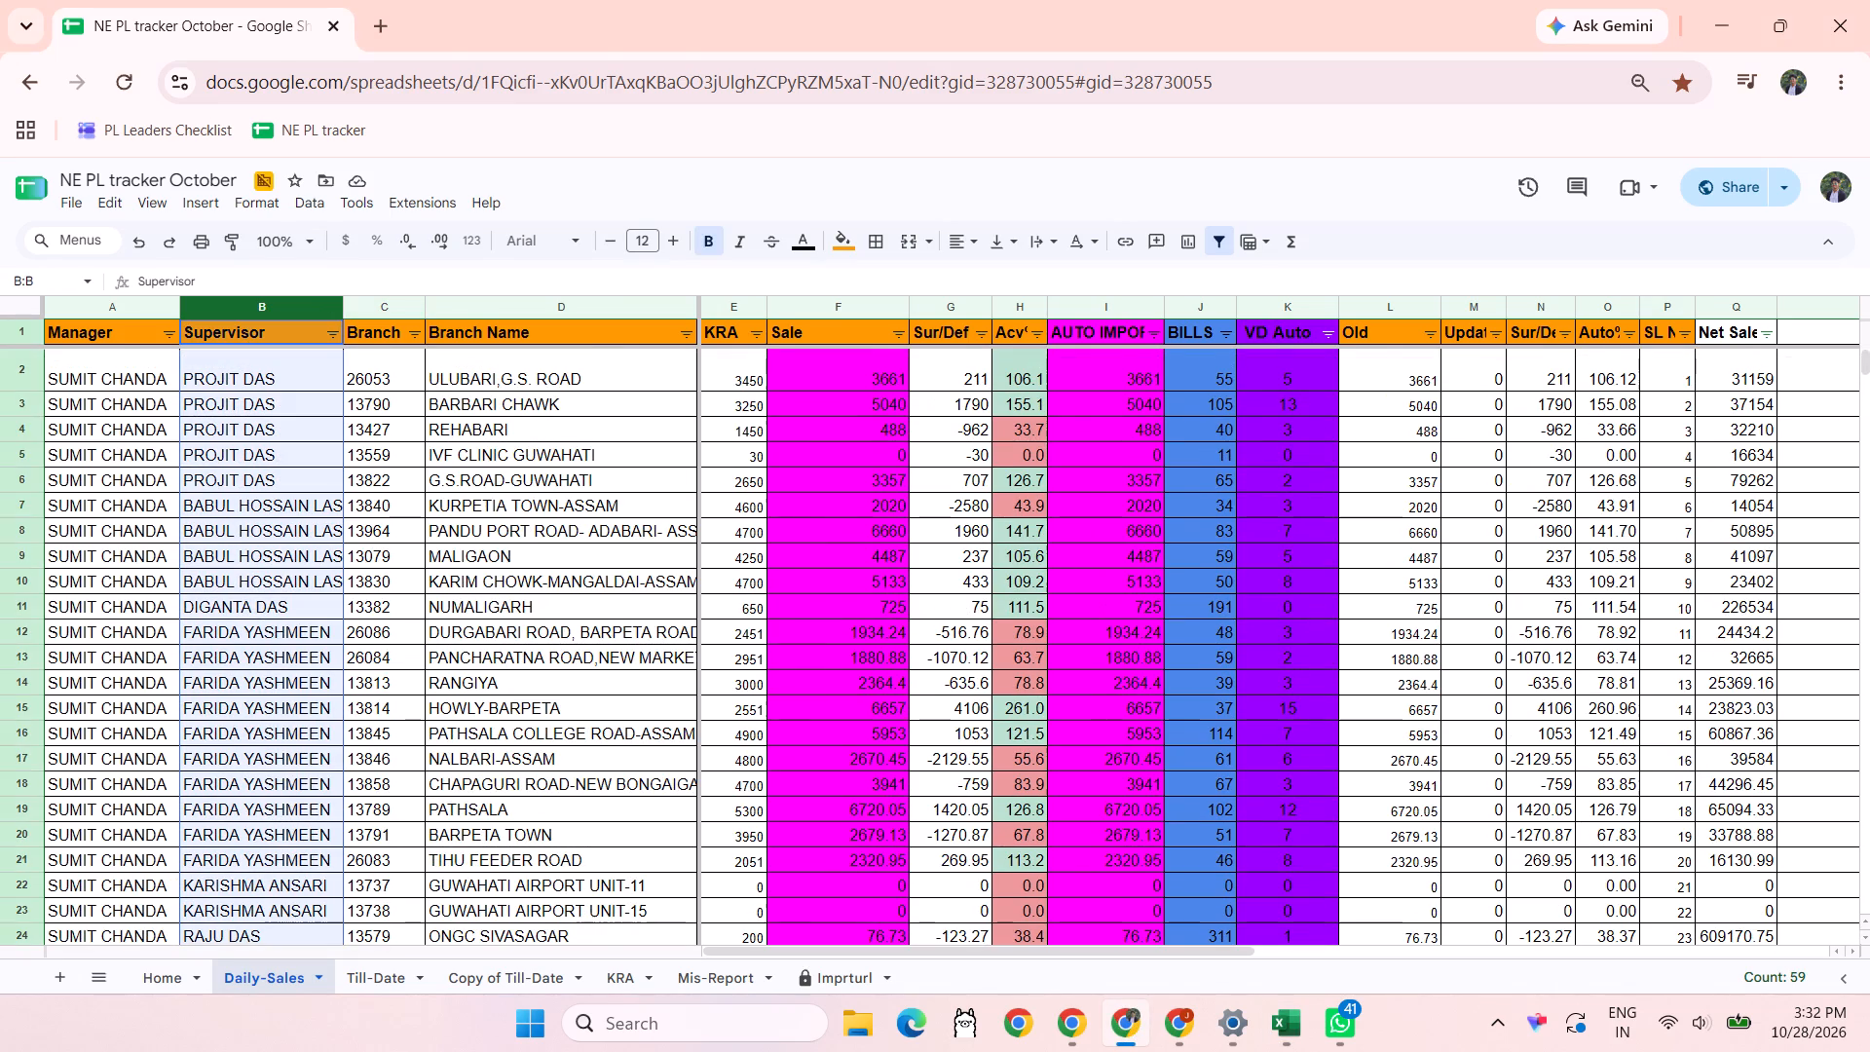
pyautogui.hotkey('shift', 'Right')
pyautogui.hotkey('shift', 'Right')
pyautogui.hotkey('ctrl', 'c')
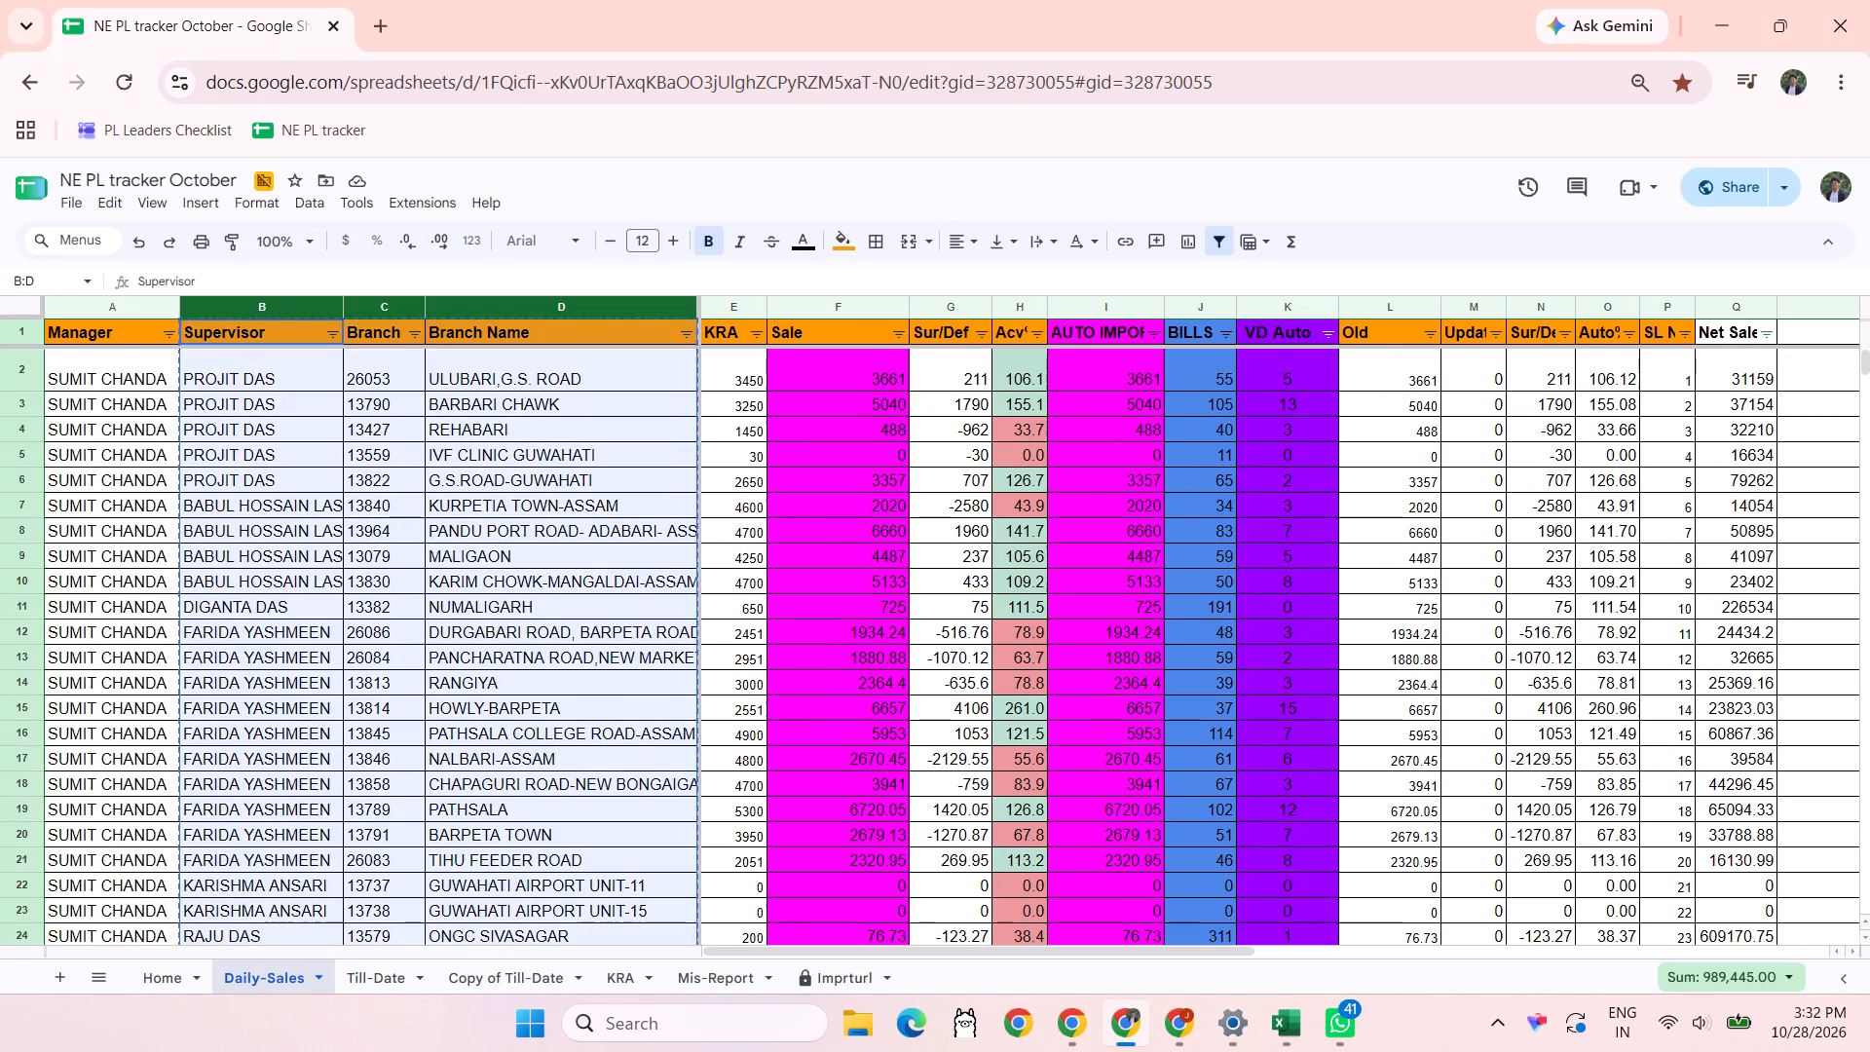
pyautogui.hotkey('alt', 'Tab')
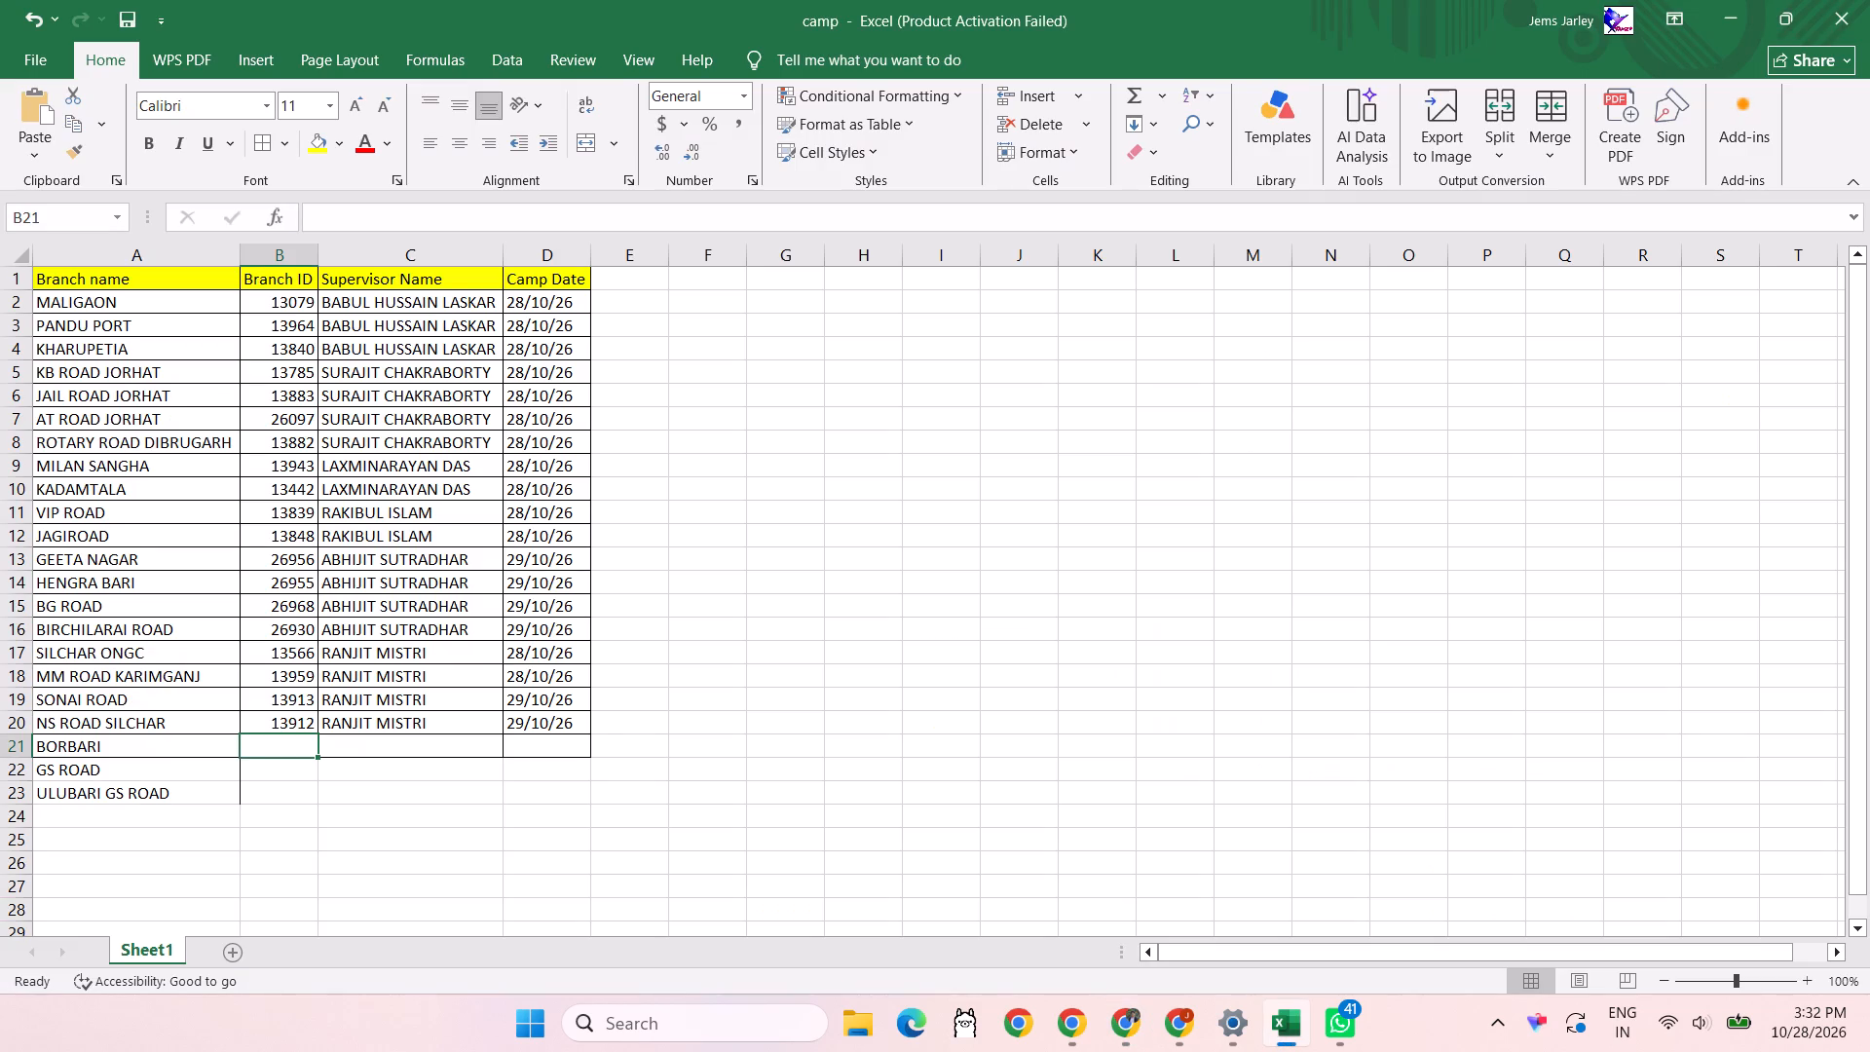
pyautogui.scroll(4, 892, 423)
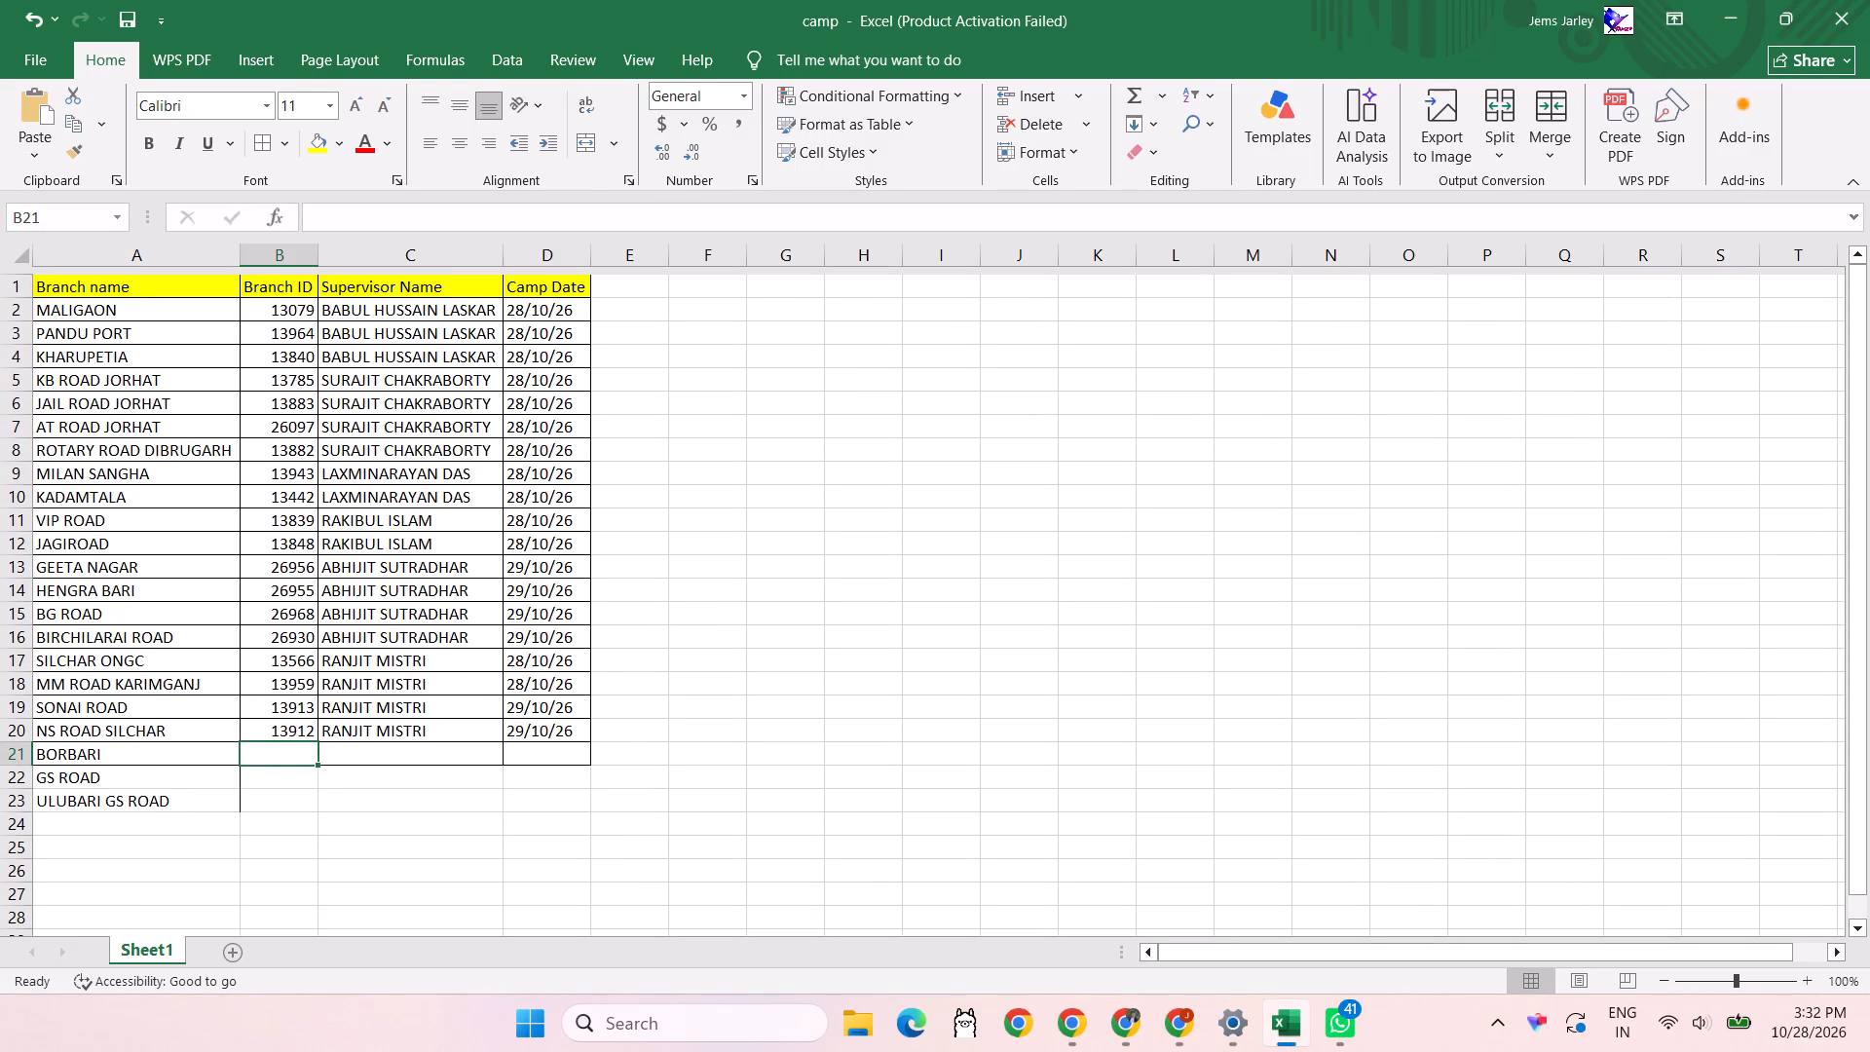
pyautogui.click(230, 958)
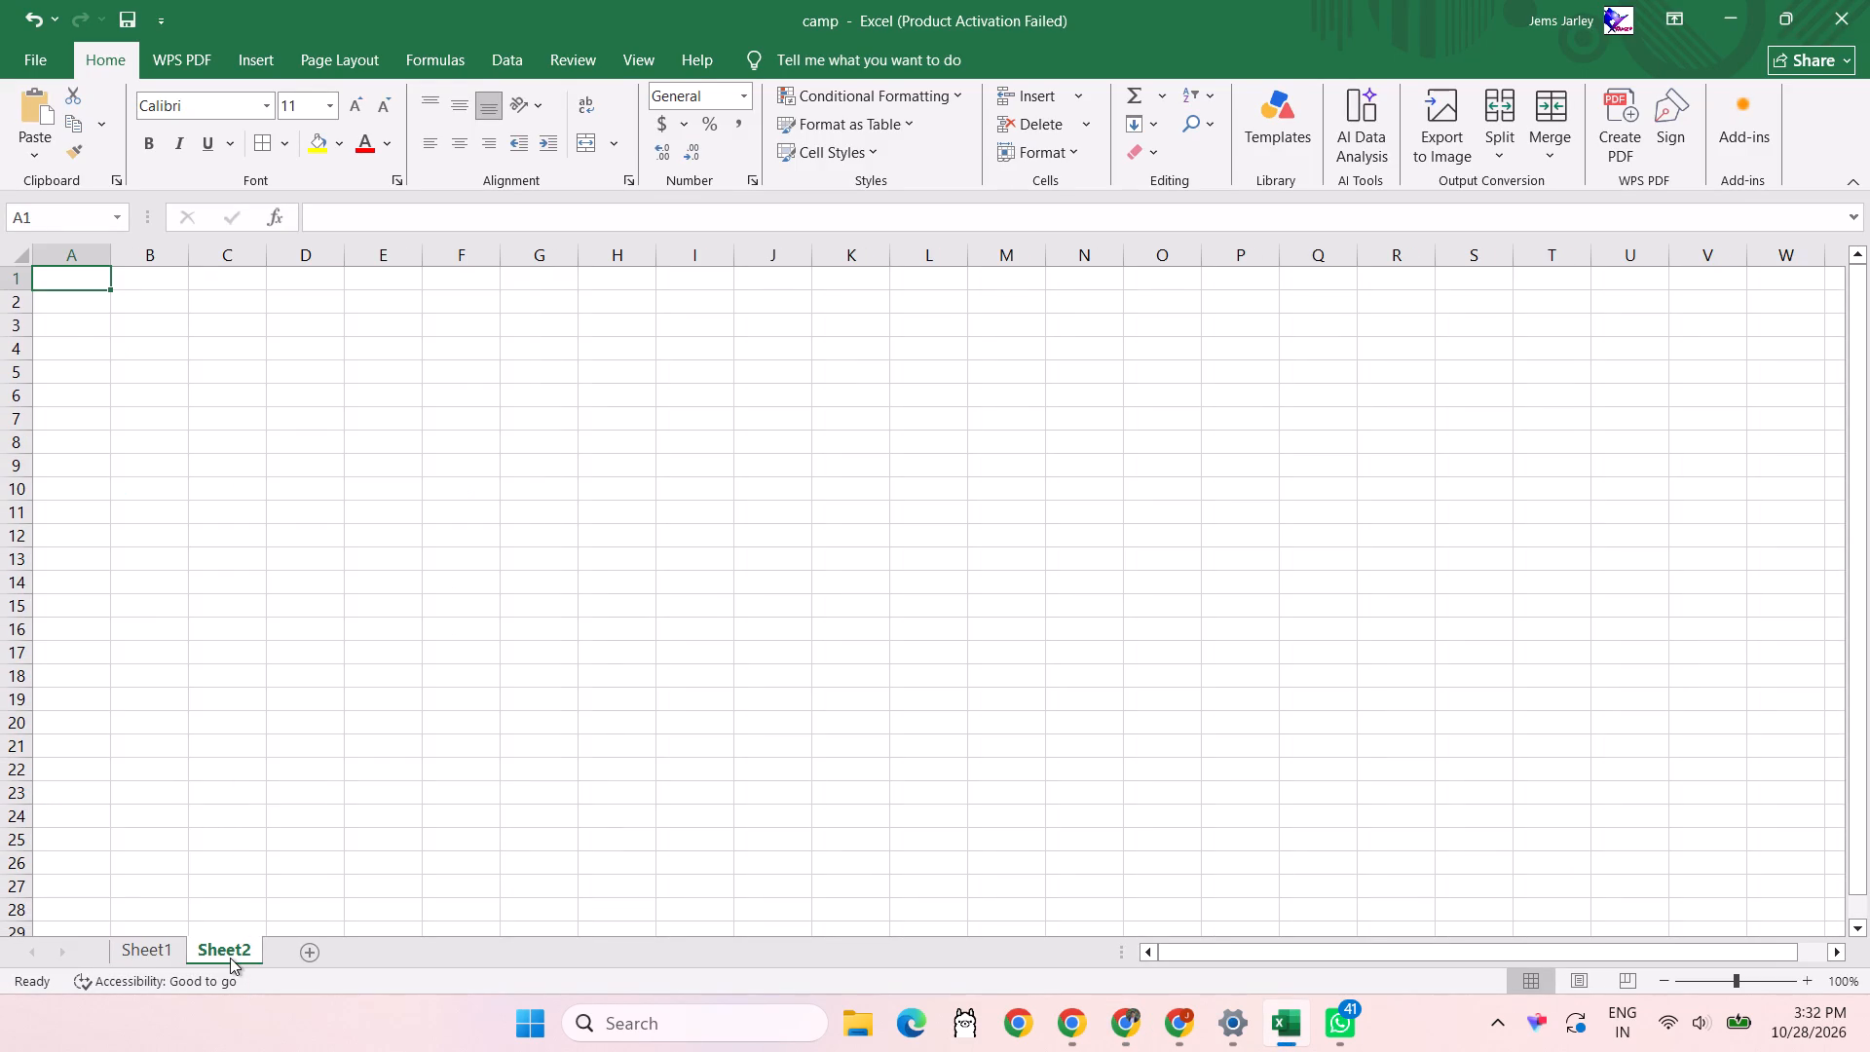
pyautogui.hotkey('ctrl', 'v')
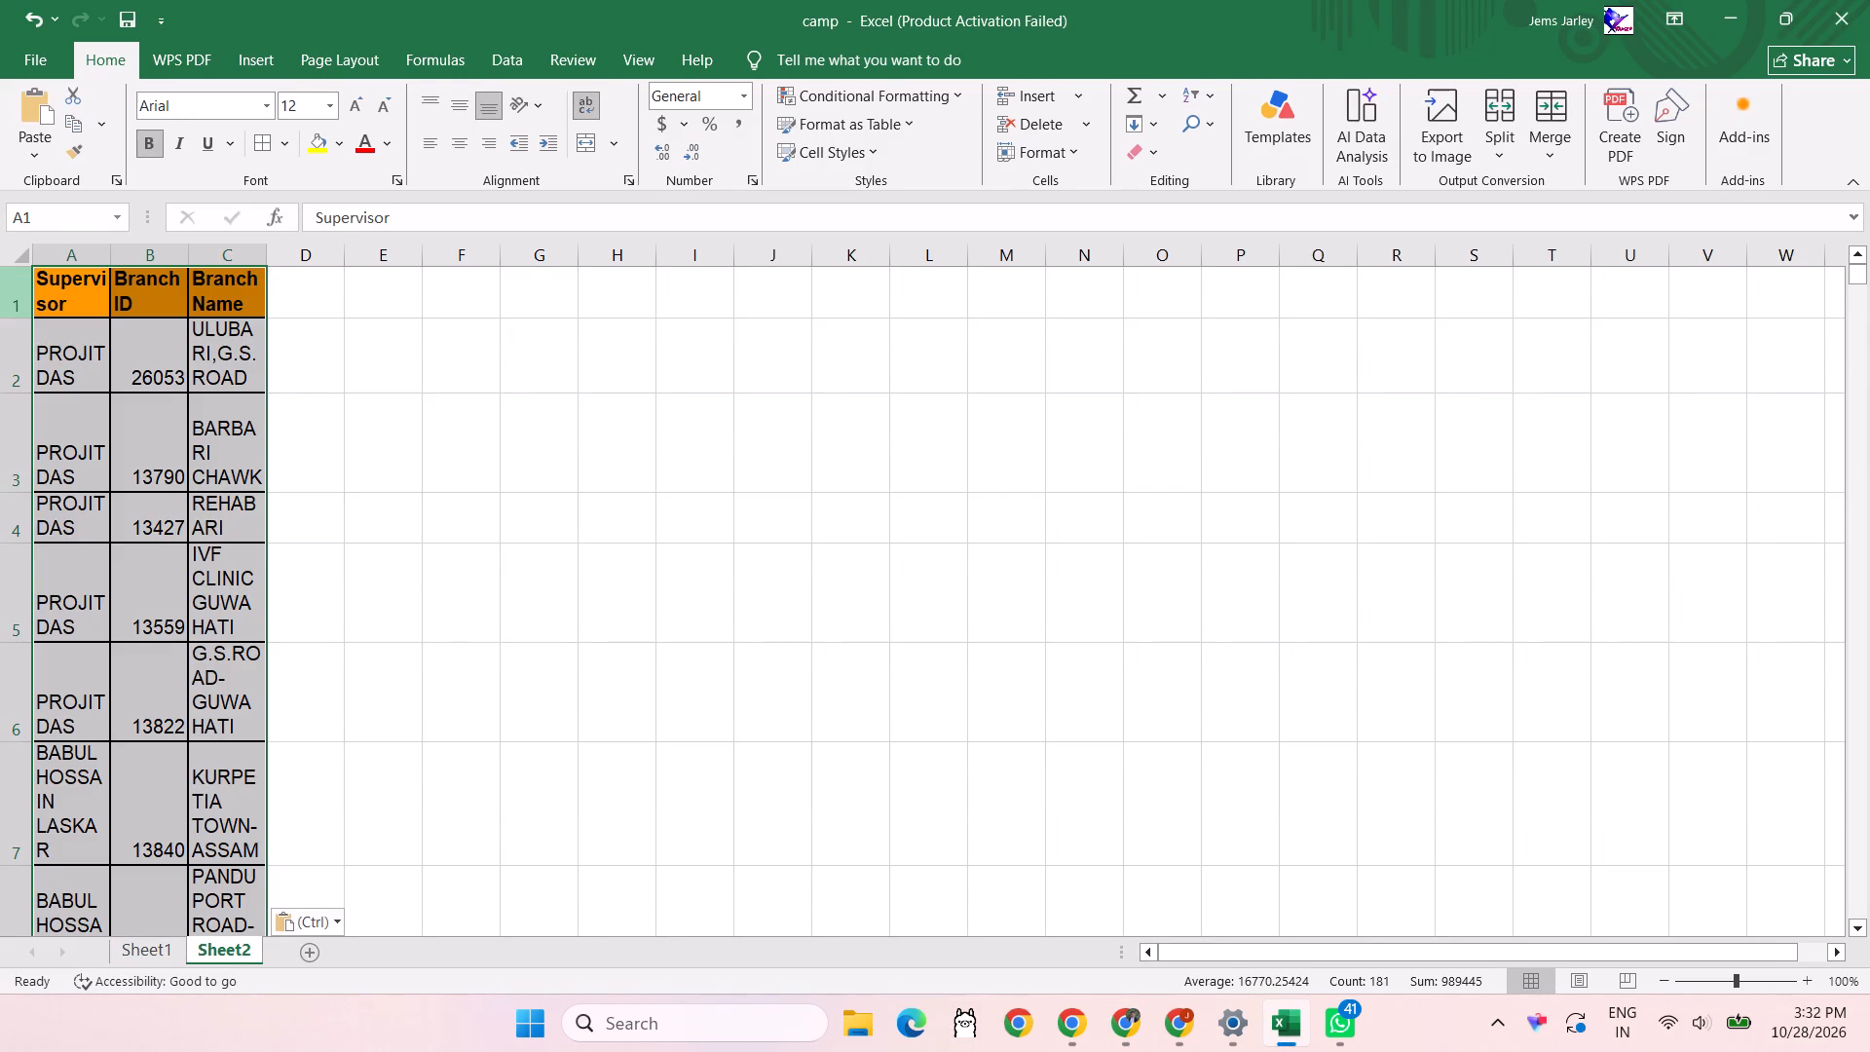
# Turn off text wrapping for the whole new sheet and autofit its column widths to the pasted data.
pyautogui.click(27, 246)
pyautogui.doubleClick(104, 254)
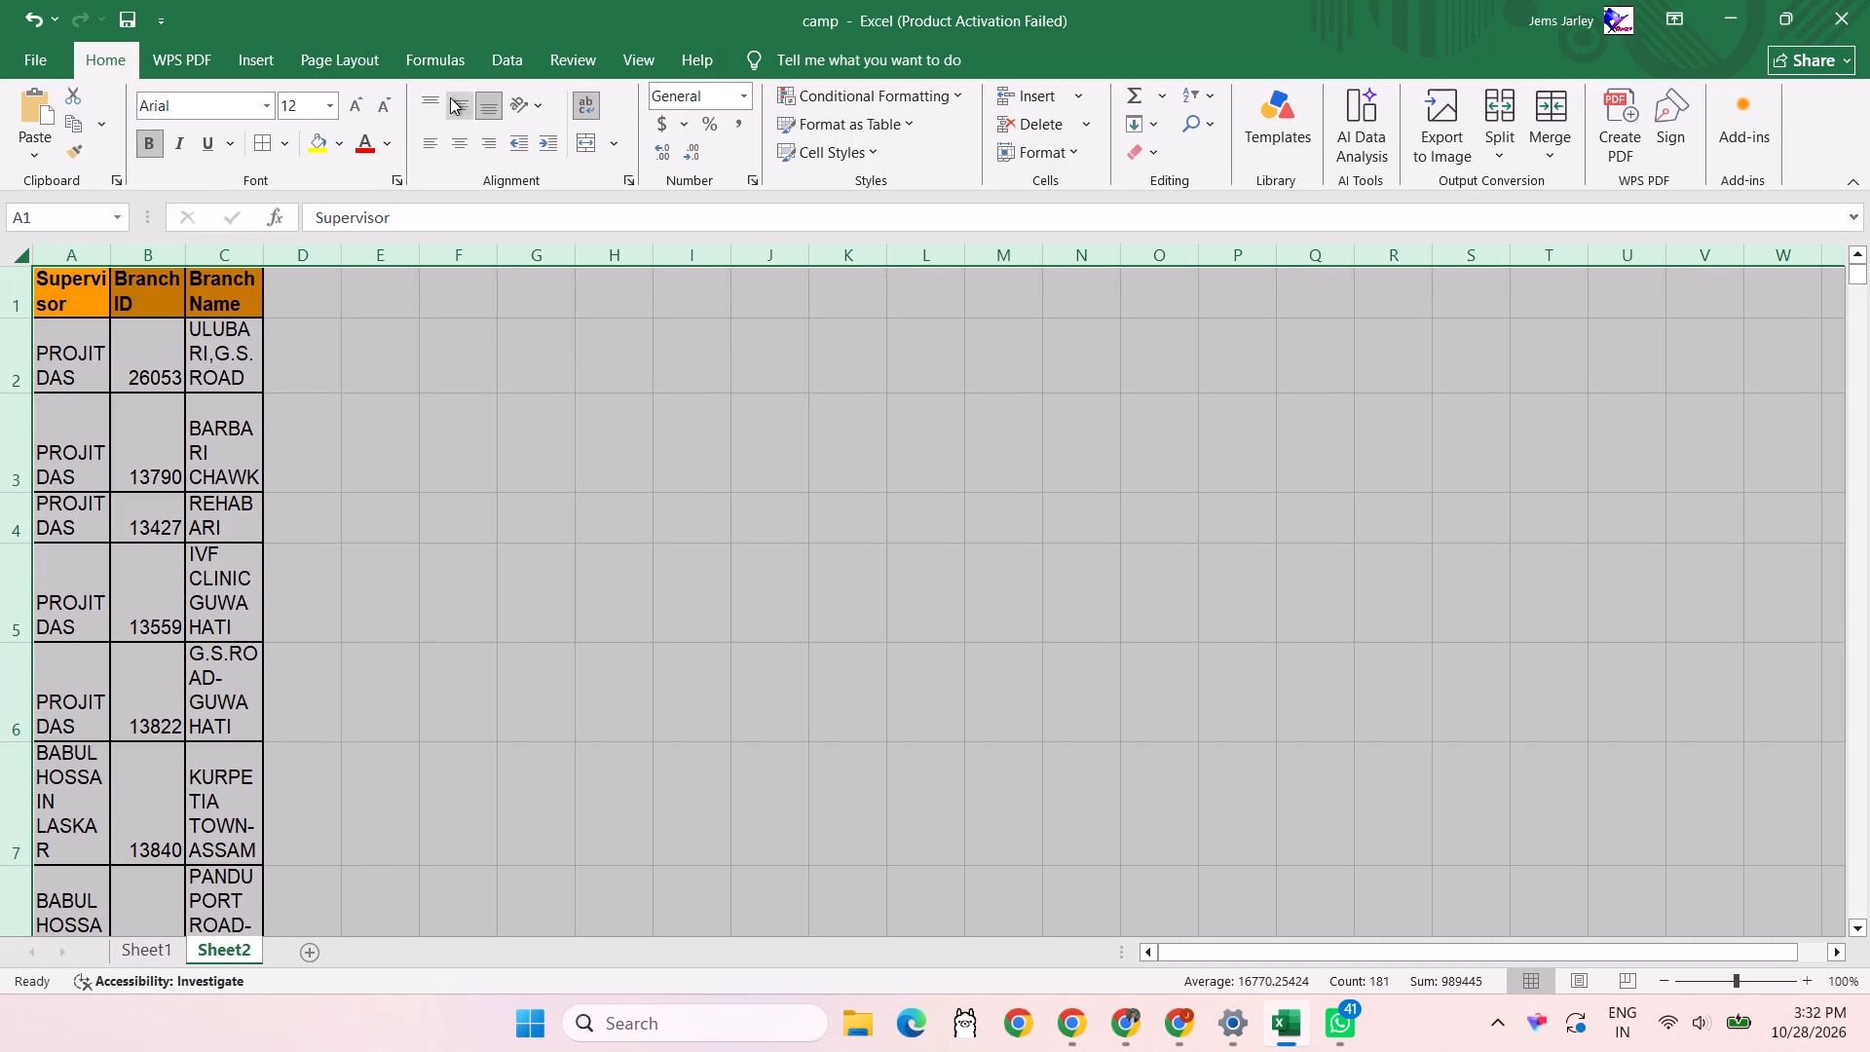
pyautogui.click(582, 101)
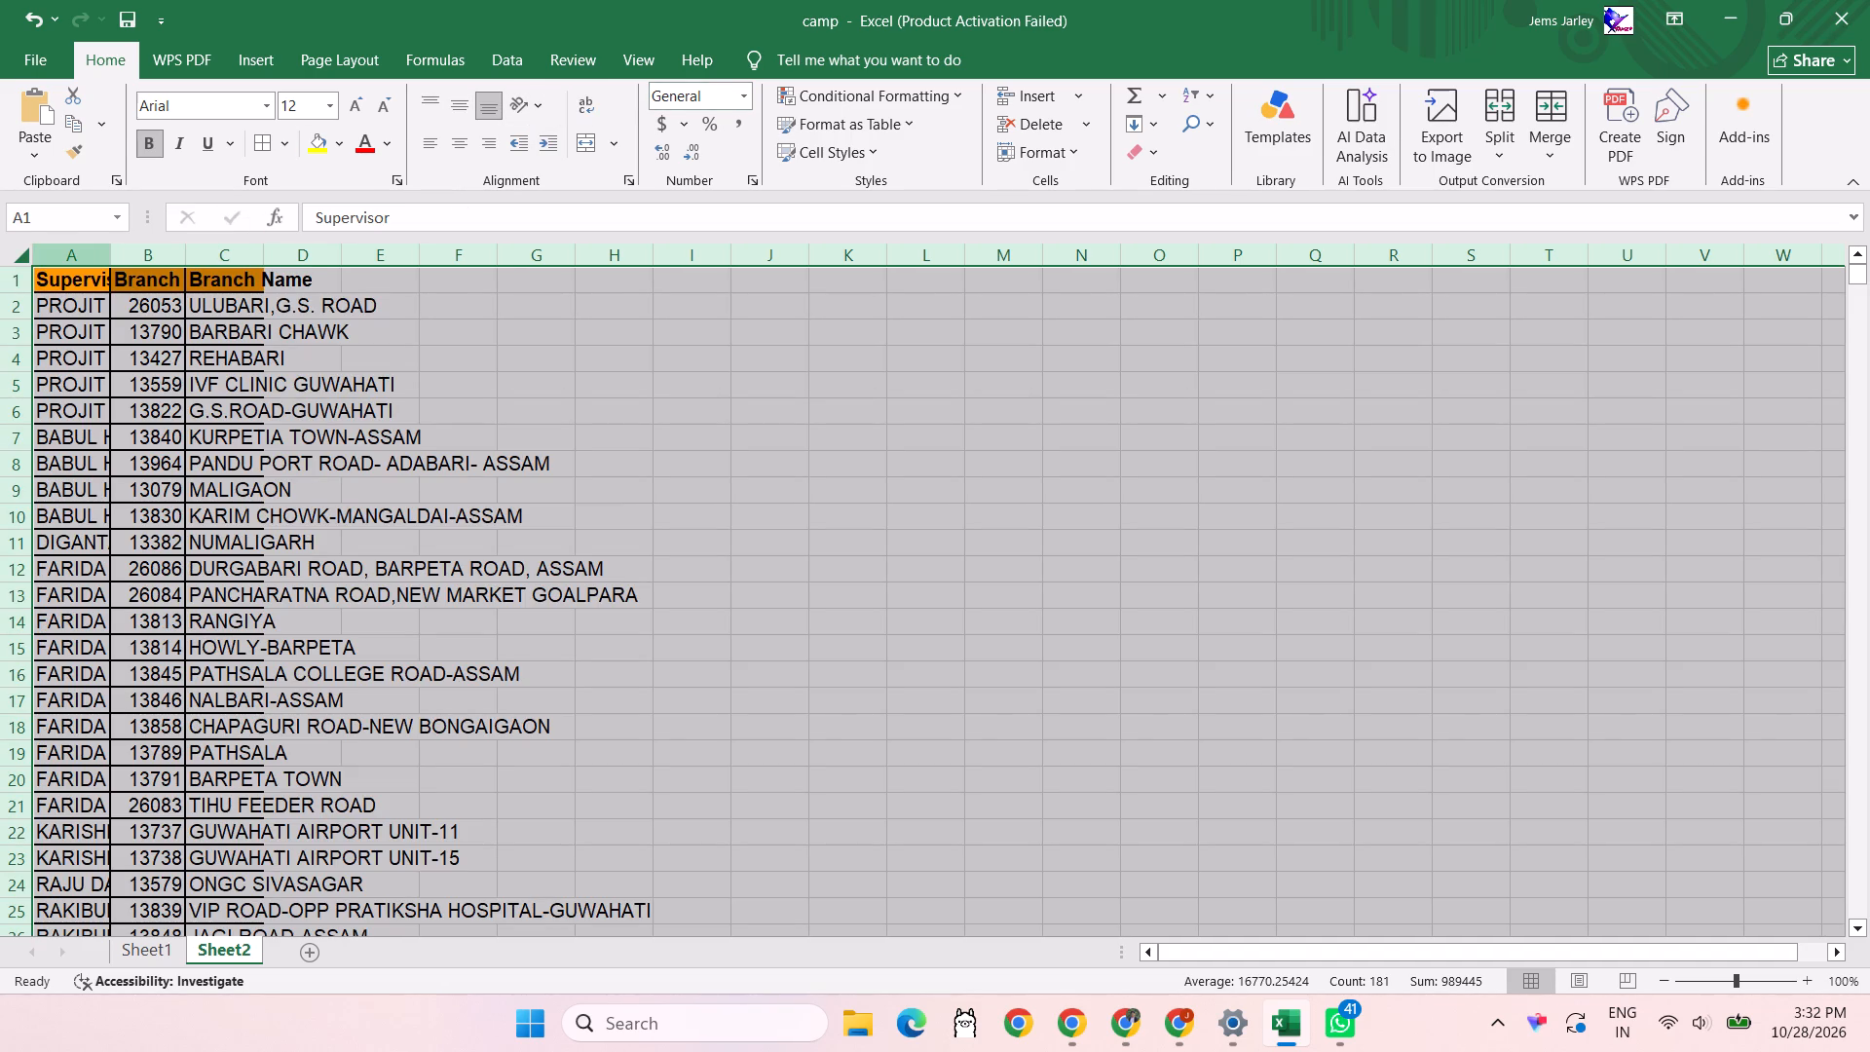
pyautogui.click(17, 255)
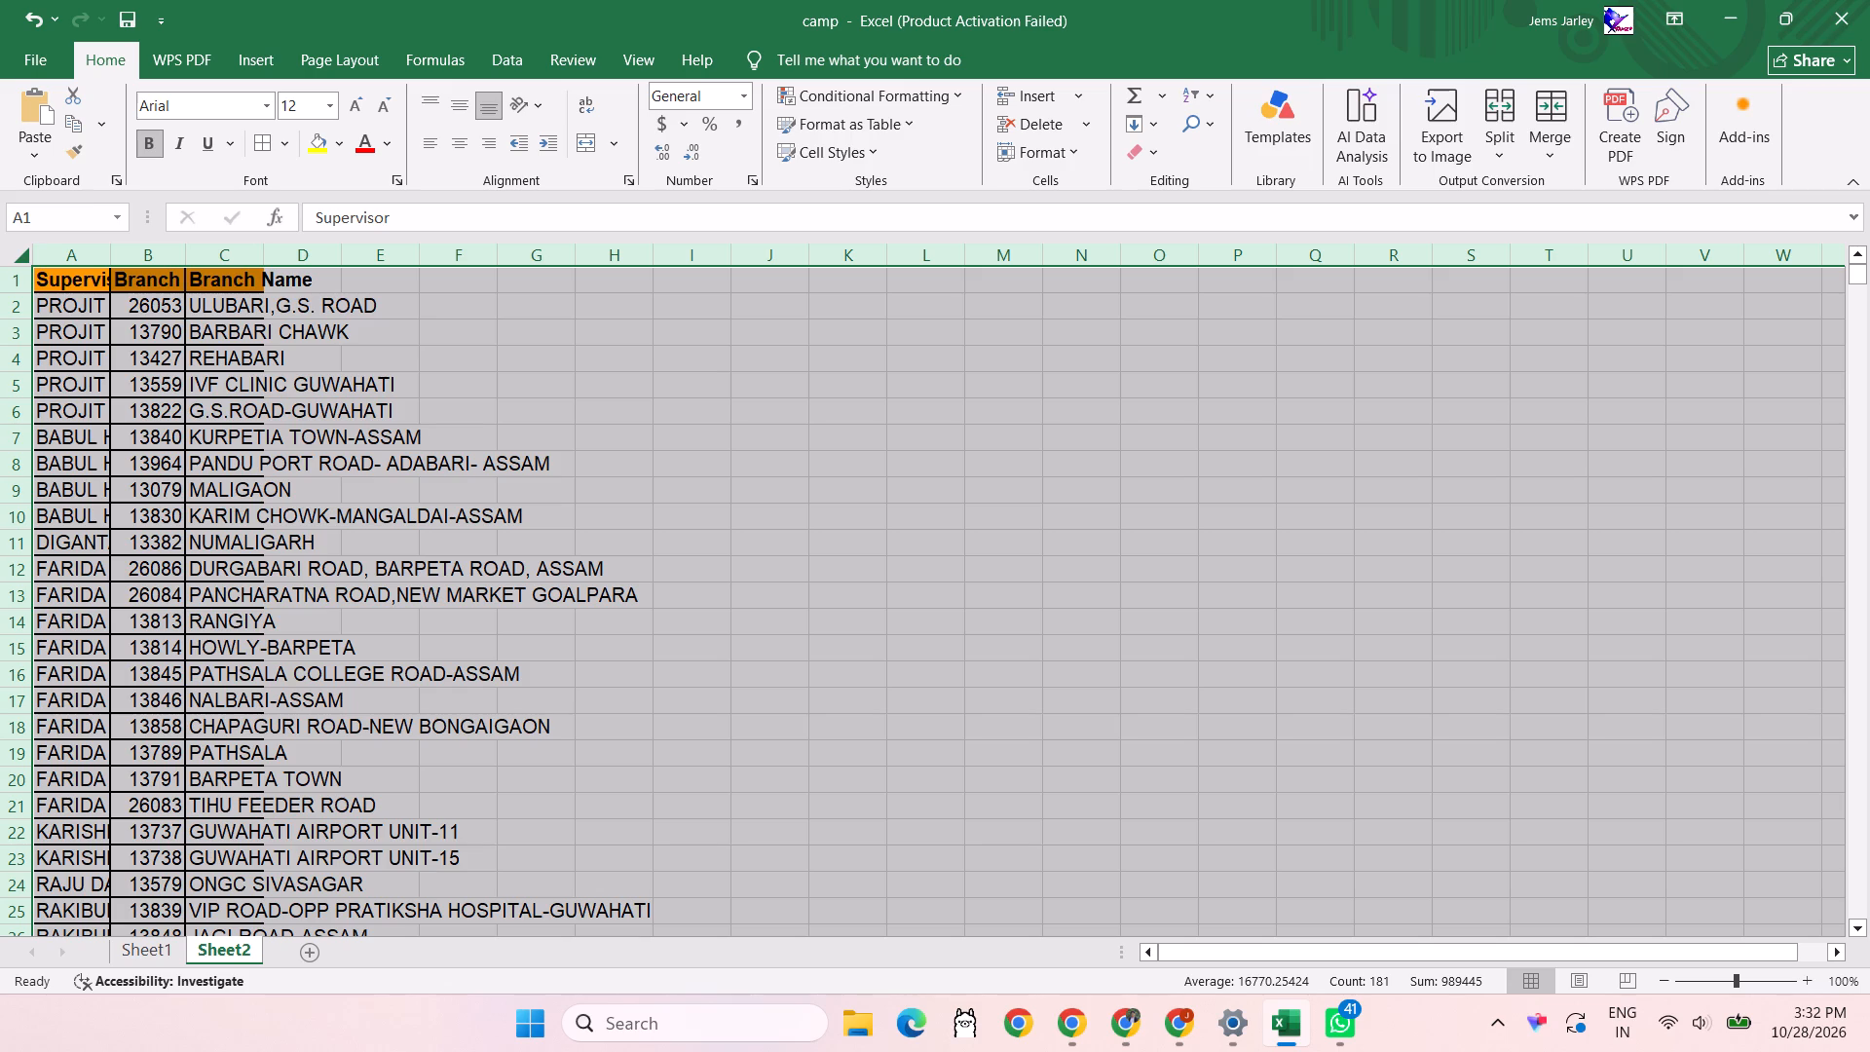
pyautogui.doubleClick(107, 253)
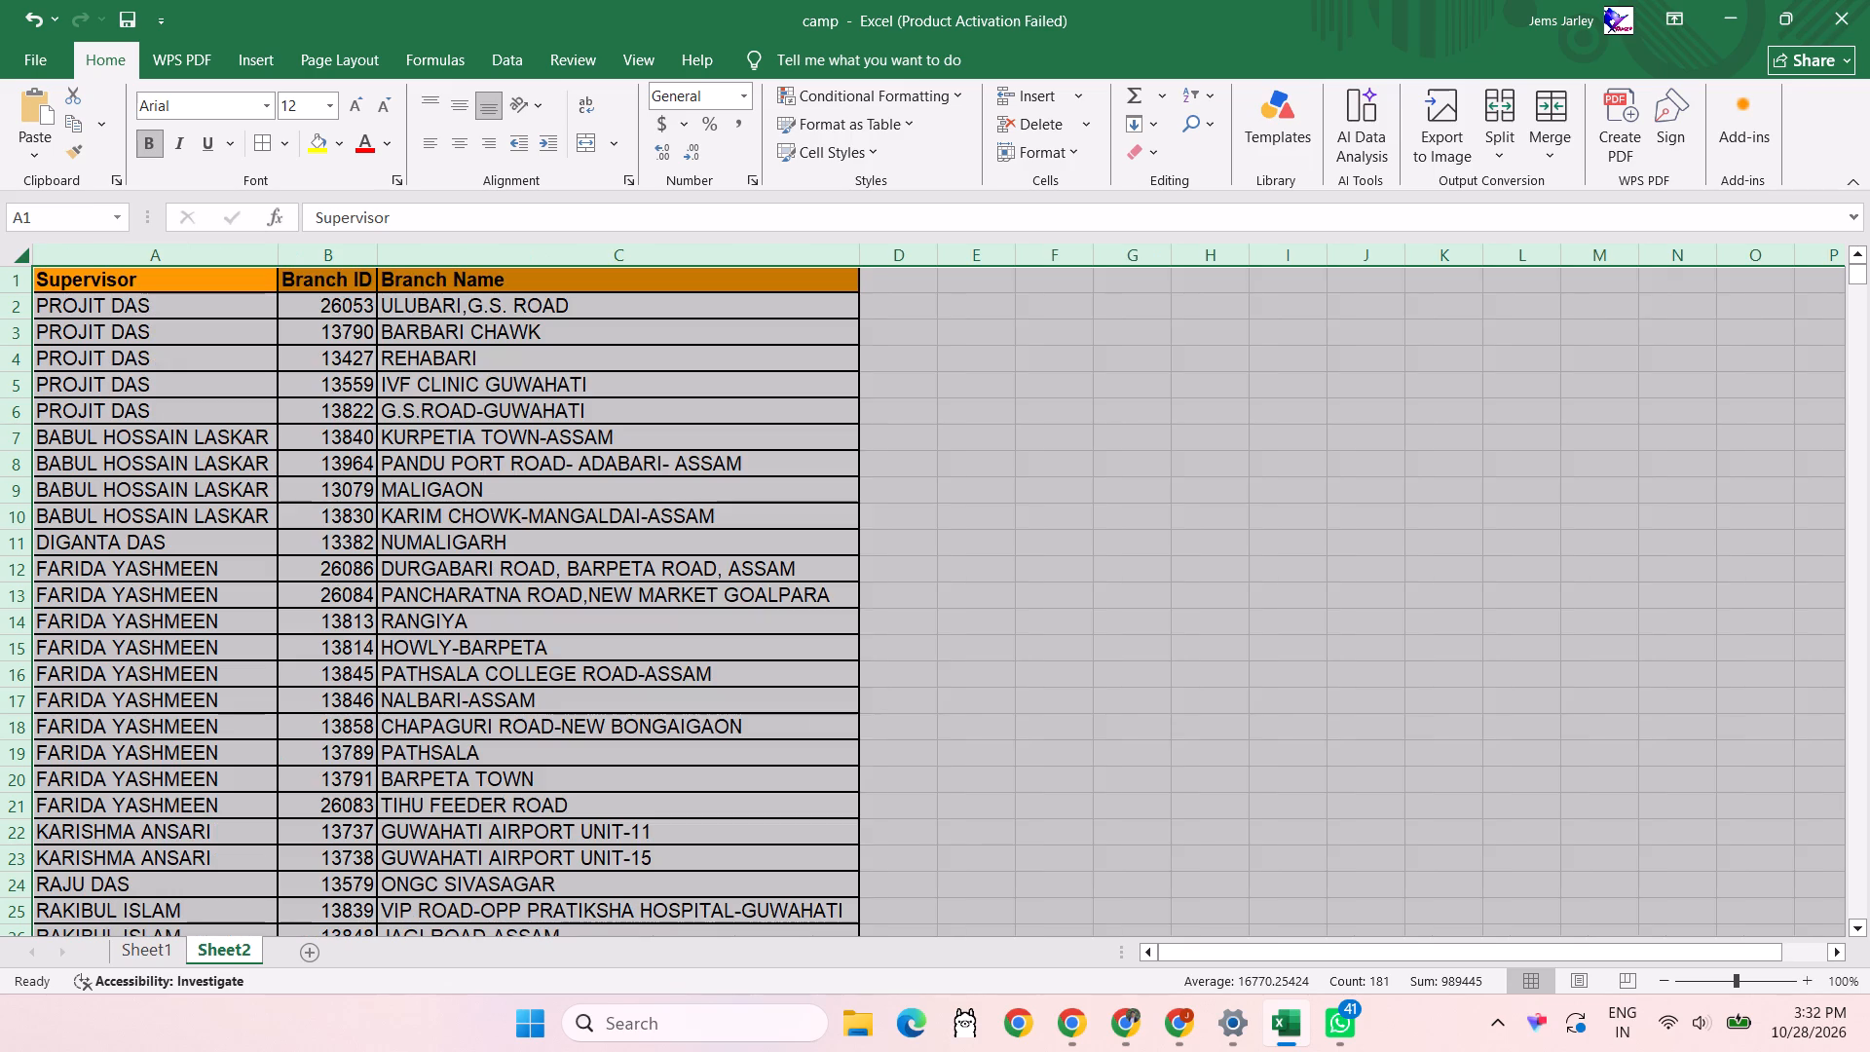
pyautogui.click(1171, 655)
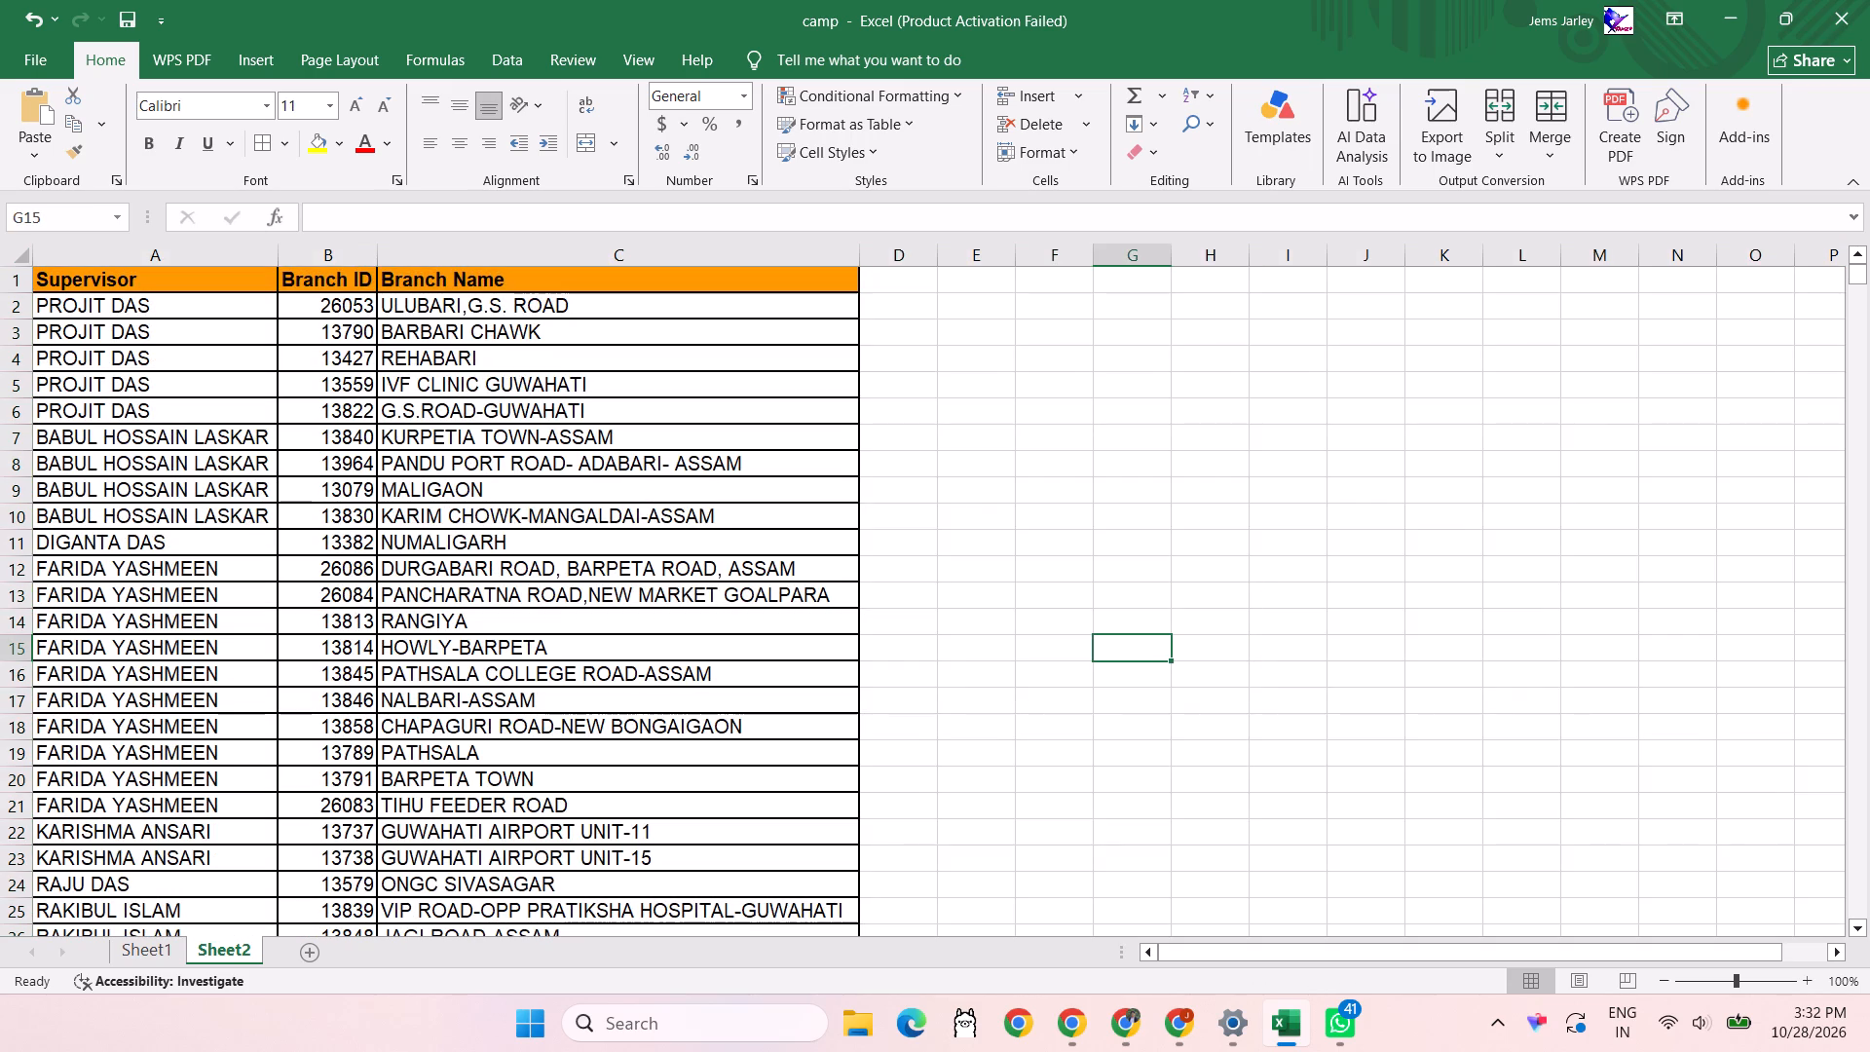
# Select the empty cell I15 and save the camp workbook.
pyautogui.click(1325, 638)
pyautogui.hotkey('ctrl', 's')
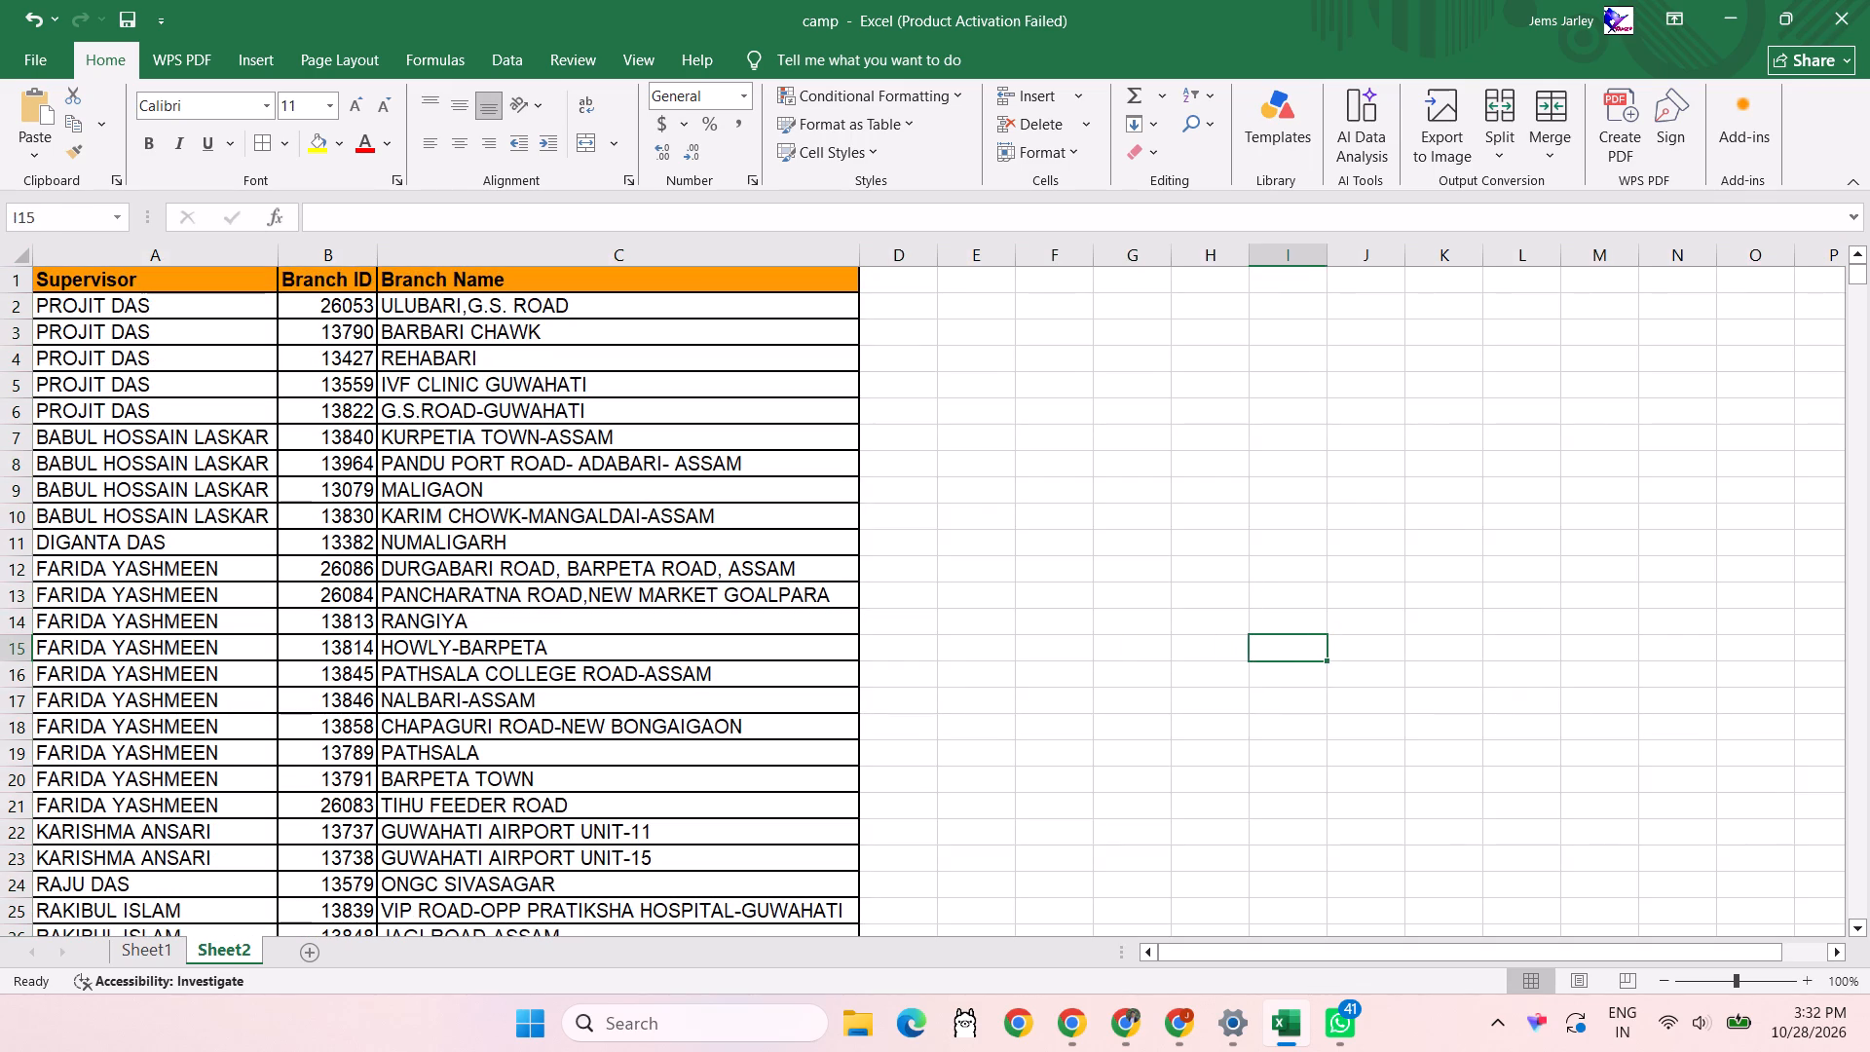
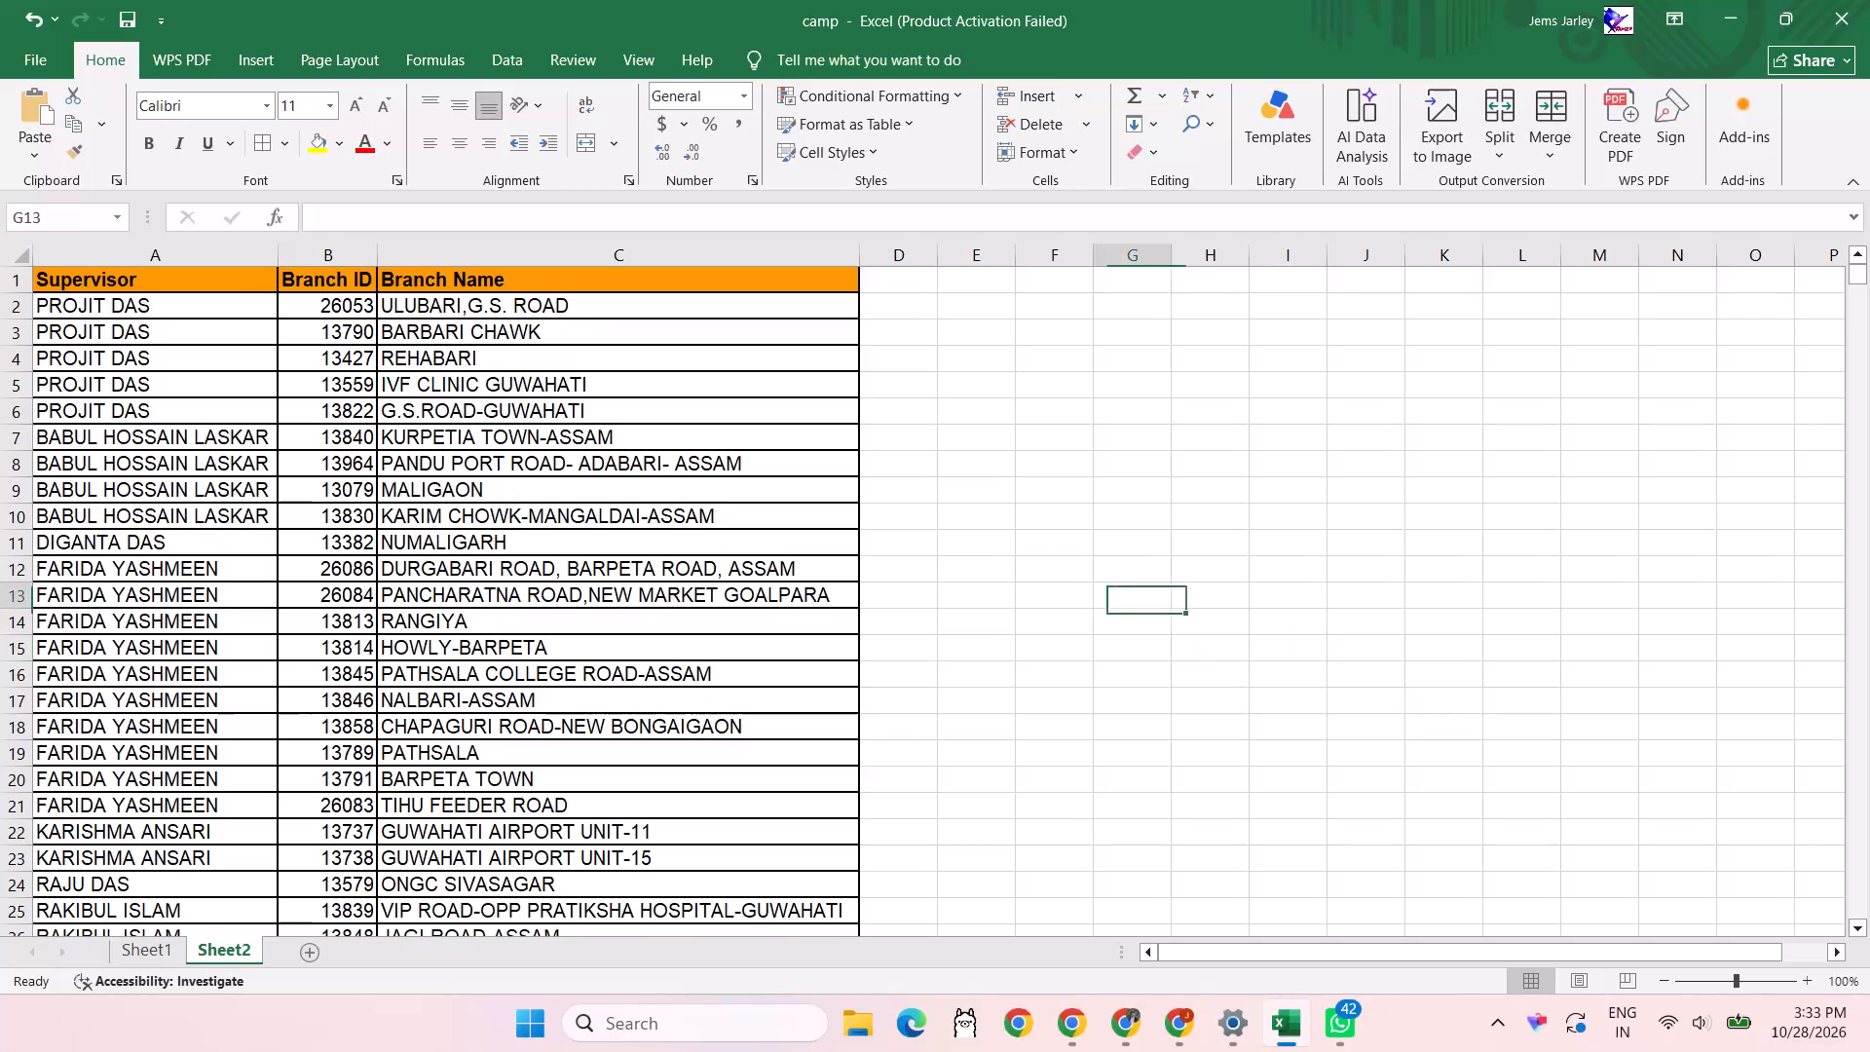
# Select the empty cell H13 on Sheet2 and save the camp workbook.
pyautogui.scroll(1, 1106, 586)
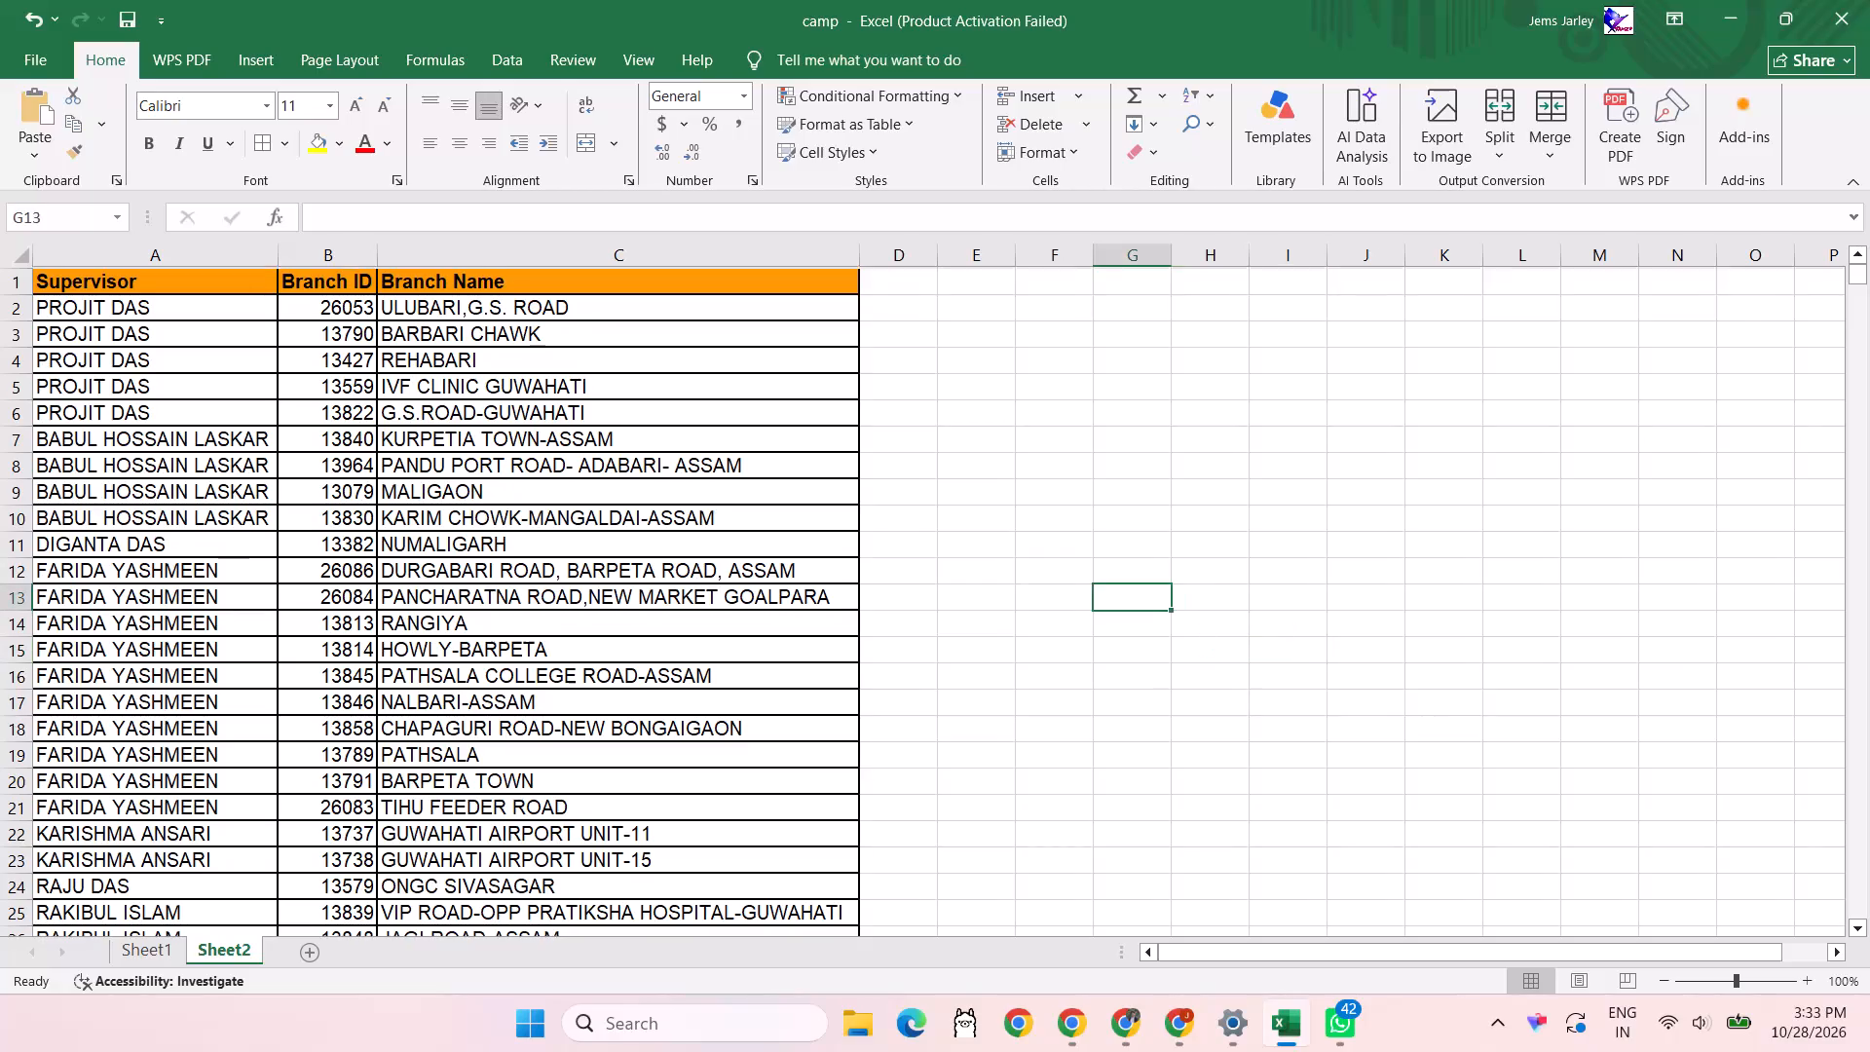
pyautogui.scroll(1, 1106, 586)
pyautogui.scroll(-1, 1106, 586)
pyautogui.scroll(6, 1106, 586)
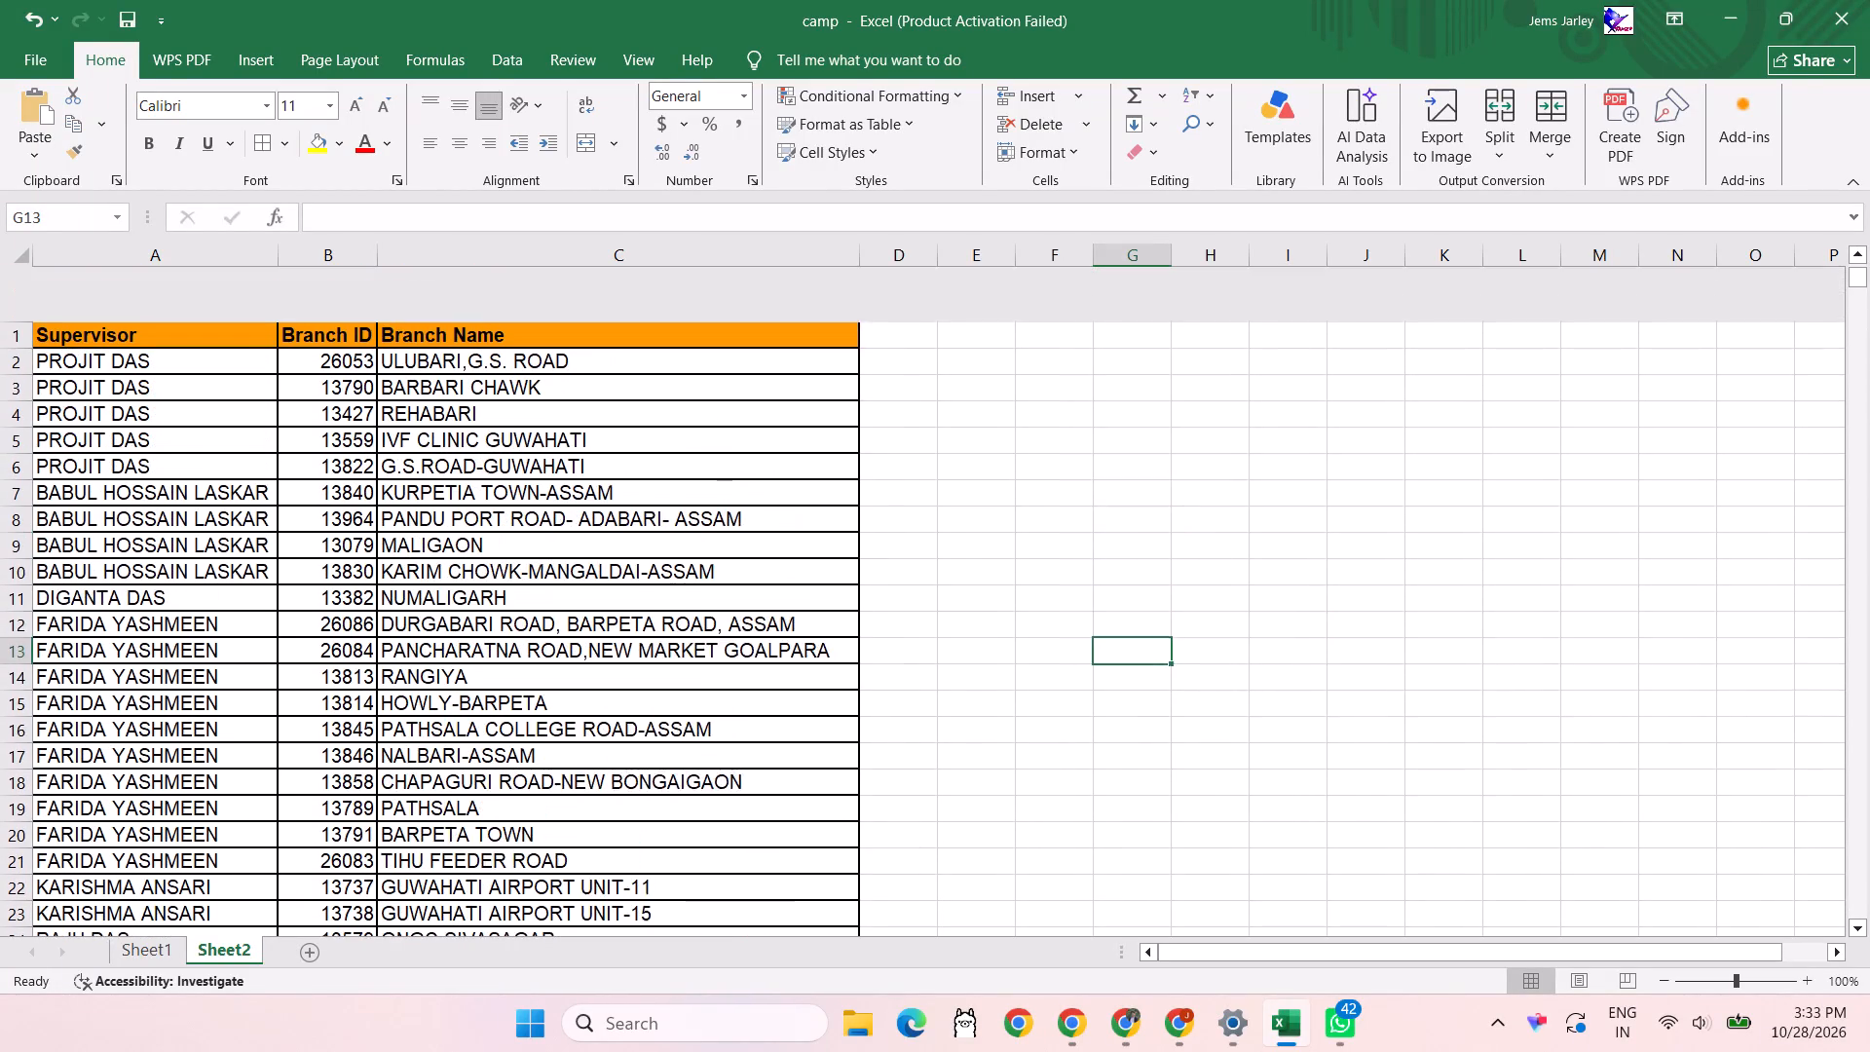
pyautogui.click(1225, 596)
pyautogui.scroll(2, 1225, 596)
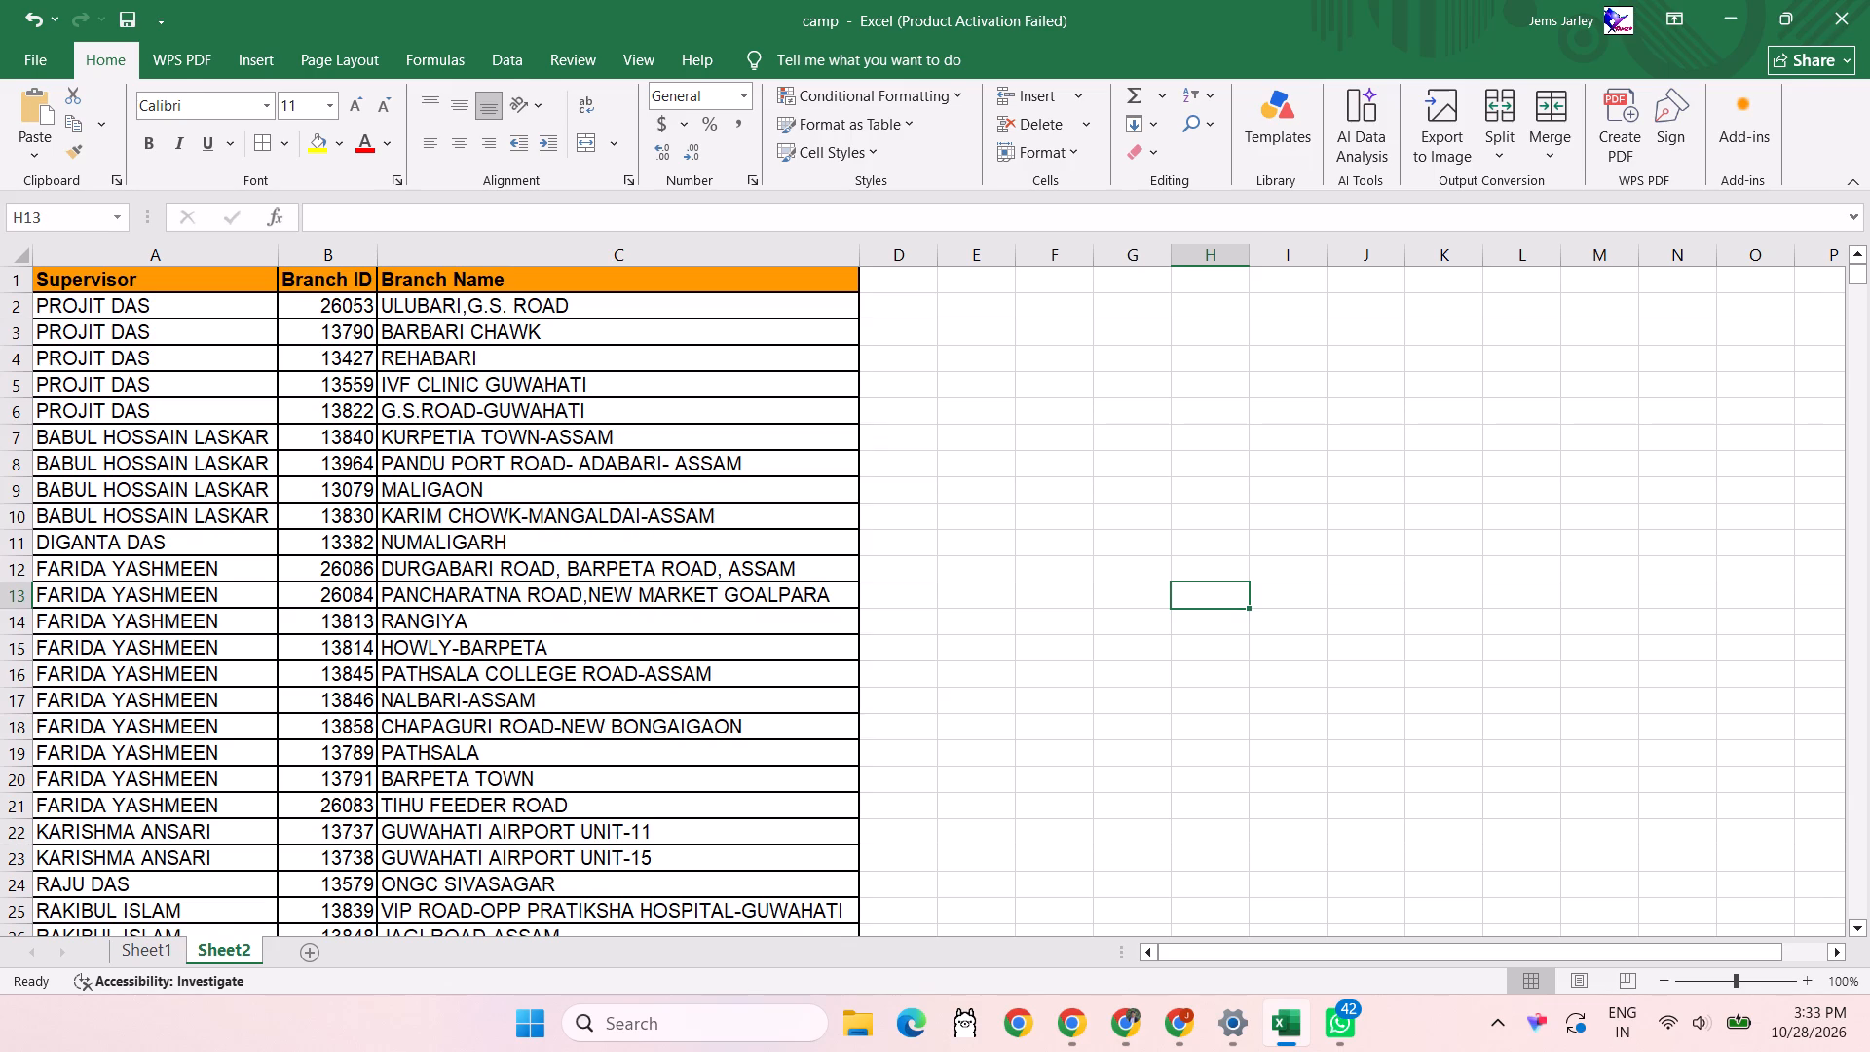
pyautogui.hotkey('ctrl', 's')
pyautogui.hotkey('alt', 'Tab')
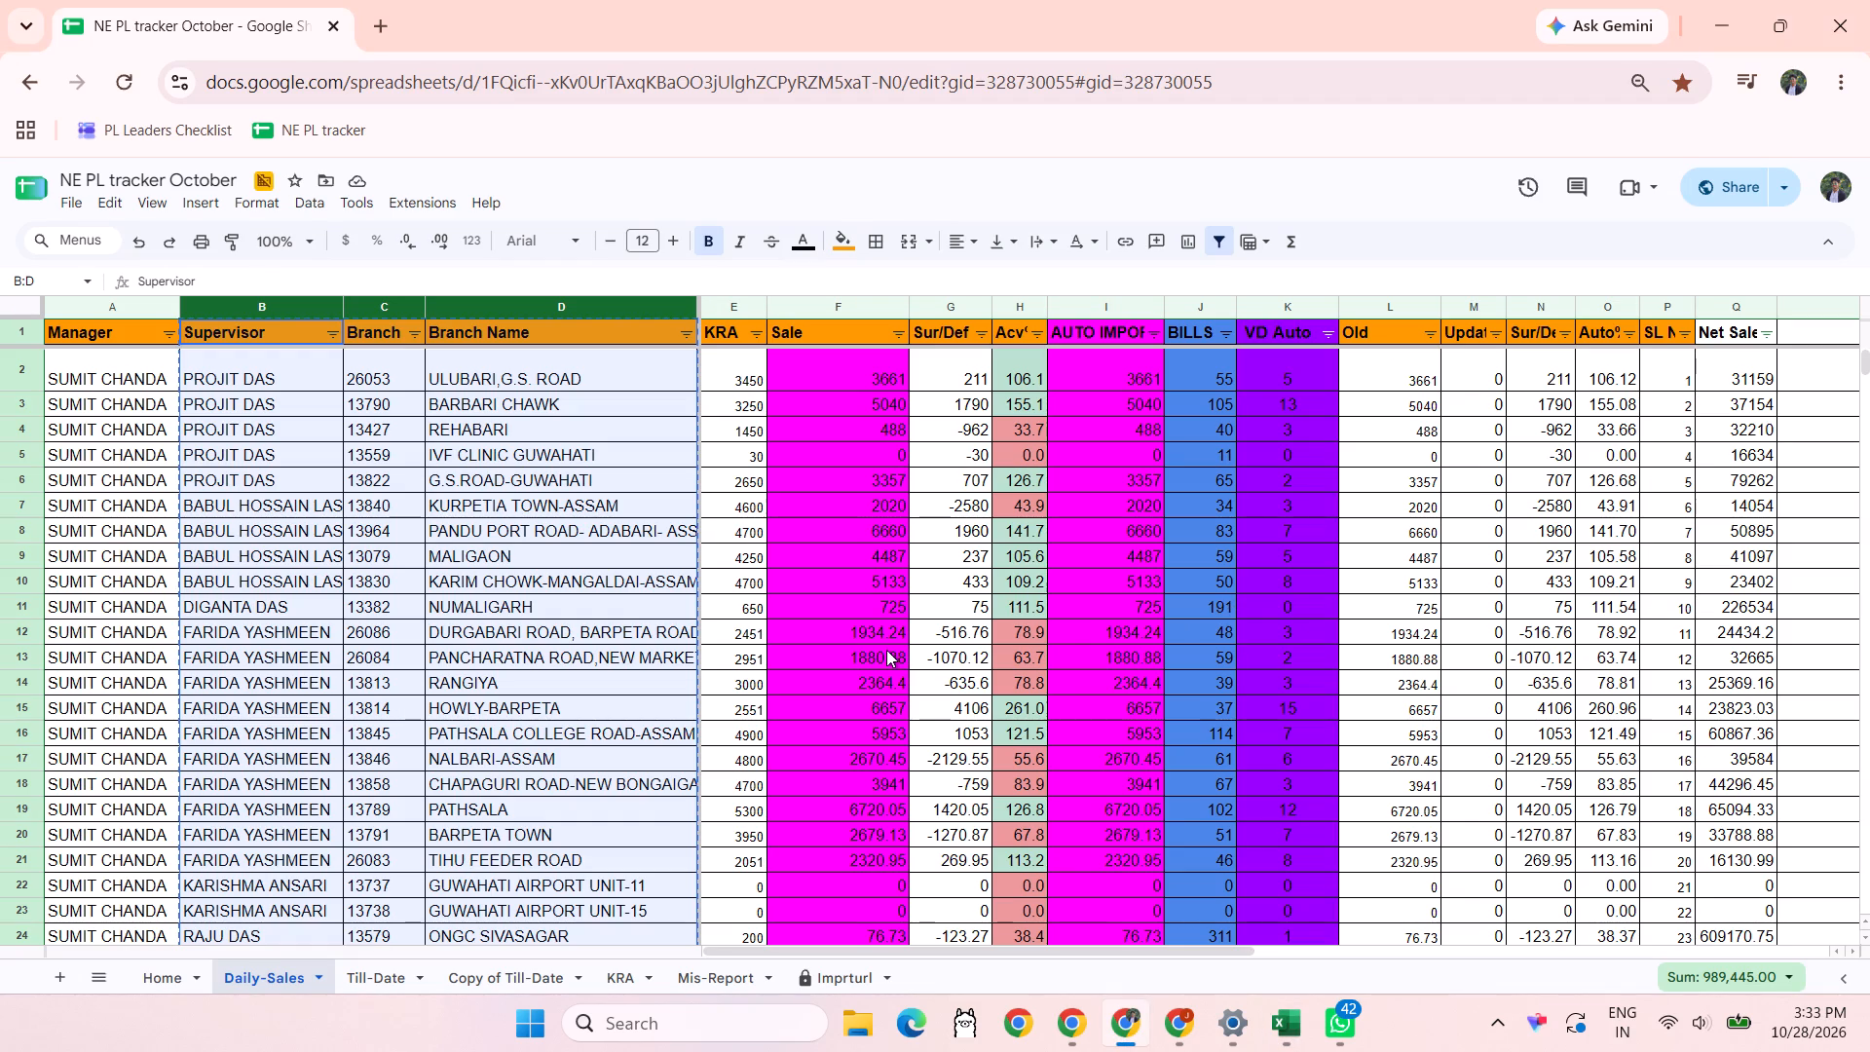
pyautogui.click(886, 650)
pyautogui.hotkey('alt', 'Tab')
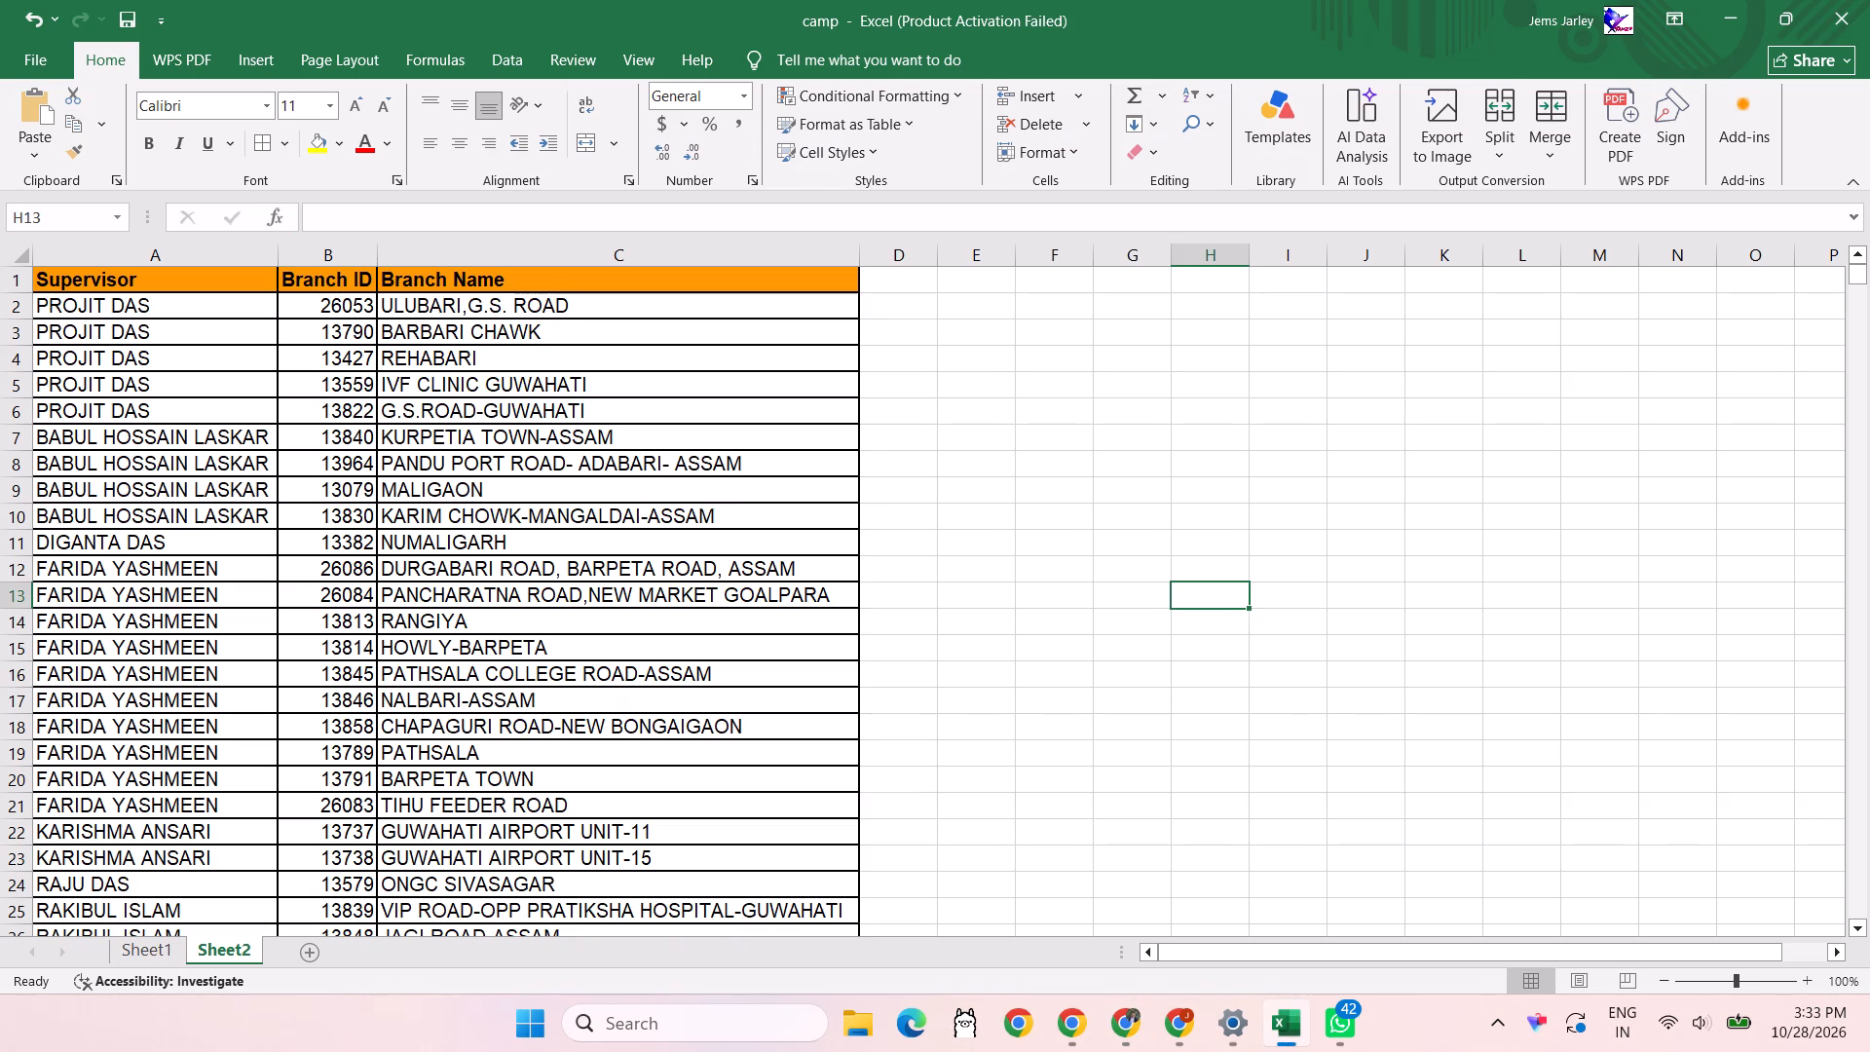
# Copy the BARBARI CHAWK branch ID 13790 from Sheet2 into B21 on Sheet1 for BORBARI.
pyautogui.click(167, 956)
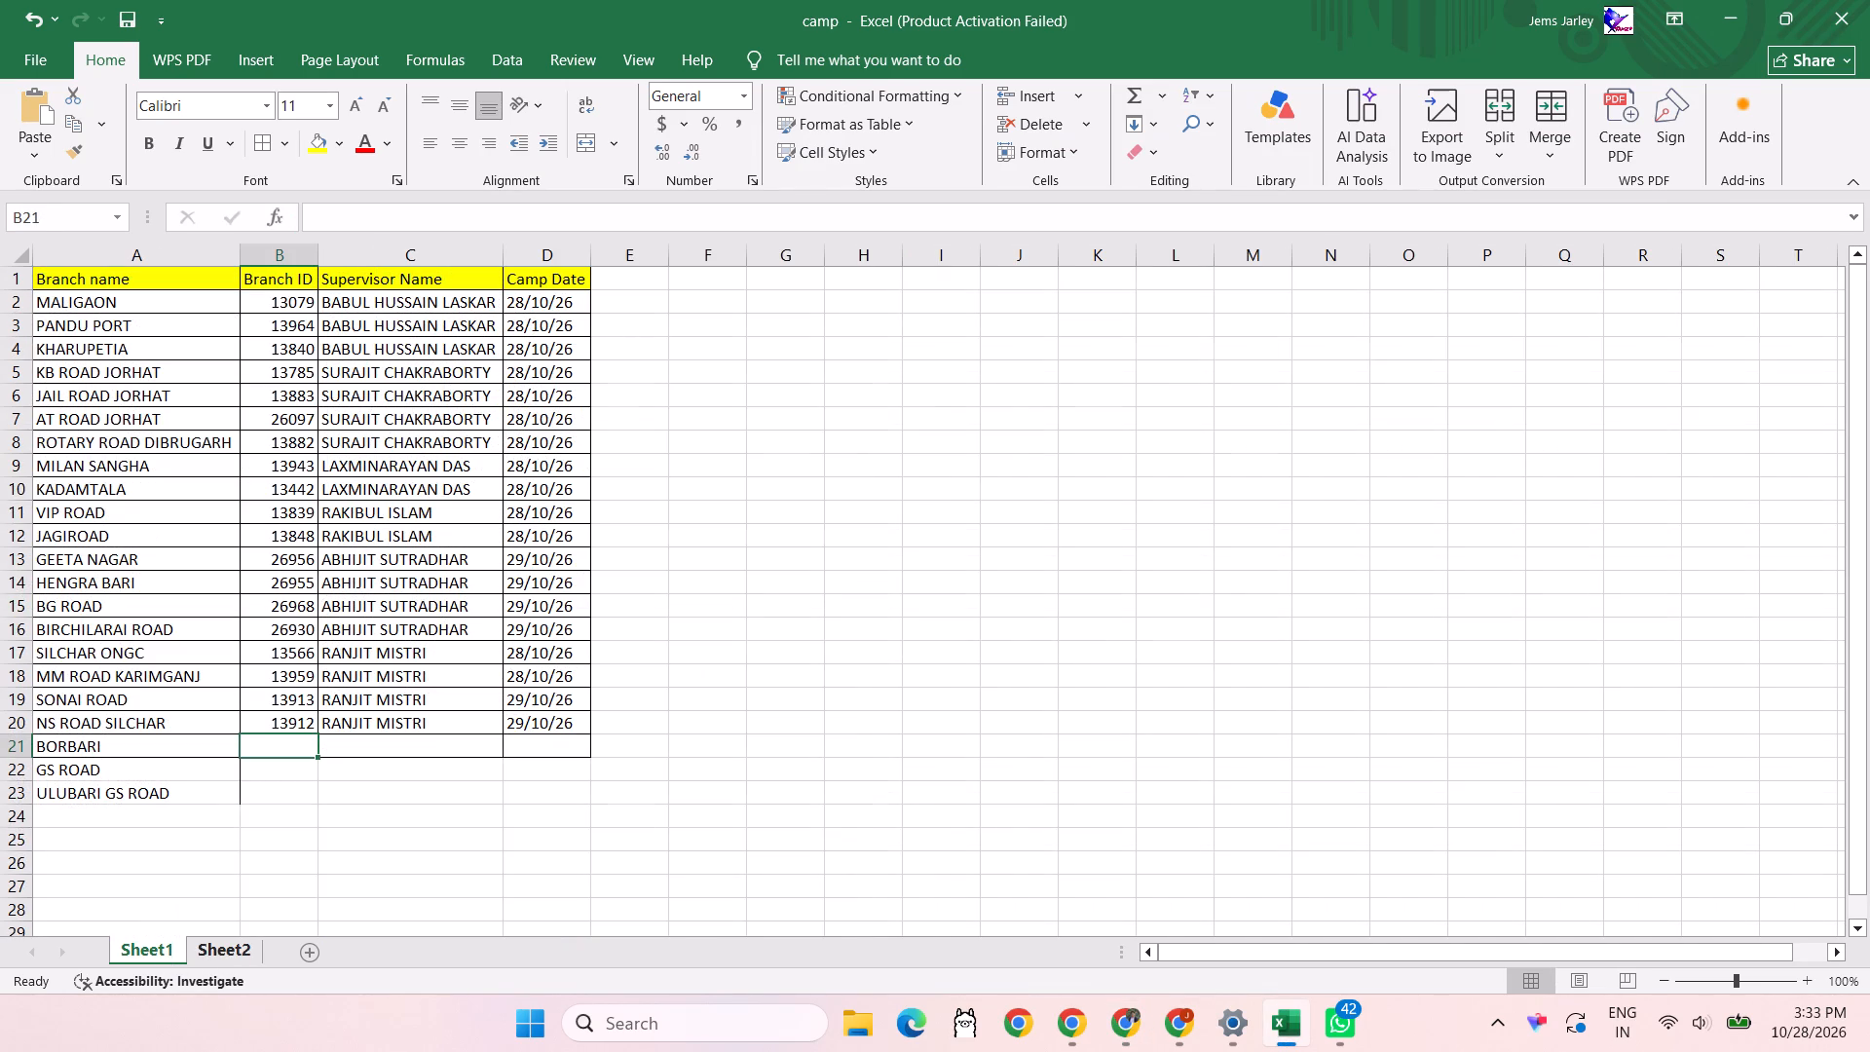
pyautogui.click(212, 953)
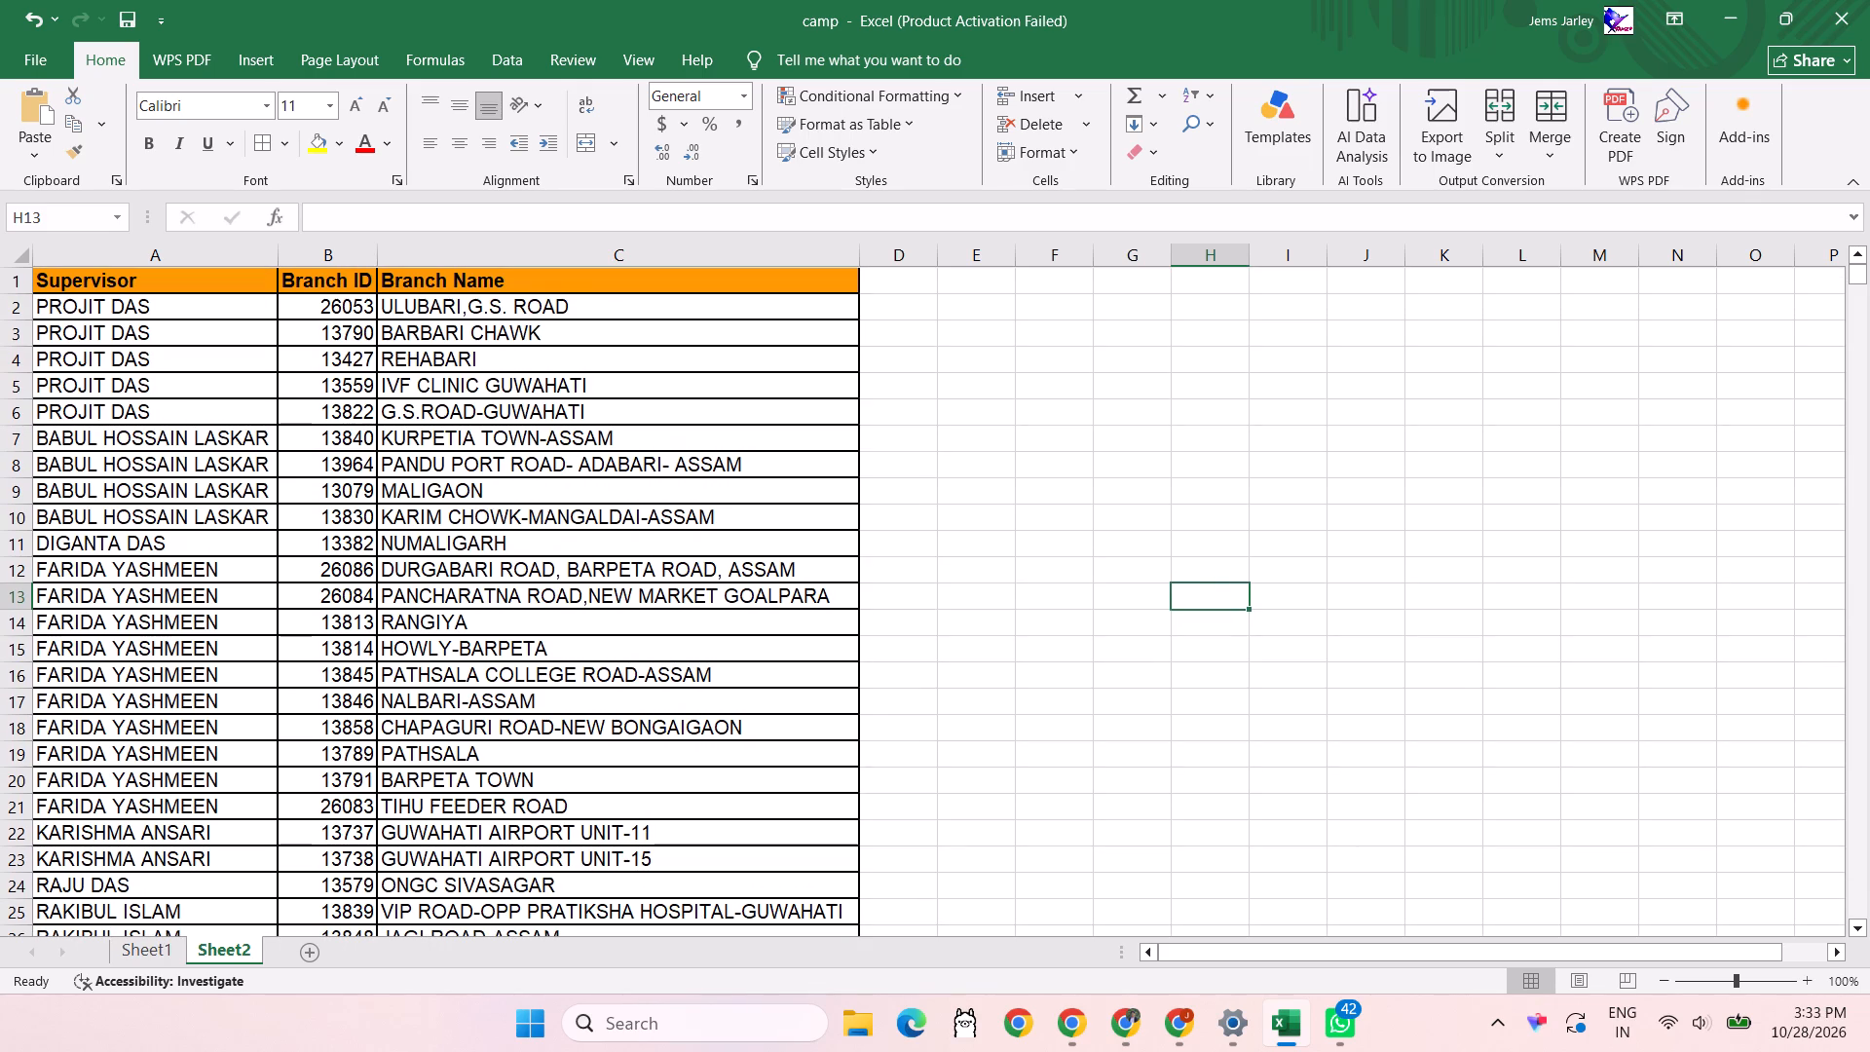
pyautogui.click(347, 339)
pyautogui.hotkey('ctrl', 'c')
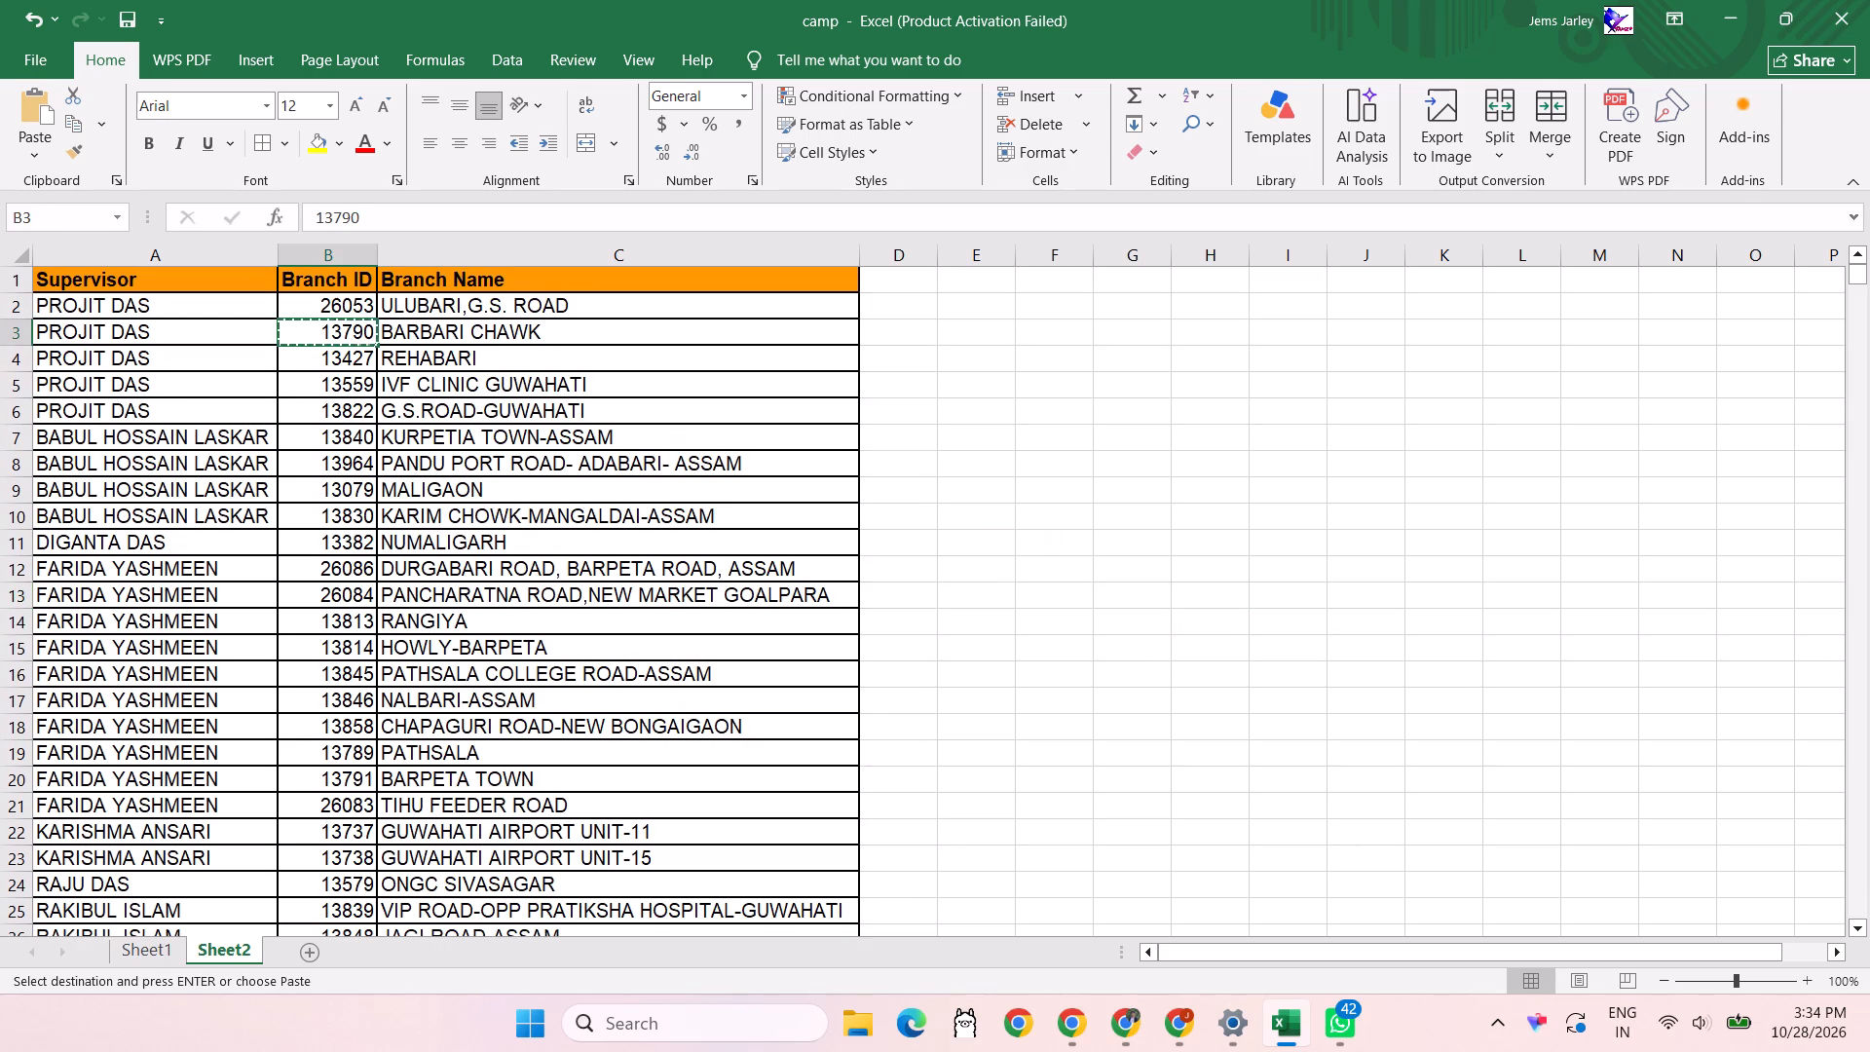
pyautogui.click(146, 952)
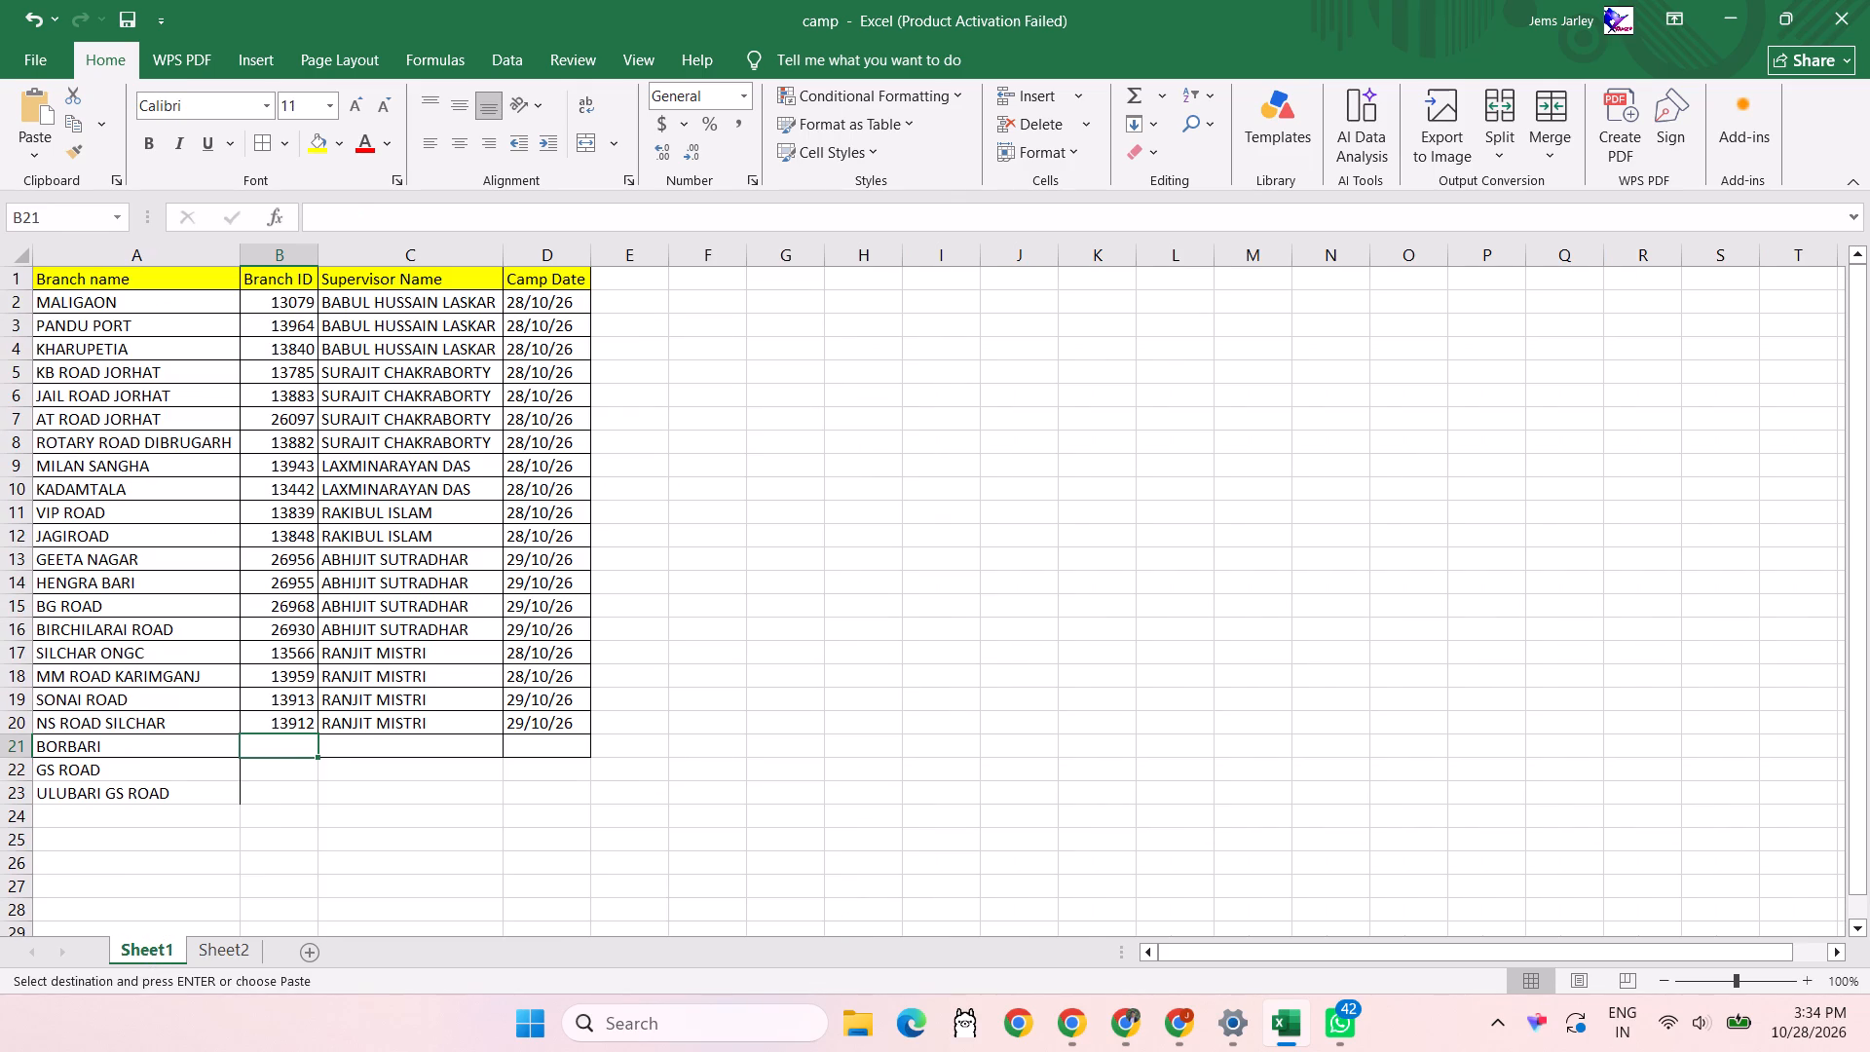
pyautogui.hotkey('ctrl', 'shift', 'v')
pyautogui.hotkey('ctrl', 'v')
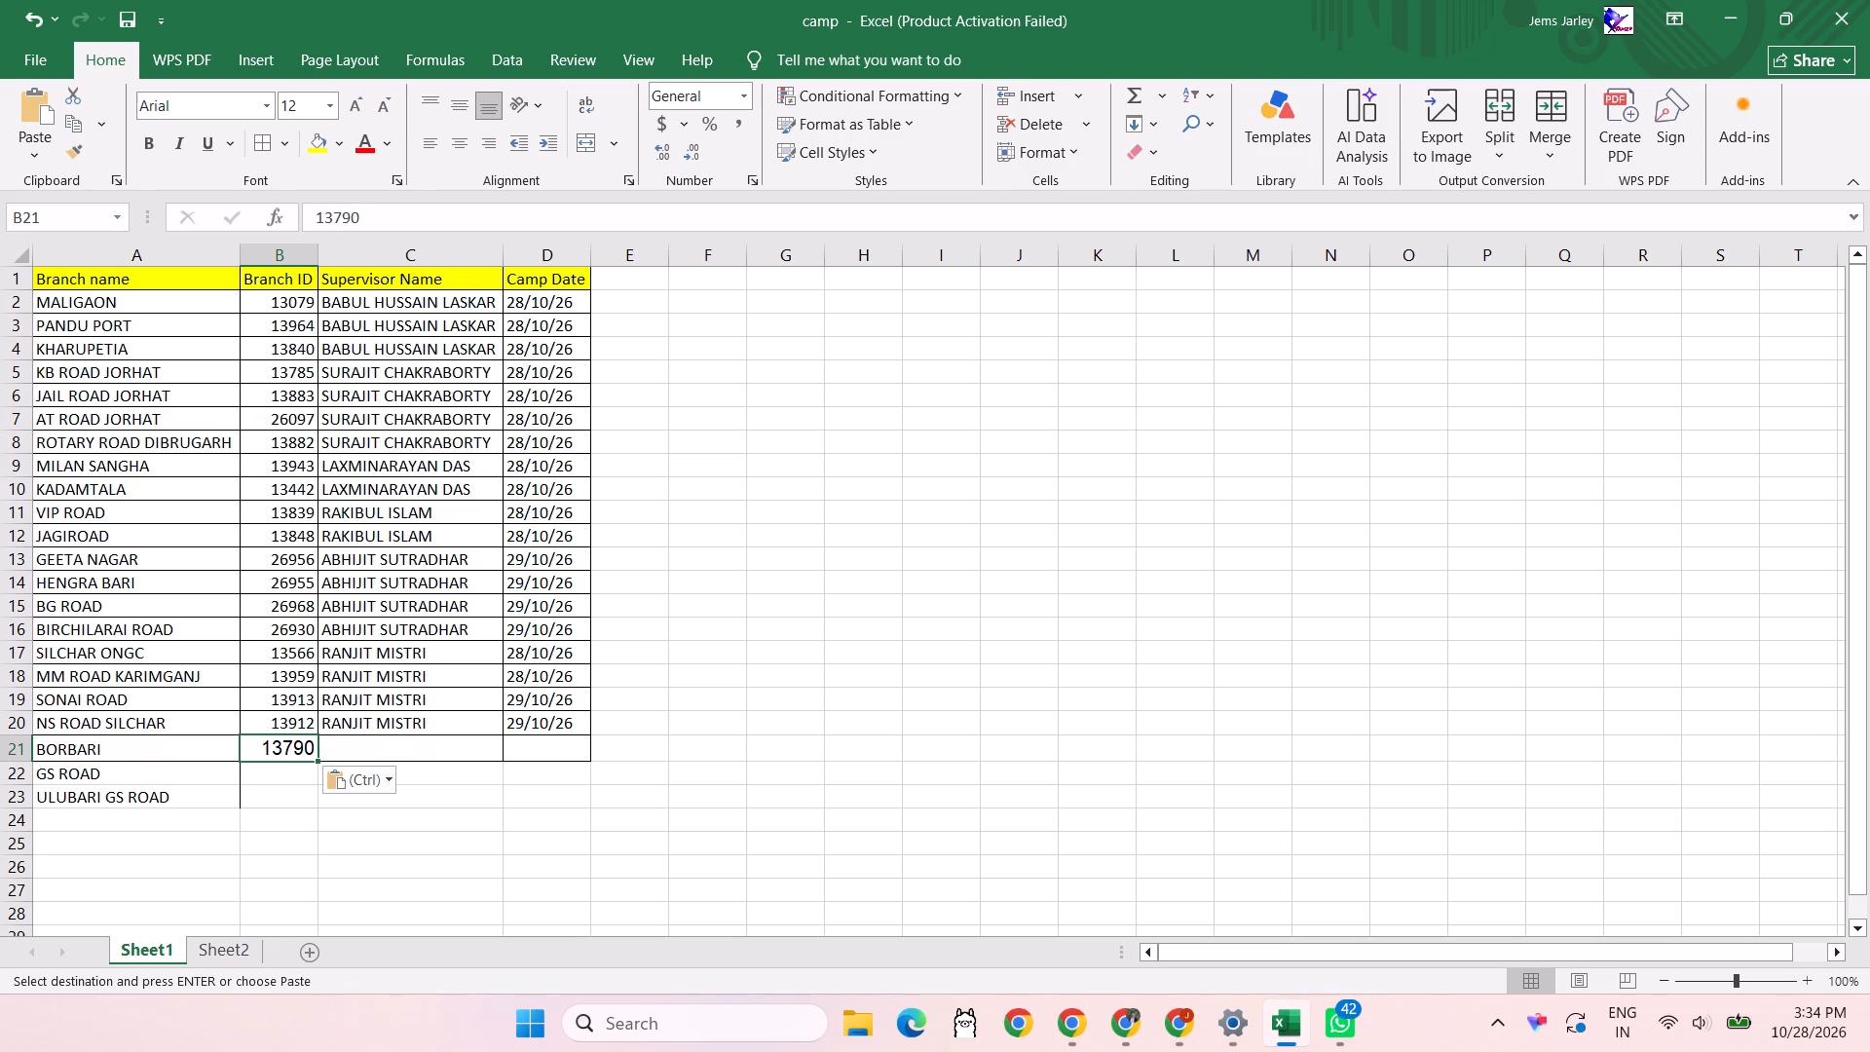
# Copy the G.S.ROAD-GUWAHATI branch ID 13822 from Sheet2 into B22 on Sheet1 for GS ROAD.
pyautogui.click(273, 780)
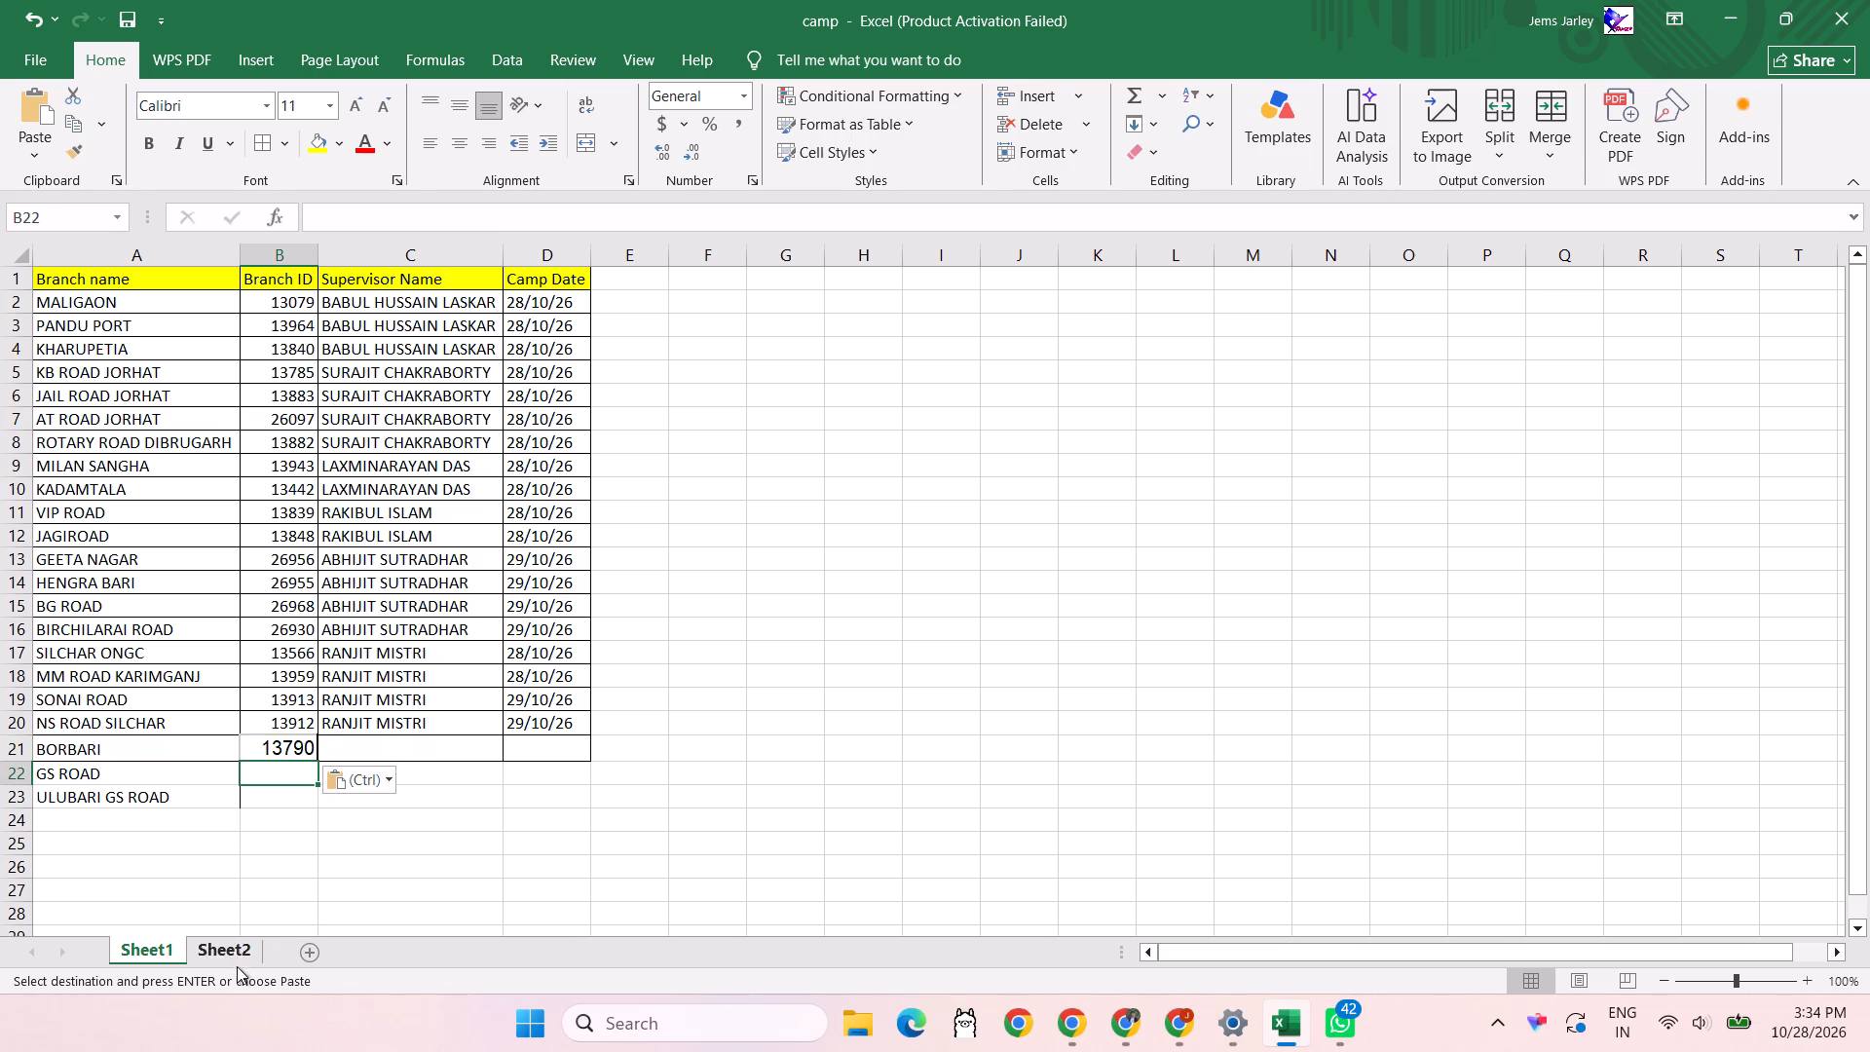
pyautogui.click(240, 958)
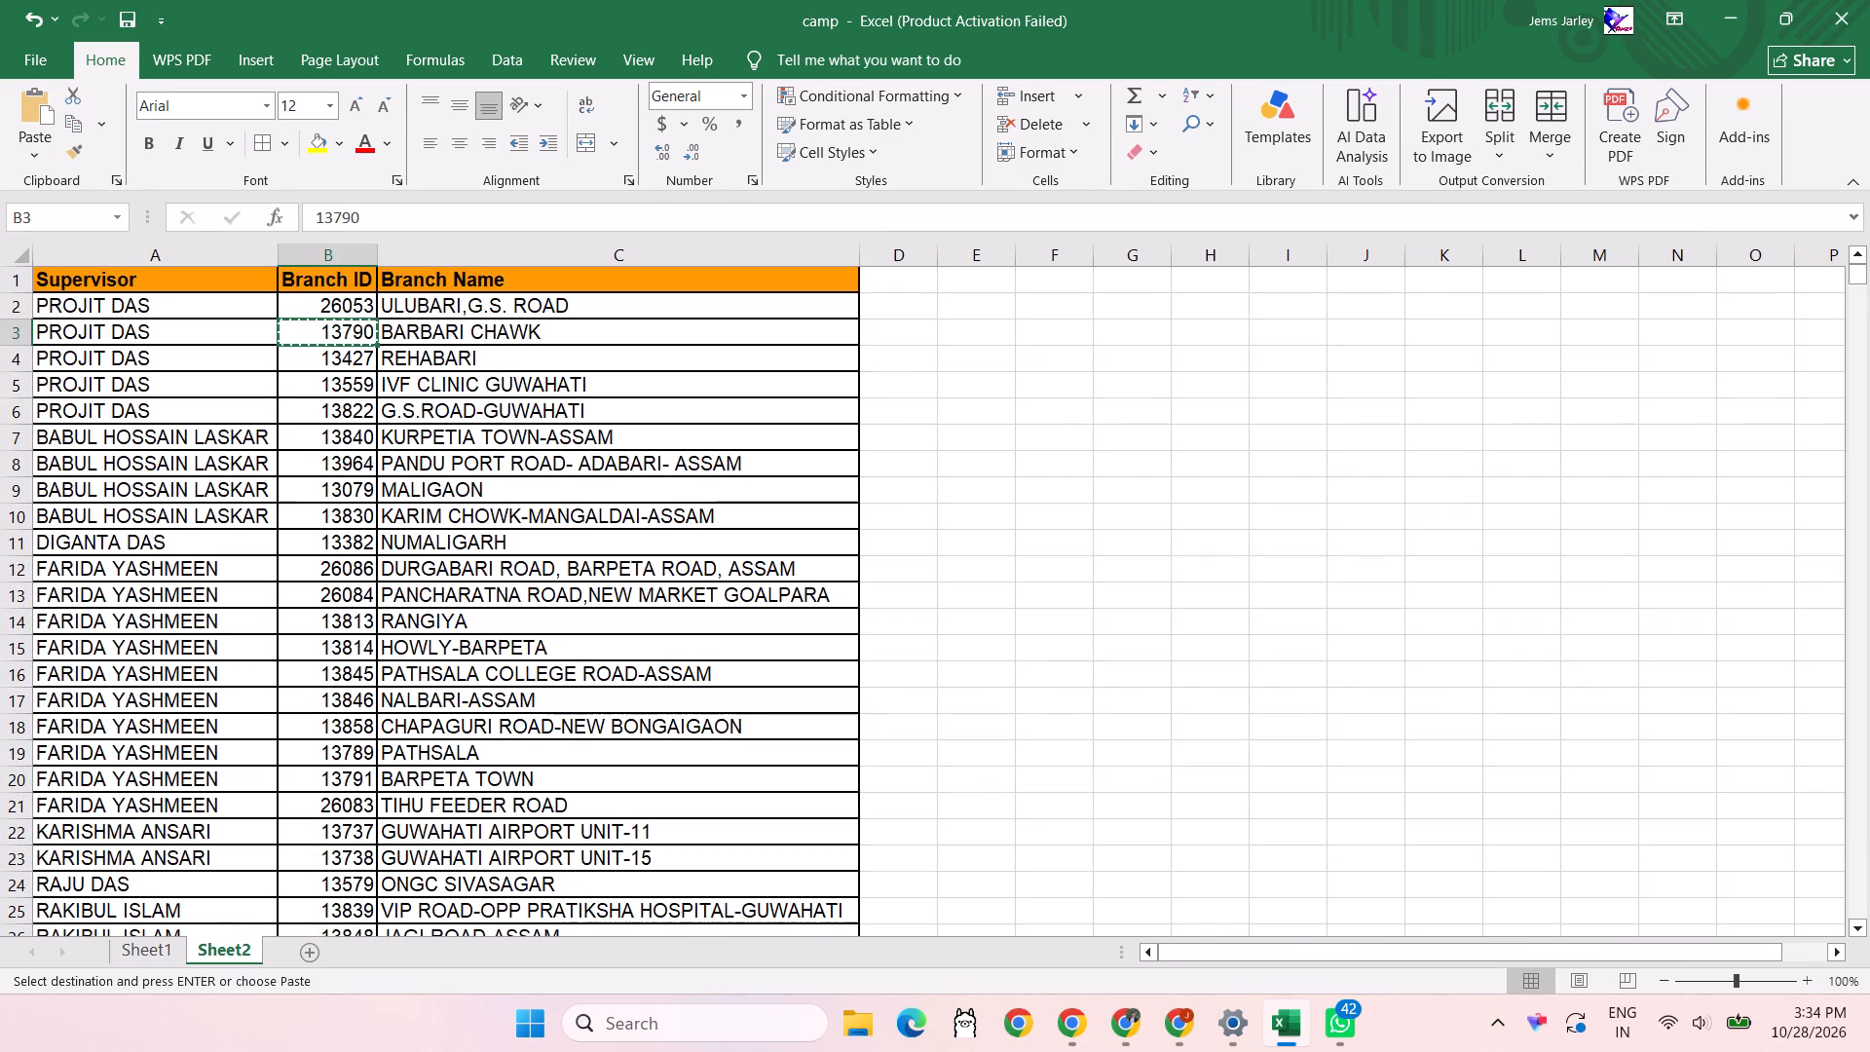
pyautogui.click(359, 413)
pyautogui.hotkey('ctrl', 'c')
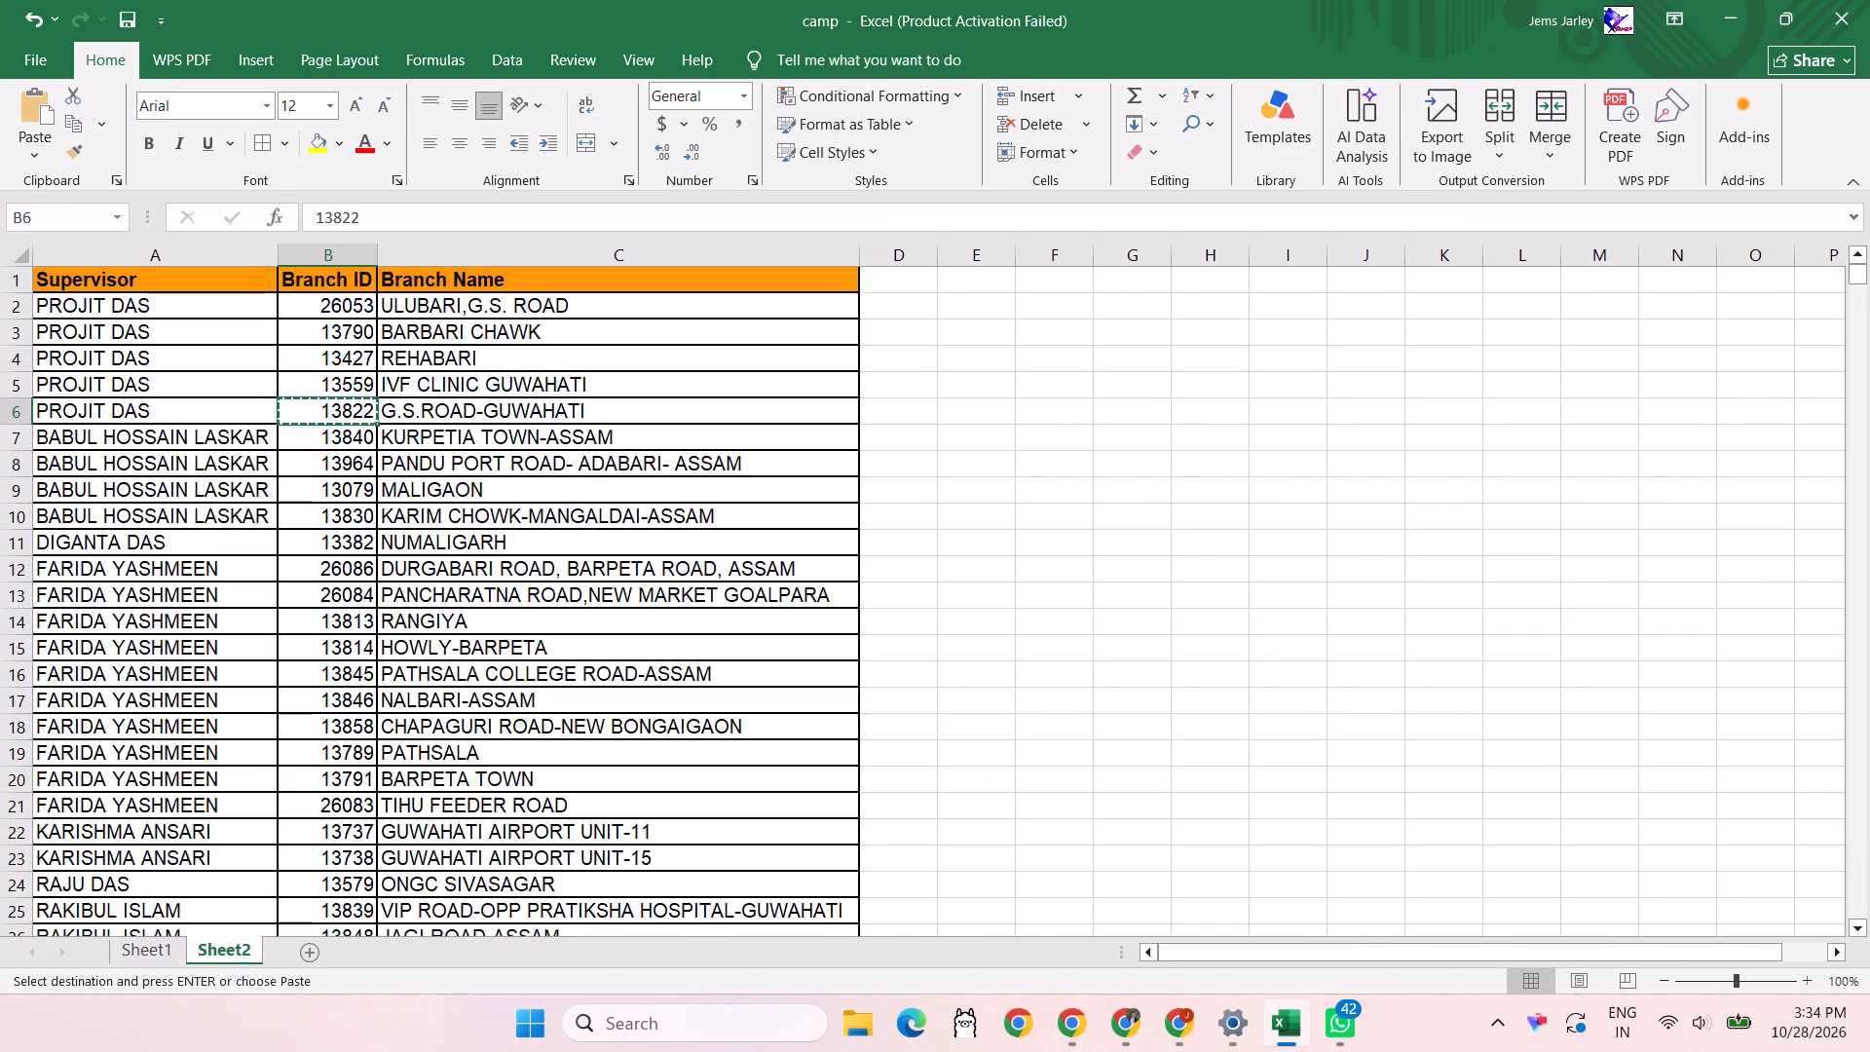
pyautogui.click(147, 958)
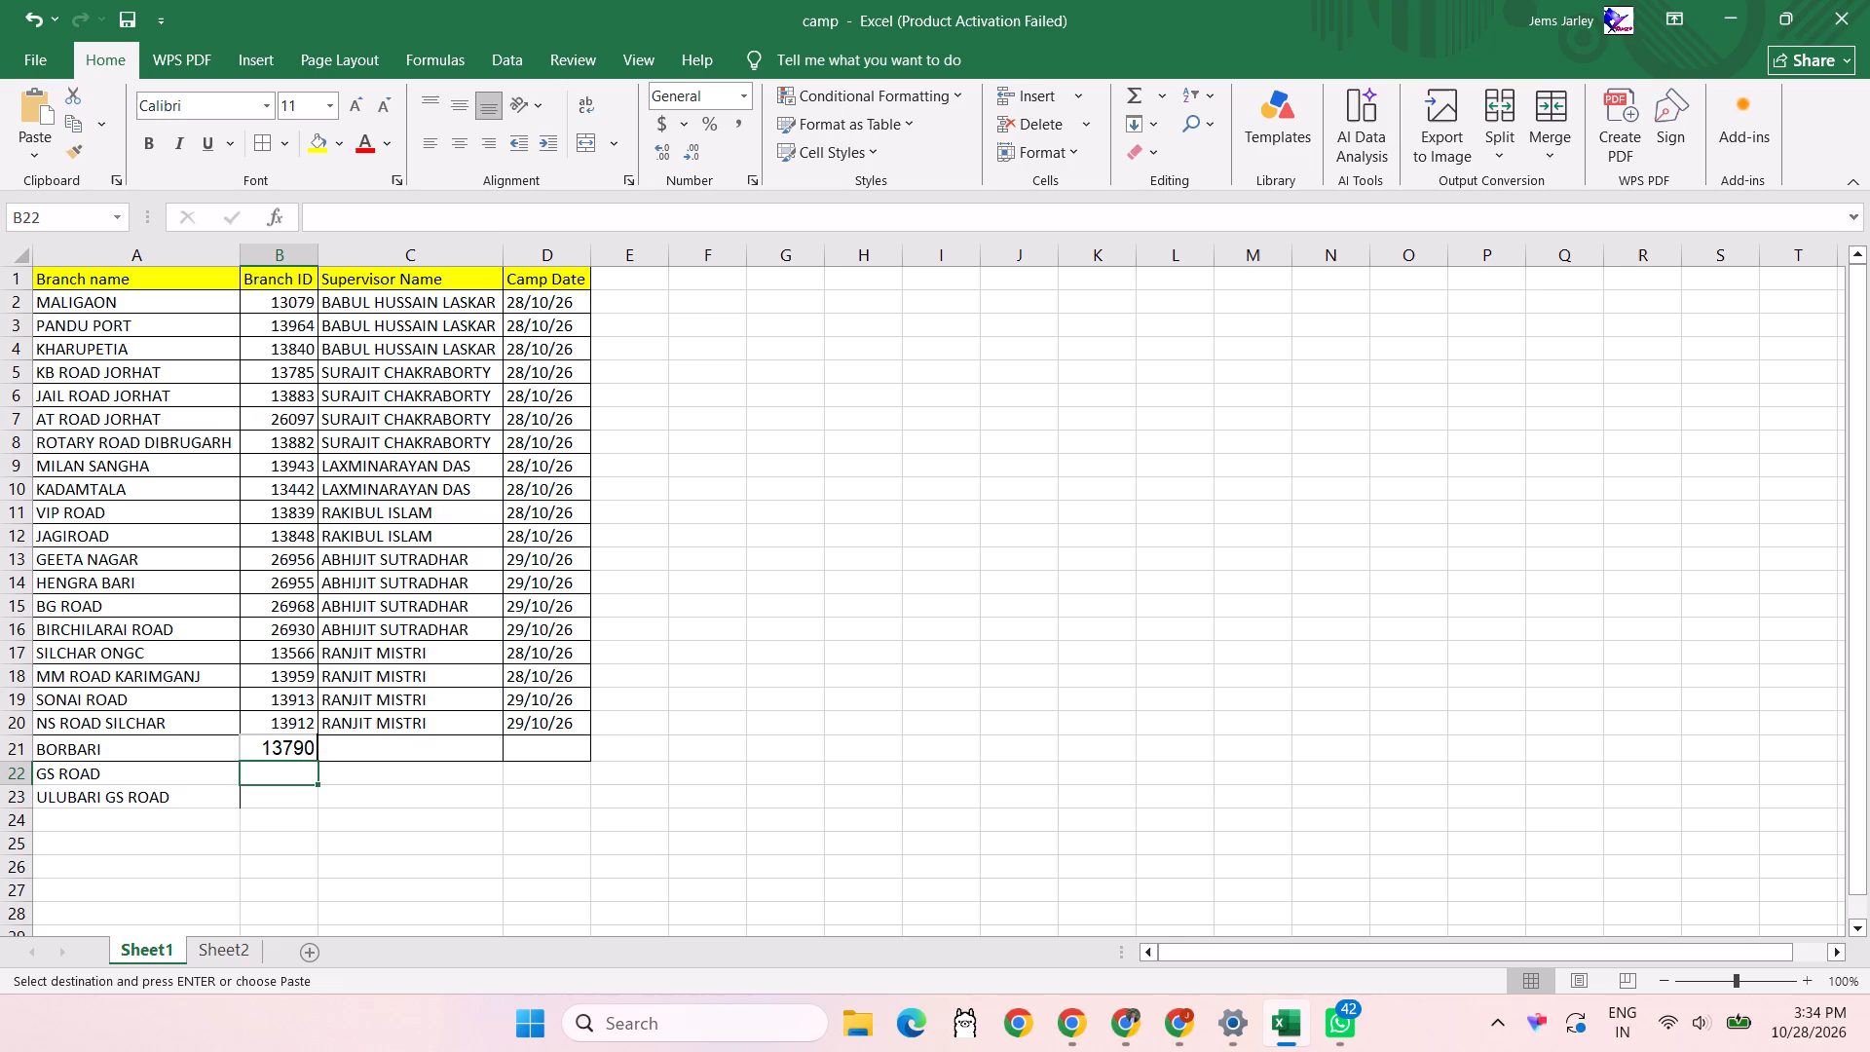
pyautogui.hotkey('ctrl', 'v')
# Copy the ULUBARI,G.S. ROAD branch ID 26053 from Sheet2 into B23 on Sheet1 for ULUBARI GS ROAD.
pyautogui.click(229, 947)
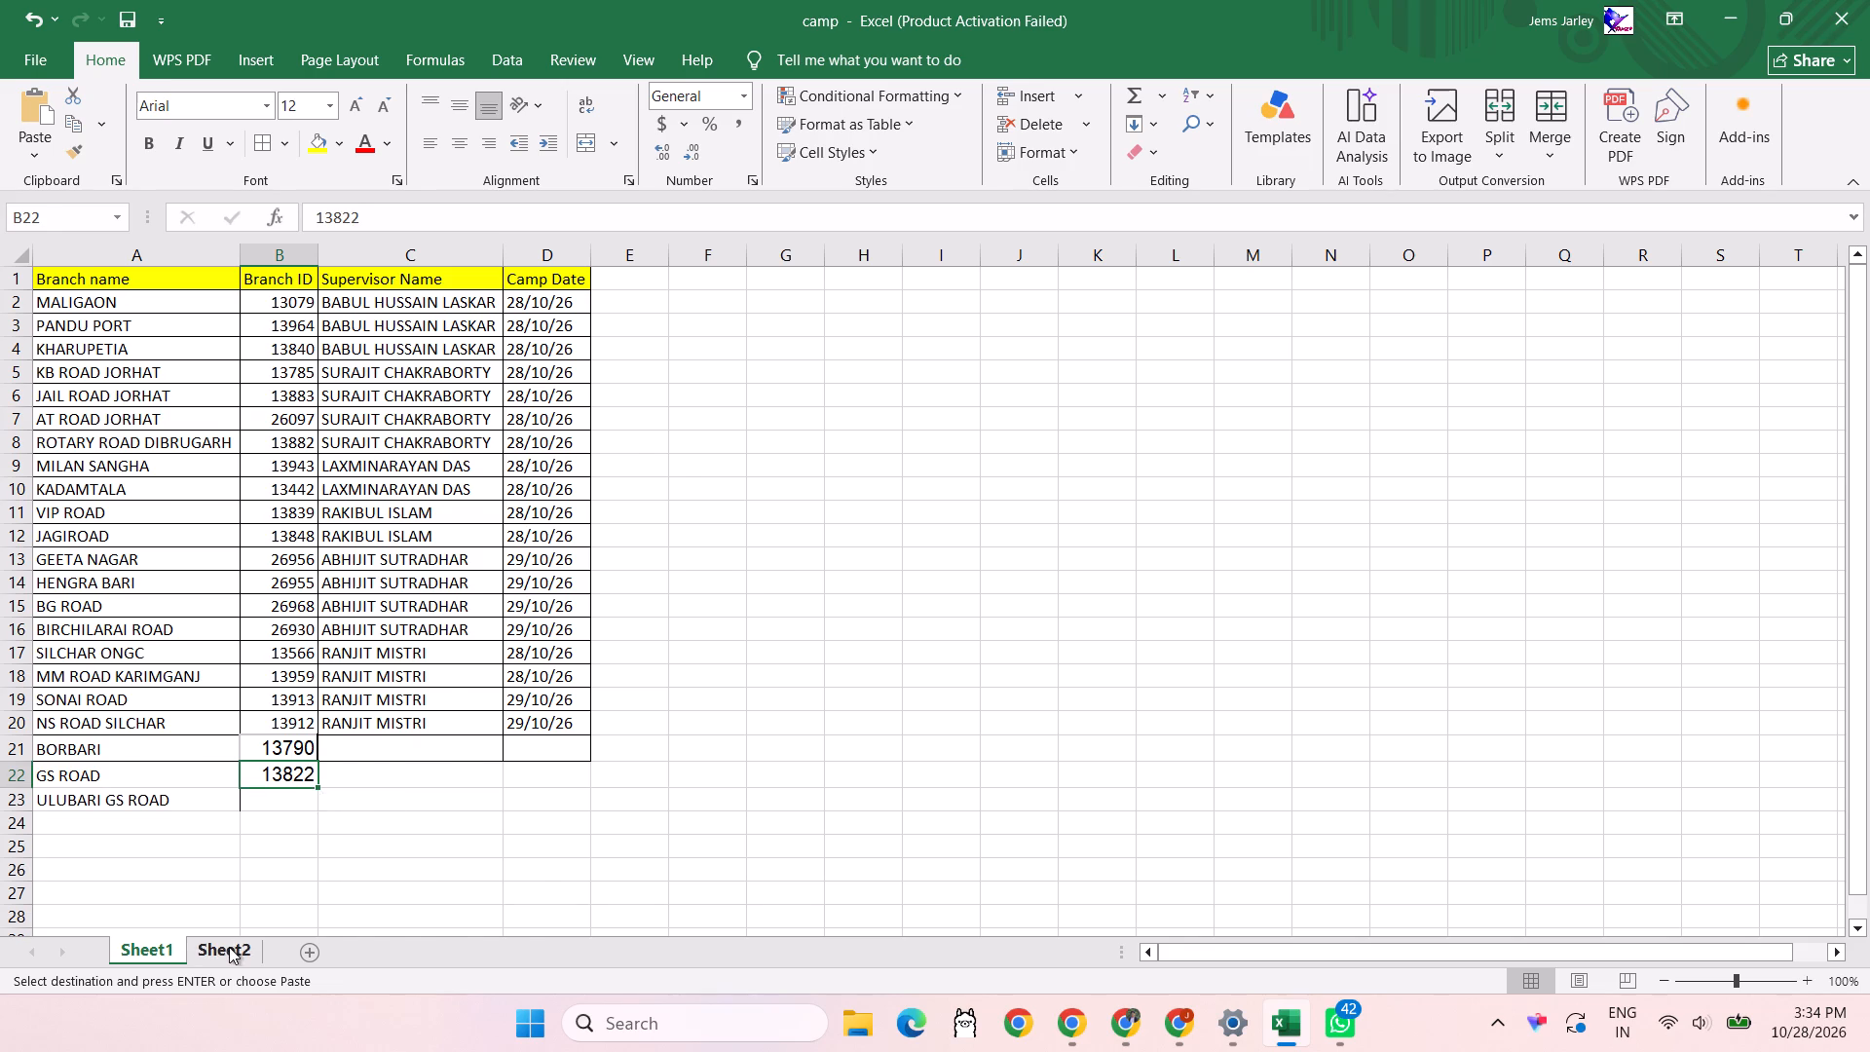
pyautogui.click(316, 309)
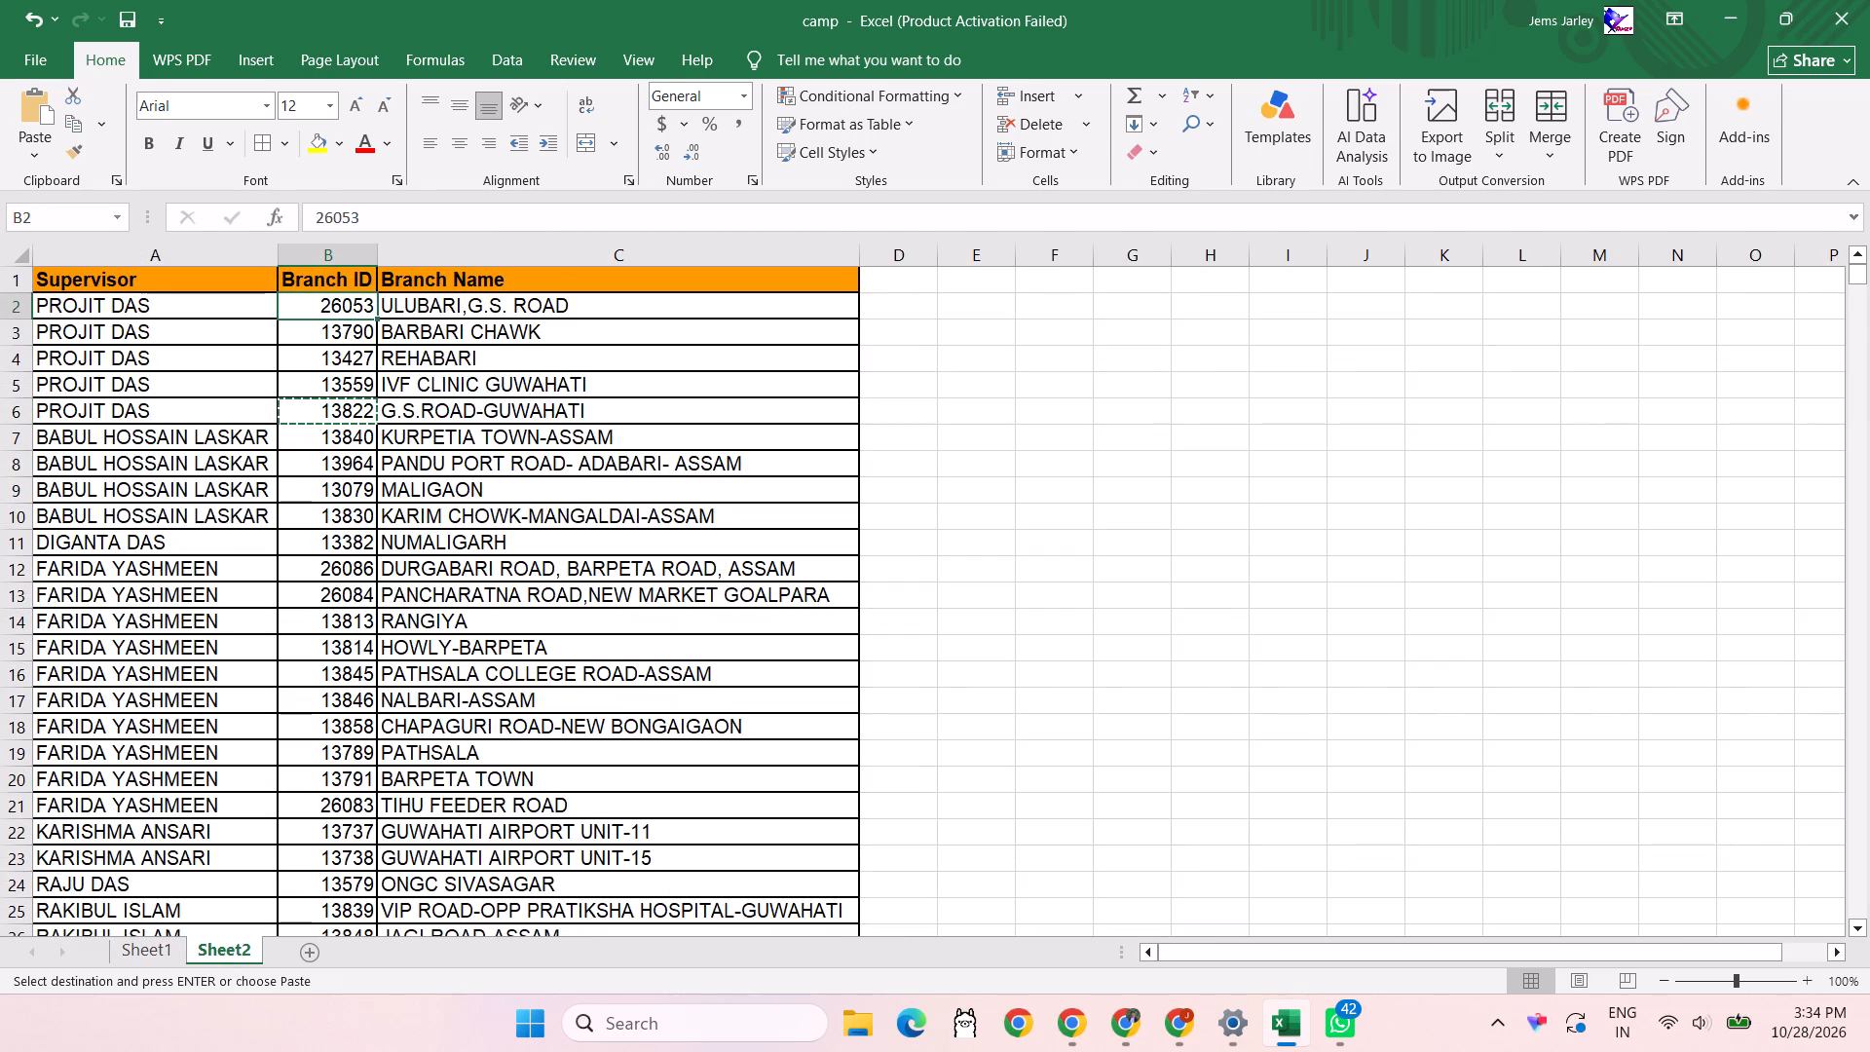
pyautogui.hotkey('ctrl', 'c')
pyautogui.click(157, 960)
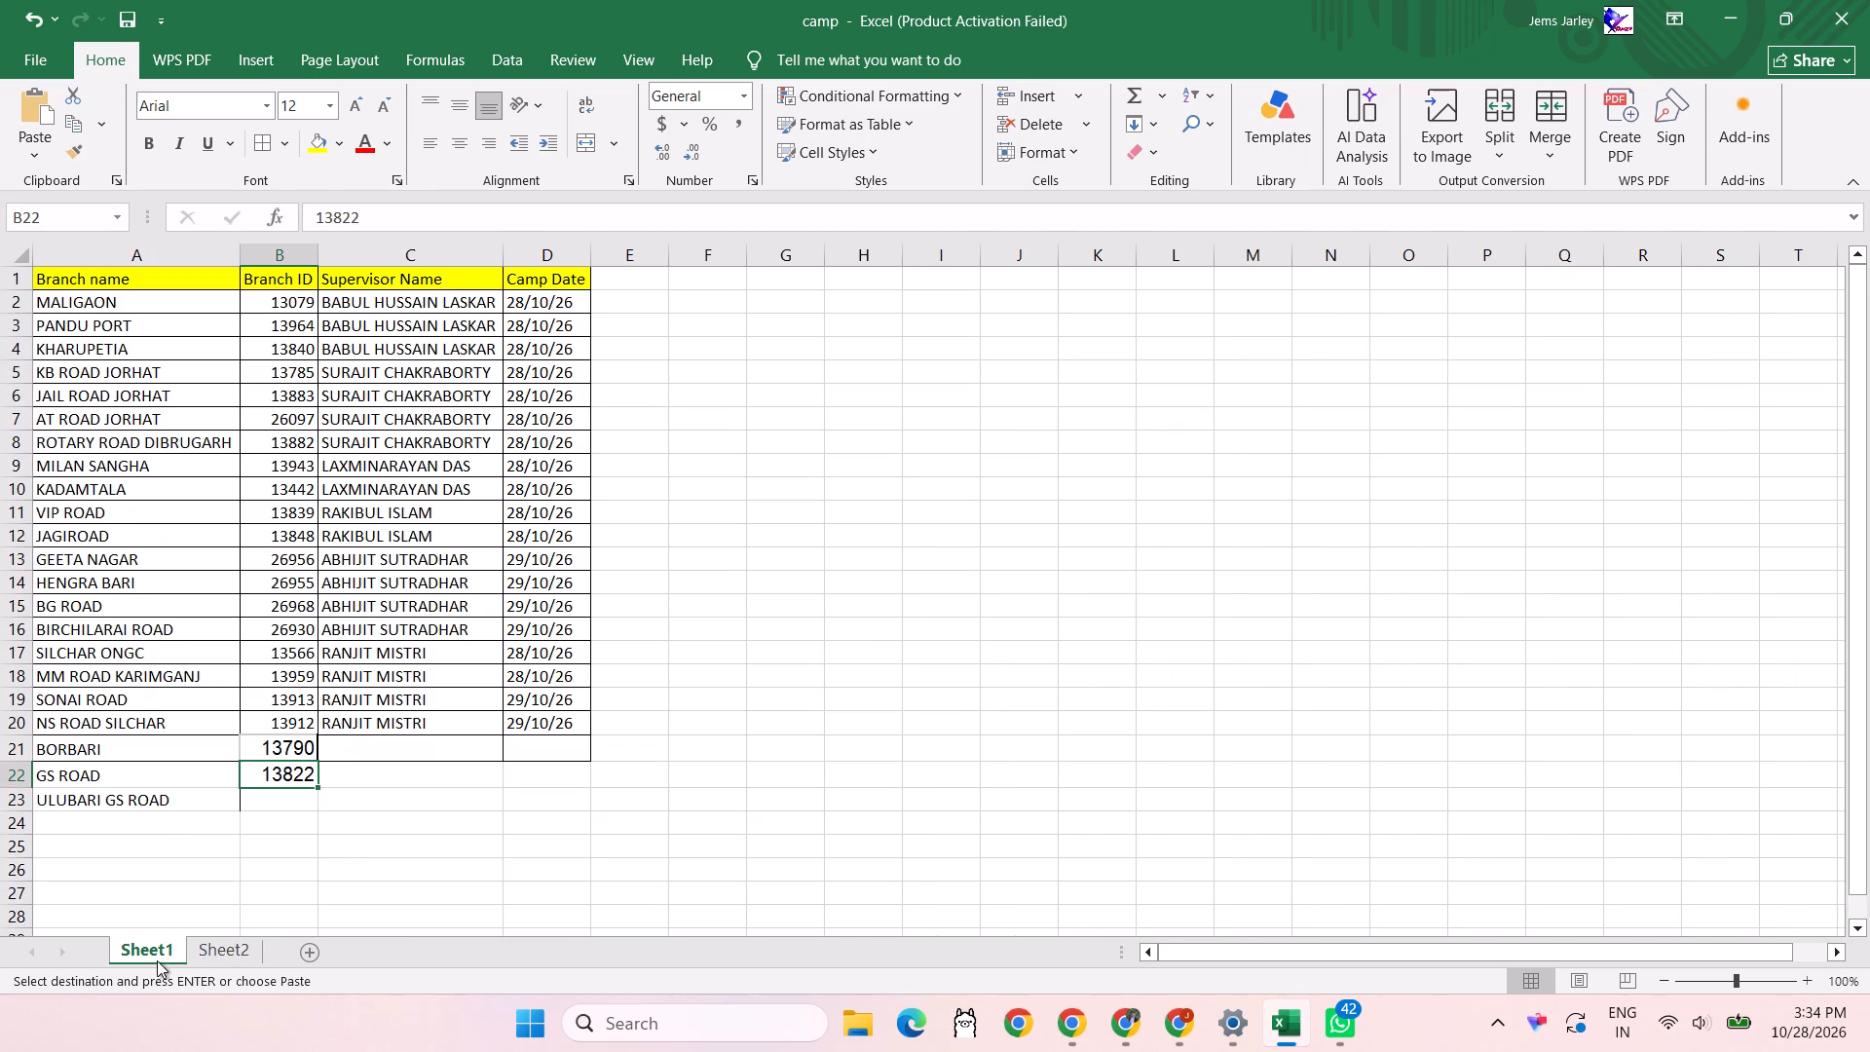
pyautogui.click(277, 799)
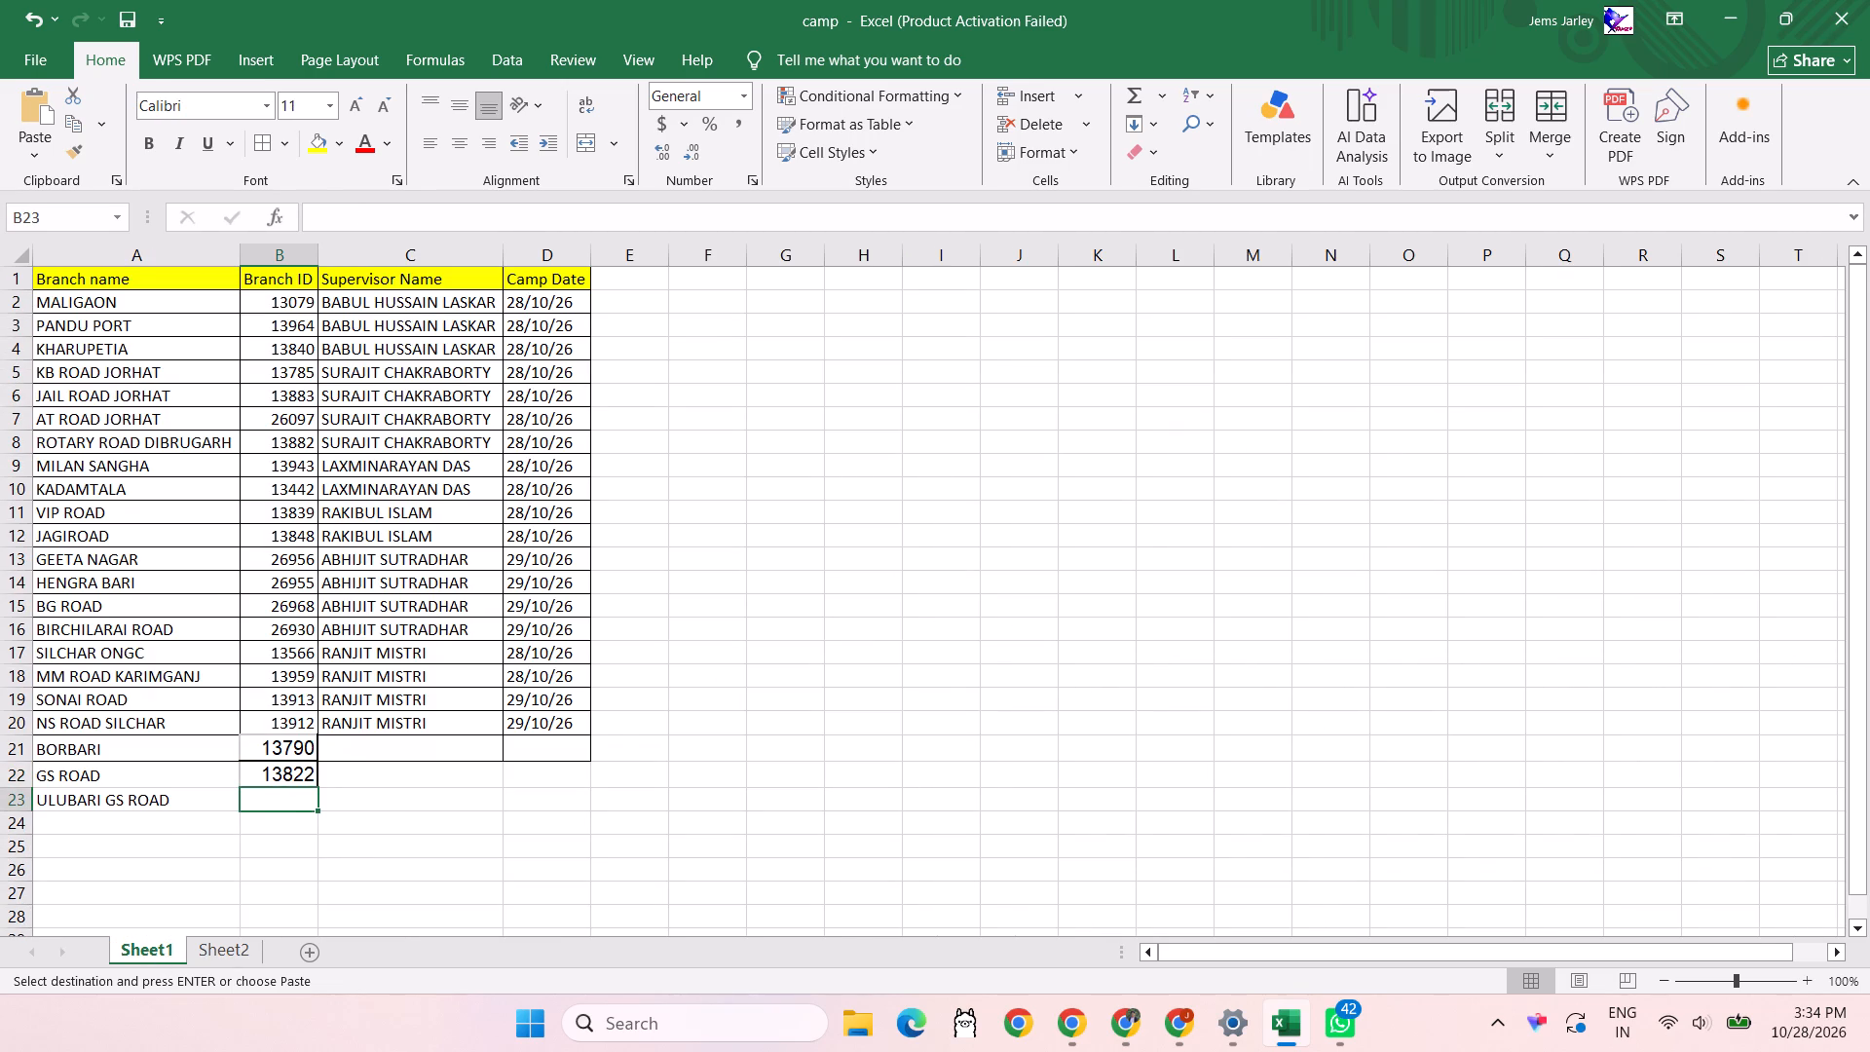
pyautogui.hotkey('ctrl', 'v')
# Copy the supervisor name of the ULUBARI,G.S. ROAD row from Sheet2 into C21:C23 on Sheet1.
pyautogui.click(436, 804)
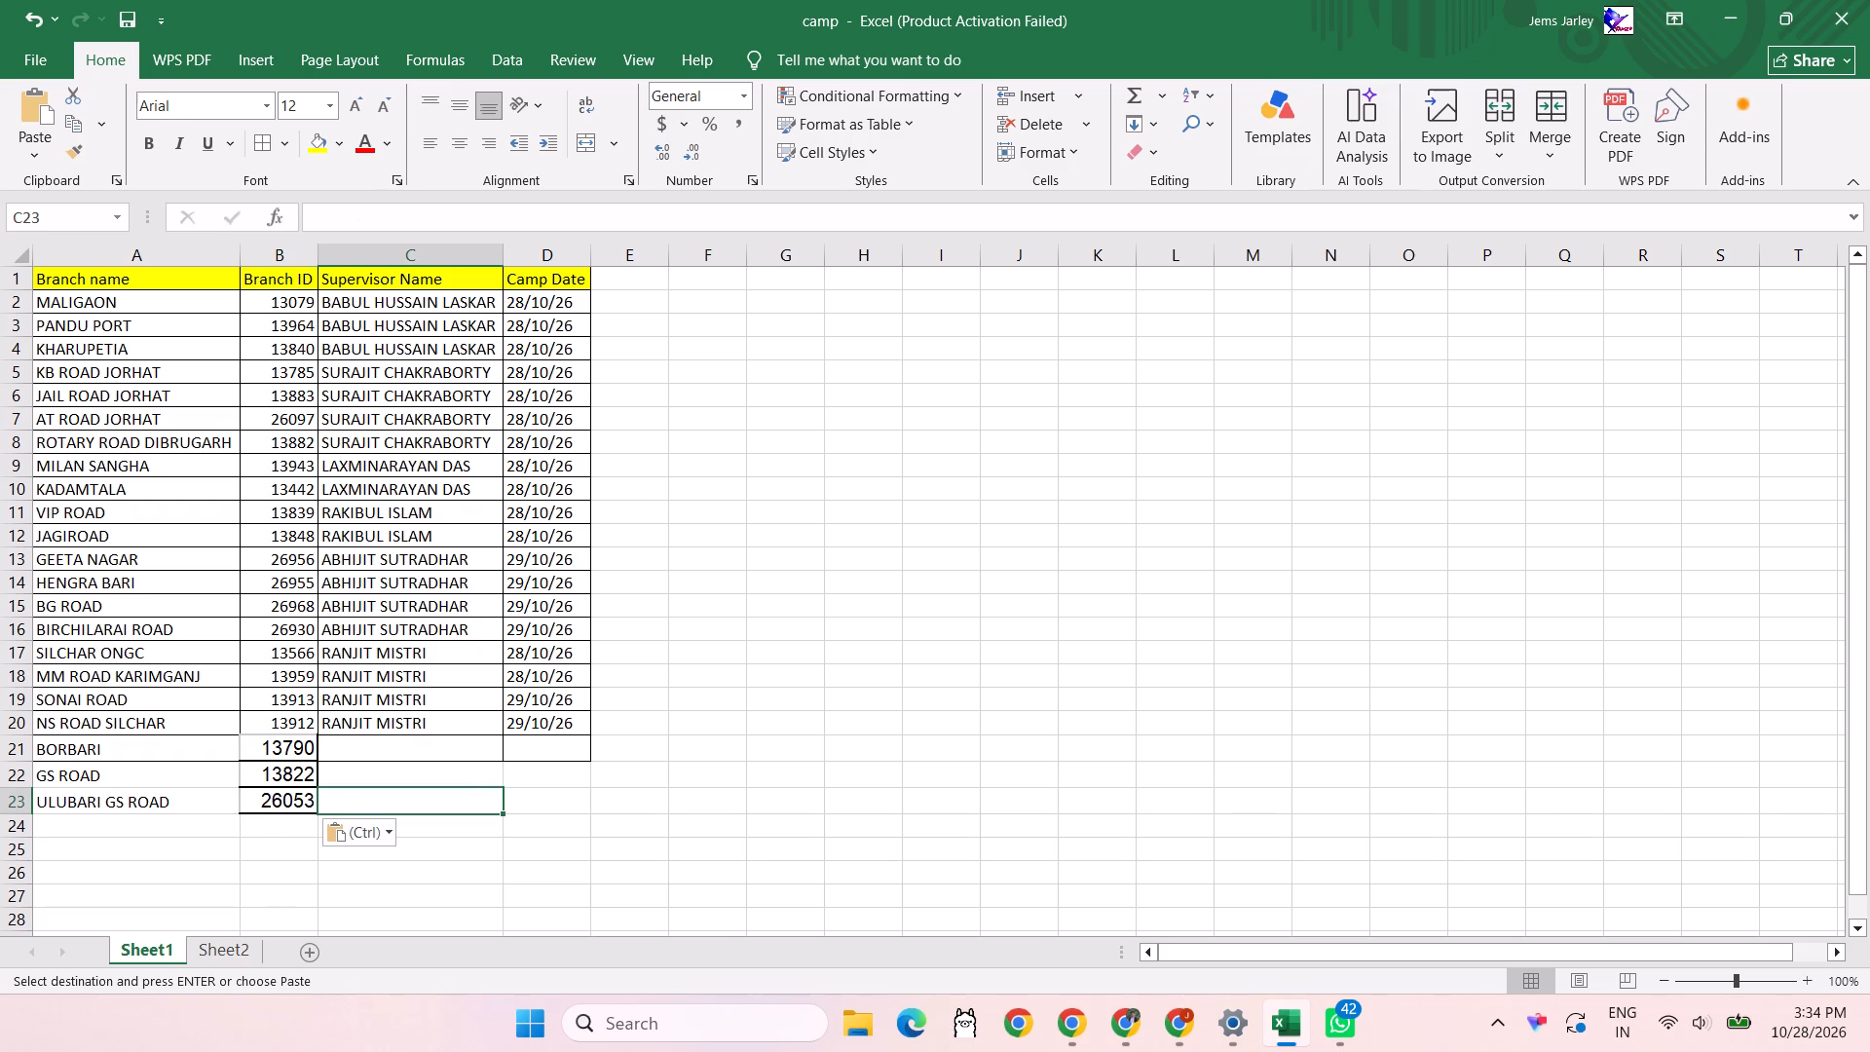
pyautogui.click(221, 956)
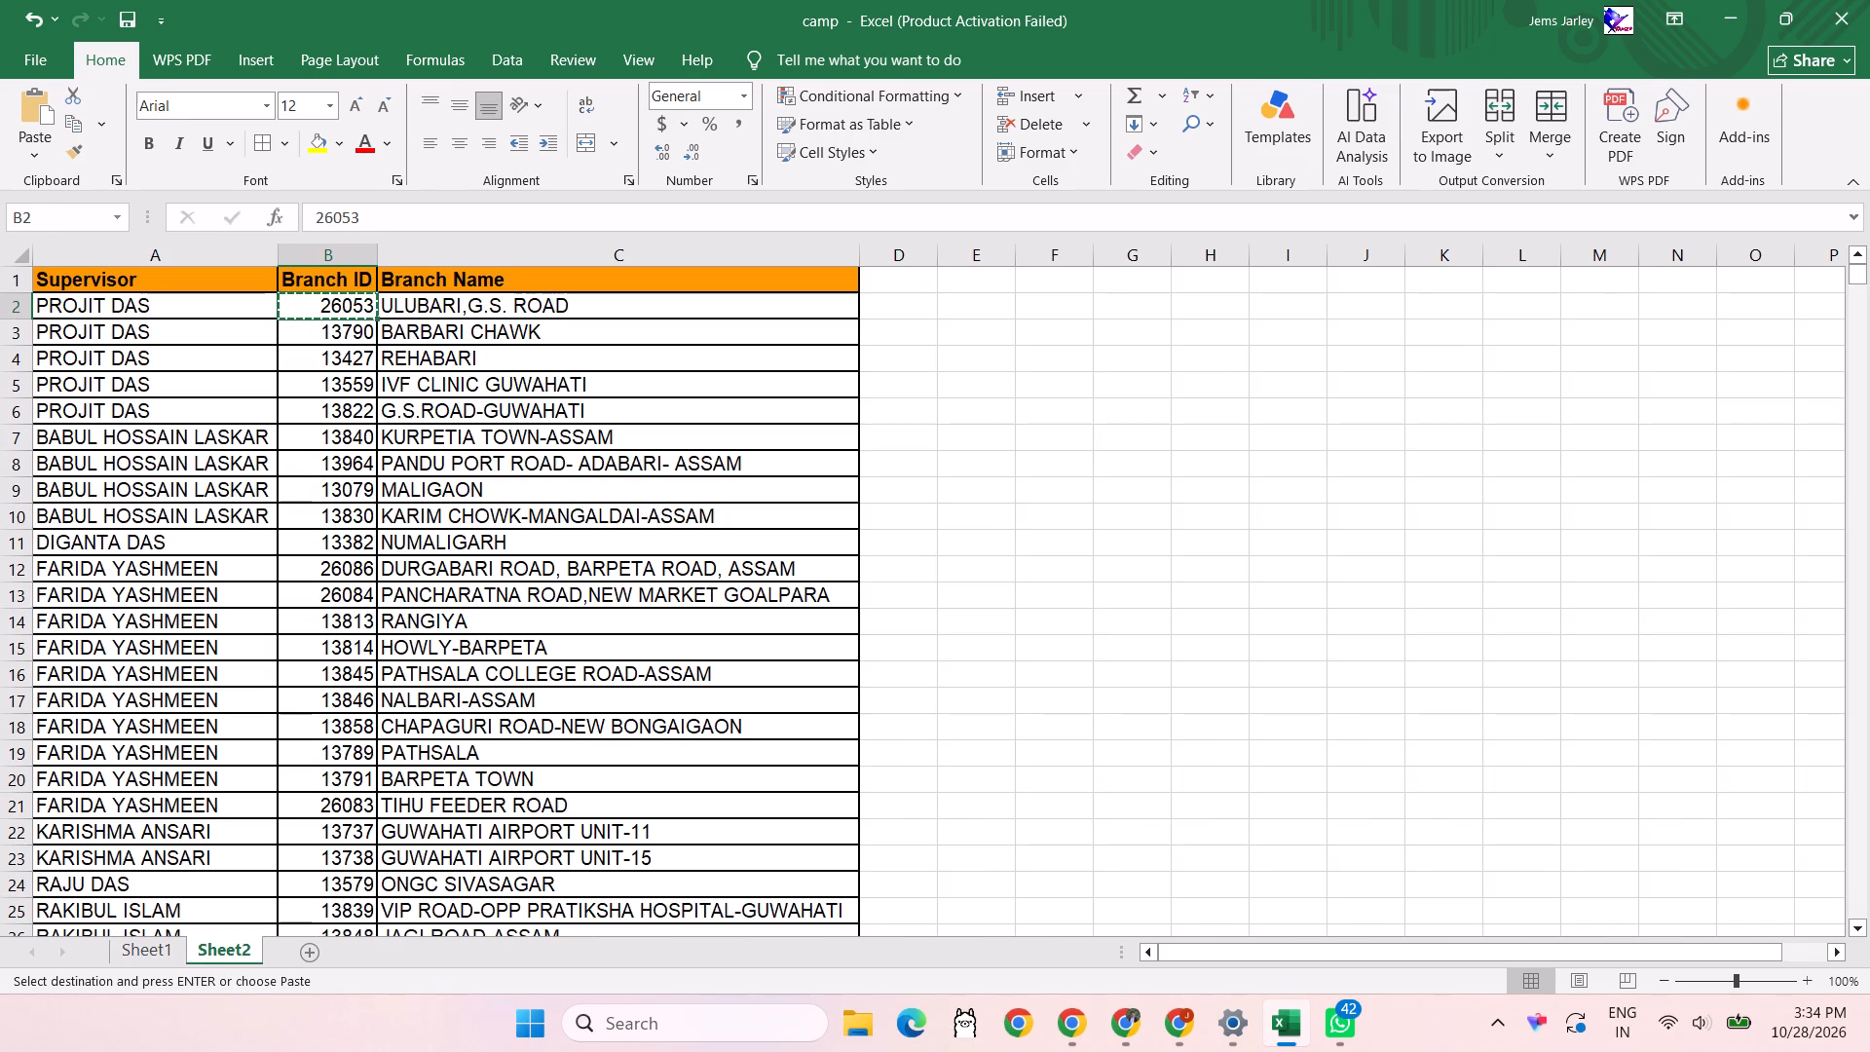
pyautogui.click(127, 312)
pyautogui.hotkey('ctrl', 'c')
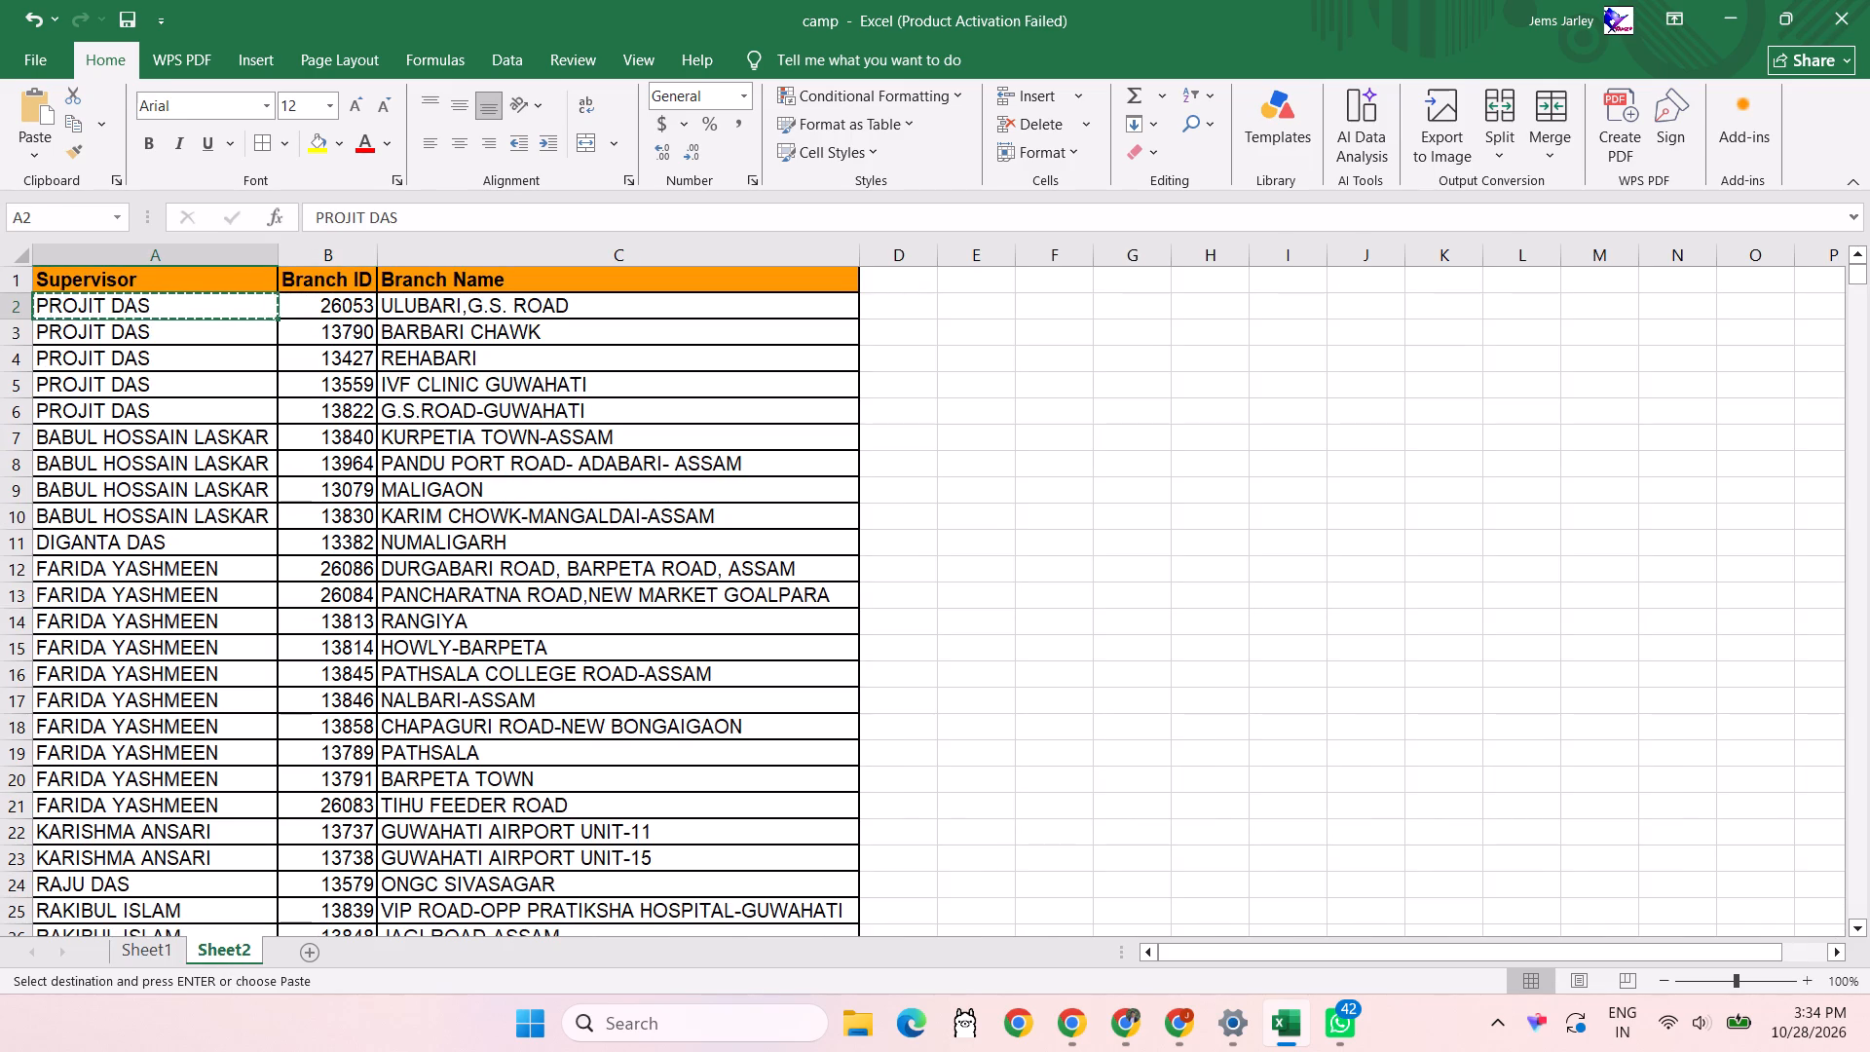
pyautogui.click(154, 962)
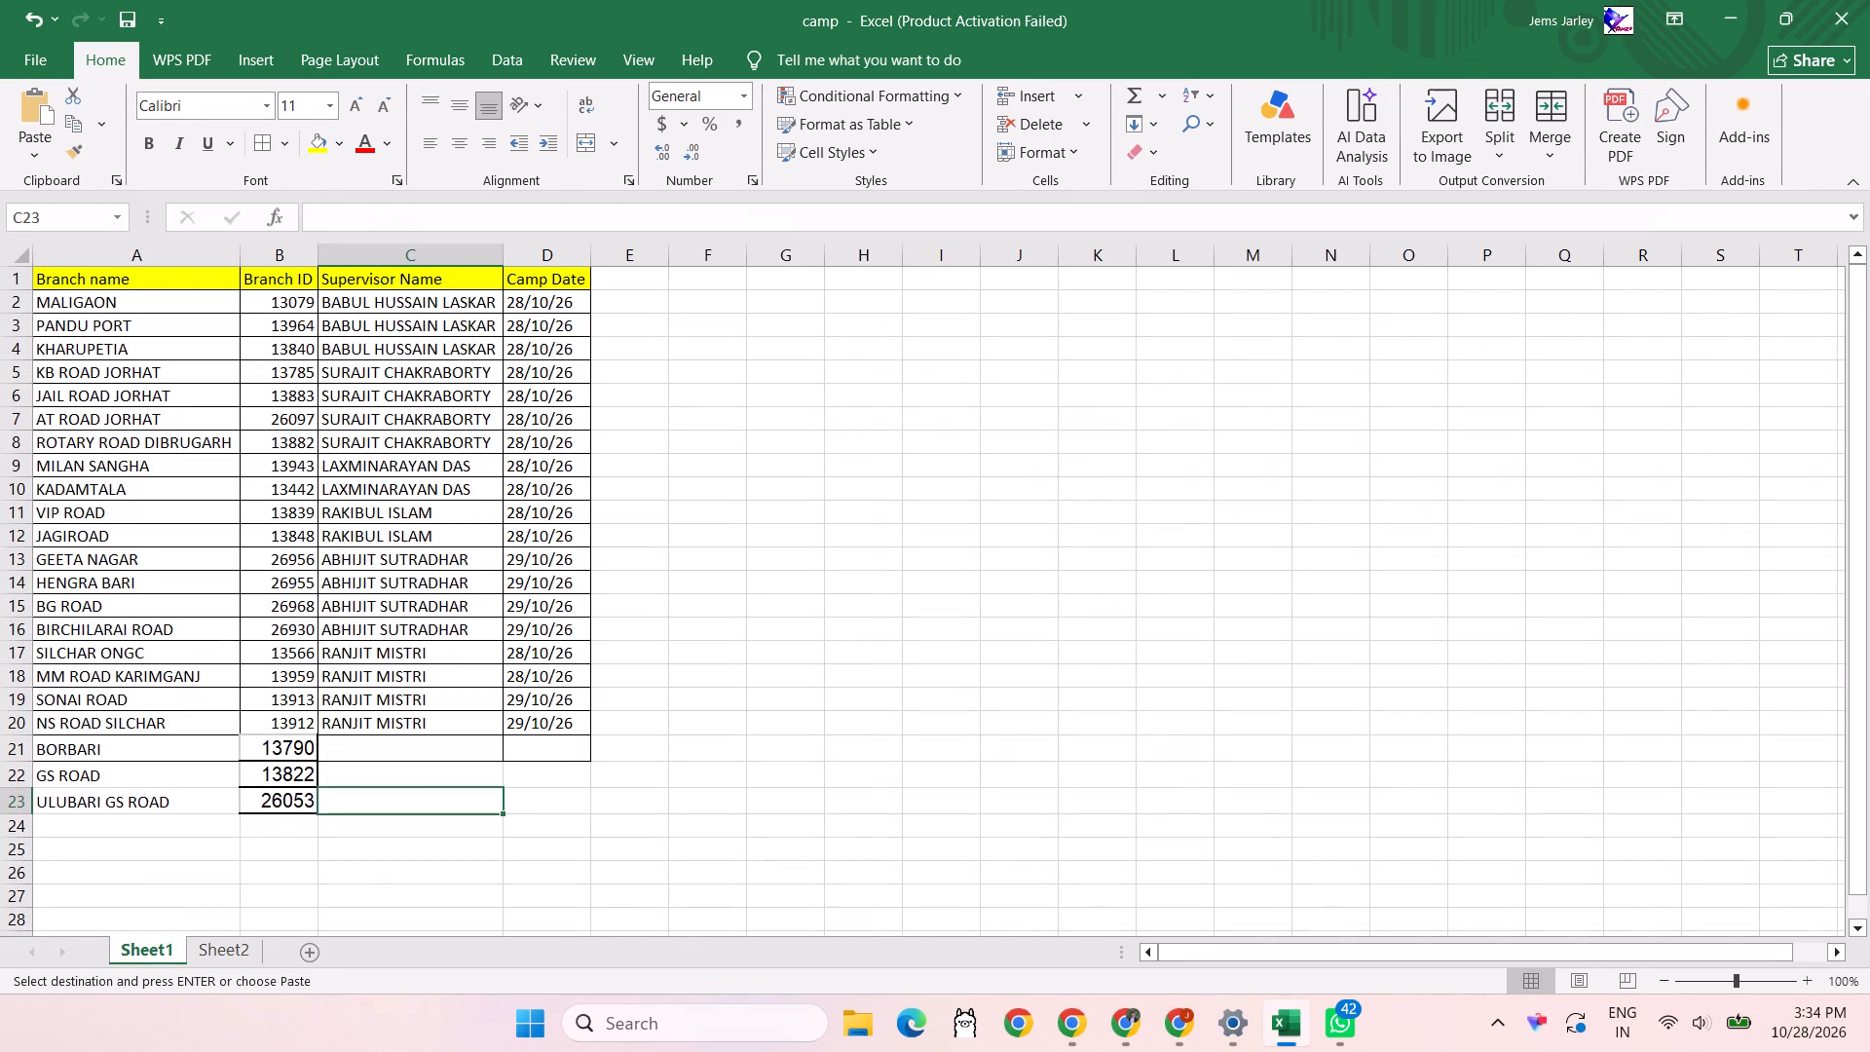
pyautogui.moveTo(411, 754); pyautogui.dragTo(405, 808)
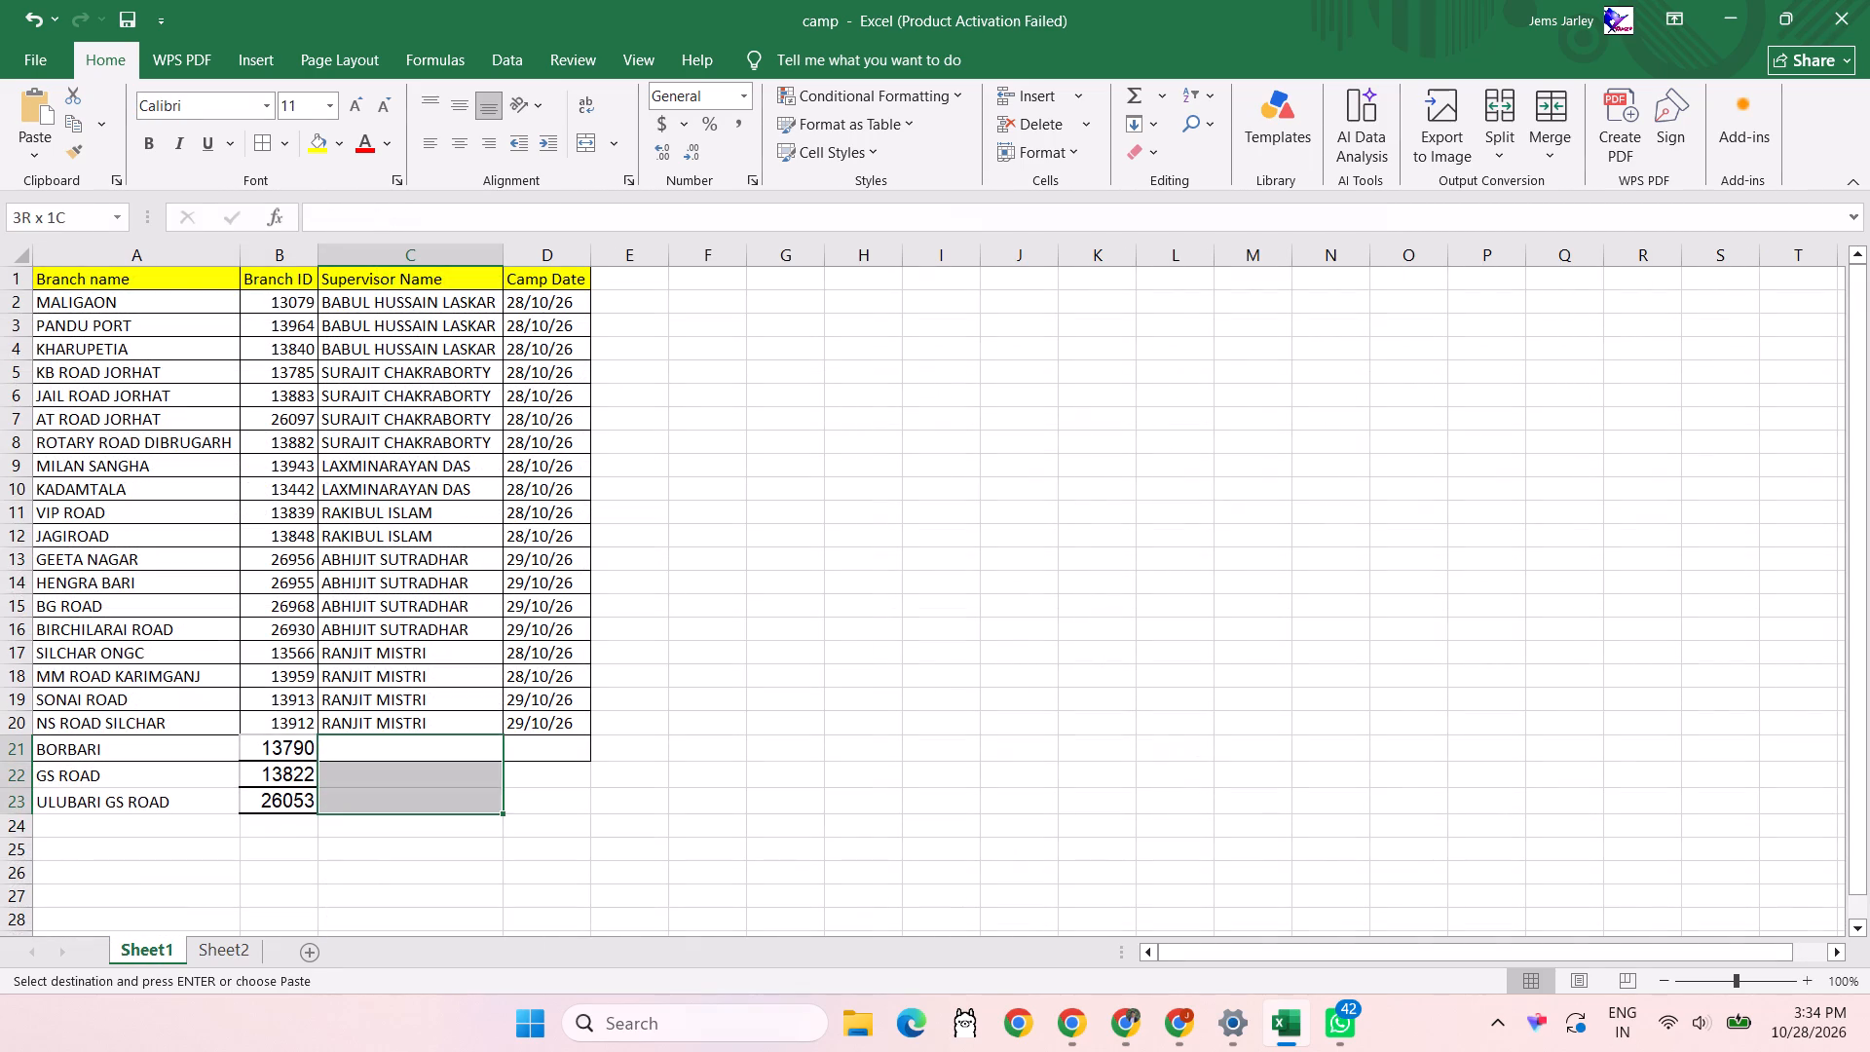
pyautogui.moveTo(405, 808); pyautogui.dragTo(405, 809)
pyautogui.hotkey('ctrl', 'v')
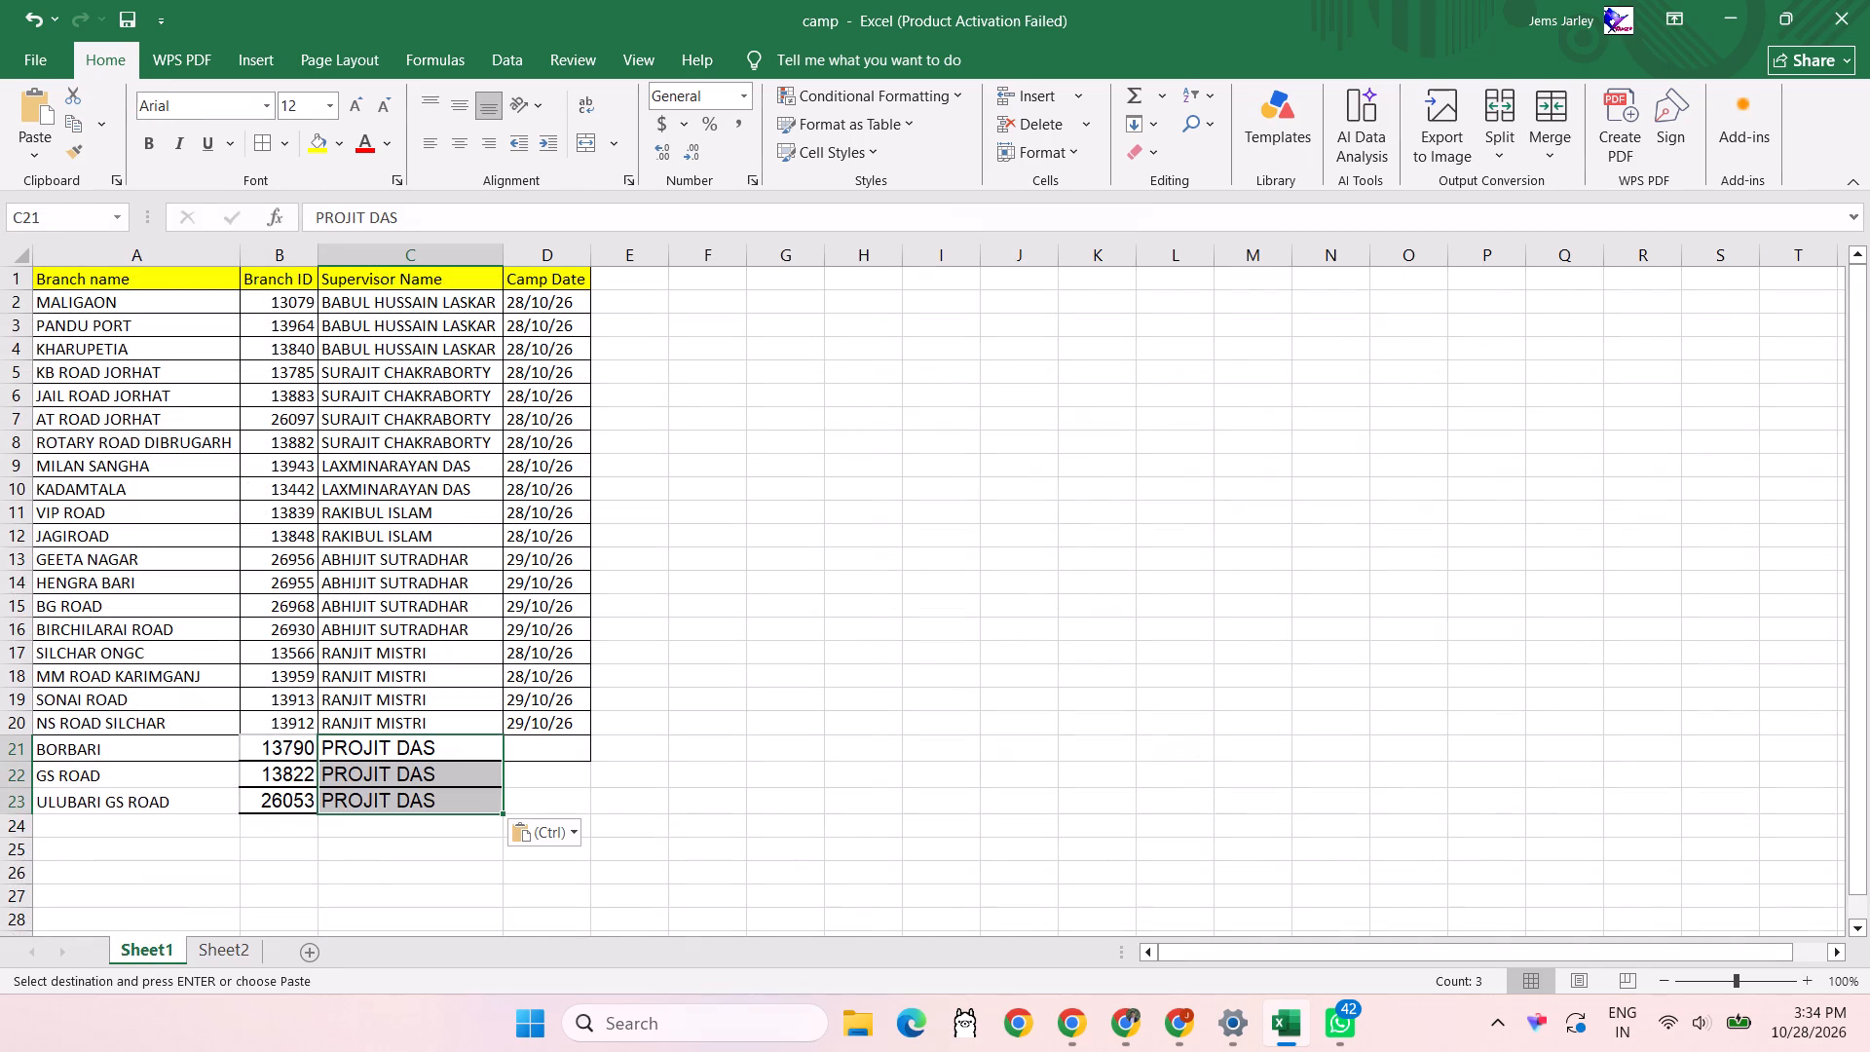
# Copy the camp date 29/10/26 from D20 into D21:D23 and save the workbook.
pyautogui.click(562, 729)
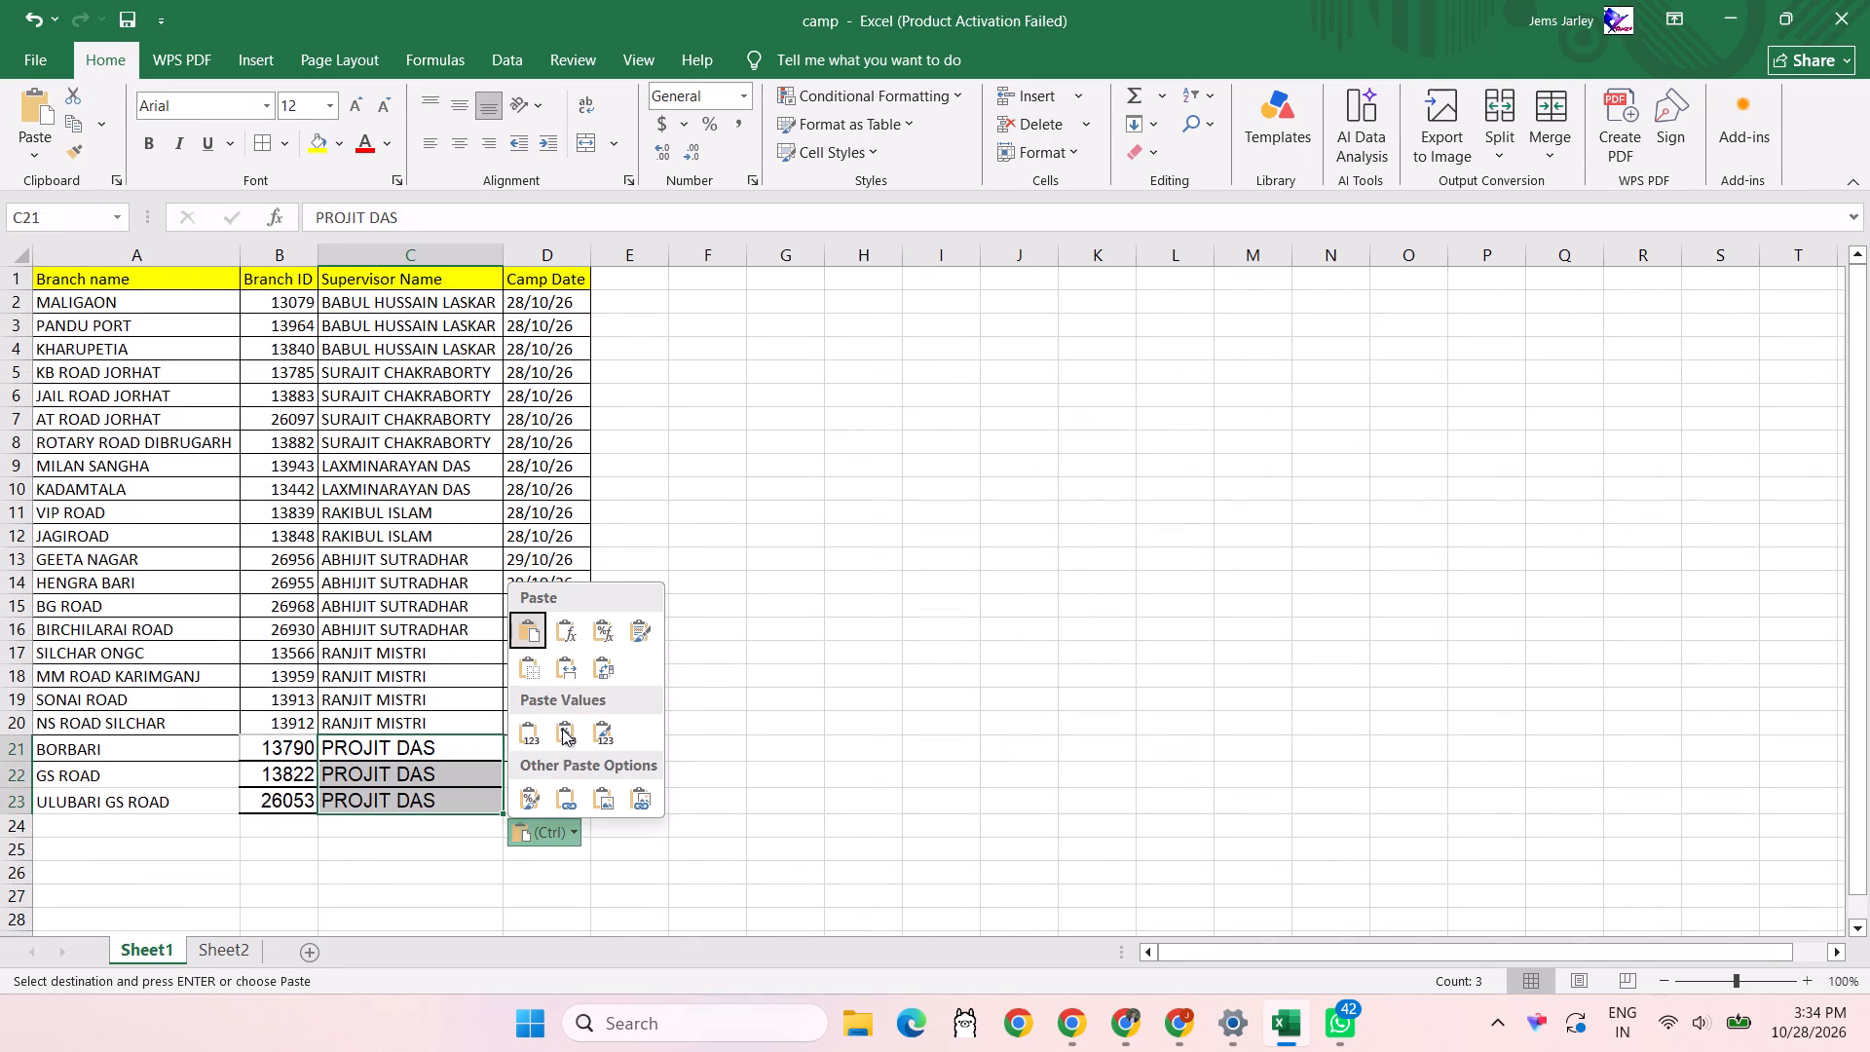
pyautogui.click(901, 716)
pyautogui.click(566, 723)
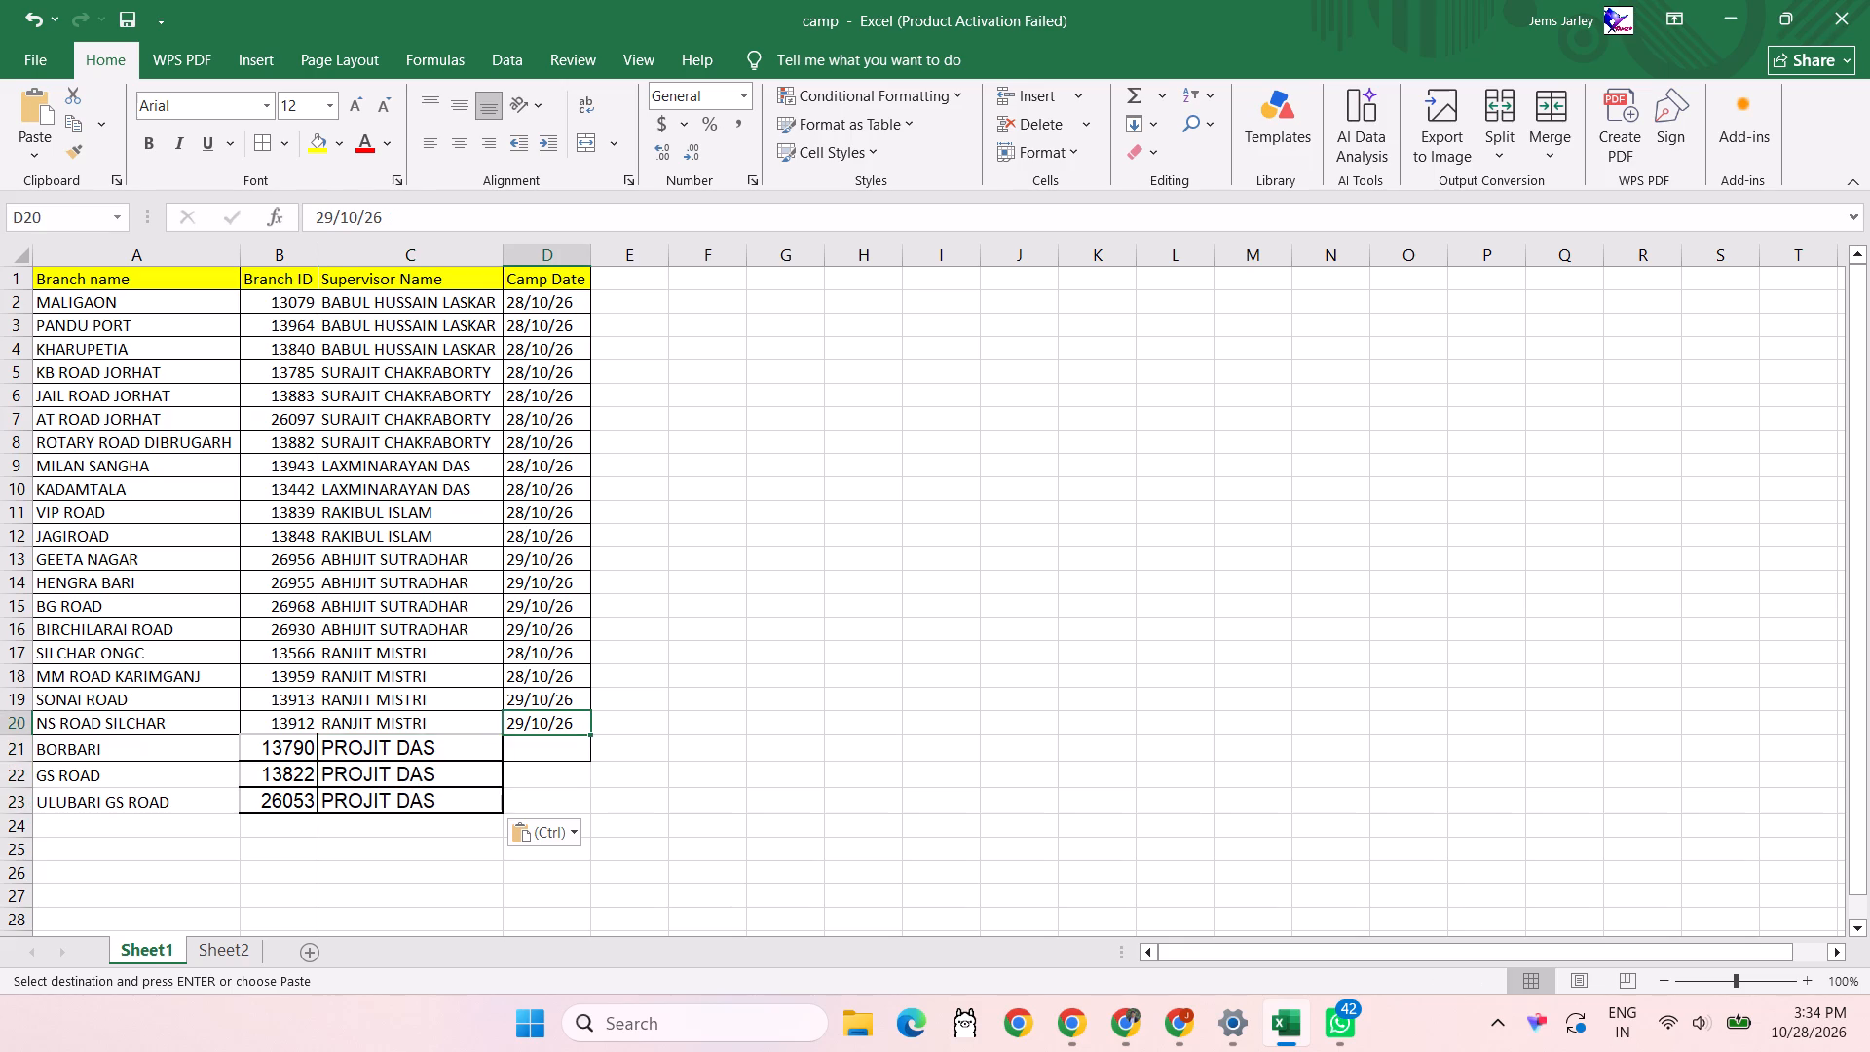
pyautogui.hotkey('ctrl', 'c')
pyautogui.press('Down')
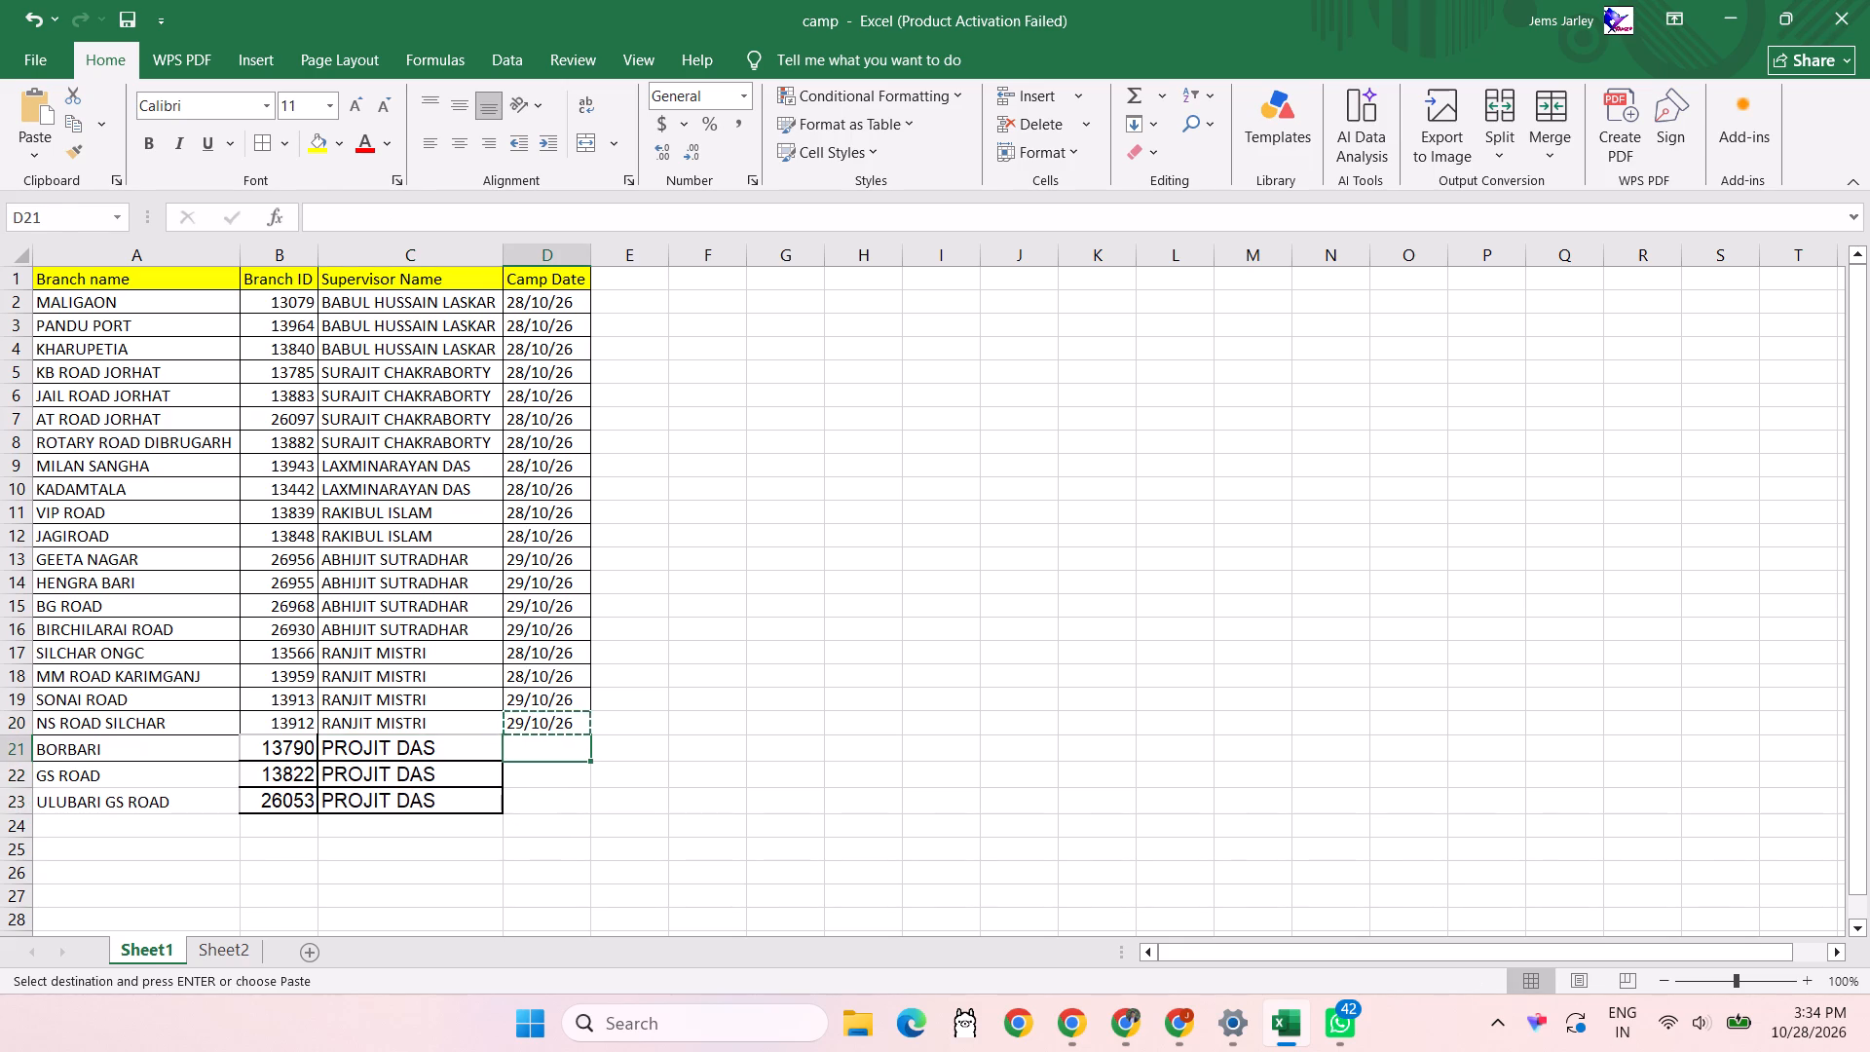
pyautogui.hotkey('shift', 'Down')
pyautogui.hotkey('shift', 'Down')
pyautogui.hotkey('ctrl', 'v')
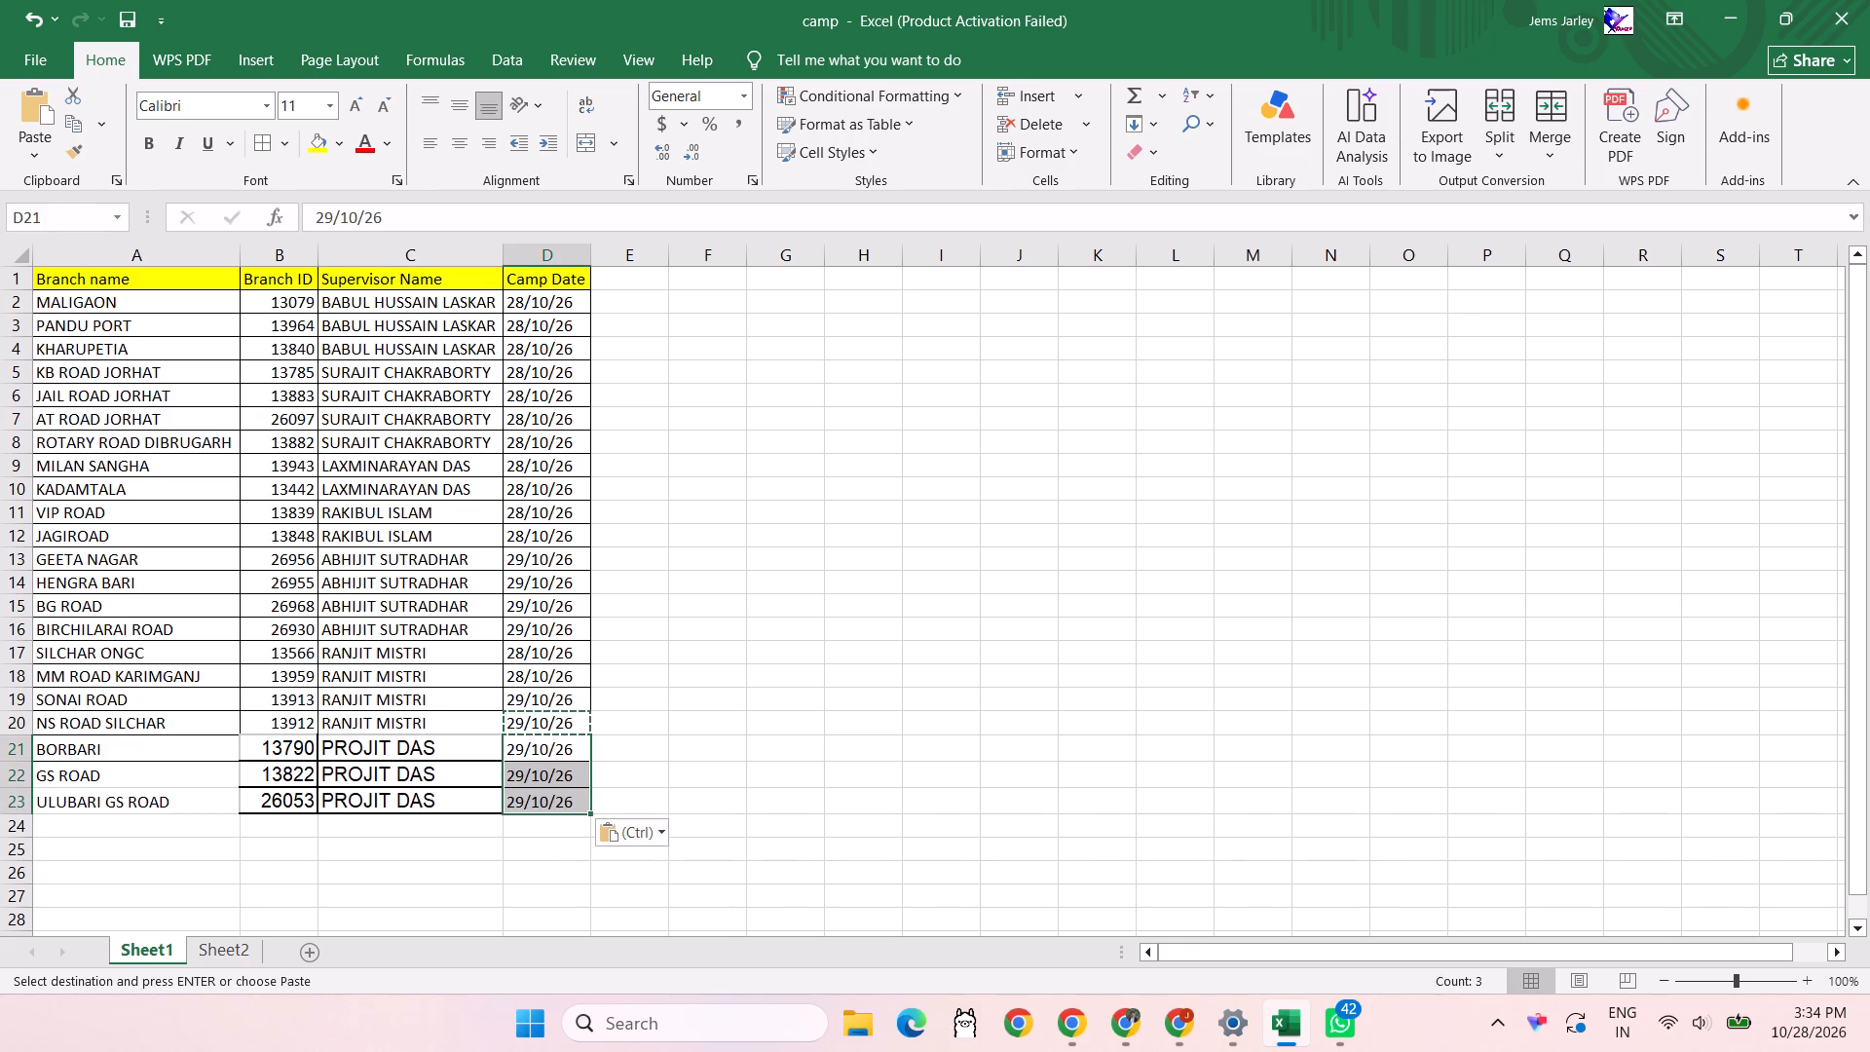
pyautogui.click(788, 721)
pyautogui.hotkey('ctrl', 's')
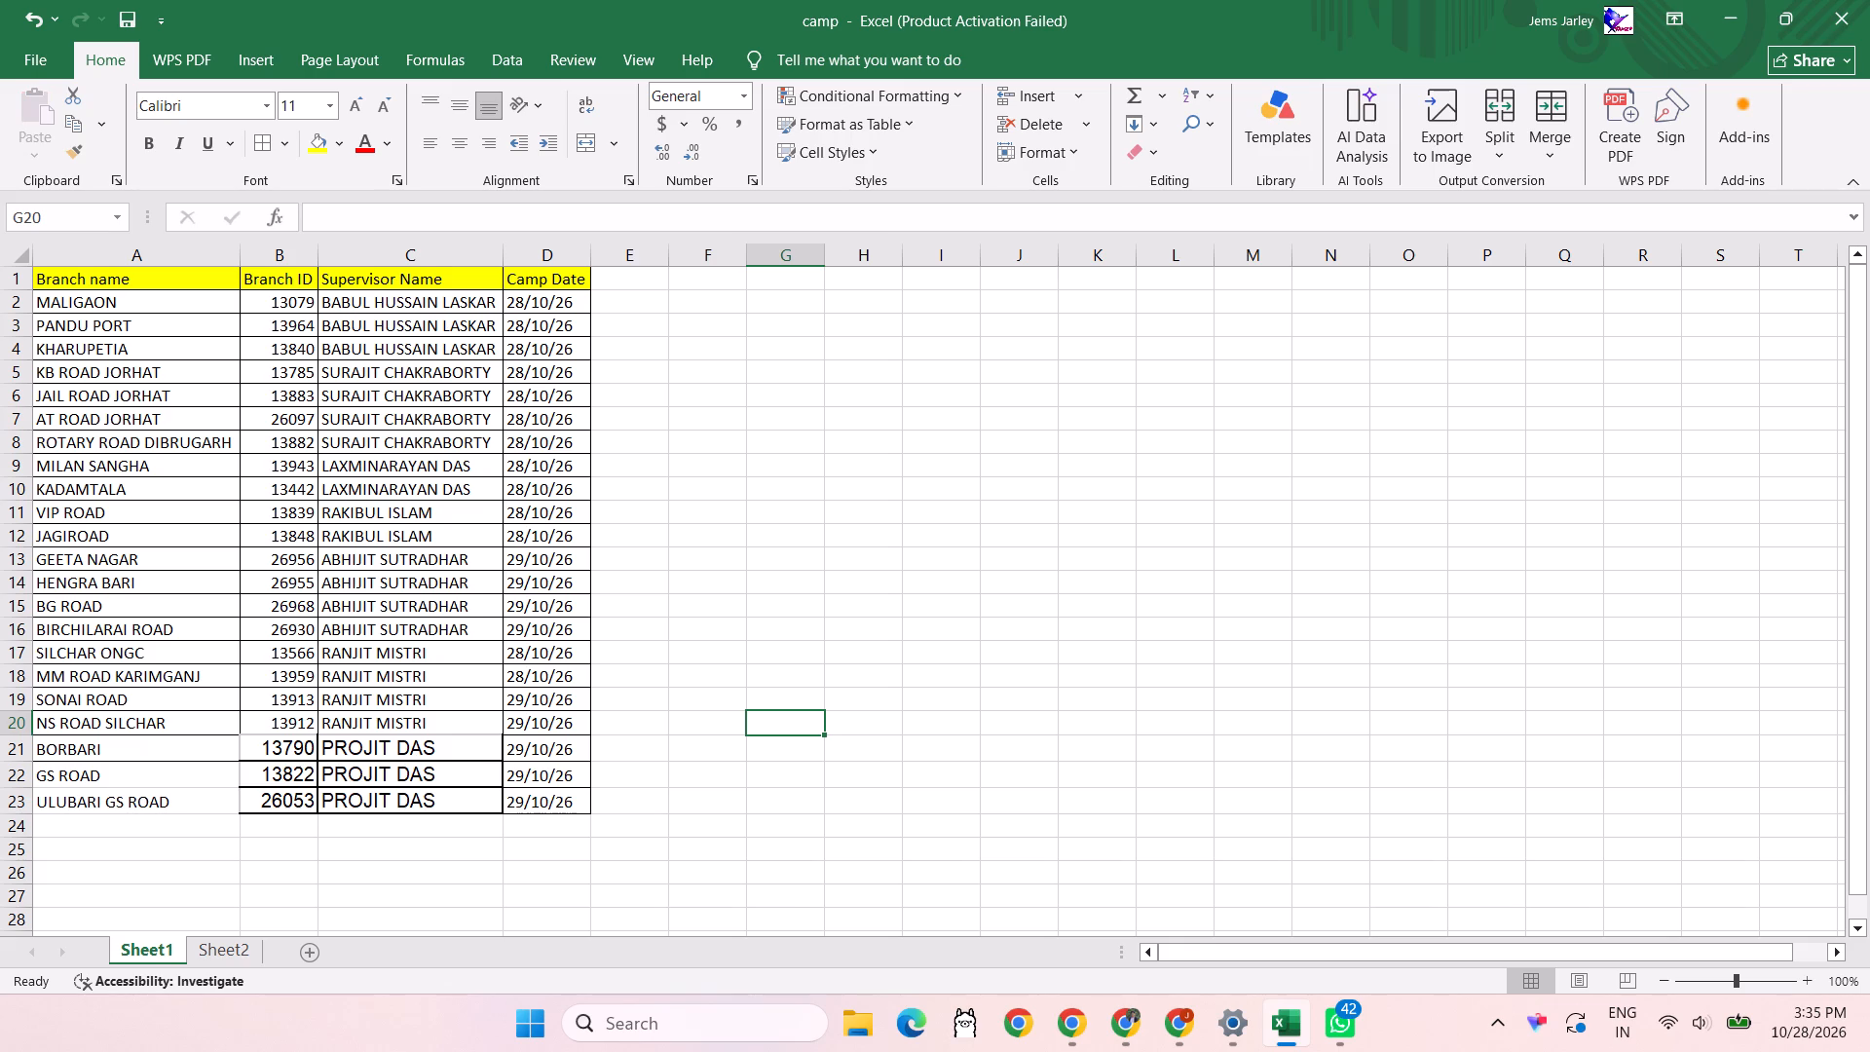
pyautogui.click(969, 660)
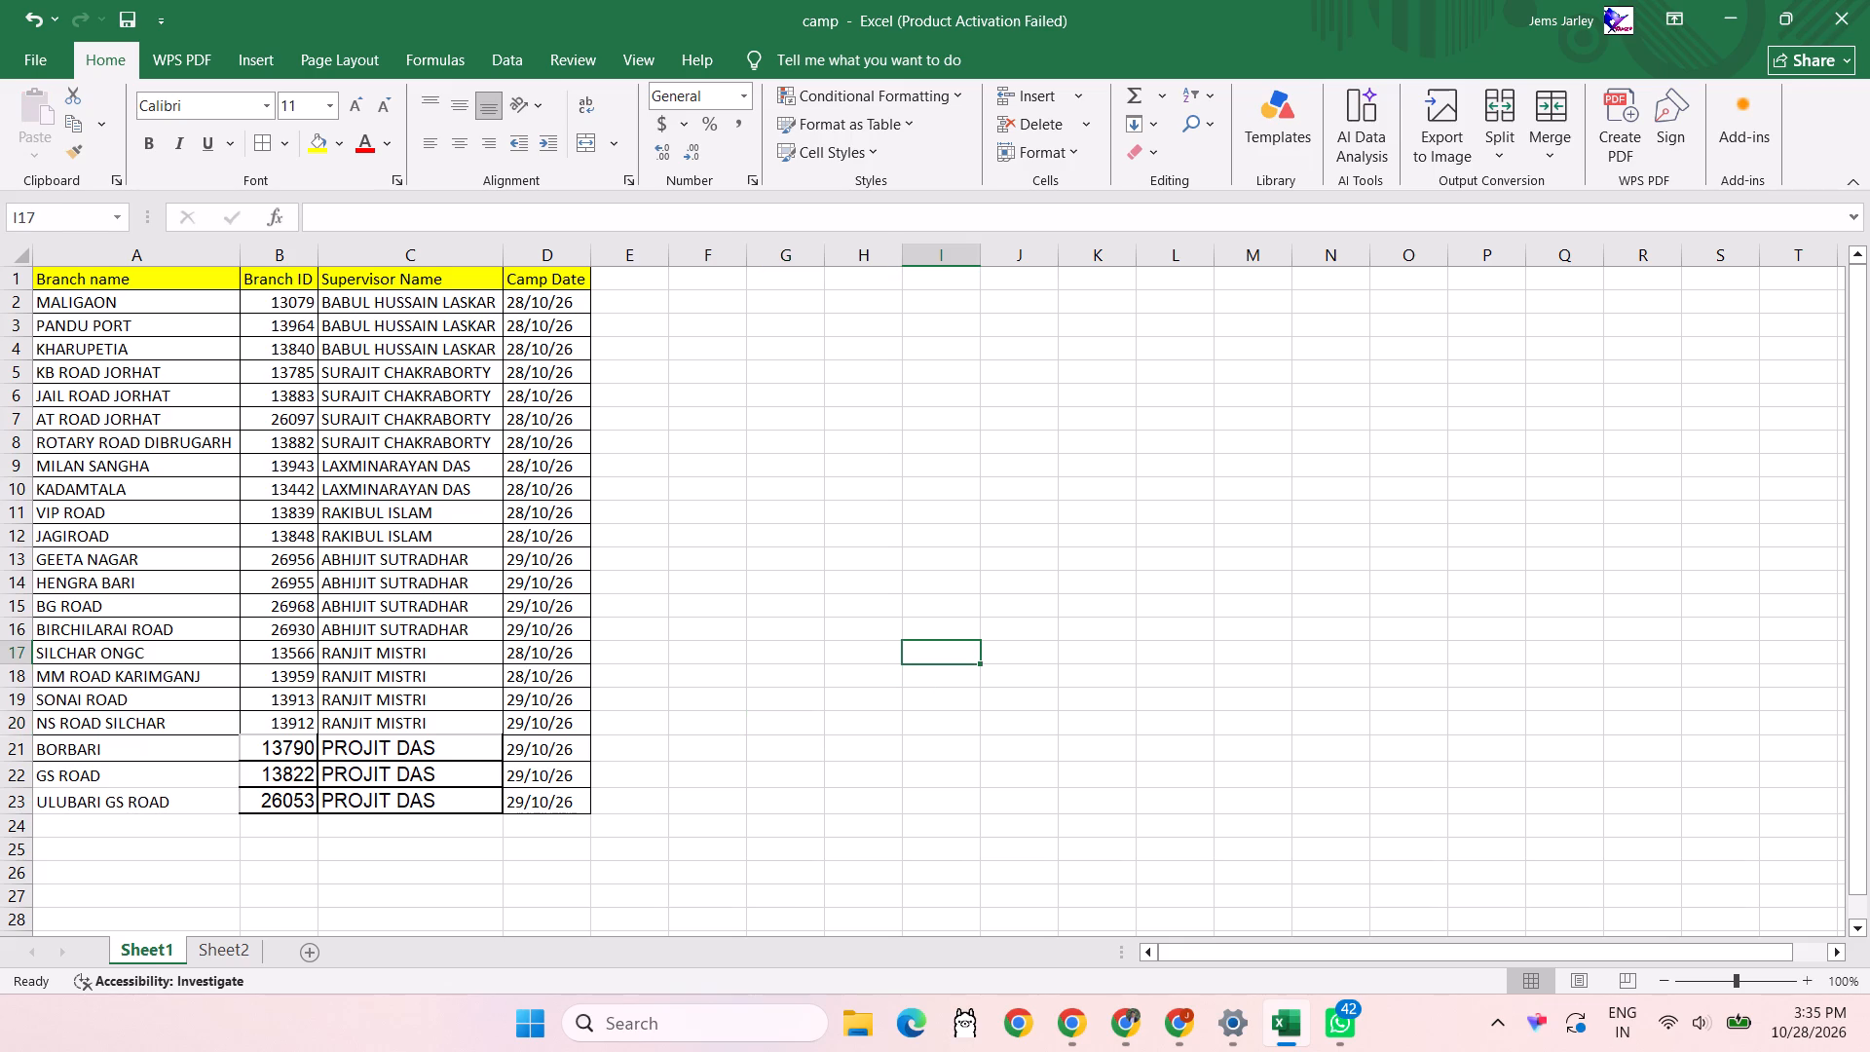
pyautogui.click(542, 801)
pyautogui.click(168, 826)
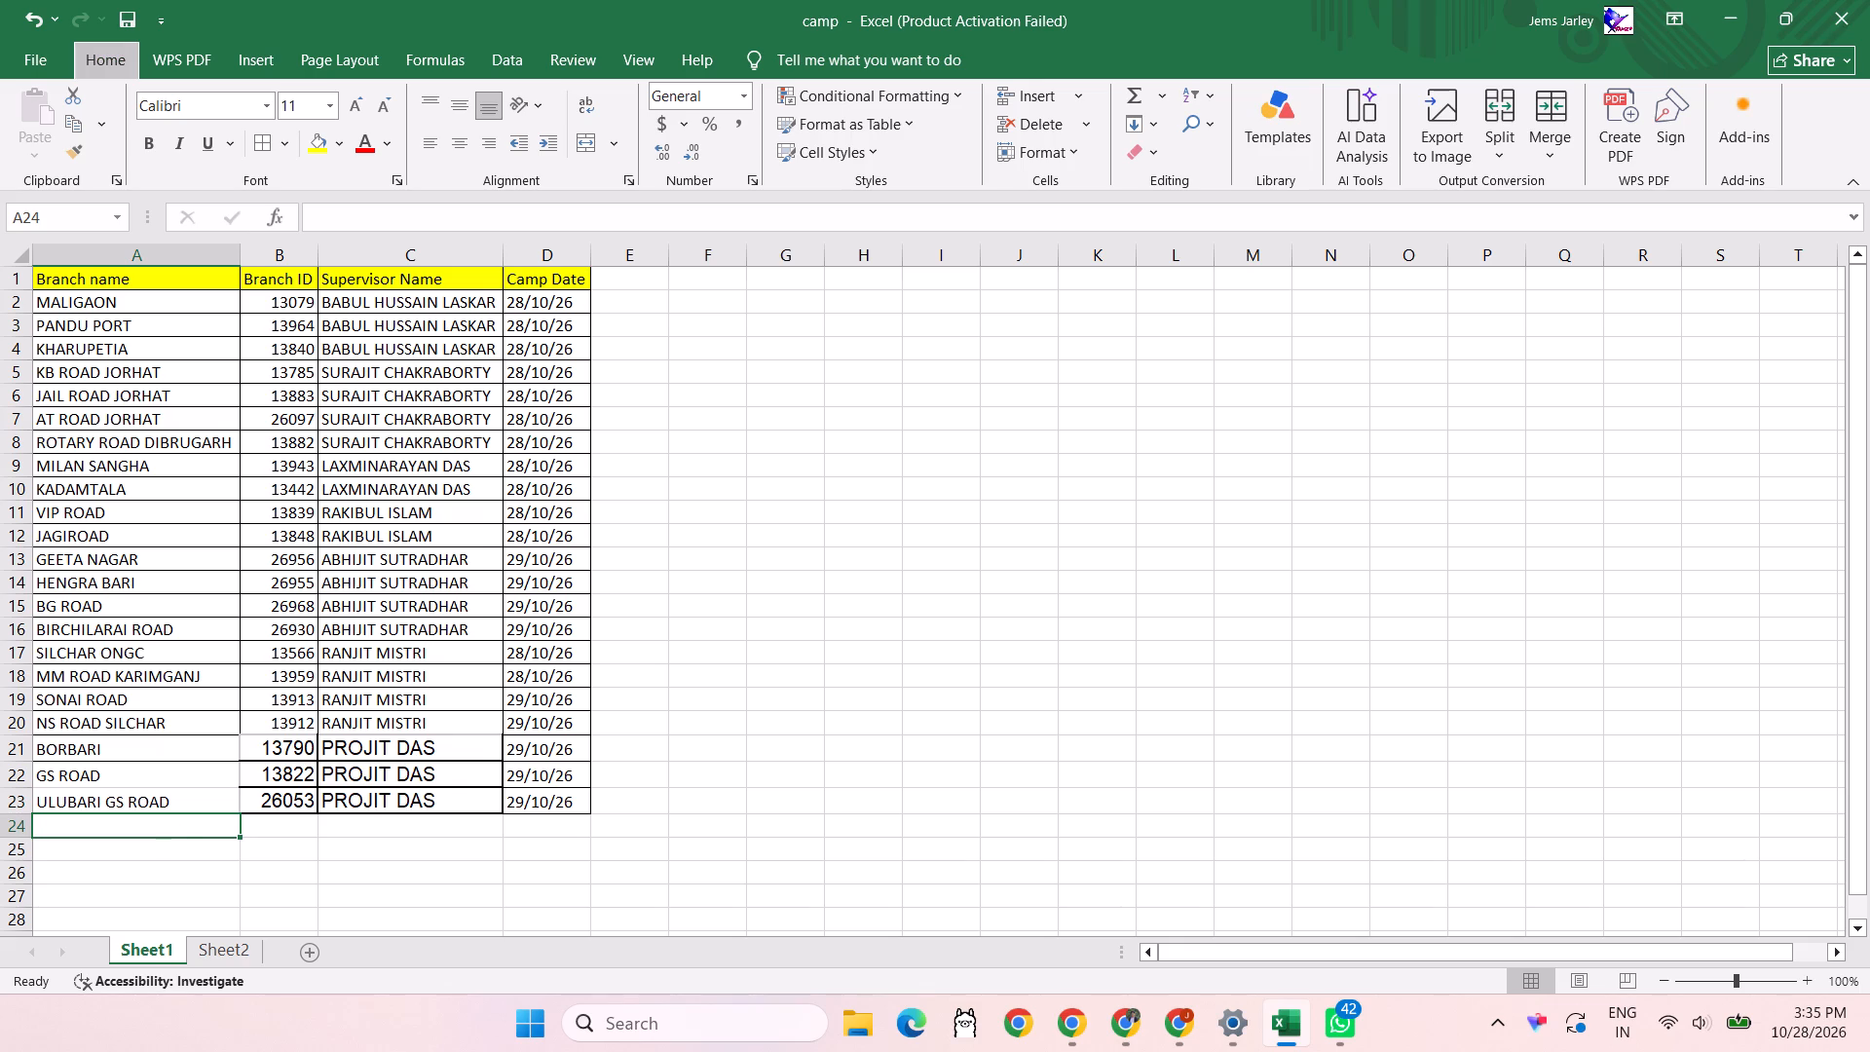
# On Sheet2, insert a copy of the Branch Name column before Branch ID and clear the original column's contents.
pyautogui.click(222, 958)
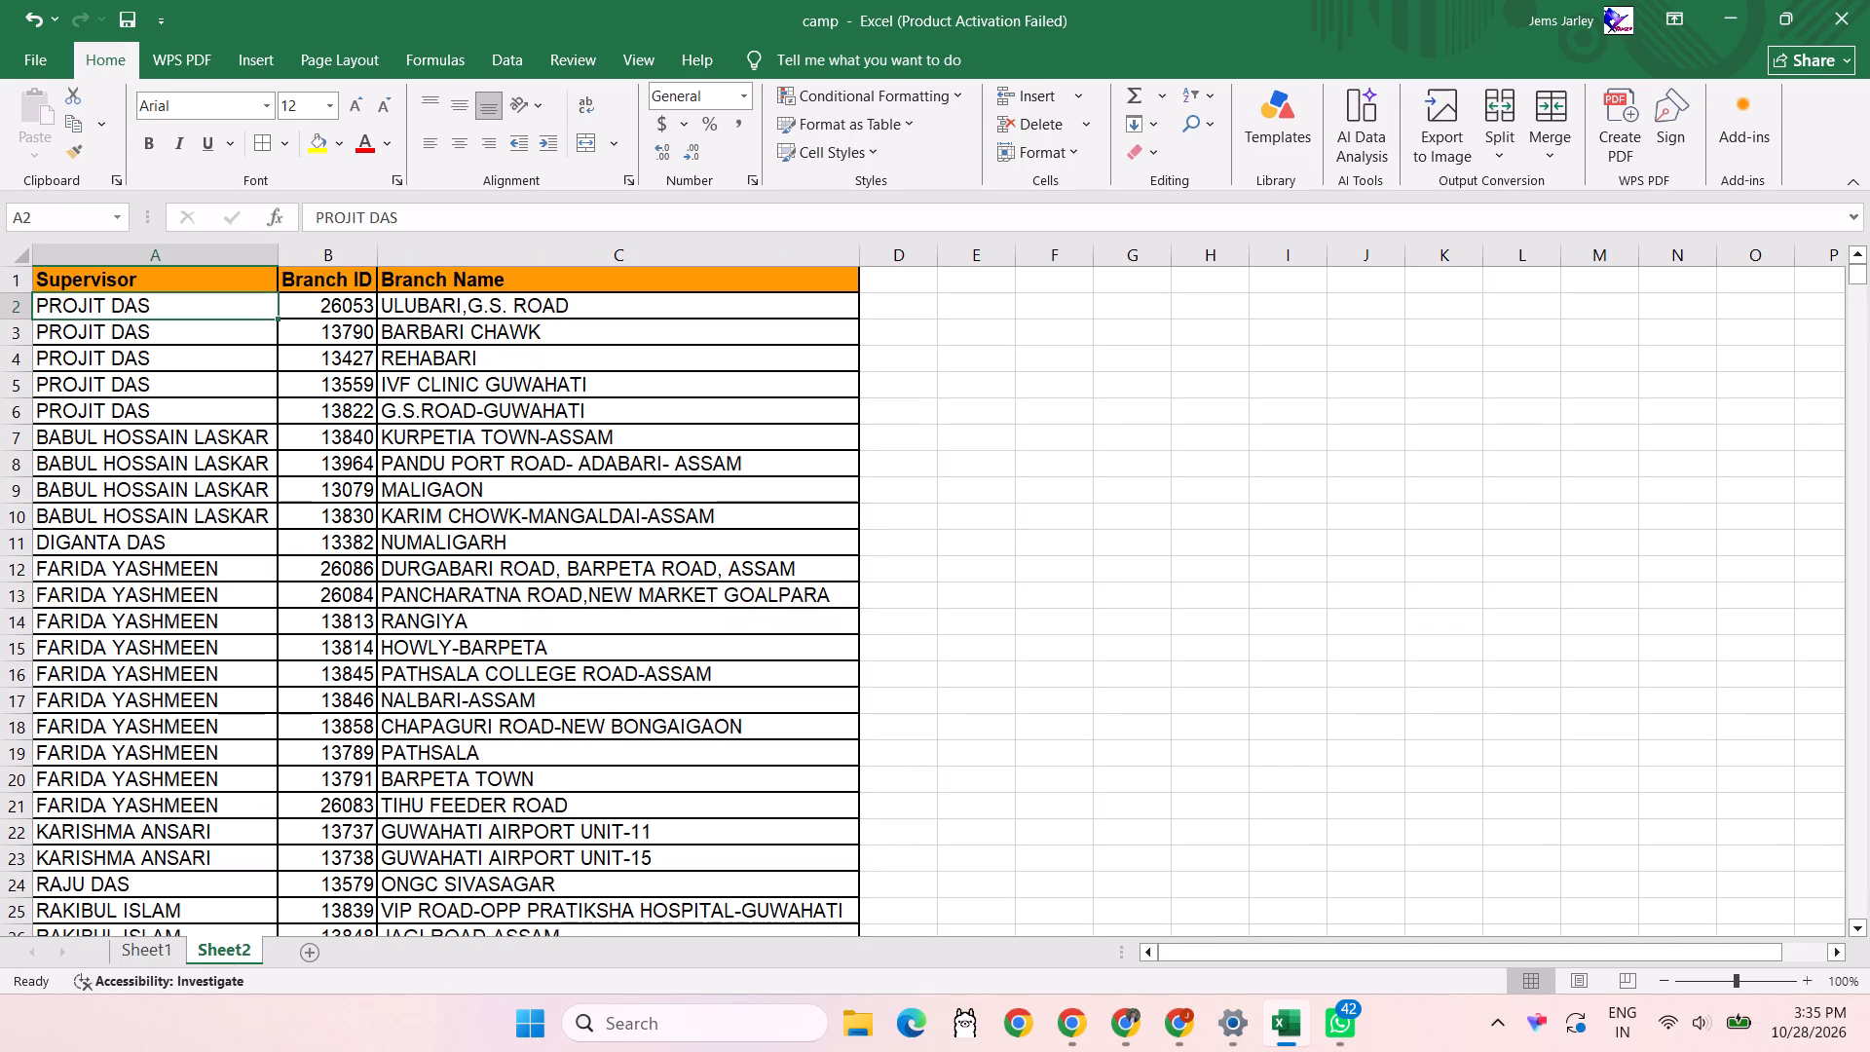
pyautogui.click(639, 264)
pyautogui.moveTo(590, 257); pyautogui.dragTo(304, 265)
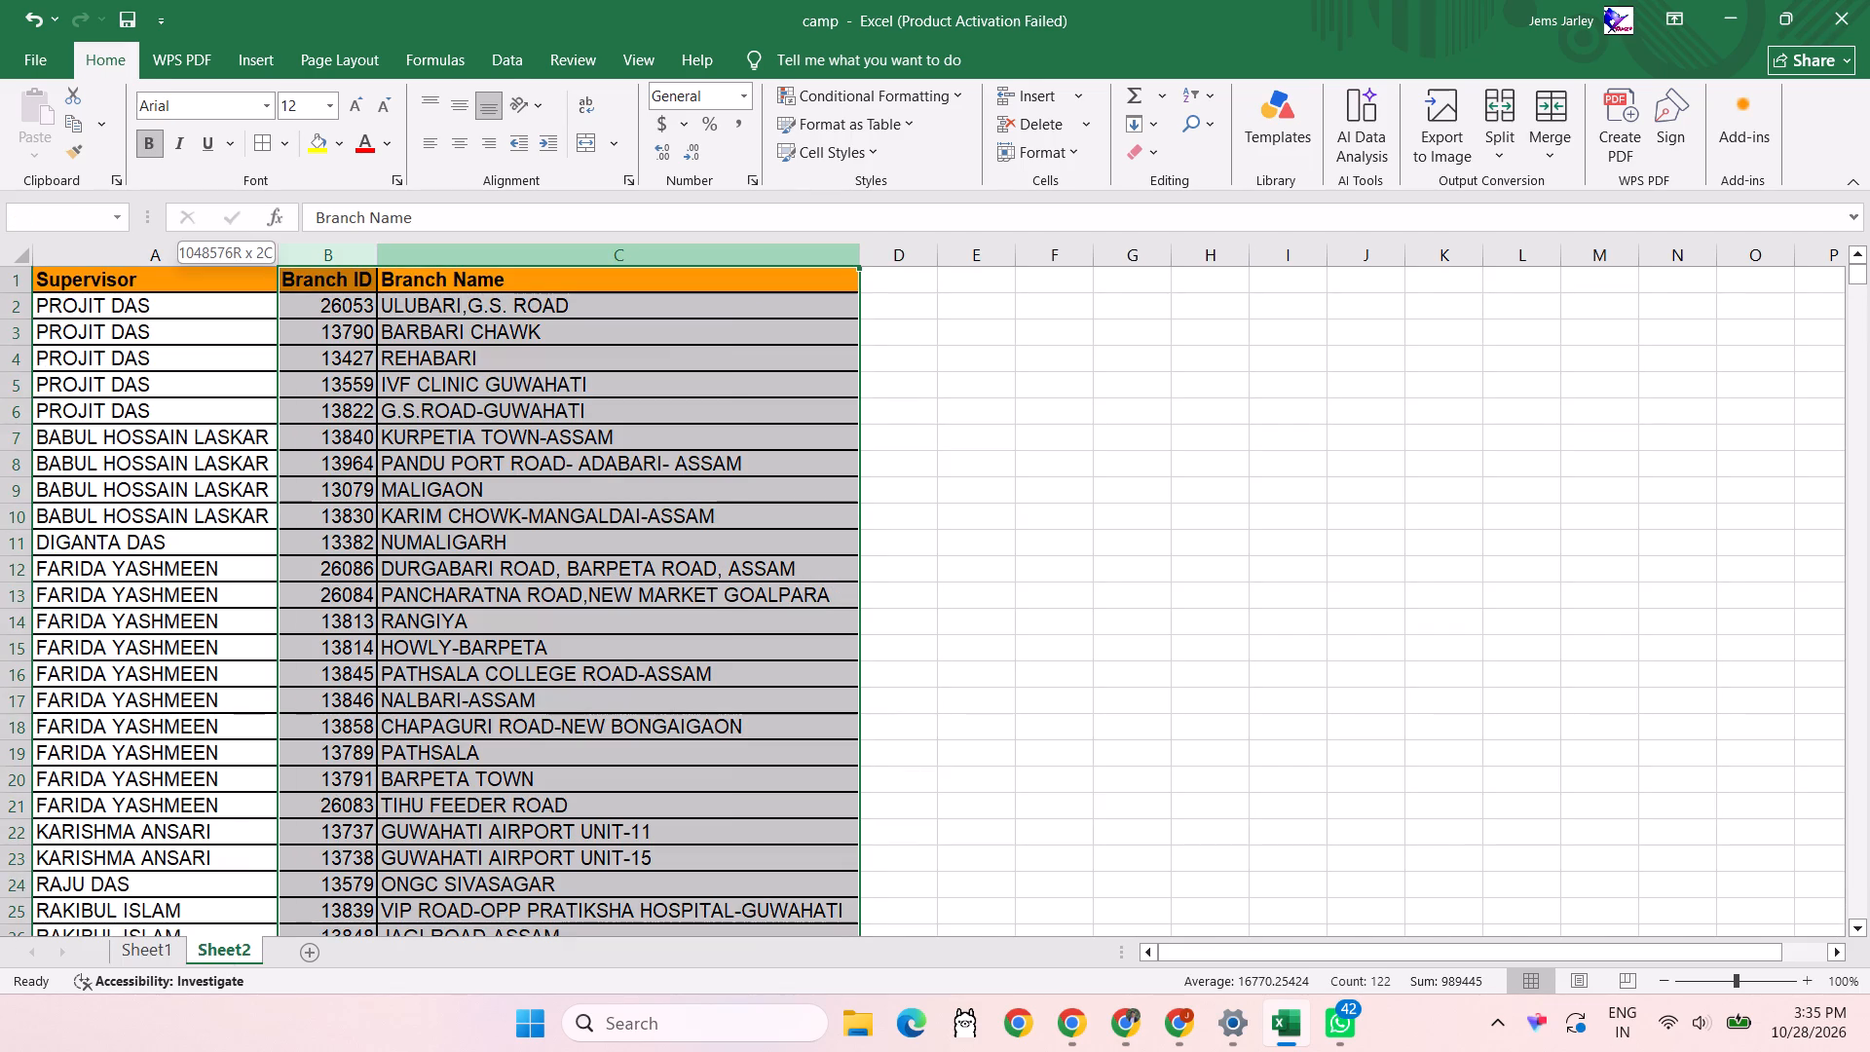
pyautogui.moveTo(304, 265); pyautogui.dragTo(300, 264)
pyautogui.click(562, 326)
pyautogui.click(597, 258)
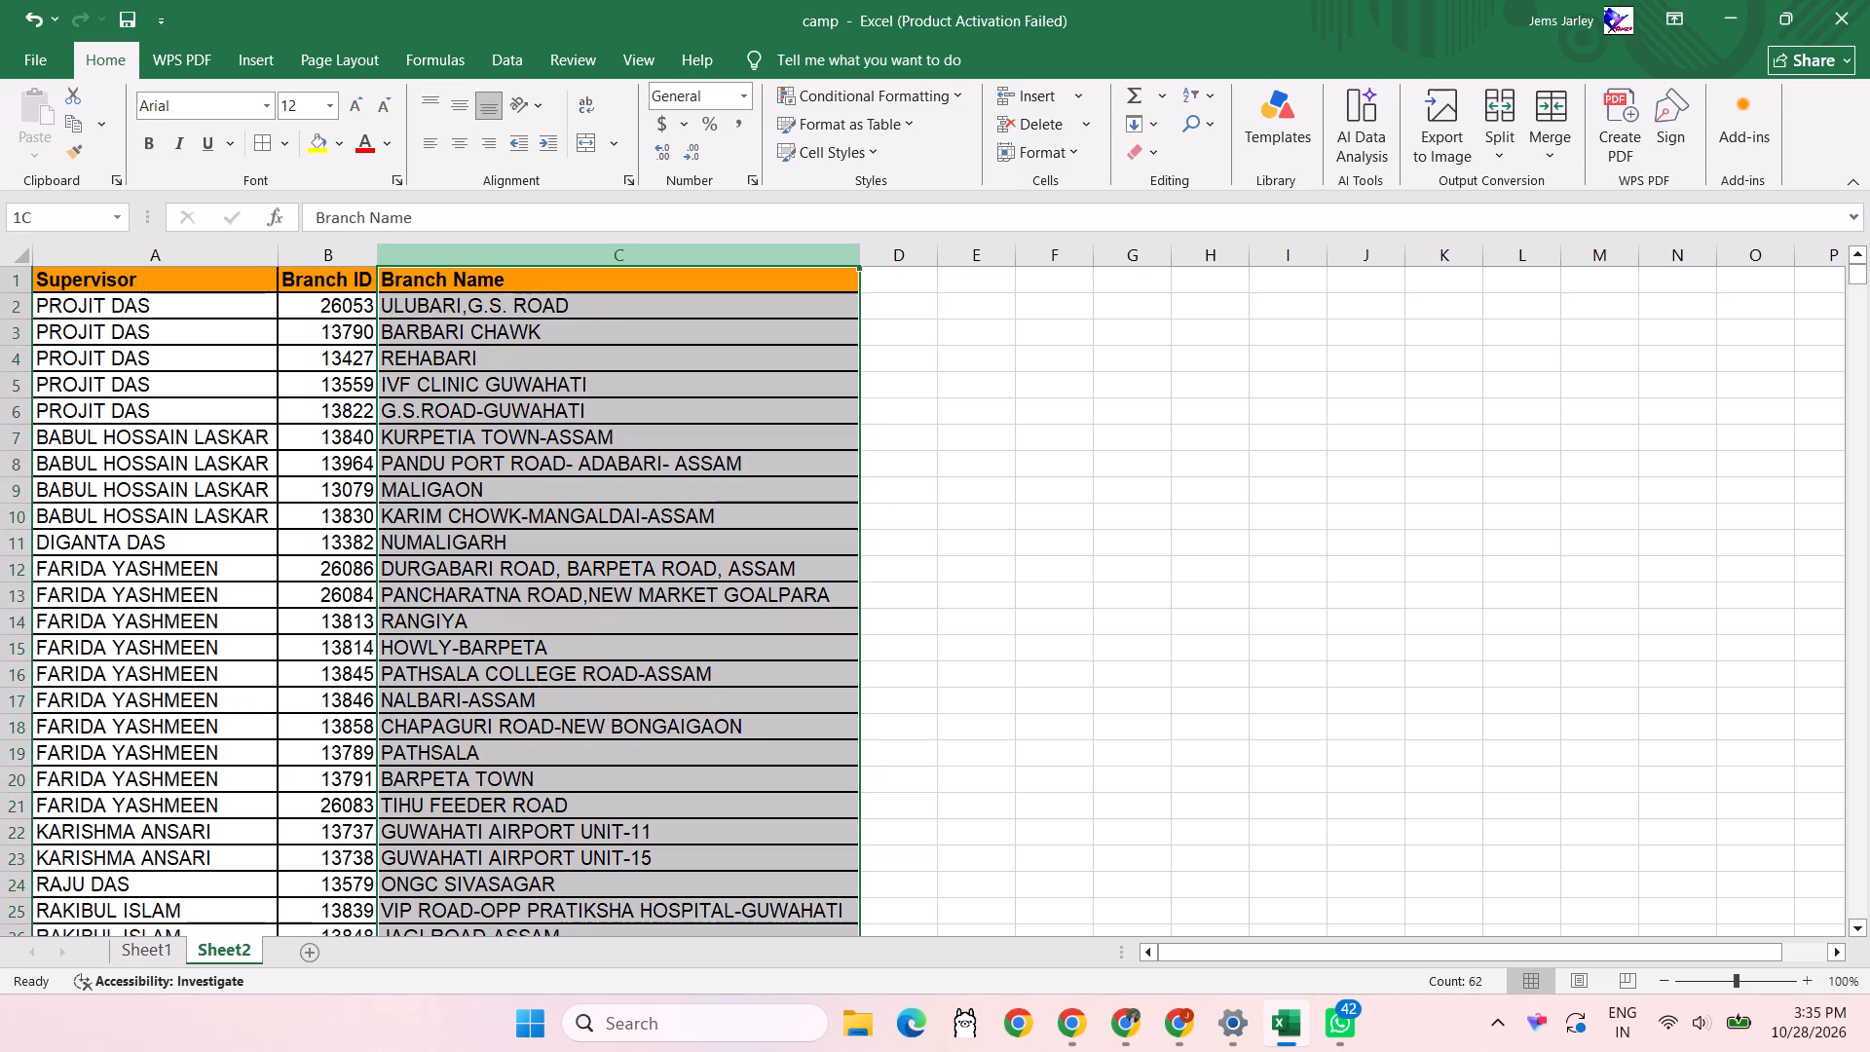
pyautogui.hotkey('ctrl', 'c')
pyautogui.click(329, 252)
pyautogui.rightClick(329, 252)
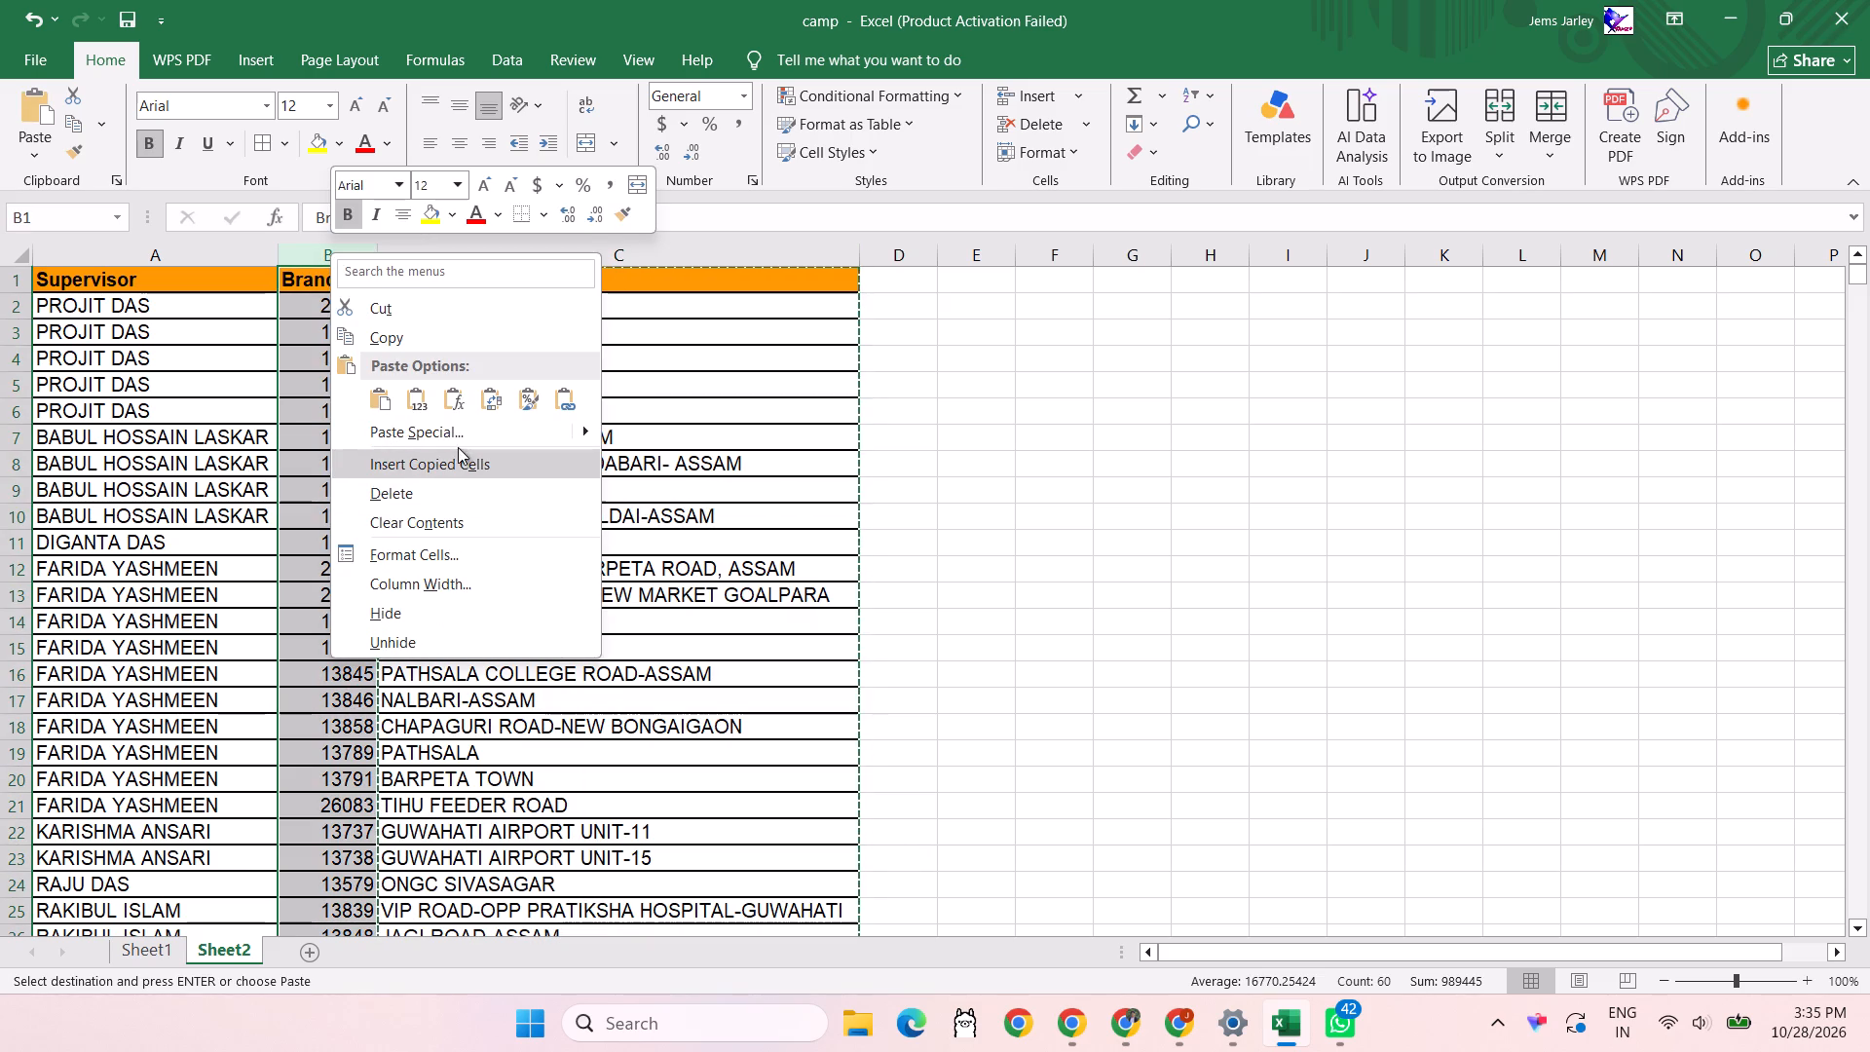
pyautogui.click(480, 463)
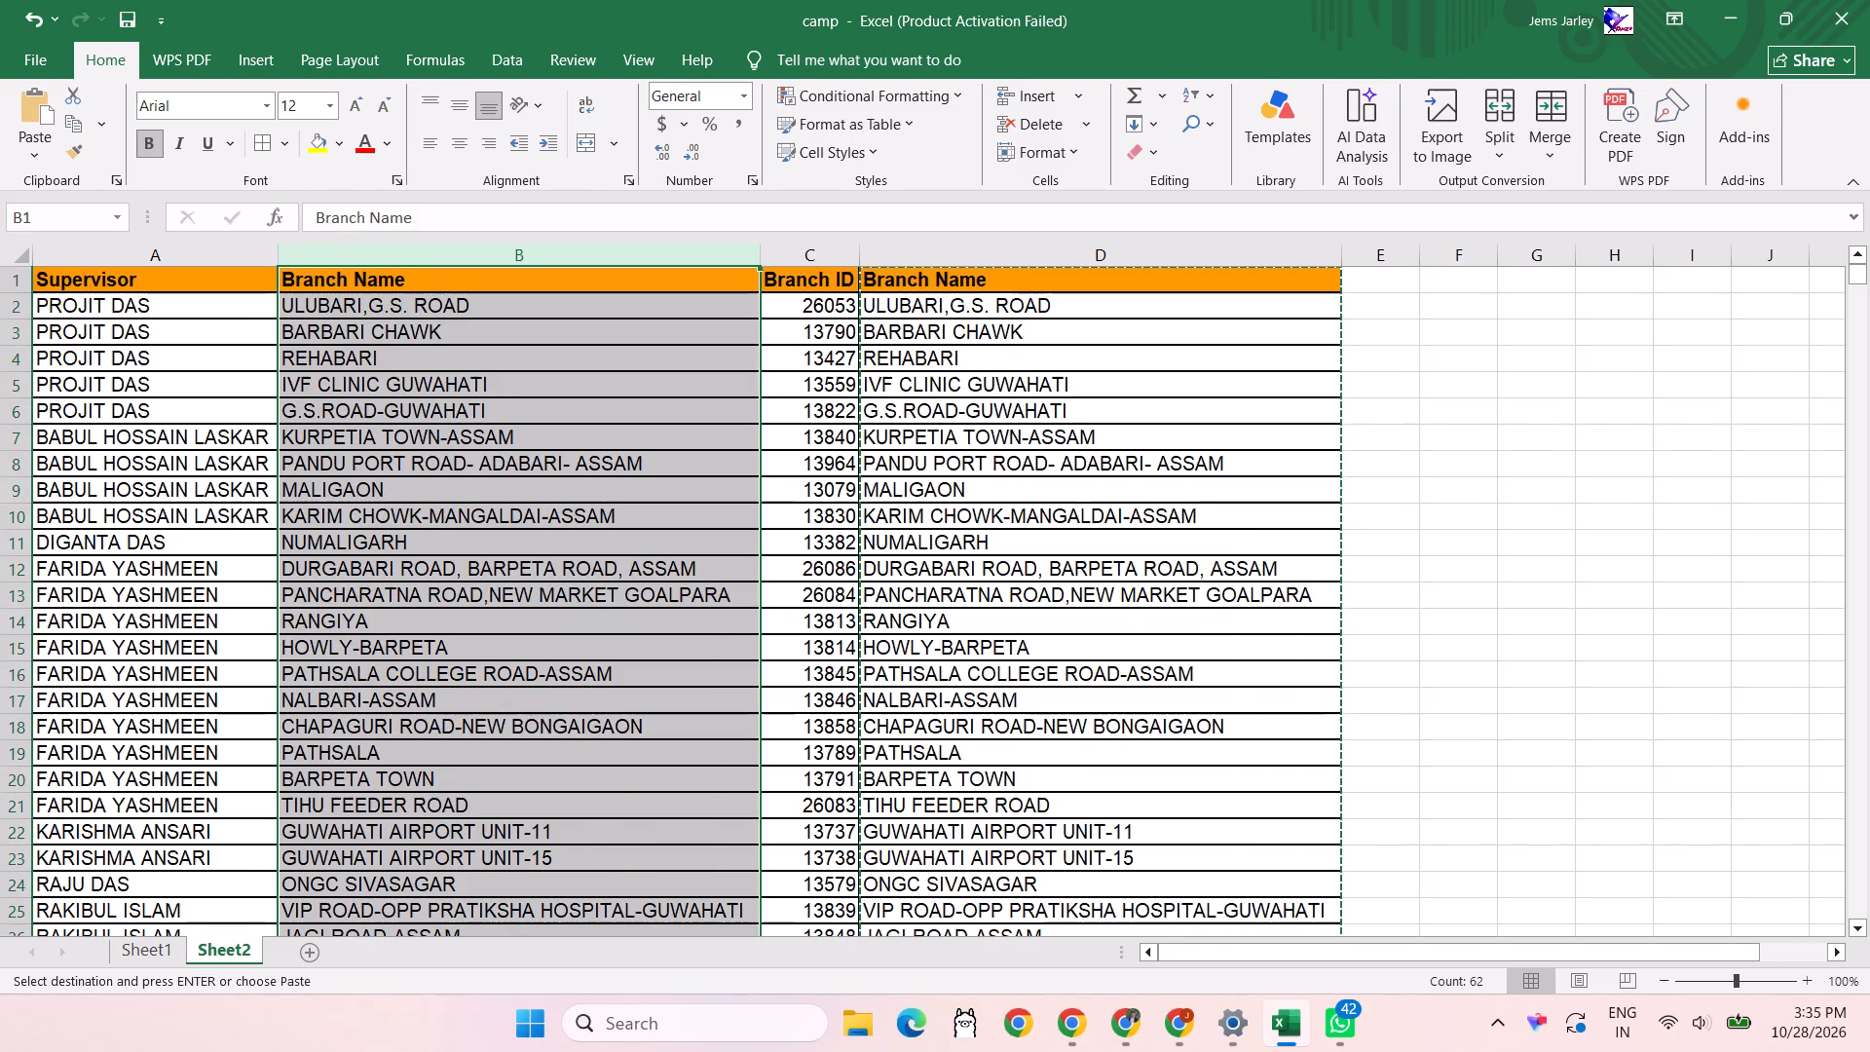
pyautogui.click(1078, 249)
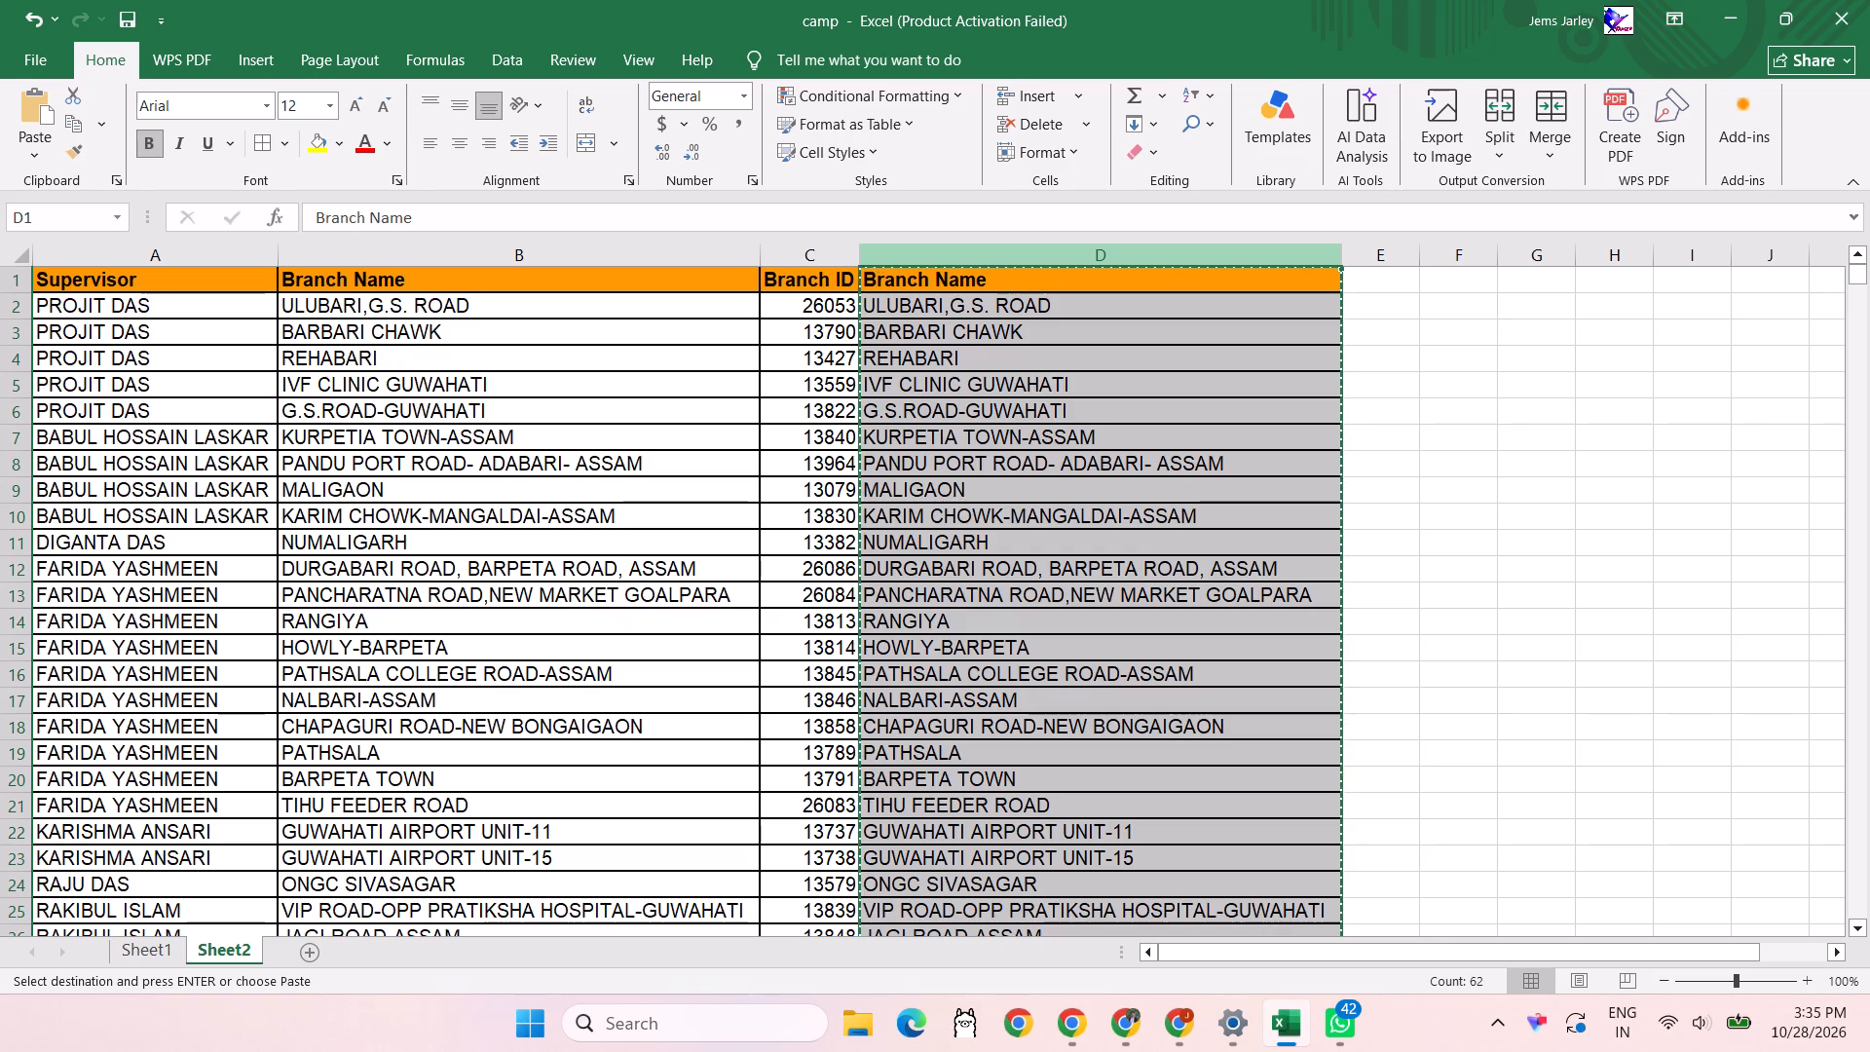
pyautogui.press('Delete')
# Move Sheet2's Supervisor column to the empty column D after Branch ID and delete the blank column A.
pyautogui.click(213, 256)
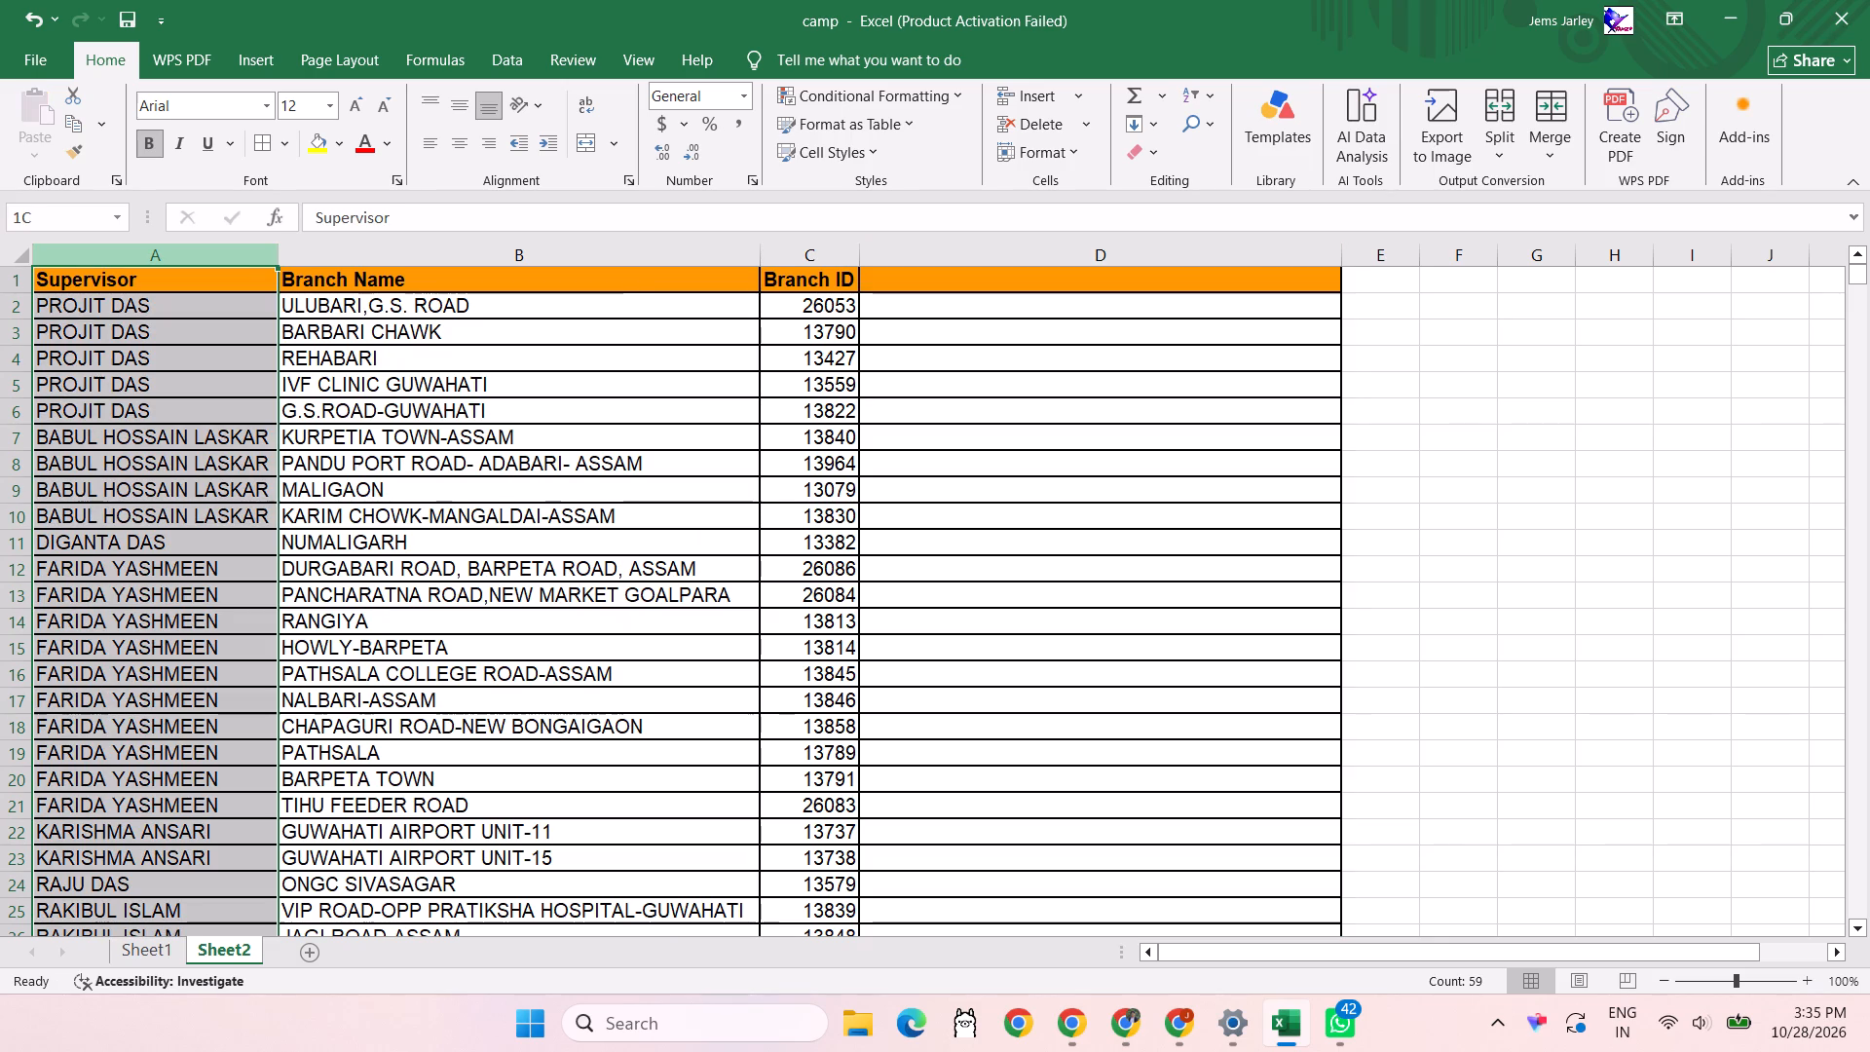
pyautogui.hotkey('ctrl', 'x')
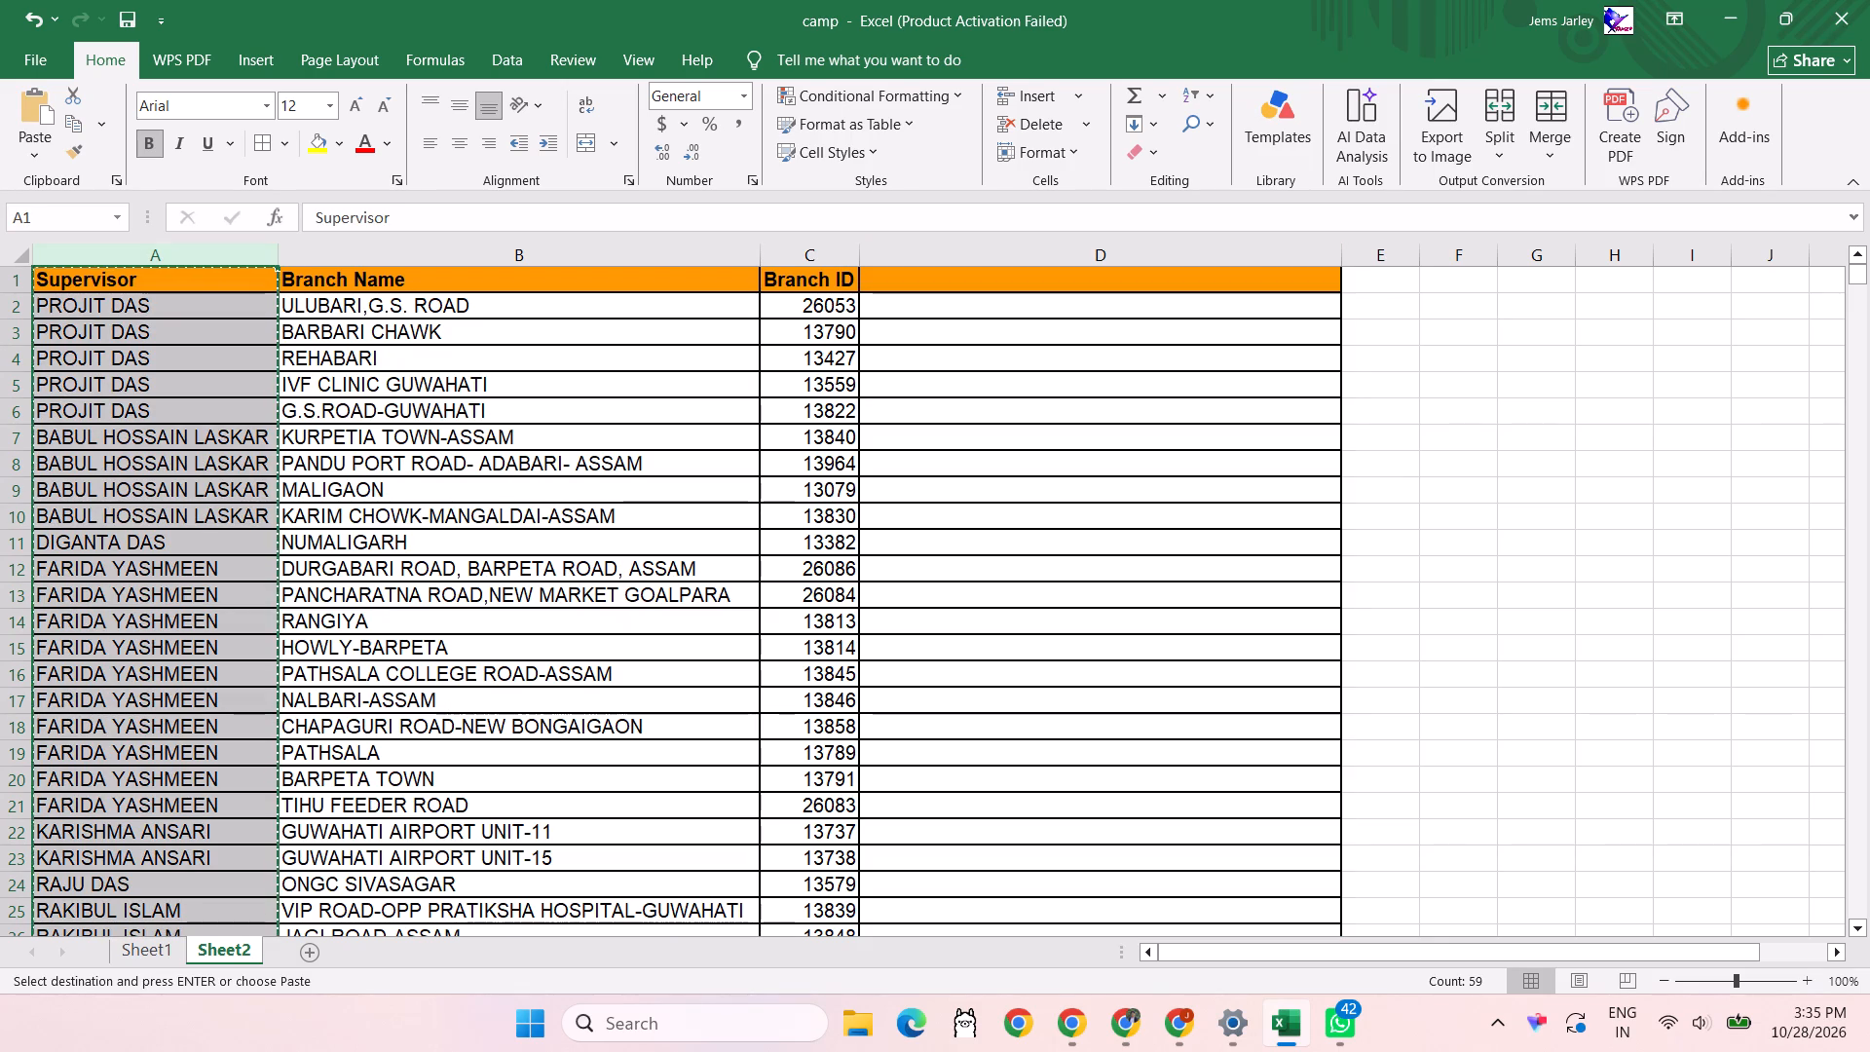
pyautogui.click(1047, 262)
pyautogui.hotkey('ctrl', 'v')
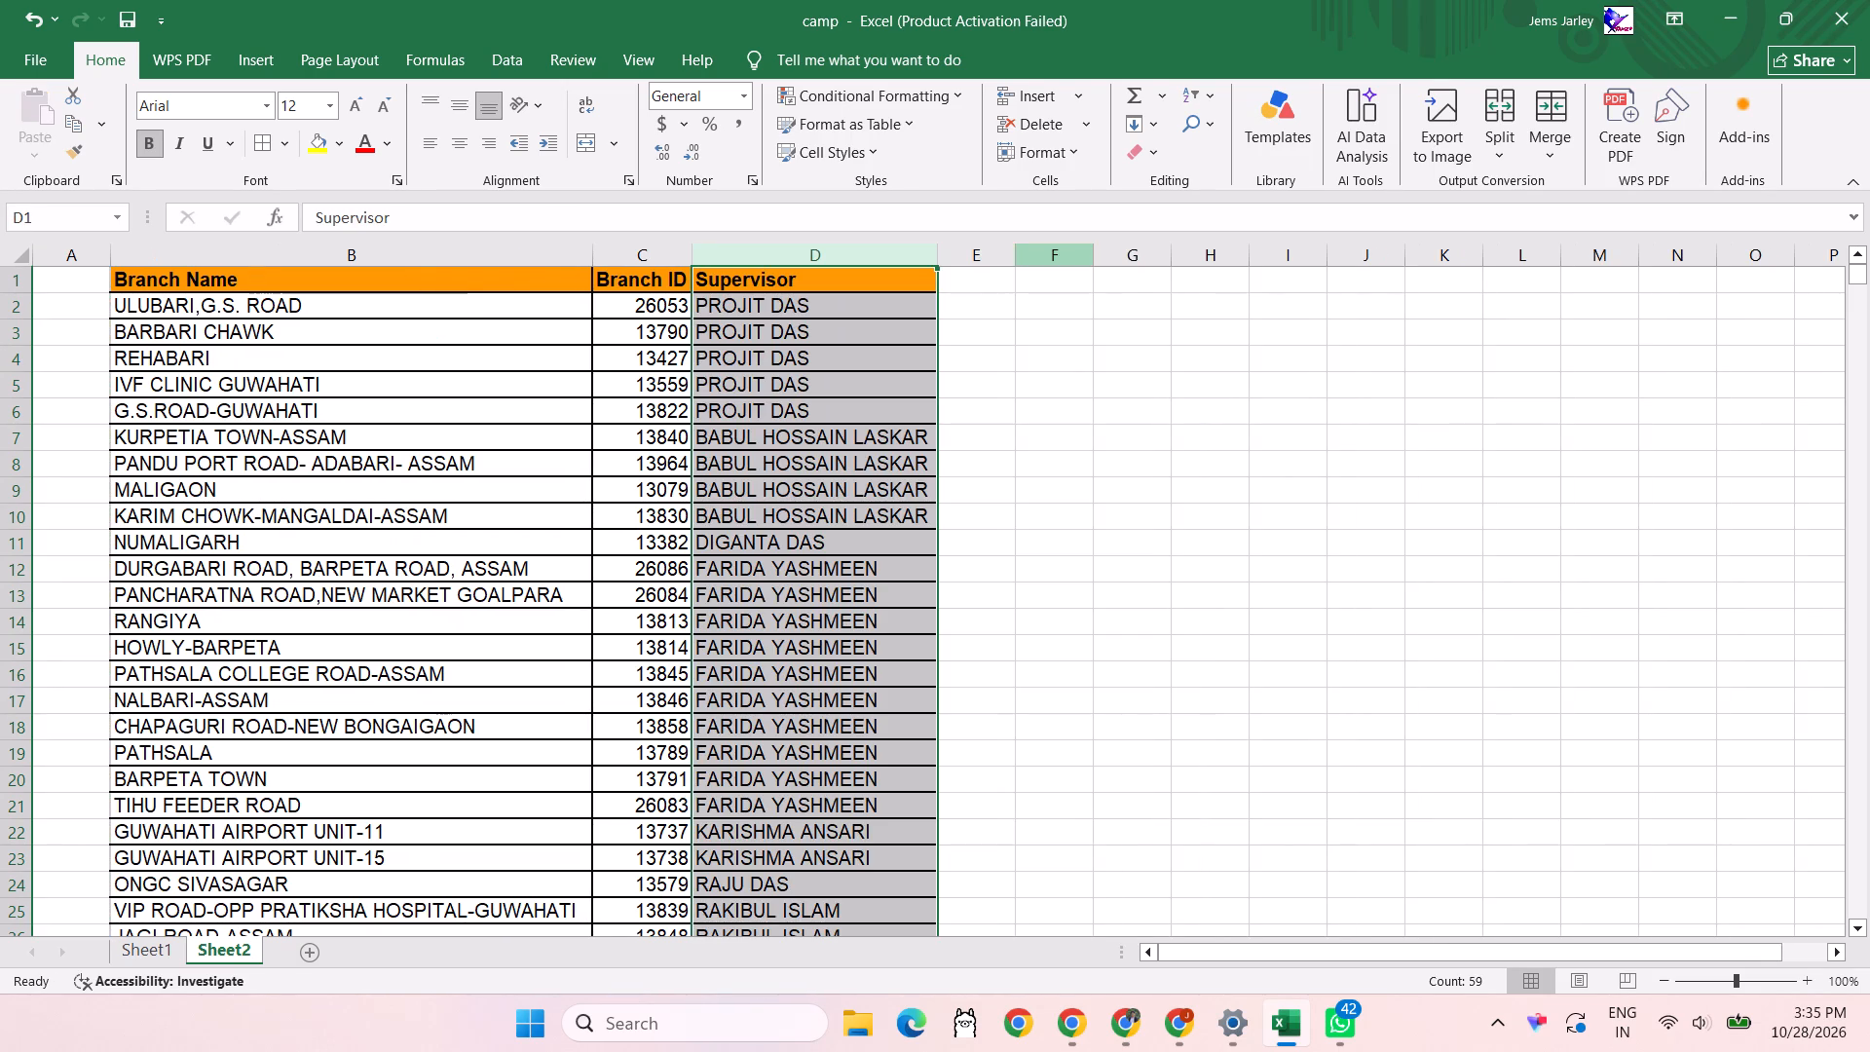
pyautogui.click(1065, 384)
pyautogui.click(71, 259)
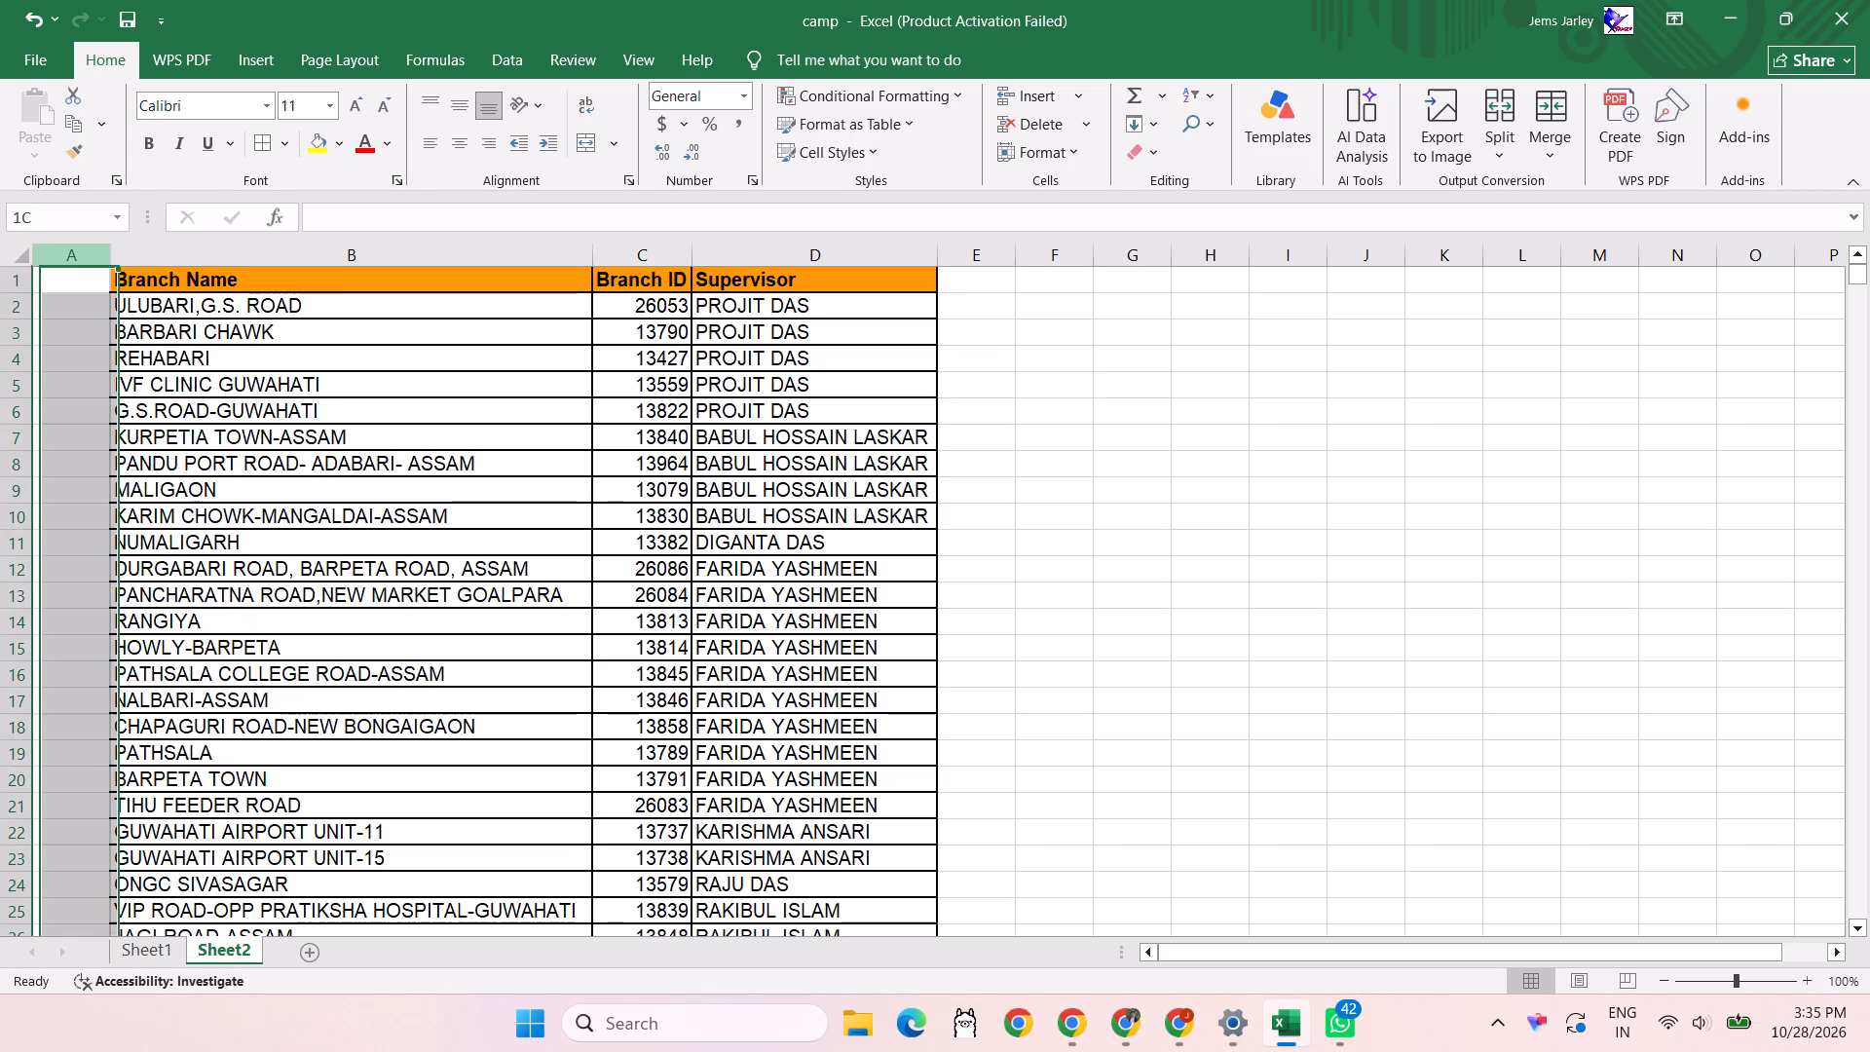
pyautogui.rightClick(71, 259)
pyautogui.click(134, 510)
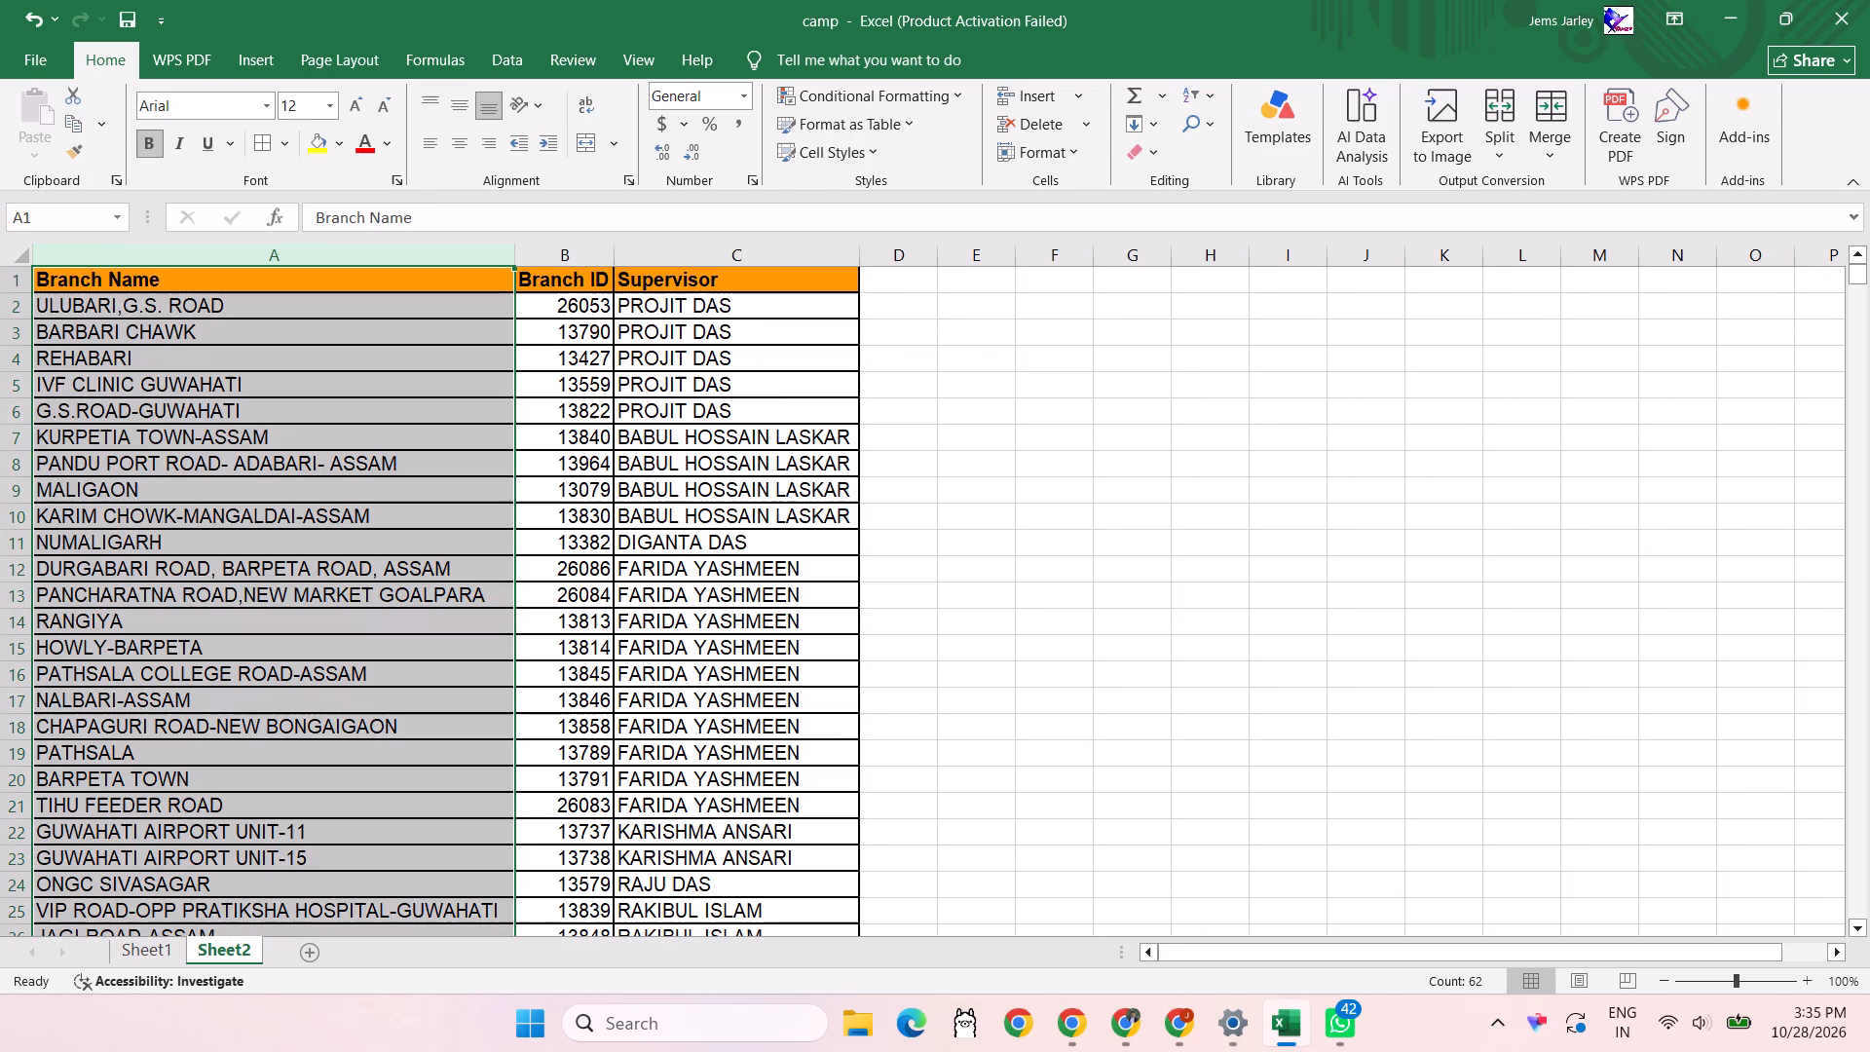
# AutoFit the width of all columns on Sheet2.
pyautogui.click(18, 257)
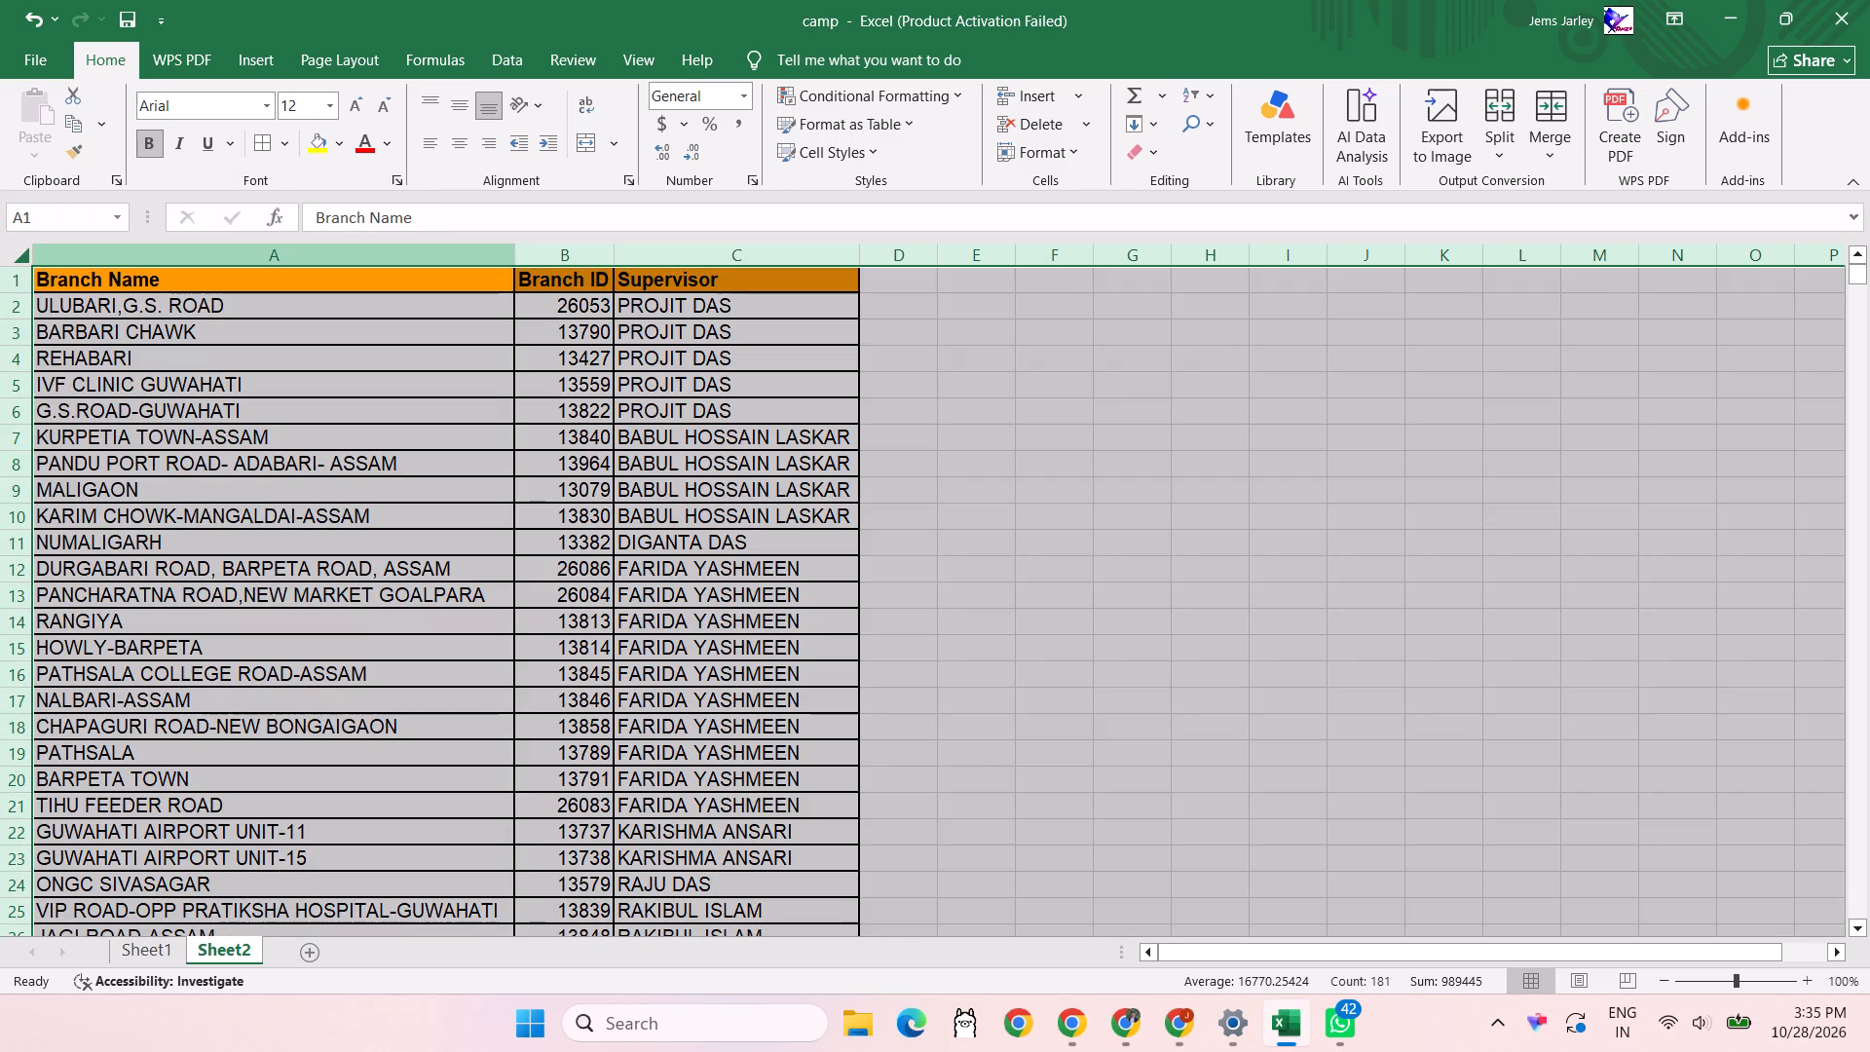
pyautogui.doubleClick(515, 259)
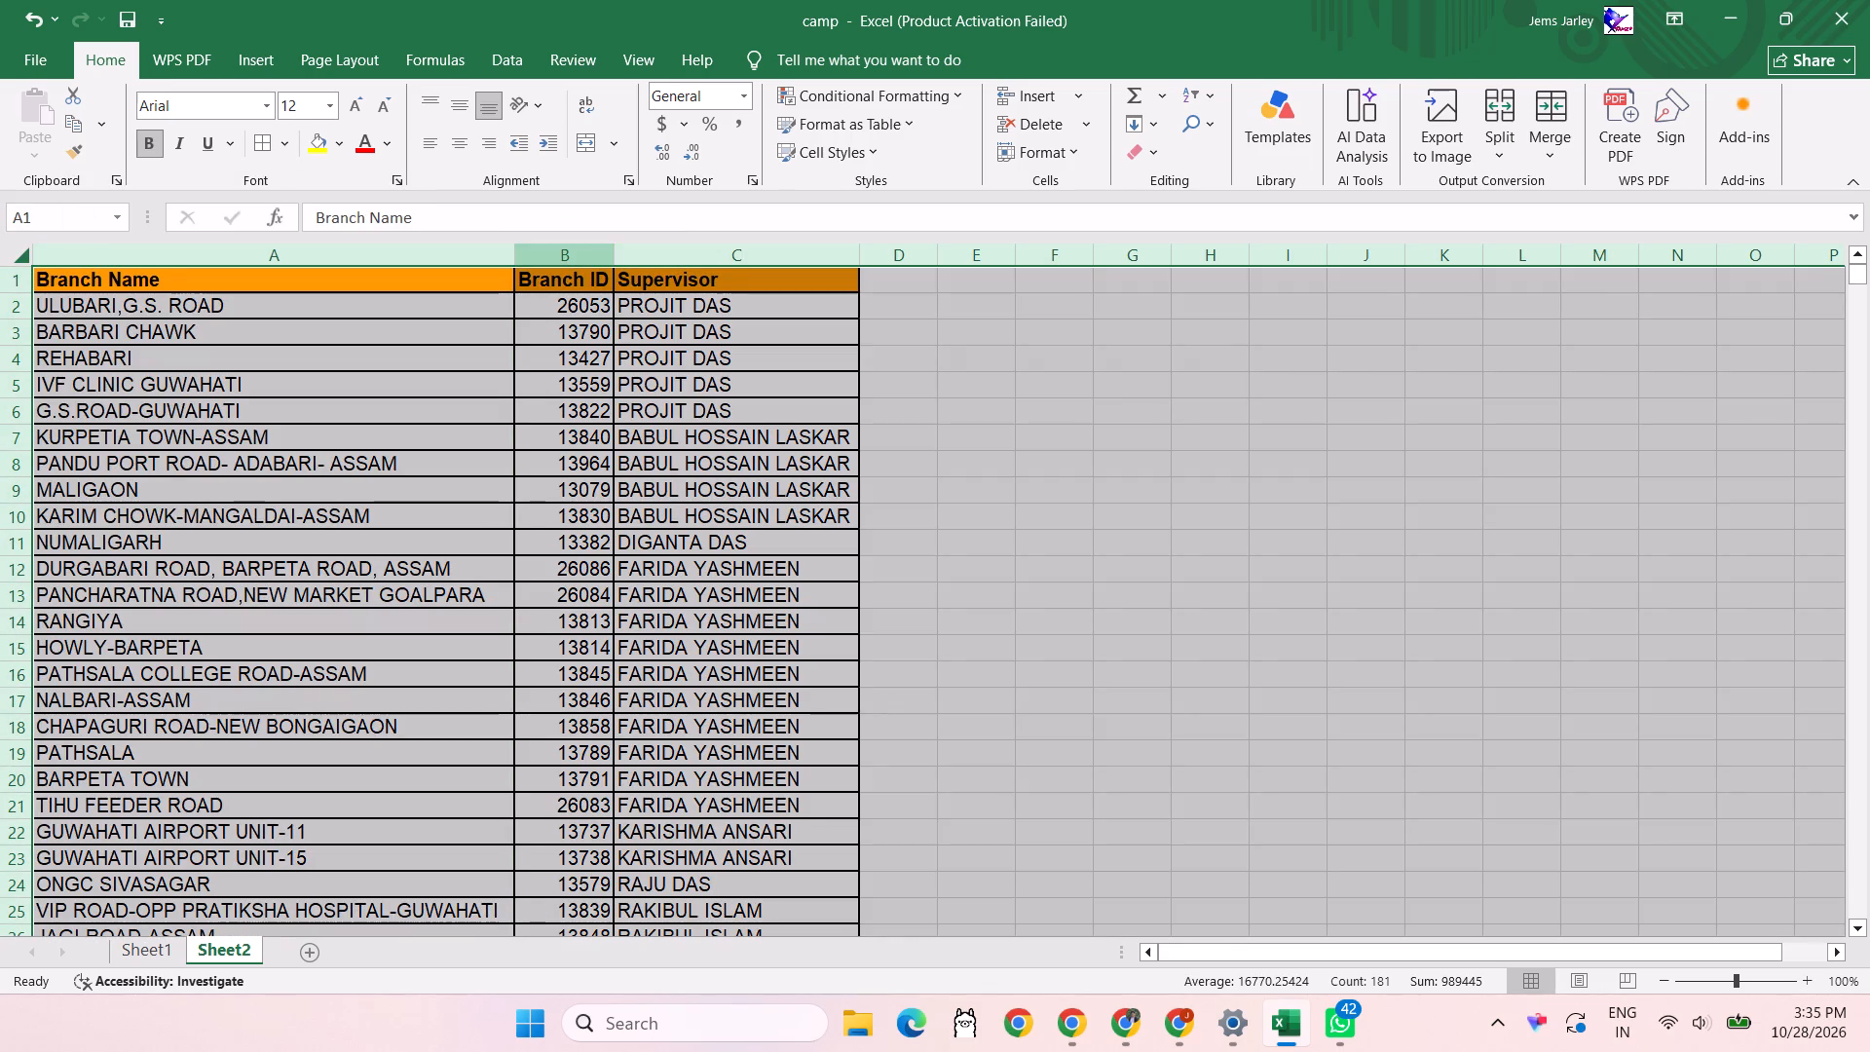
pyautogui.click(1201, 434)
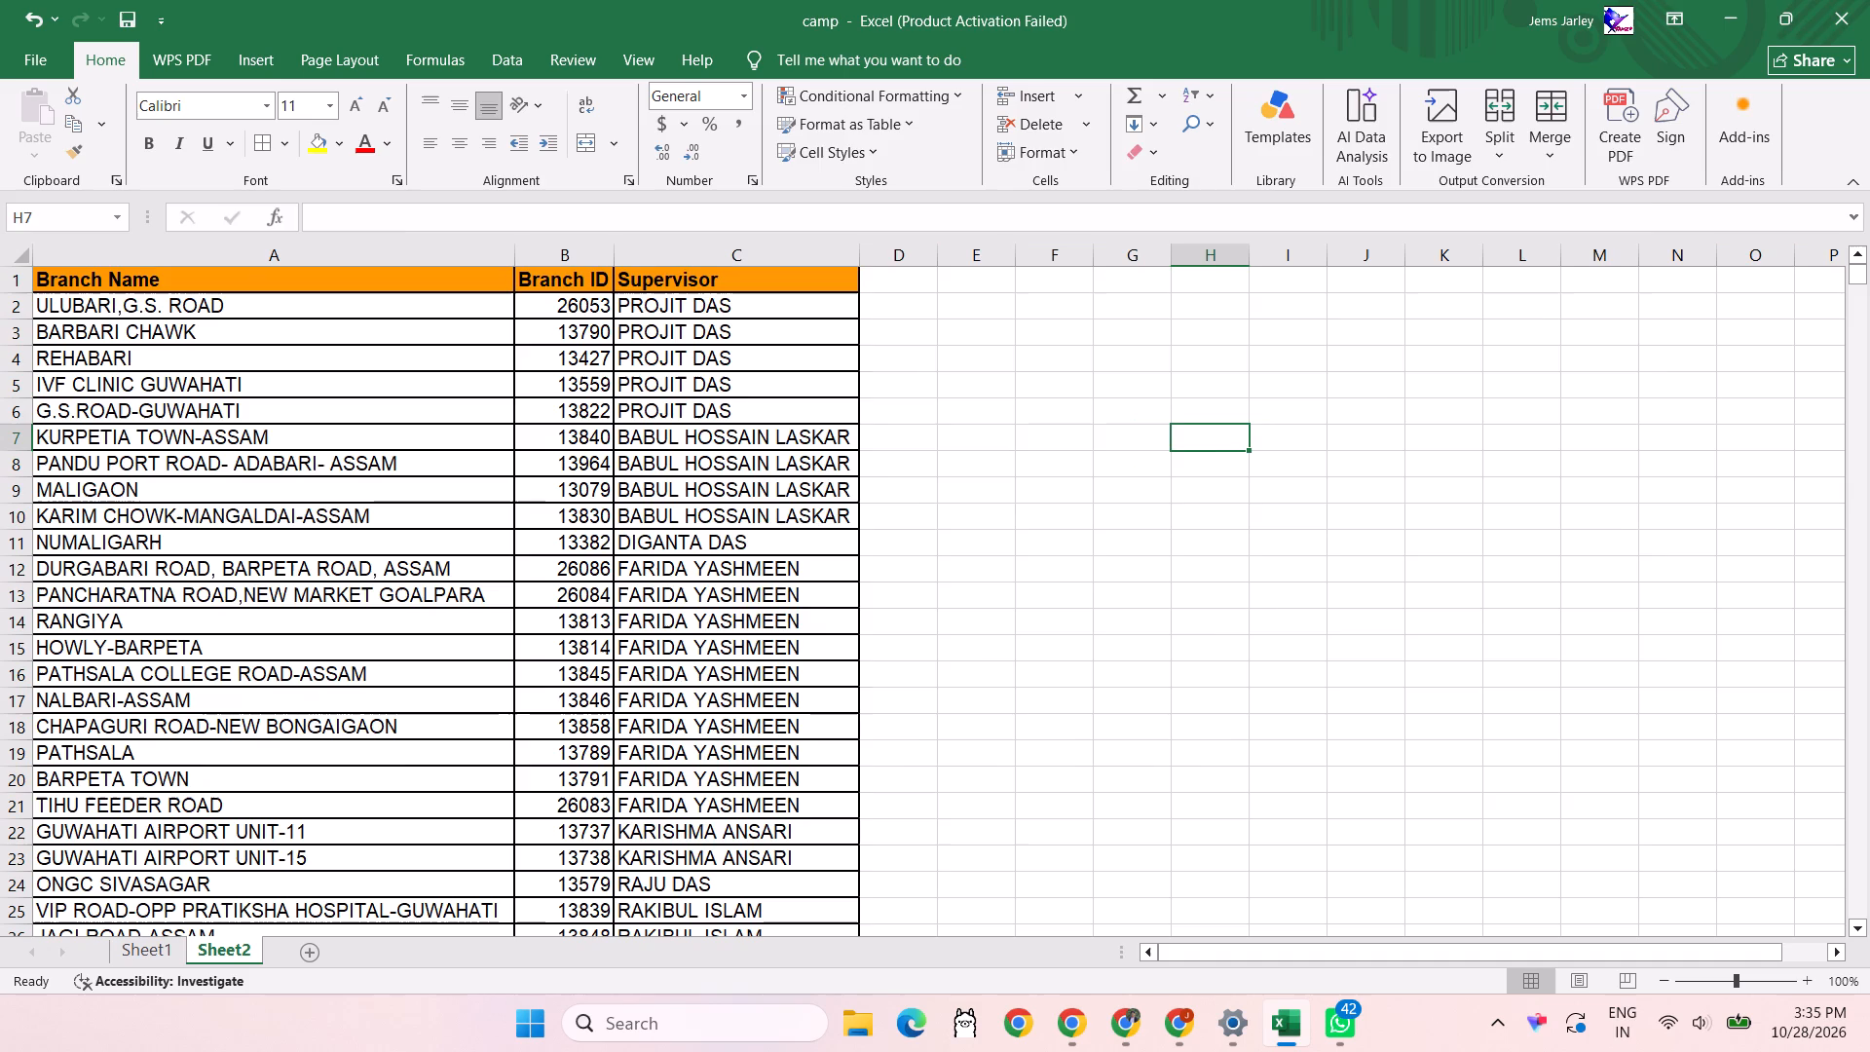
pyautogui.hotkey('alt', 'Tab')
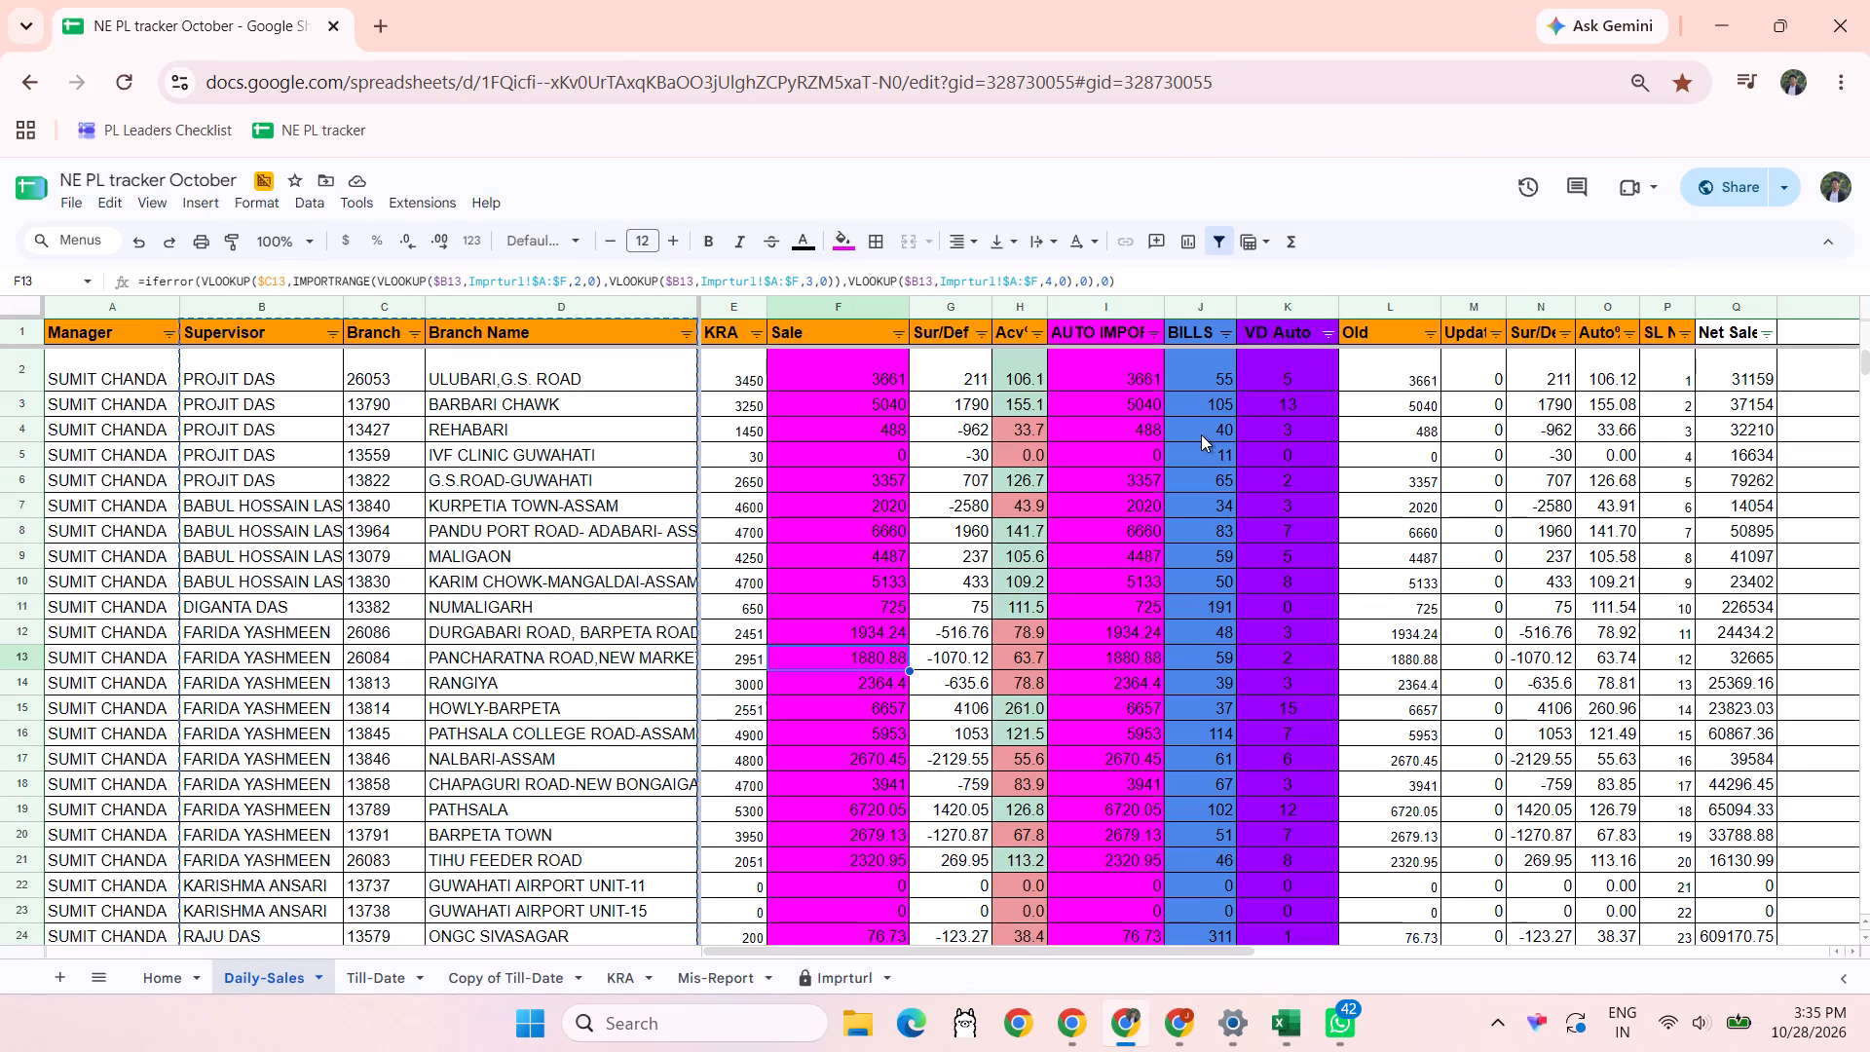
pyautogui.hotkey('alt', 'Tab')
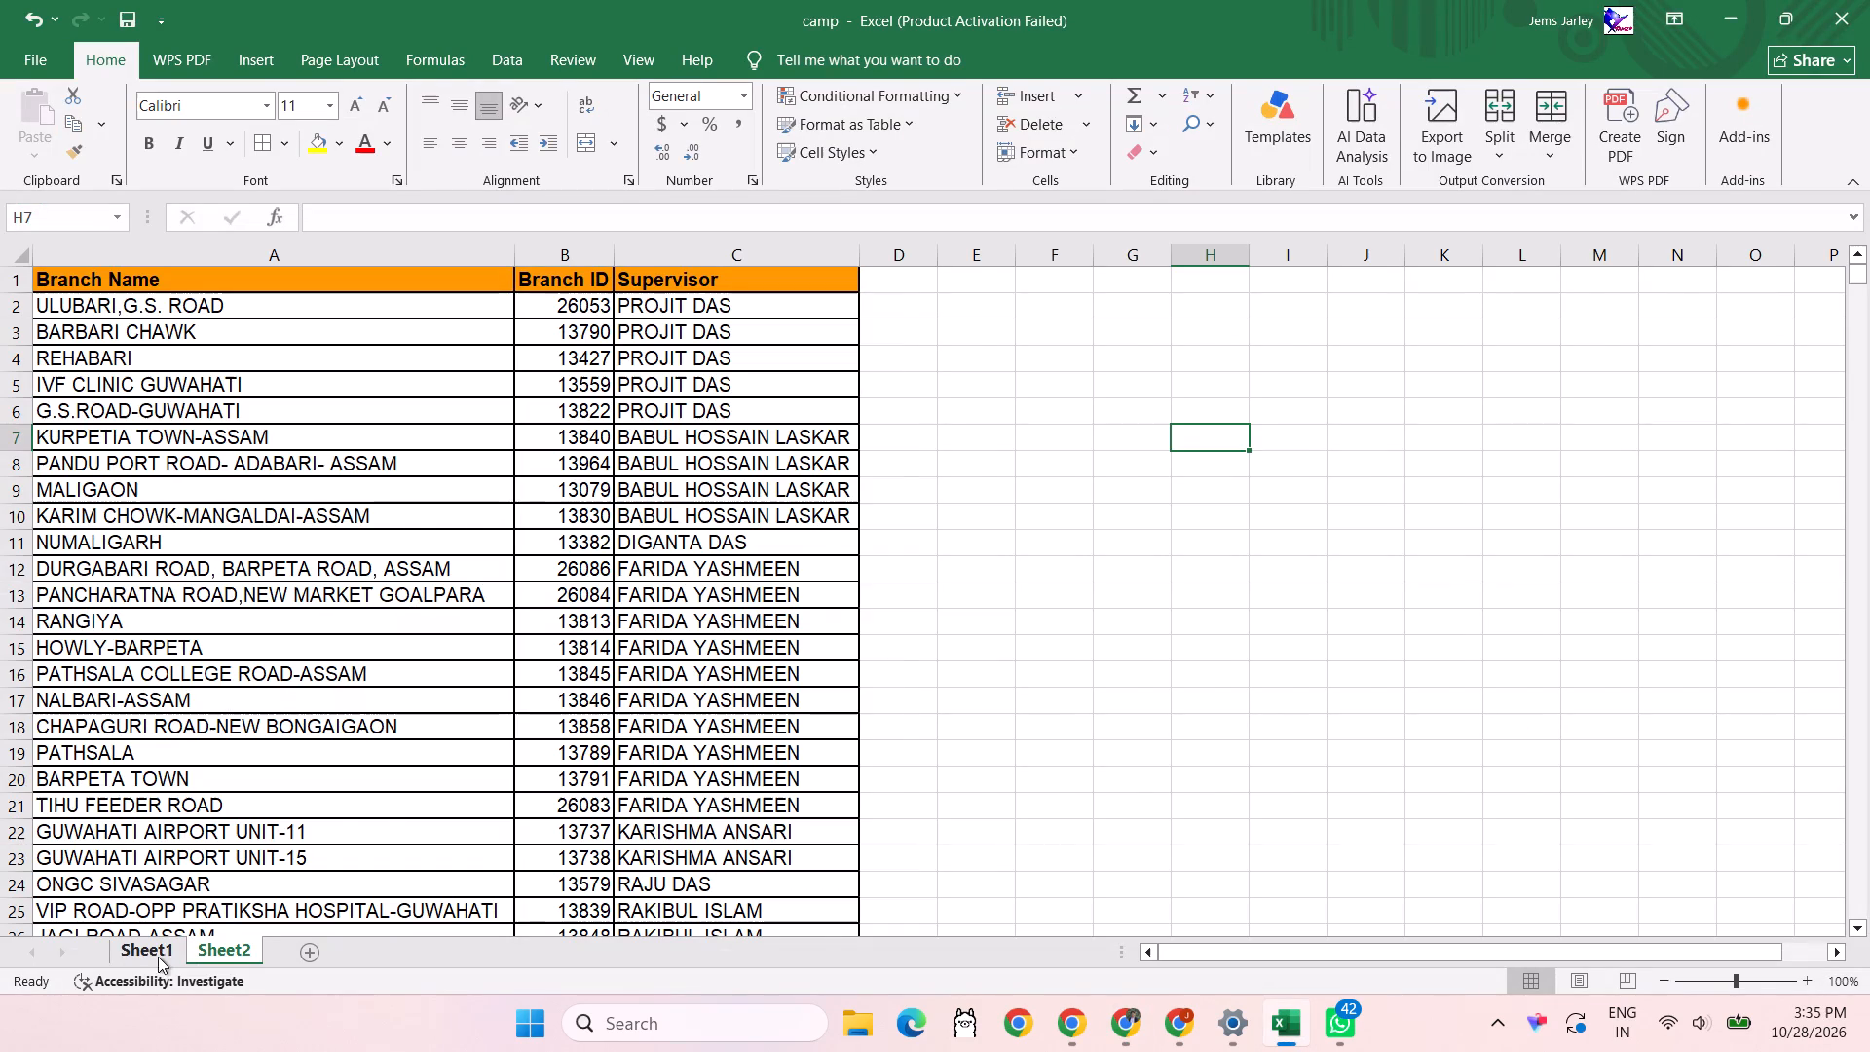
# Return to Sheet1, look over the camp list and save the workbook.
pyautogui.click(157, 953)
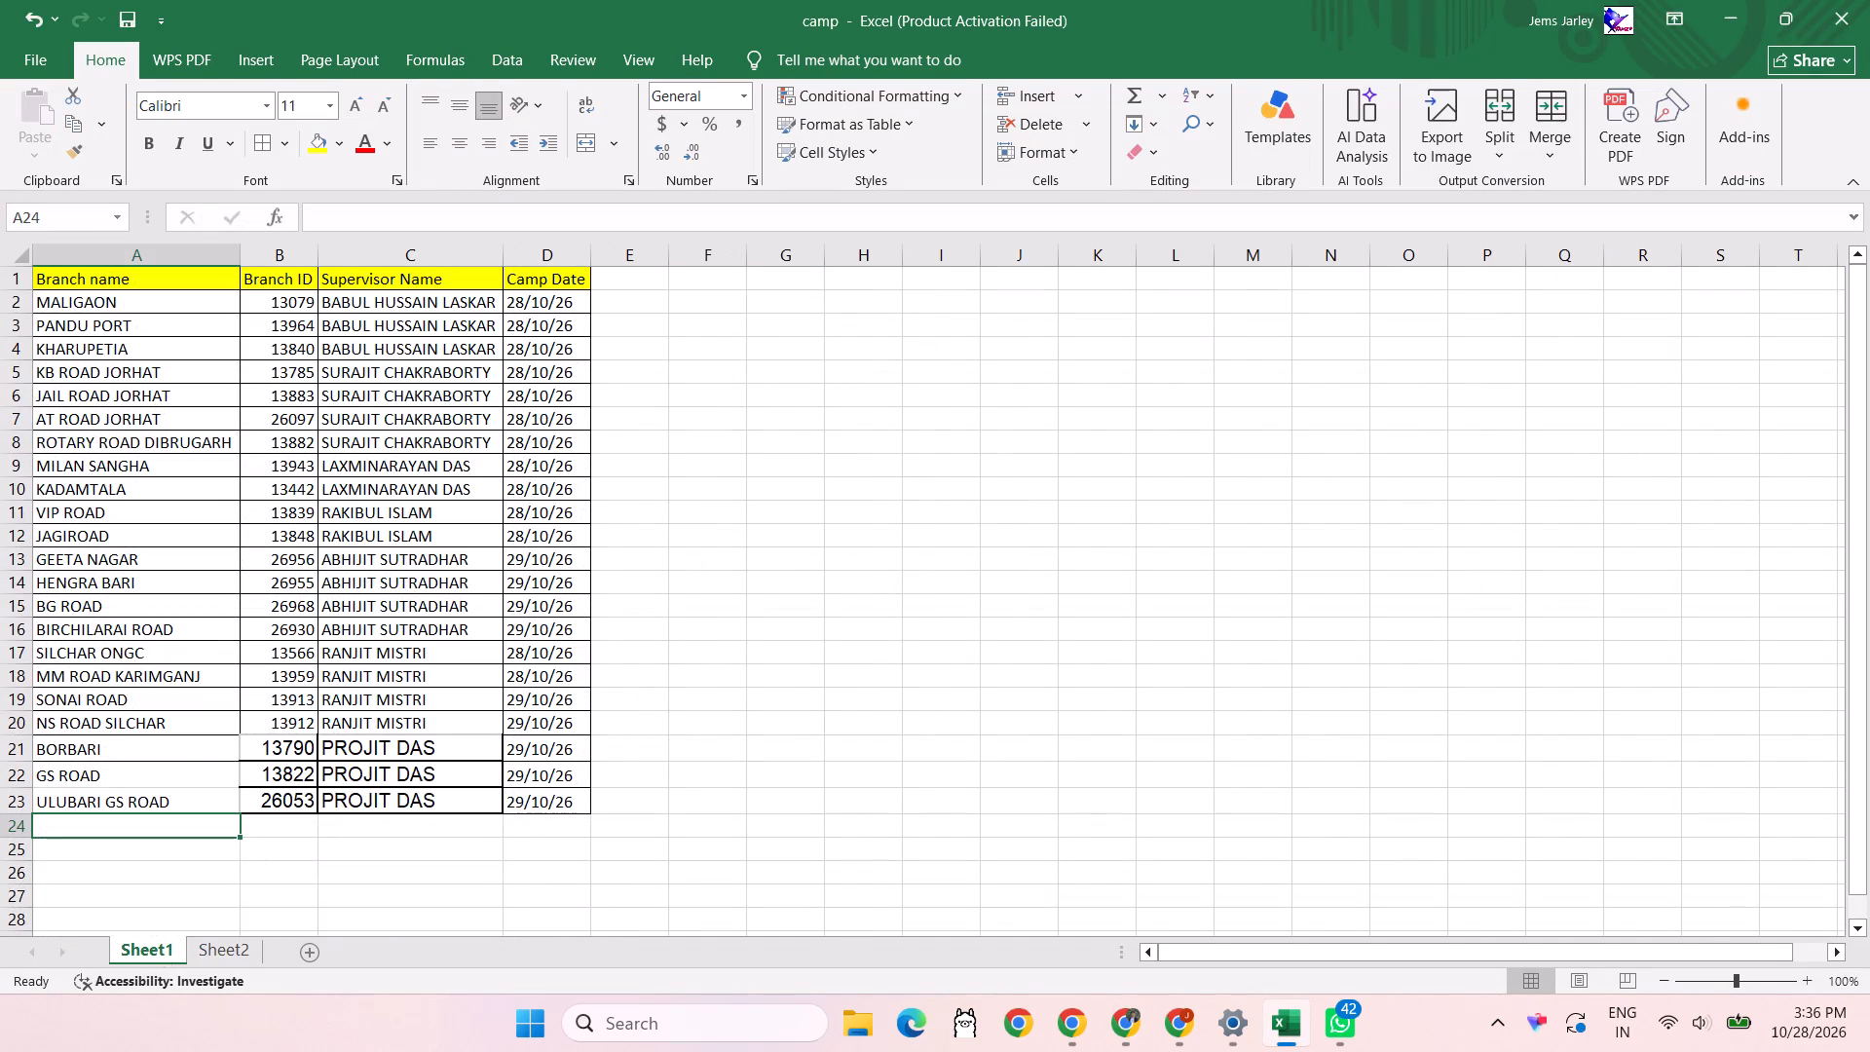
pyautogui.click(755, 805)
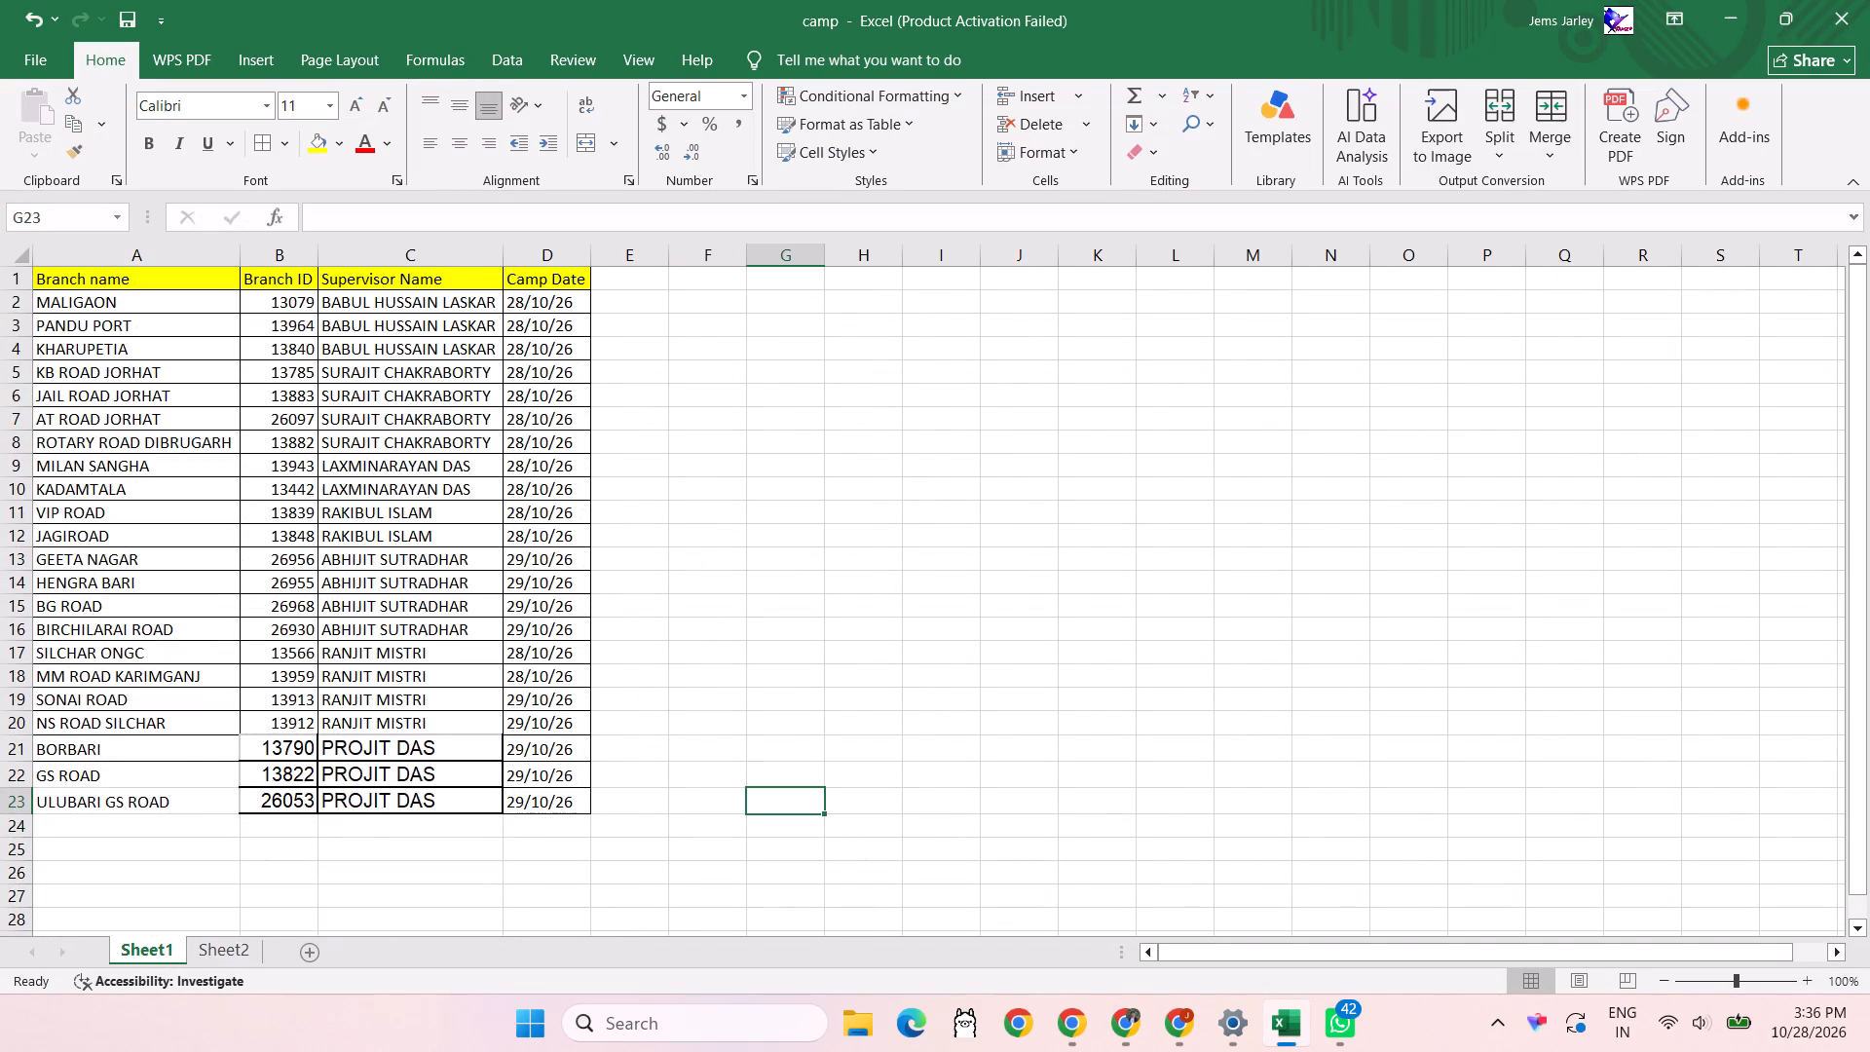
pyautogui.scroll(-2, 755, 805)
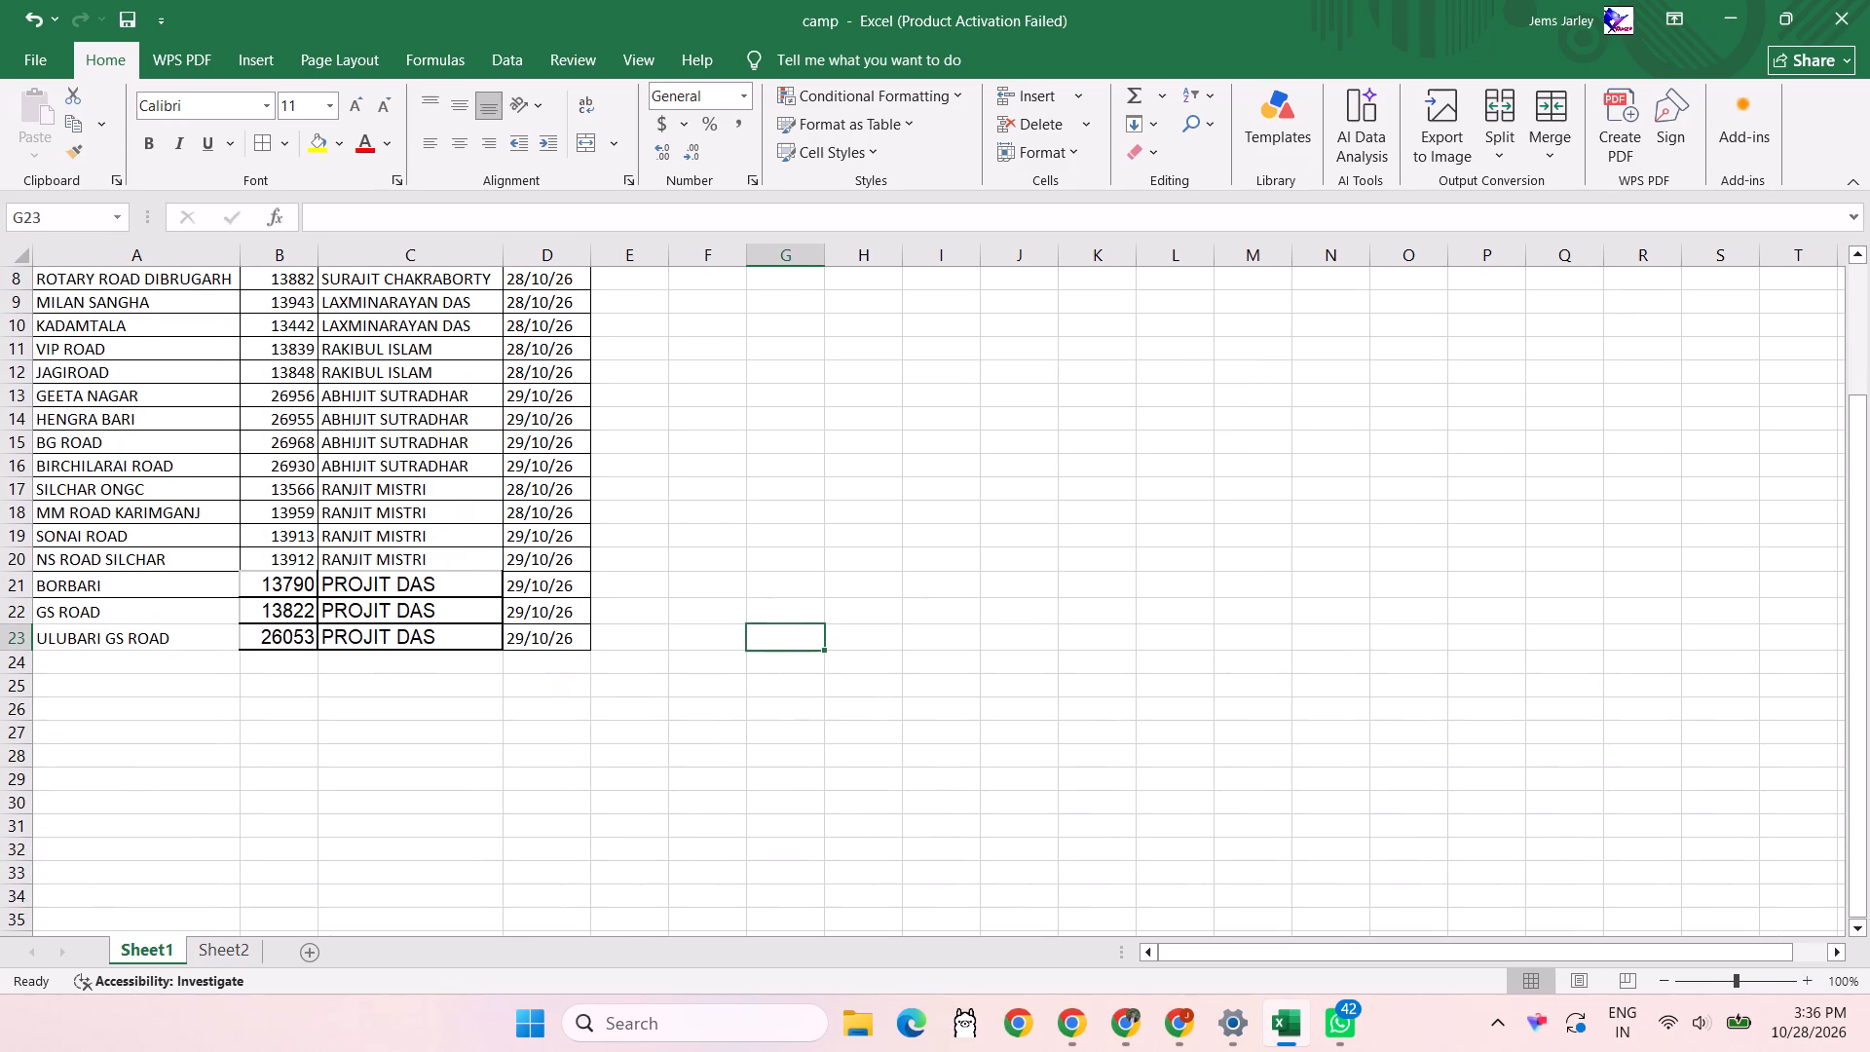
pyautogui.click(427, 778)
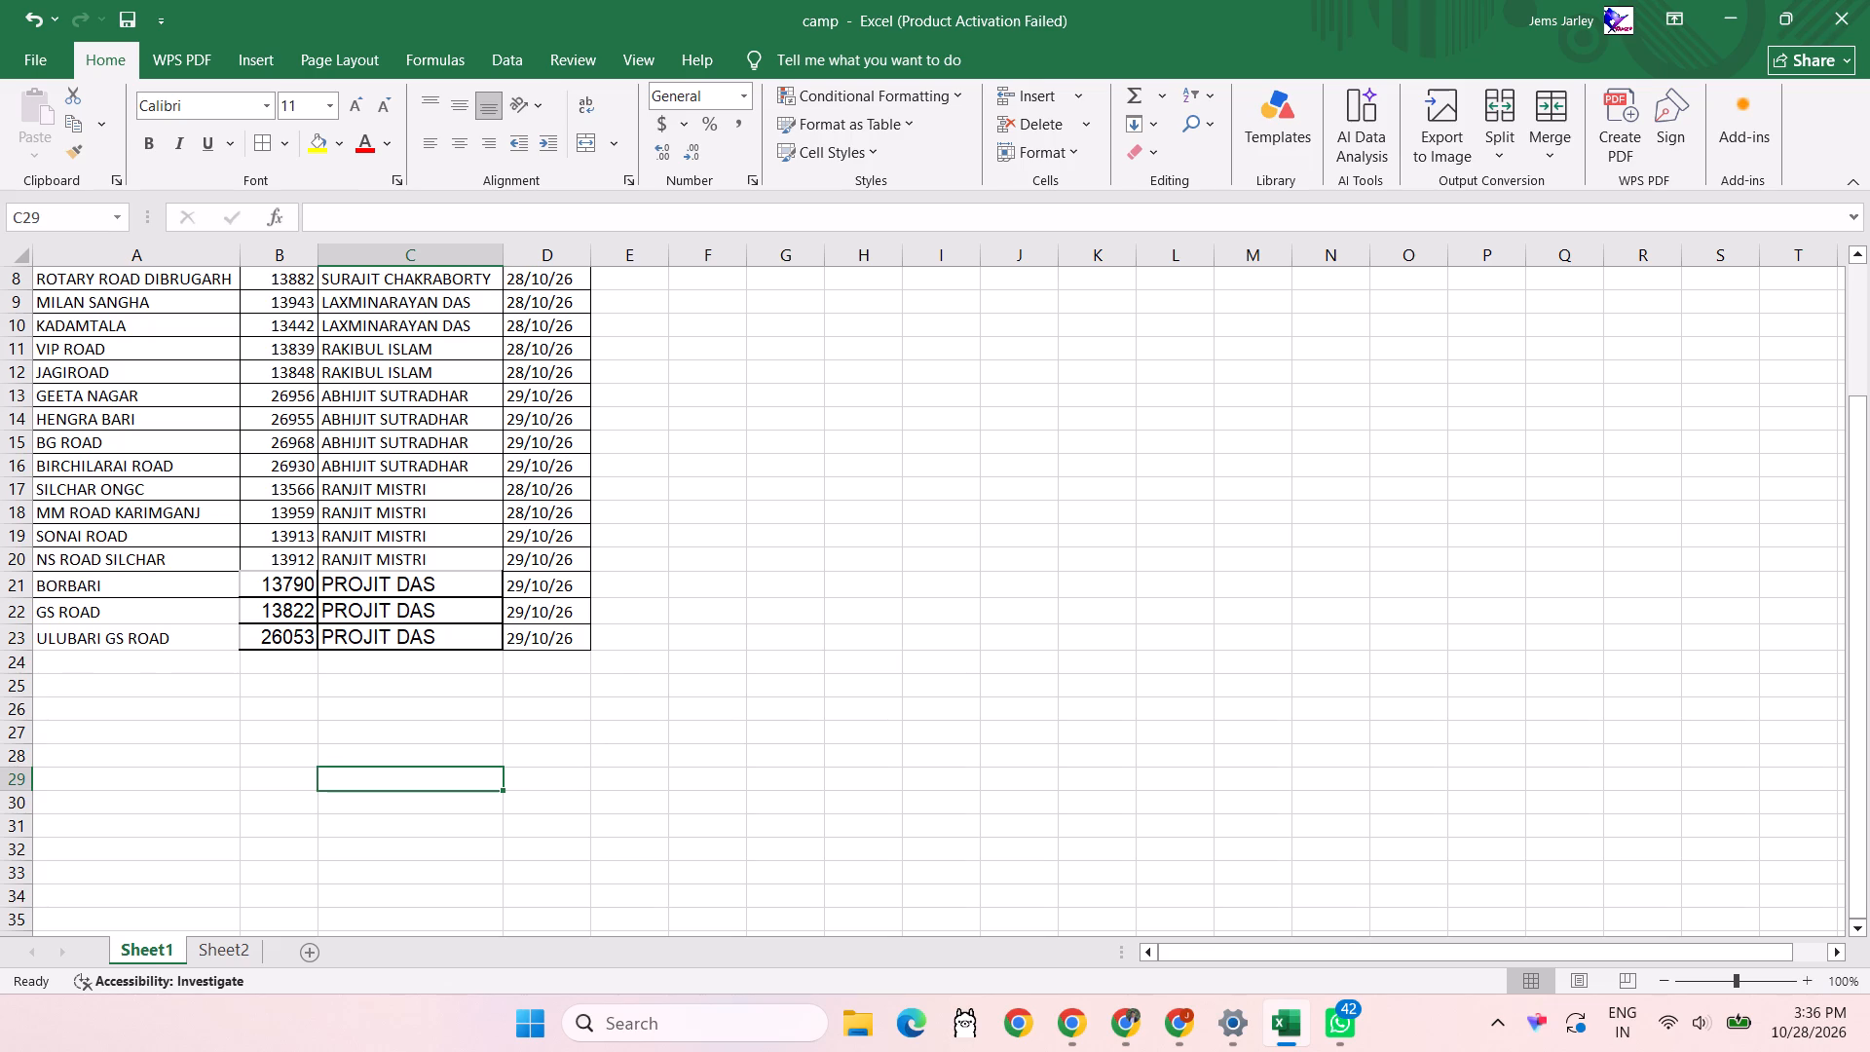
pyautogui.scroll(5, 427, 778)
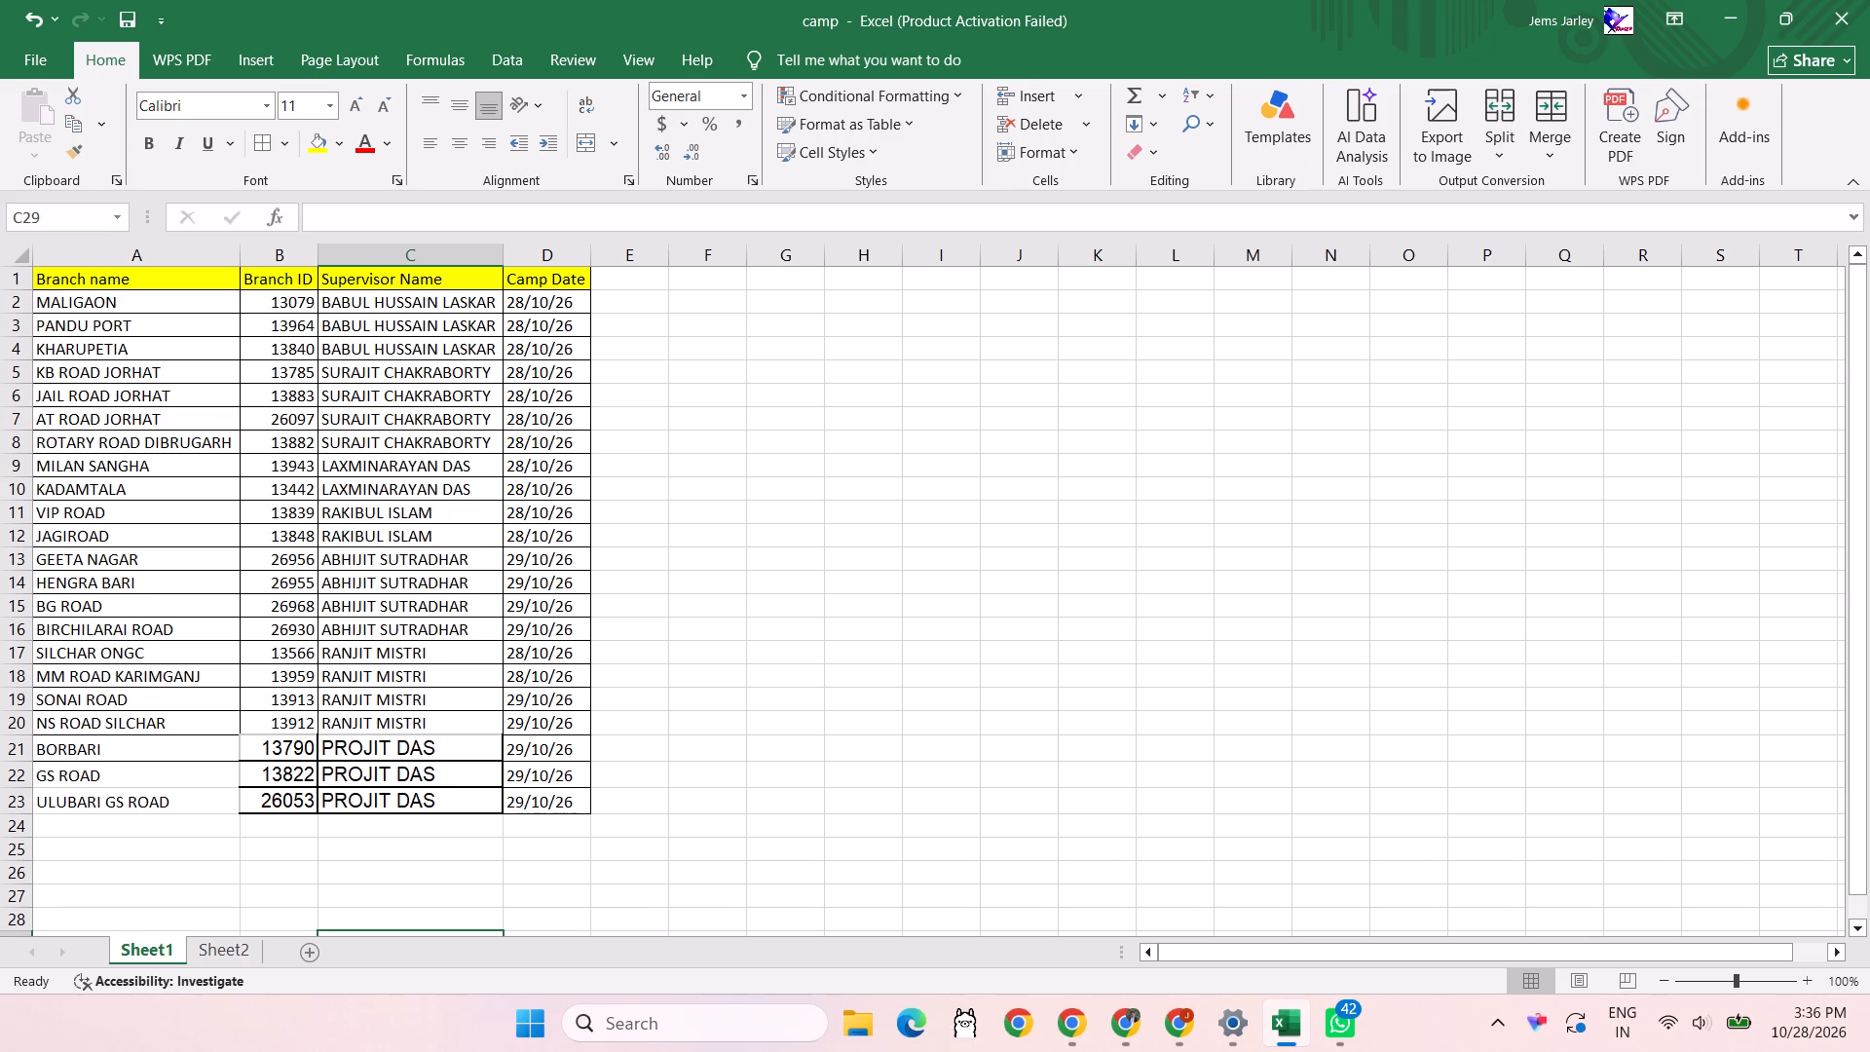
pyautogui.click(740, 656)
pyautogui.hotkey('ctrl', 's')
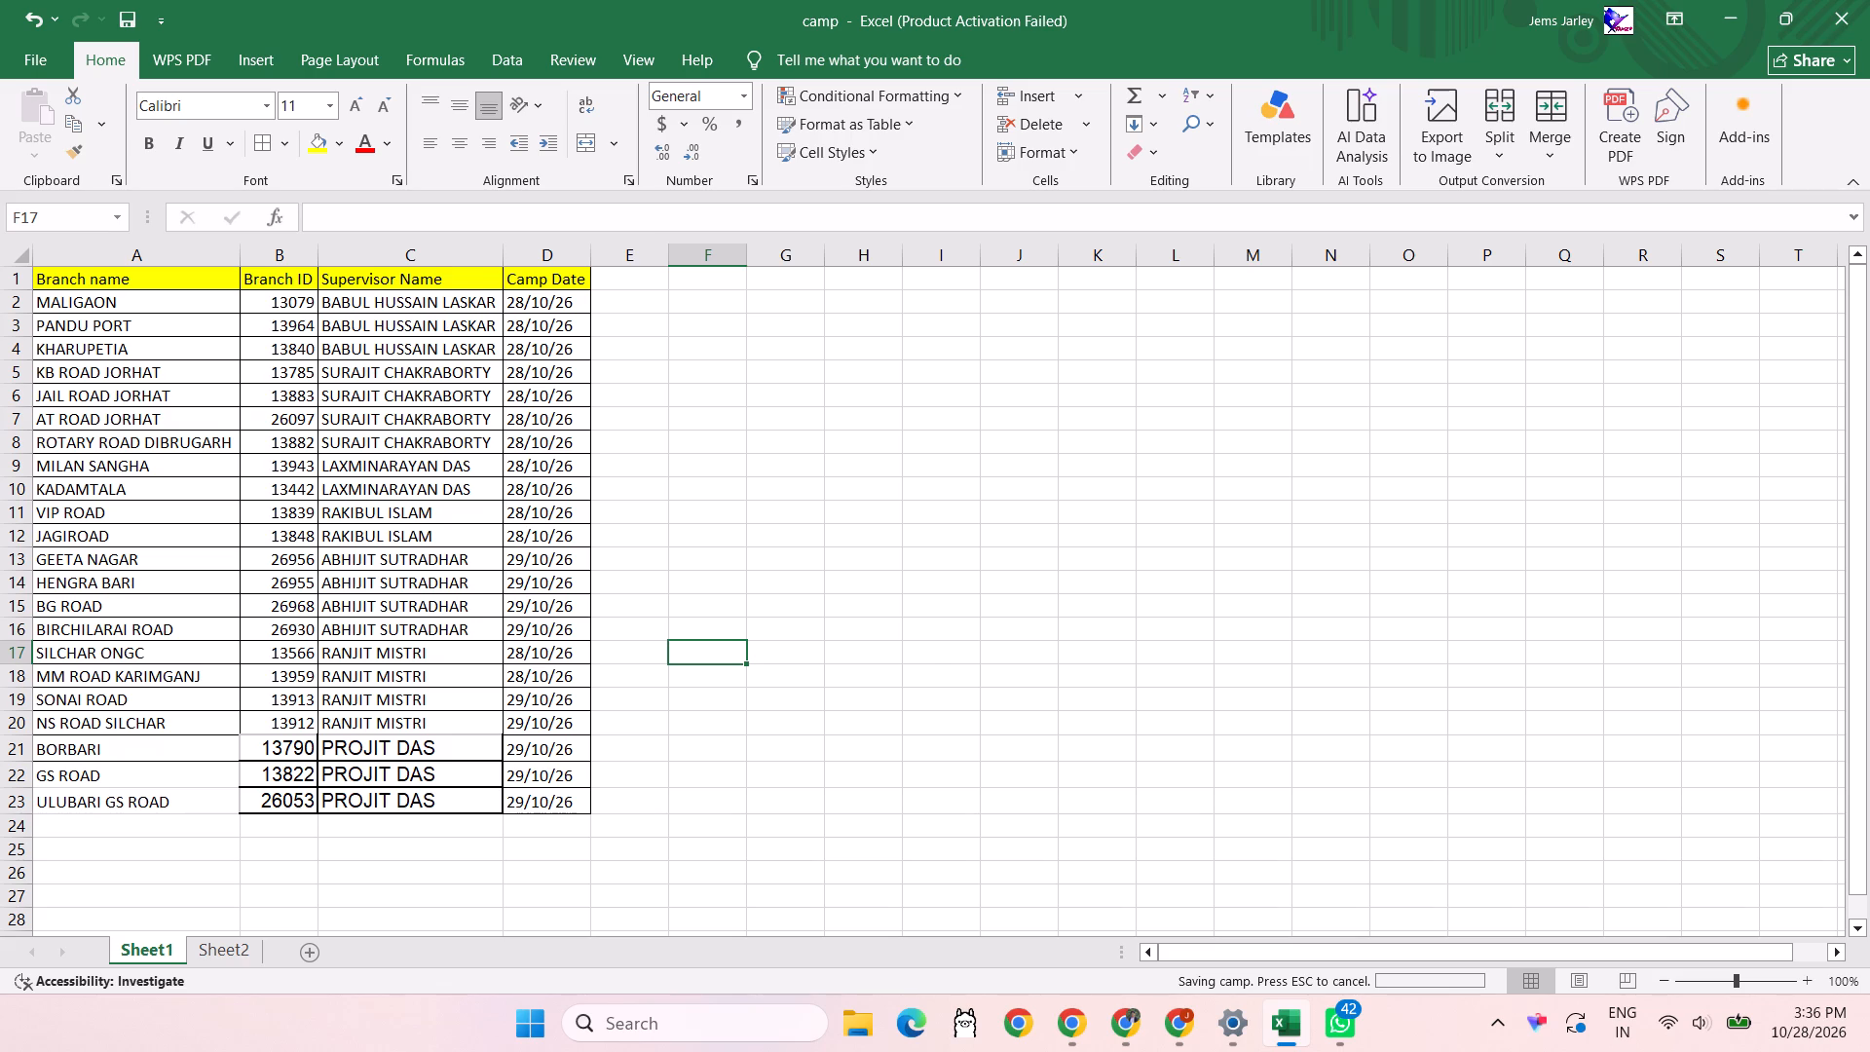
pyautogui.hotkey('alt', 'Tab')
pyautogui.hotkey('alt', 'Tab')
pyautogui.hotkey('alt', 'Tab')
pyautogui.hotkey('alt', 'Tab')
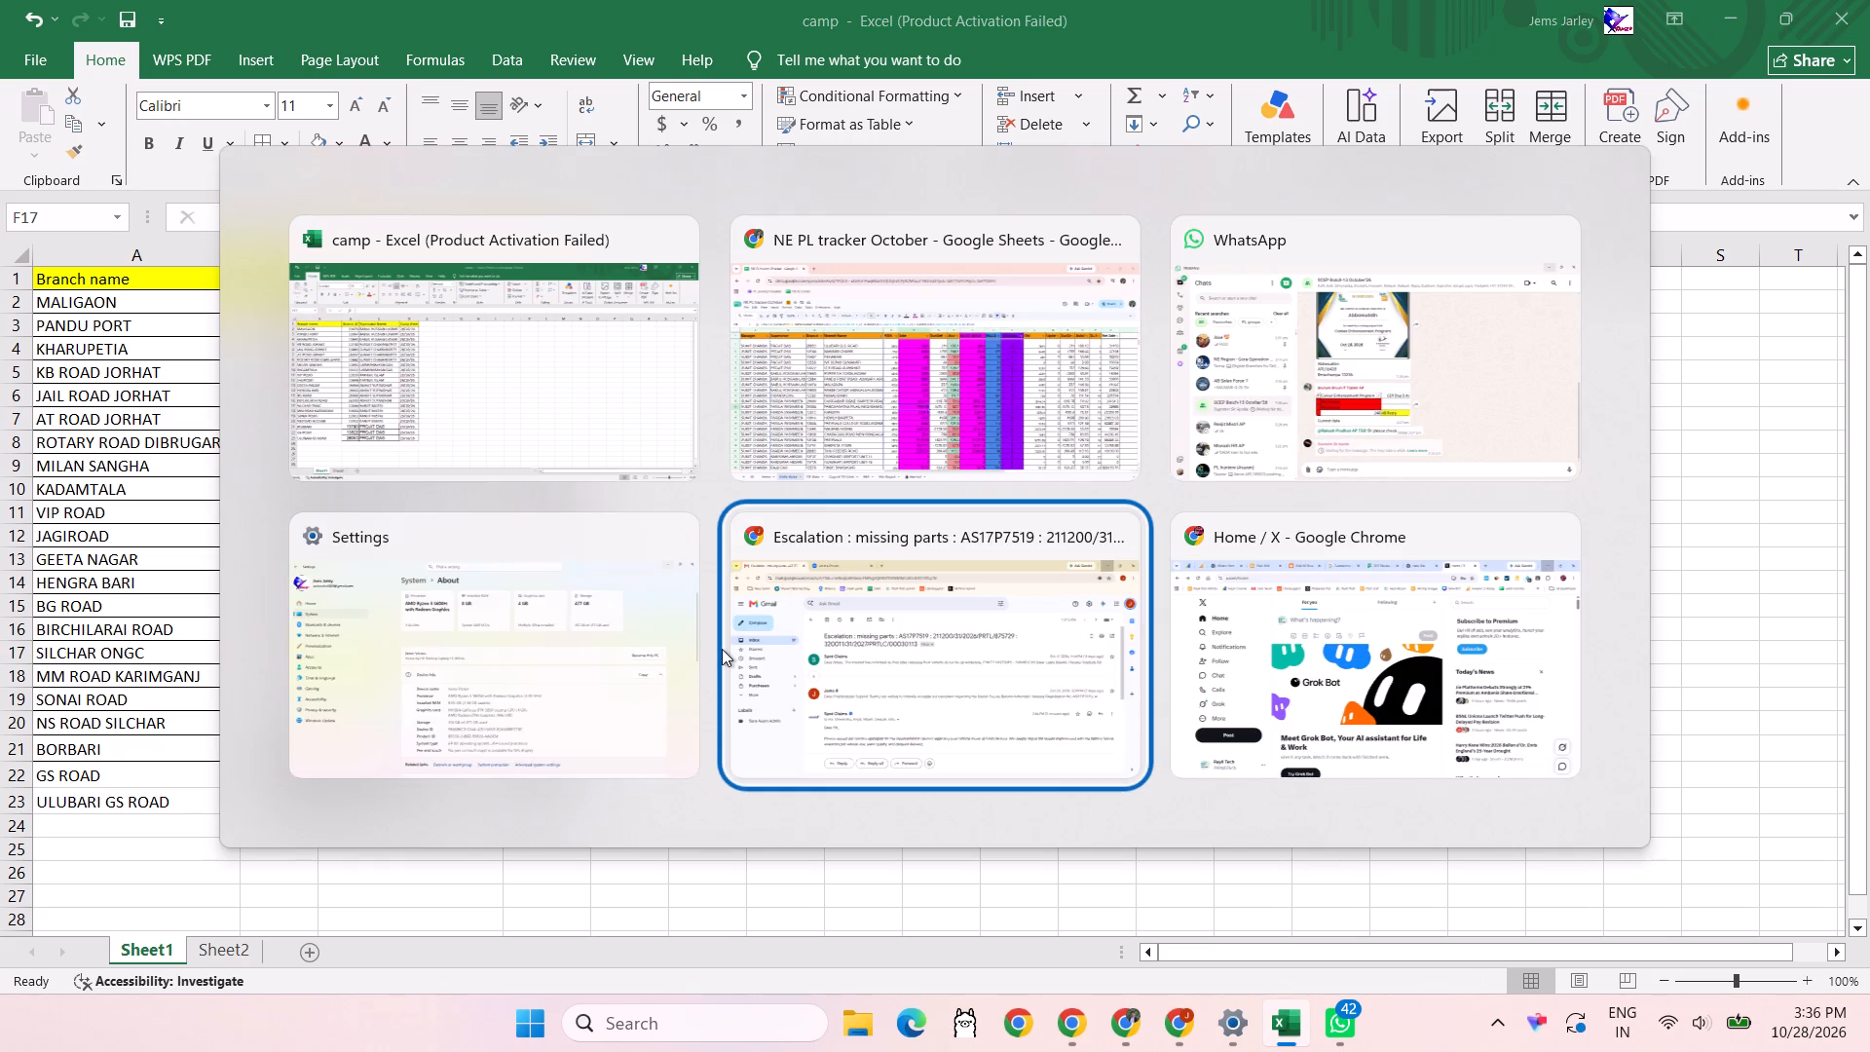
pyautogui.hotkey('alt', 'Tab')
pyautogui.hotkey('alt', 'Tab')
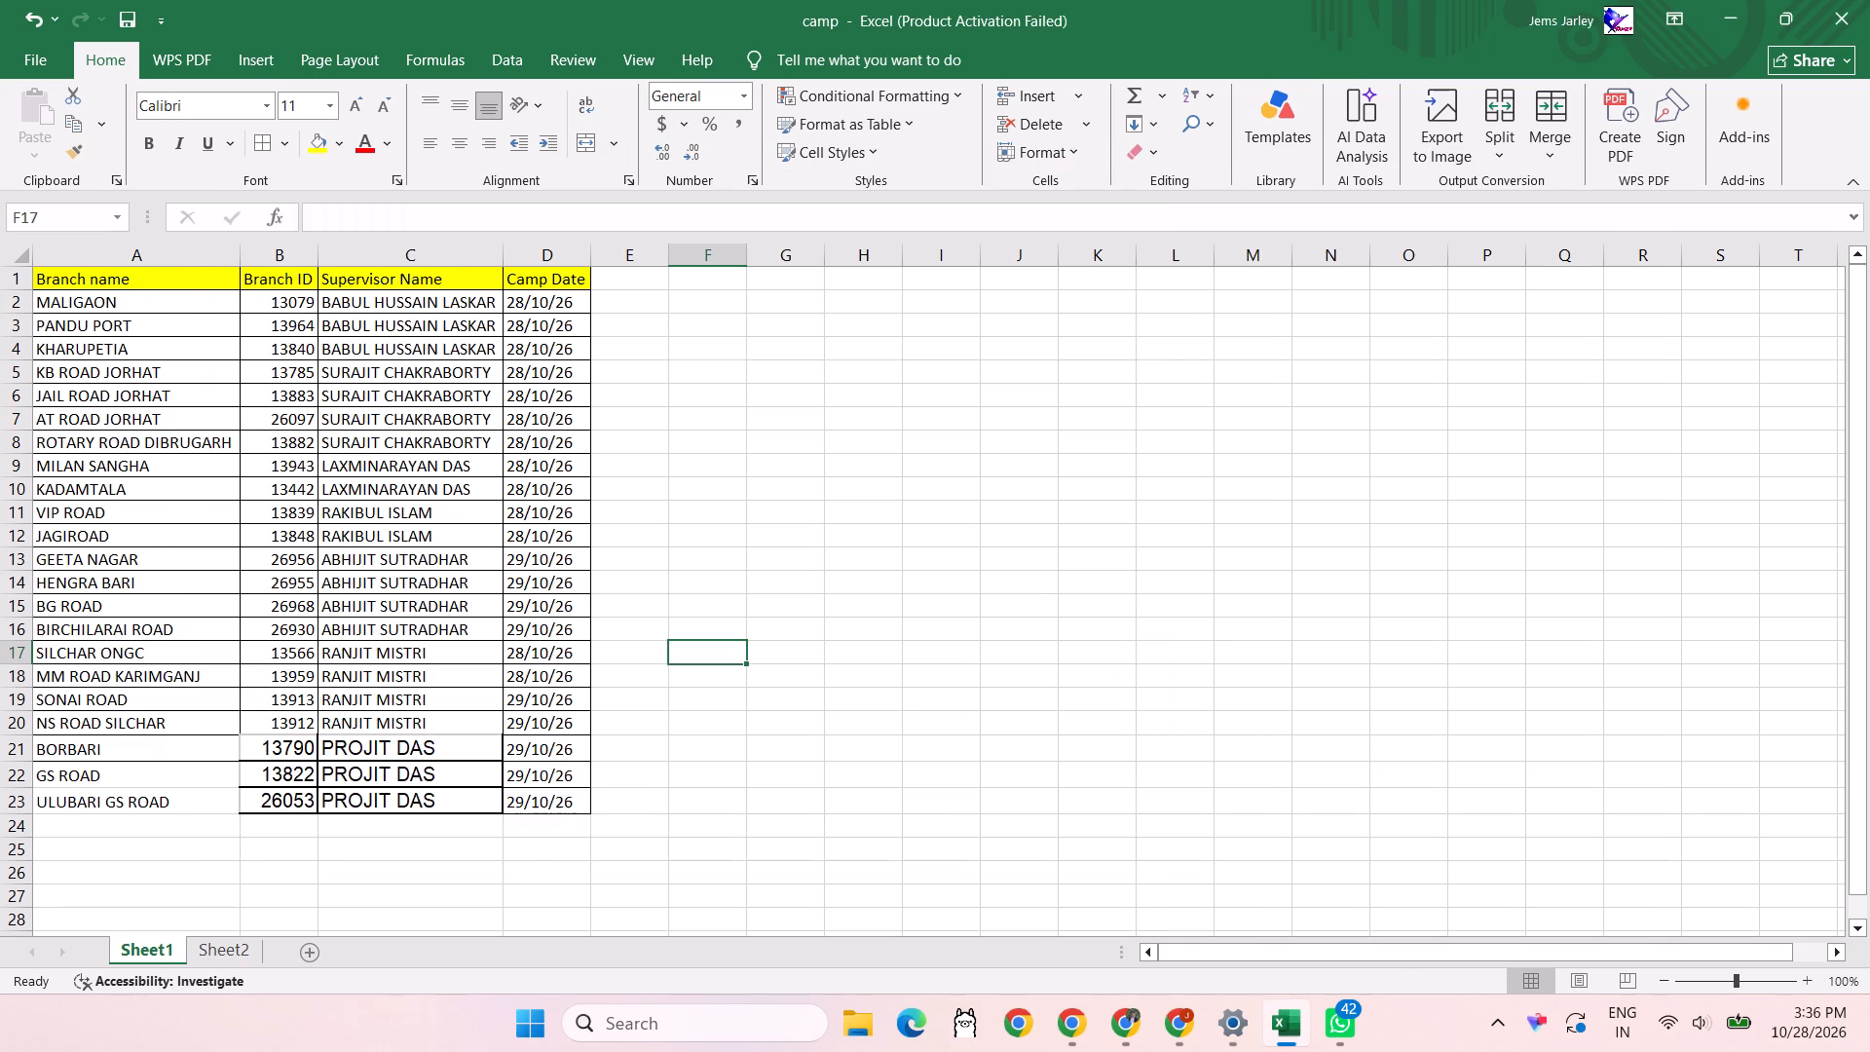
# Review the supervisor names down column C of the camp list on Sheet1.
pyautogui.click(797, 804)
pyautogui.scroll(1, 797, 804)
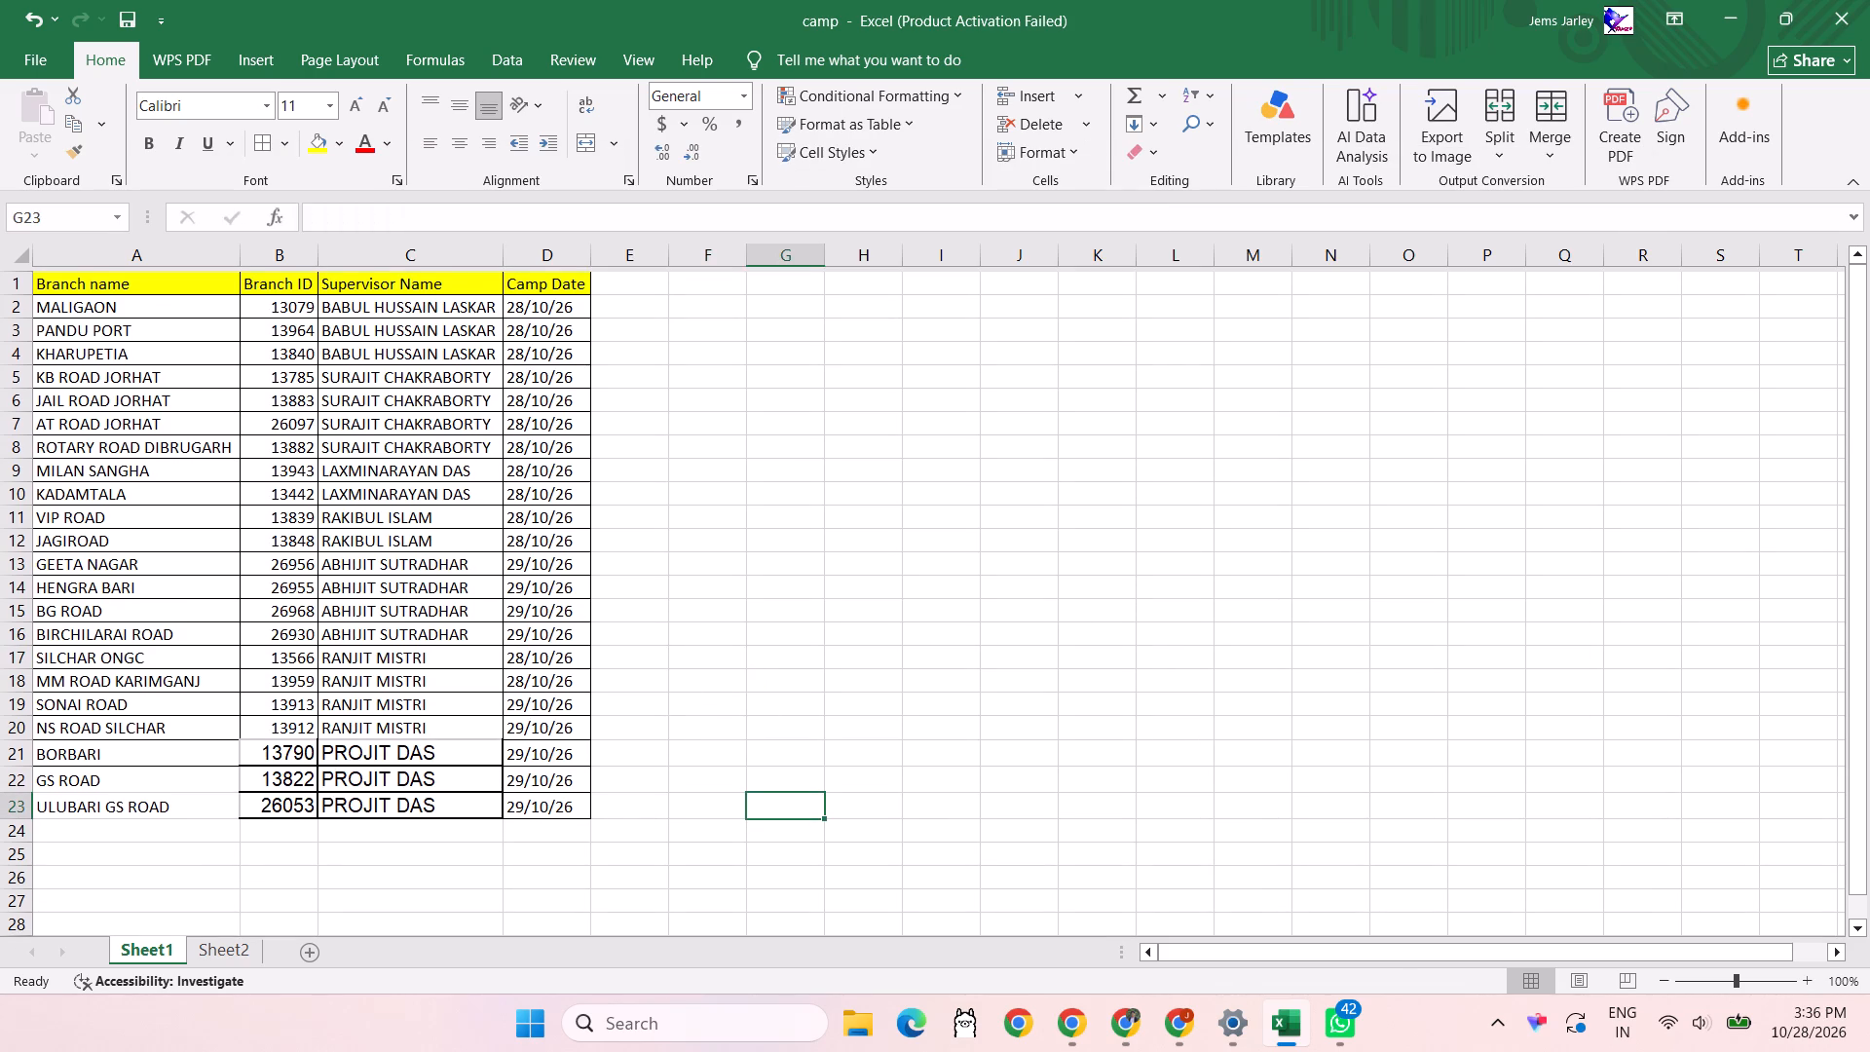
pyautogui.click(381, 309)
pyautogui.click(352, 836)
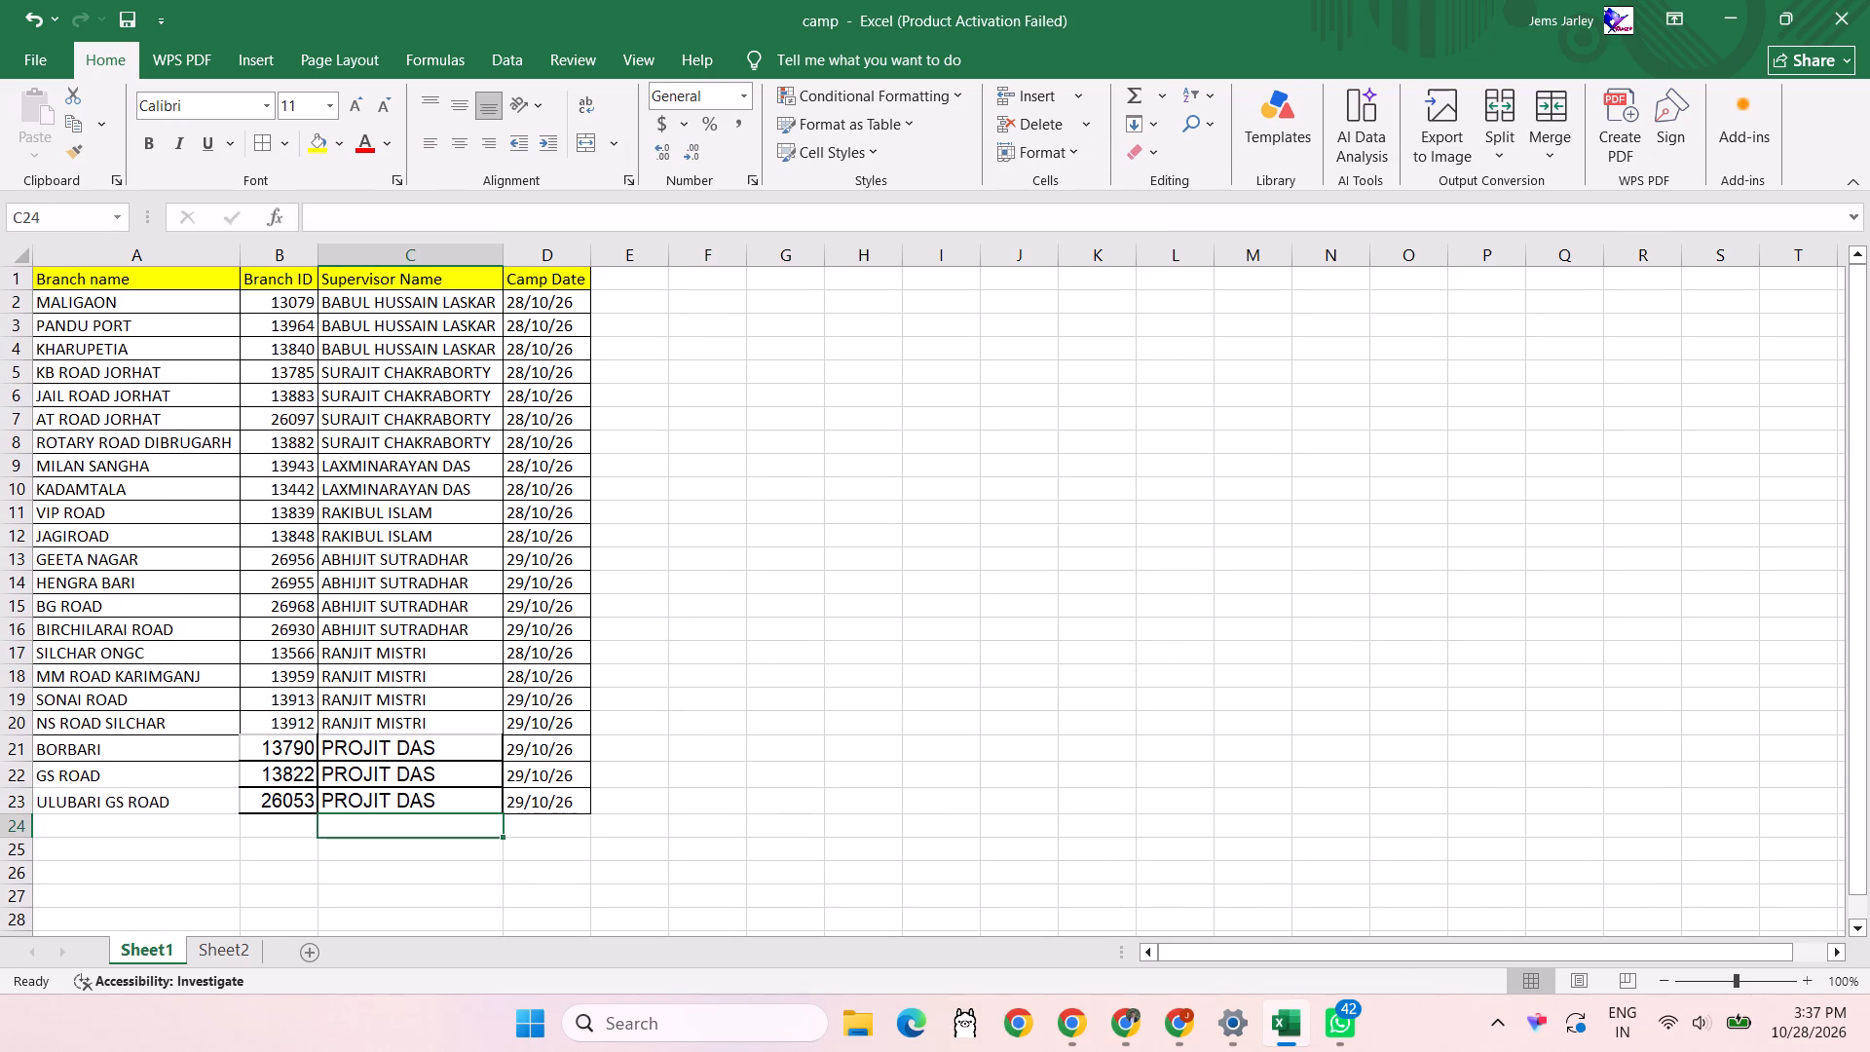
pyautogui.click(392, 319)
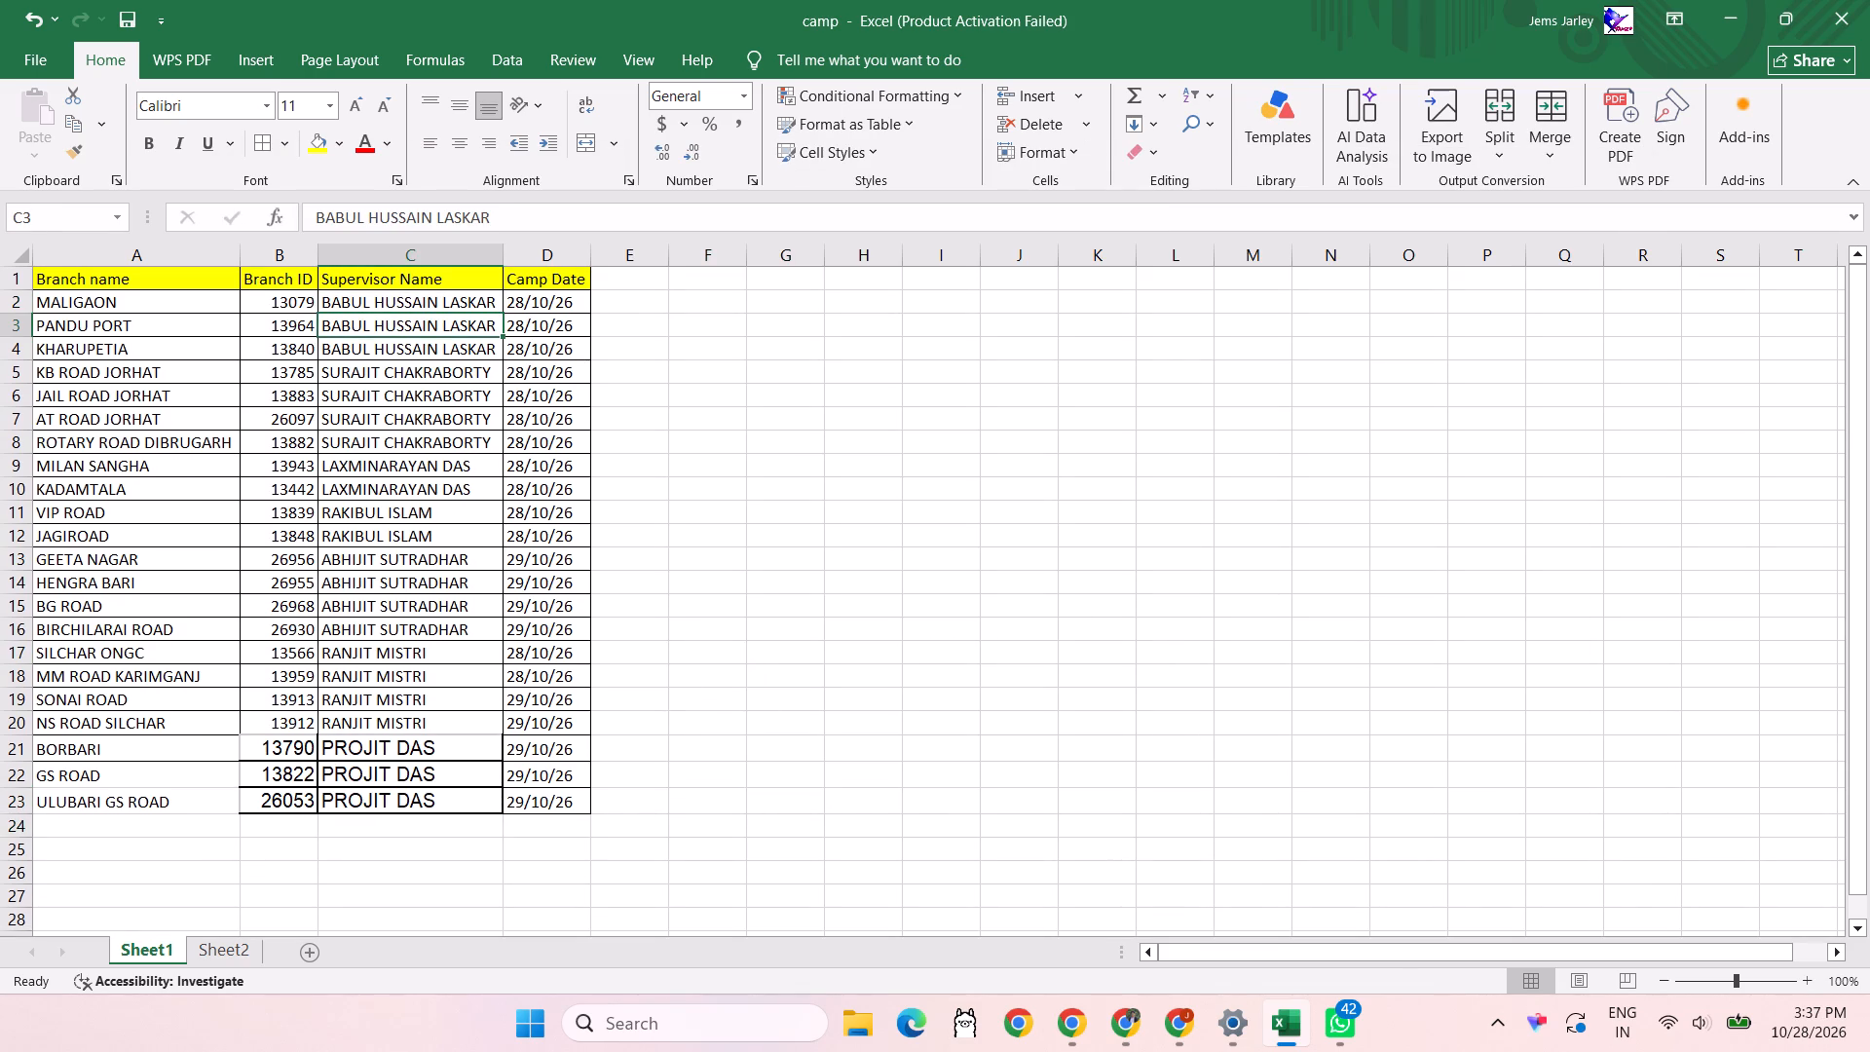
pyautogui.press('Down')
pyautogui.press('Down')
pyautogui.press('Down')
pyautogui.press('Down')
pyautogui.press('Down')
pyautogui.press('Down')
pyautogui.press('Down')
pyautogui.press('Down')
pyautogui.press('Down')
pyautogui.press('Down')
pyautogui.press('Down')
pyautogui.press('Down')
pyautogui.press('Down')
pyautogui.press('Down')
pyautogui.press('Down')
pyautogui.press('Down')
pyautogui.press('Down')
pyautogui.press('Down')
pyautogui.press('Down')
pyautogui.press('Down')
pyautogui.press('Down')
pyautogui.press('Down')
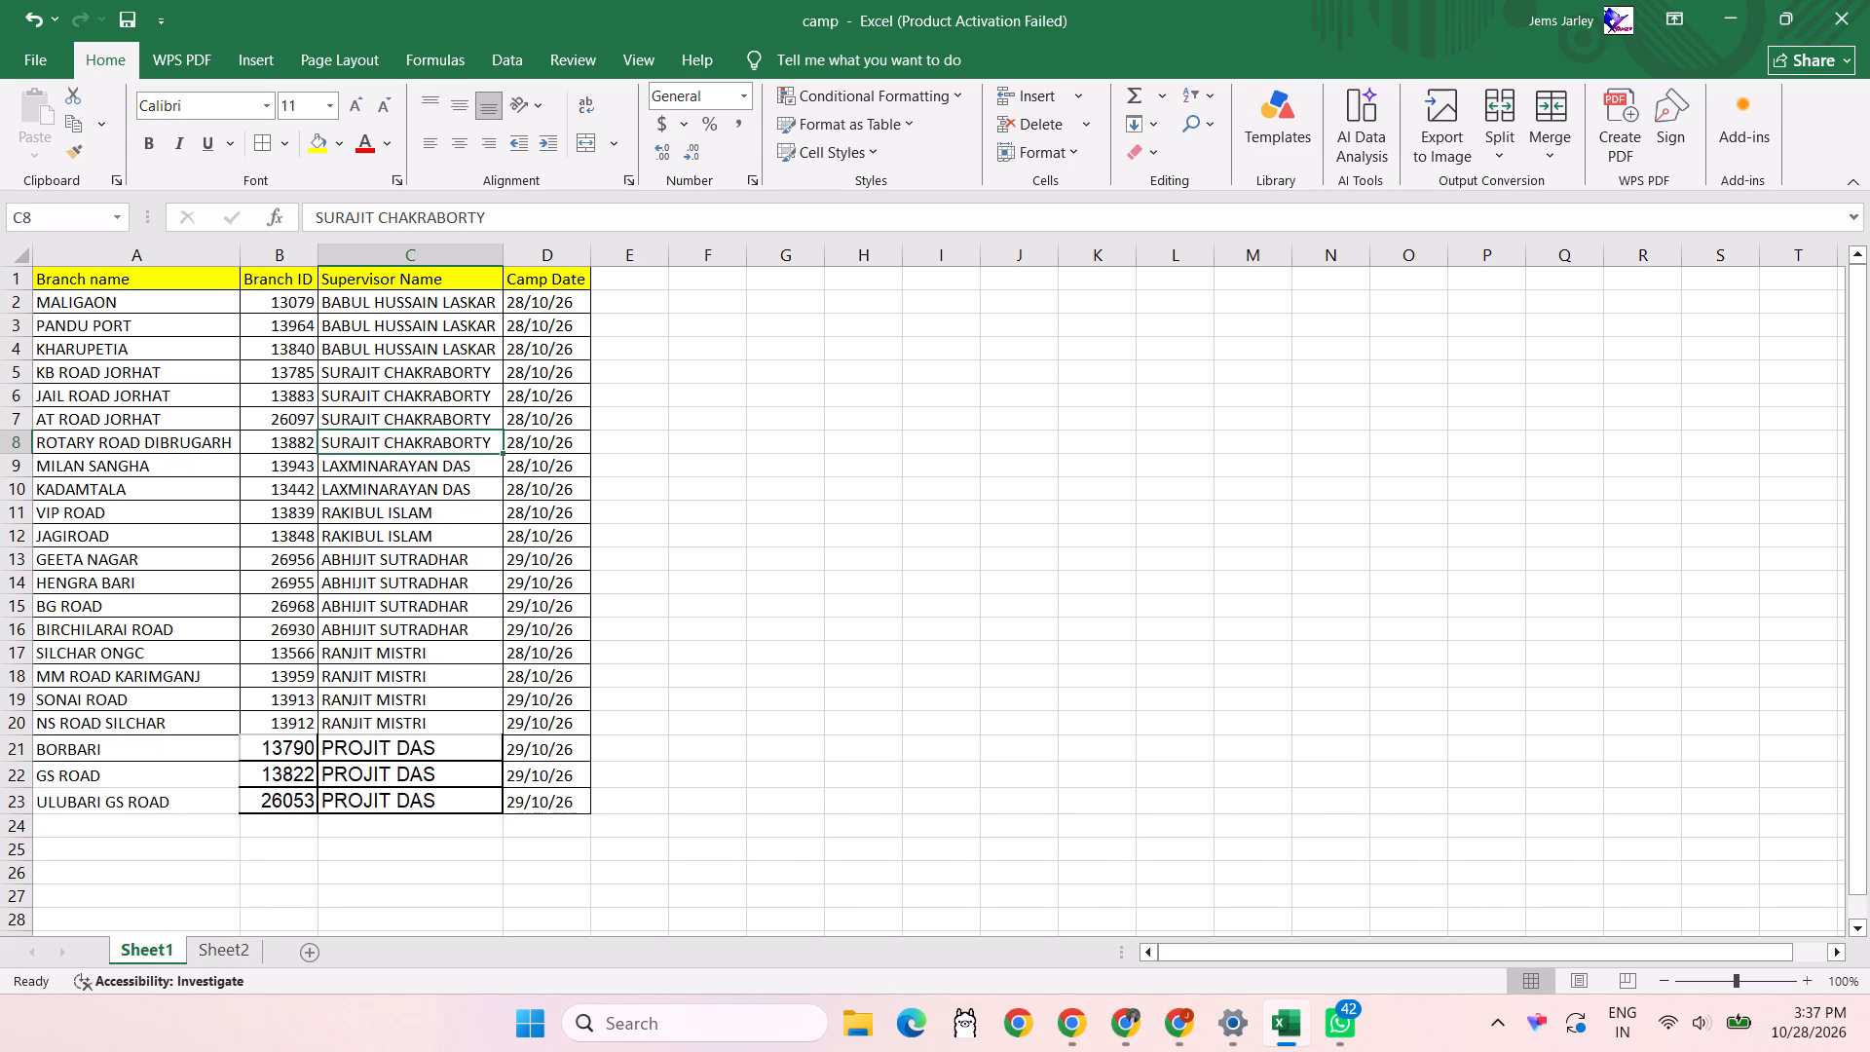
pyautogui.press('Up')
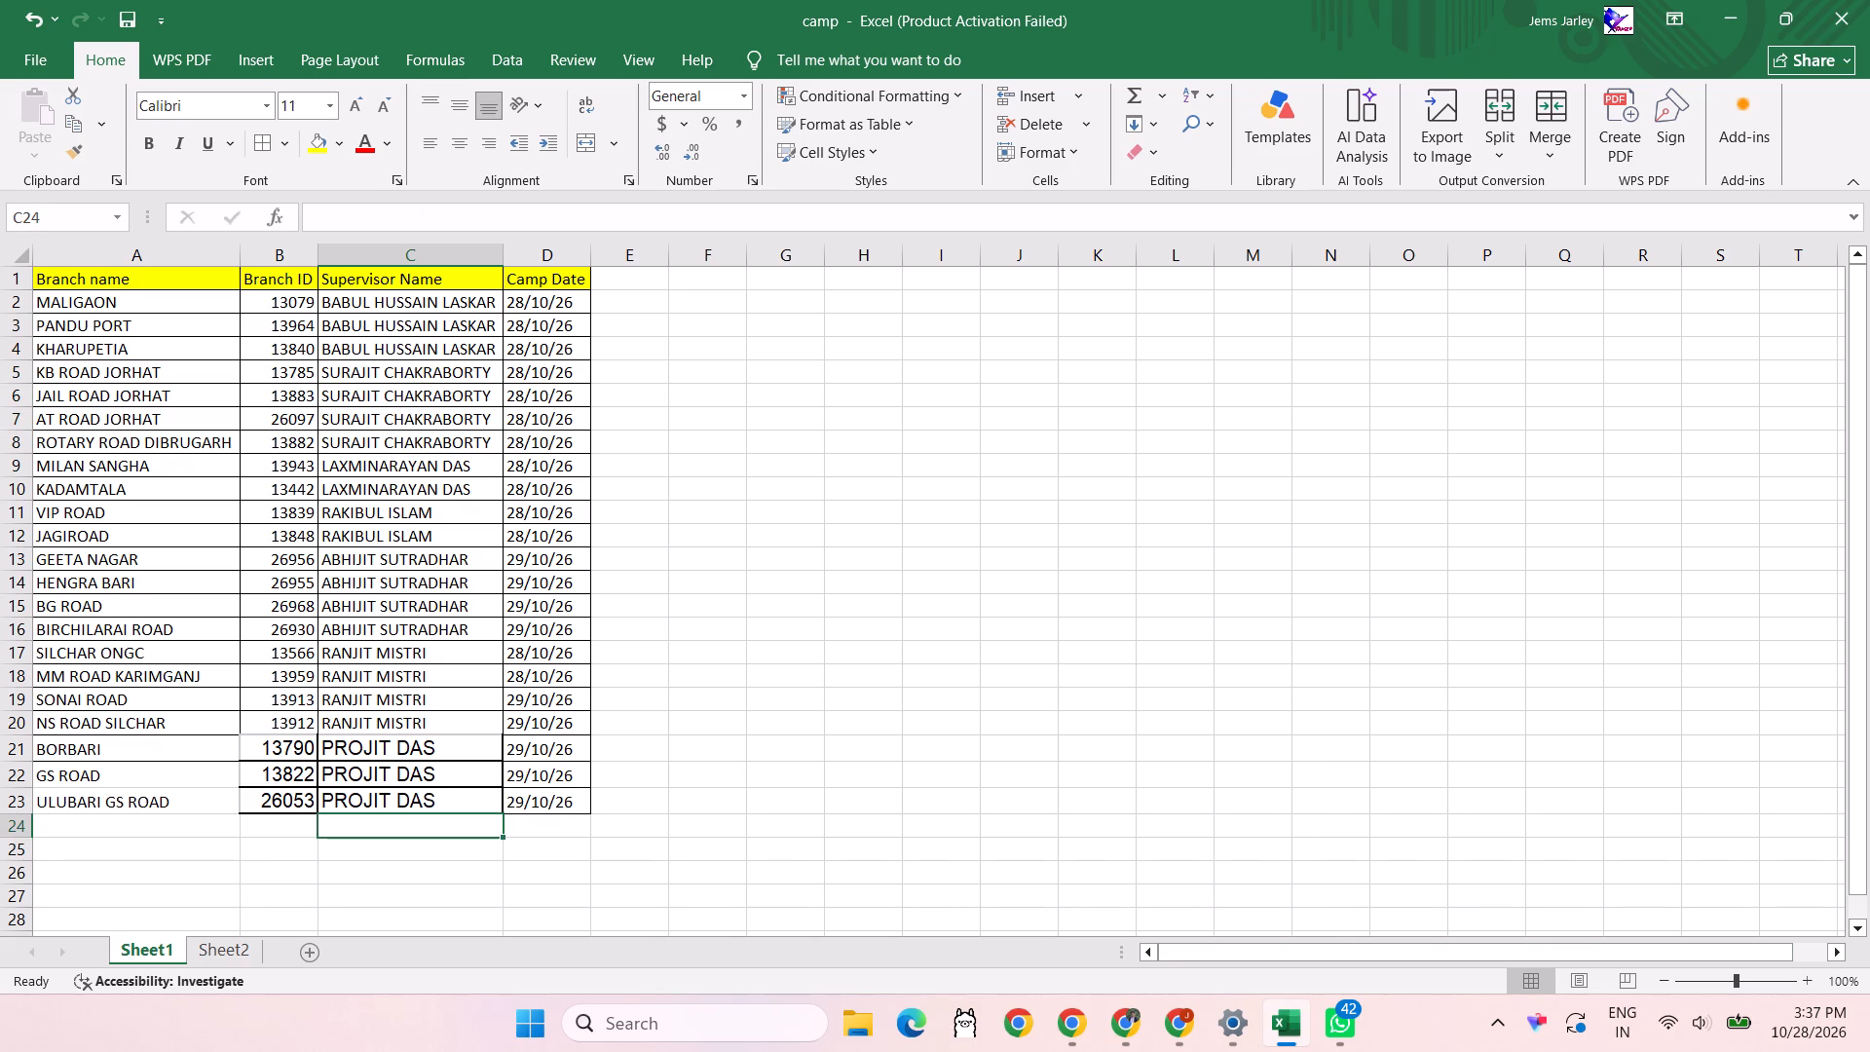
# Copy the Sheet2 rows from SHEGUNBARI MARGHERITA to GD ROAD, GOLAGHAT, with IDs and supervisors, into Sheet1 starting at A24.
pyautogui.click(218, 948)
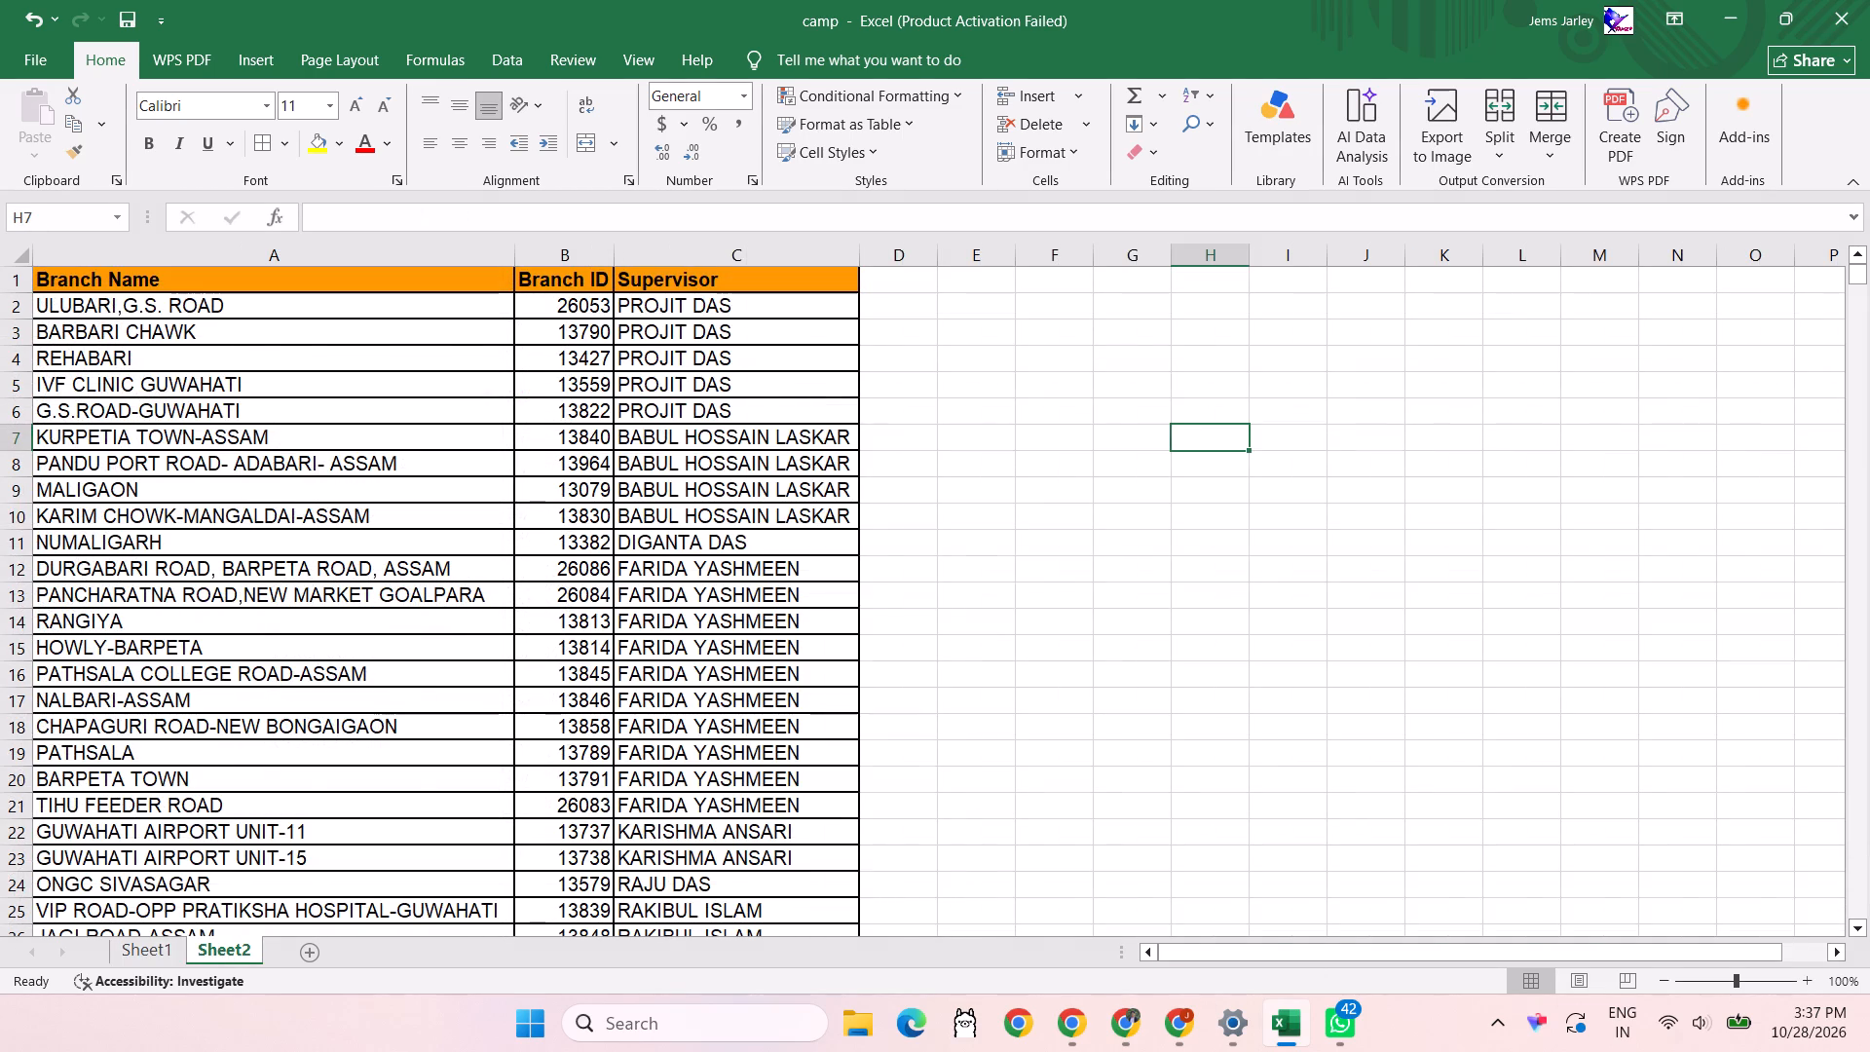
pyautogui.scroll(-8, 879, 678)
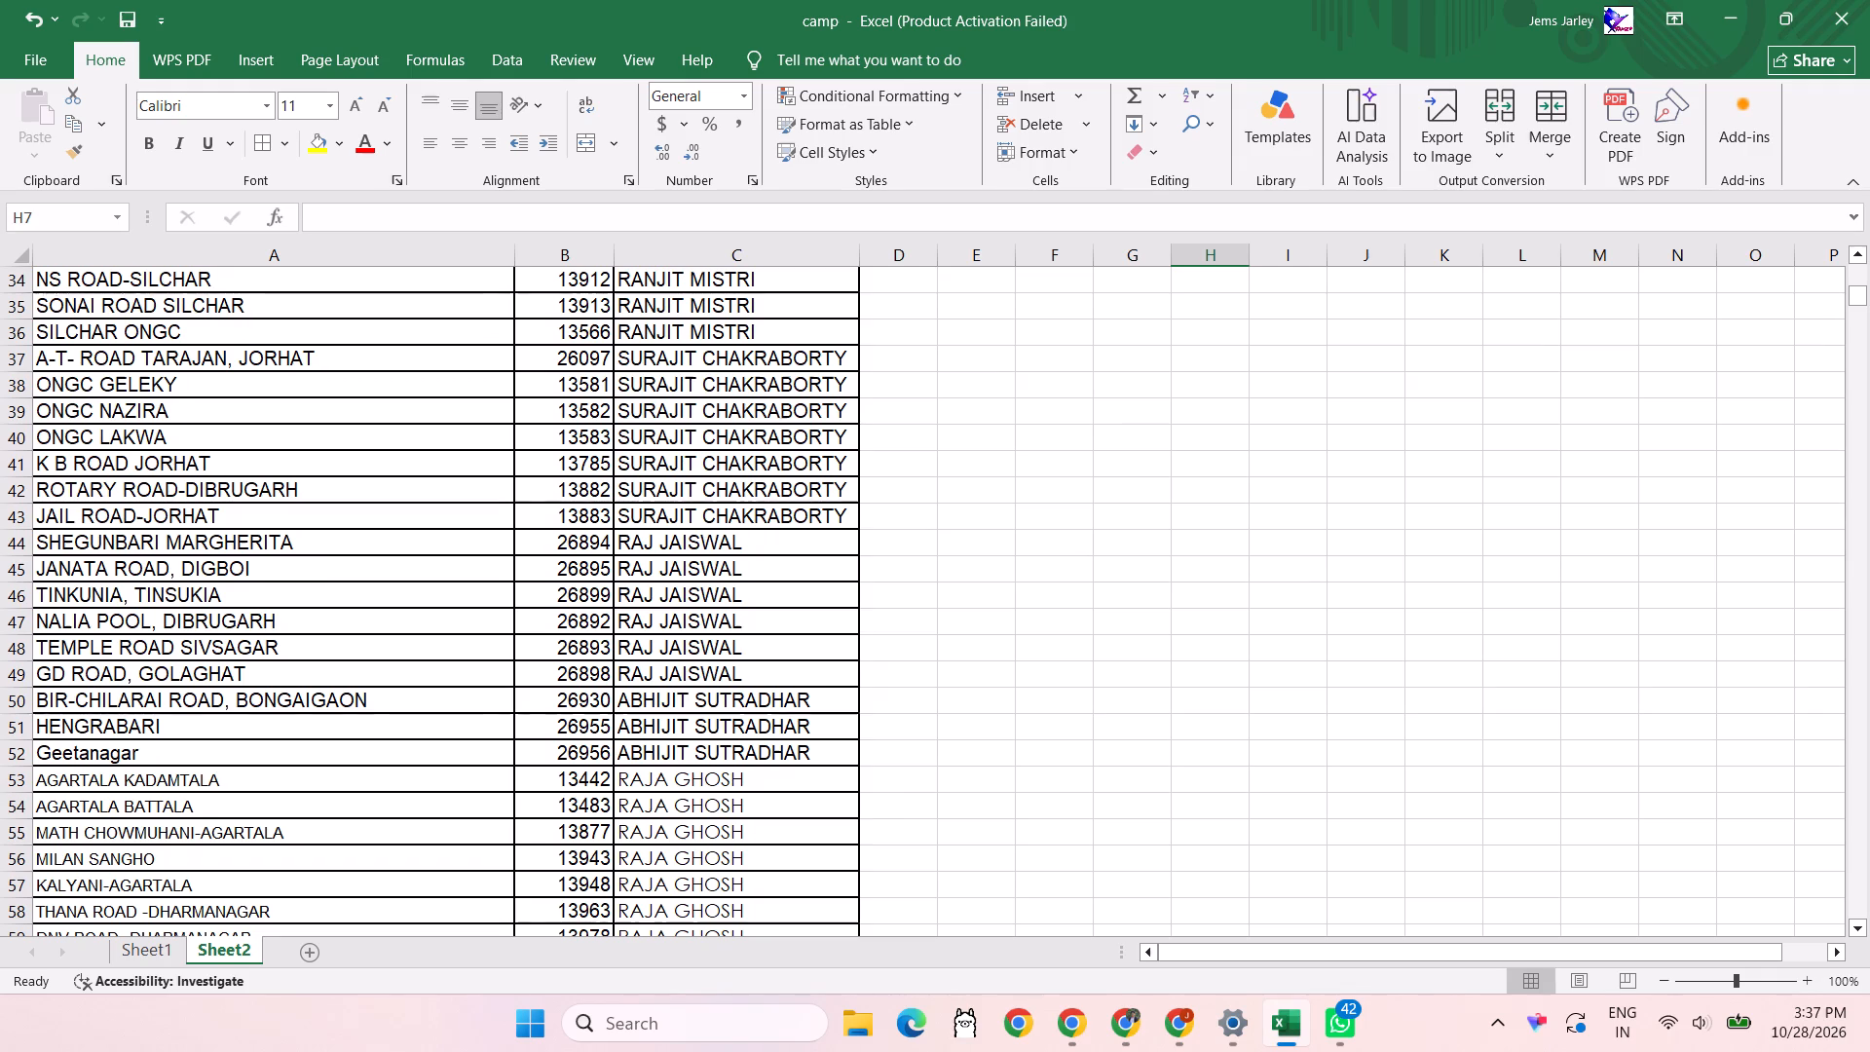
pyautogui.click(224, 545)
pyautogui.hotkey('ctrl', 'shift', 'Down')
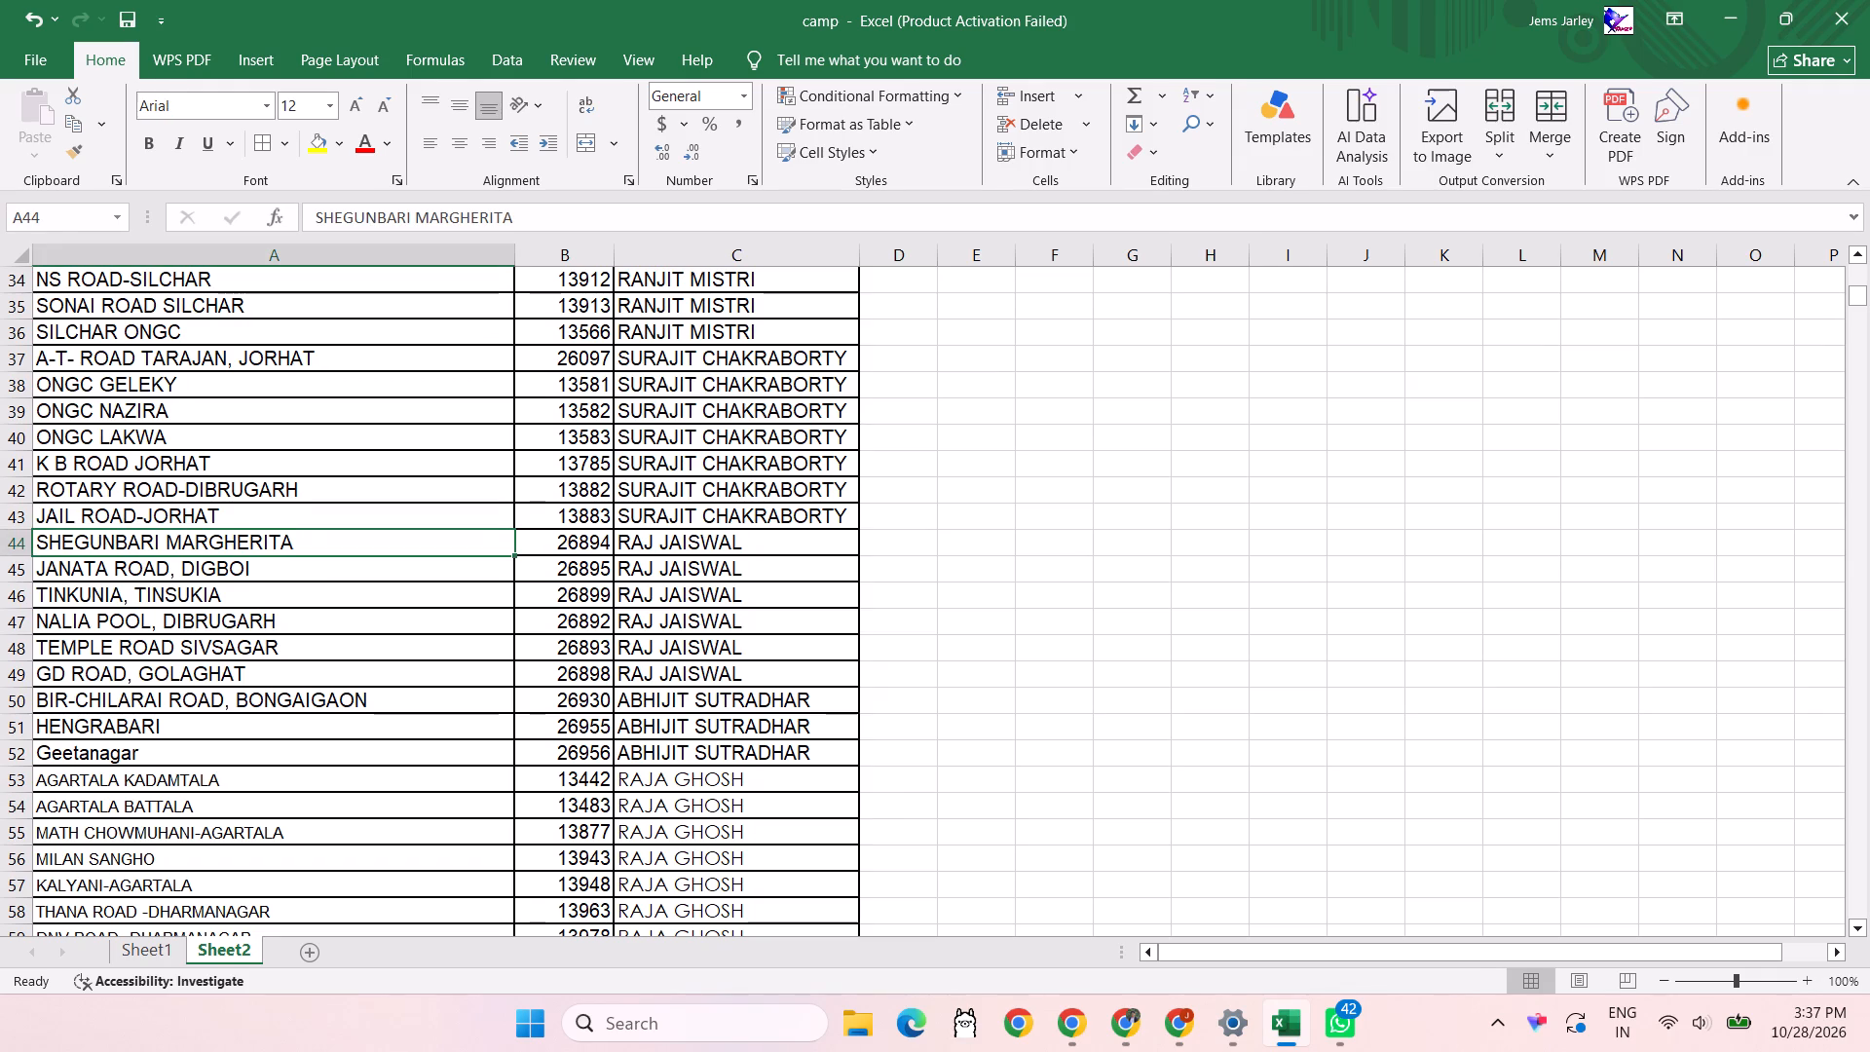
pyautogui.hotkey('ctrl', 'shift', 'Up')
pyautogui.hotkey('ctrl', 'shift', 'Down')
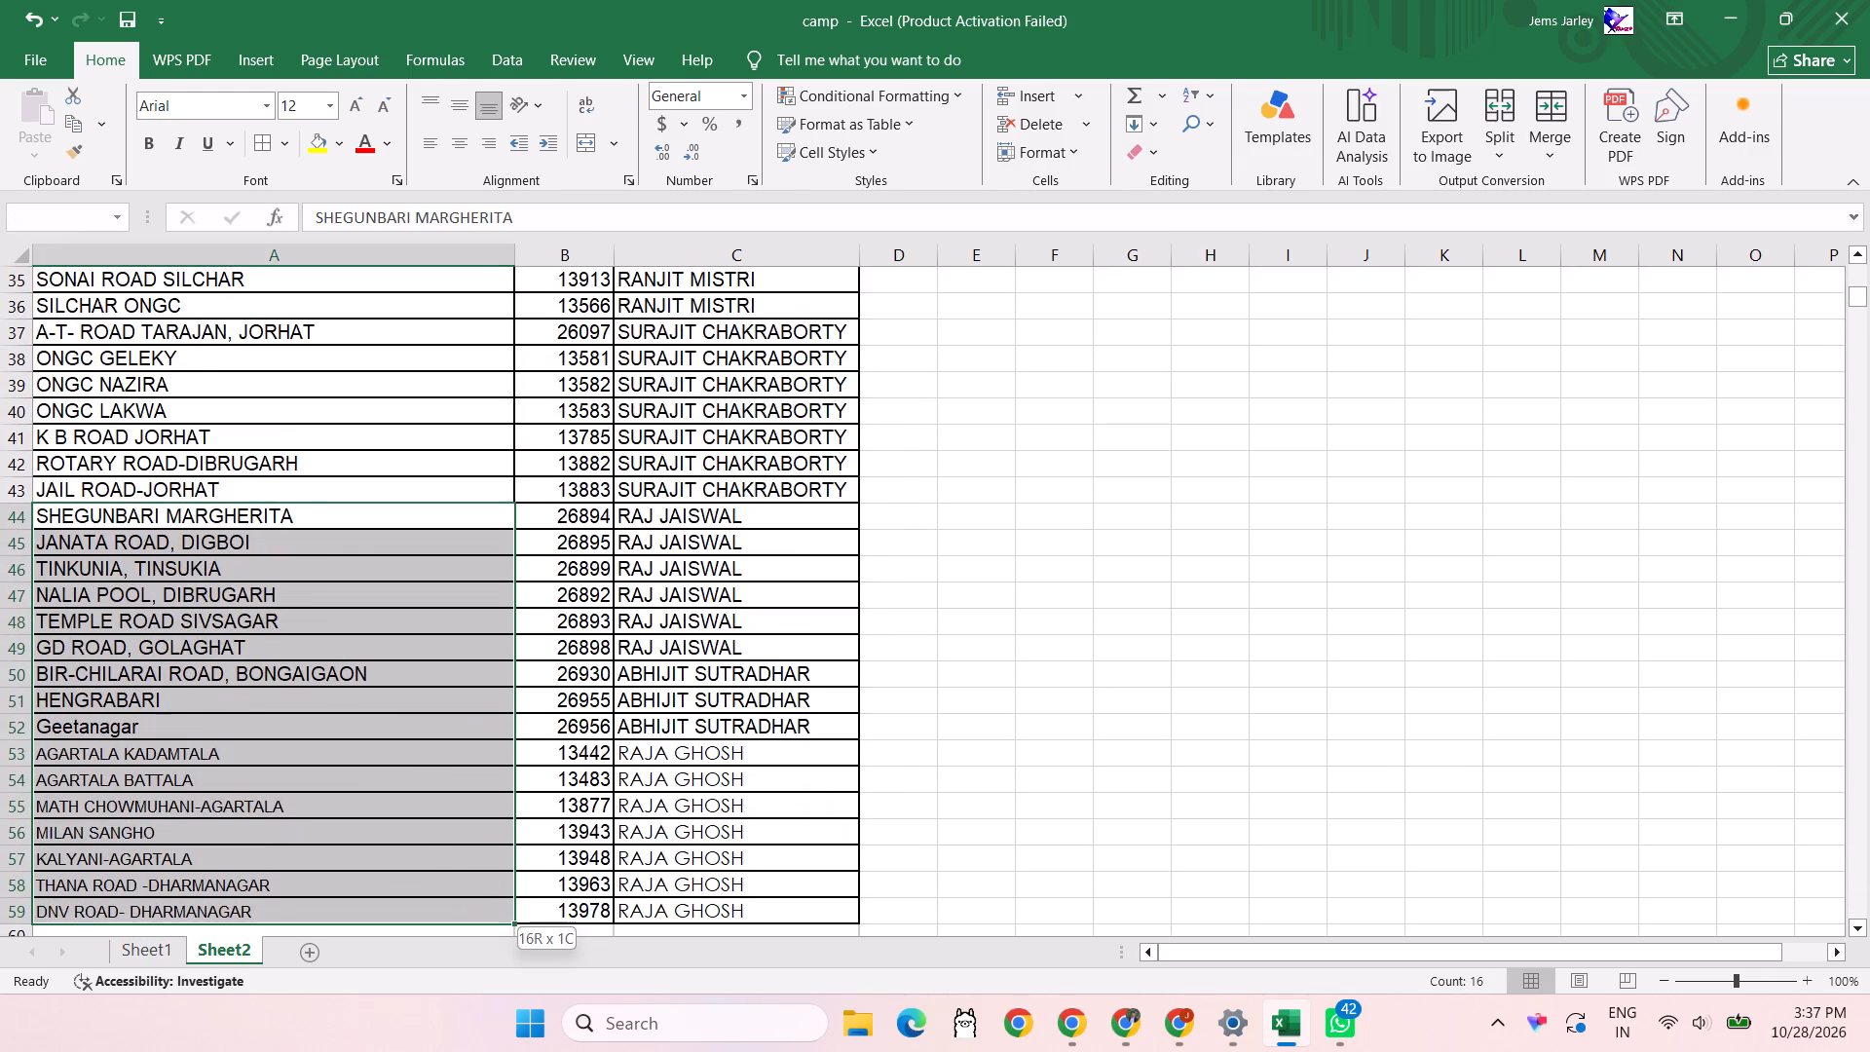
pyautogui.hotkey('shift', 'Down')
pyautogui.hotkey('shift', 'Up')
pyautogui.hotkey('shift', 'Up')
pyautogui.hotkey('shift', 'Up')
pyautogui.hotkey('shift', 'Up')
pyautogui.hotkey('shift', 'Up')
pyautogui.hotkey('shift', 'Up')
pyautogui.hotkey('shift', 'Up')
pyautogui.hotkey('shift', 'Up')
pyautogui.hotkey('shift', 'Up')
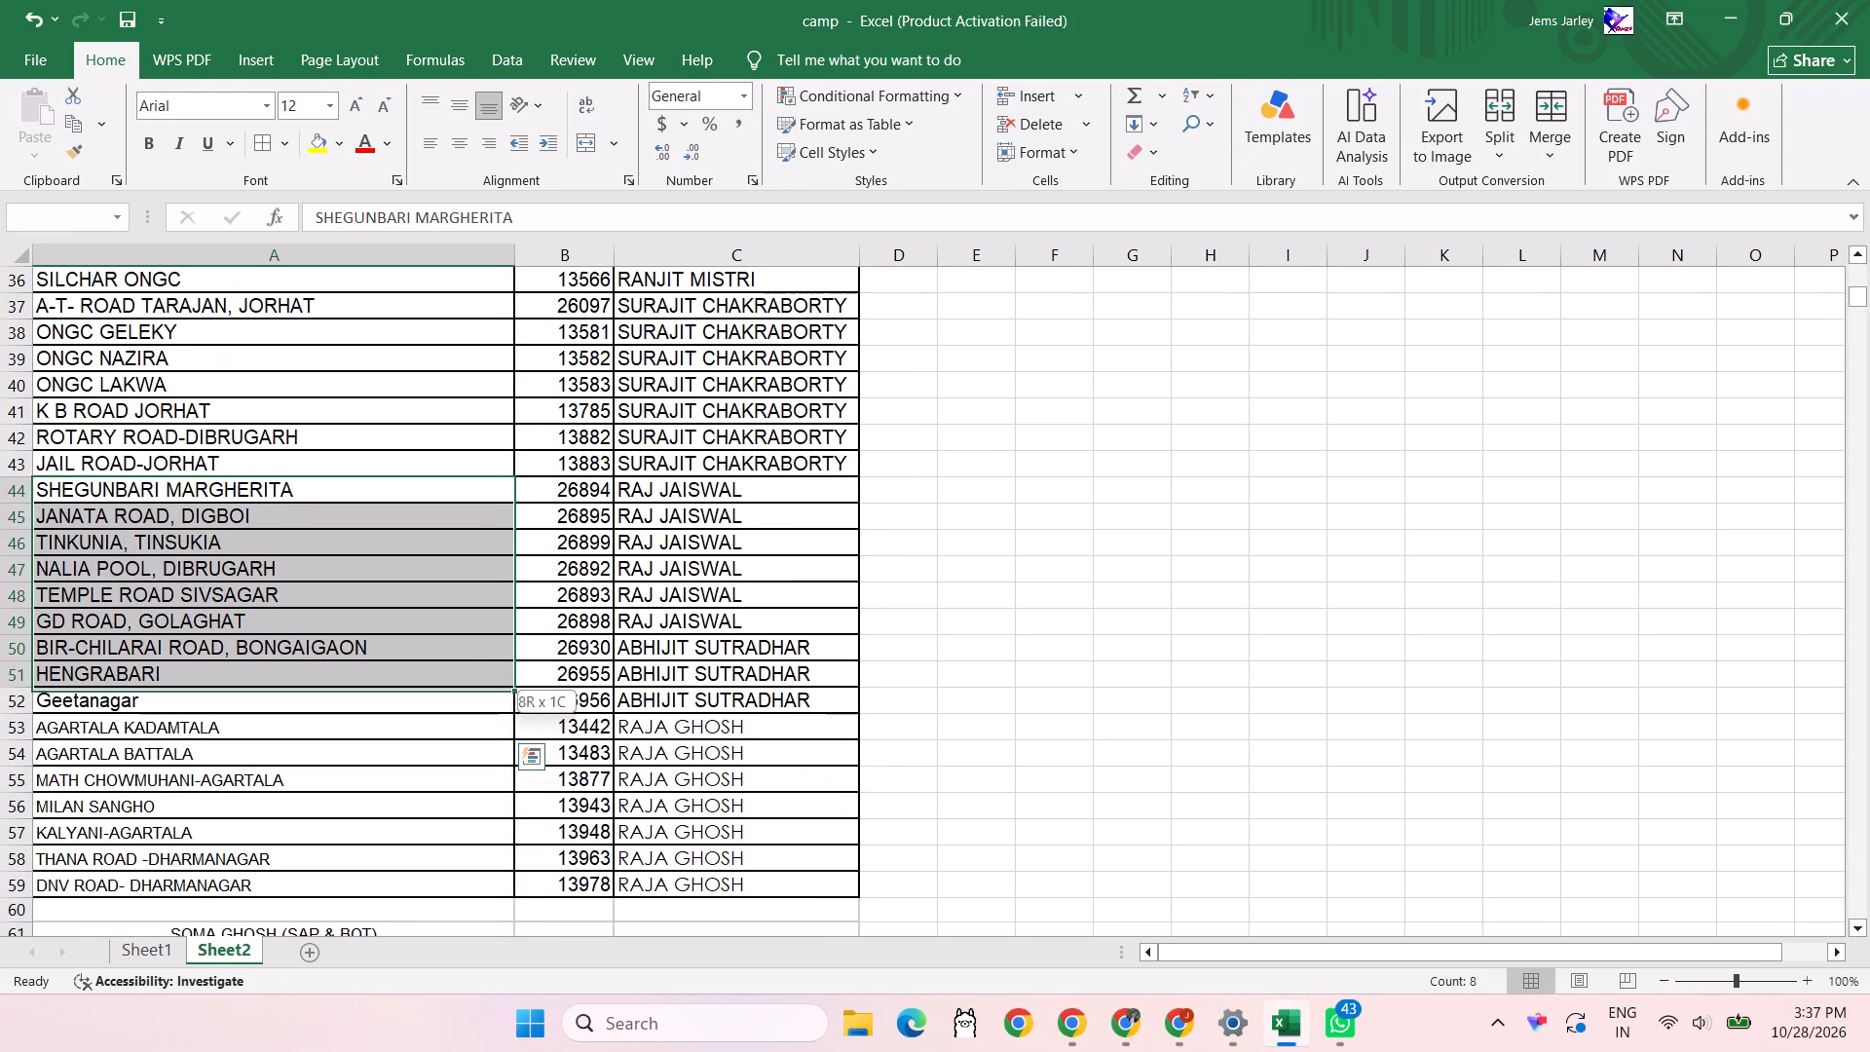
pyautogui.hotkey('shift', 'Up')
pyautogui.hotkey('shift', 'Up')
pyautogui.hotkey('shift', 'Right')
pyautogui.hotkey('shift', 'Right')
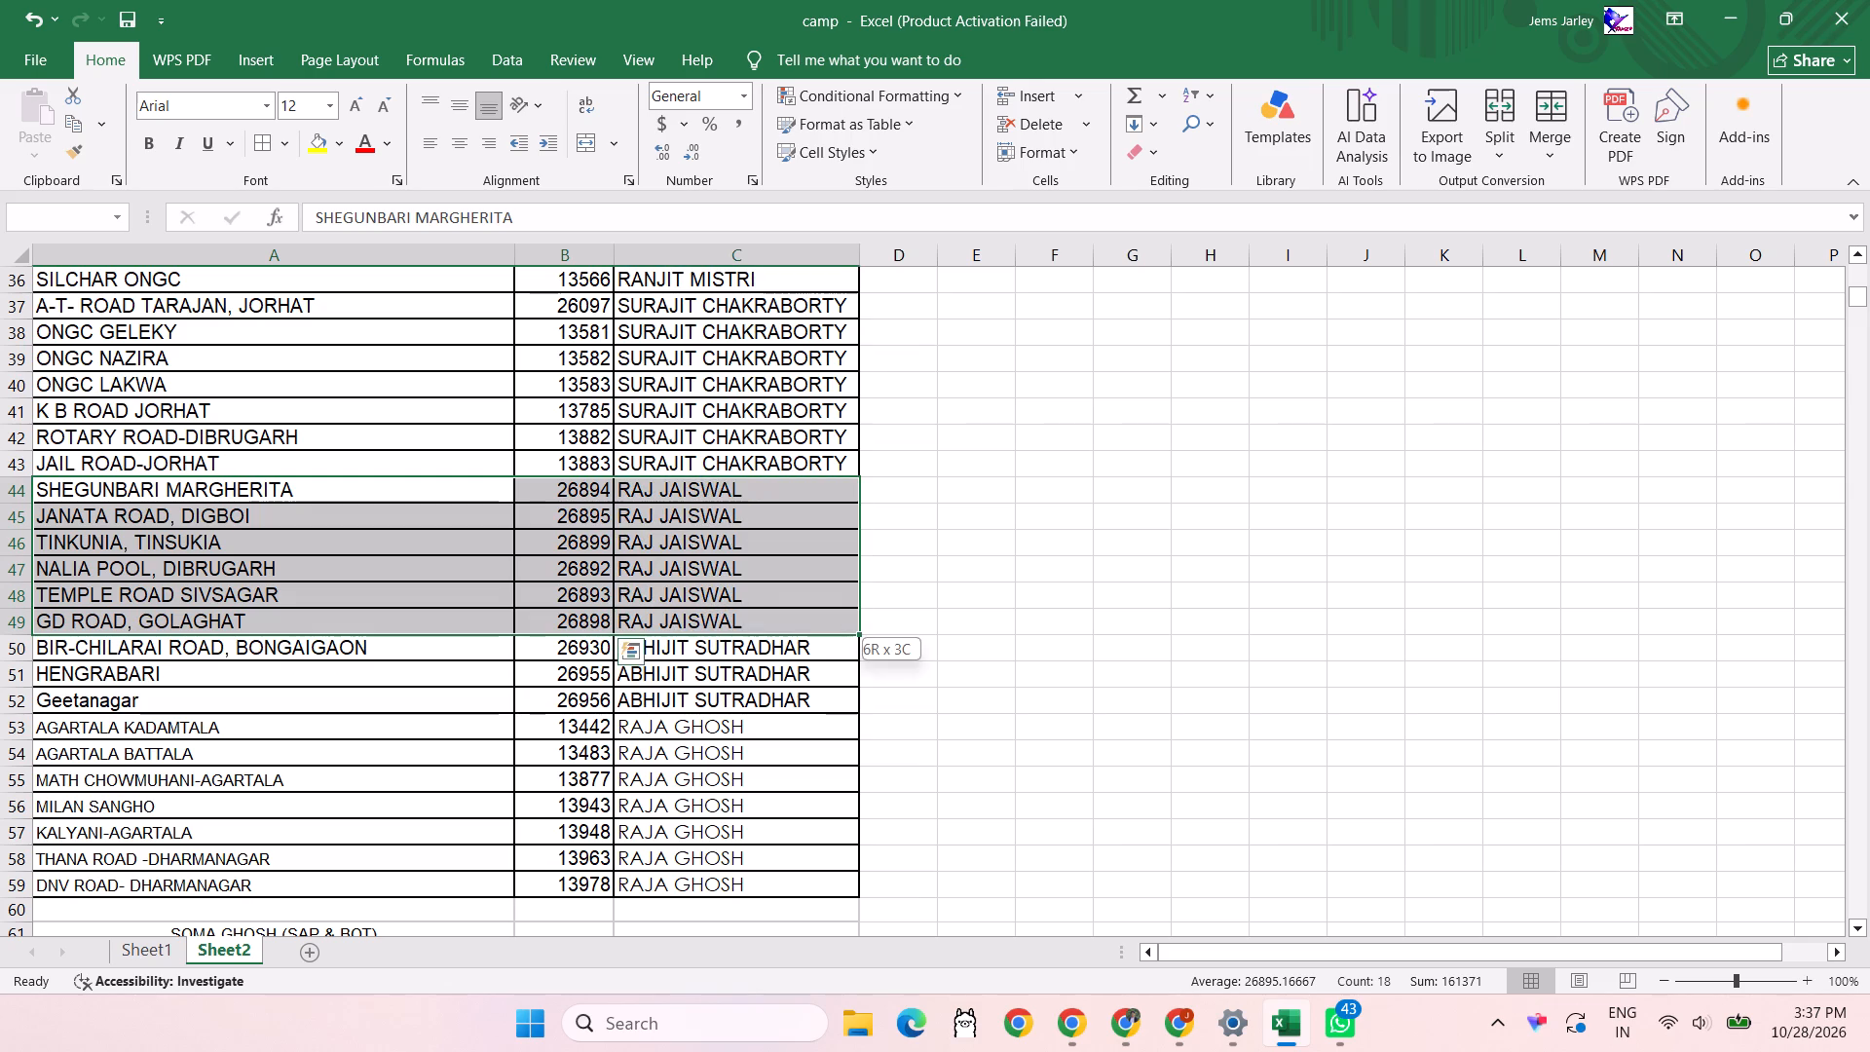
pyautogui.hotkey('ctrl', 'c')
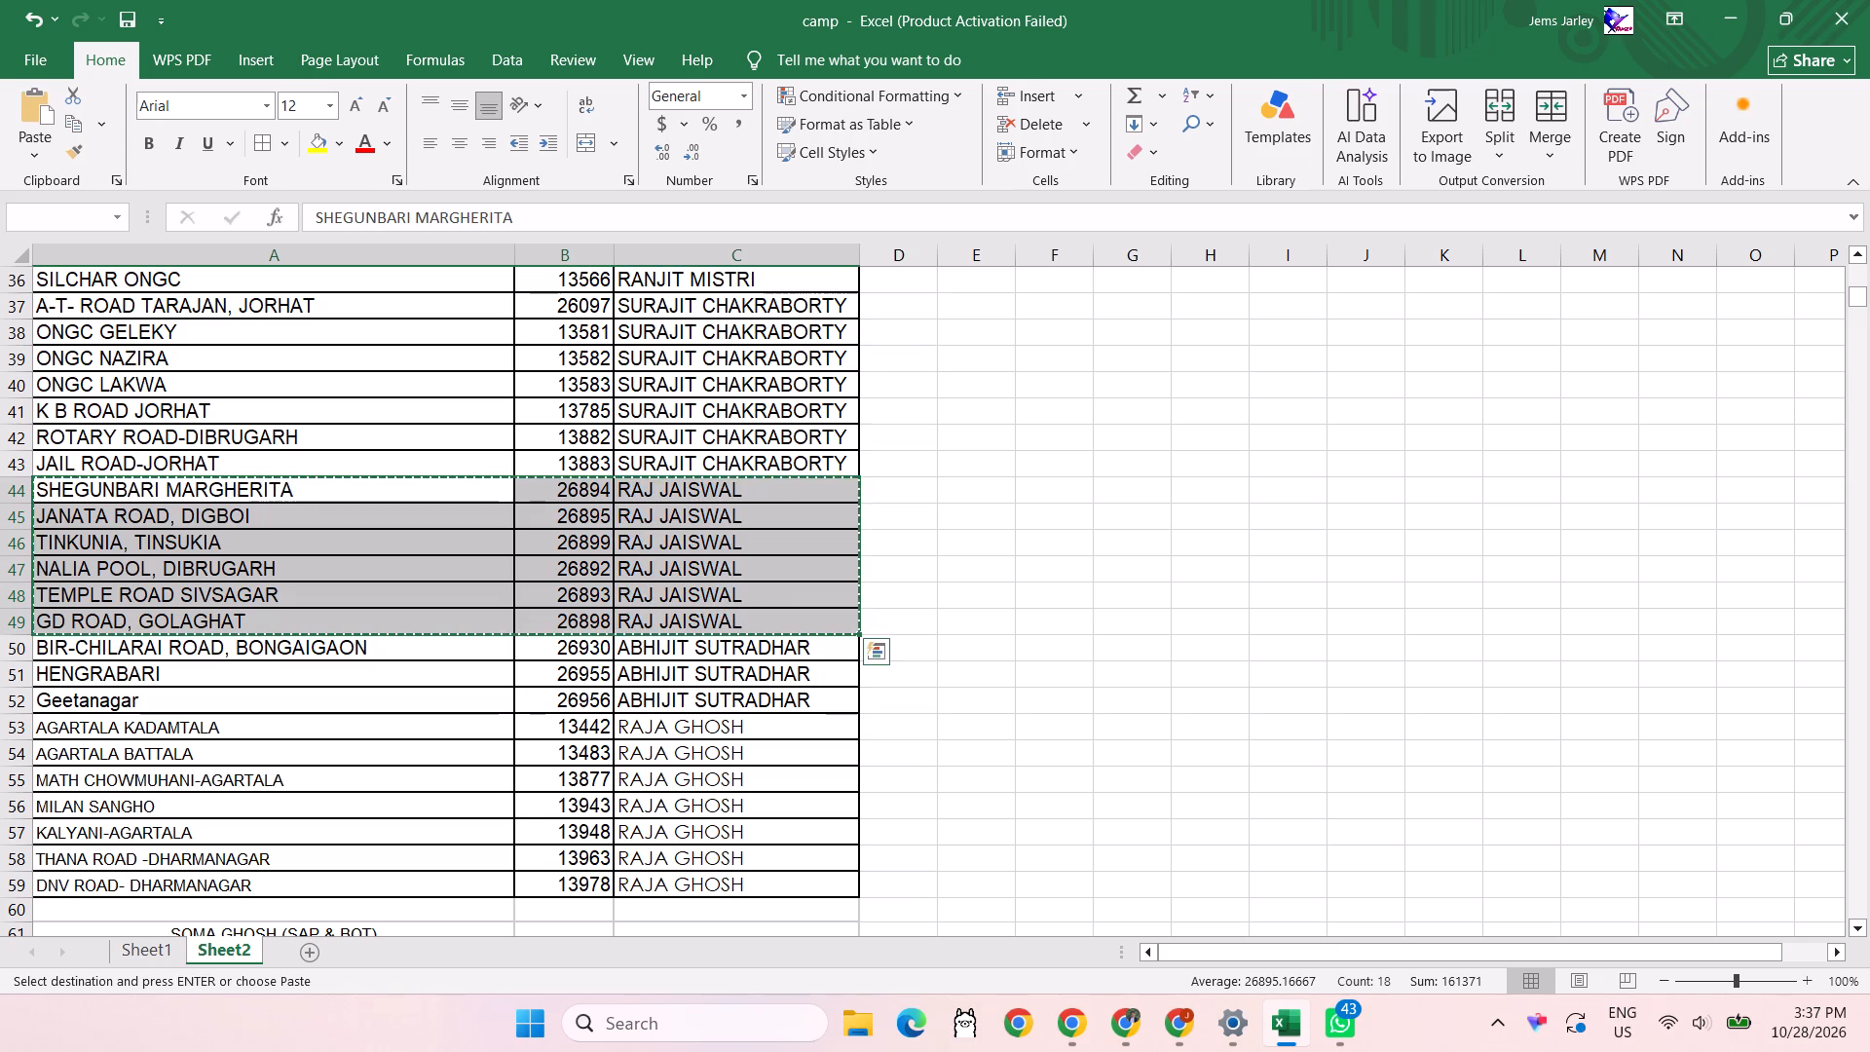
pyautogui.click(155, 952)
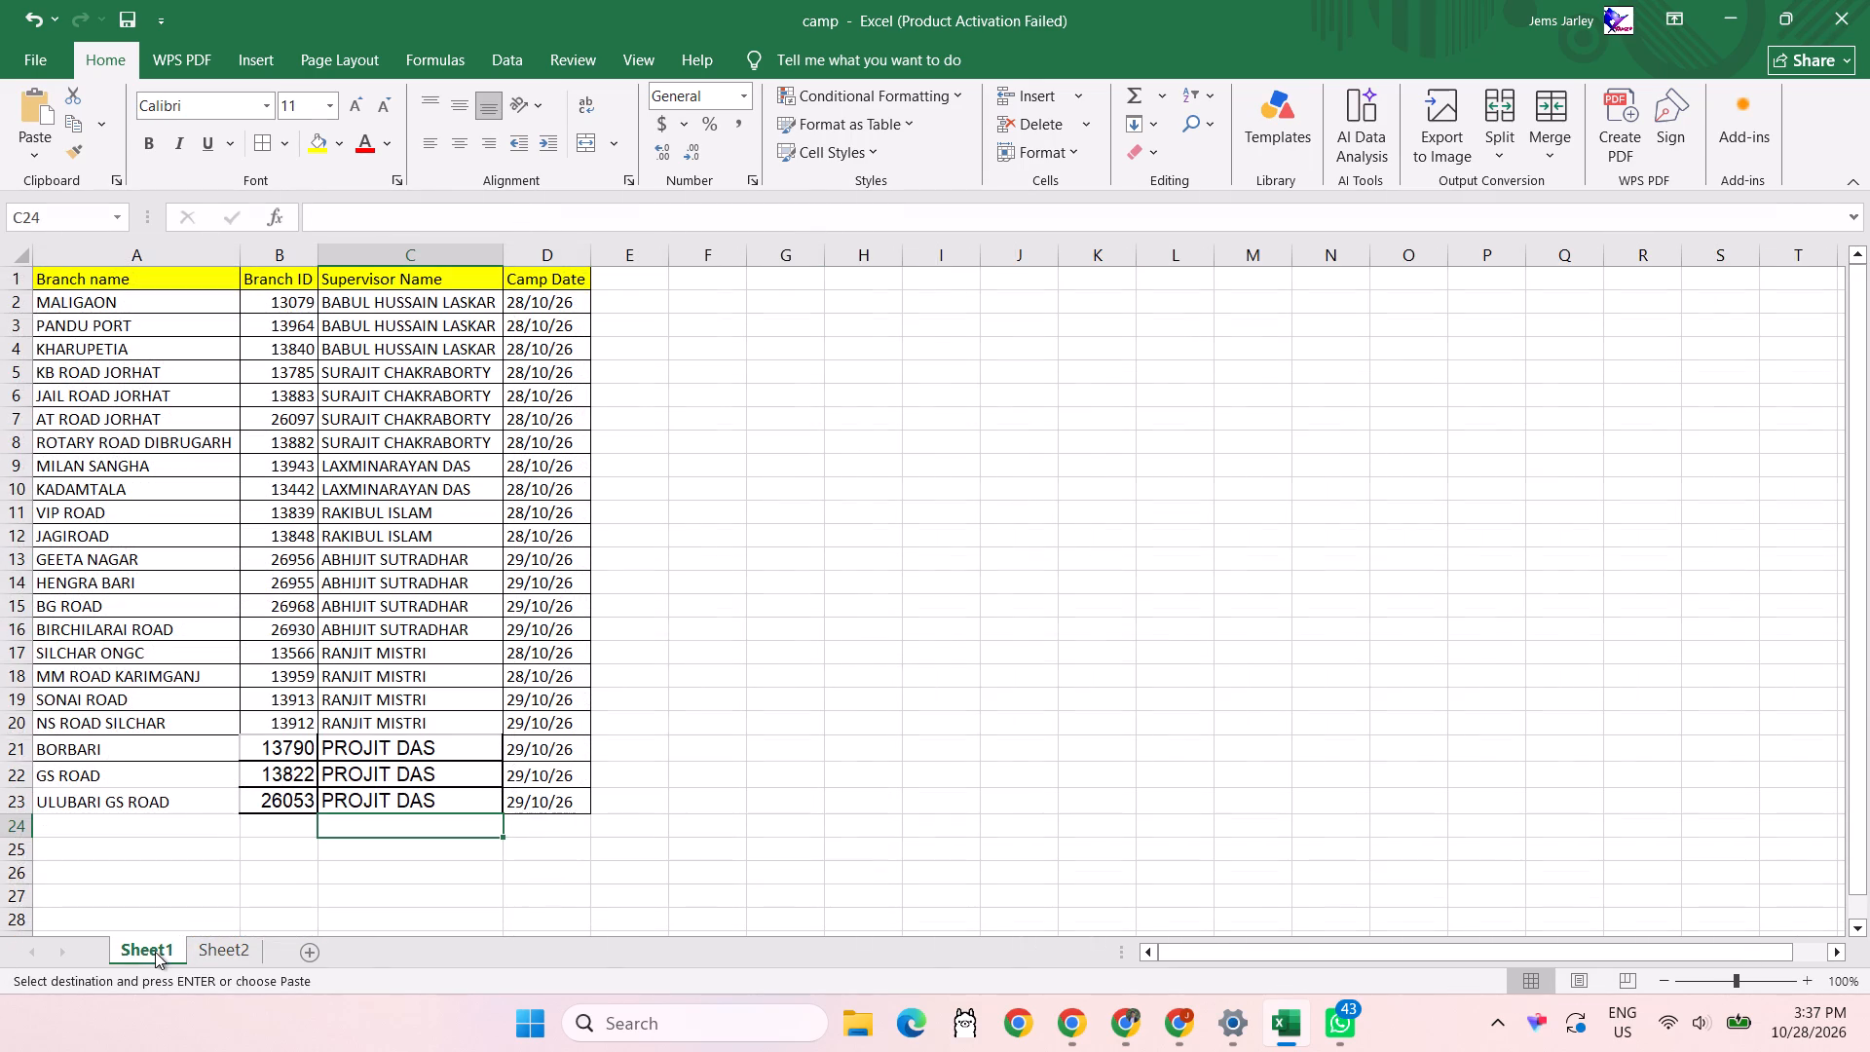
pyautogui.click(113, 823)
pyautogui.hotkey('ctrl', 'v')
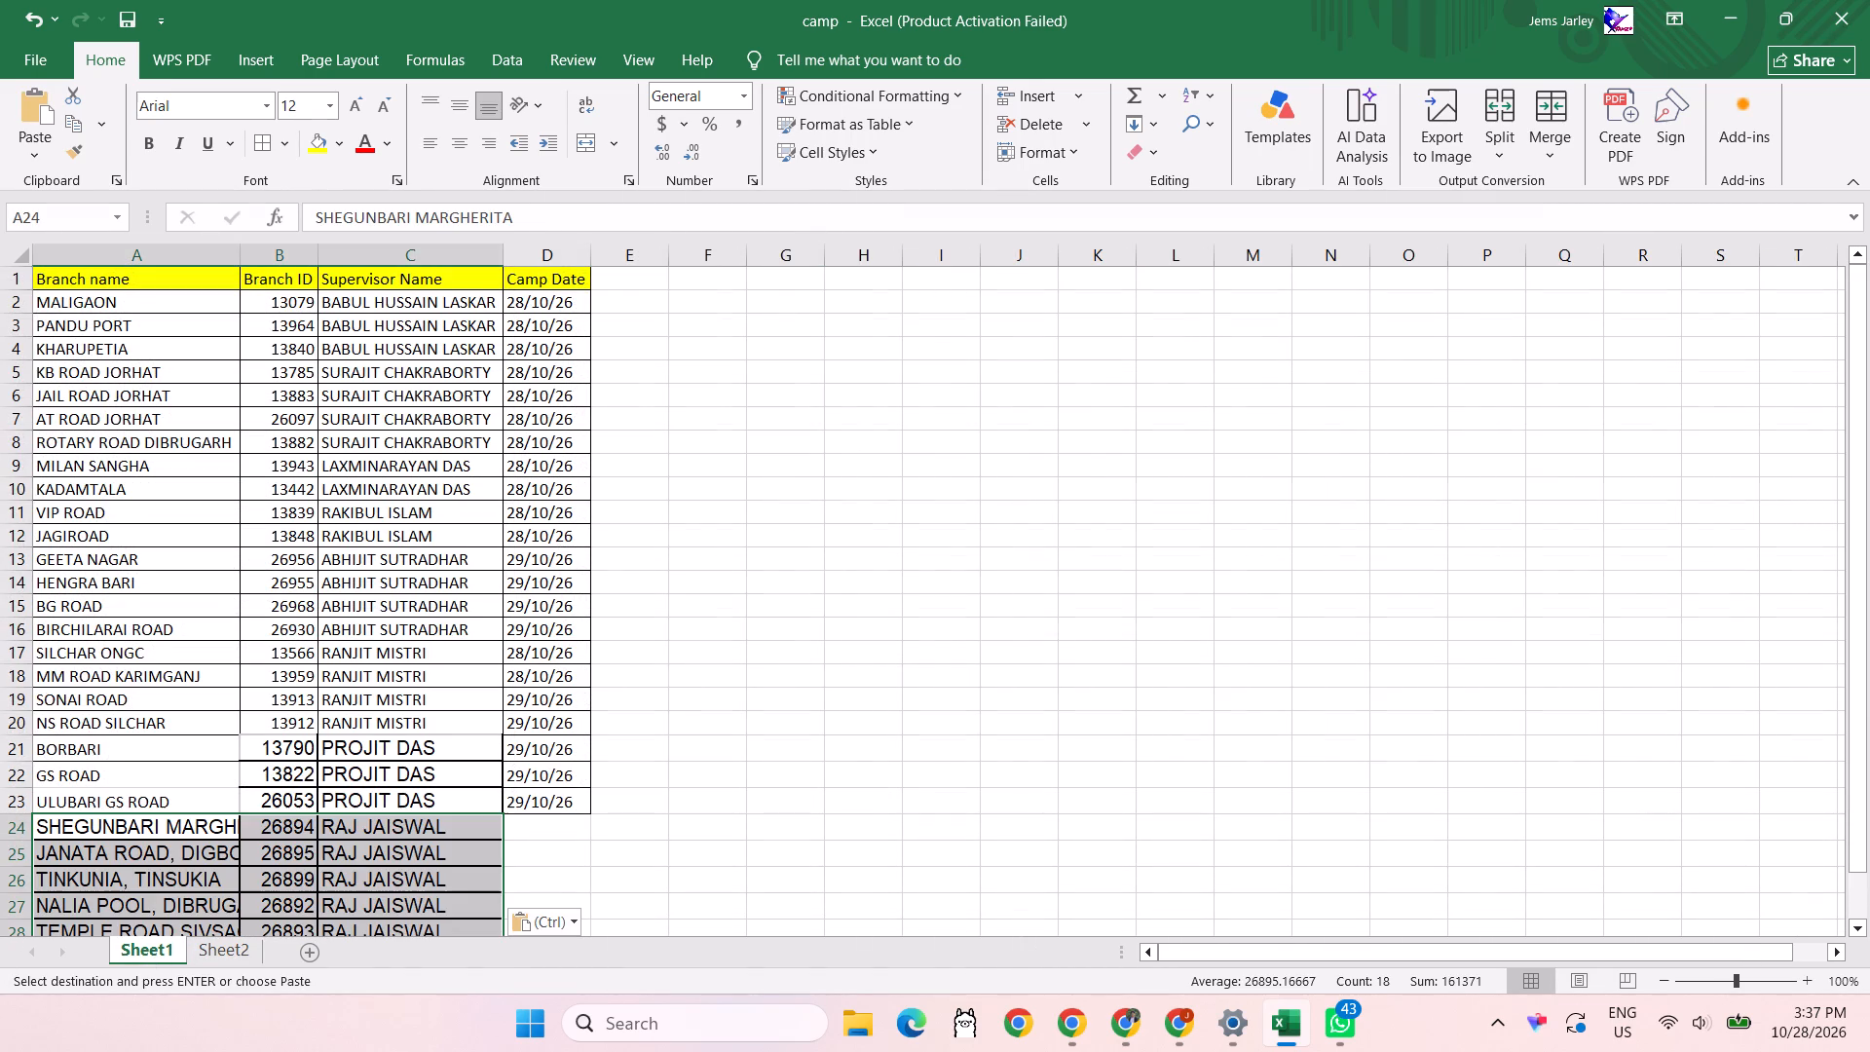
pyautogui.scroll(-3, 442, 709)
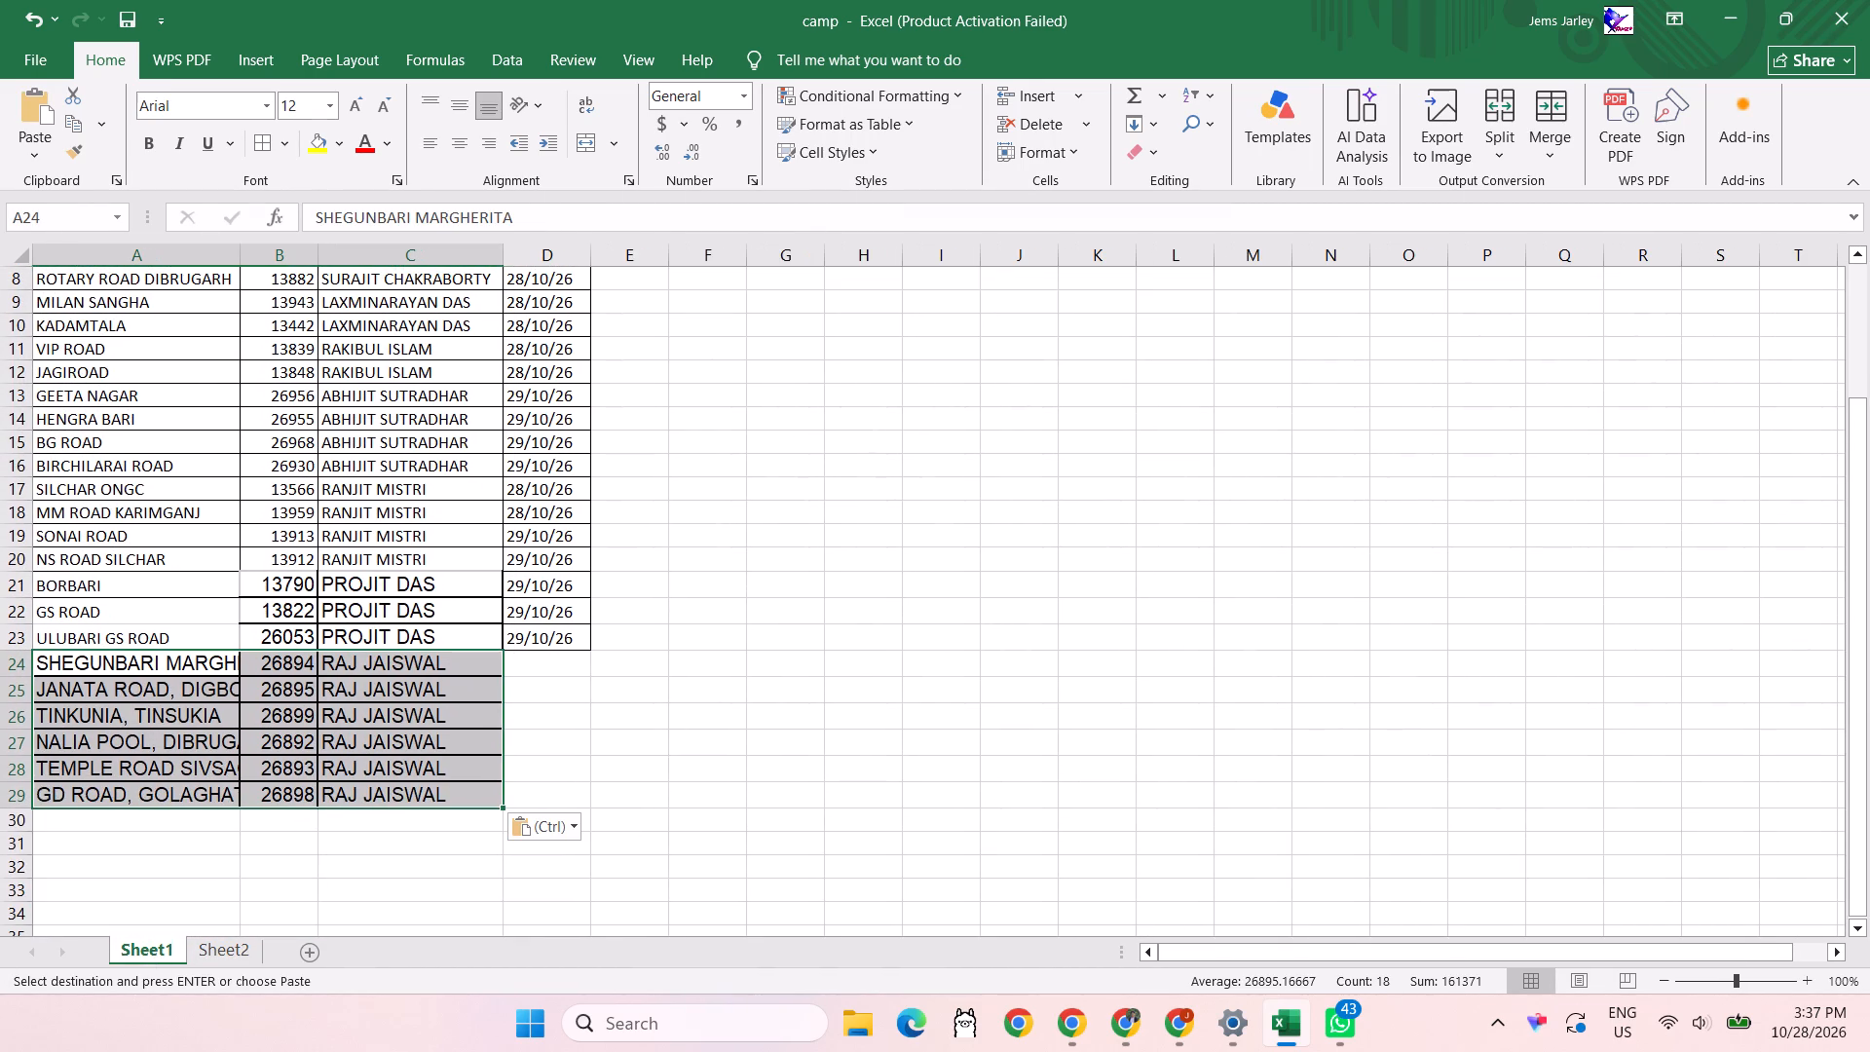
# Copy the Sheet2 rows from DURGABARI ROAD, BARPETA ROAD to TIHU FEEDER ROAD, all three columns, into Sheet1 starting at A30.
pyautogui.click(145, 824)
pyautogui.click(223, 958)
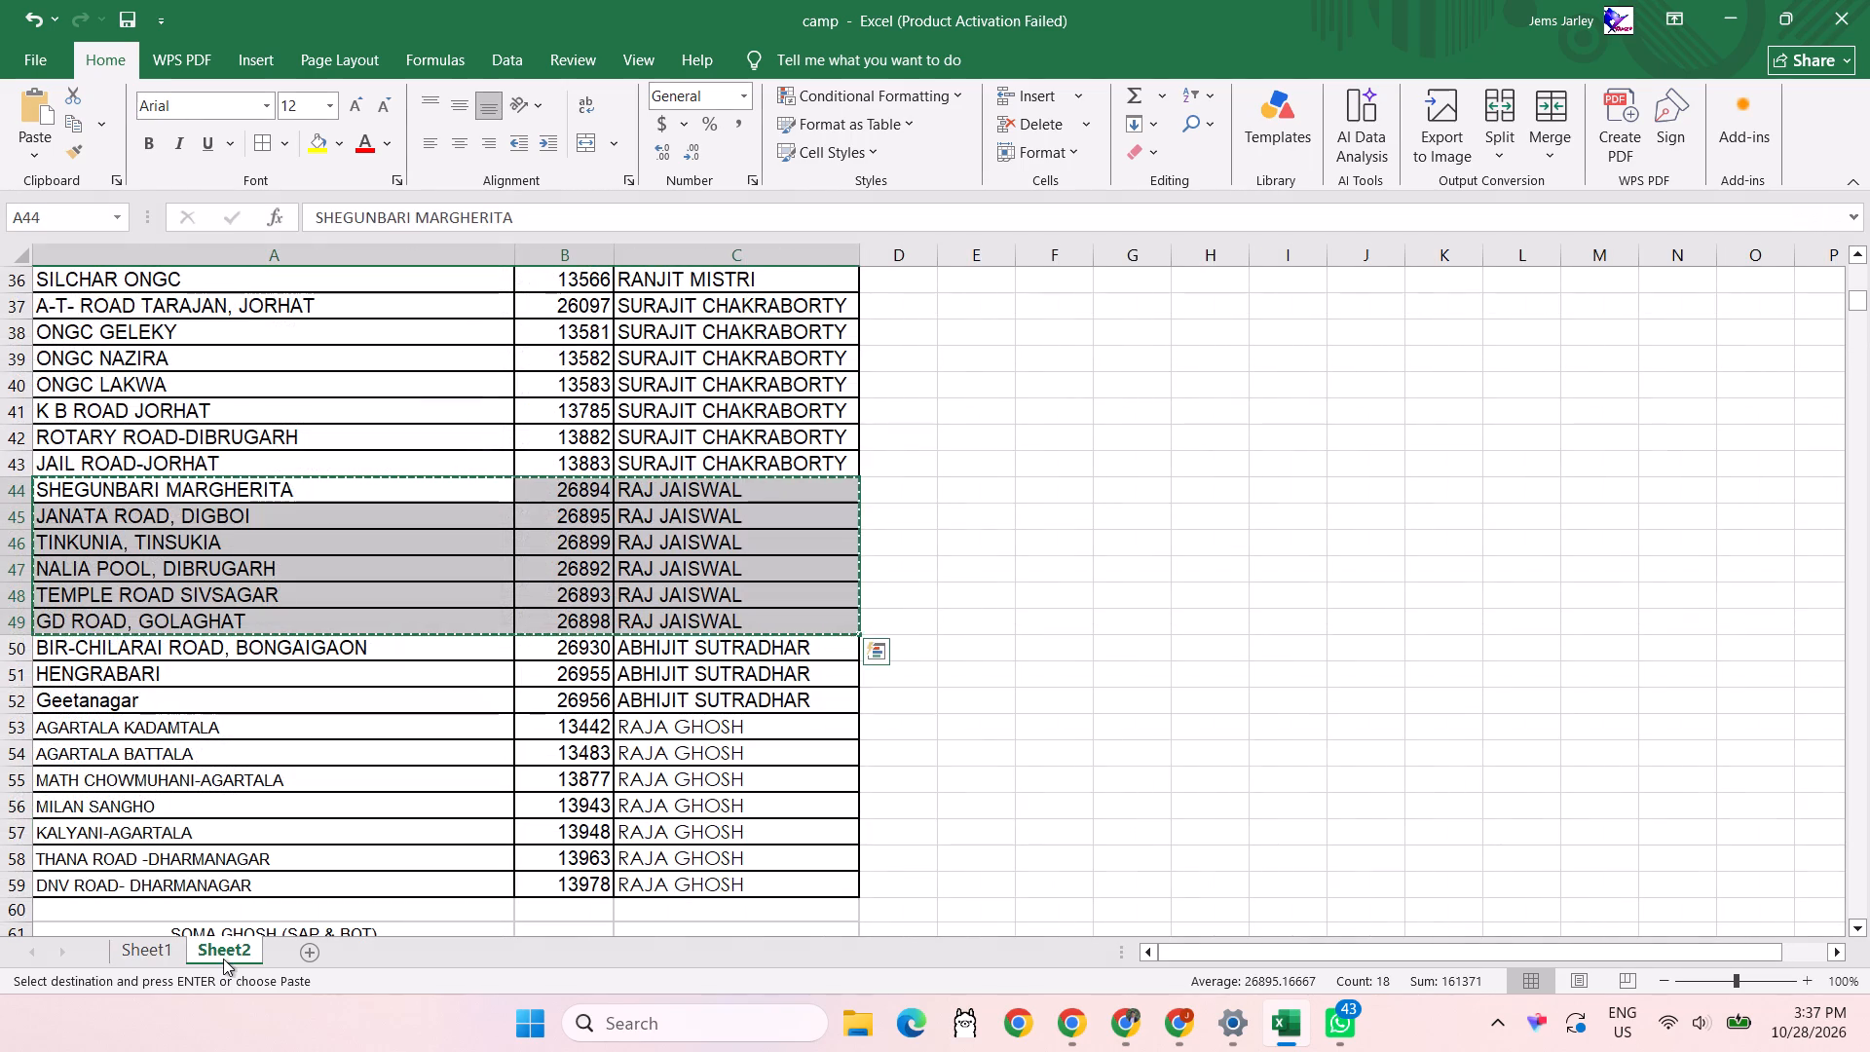
pyautogui.scroll(8, 855, 642)
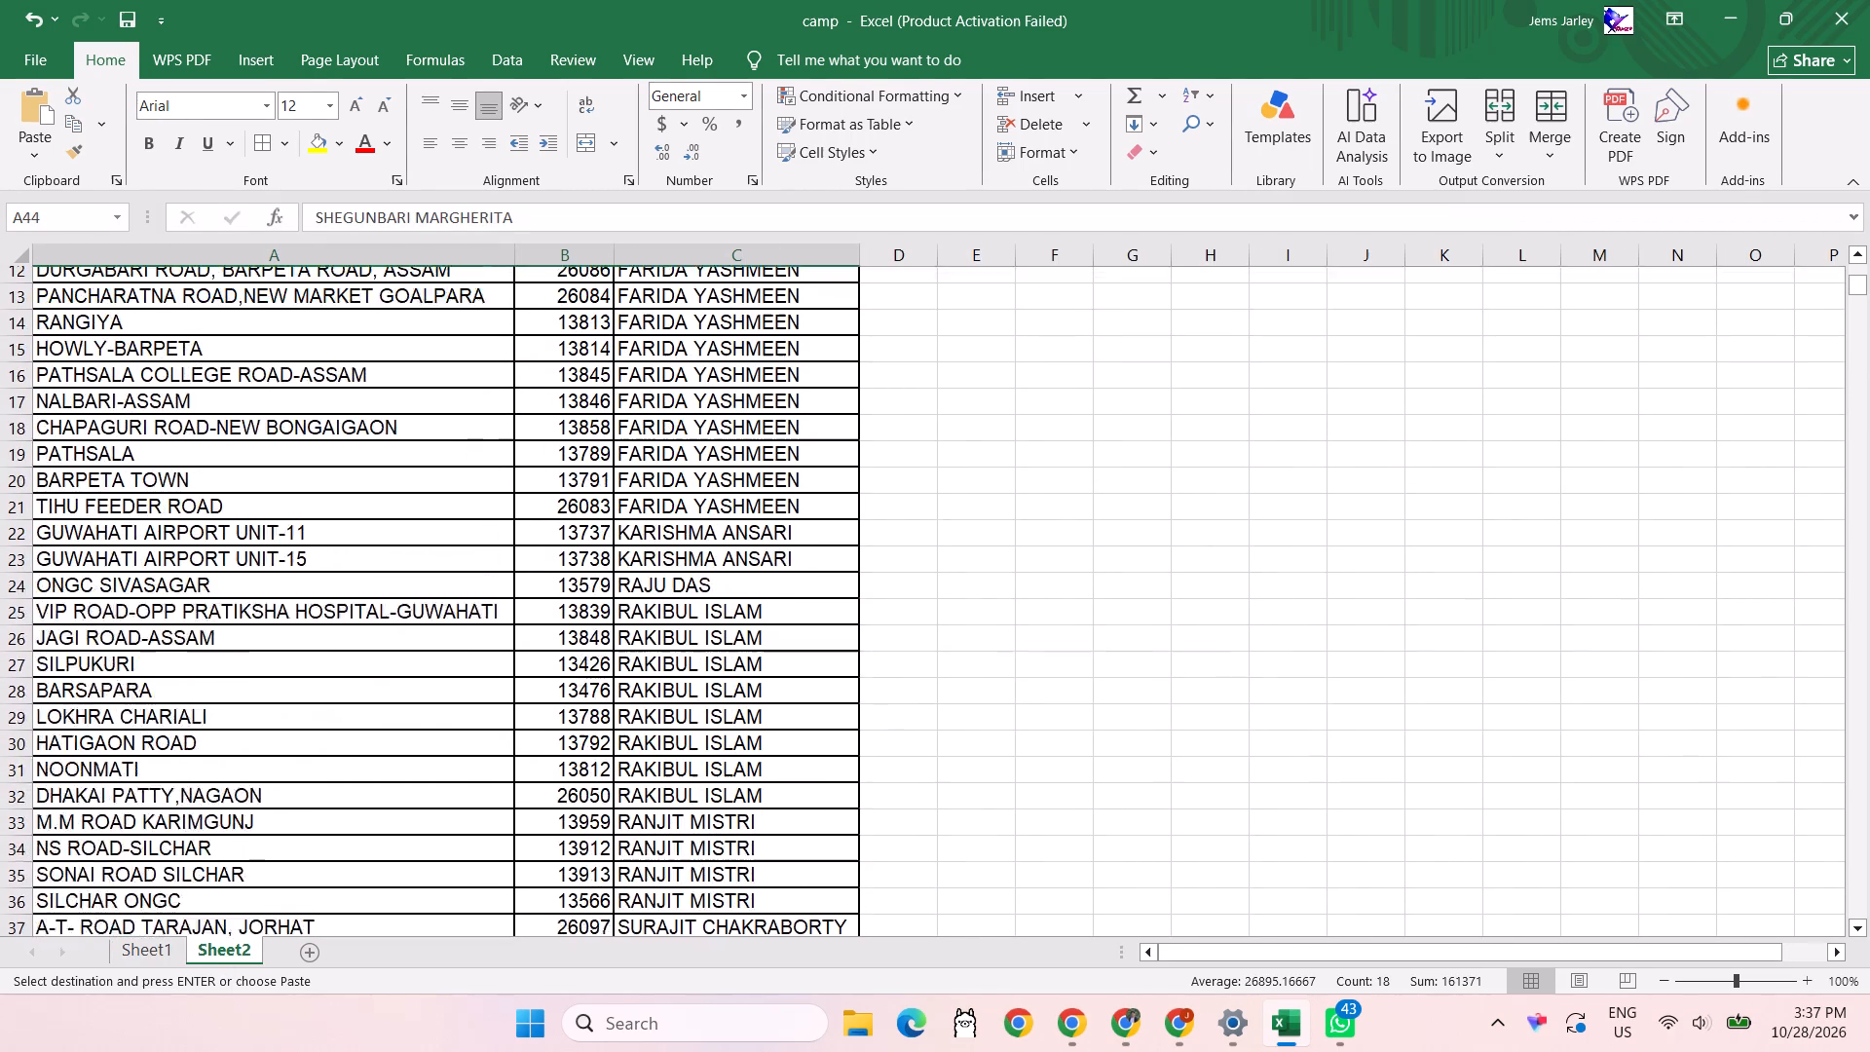
pyautogui.scroll(3, 855, 642)
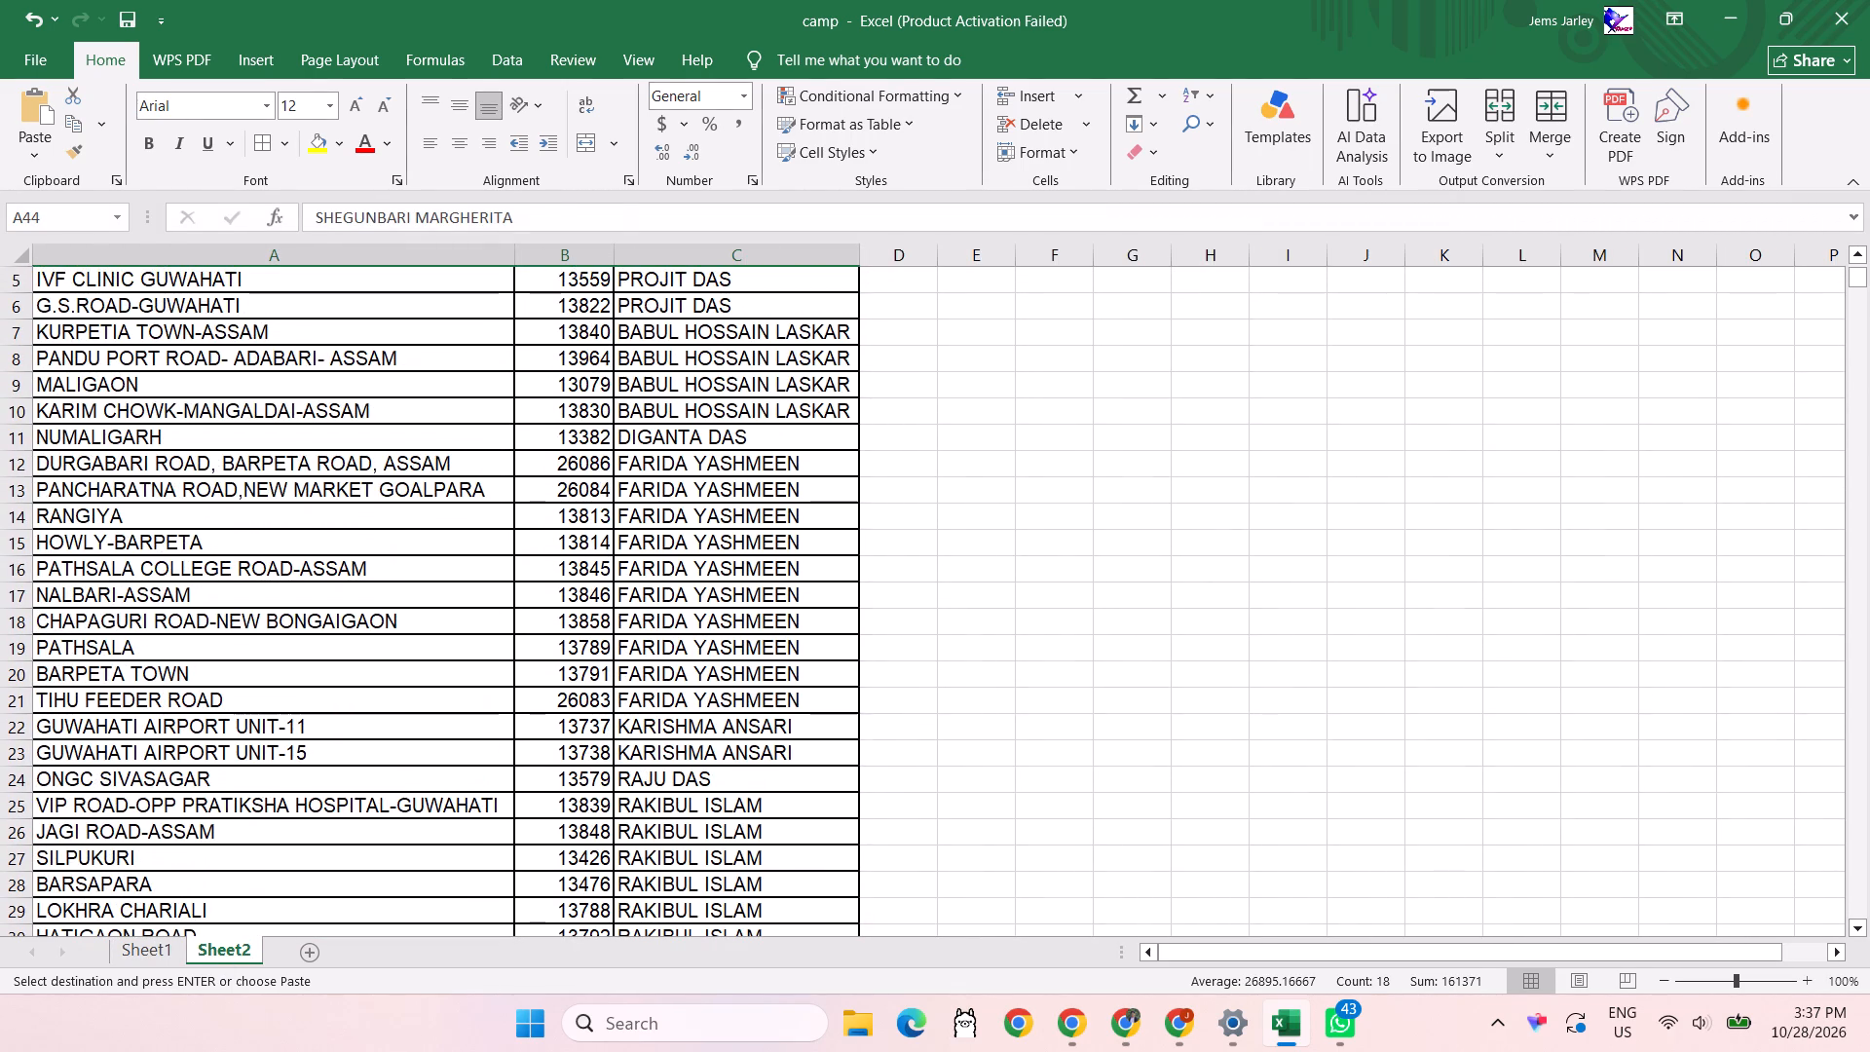
pyautogui.click(135, 466)
pyautogui.hotkey('ctrl', 'shift', 'Right')
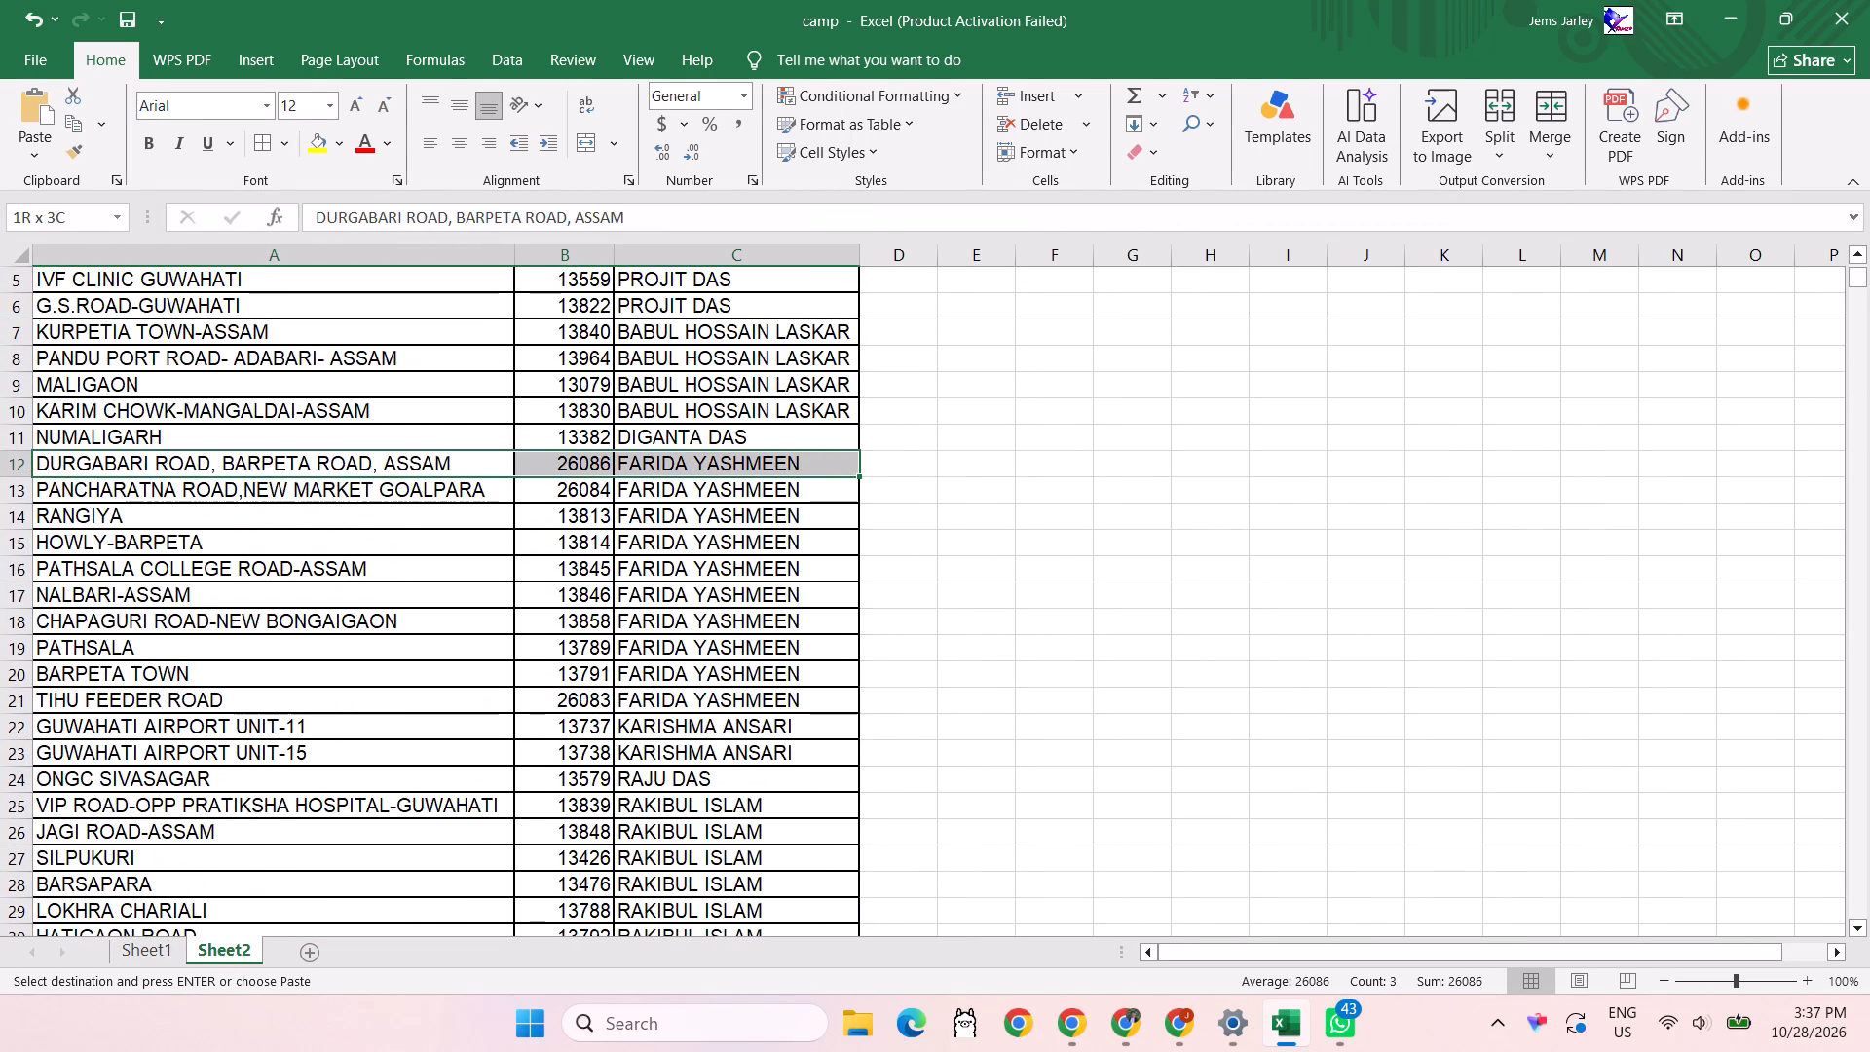
pyautogui.hotkey('shift', 'Down')
pyautogui.hotkey('shift', 'Down')
pyautogui.hotkey('shift', 'Down')
pyautogui.hotkey('shift', 'Down')
pyautogui.hotkey('shift', 'Down')
pyautogui.hotkey('shift', 'Down')
pyautogui.hotkey('shift', 'Down')
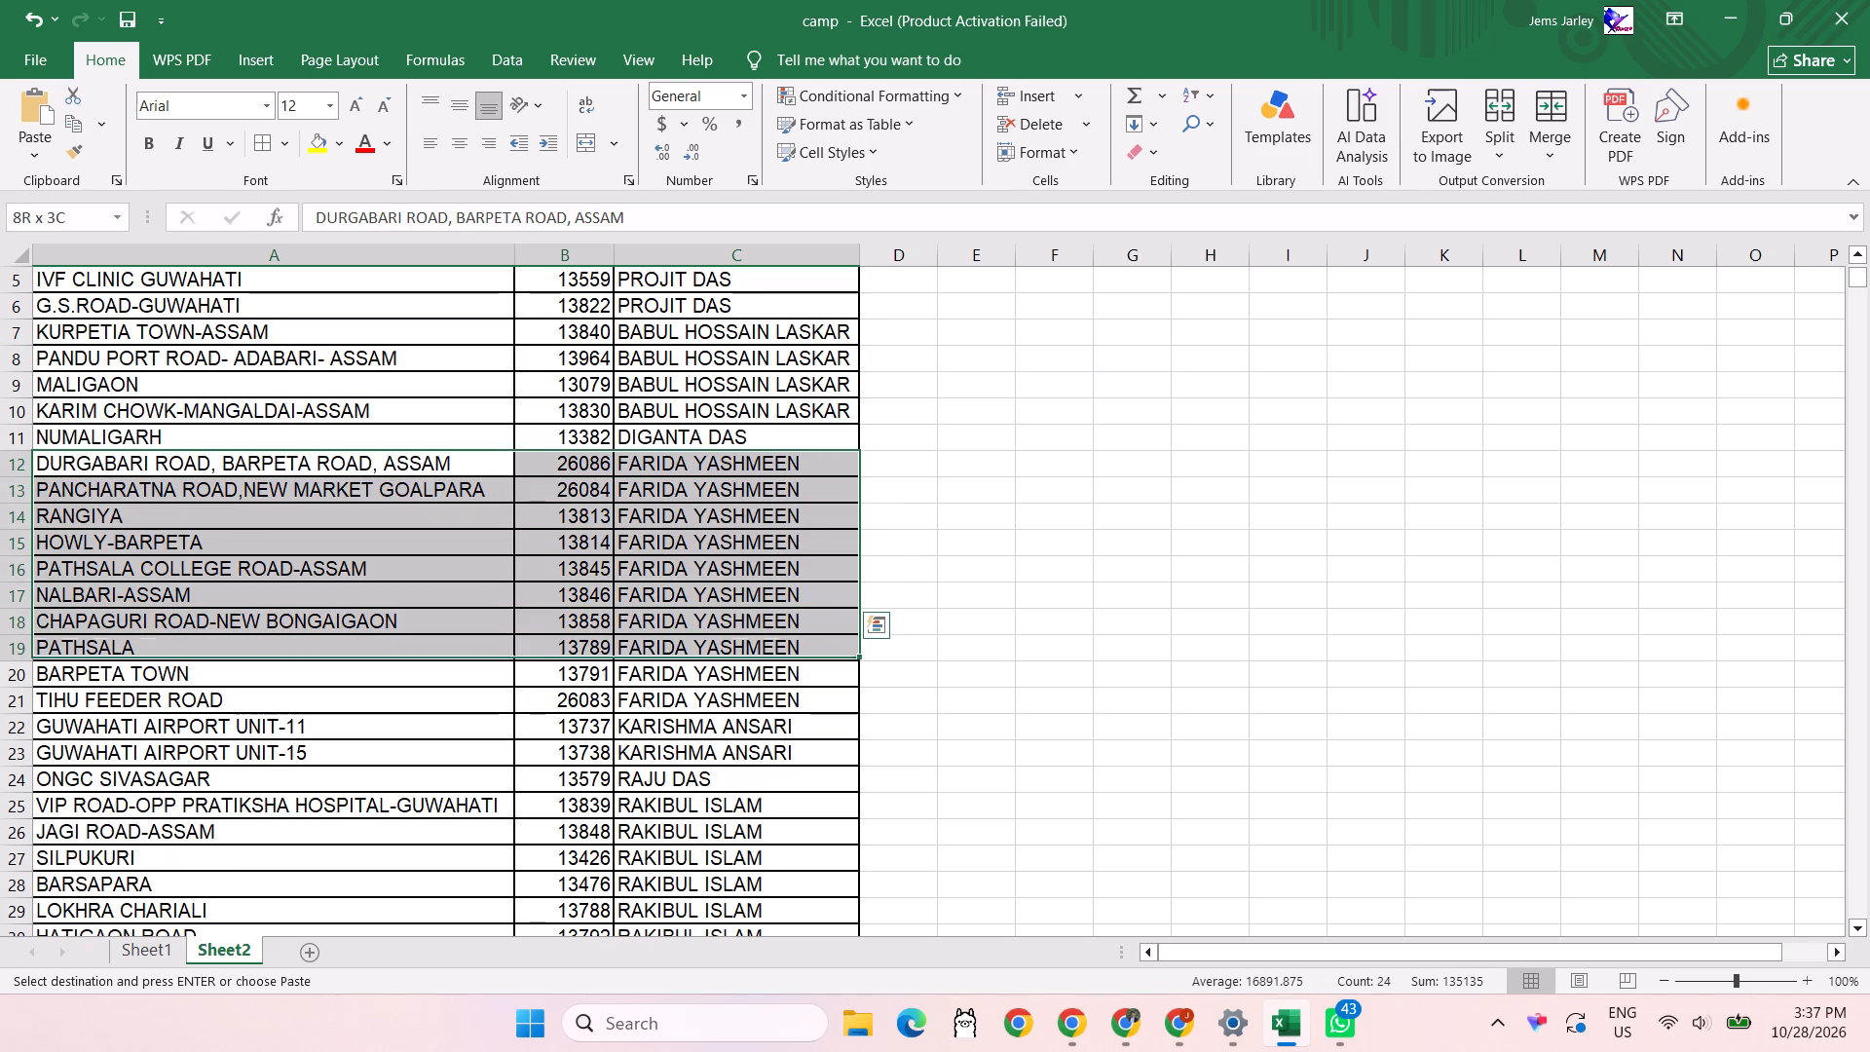
pyautogui.hotkey('shift', 'Down')
pyautogui.hotkey('shift', 'Down')
pyautogui.hotkey('ctrl', 'c')
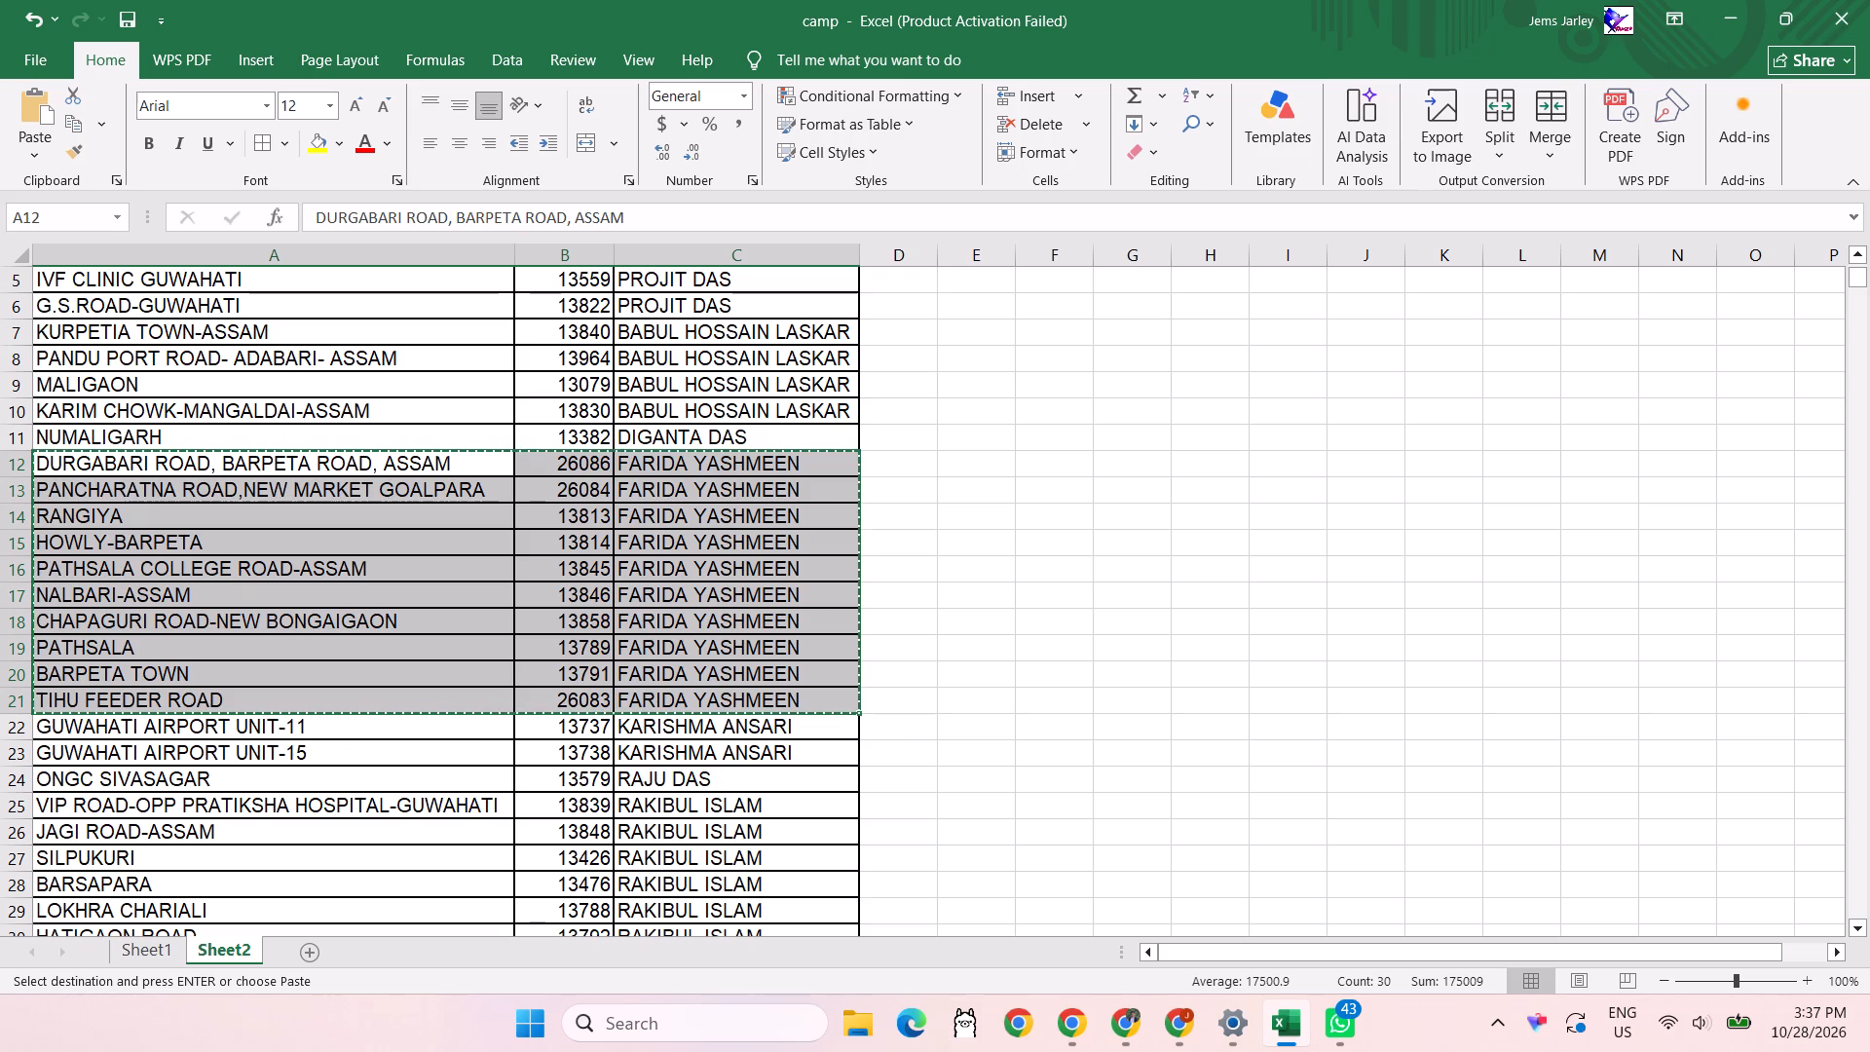
pyautogui.click(154, 949)
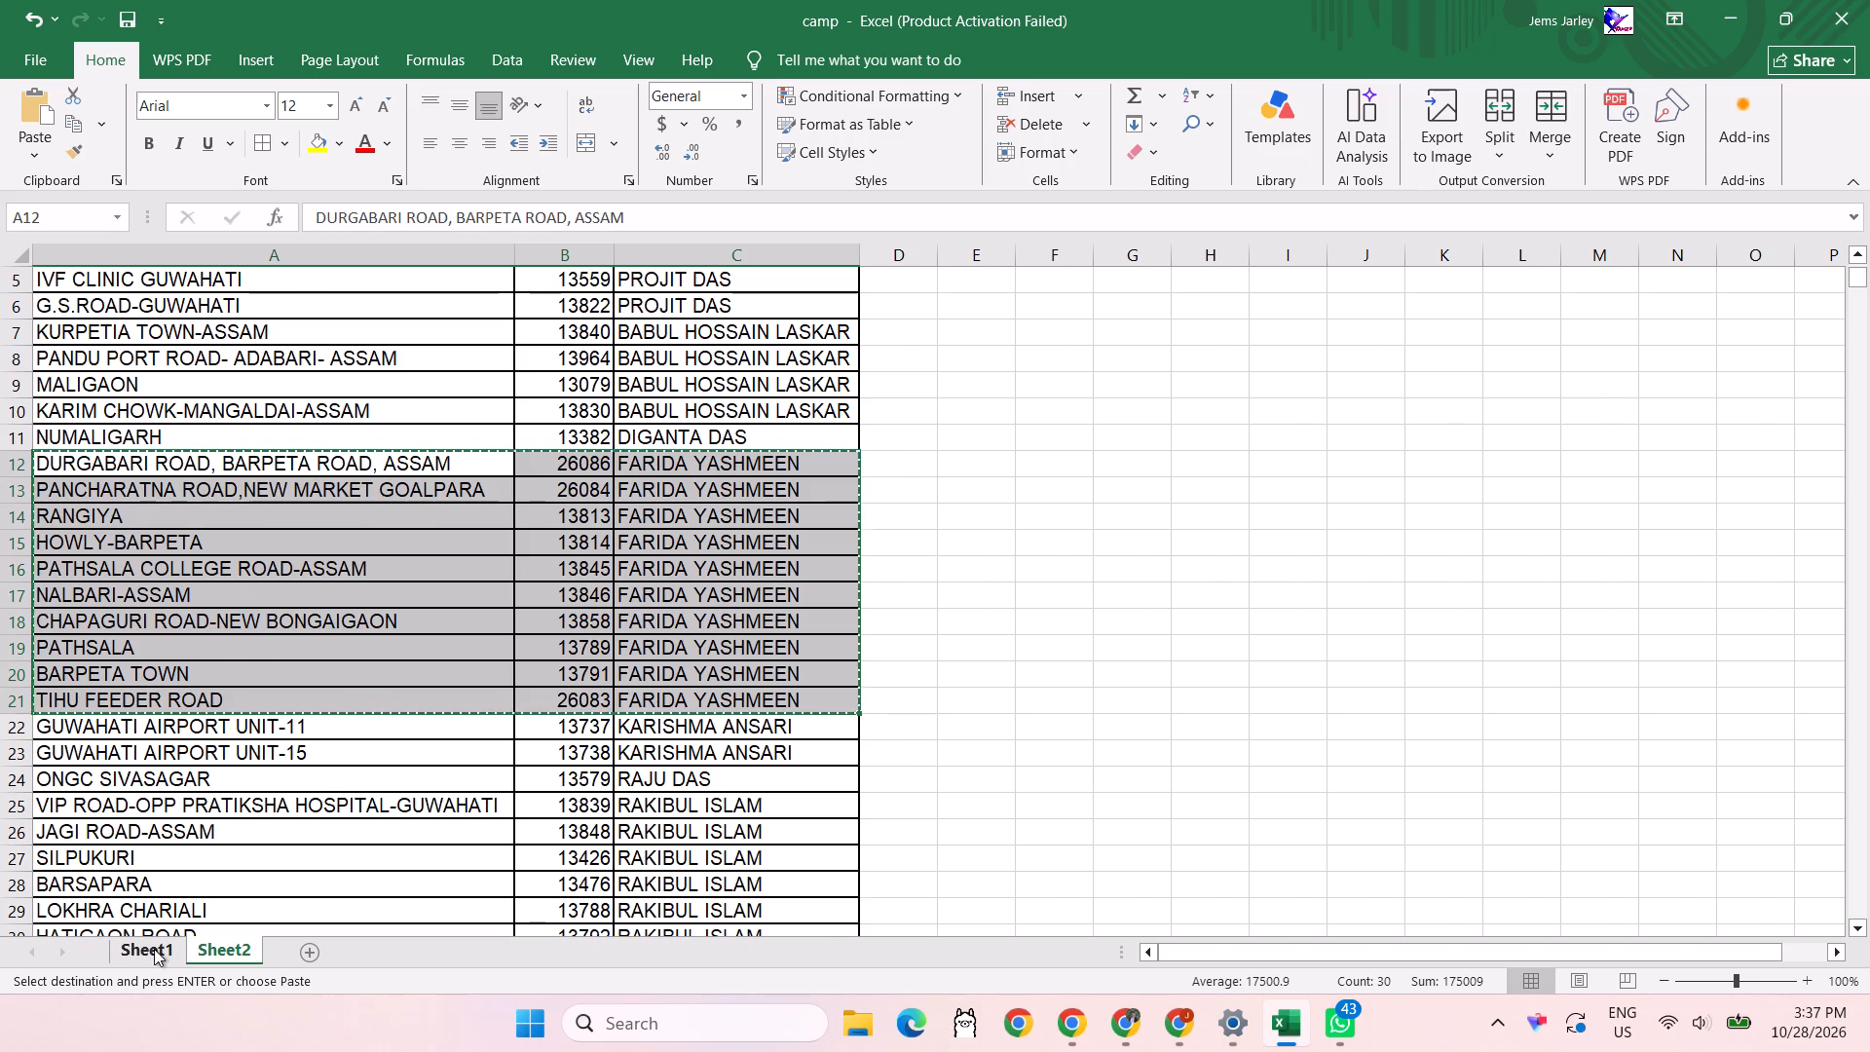
pyautogui.hotkey('ctrl', 'v')
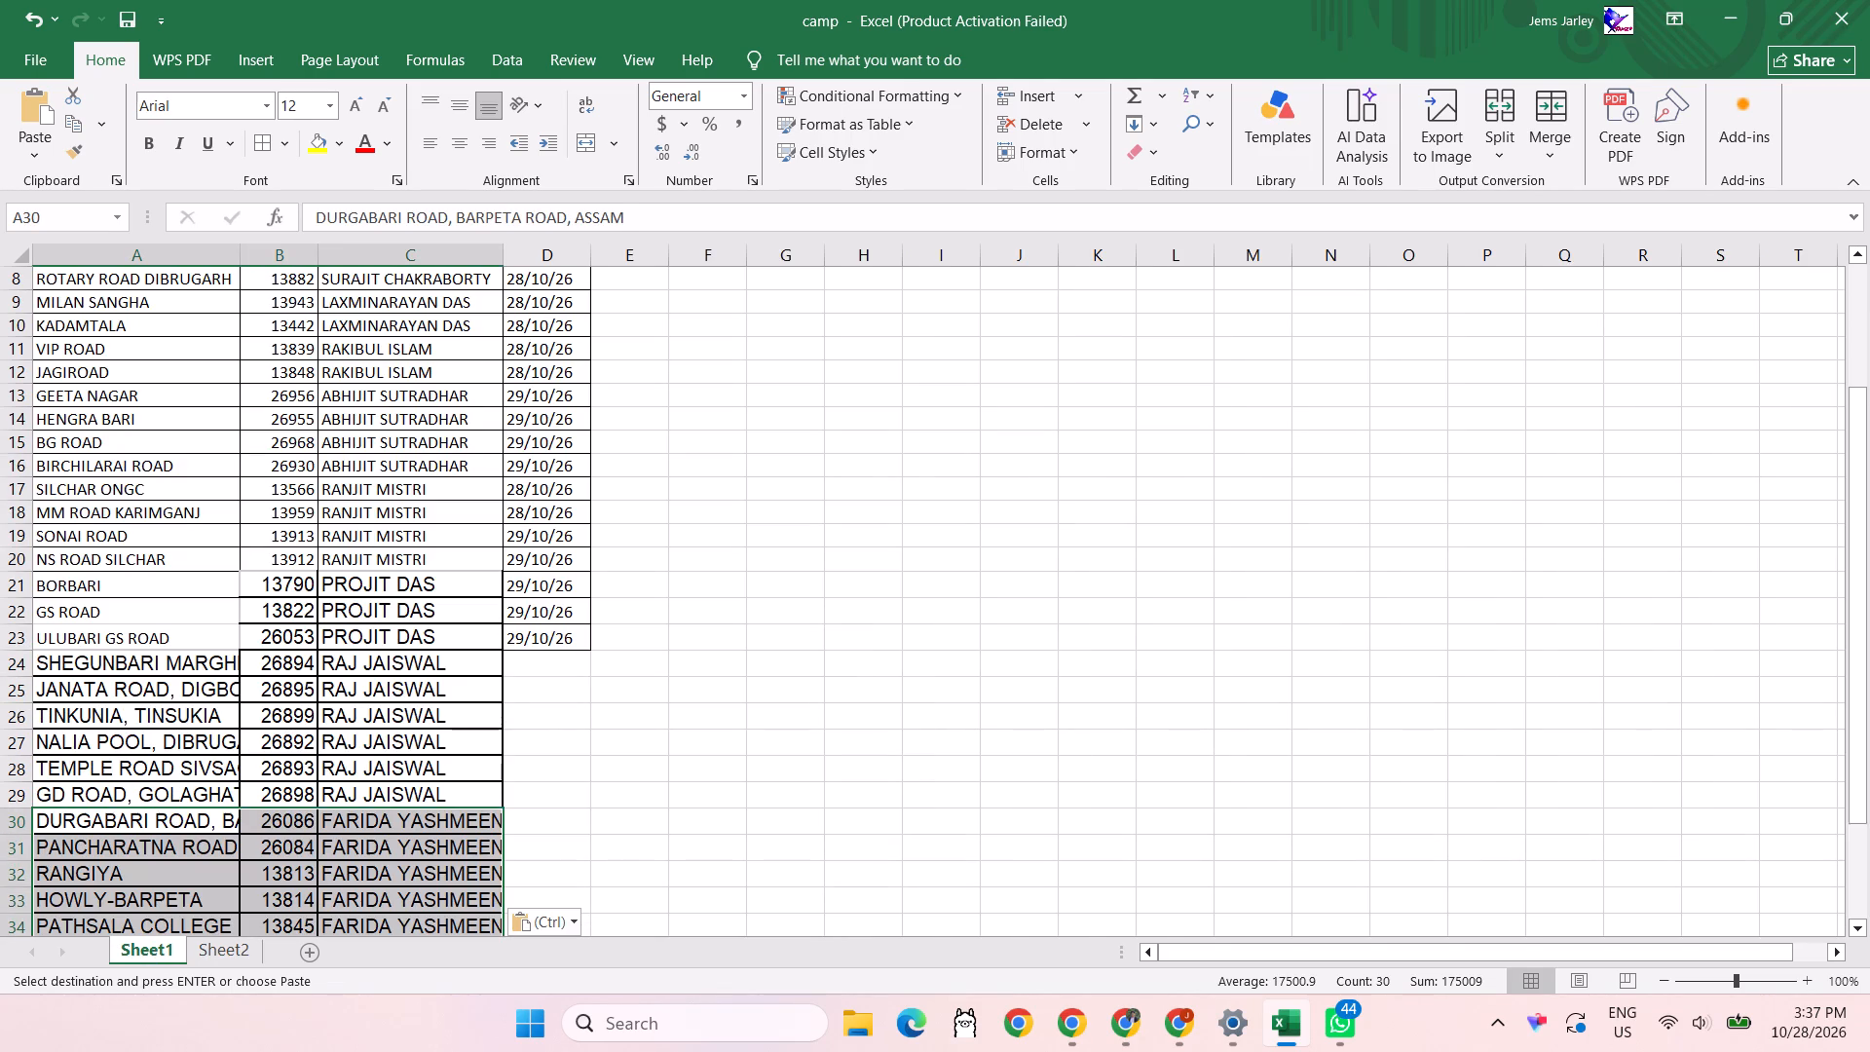
# AutoFit the width of Sheet1's Supervisor Name column.
pyautogui.click(786, 801)
pyautogui.scroll(-2, 786, 801)
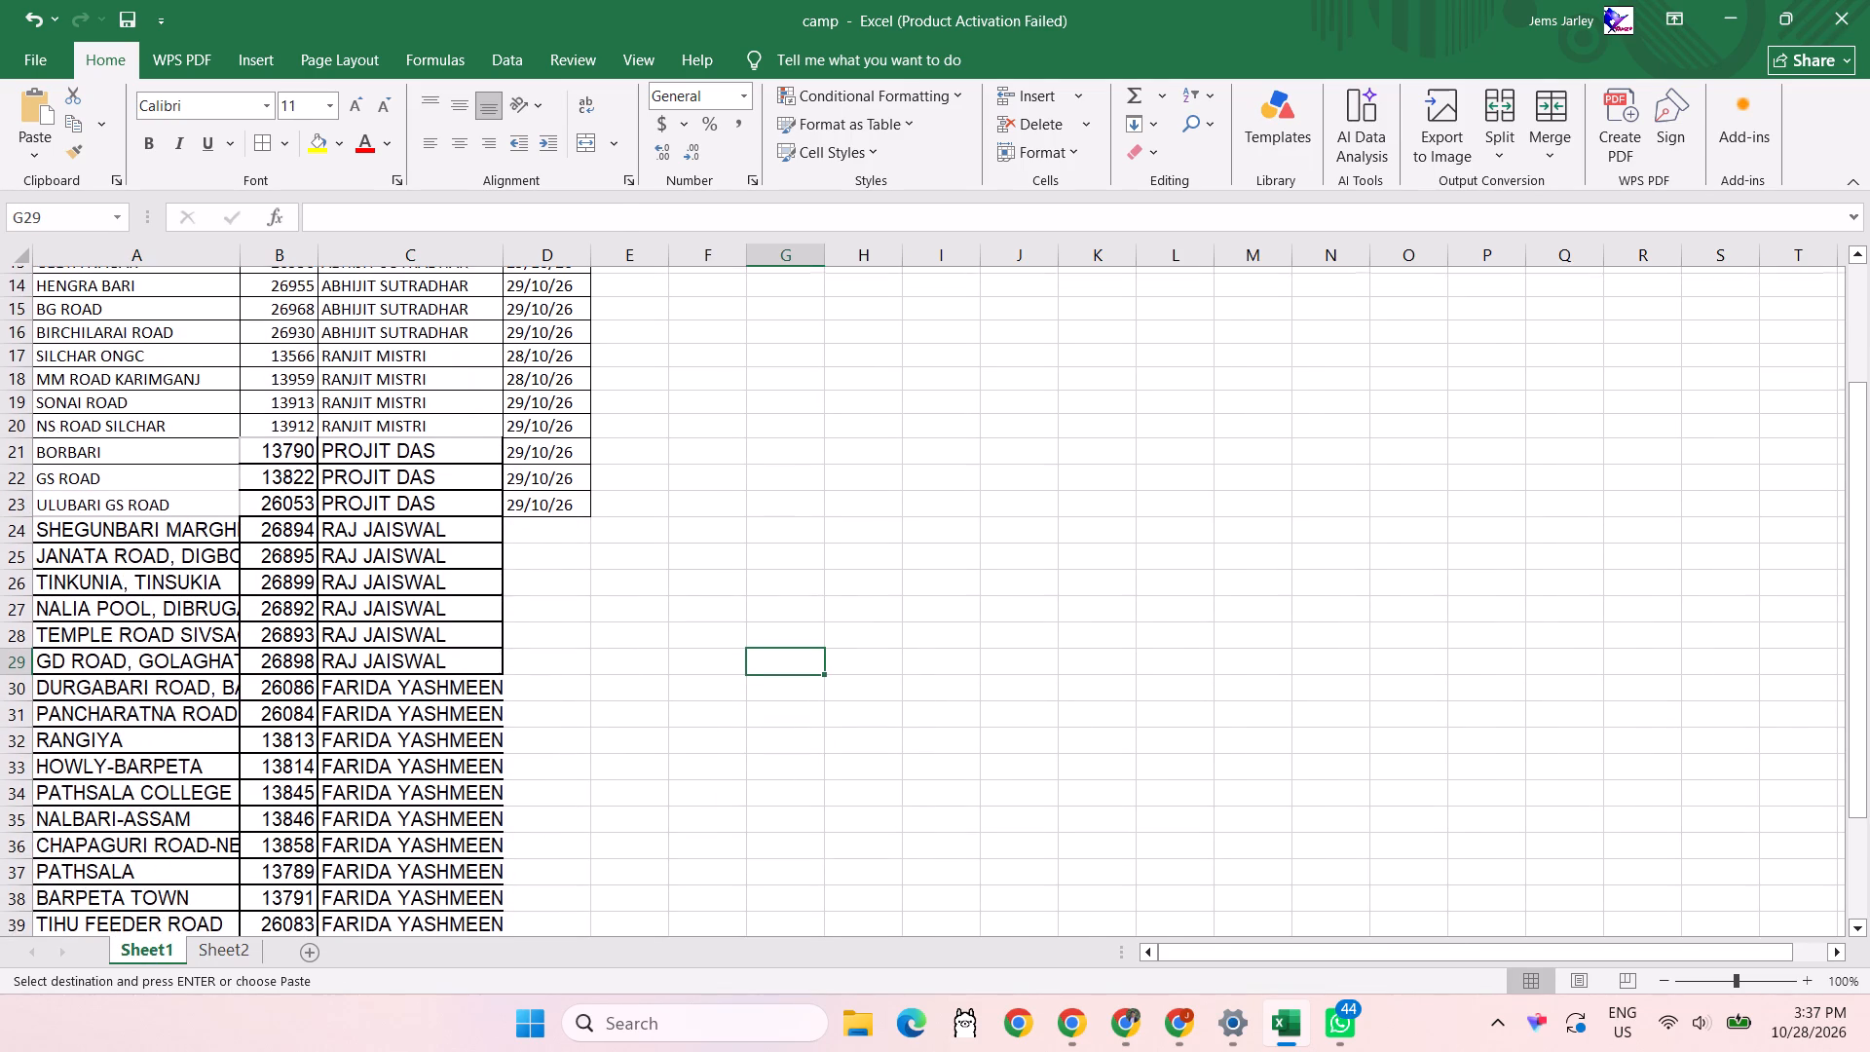
pyautogui.doubleClick(505, 255)
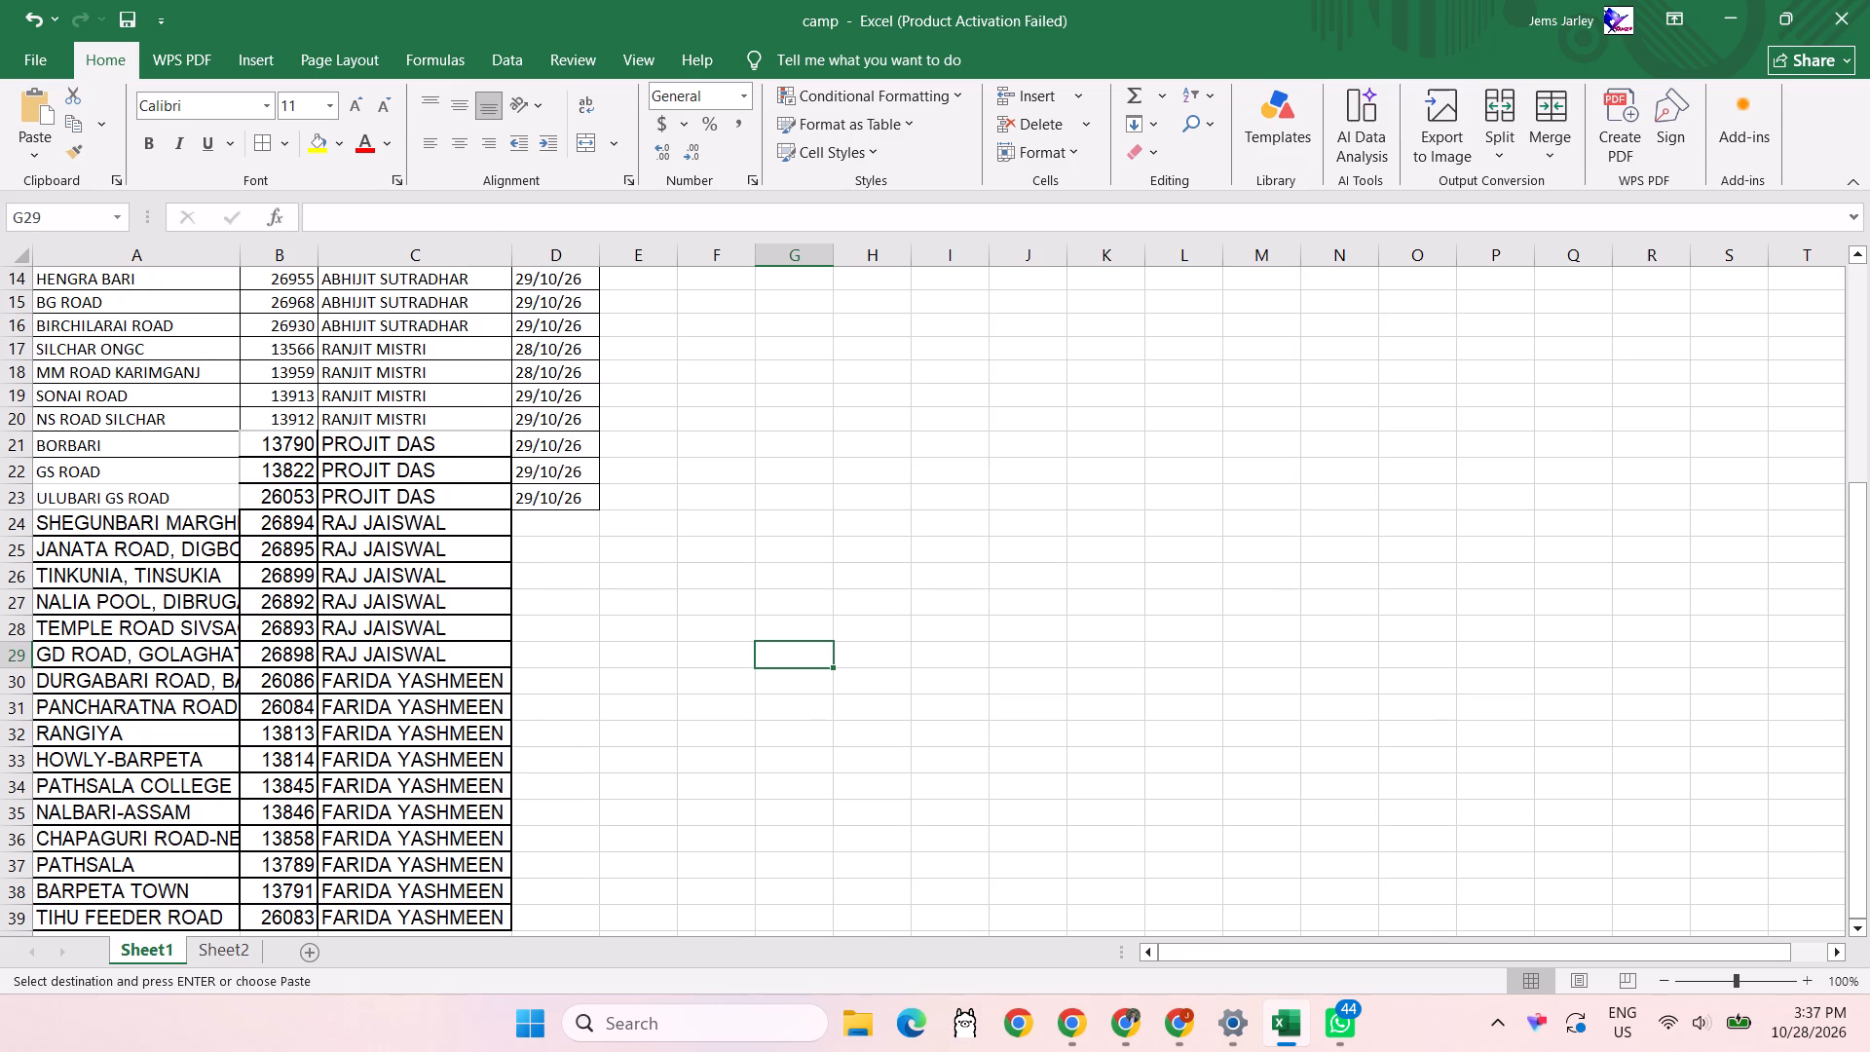
# Apply all borders to the entire camp table on Sheet1, A1:D39, including the blank Camp Date cells.
pyautogui.scroll(-2, 818, 478)
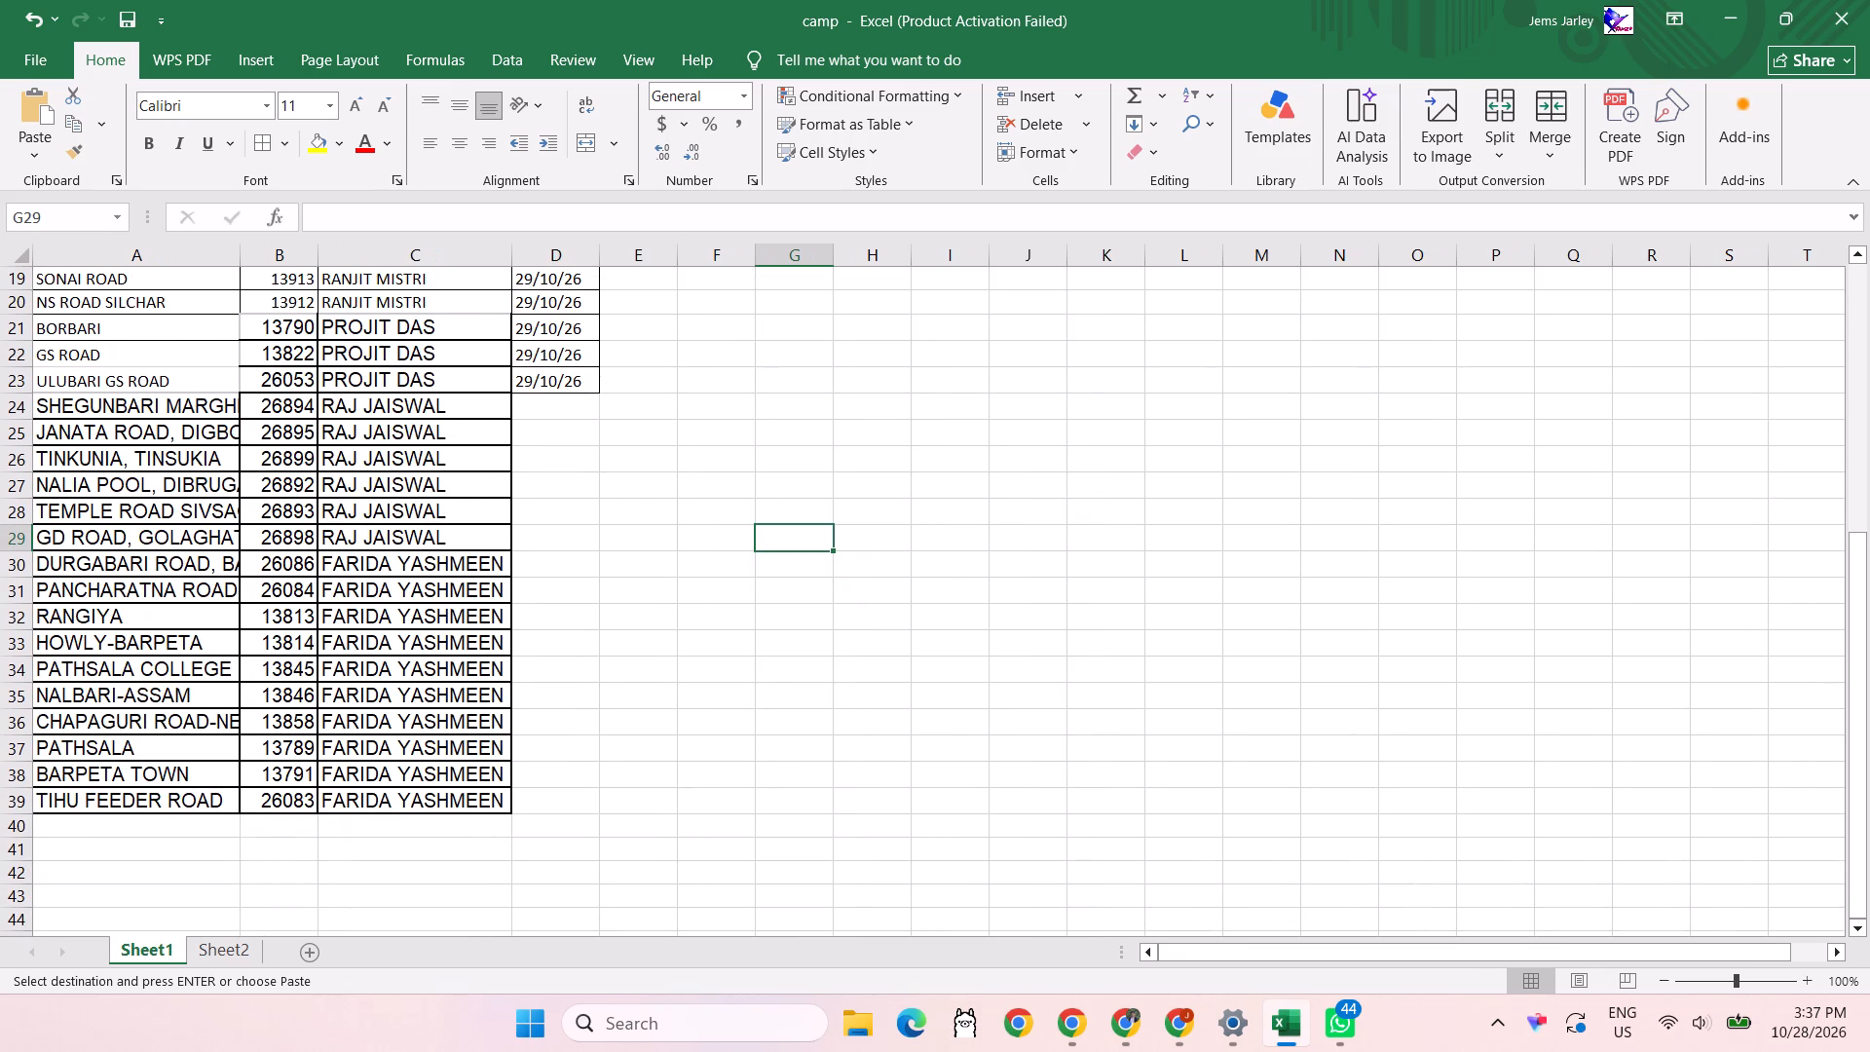
pyautogui.click(573, 795)
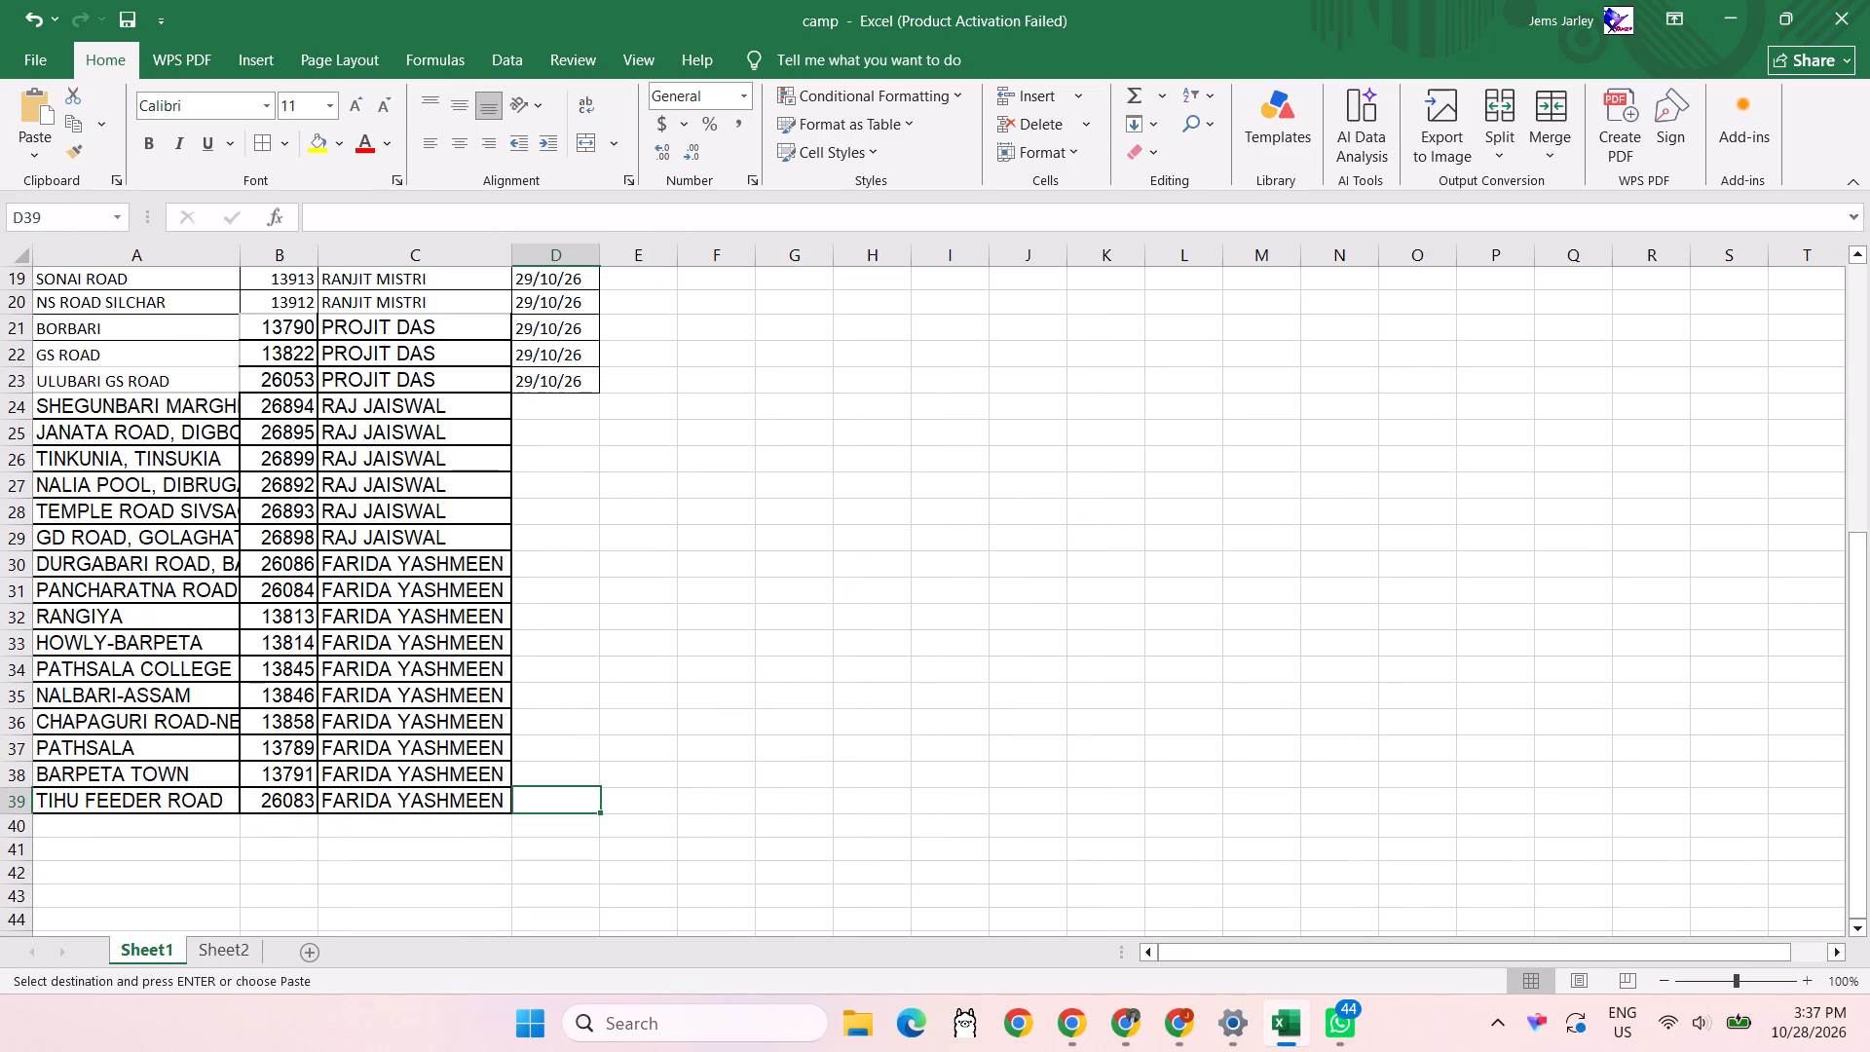
pyautogui.hotkey('ctrl', 'shift', 'Left')
pyautogui.hotkey('ctrl', 'shift', 'Up')
pyautogui.hotkey('ctrl', 'shift', 'Left')
pyautogui.hotkey('ctrl', 'shift', 'Left')
pyautogui.hotkey('ctrl', 'shift', 'Up')
pyautogui.hotkey('ctrl', 'shift', 'Up')
pyautogui.hotkey('ctrl', 'shift', 'Up')
pyautogui.hotkey('ctrl', 'shift', 'Up')
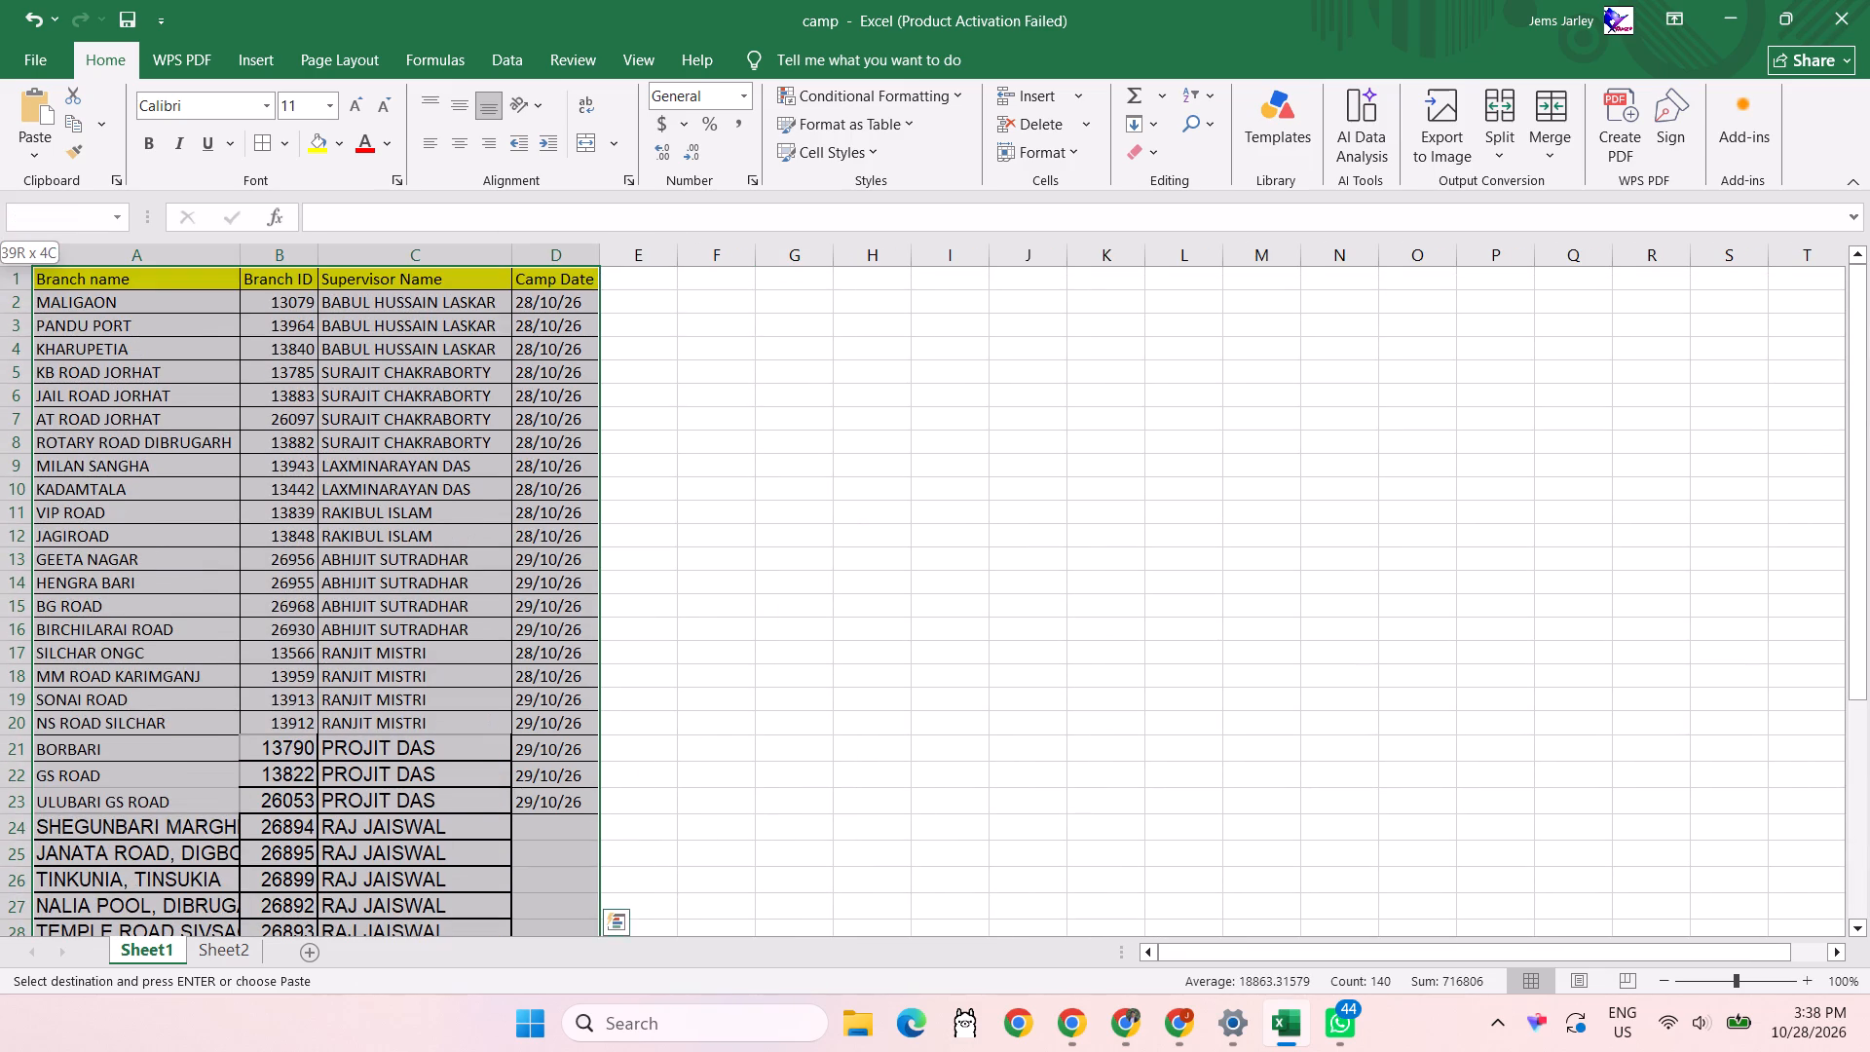
pyautogui.click(279, 144)
pyautogui.click(336, 349)
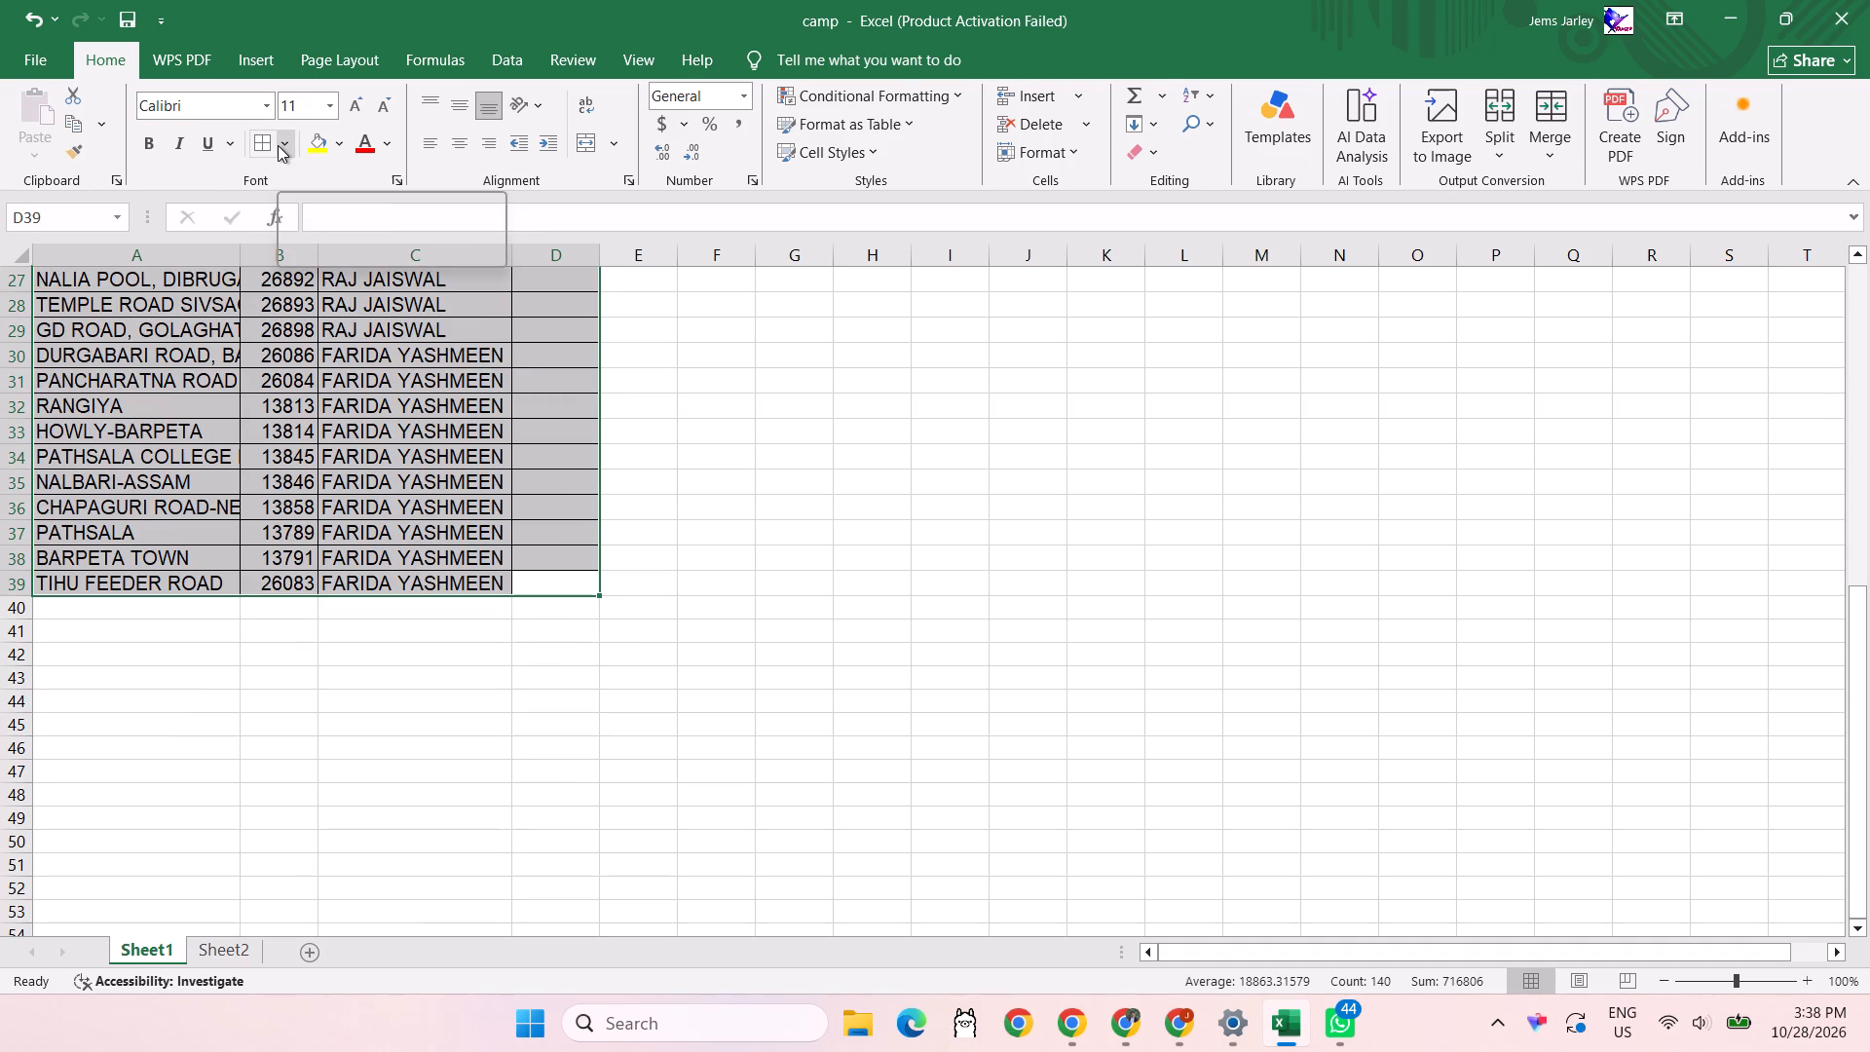
pyautogui.click(745, 622)
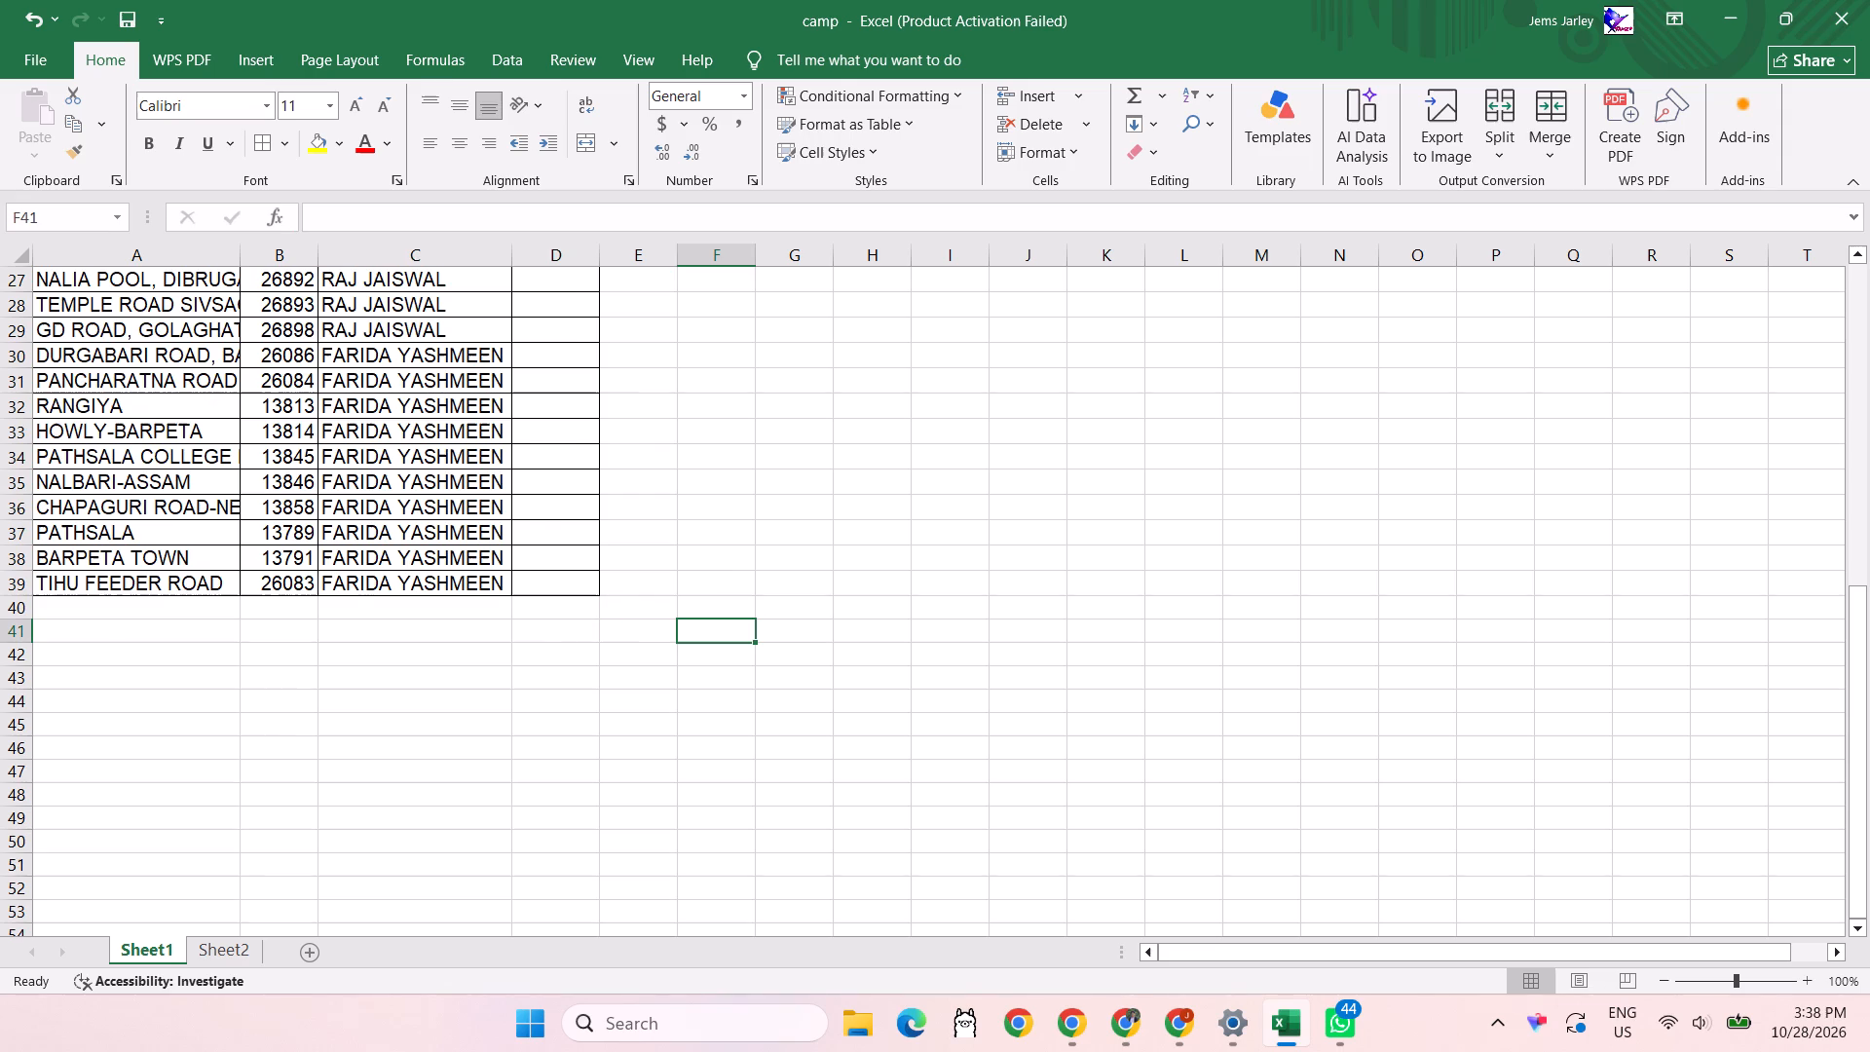
pyautogui.click(745, 622)
# Set the font of the entire camp table on Sheet1, A1:D39, to Calibri.
pyautogui.scroll(4, 745, 622)
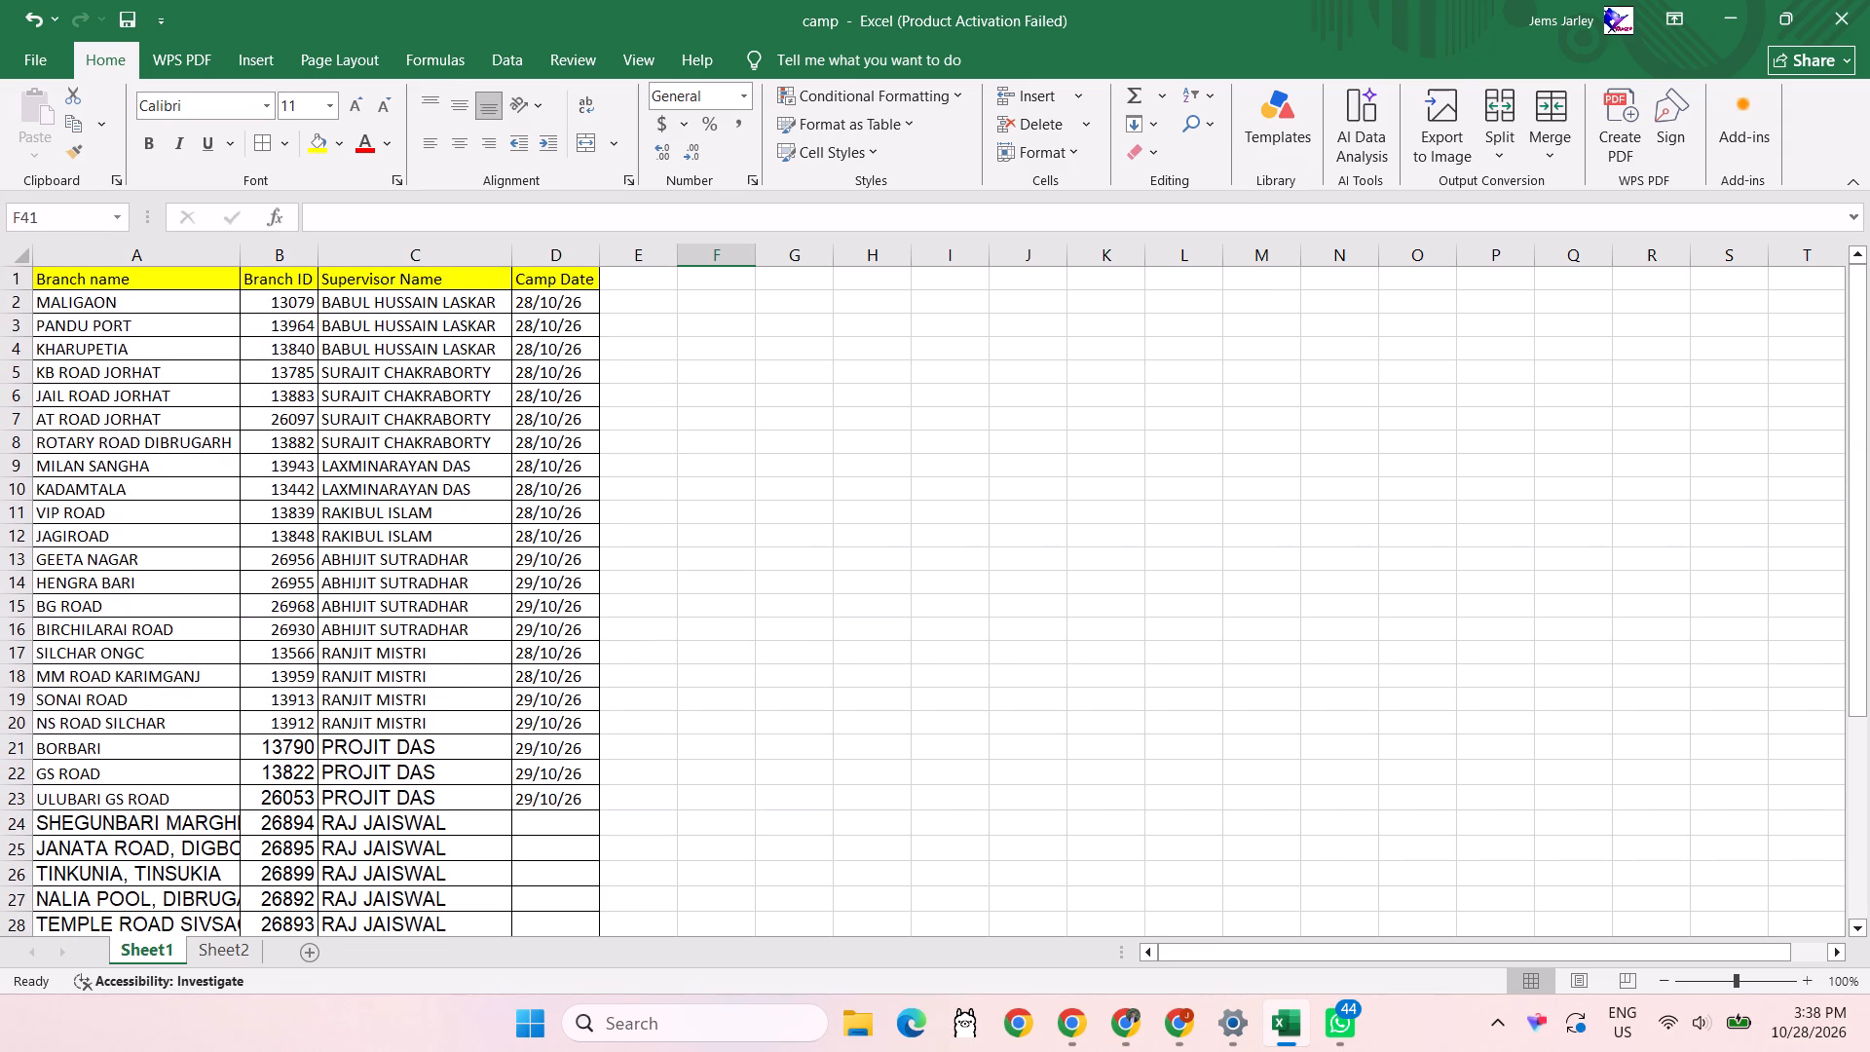
pyautogui.scroll(-2, 417, 522)
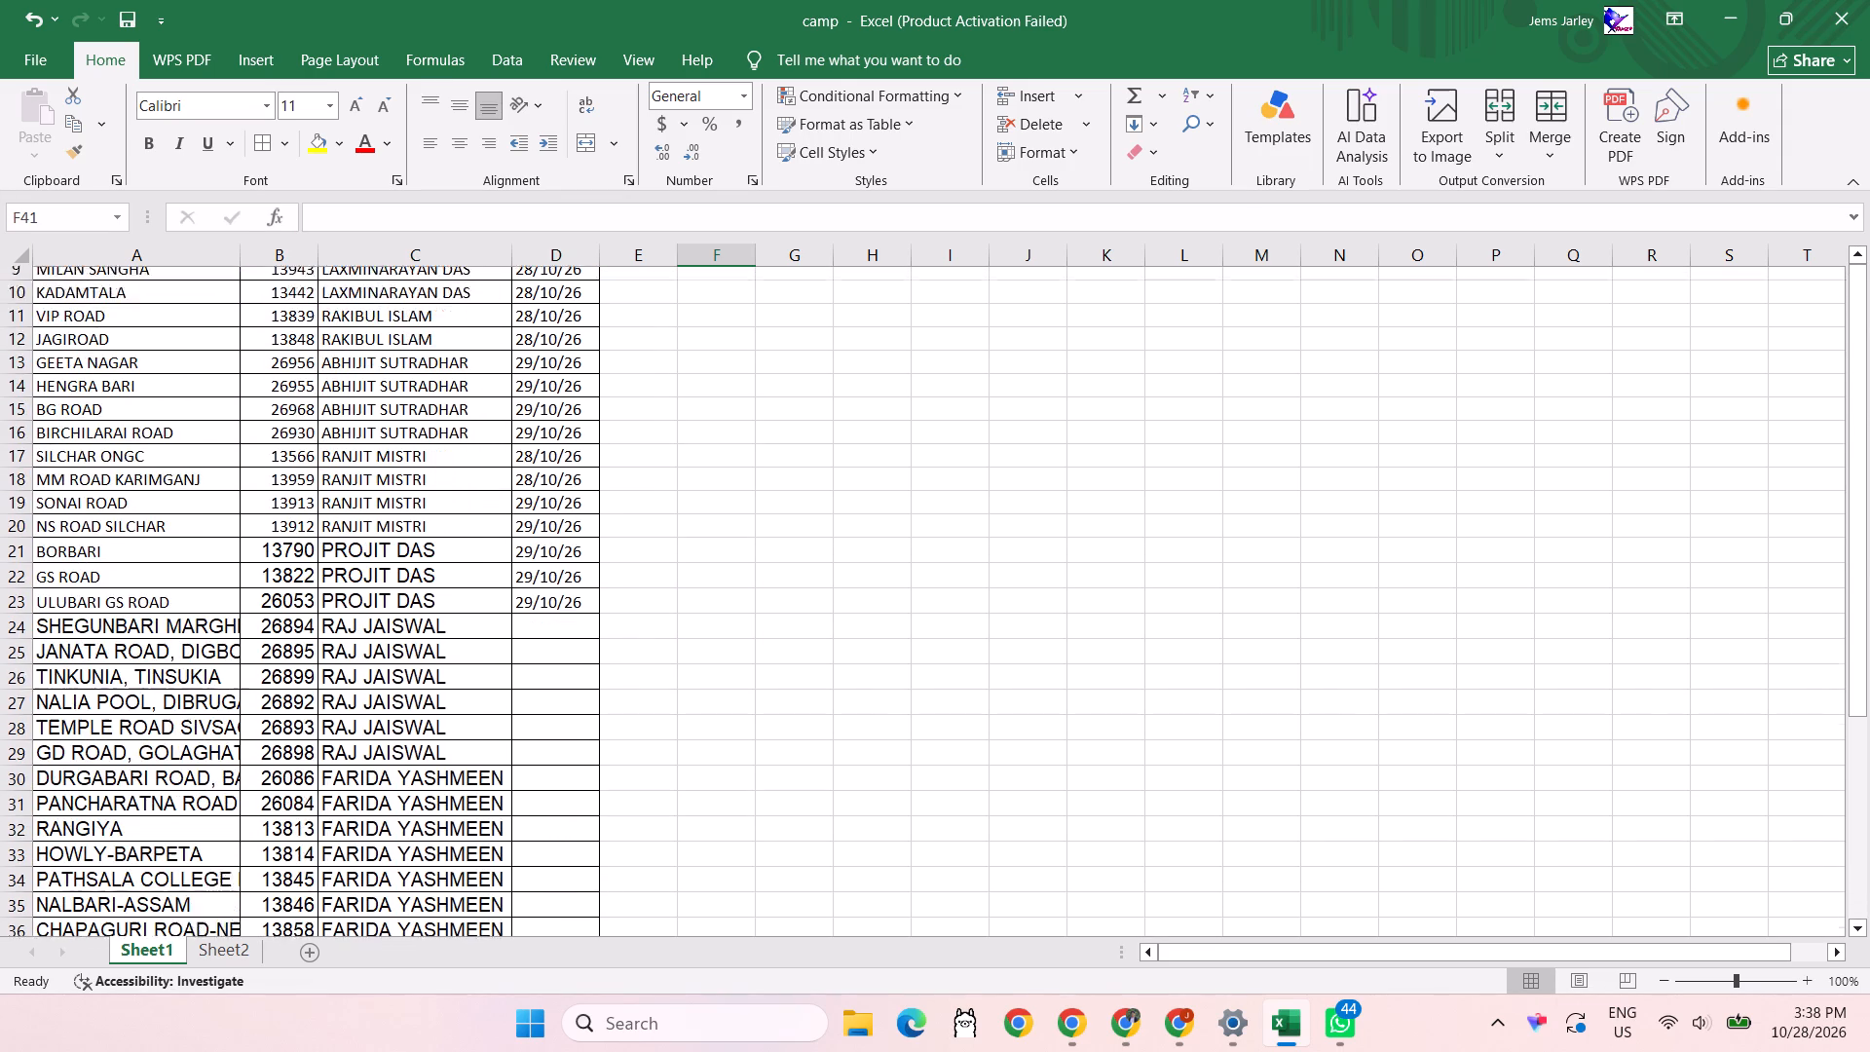
pyautogui.scroll(-3, 417, 522)
pyautogui.click(439, 419)
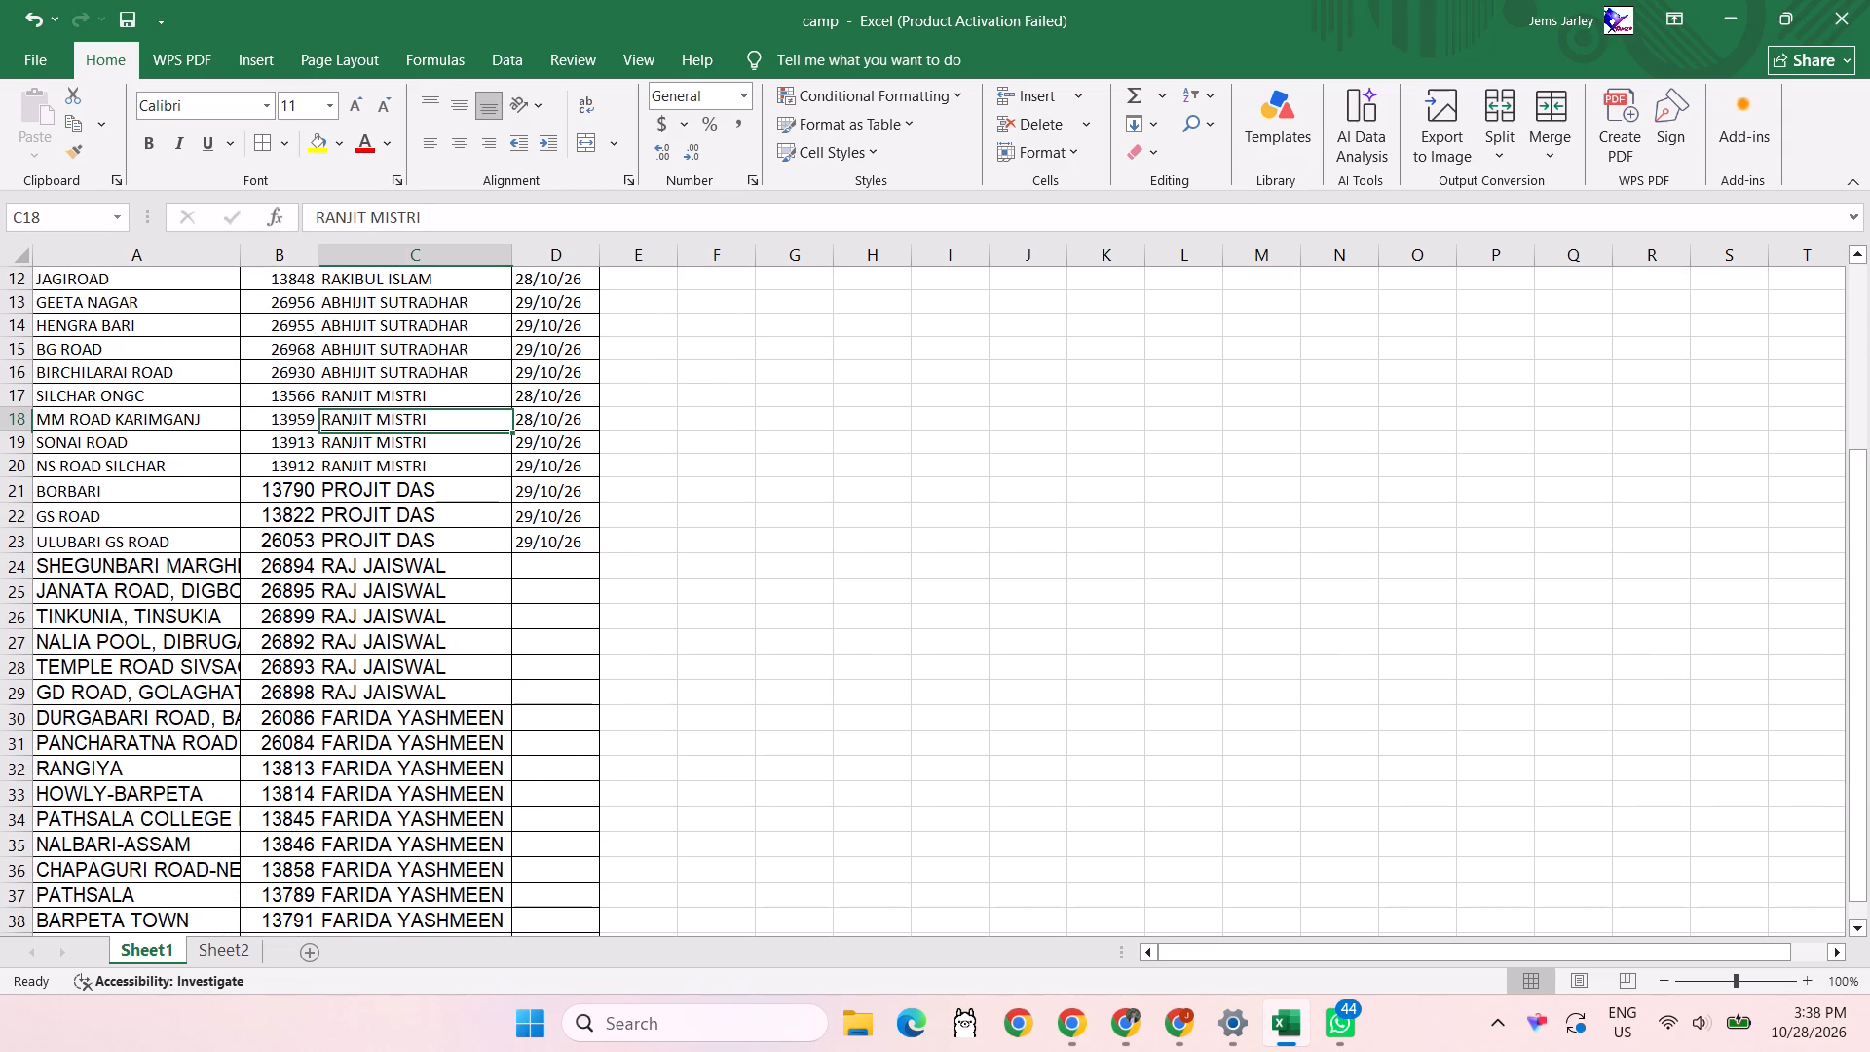
pyautogui.scroll(-3, 439, 419)
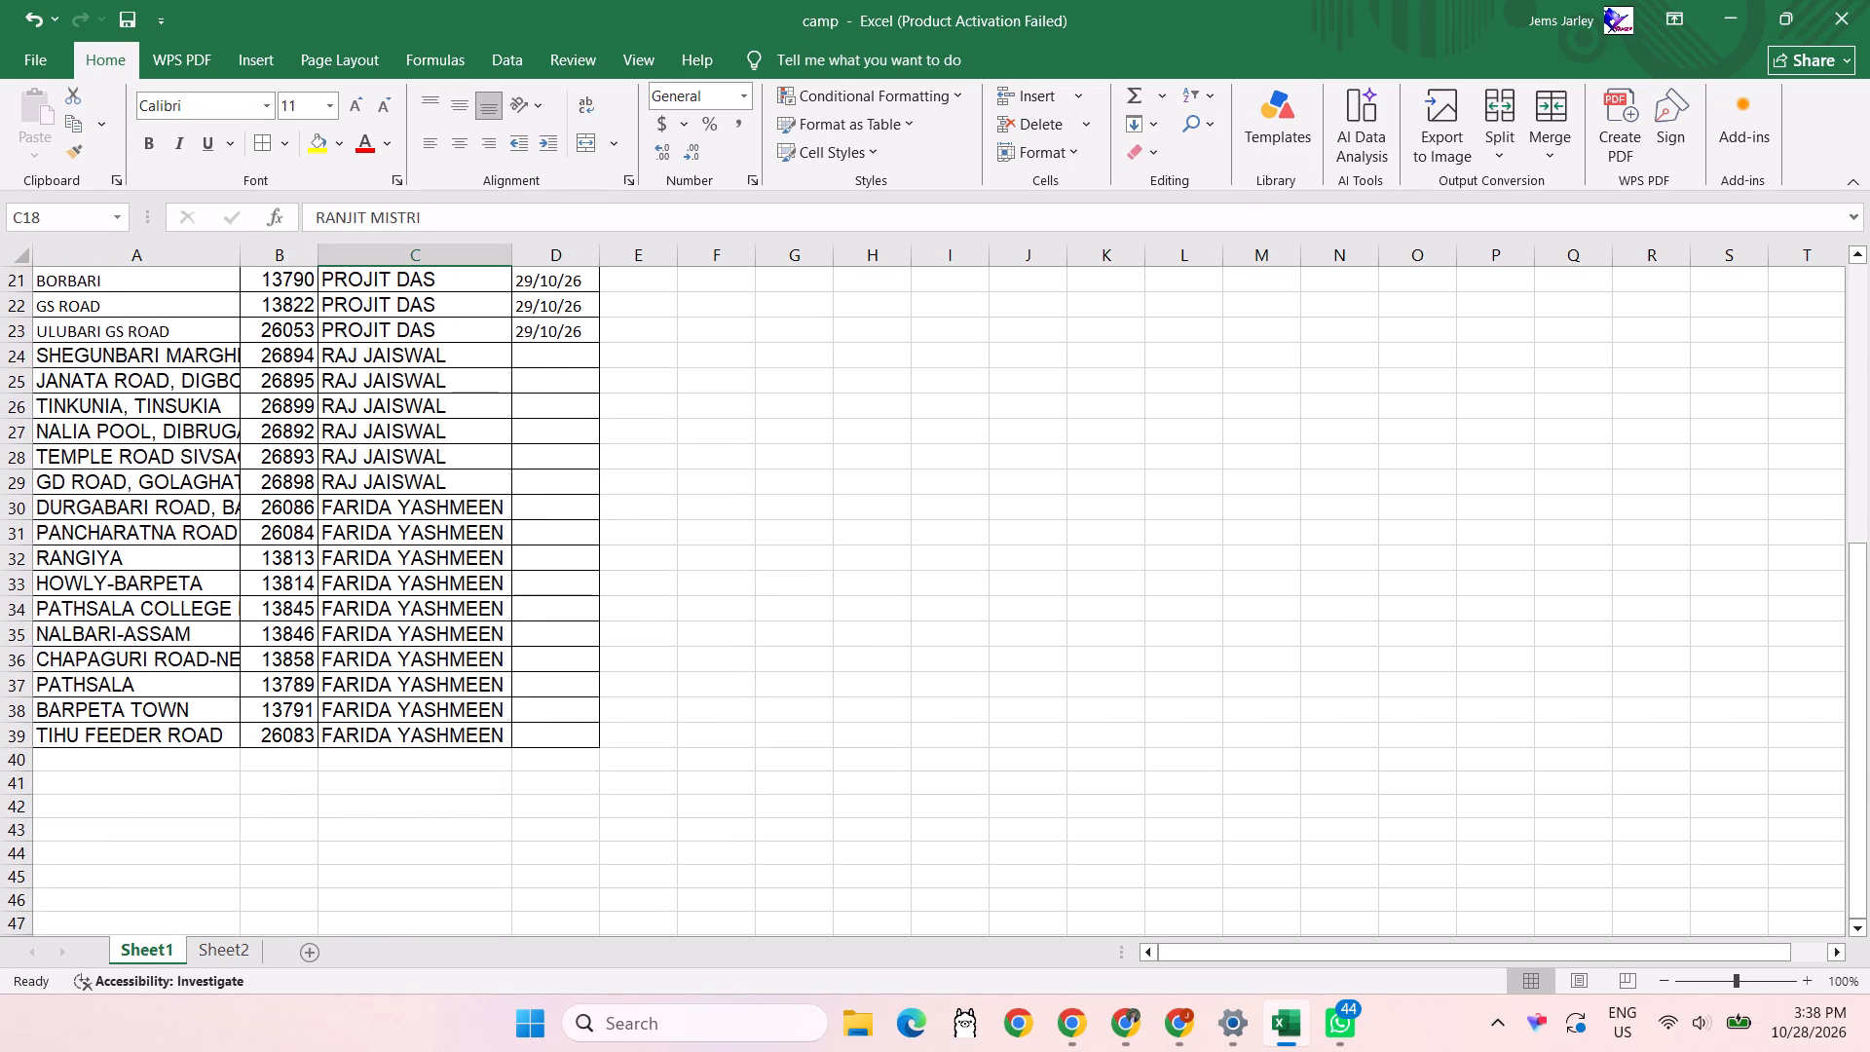
pyautogui.click(558, 739)
pyautogui.hotkey('ctrl', 'shift', 'Left')
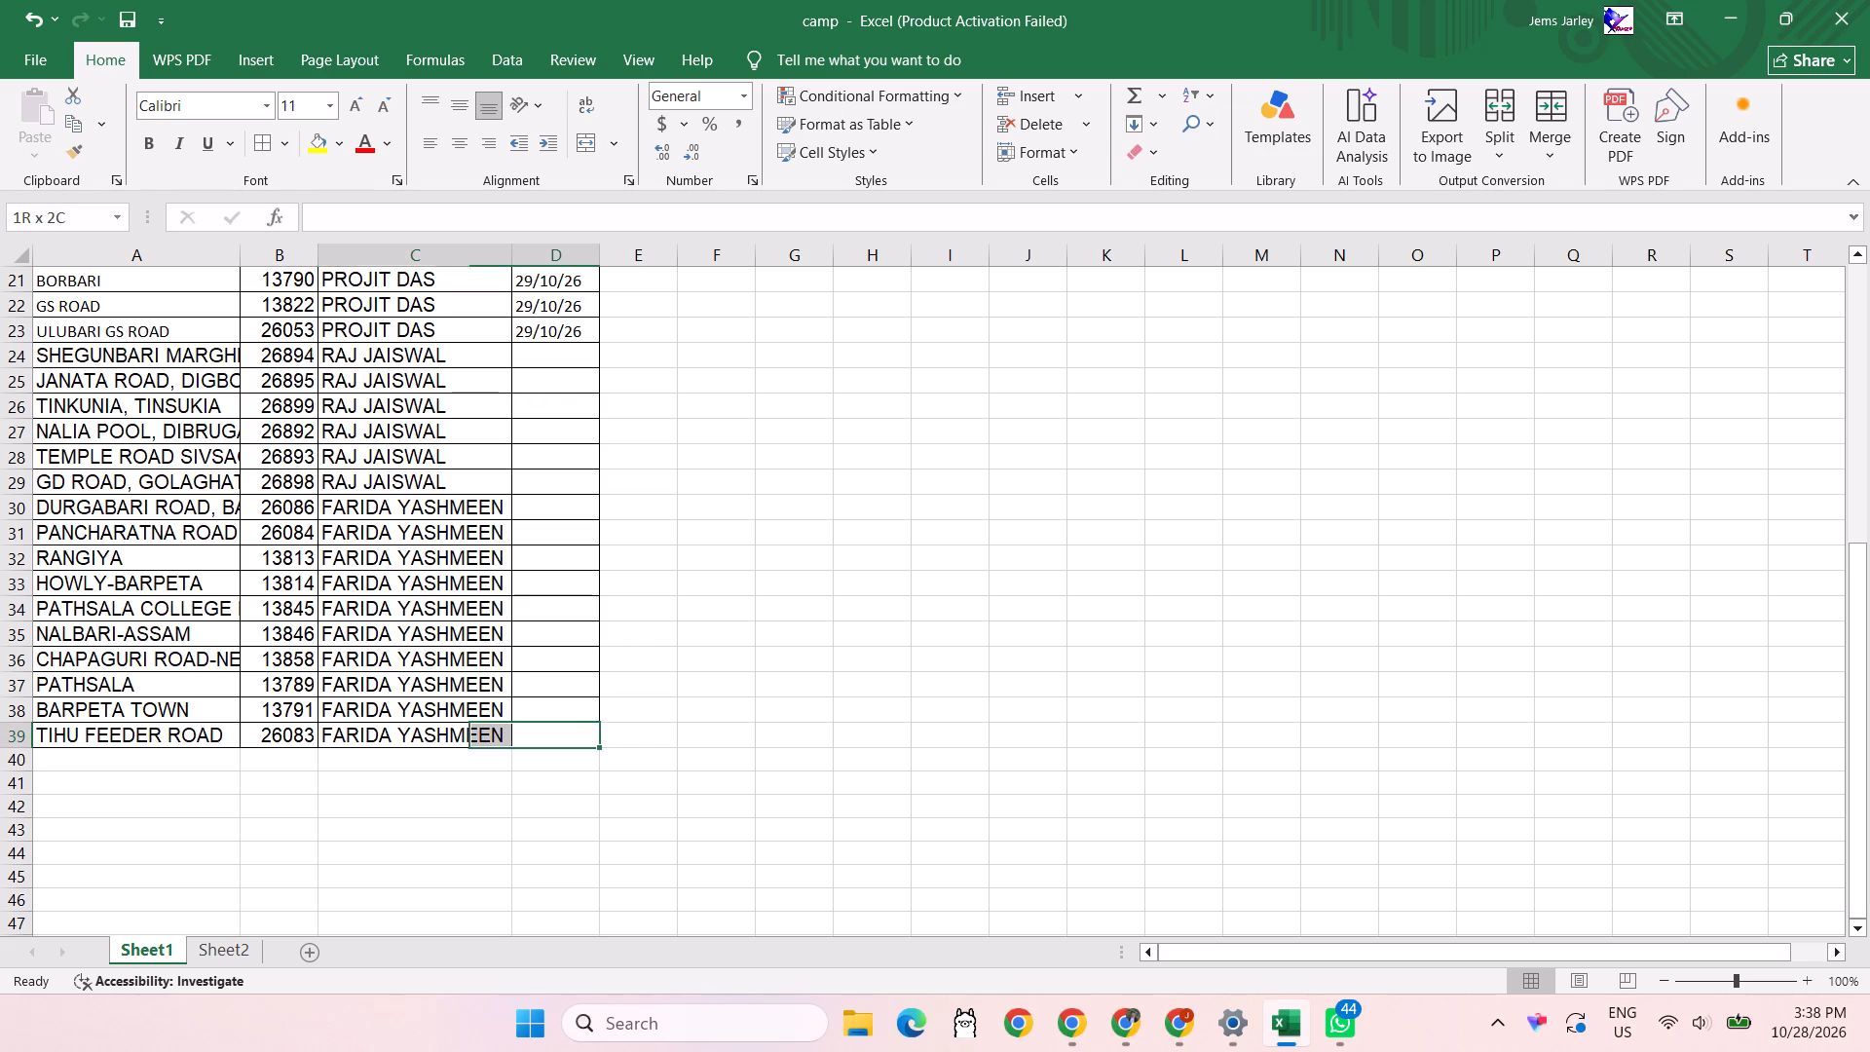
pyautogui.hotkey('ctrl', 'shift', 'Left')
pyautogui.hotkey('ctrl', 'shift', 'Left')
pyautogui.hotkey('ctrl', 'shift', 'Left')
pyautogui.hotkey('ctrl', 'shift', 'Left')
pyautogui.hotkey('ctrl', 'shift', 'Up')
pyautogui.hotkey('ctrl', 'shift', 'Up')
pyautogui.hotkey('ctrl', 'shift', 'Up')
pyautogui.hotkey('ctrl', 'shift', 'Up')
pyautogui.hotkey('ctrl', 'shift', 'Up')
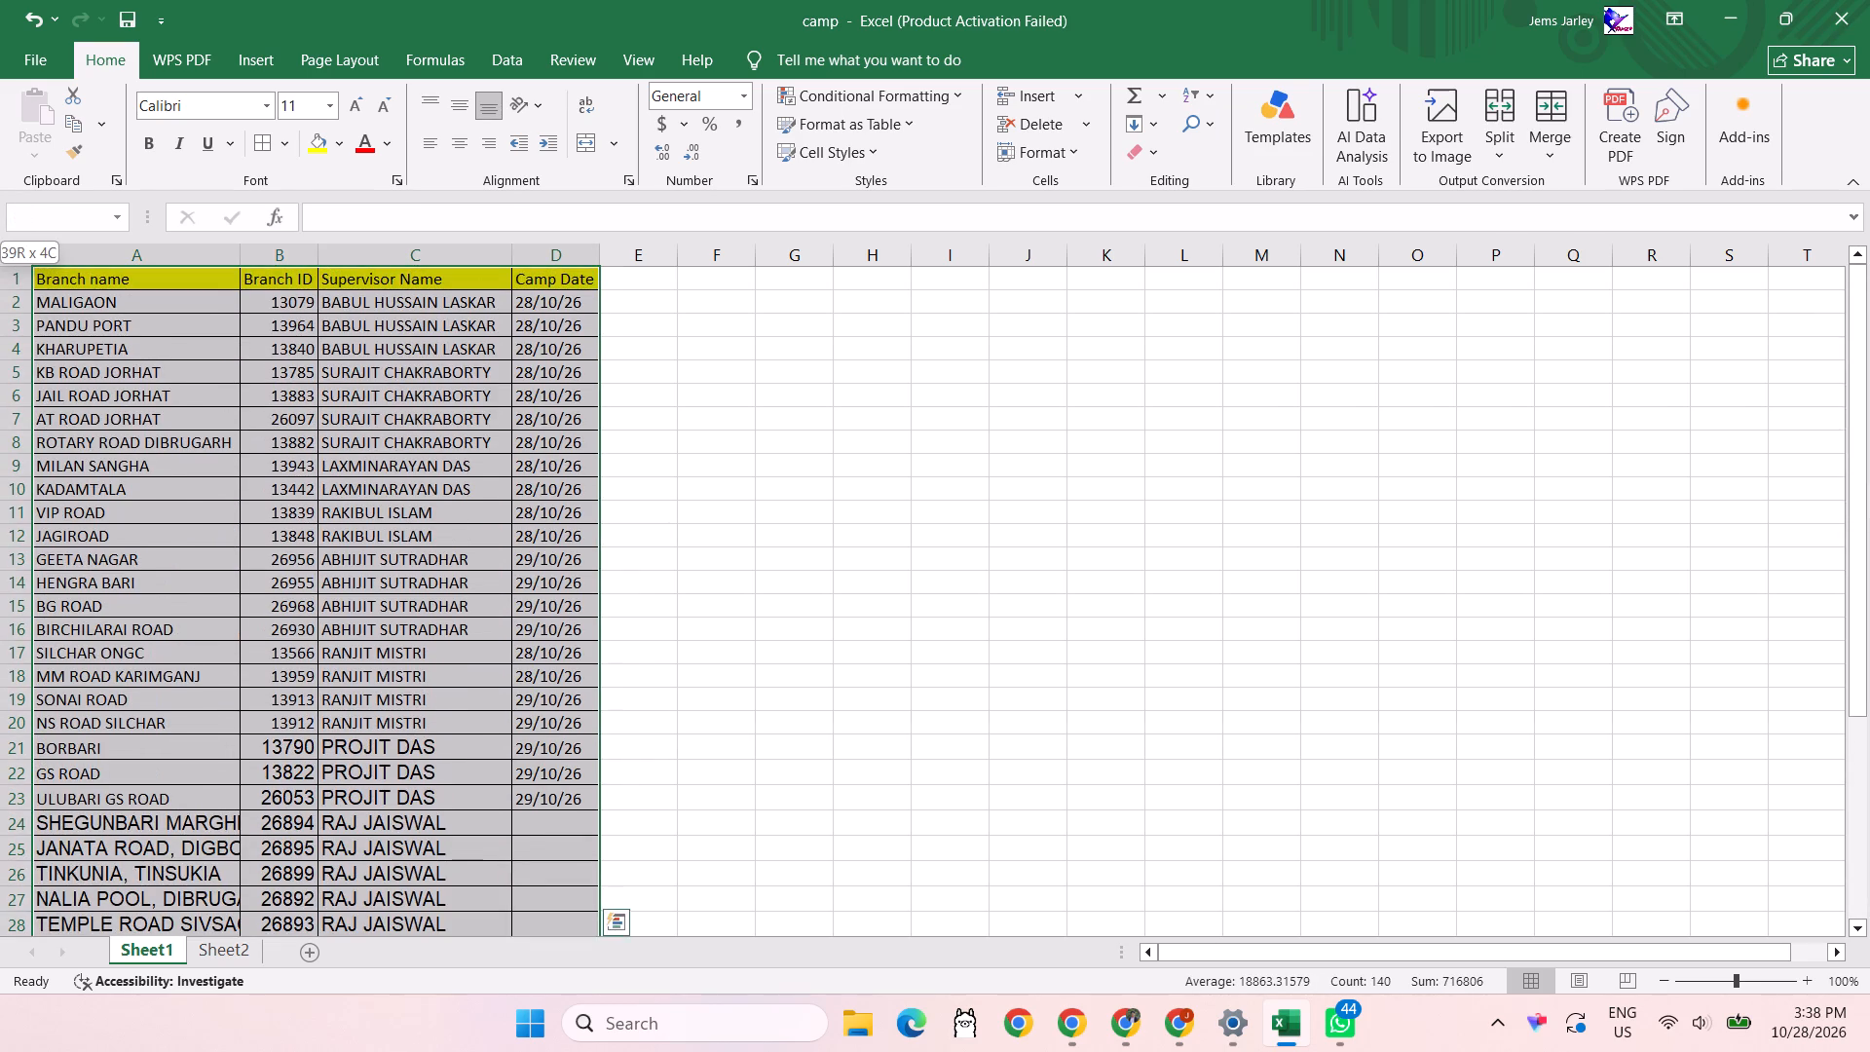
pyautogui.hotkey('ctrl', 'shift', 'Up')
pyautogui.hotkey('ctrl', 'shift', 'Up')
pyautogui.hotkey('ctrl', 'shift', 'Up')
pyautogui.hotkey('ctrl', 'shift', 'Up')
pyautogui.hotkey('ctrl', 'shift', 'Up')
pyautogui.hotkey('ctrl', 'shift', 'Up')
pyautogui.hotkey('ctrl', 'shift', 'Up')
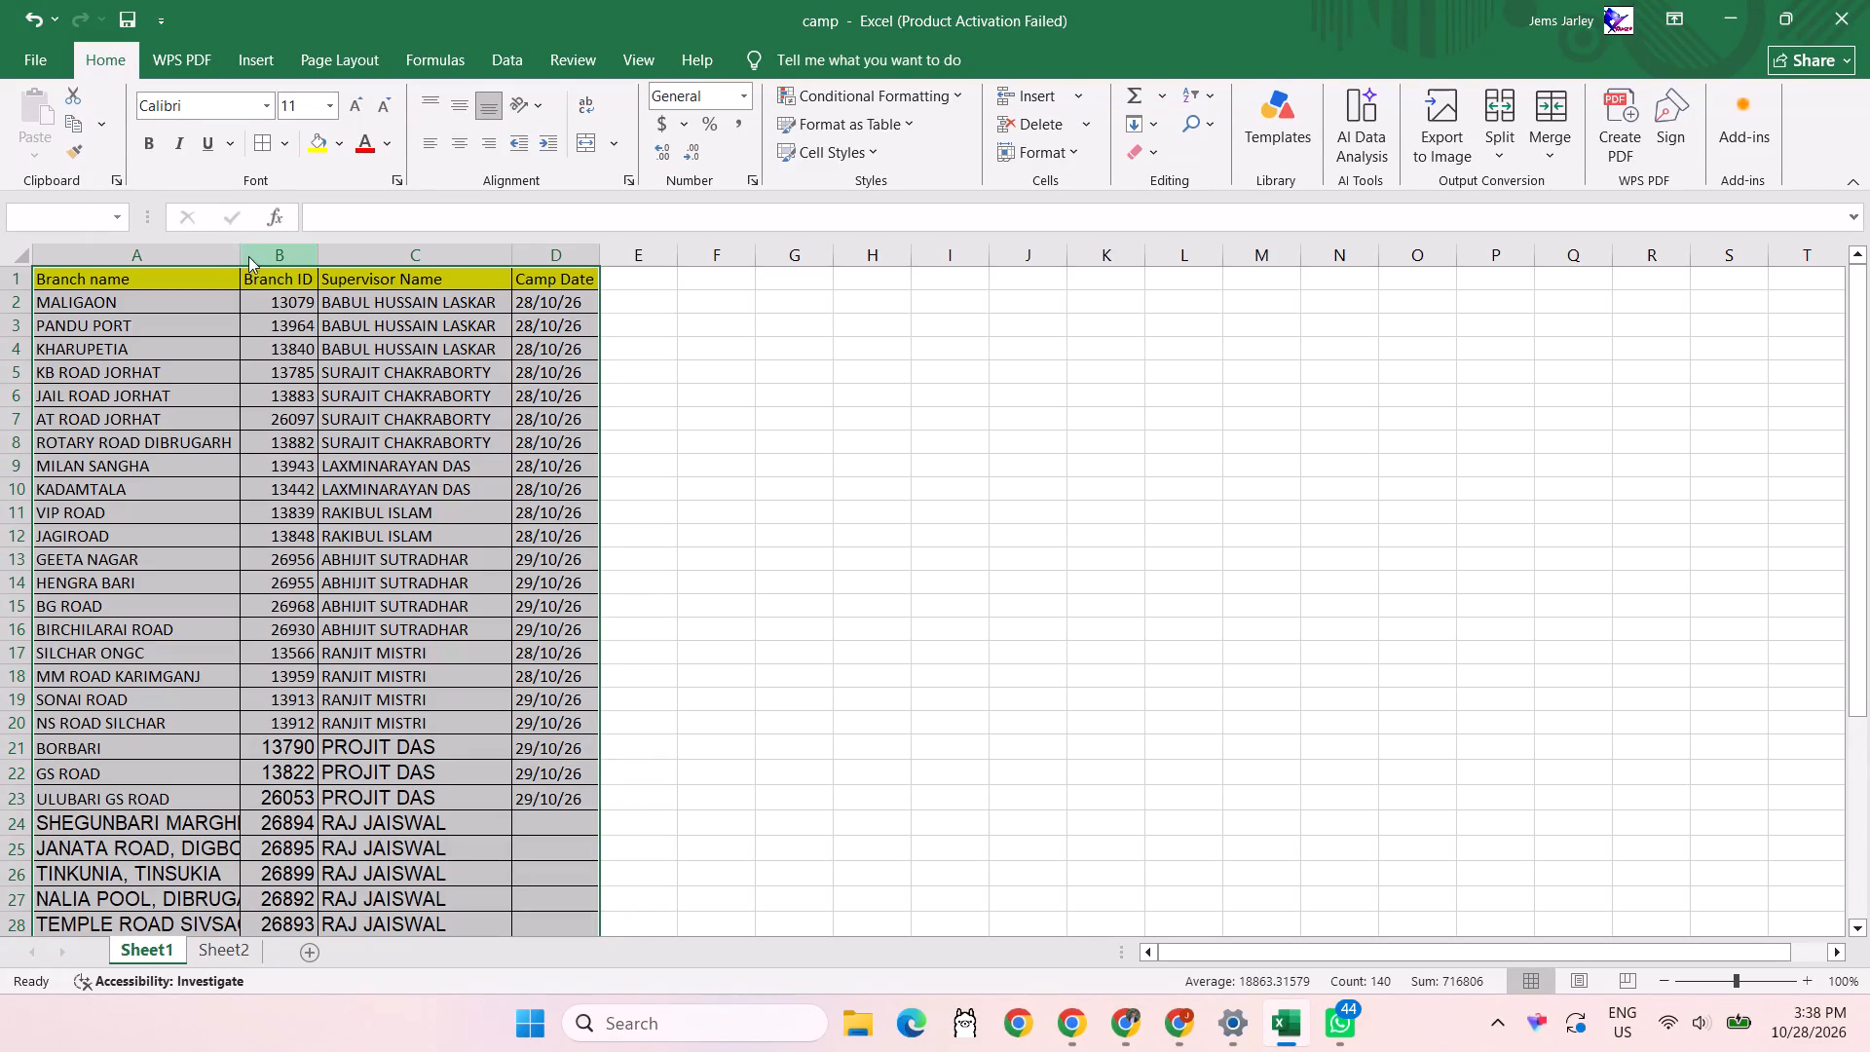
pyautogui.click(266, 107)
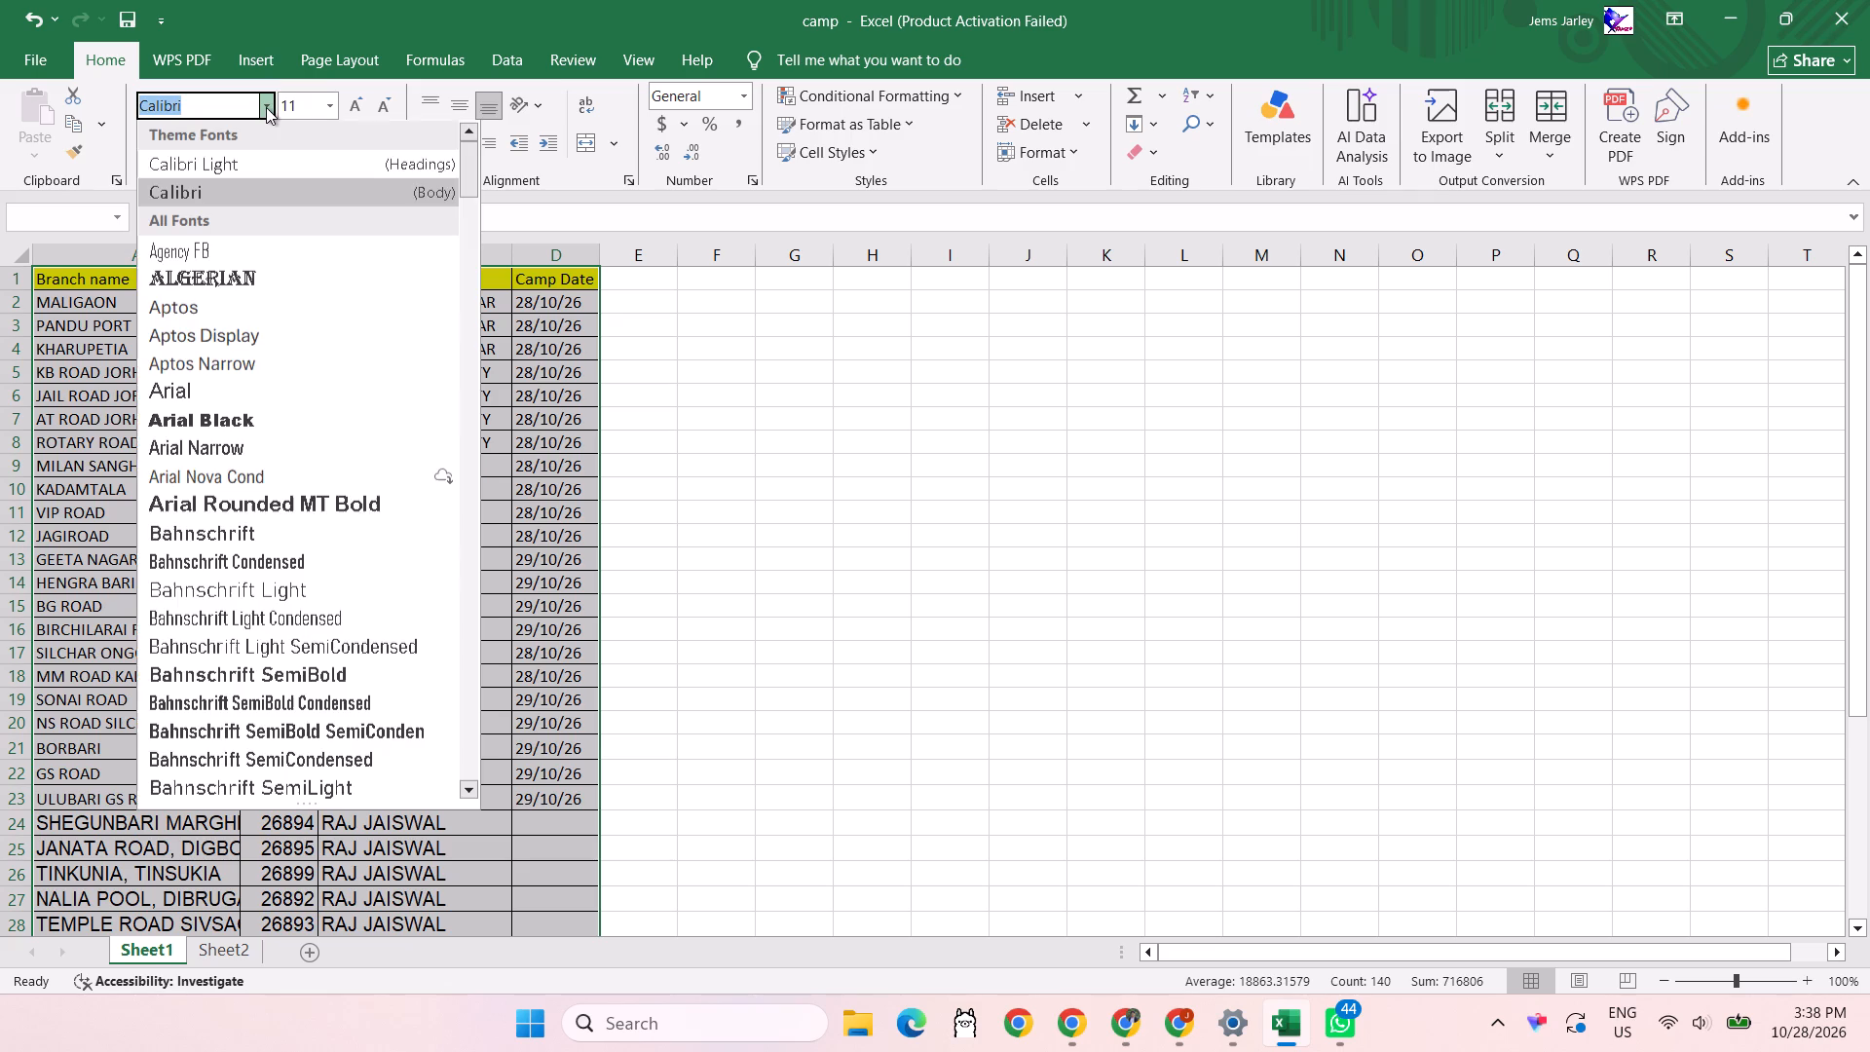
pyautogui.click(235, 196)
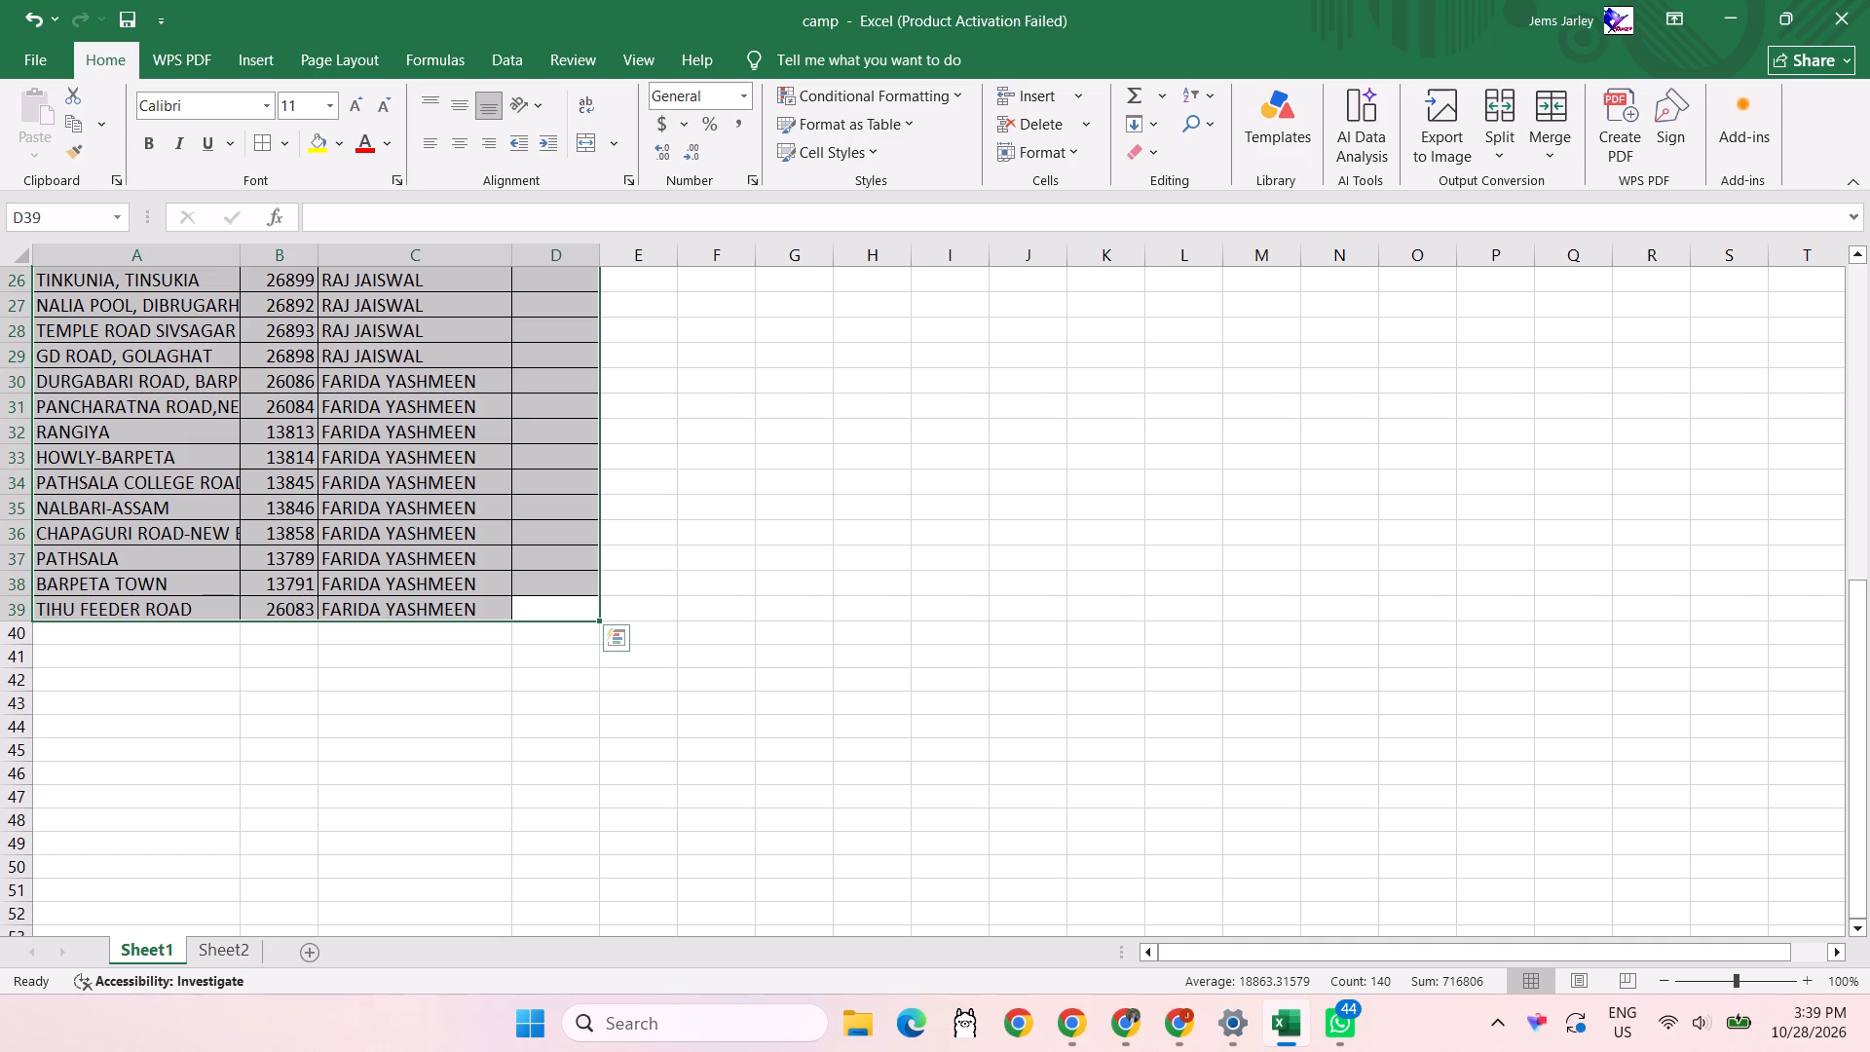
pyautogui.click(767, 626)
pyautogui.scroll(2, 767, 626)
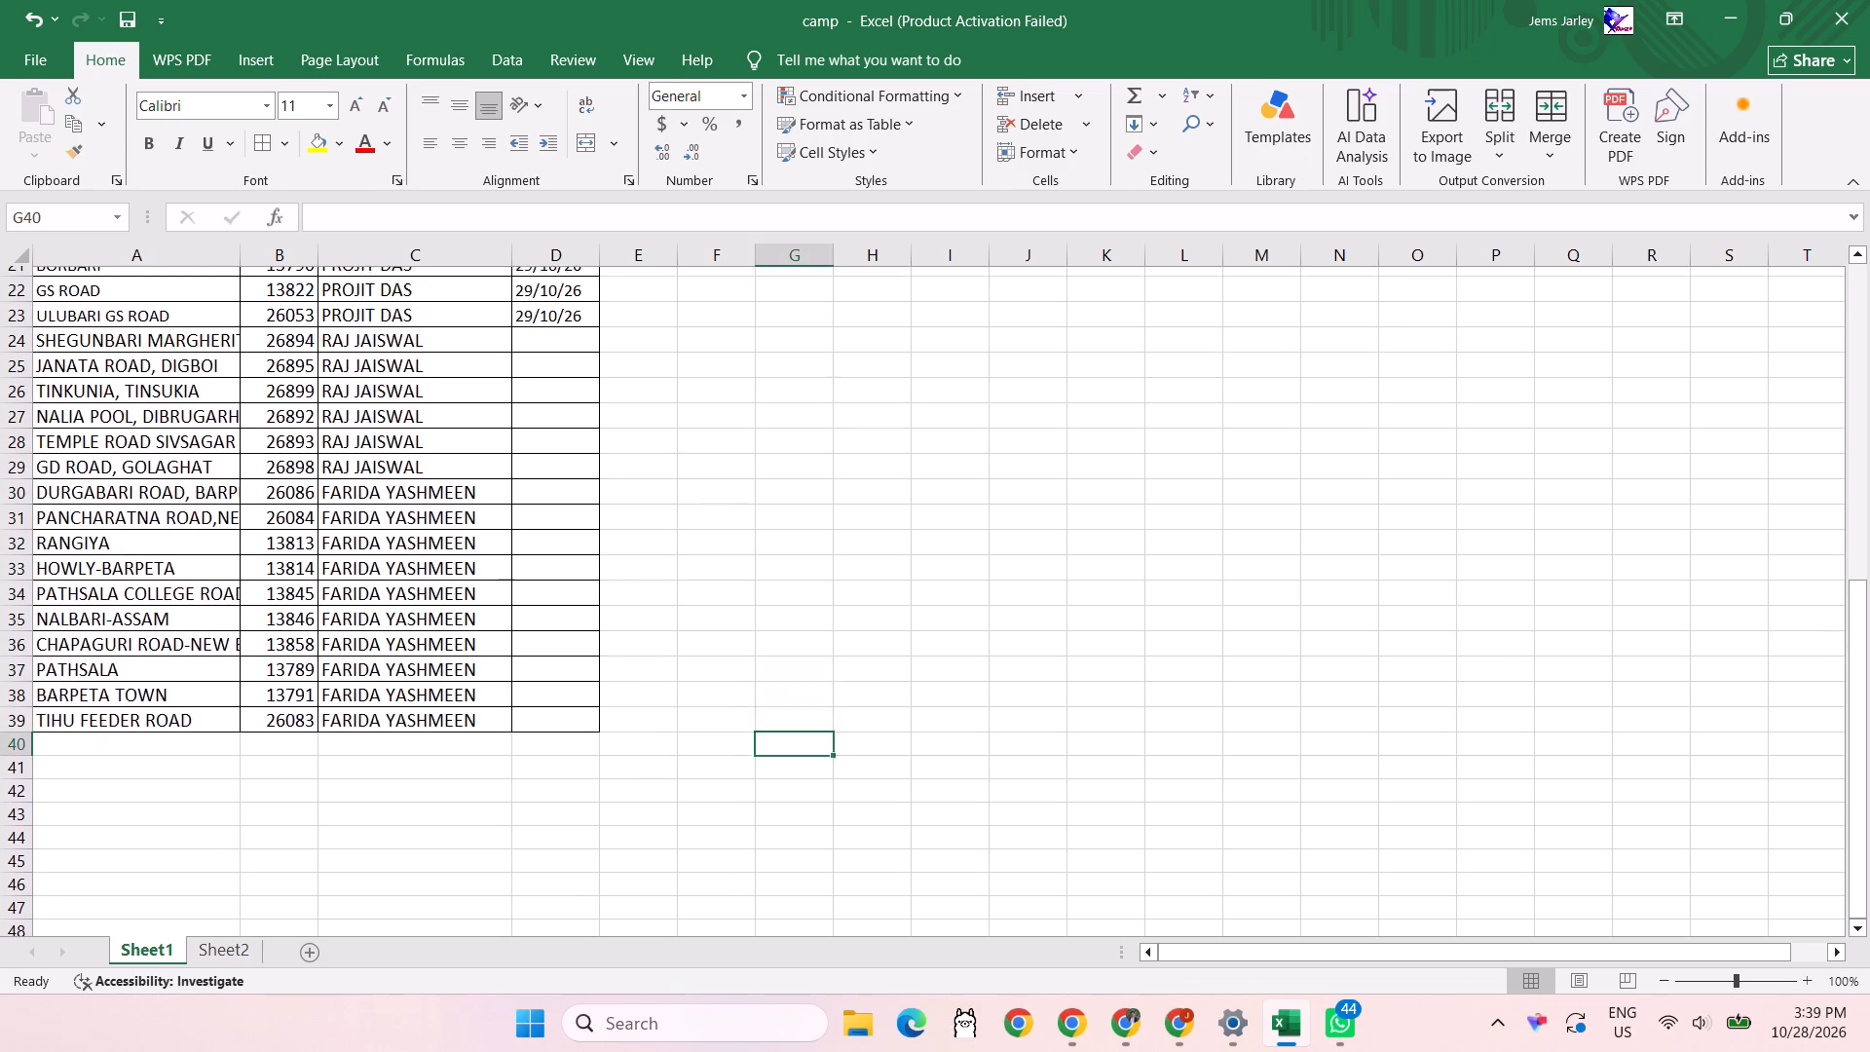
# Add filters to the header row of the camp table on Sheet1.
pyautogui.scroll(7, 767, 626)
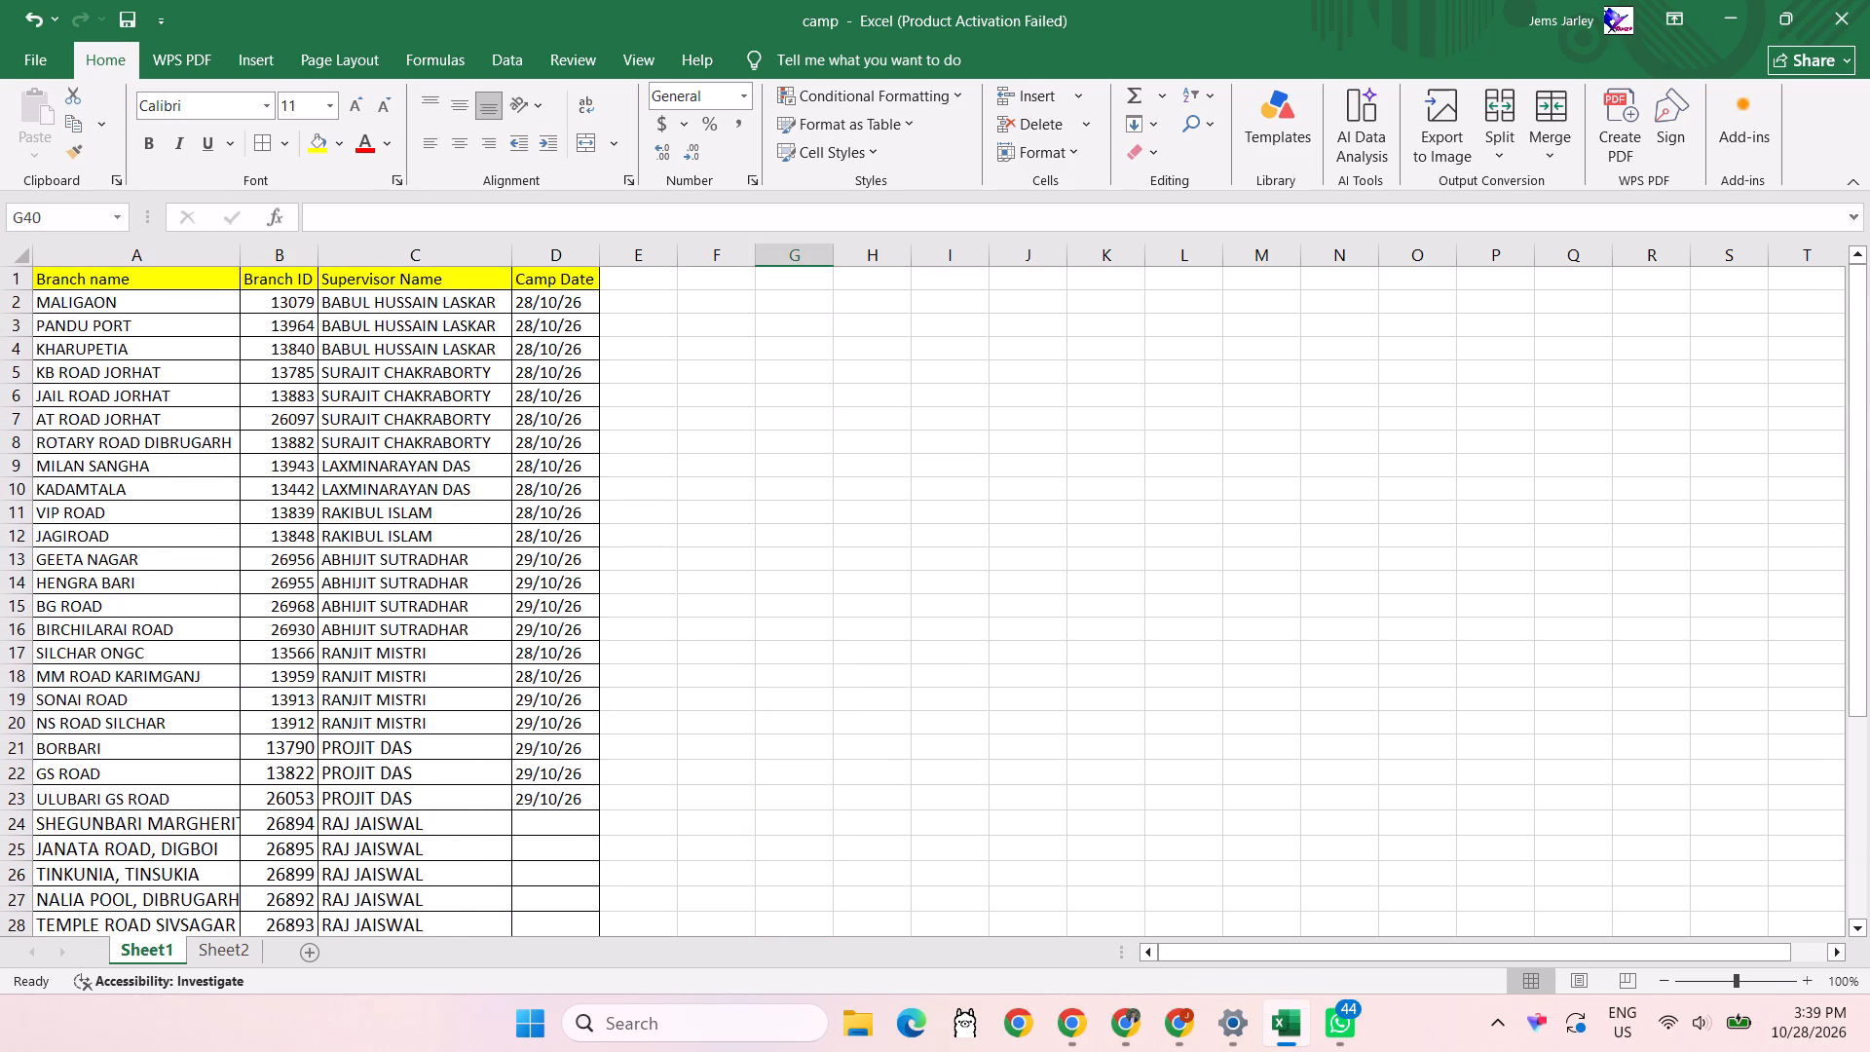
pyautogui.click(431, 292)
pyautogui.hotkey('ctrl', 'shift', 'l')
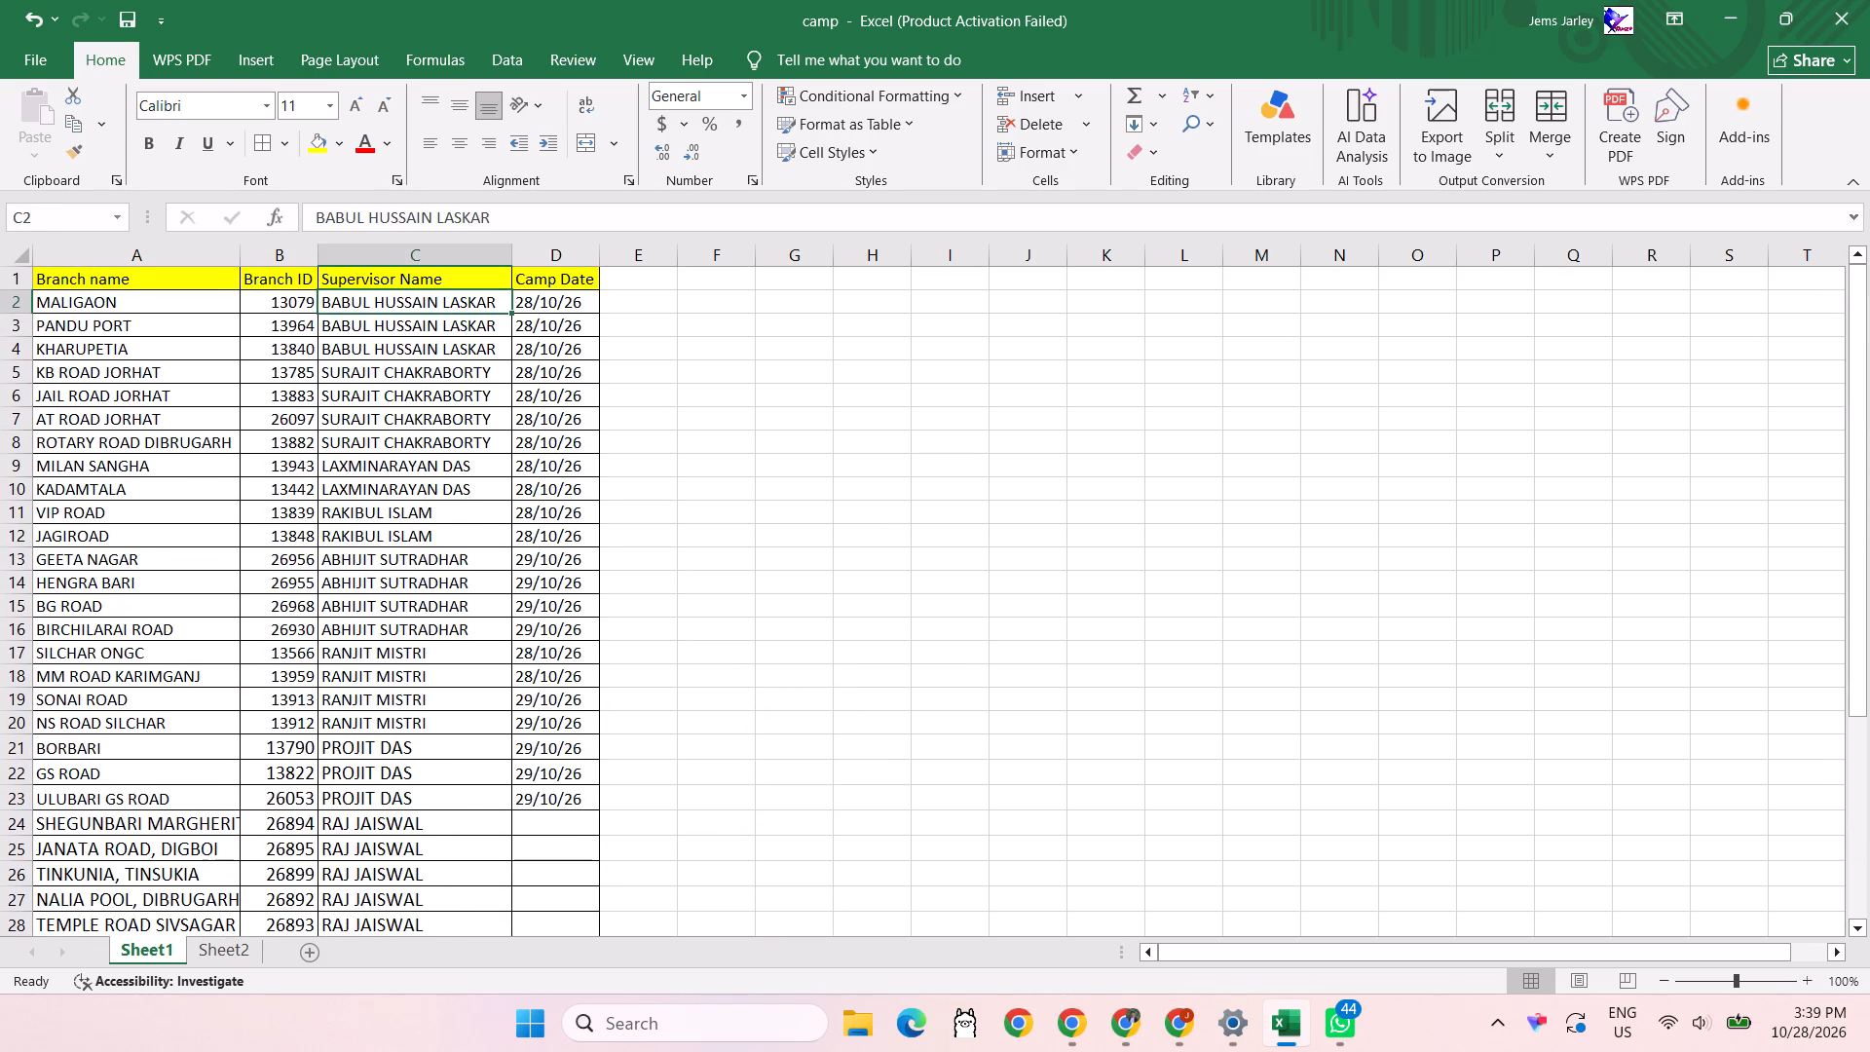
# Review the camp table on Sheet1 from the header row down to the TIHU FEEDER ROAD row.
pyautogui.click(809, 498)
pyautogui.scroll(-3, 809, 498)
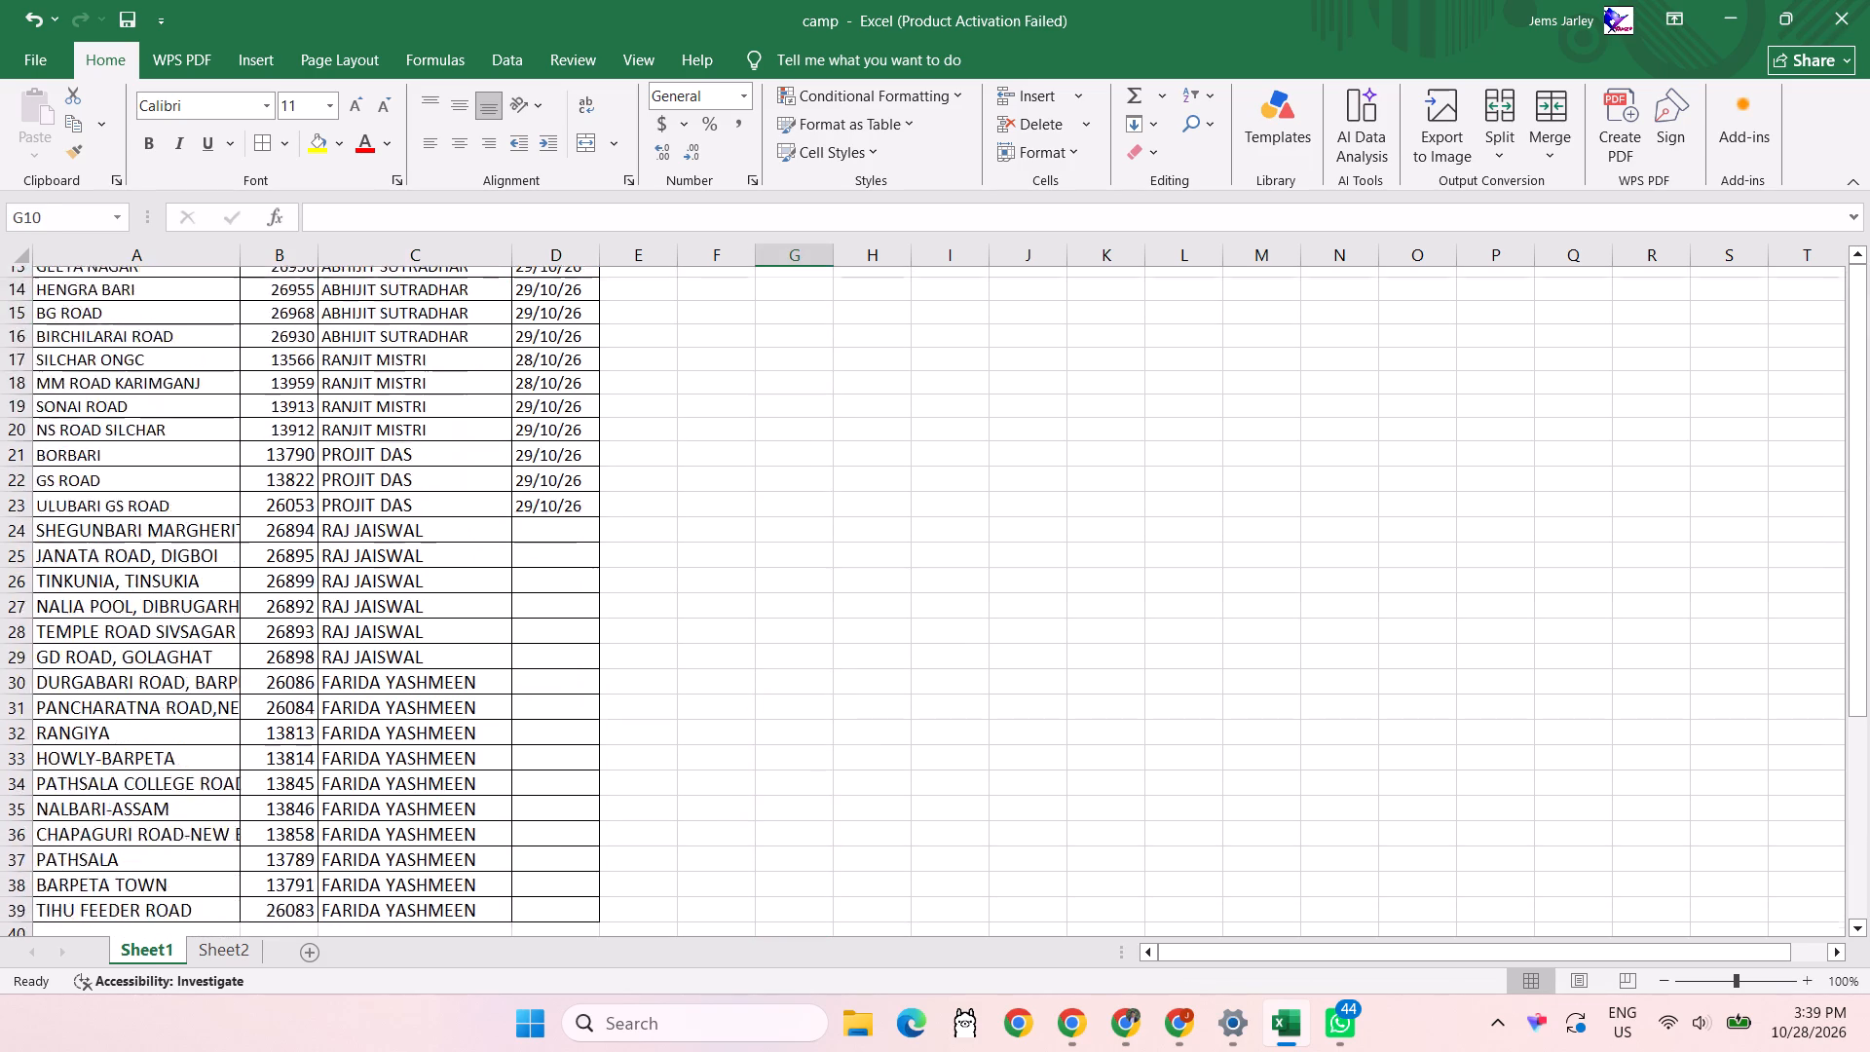
pyautogui.scroll(-3, 809, 498)
pyautogui.scroll(1, 809, 498)
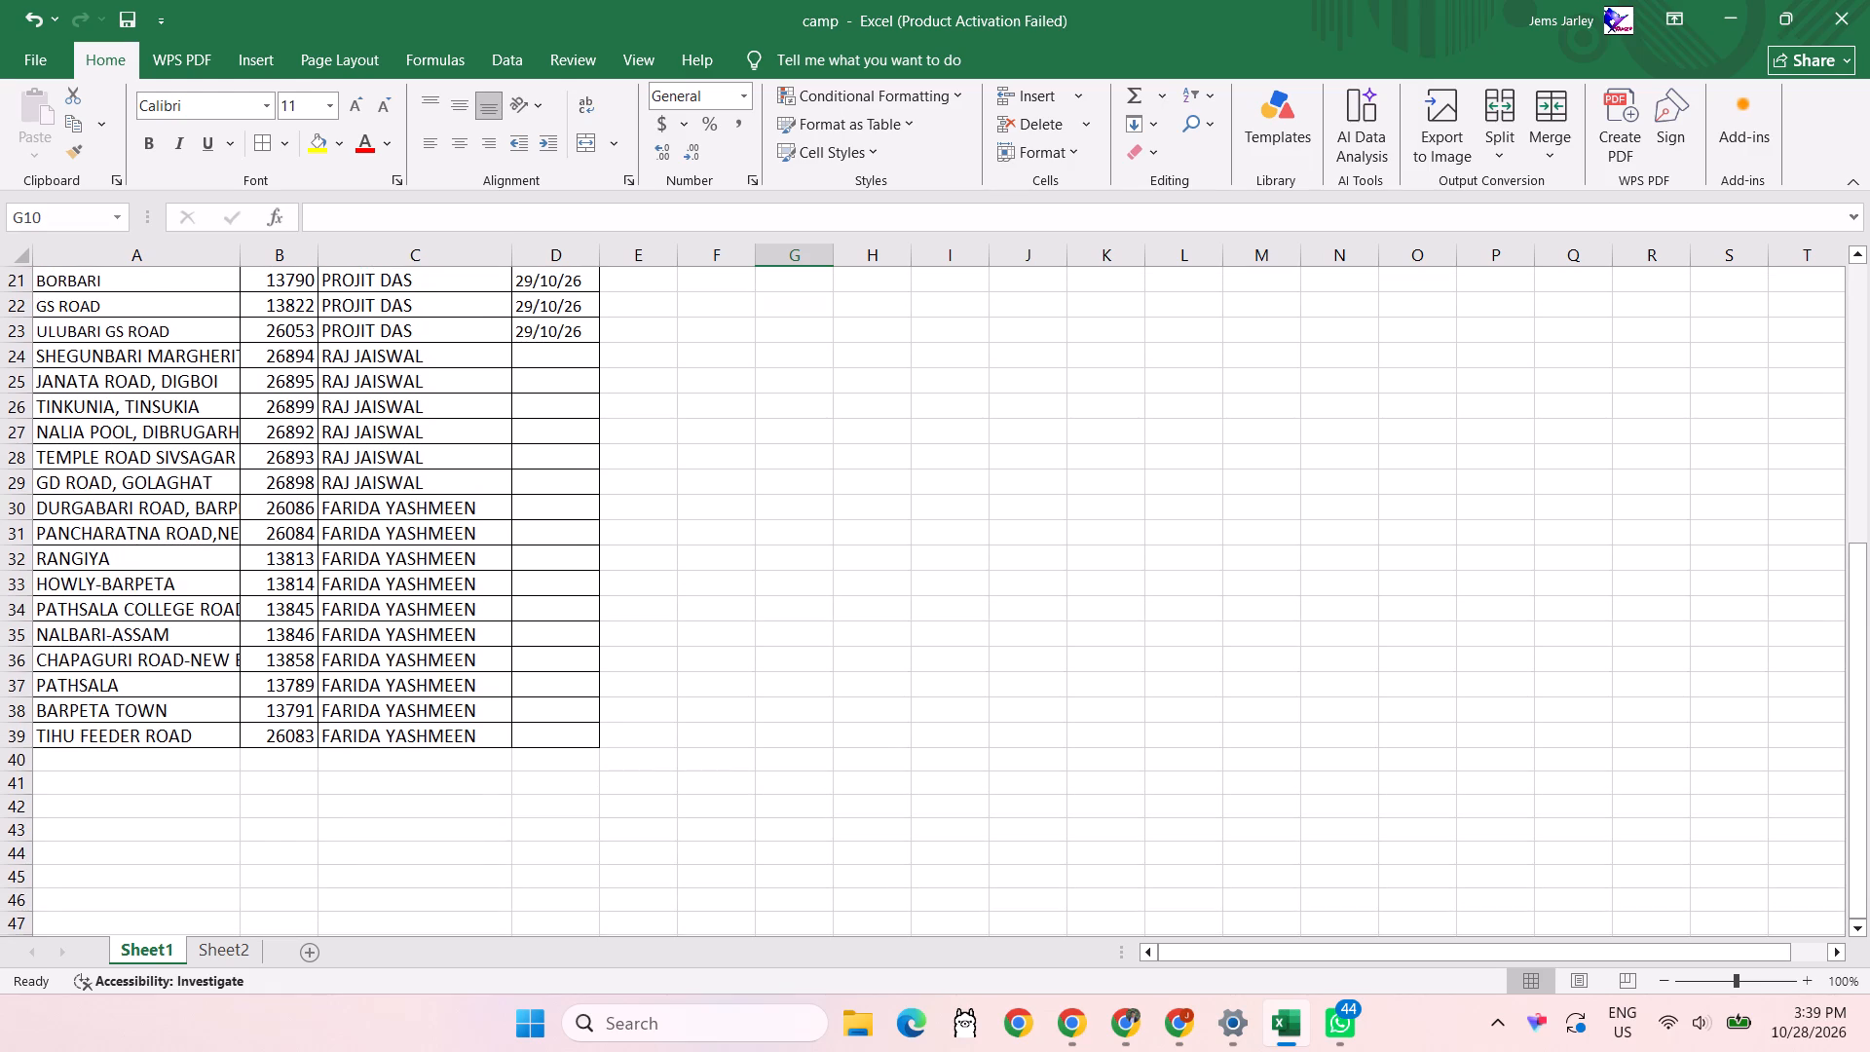
pyautogui.click(792, 709)
pyautogui.scroll(7, 792, 709)
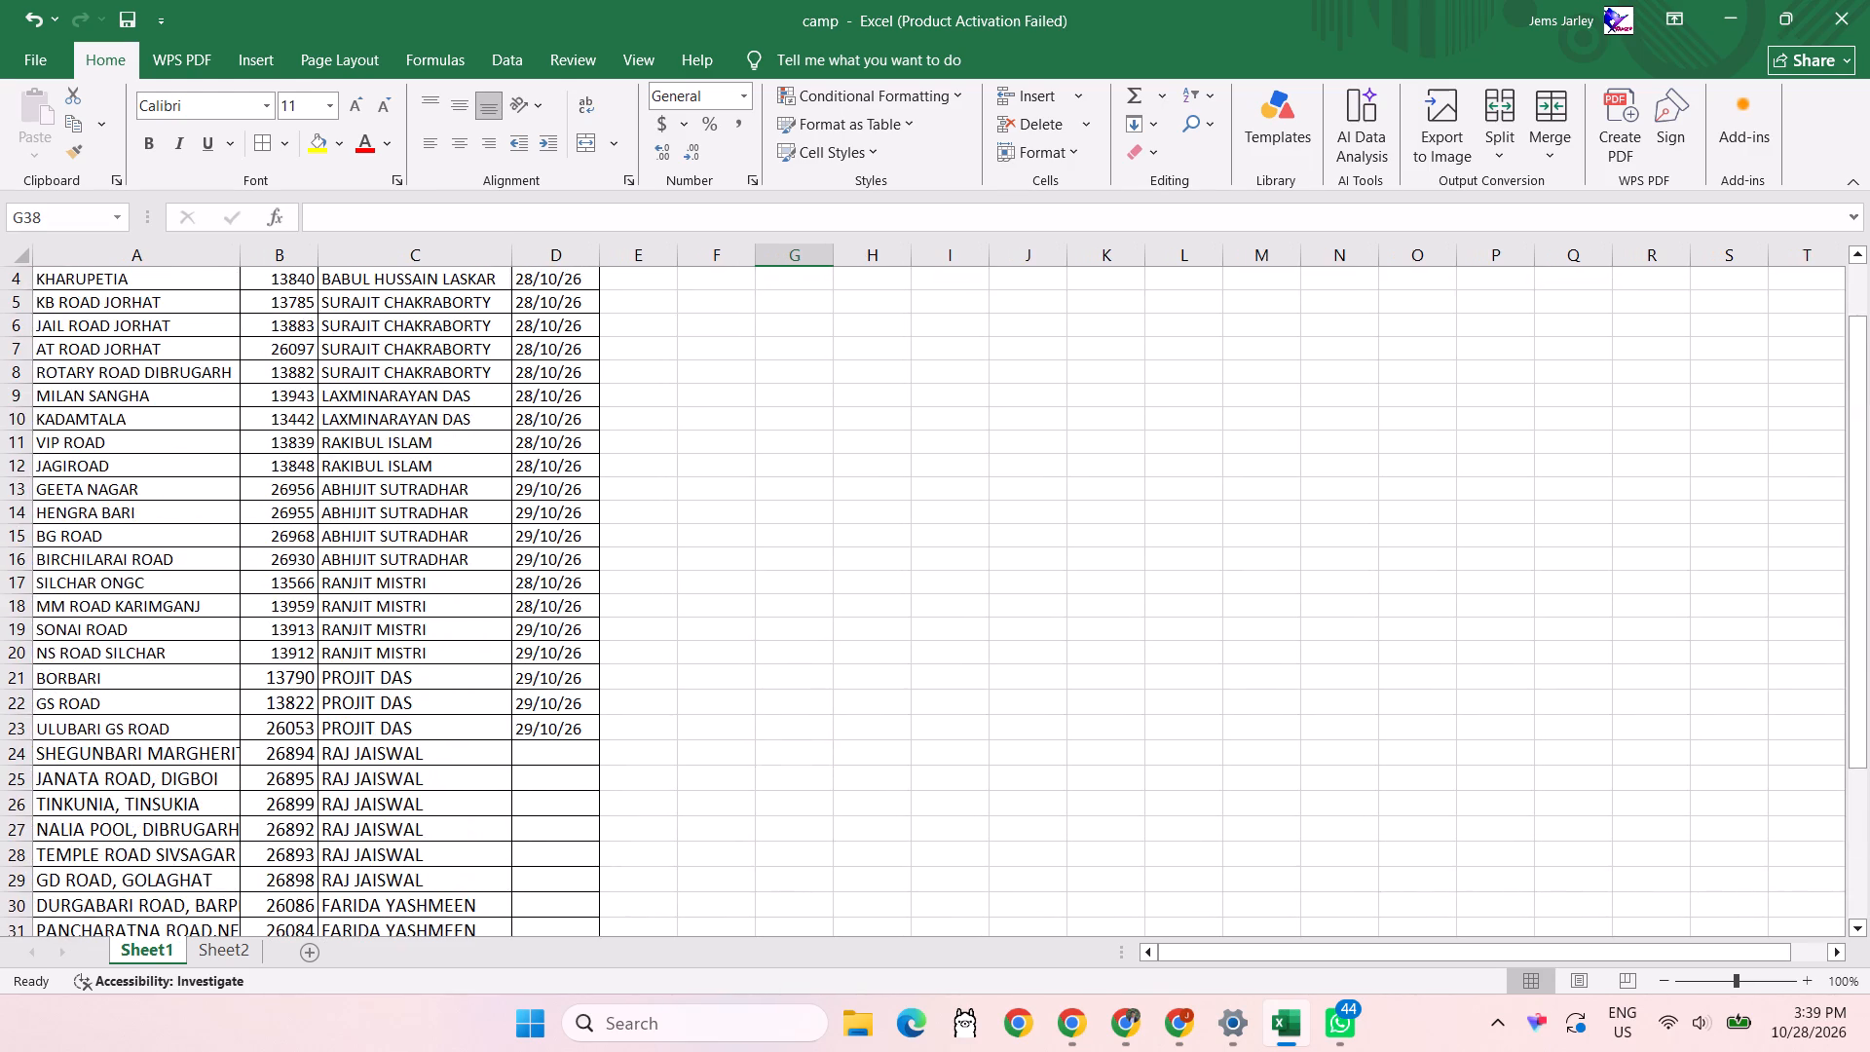
pyautogui.scroll(-4, 792, 709)
pyautogui.click(687, 845)
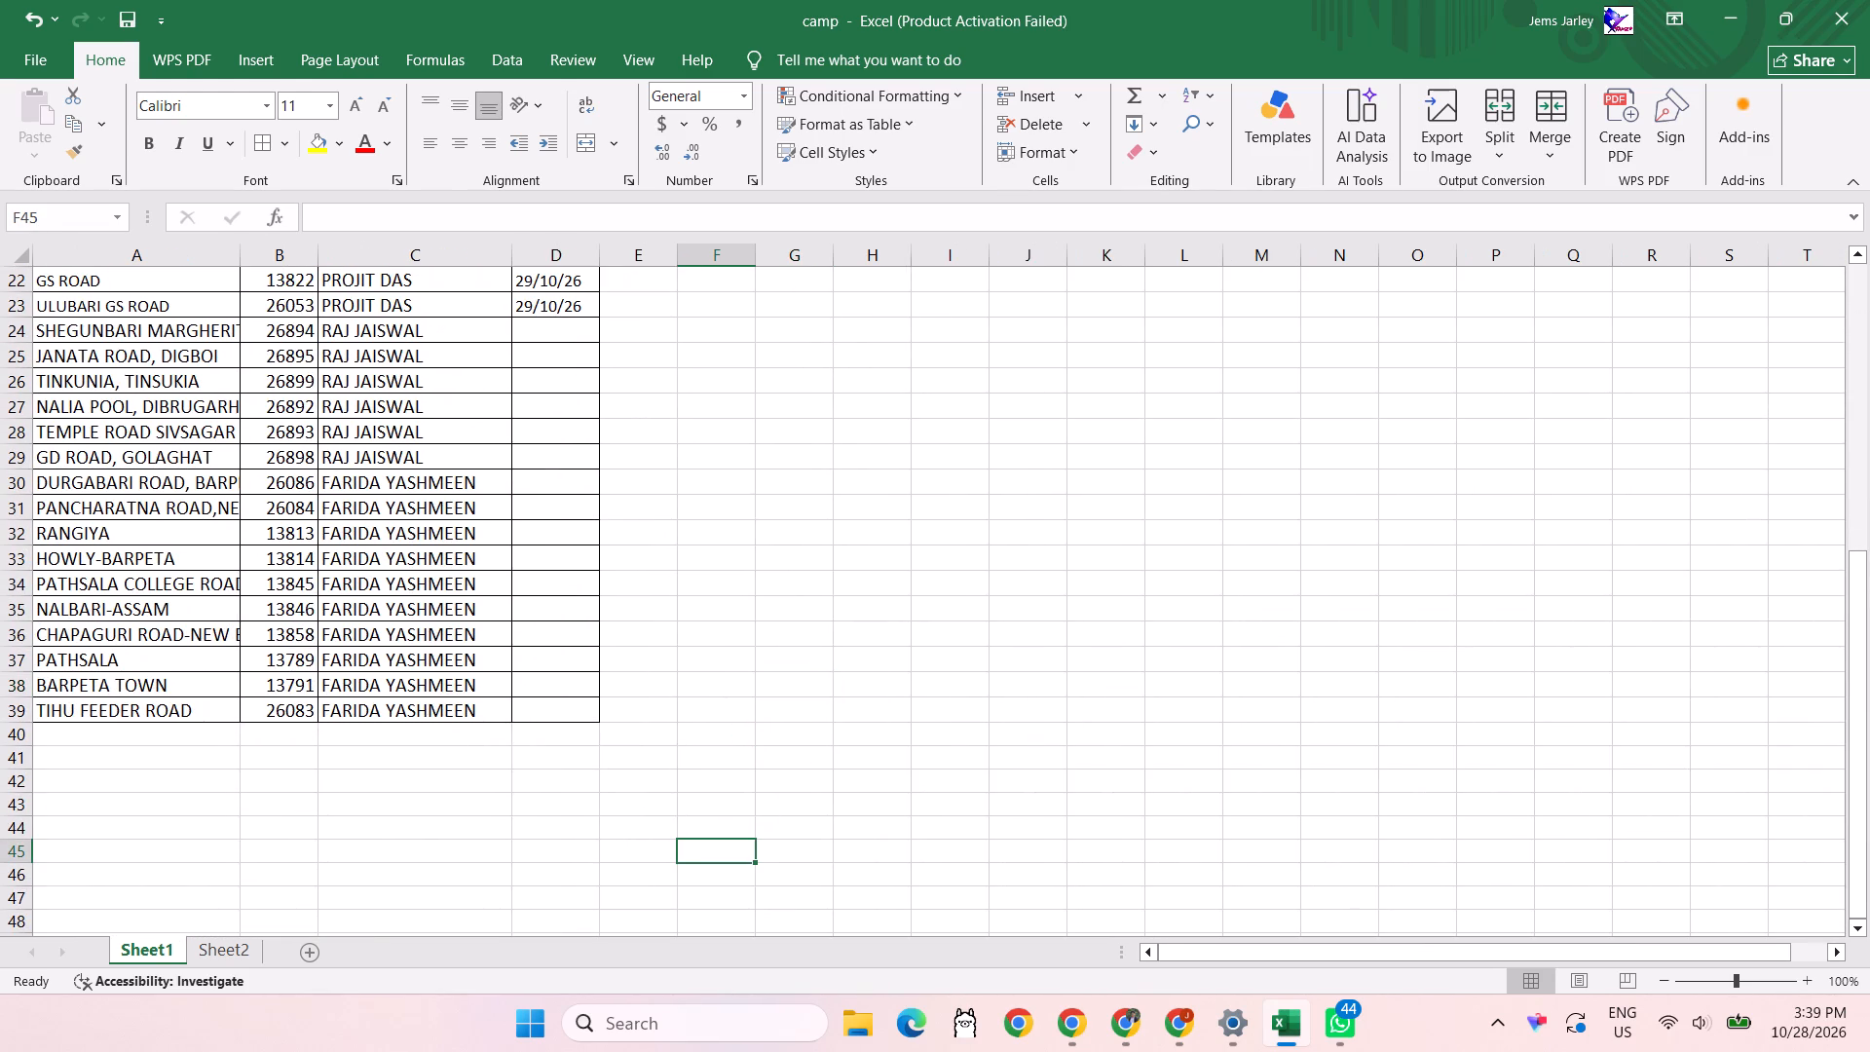
pyautogui.scroll(9, 687, 845)
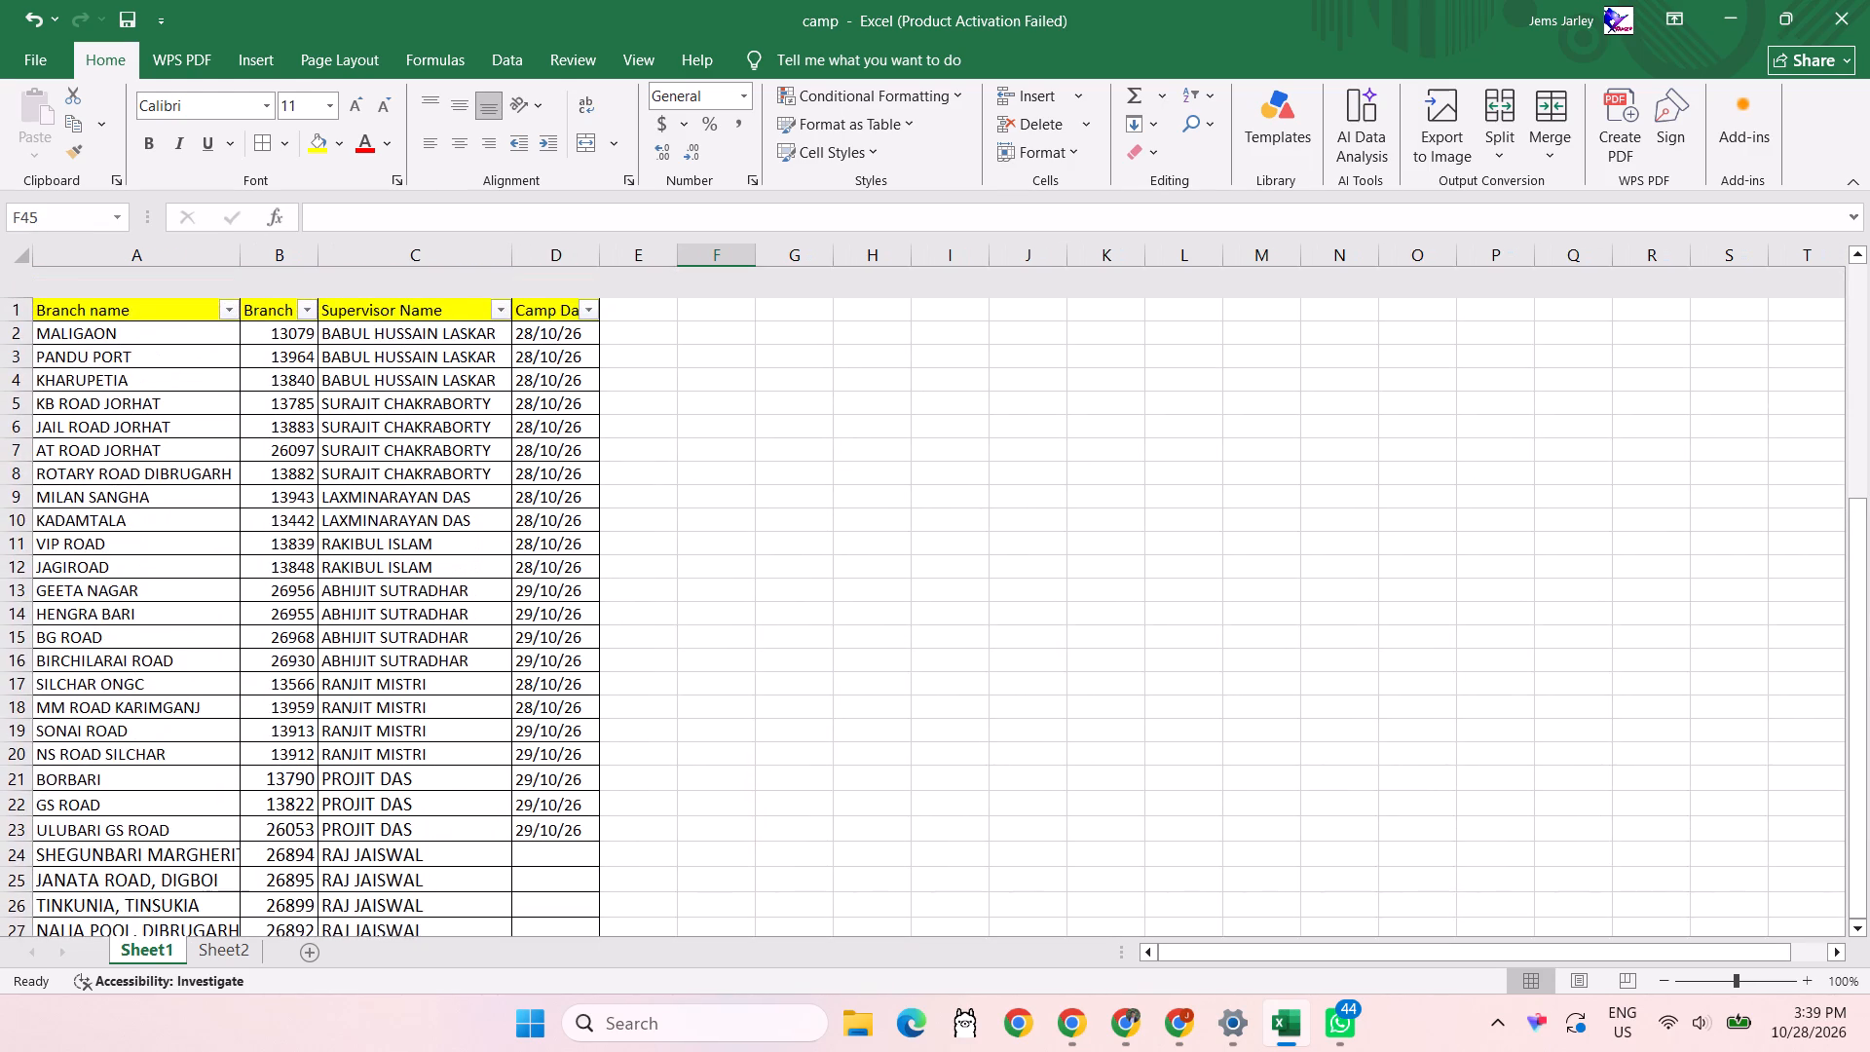
pyautogui.click(687, 845)
pyautogui.hscroll(6, 687, 845)
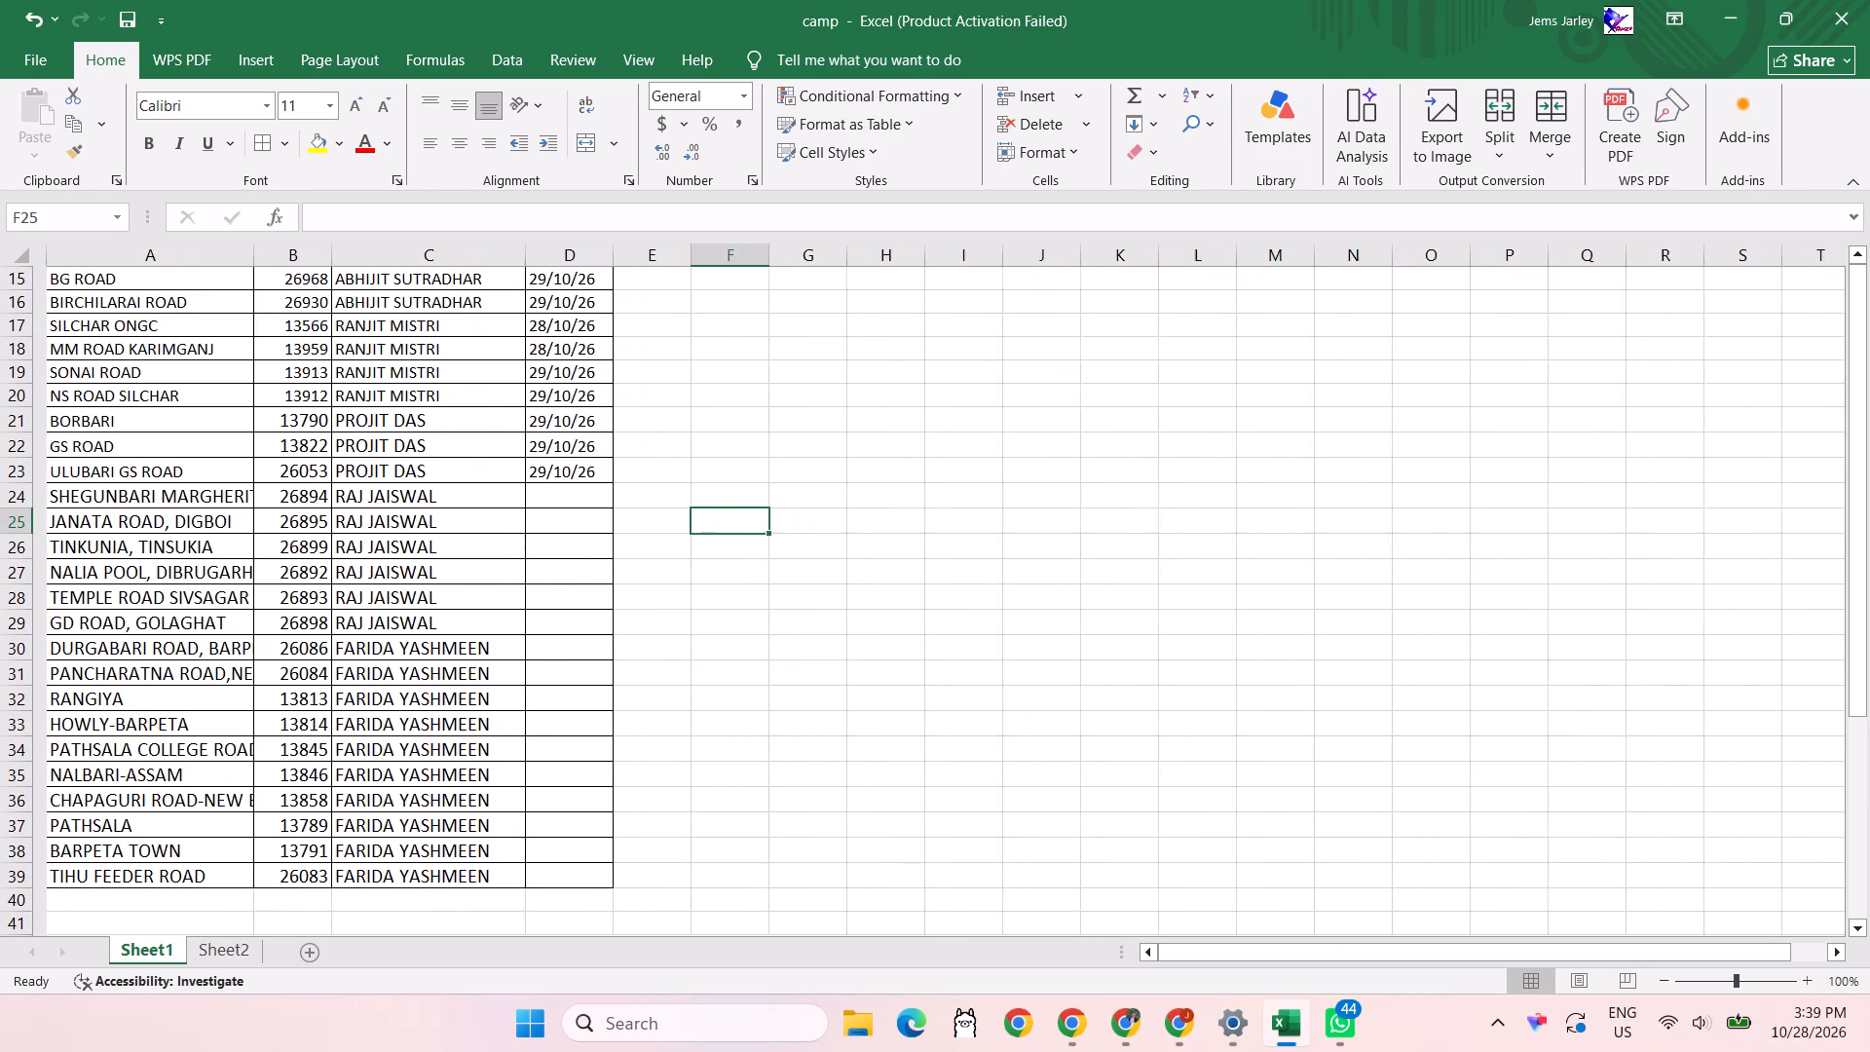
pyautogui.click(815, 841)
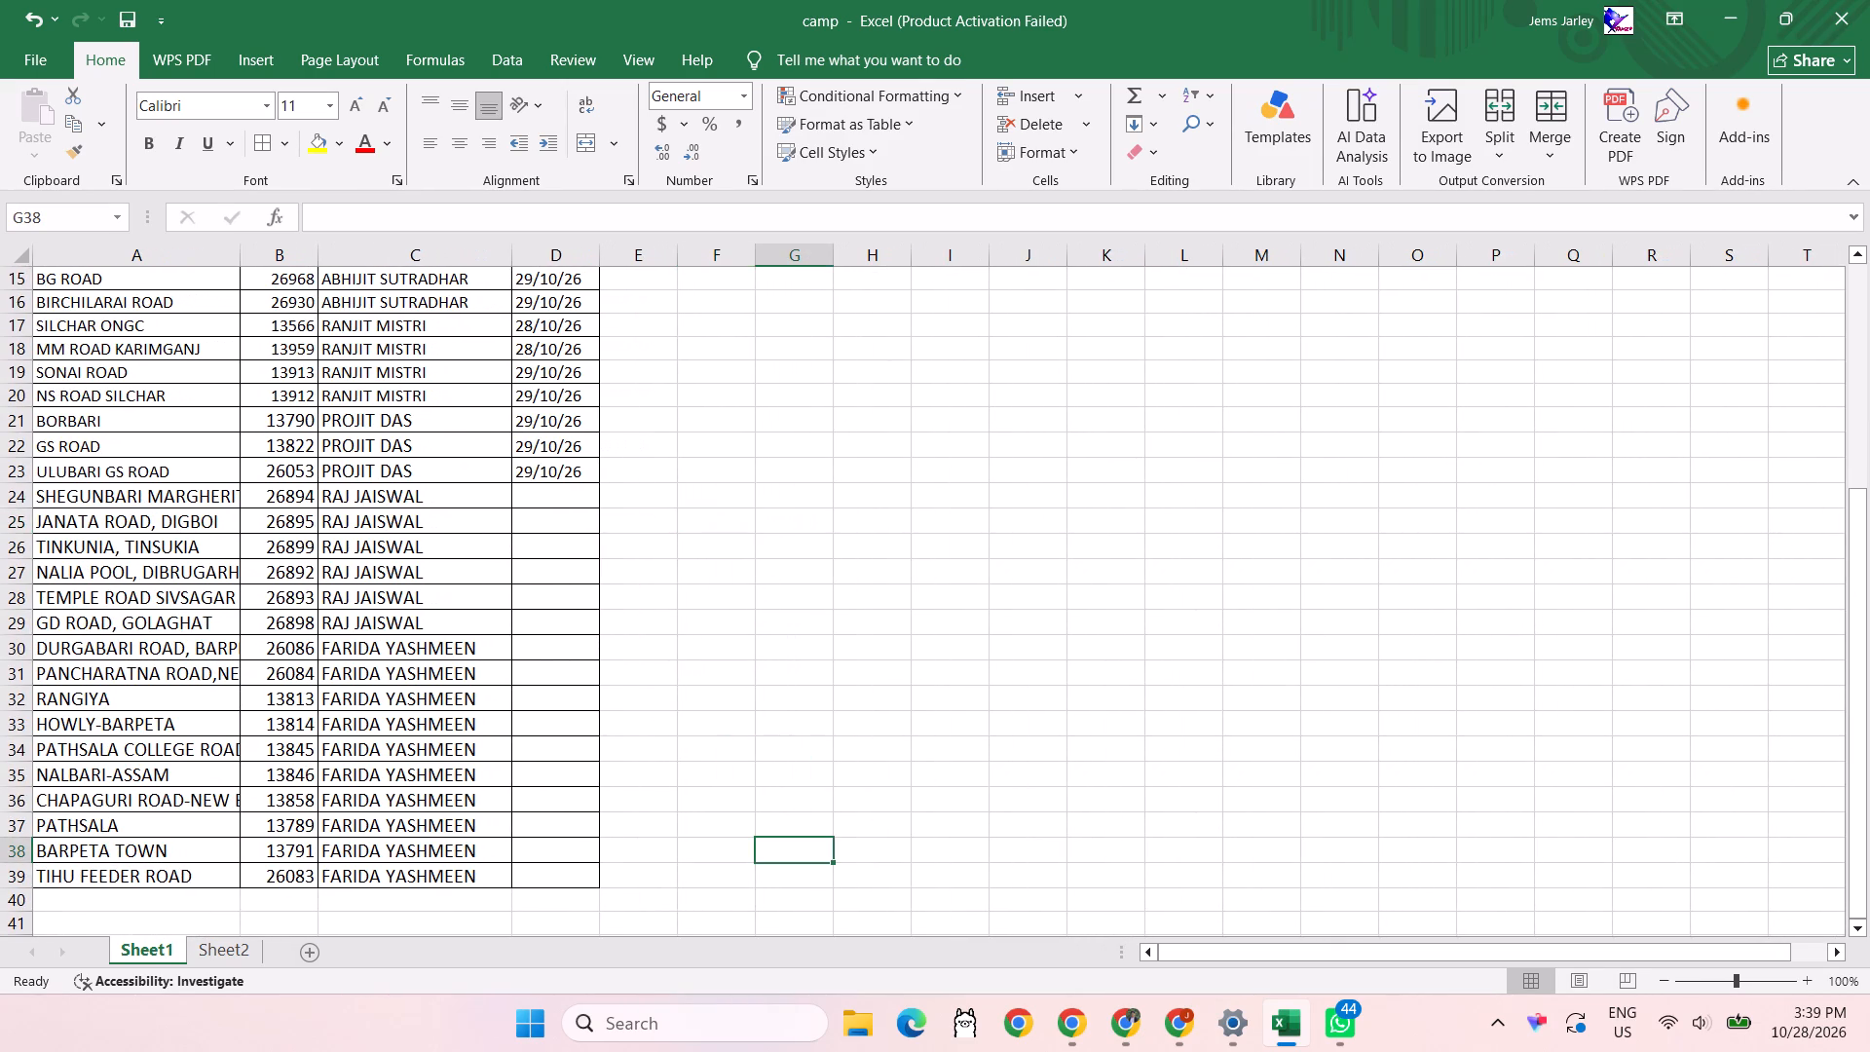
pyautogui.scroll(-1, 815, 841)
pyautogui.click(618, 893)
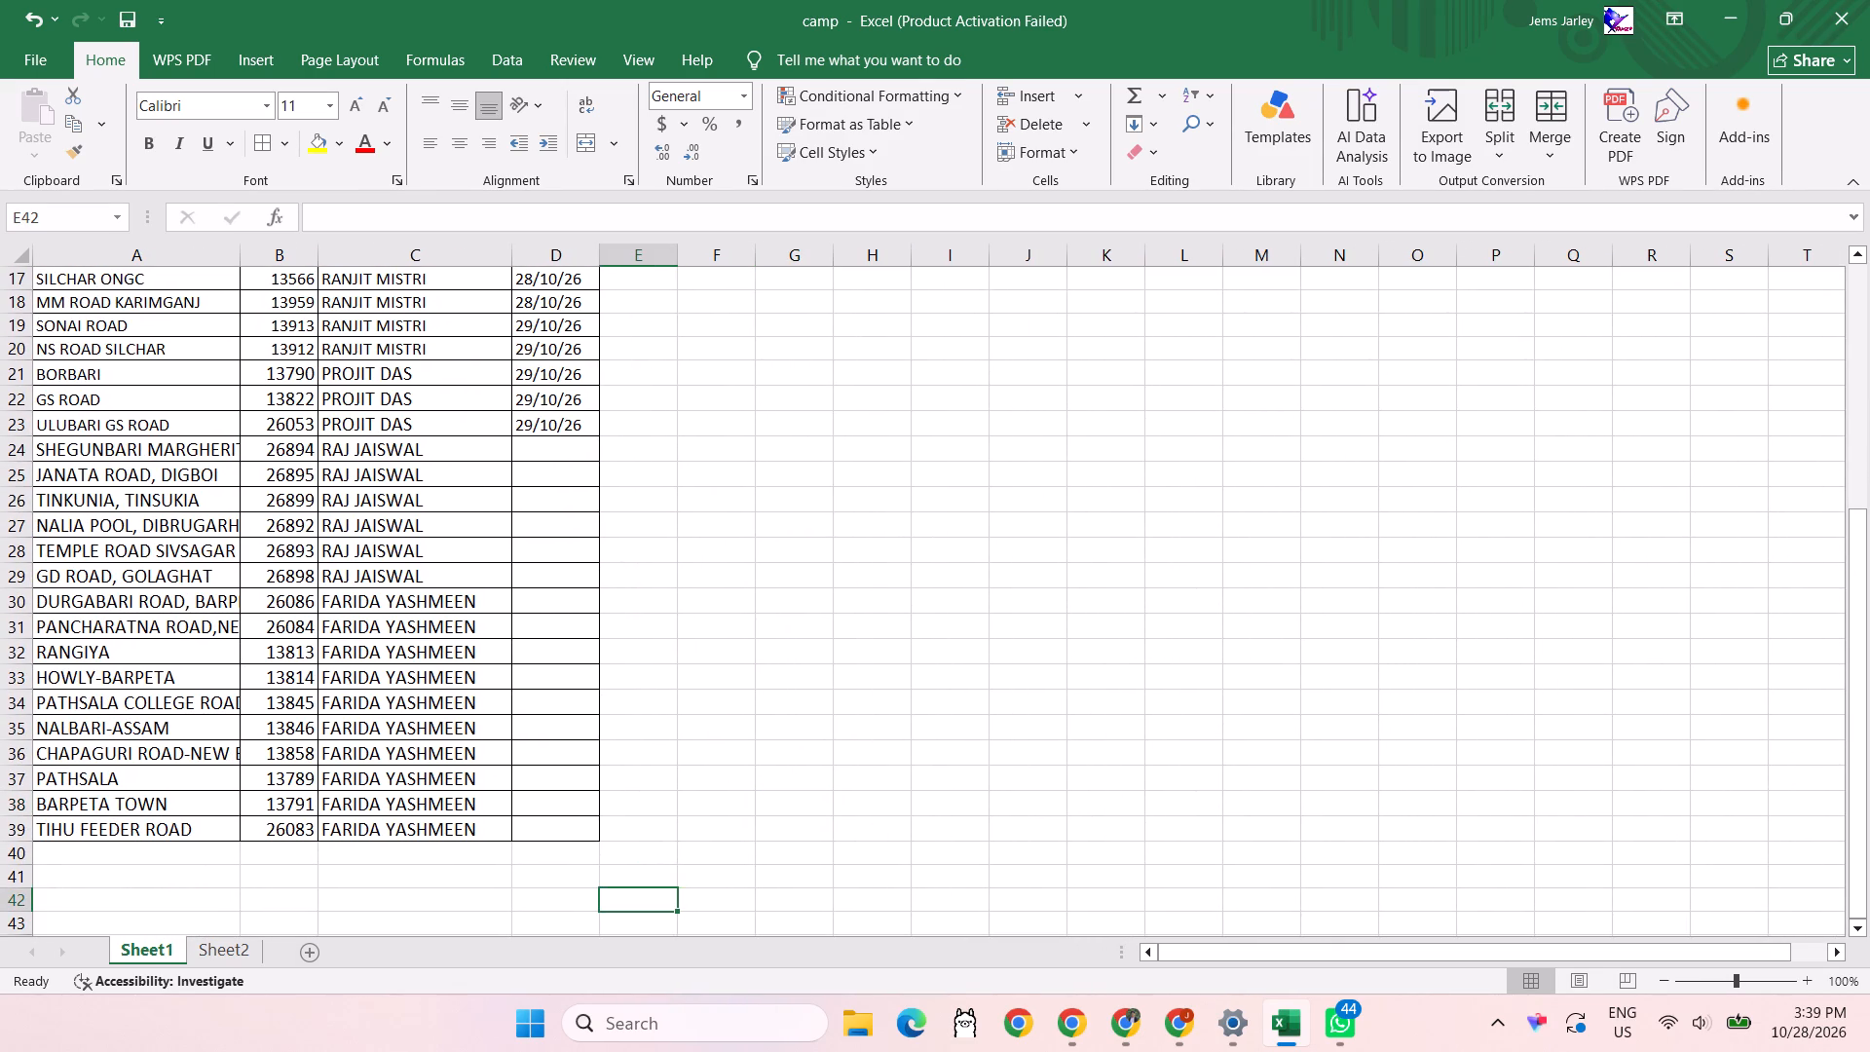
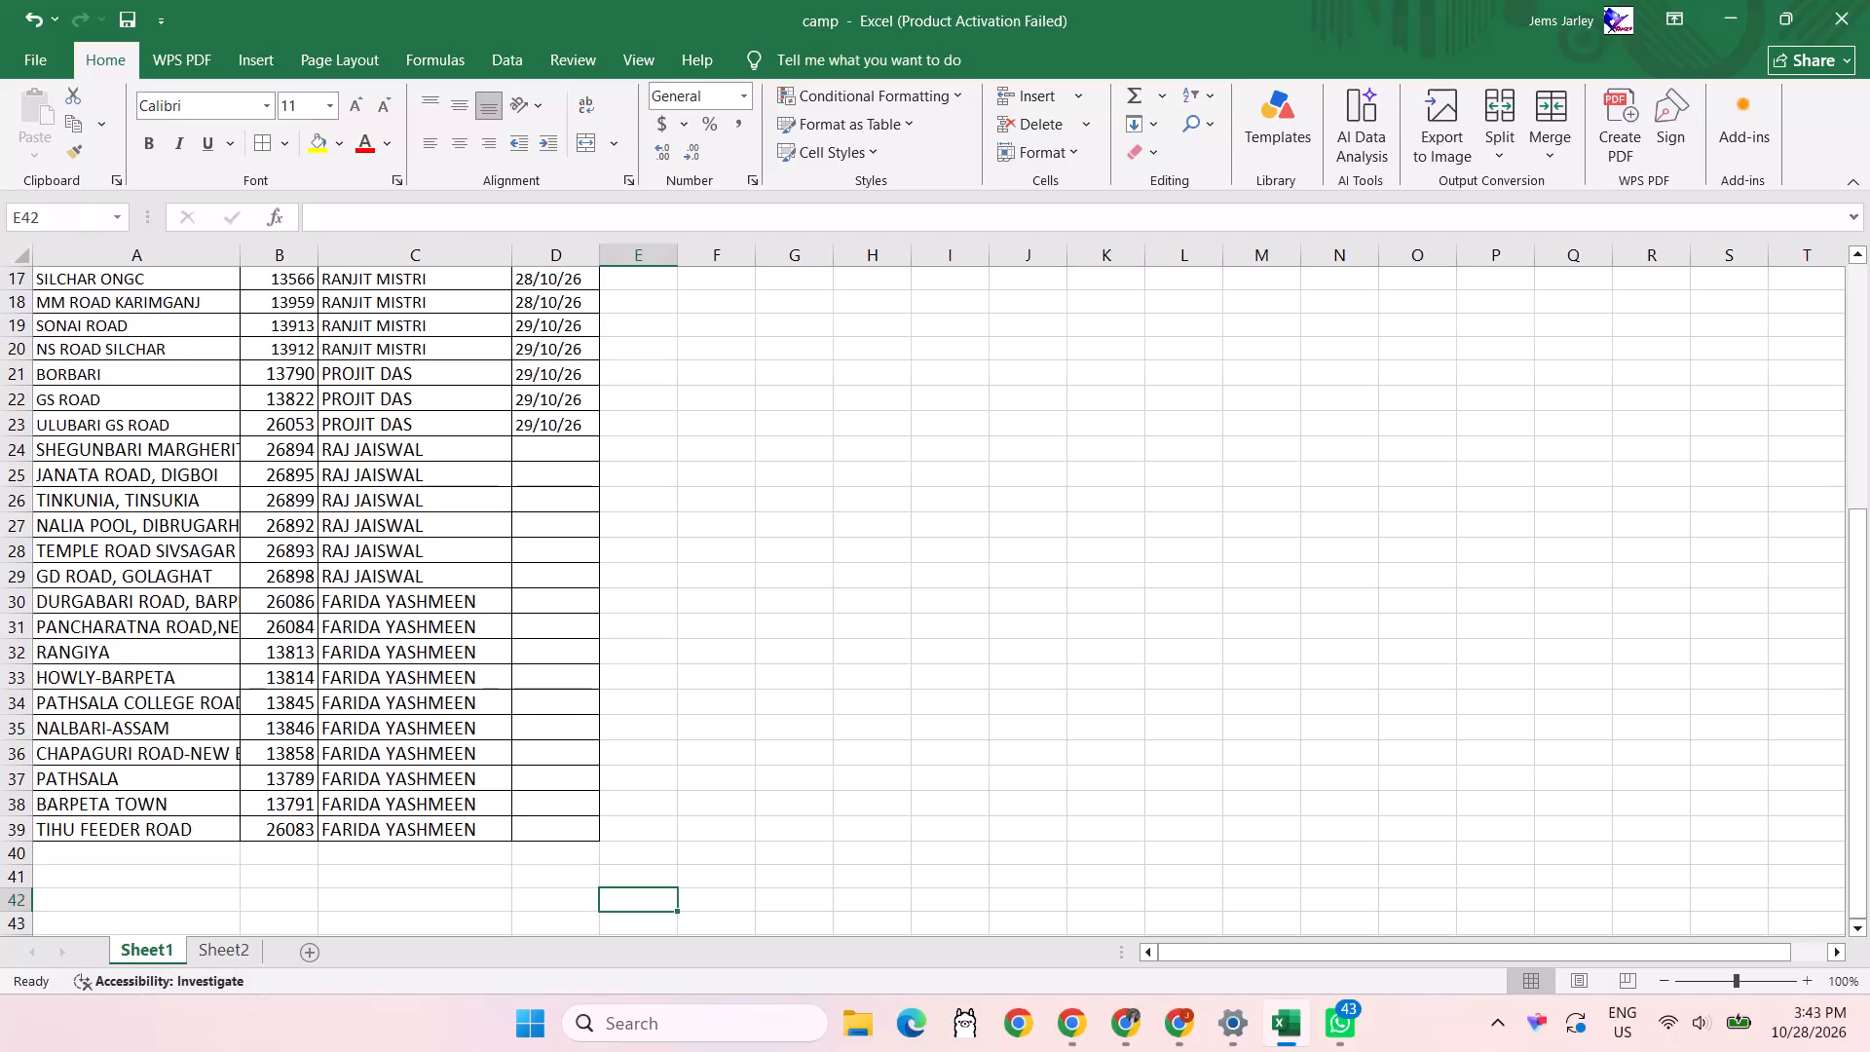
pyautogui.click(93, 616)
pyautogui.click(93, 603)
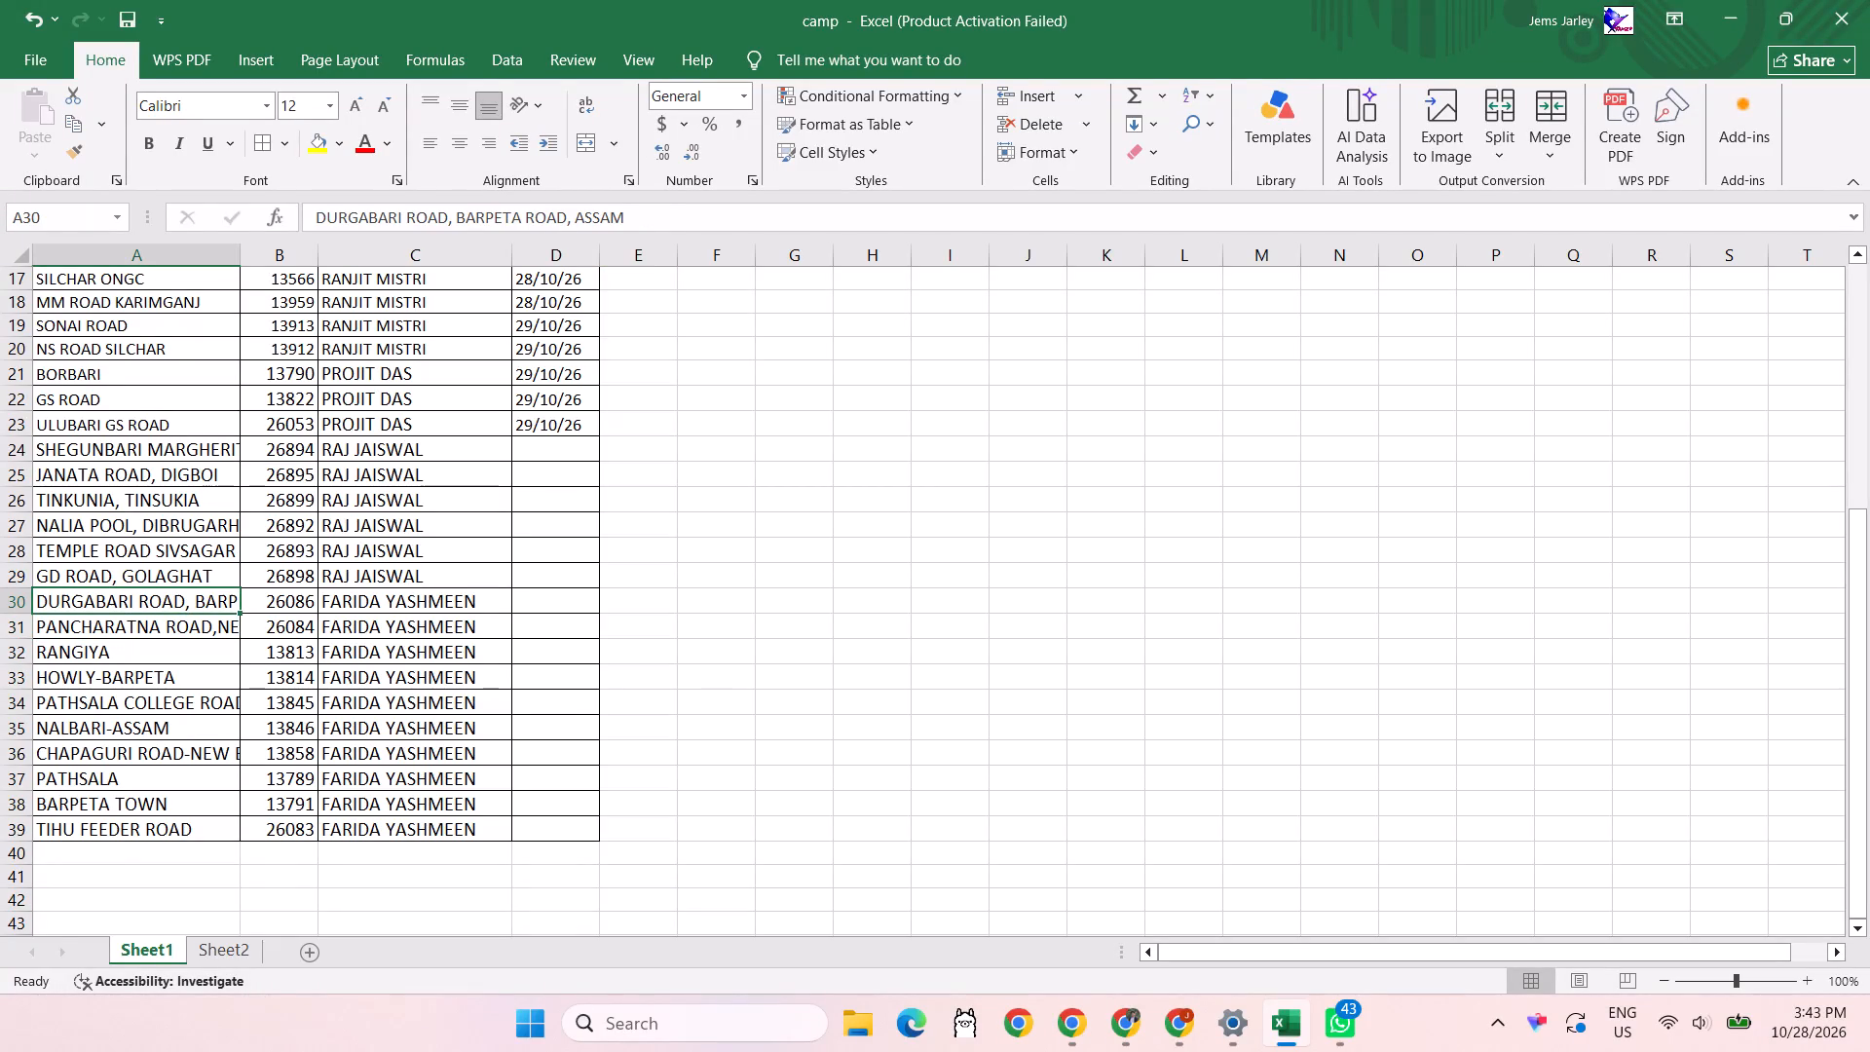
pyautogui.hotkey('ctrl', 'shift', 'Down')
pyautogui.hotkey('ctrl', 'shift', 'Right')
pyautogui.hotkey('ctrl', 'shift', 'Right')
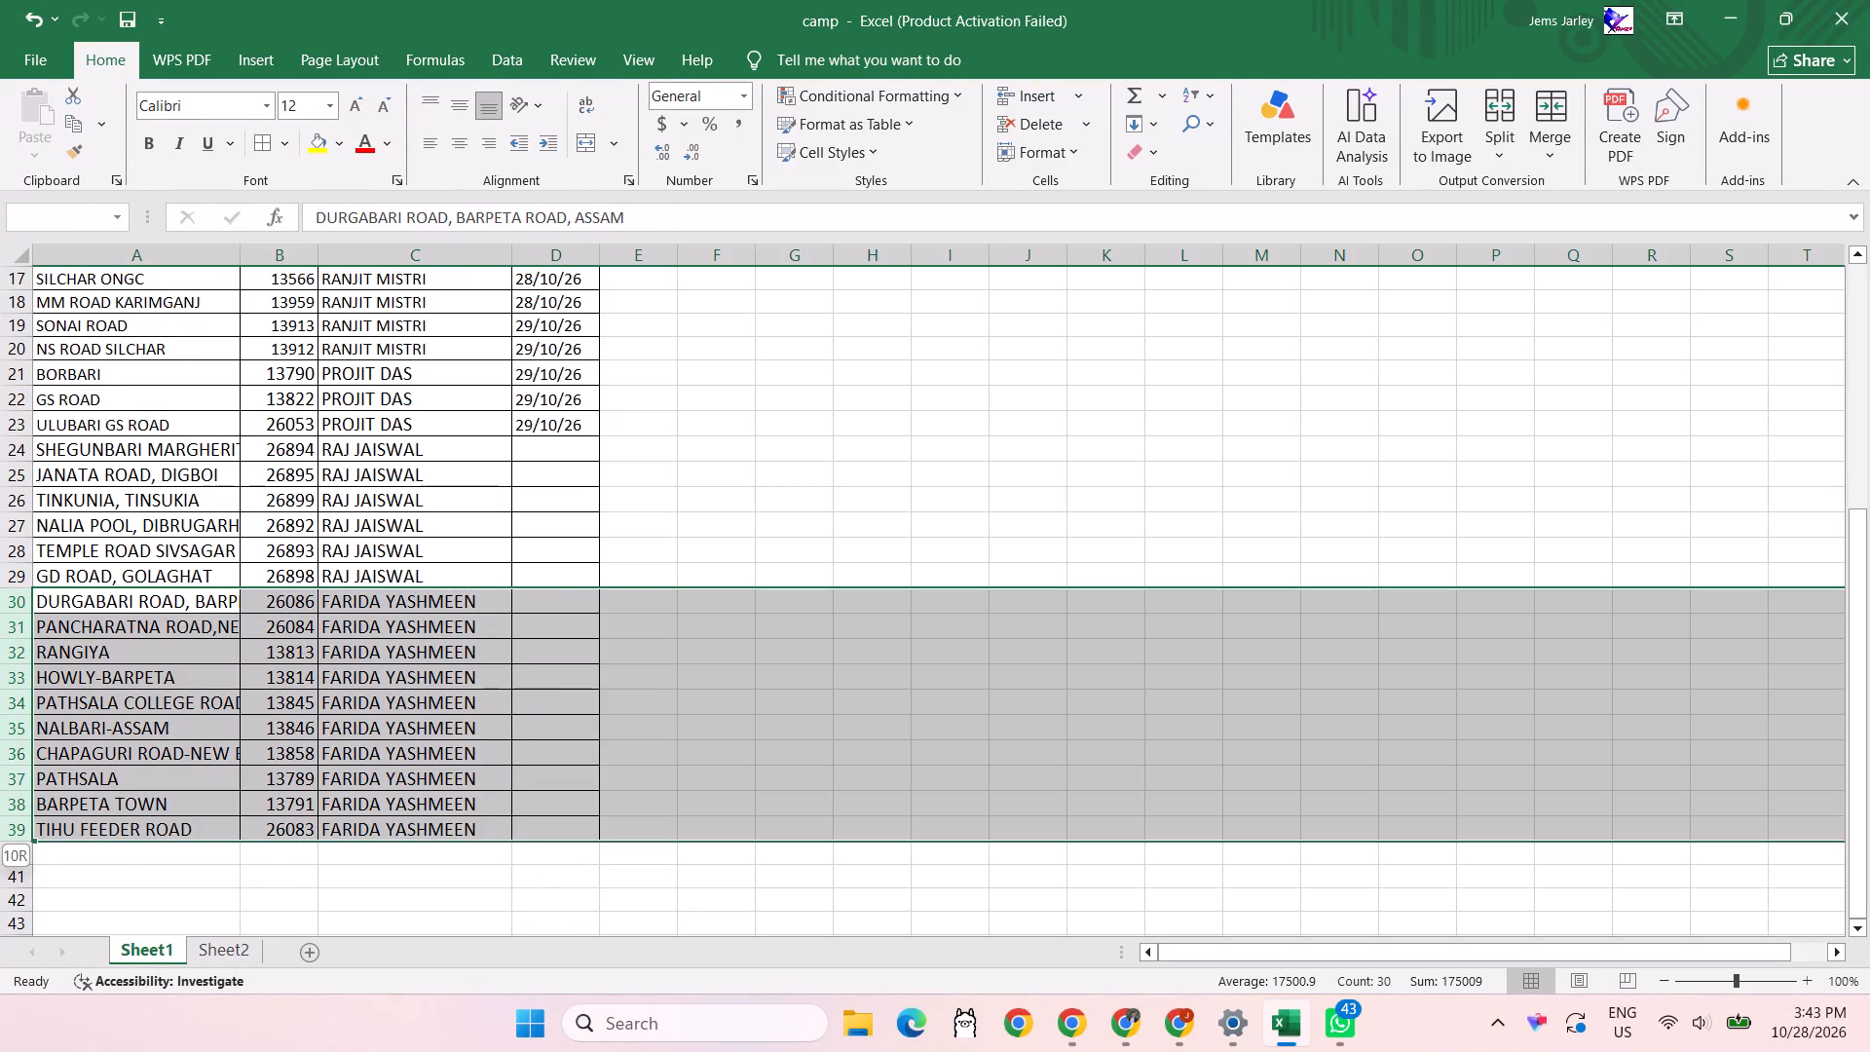
pyautogui.press('Delete')
pyautogui.hotkey('ctrl', 'Up')
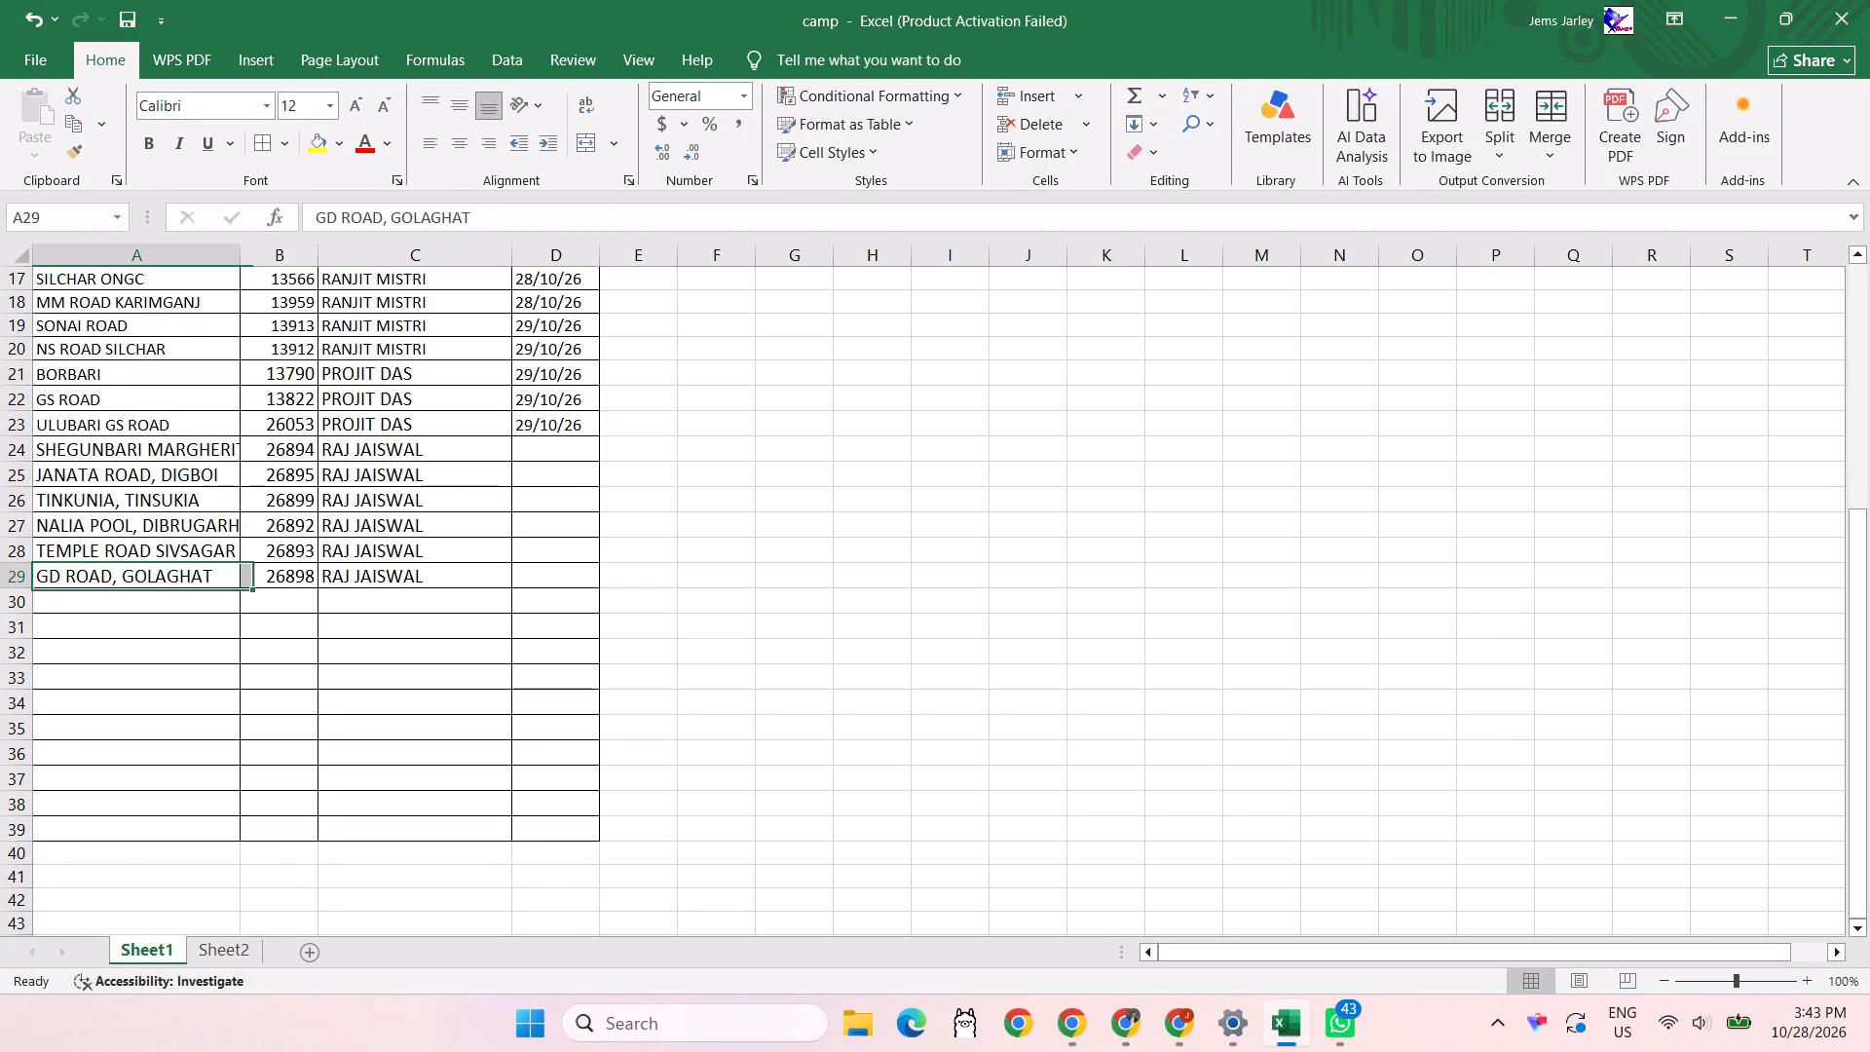
# Switch to the NE PL tracker October spreadsheet in Google Sheets.
pyautogui.hotkey('alt', 'Tab')
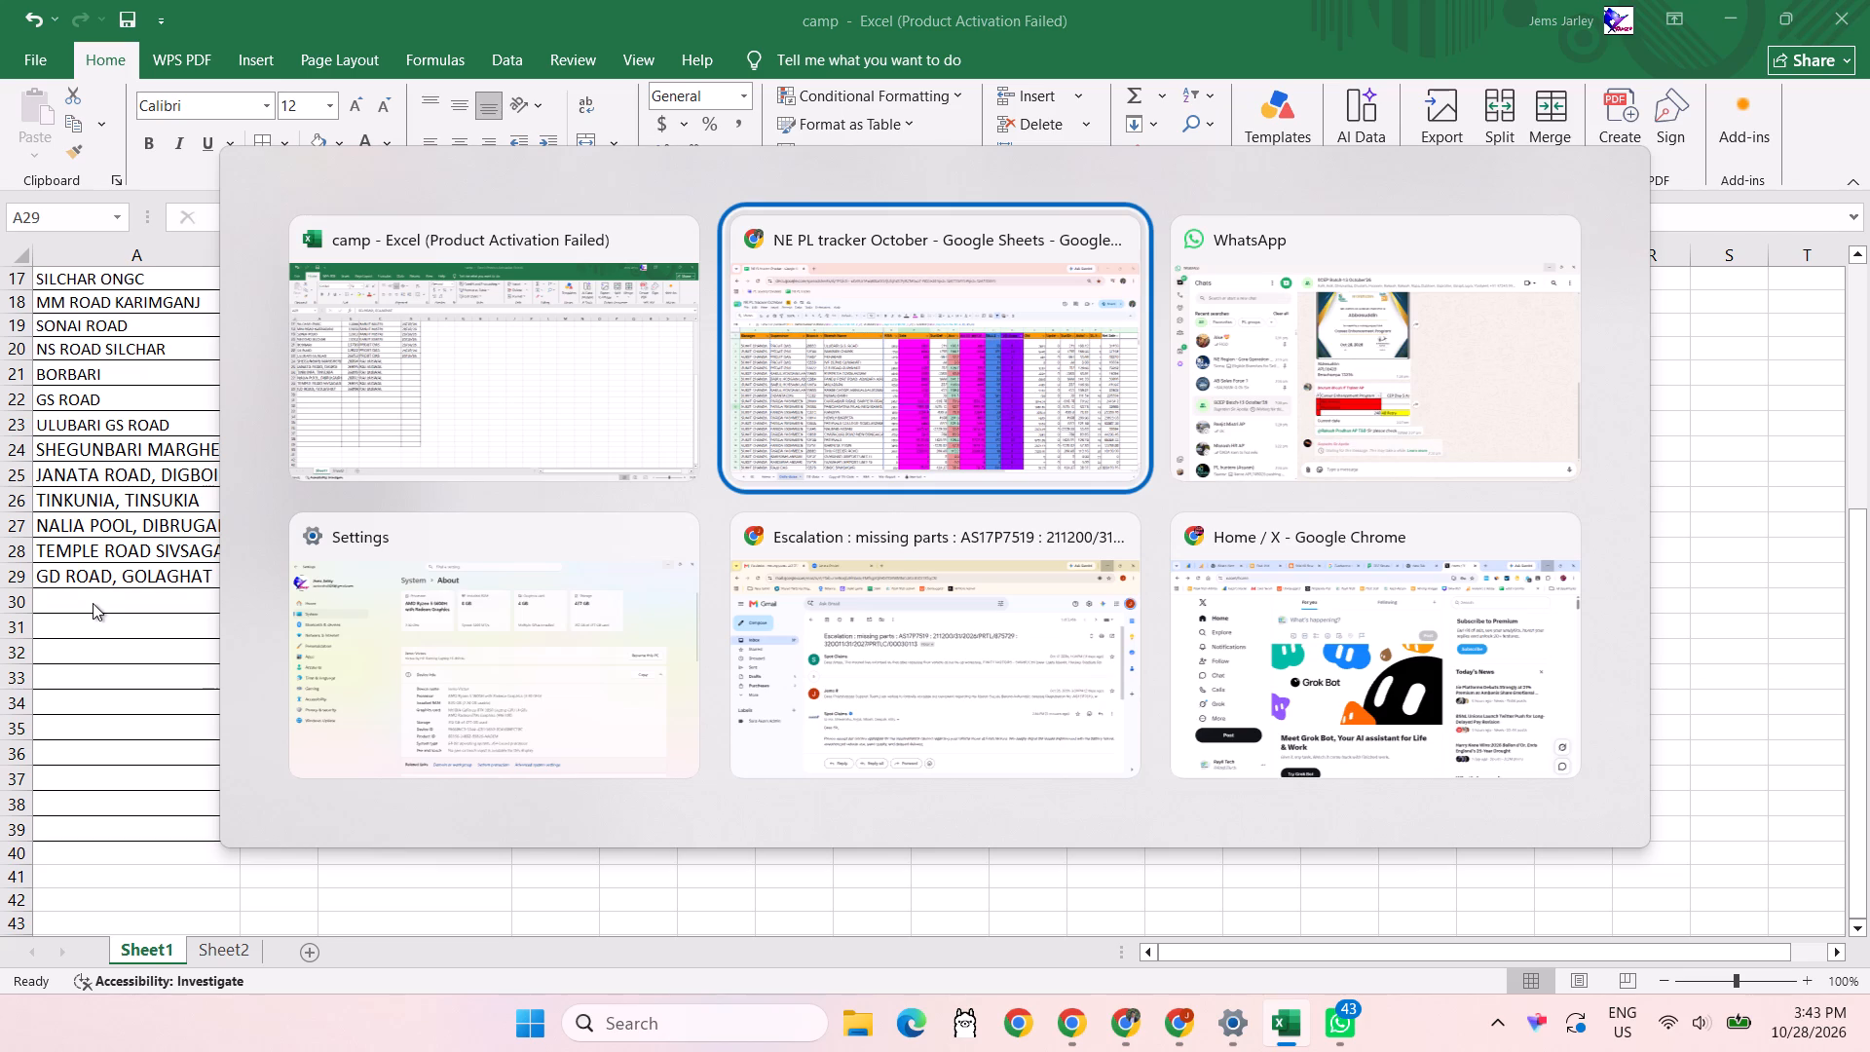
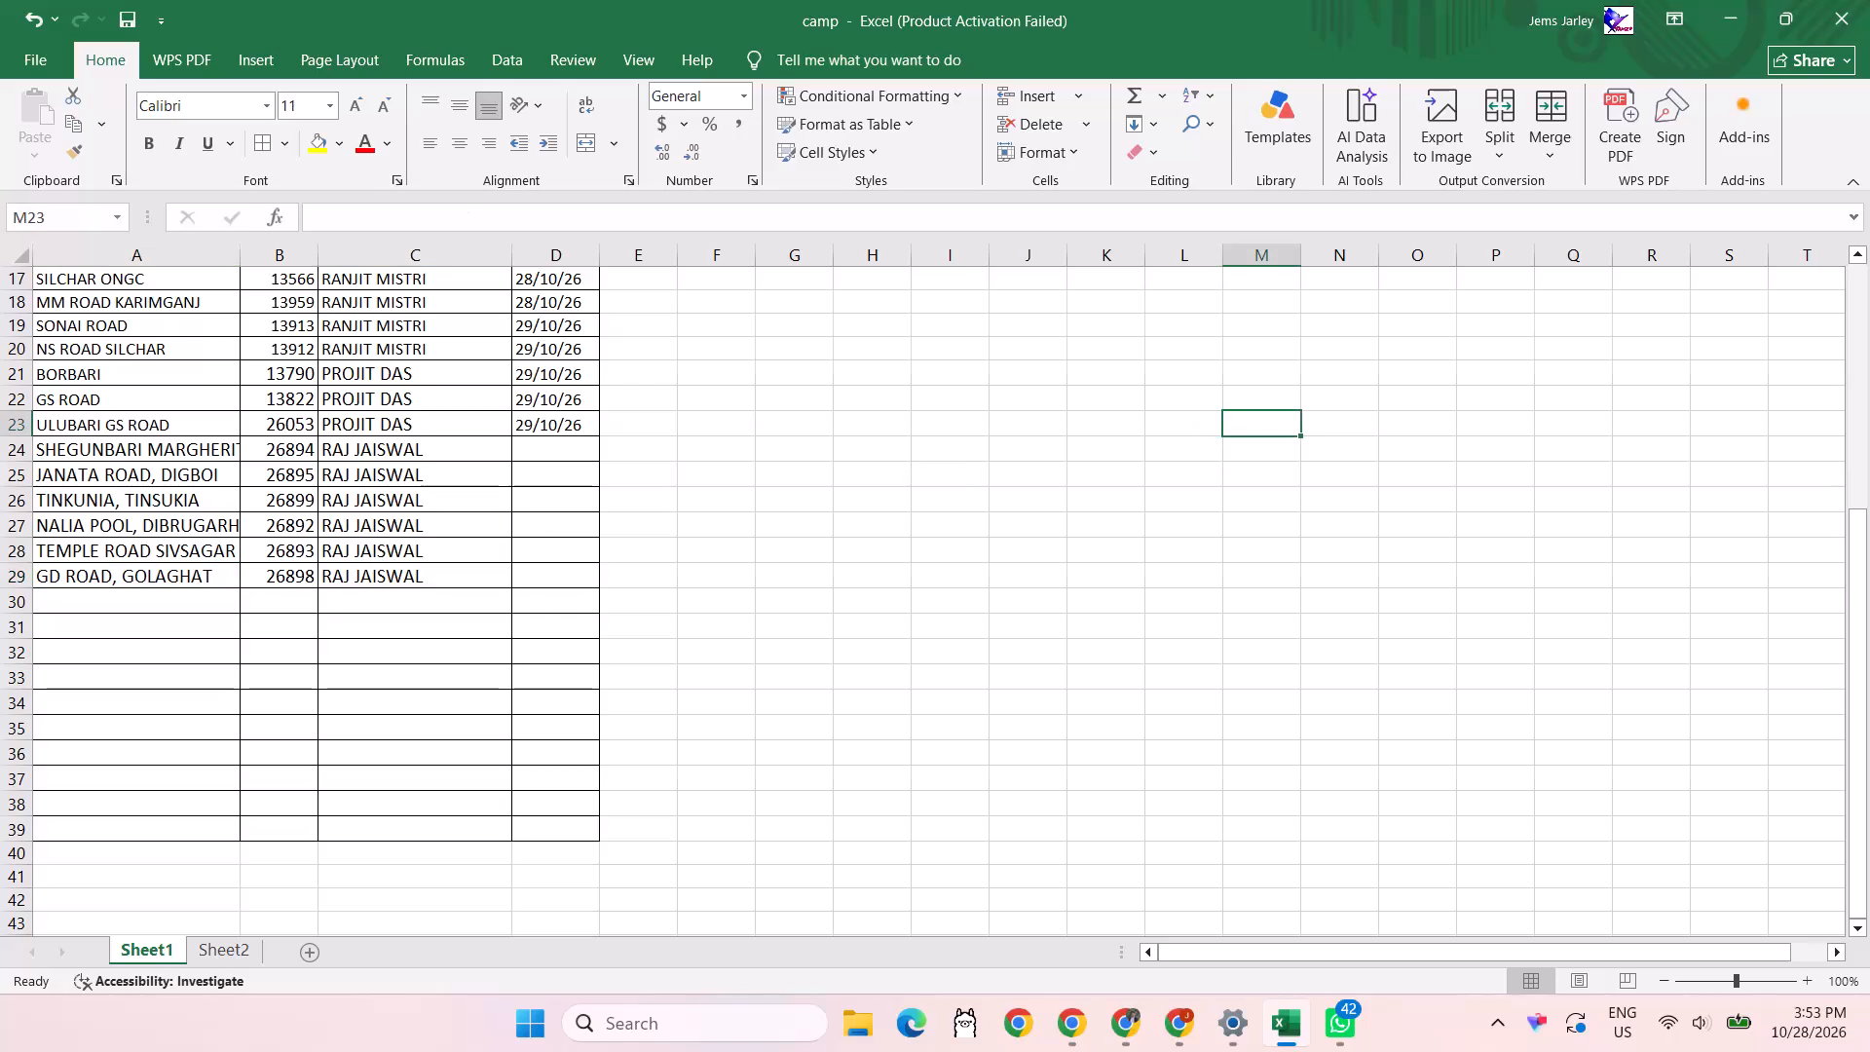
# Save the camp workbook with the formatted camp table and return to the table's header row on Sheet1.
pyautogui.hotkey('ctrl', 's')
pyautogui.scroll(7, 1231, 419)
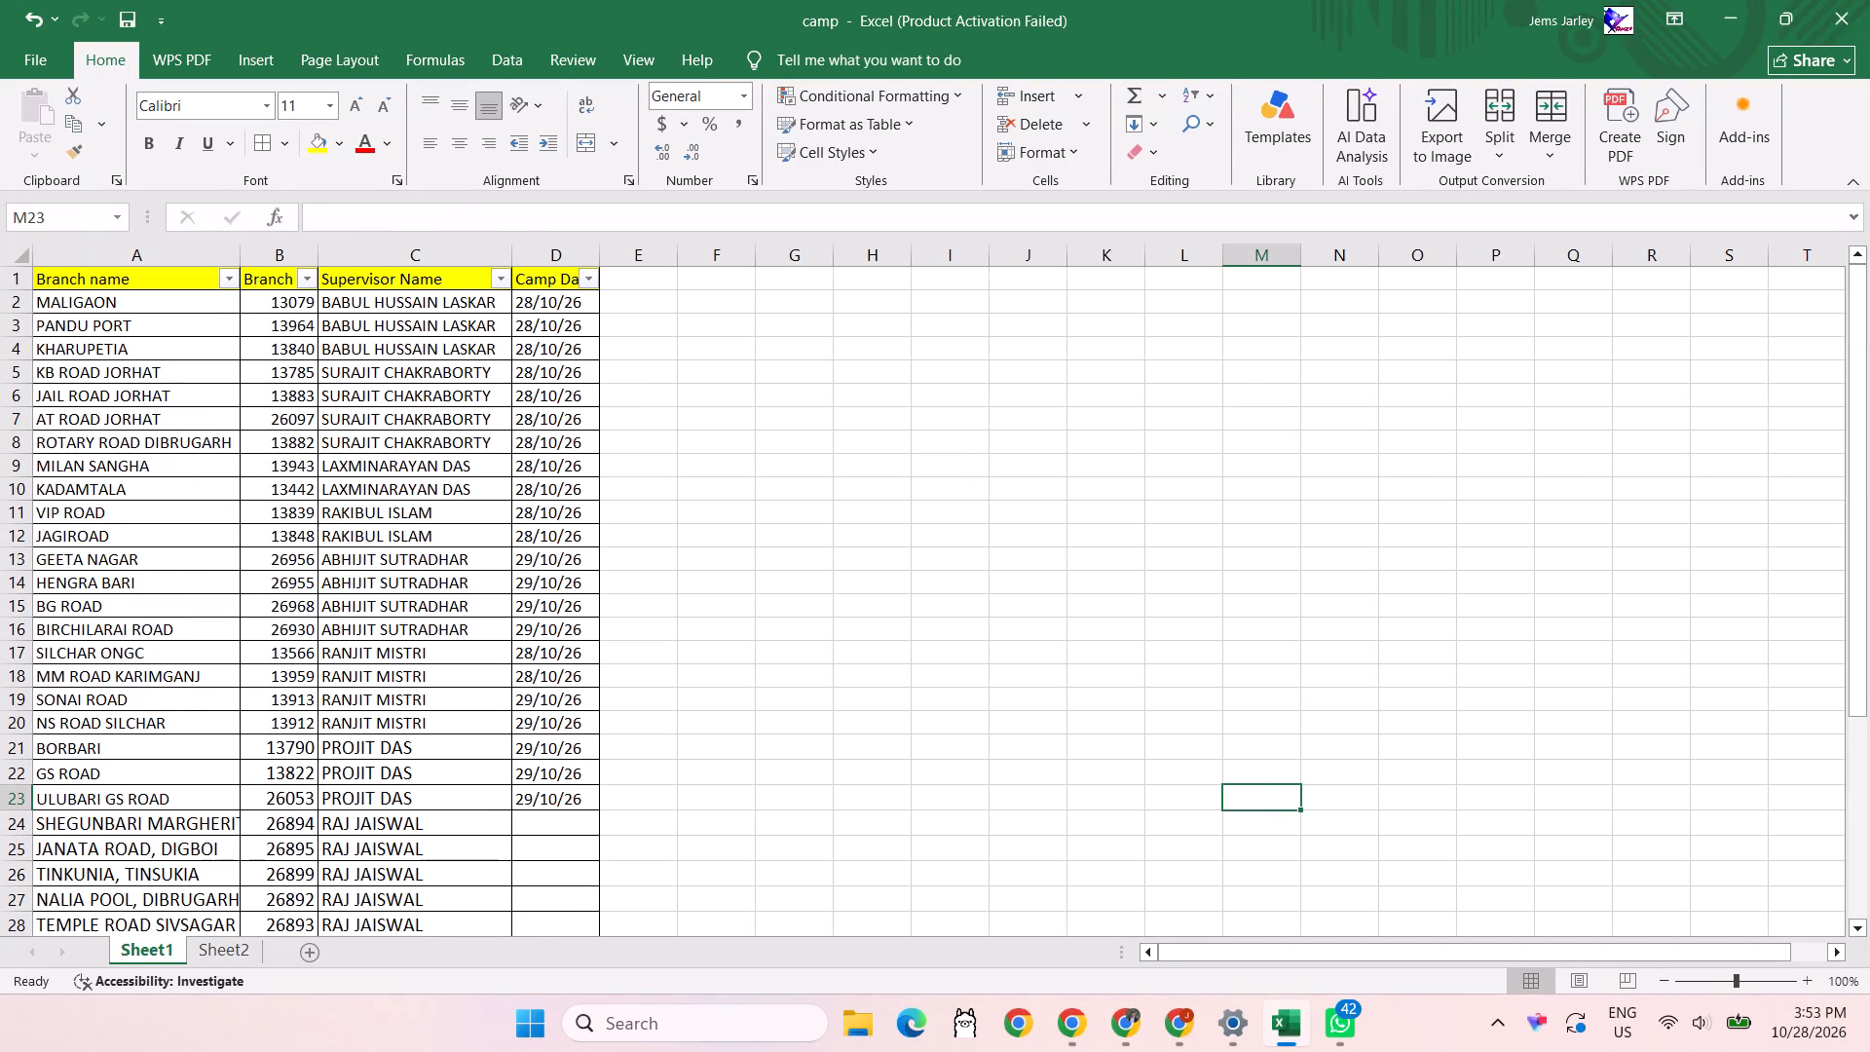
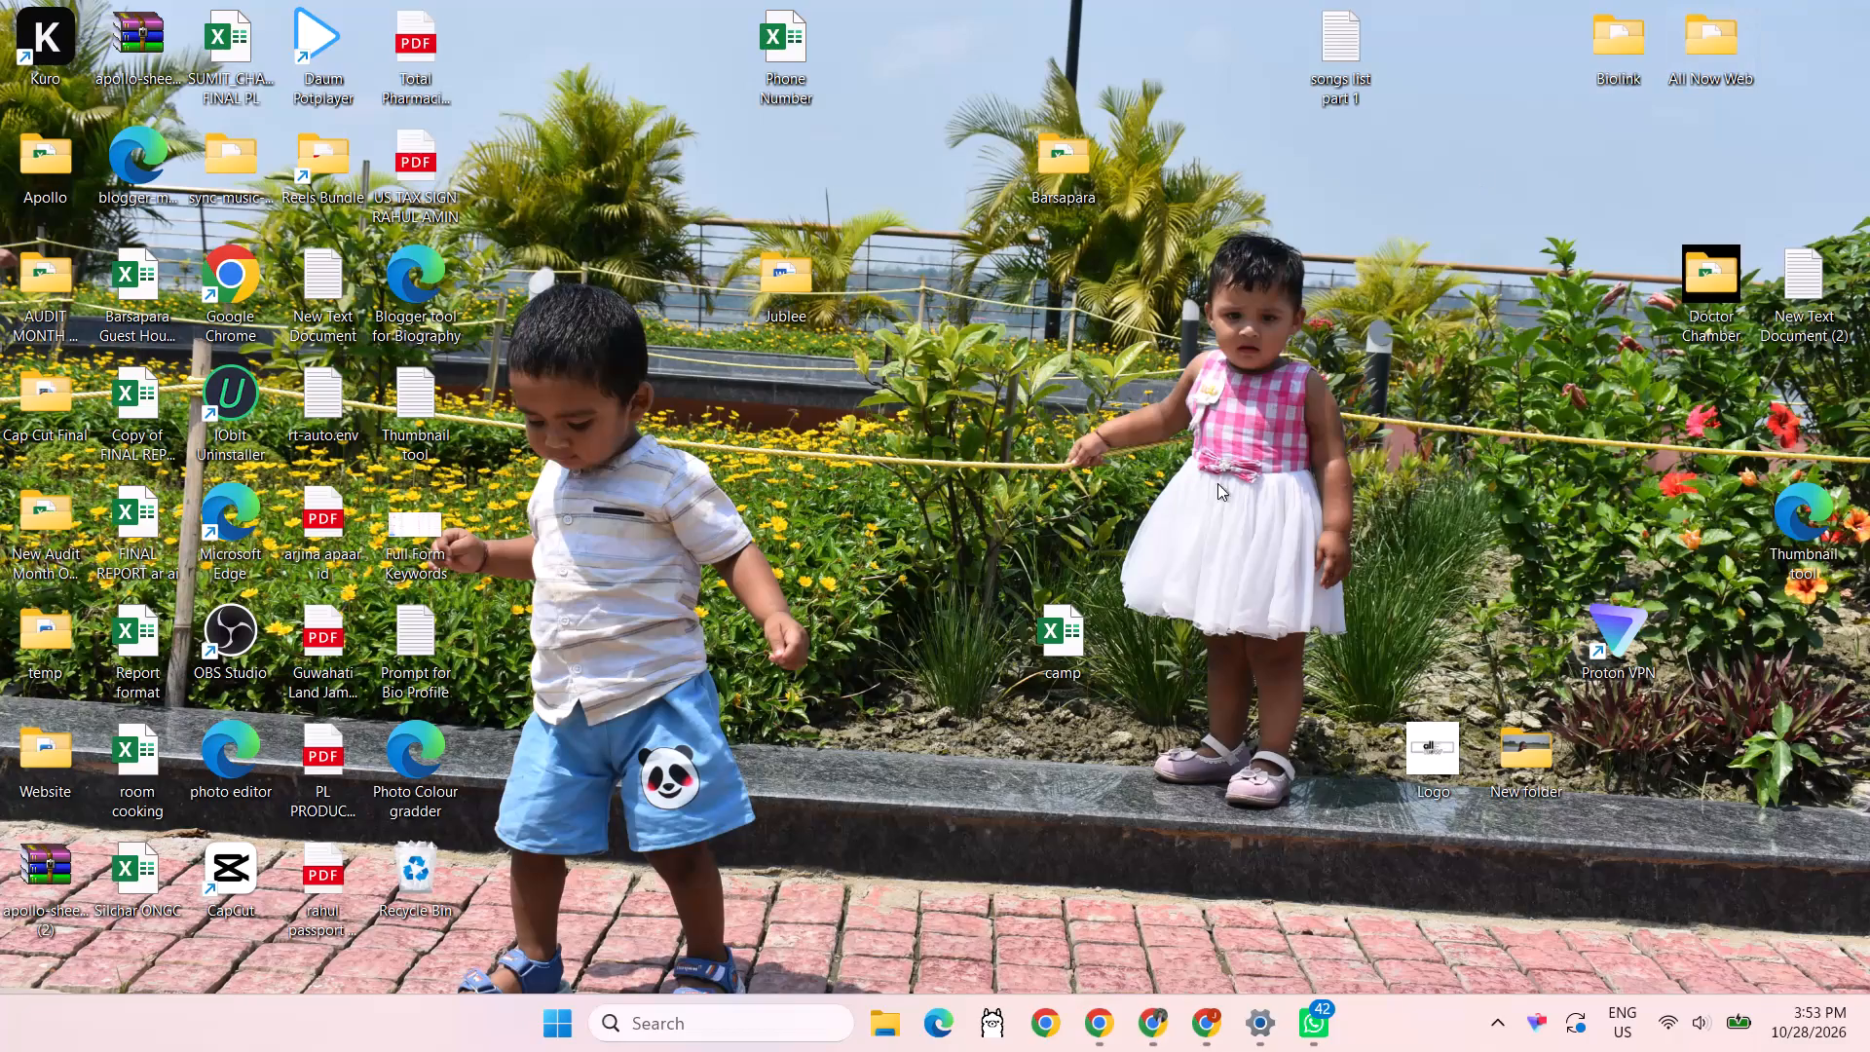
# Pick up the camp workbook file on the desktop and move it toward the open apps.
pyautogui.click(1074, 652)
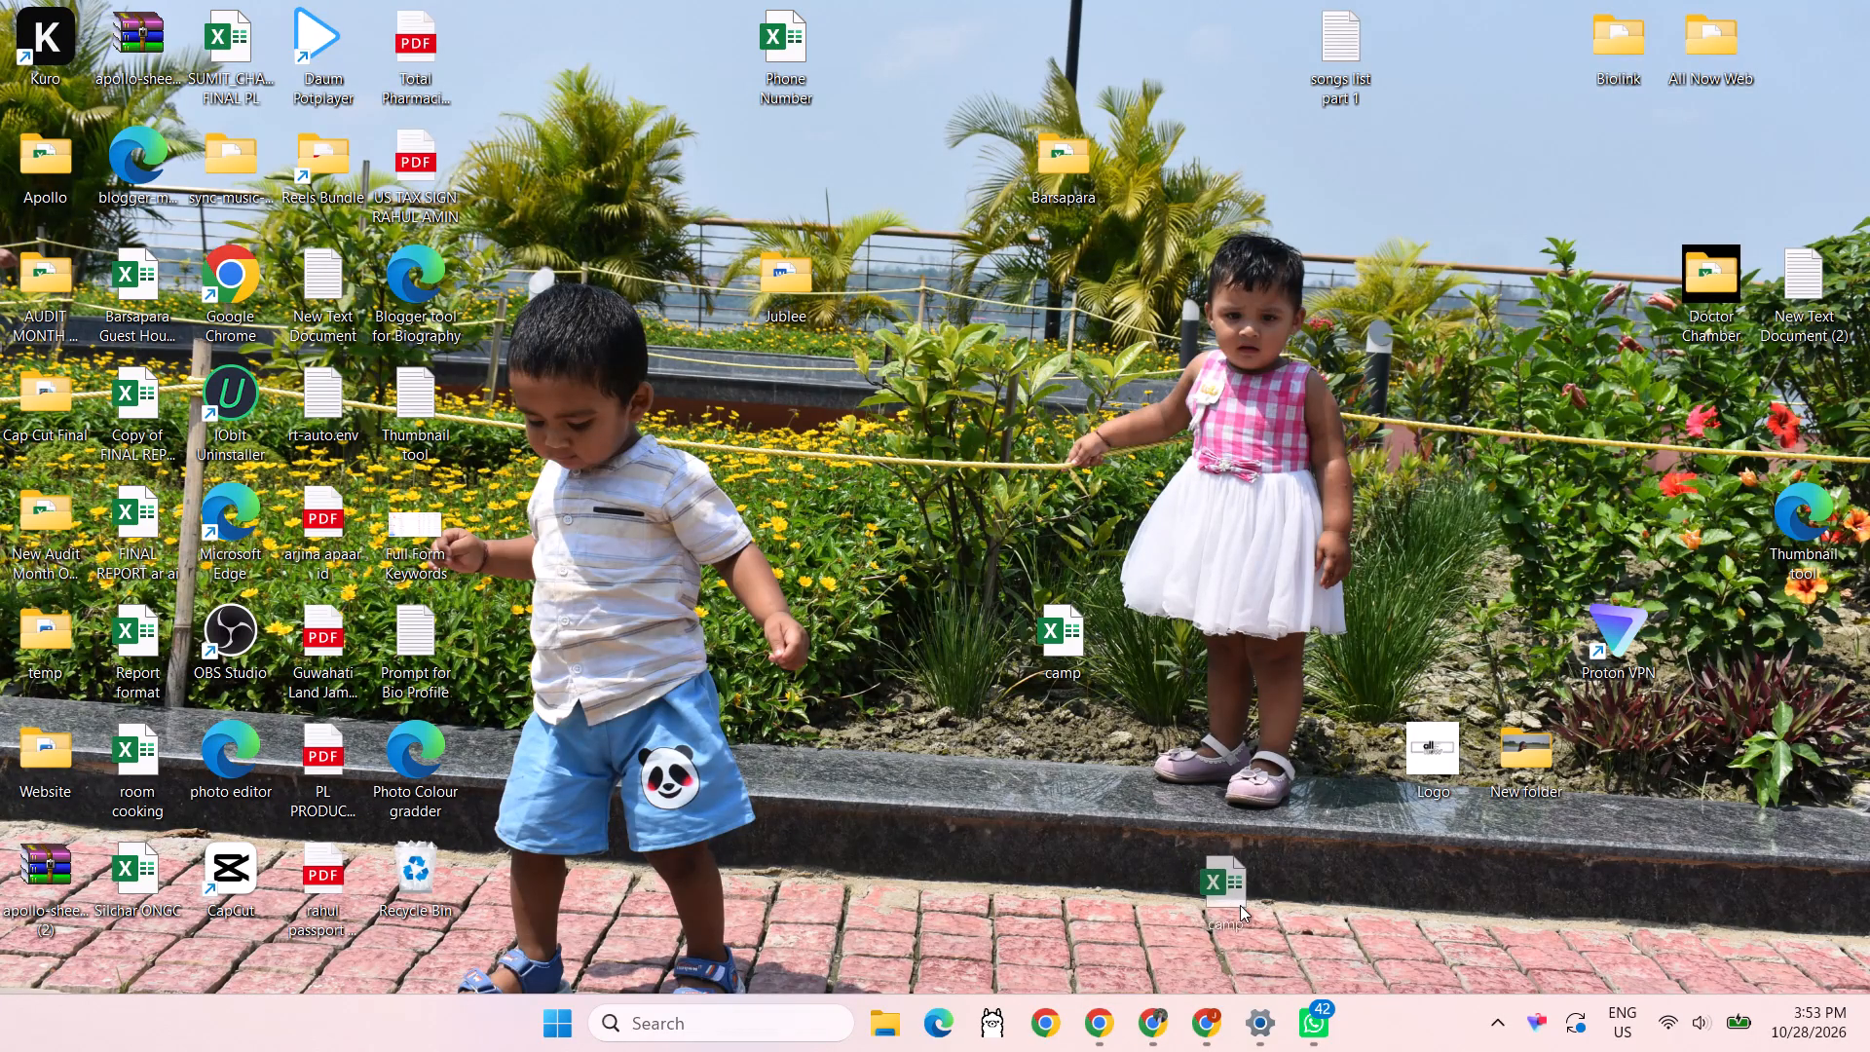